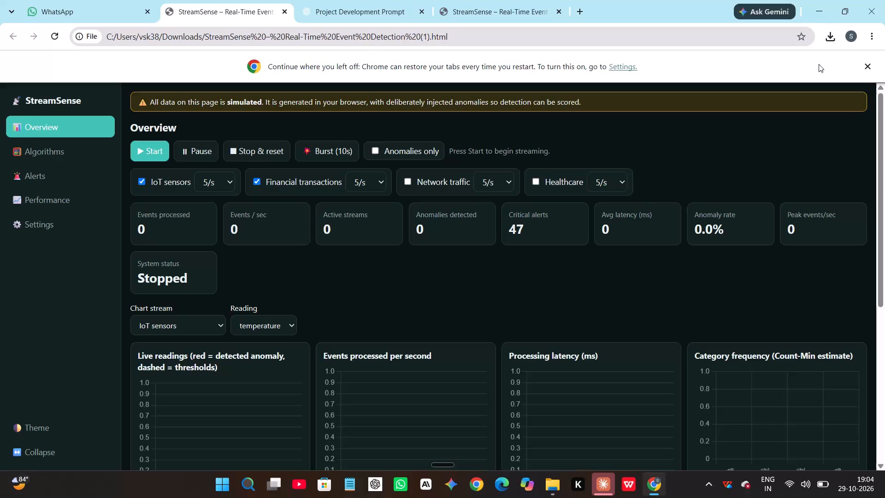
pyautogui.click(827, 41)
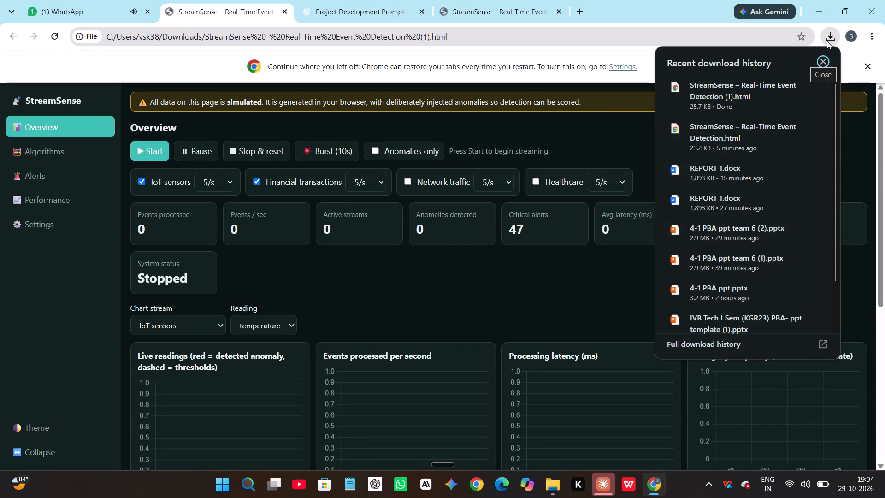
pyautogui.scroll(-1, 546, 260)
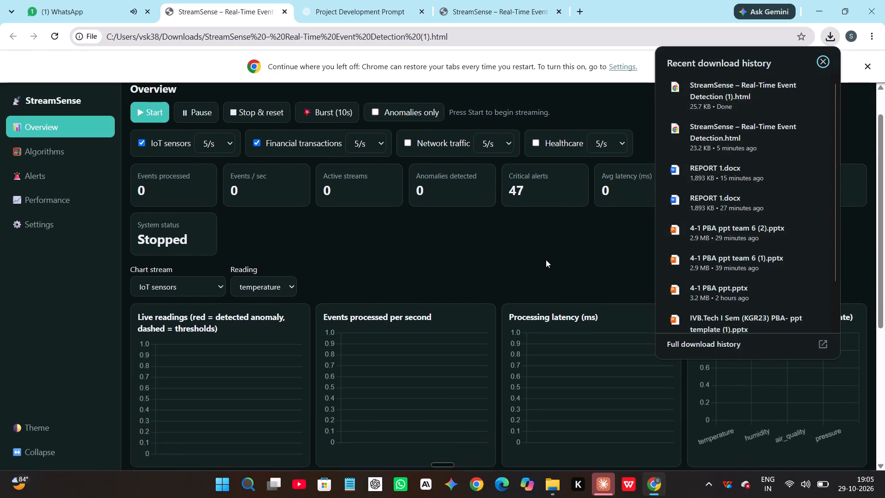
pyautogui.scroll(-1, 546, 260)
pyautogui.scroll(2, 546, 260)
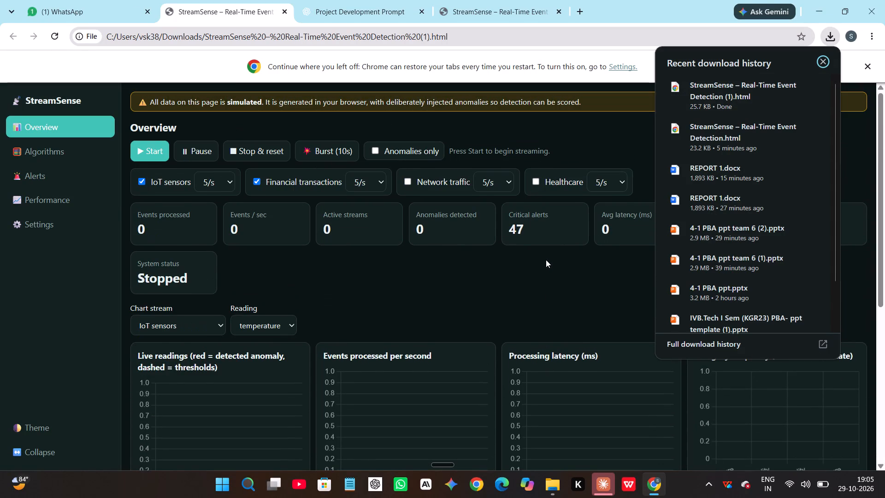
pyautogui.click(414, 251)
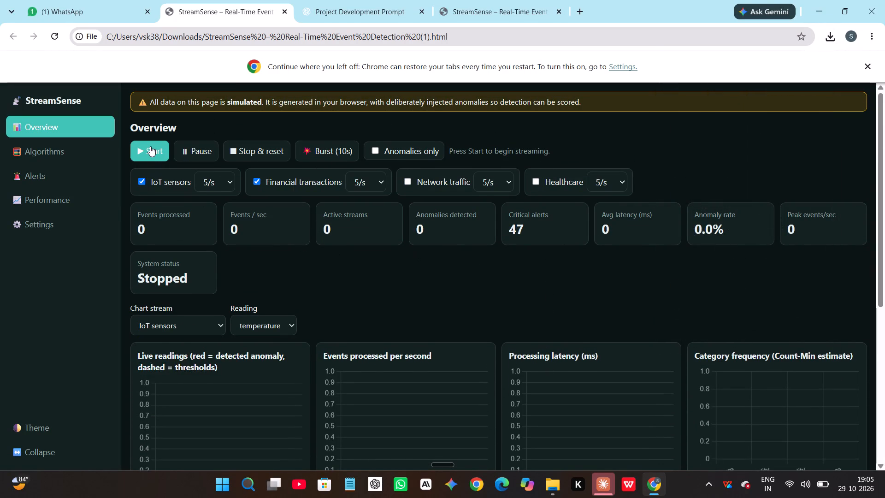
# Start the simulated event streaming on the StreamSense Overview page.
pyautogui.click(150, 146)
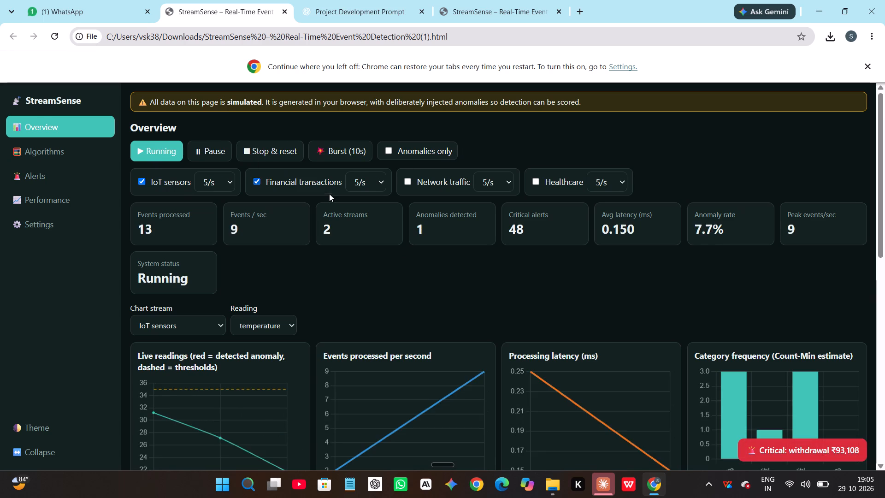
# Examine the Overview page's summary cards, live charts and Live events table while the stream runs.
pyautogui.scroll(-2, 334, 196)
pyautogui.hscroll(3, 334, 196)
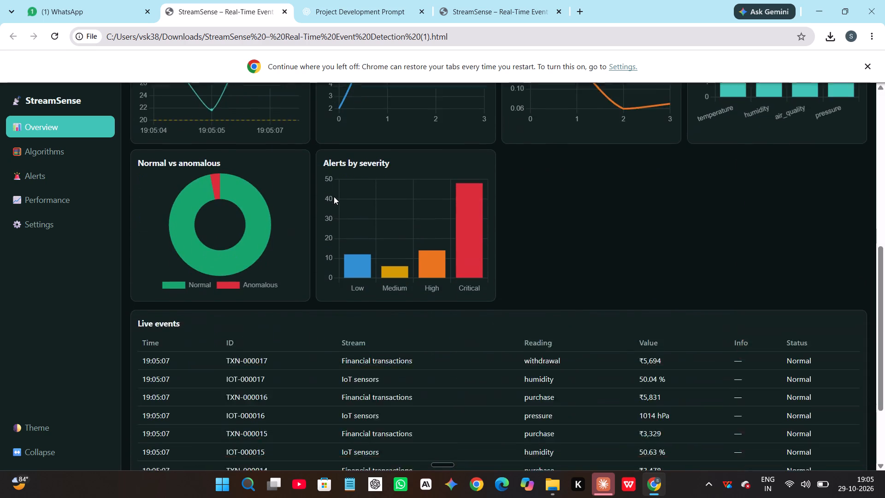
pyautogui.hscroll(9, 334, 196)
pyautogui.scroll(-2, 334, 196)
pyautogui.scroll(6, 334, 196)
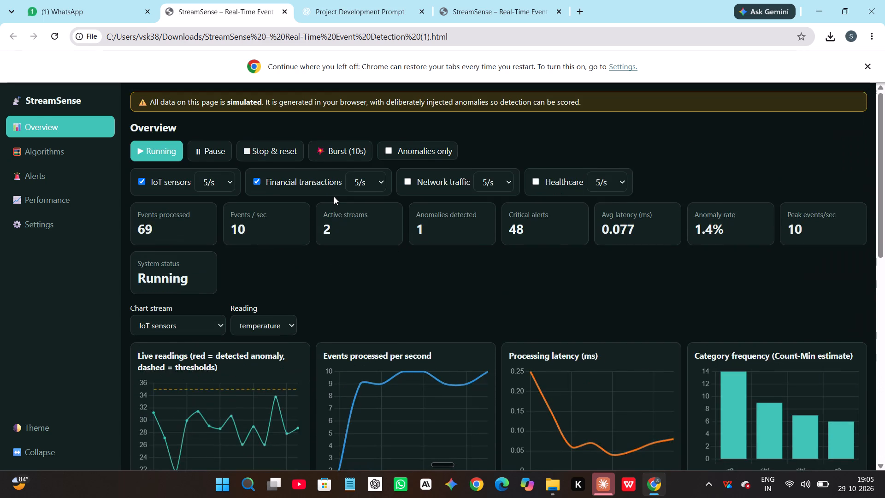
pyautogui.hscroll(2, 334, 196)
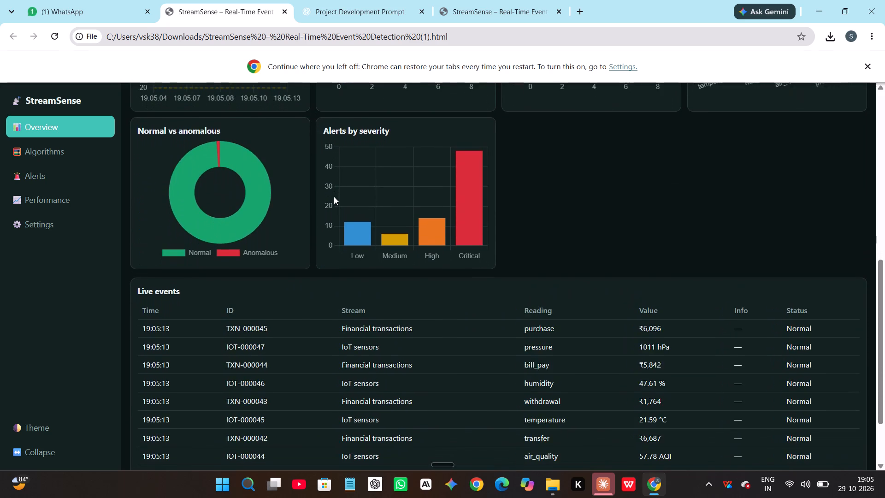
pyautogui.scroll(2, 334, 196)
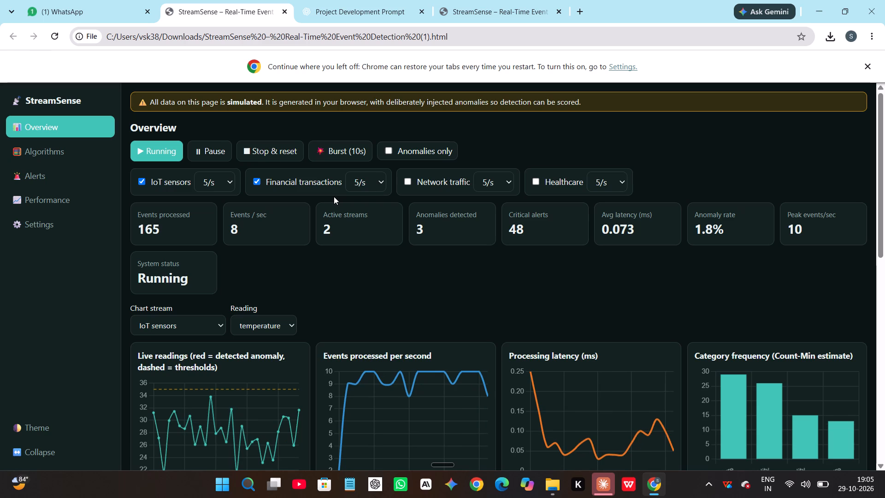
pyautogui.scroll(-2, 334, 196)
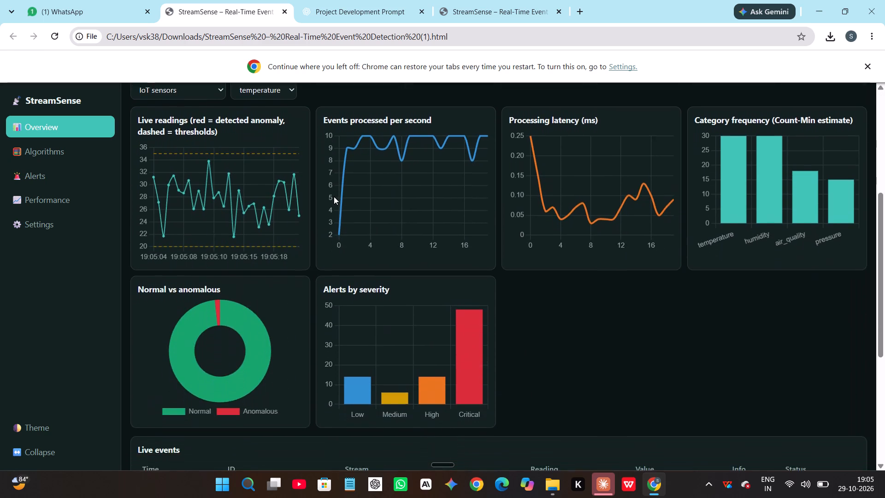
pyautogui.scroll(2, 334, 196)
pyautogui.hscroll(3, 334, 196)
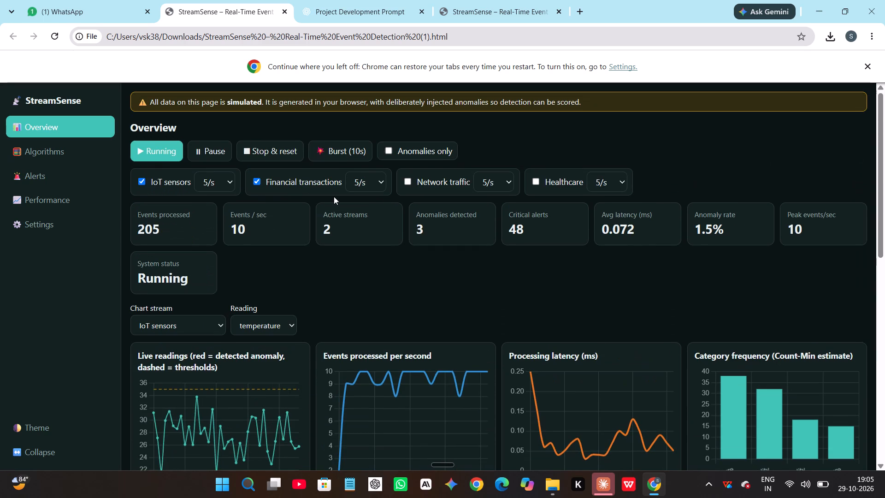
pyautogui.hscroll(1, 334, 196)
pyautogui.scroll(-2, 334, 196)
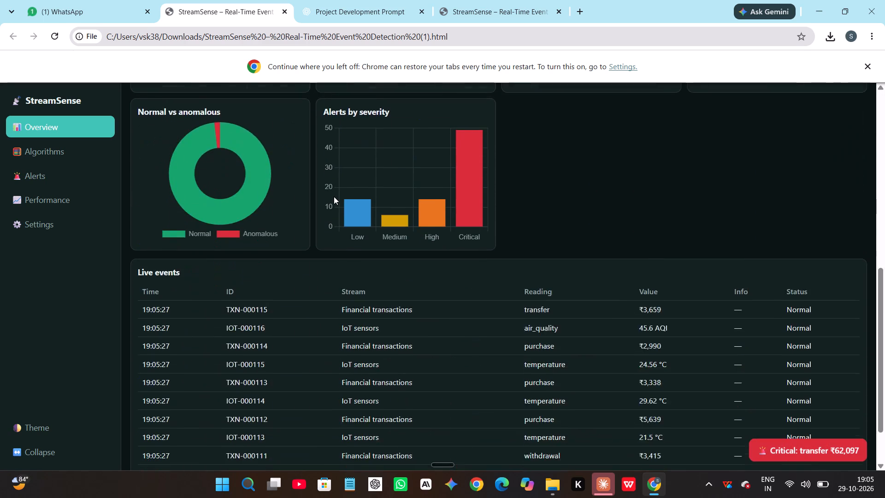
pyautogui.scroll(-1, 334, 196)
# Show the Algorithms page and examine its sliding window, Z-score, Count-Min Sketch and Bloom filter results.
pyautogui.click(78, 154)
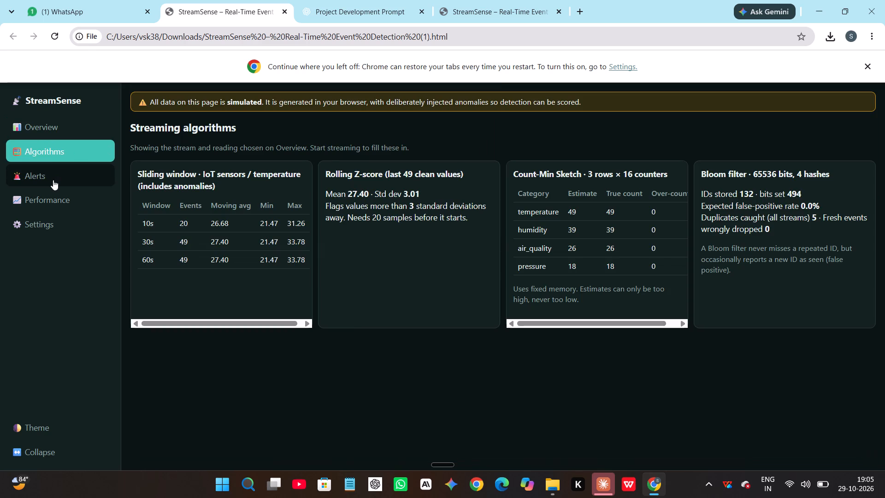
pyautogui.rightClick(438, 285)
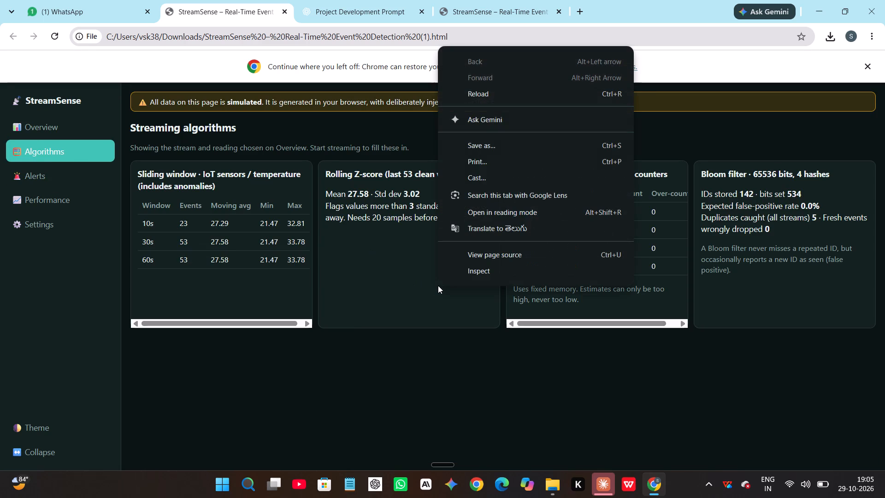
pyautogui.click(524, 375)
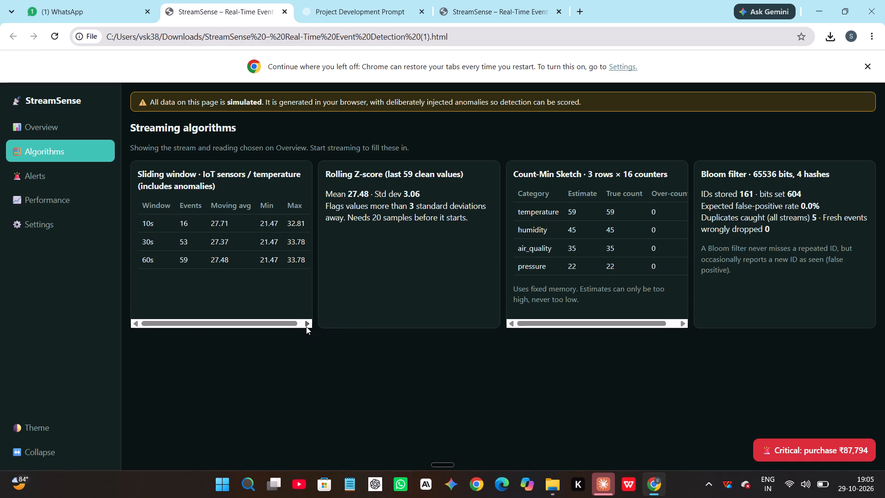
# Show the Alerts page and look through the list of detected anomalies.
pyautogui.click(97, 180)
pyautogui.scroll(1, 401, 317)
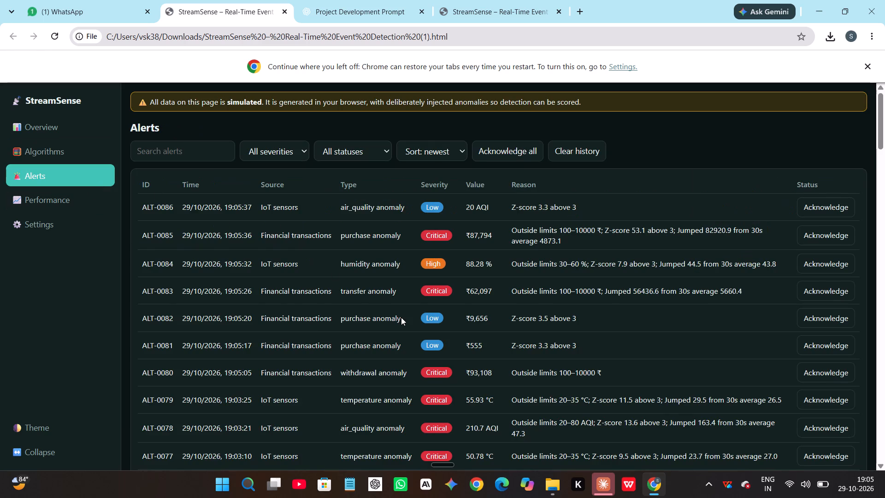
pyautogui.scroll(-6, 401, 317)
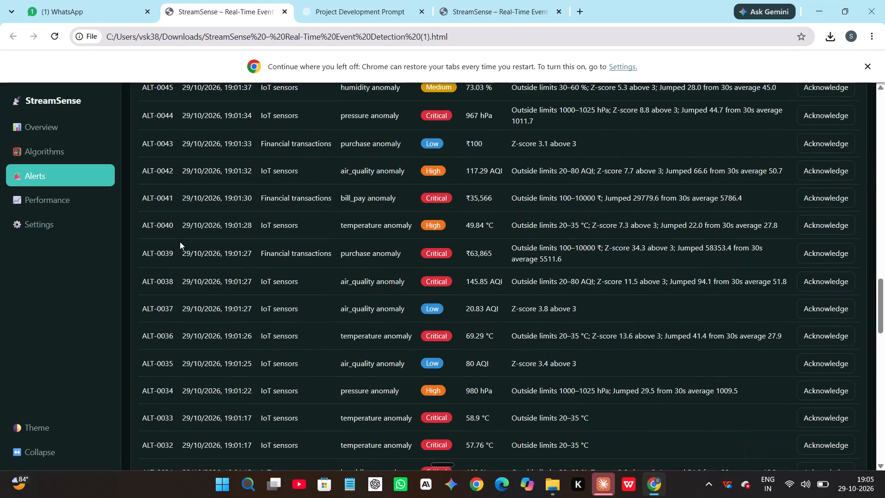
# Show the Performance page to examine the detection metrics and confusion matrix.
pyautogui.click(67, 189)
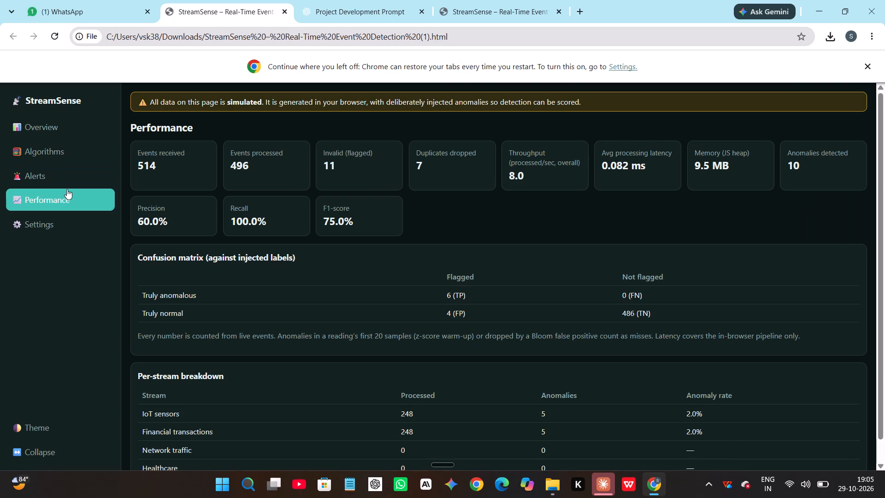
# Return to the Alerts page and review the severity, value and reason of the newest and older alerts.
pyautogui.click(38, 167)
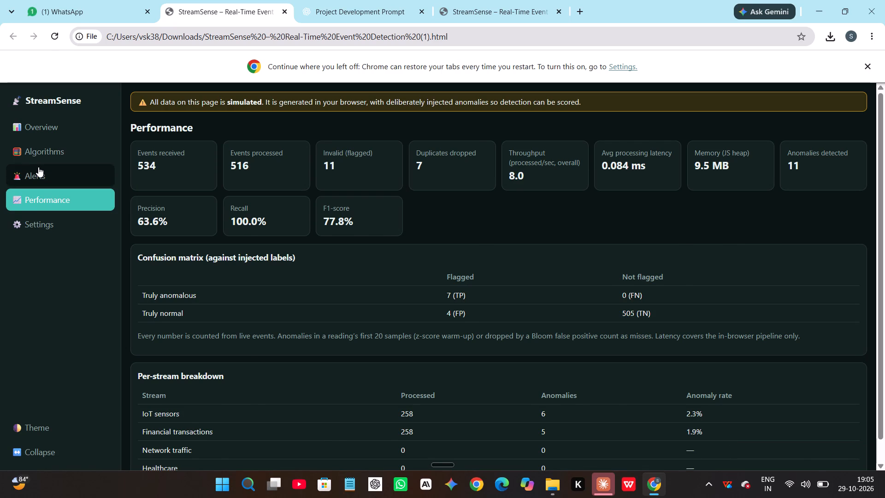
pyautogui.scroll(-1, 301, 316)
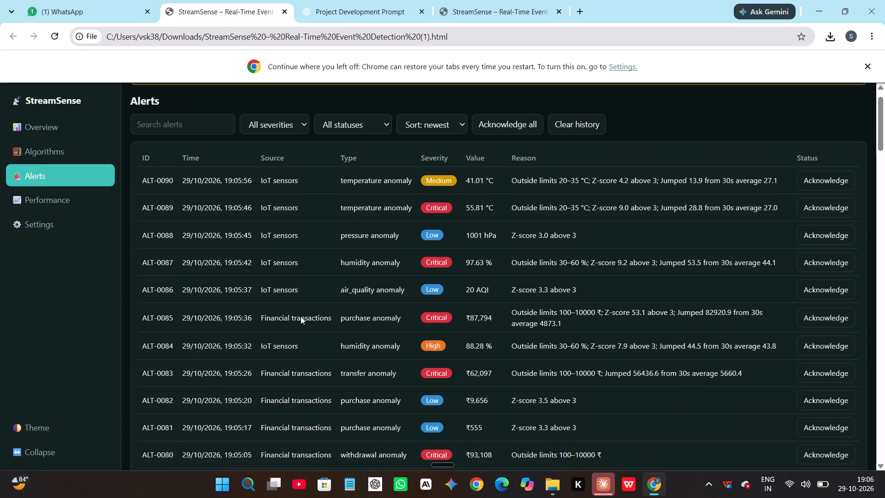
pyautogui.scroll(-1, 301, 316)
pyautogui.hscroll(3, 301, 316)
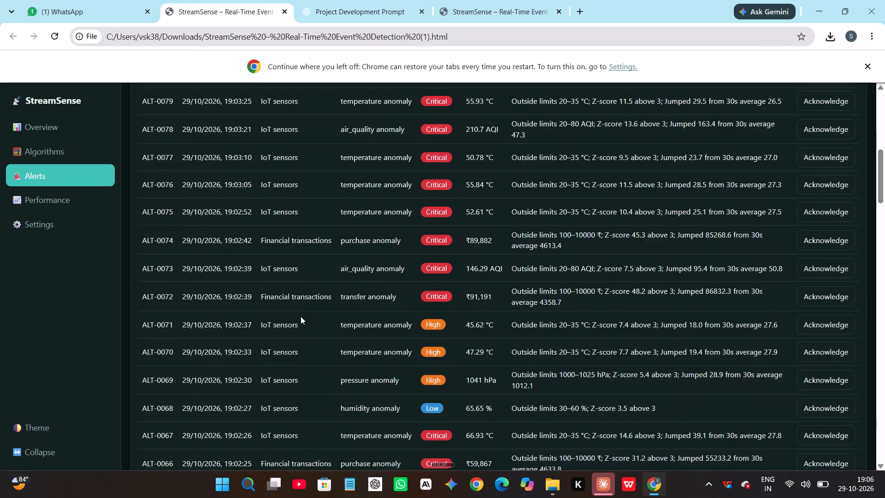
pyautogui.scroll(-2, 301, 316)
pyautogui.scroll(6, 301, 316)
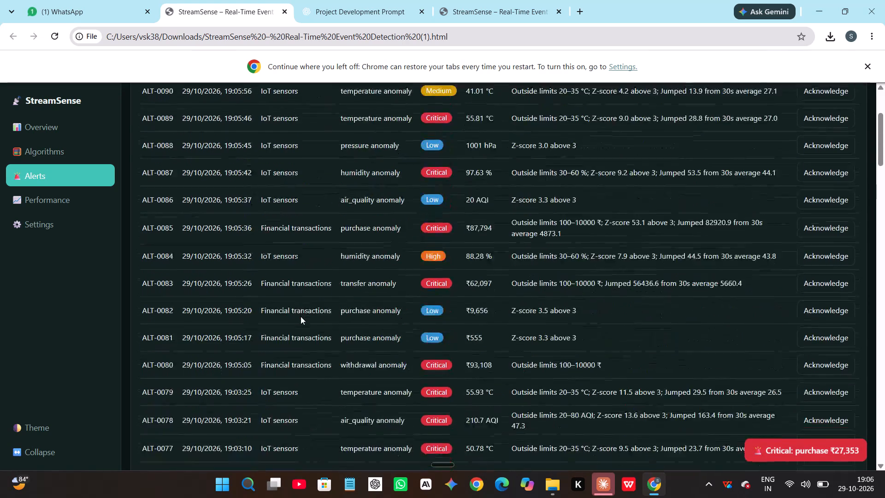
pyautogui.scroll(3, 301, 316)
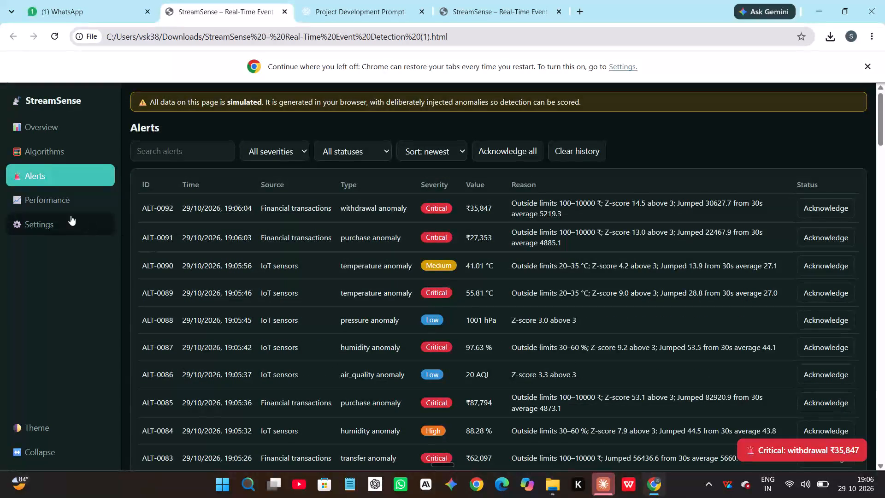
# Look over the Settings, Performance and Algorithms pages again, ending on the Overview page.
pyautogui.click(64, 213)
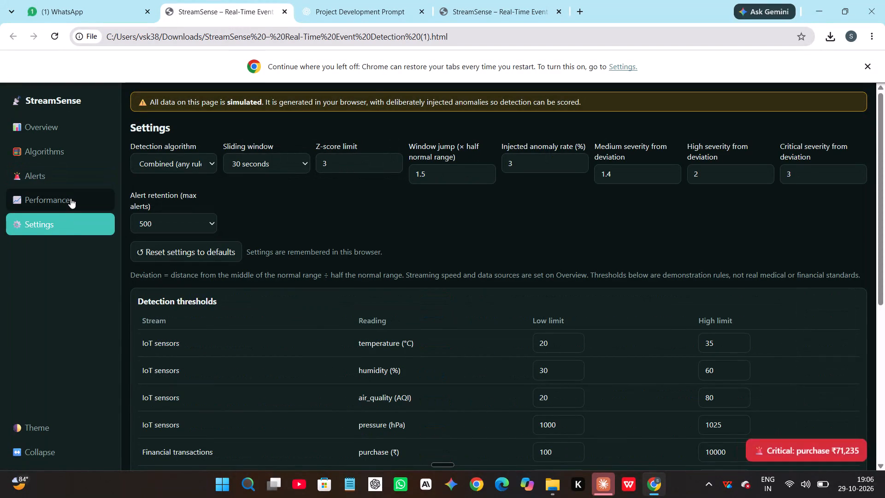
pyautogui.click(71, 198)
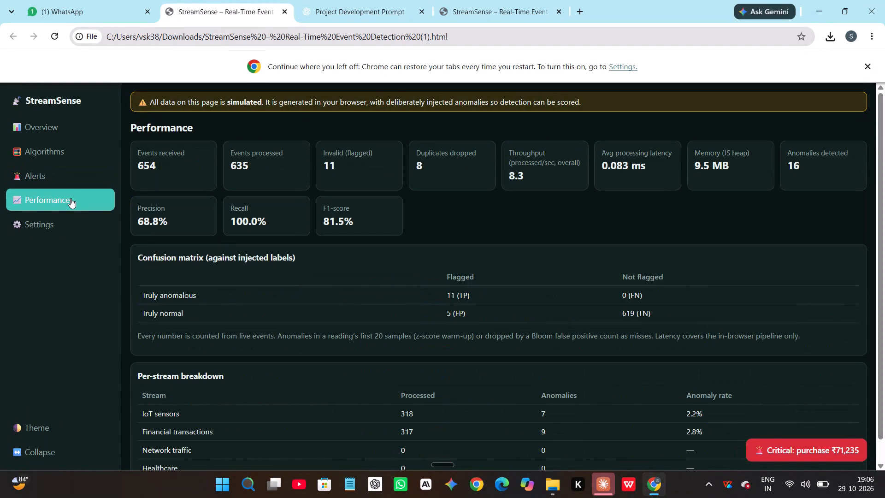
pyautogui.click(81, 154)
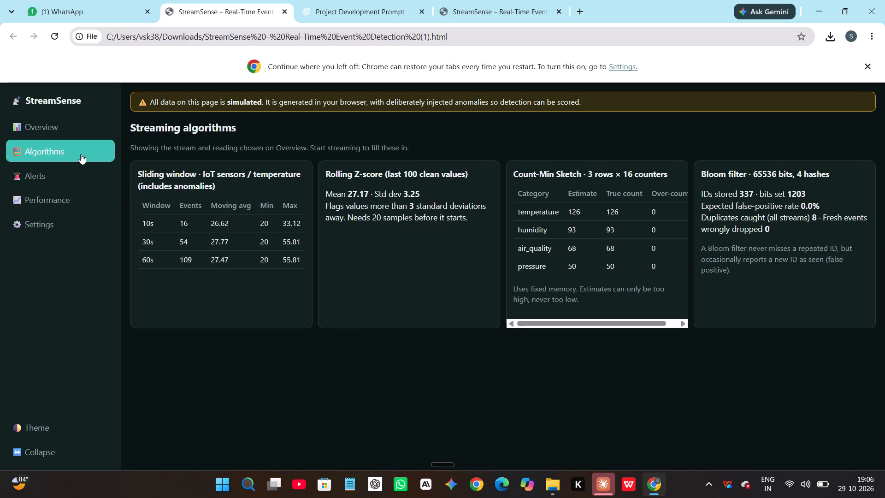
pyautogui.click(70, 126)
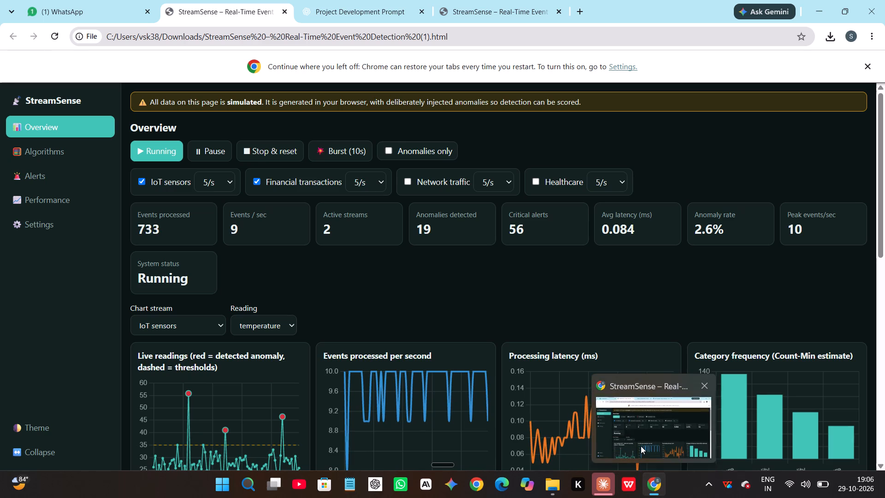
# Switch to the Downloads folder in File Explorer and open Report pba team 6.docx in Word.
pyautogui.click(641, 446)
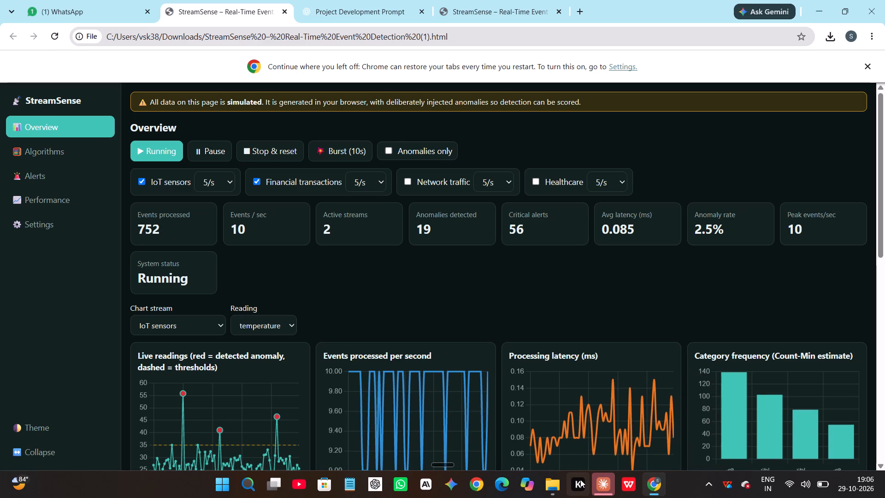
pyautogui.click(646, 484)
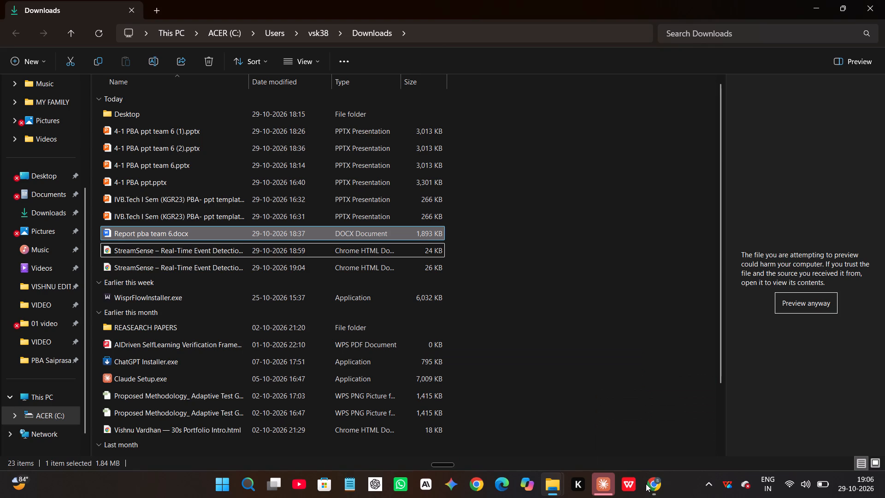
pyautogui.rightClick(393, 234)
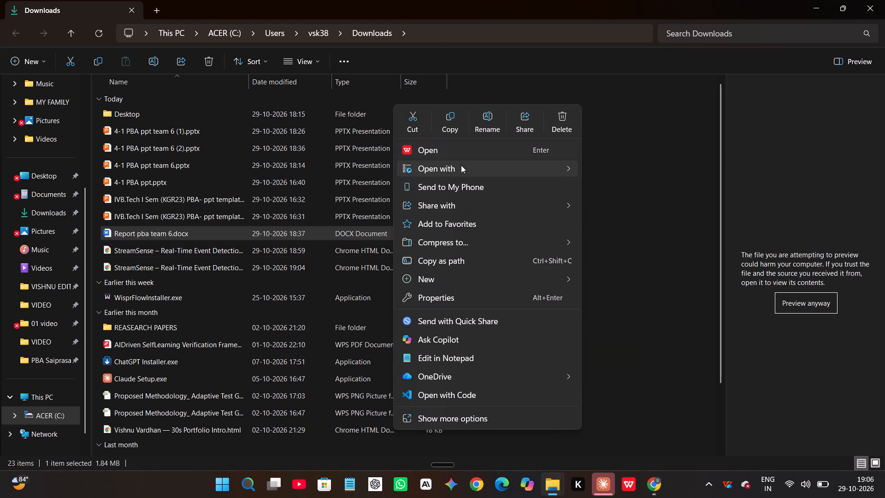
pyautogui.click(593, 167)
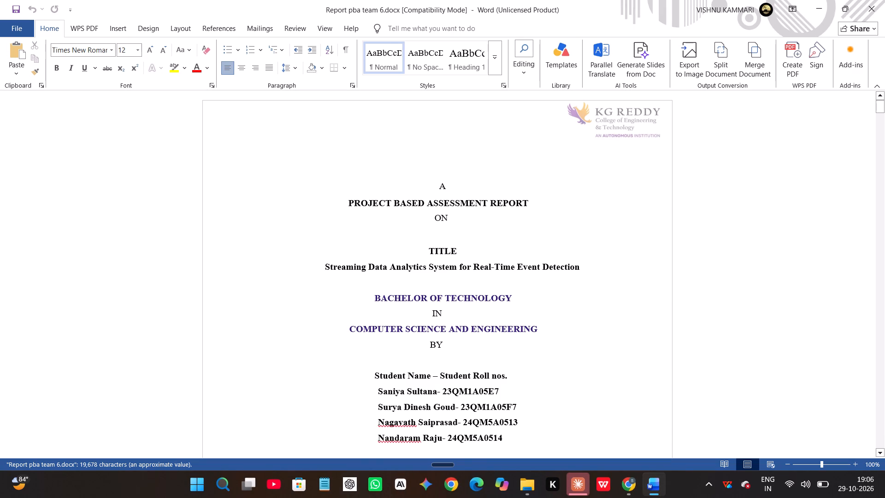
# Read through the title page of the project report.
pyautogui.scroll(-2, 608, 270)
pyautogui.scroll(6, 608, 270)
pyautogui.scroll(-1, 608, 270)
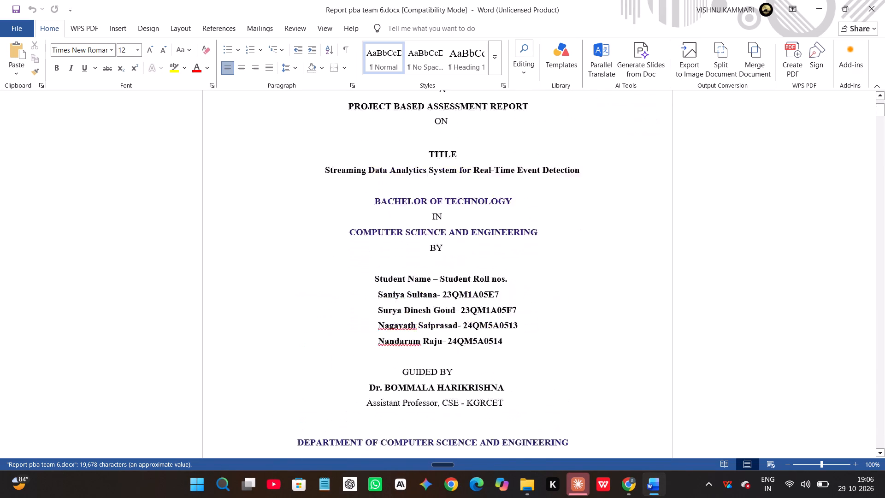
pyautogui.scroll(-1, 608, 270)
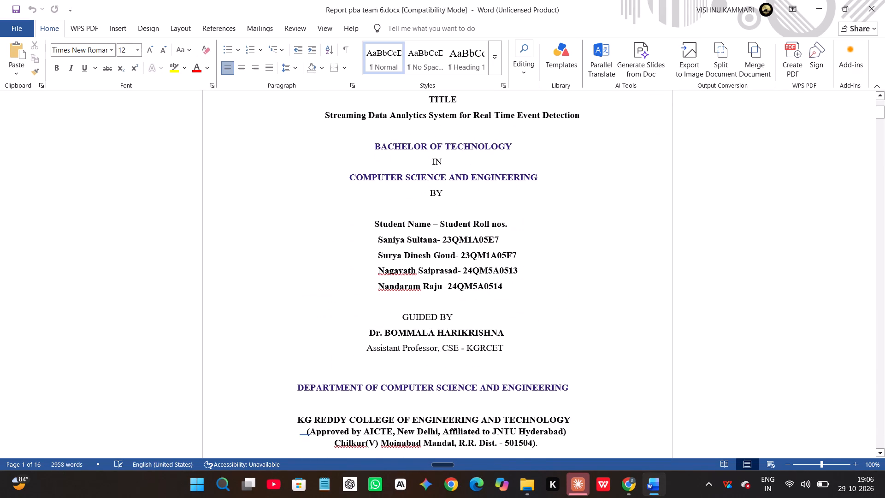
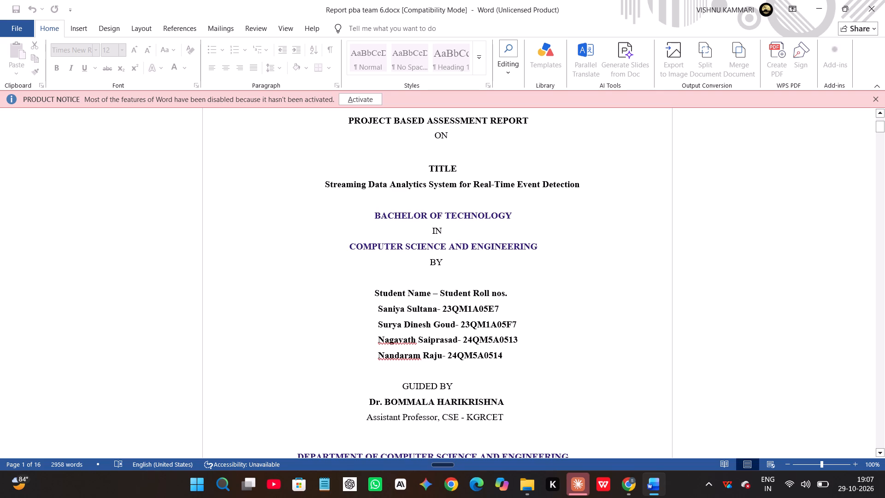
# Highlight the project title line on the title page to examine it, and clear the selection.
pyautogui.moveTo(324, 186); pyautogui.dragTo(579, 200)
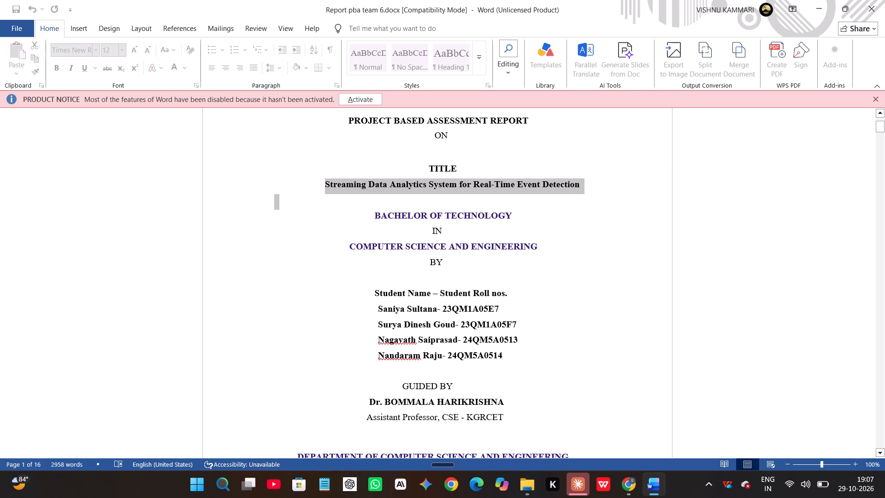
pyautogui.moveTo(579, 200); pyautogui.dragTo(578, 191)
pyautogui.click(537, 193)
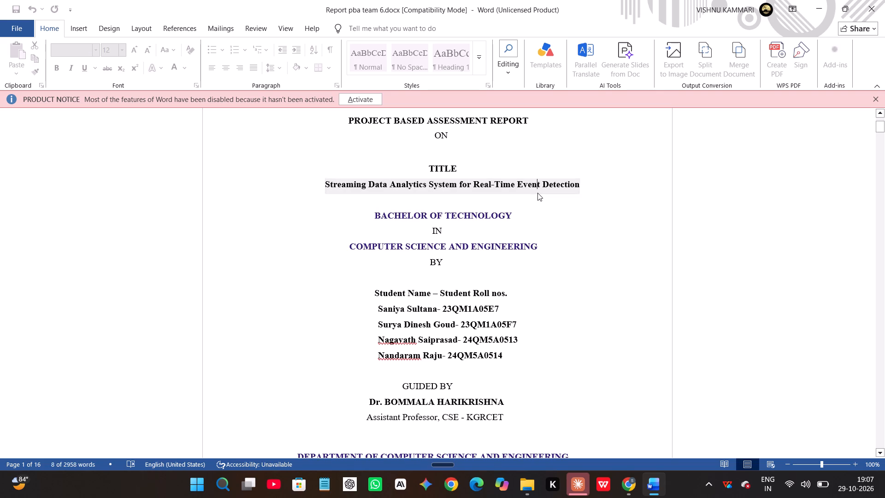
pyautogui.click(630, 222)
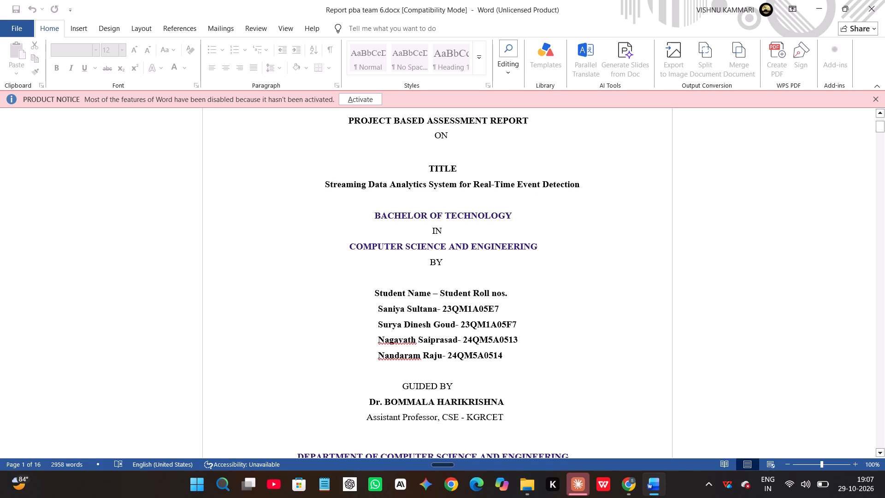
# Review the rest of the title page, from the student list and guide down to the college details and signatory line.
pyautogui.scroll(-1, 630, 222)
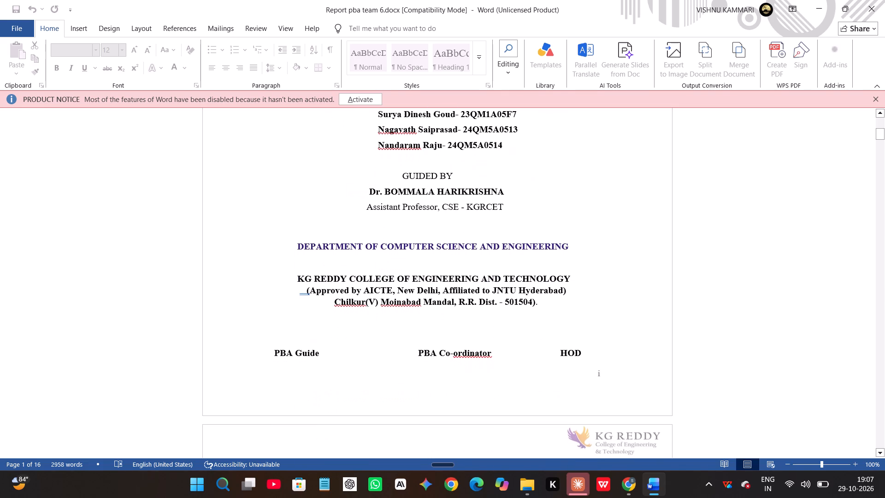
pyautogui.hscroll(2, 630, 222)
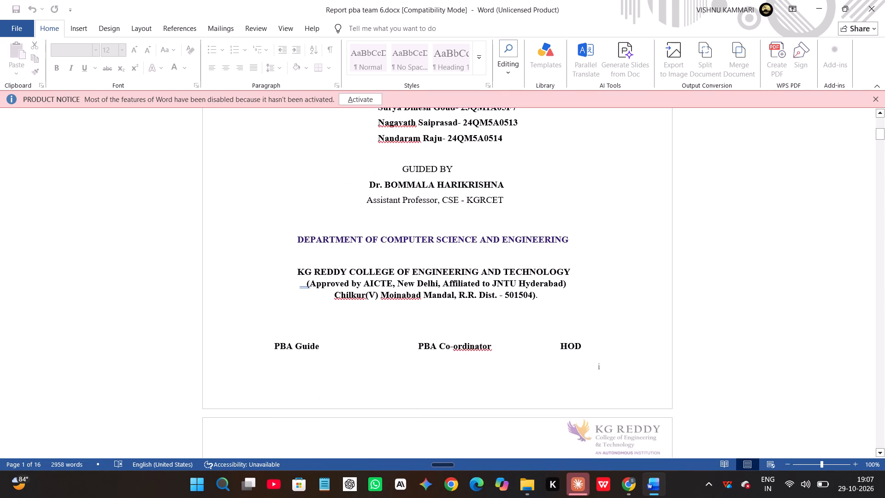
pyautogui.hscroll(2, 630, 222)
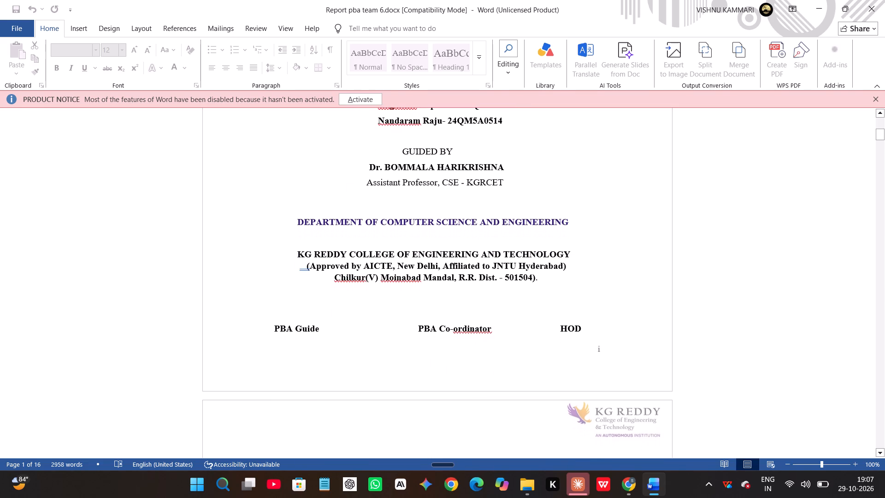
pyautogui.hscroll(1, 630, 222)
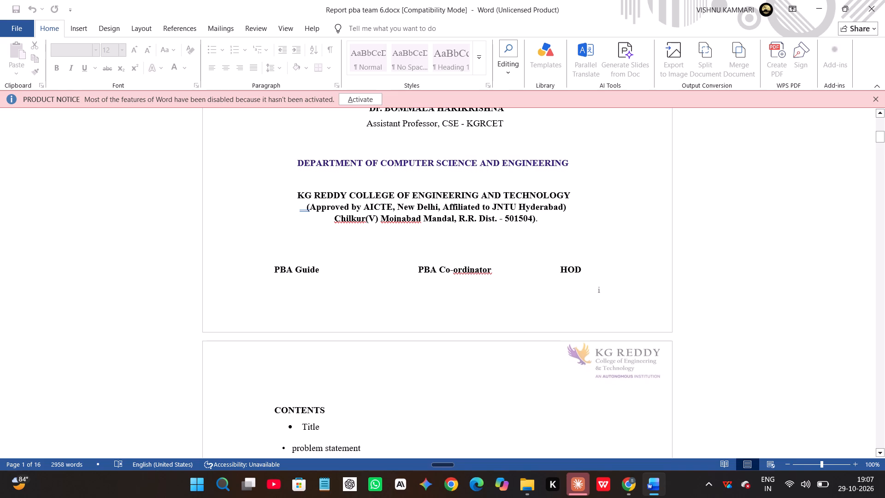
pyautogui.scroll(1, 630, 222)
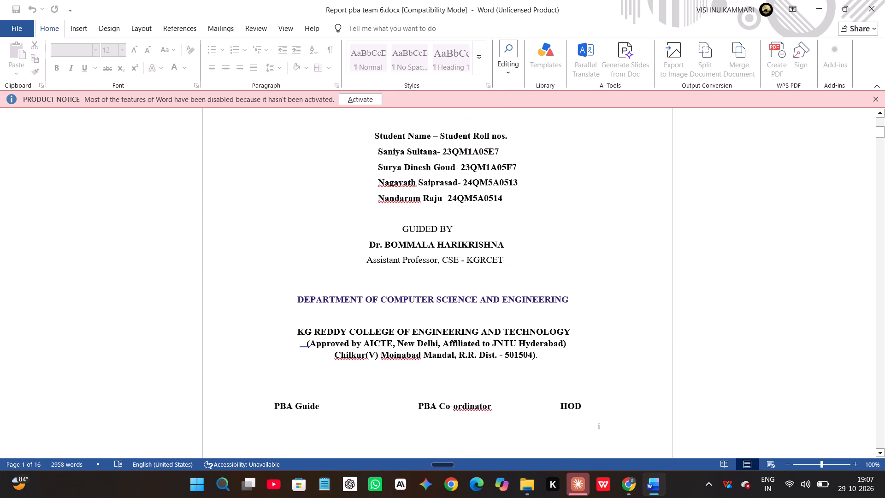
pyautogui.scroll(2, 630, 222)
pyautogui.scroll(-1, 630, 222)
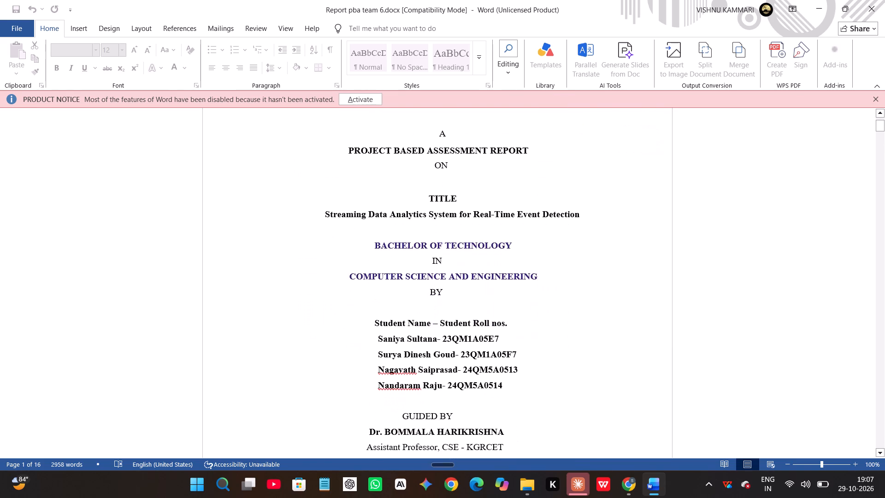
pyautogui.scroll(-1, 630, 222)
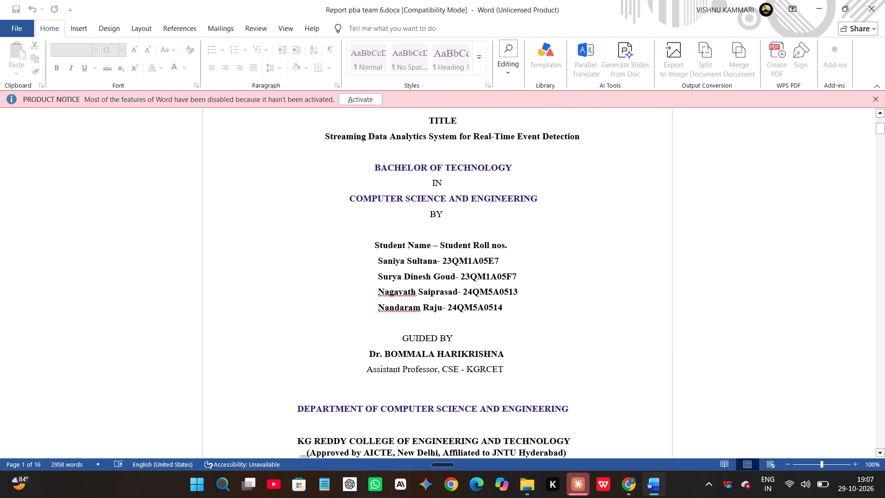
pyautogui.scroll(-1, 630, 222)
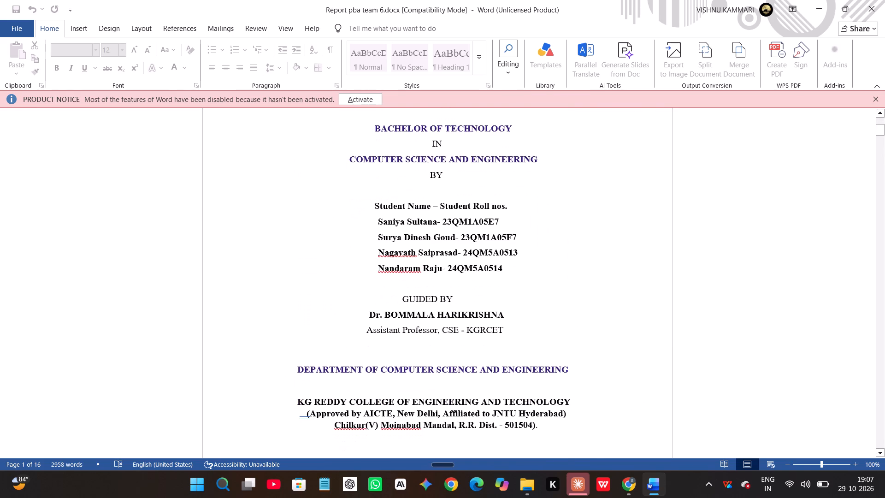
pyautogui.scroll(-1, 630, 222)
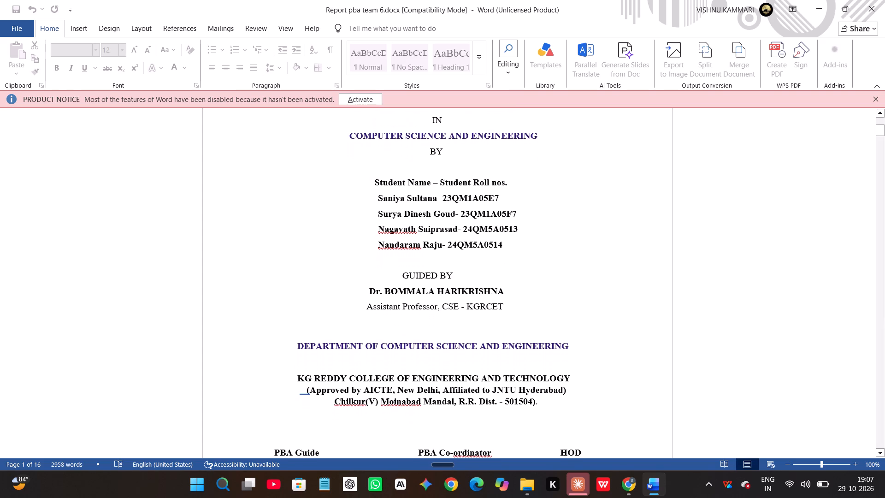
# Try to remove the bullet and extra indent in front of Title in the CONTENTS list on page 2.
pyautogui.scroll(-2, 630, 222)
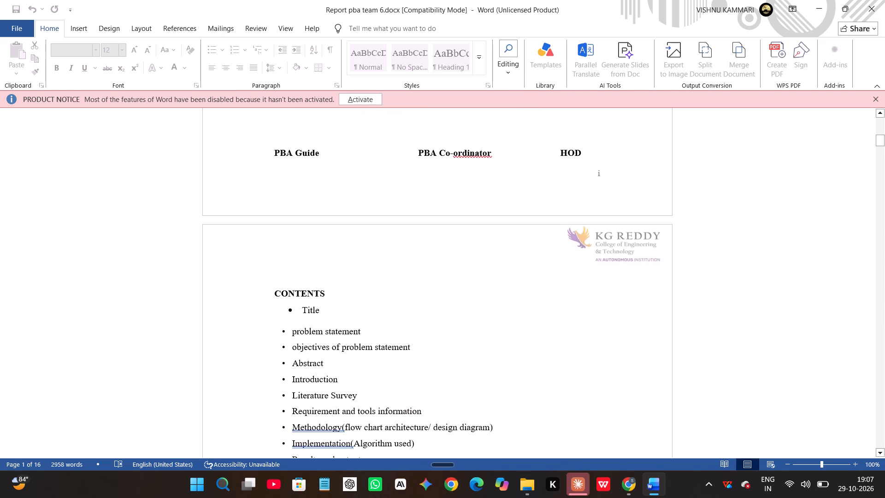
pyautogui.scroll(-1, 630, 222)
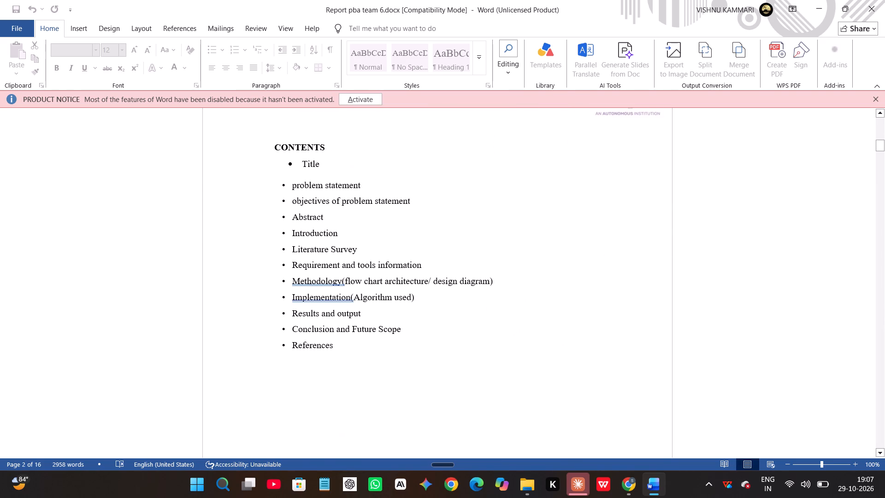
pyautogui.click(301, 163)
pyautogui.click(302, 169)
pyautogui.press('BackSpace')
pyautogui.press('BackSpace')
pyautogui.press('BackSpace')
# Skim the report from the contents list through Title, Problem Statement and Objectives to the start of the Abstract.
pyautogui.scroll(-1, 356, 235)
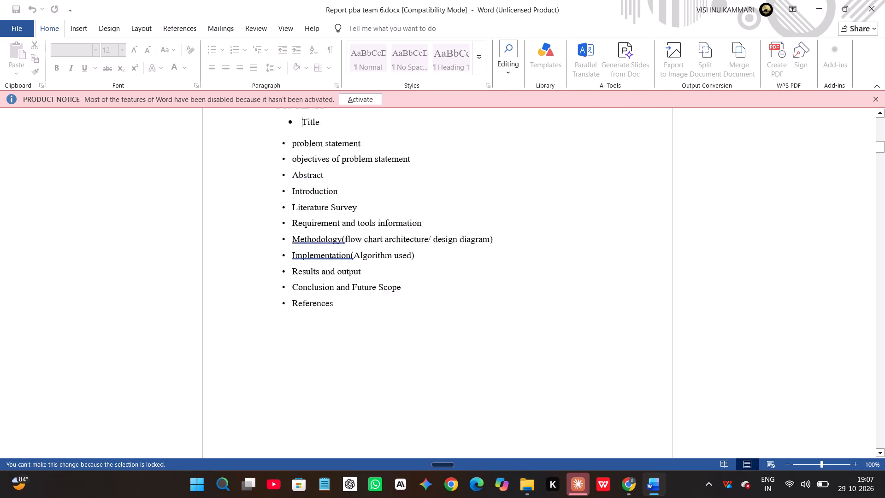
pyautogui.scroll(-1, 356, 235)
pyautogui.scroll(1, 356, 235)
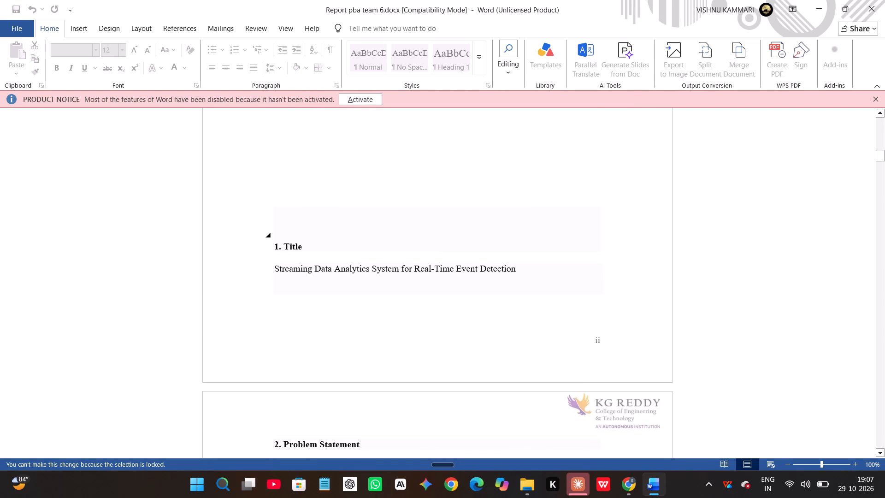
pyautogui.scroll(-2, 356, 235)
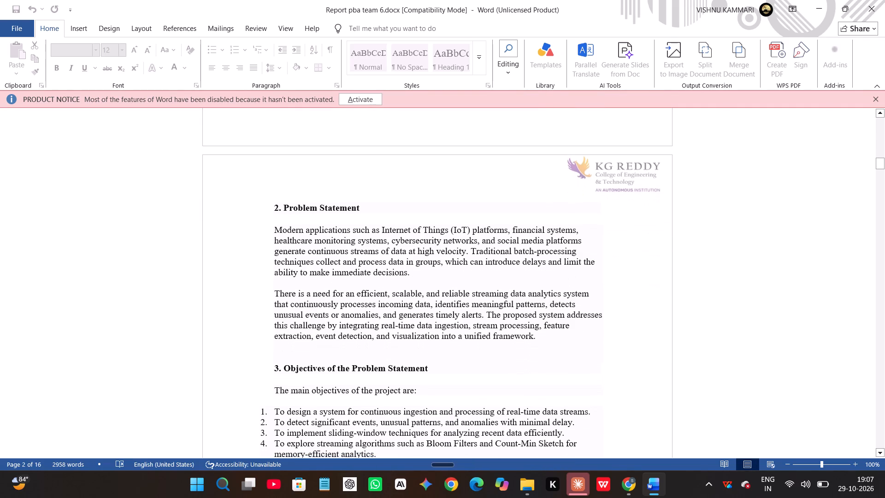
pyautogui.scroll(-2, 356, 235)
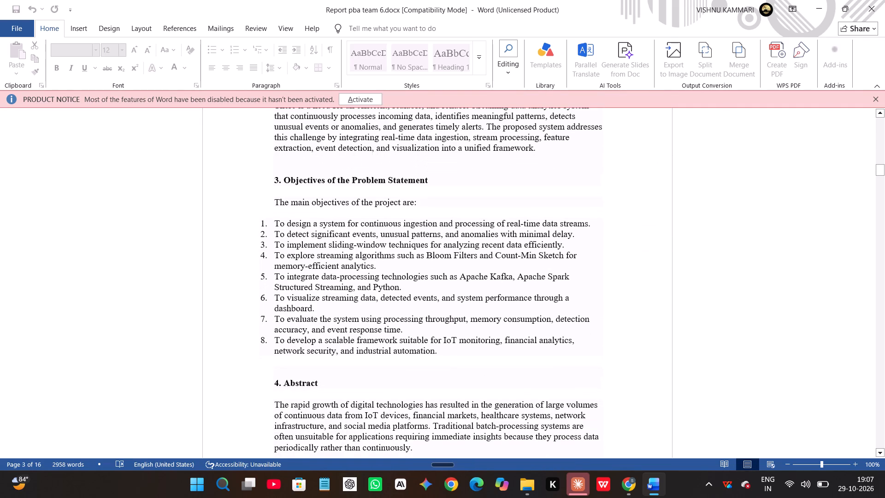
# Return to the 1. Title section at the end of page 2.
pyautogui.press('Up')
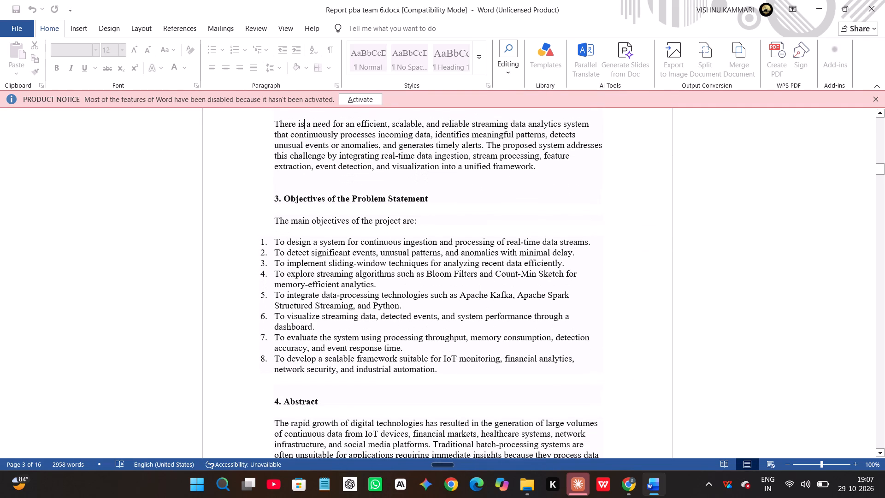
pyautogui.press('Up')
pyautogui.press('Up')
pyautogui.press('Up')
pyautogui.press('Up')
pyautogui.press('Up')
pyautogui.press('Up')
pyautogui.press('Up')
pyautogui.press('Up')
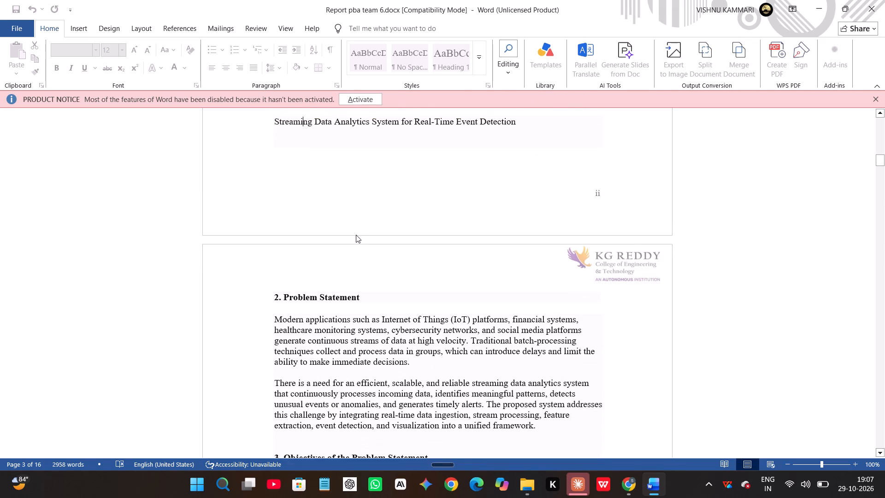
pyautogui.press('Up')
pyautogui.press('Up')
pyautogui.press('Up')
# Read line by line through the Title, Problem Statement and Objectives of the Problem Statement sections.
pyautogui.press('Down')
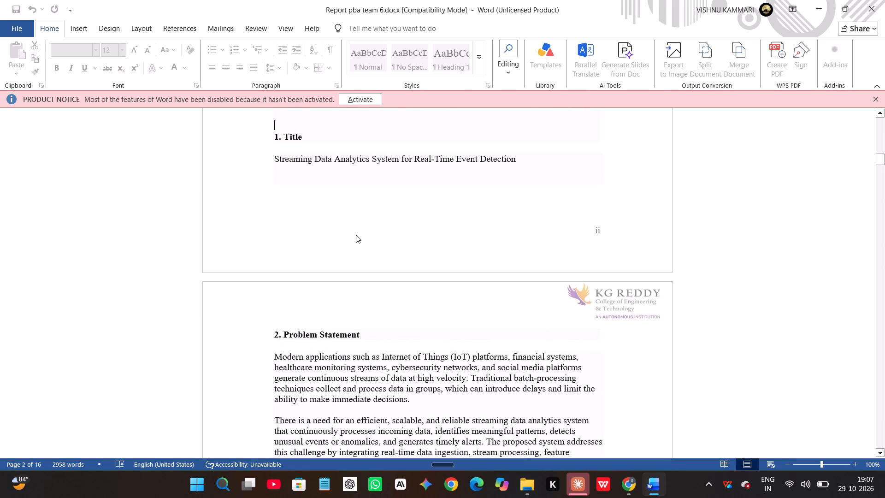
pyautogui.press('Down')
pyautogui.press('Down')
pyautogui.press('Down')
pyautogui.press('Down')
pyautogui.press('Down')
pyautogui.press('Down')
pyautogui.press('Down')
pyautogui.press('Down')
pyautogui.press('Down')
pyautogui.press('Down')
pyautogui.press('Down')
pyautogui.press('Down')
pyautogui.press('Down')
pyautogui.press('Down')
pyautogui.press('Down')
pyautogui.press('Down')
pyautogui.press('Down')
pyautogui.press('Down')
pyautogui.press('Down')
pyautogui.press('Down')
pyautogui.press('Down')
pyautogui.press('Down')
pyautogui.press('Down')
pyautogui.press('Down')
pyautogui.press('Down')
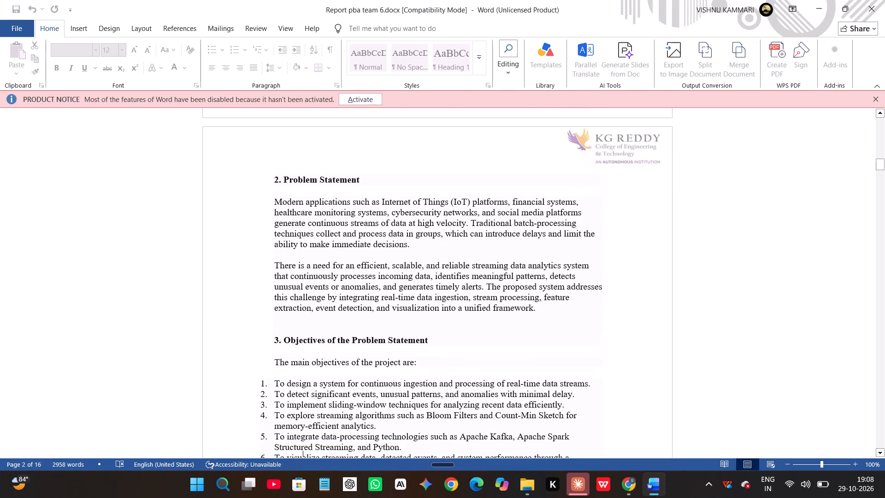
pyautogui.press('Down')
pyautogui.press('Down')
pyautogui.press('Down')
pyautogui.press('Down')
pyautogui.press('Down')
pyautogui.press('Down')
pyautogui.press('Down')
pyautogui.press('Down')
pyautogui.press('Down')
pyautogui.press('Down')
pyautogui.press('Down')
pyautogui.press('Down')
pyautogui.press('Down')
pyautogui.press('Down')
pyautogui.press('Down')
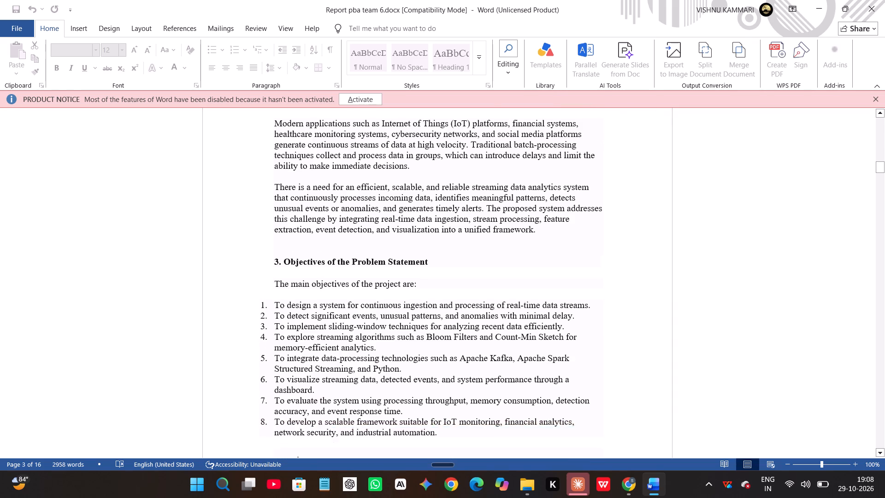
pyautogui.press('Down')
pyautogui.press('Down')
# Look through the Abstract, Introduction, project scope, Literature Survey and hardware requirements sections.
pyautogui.scroll(-4, 356, 235)
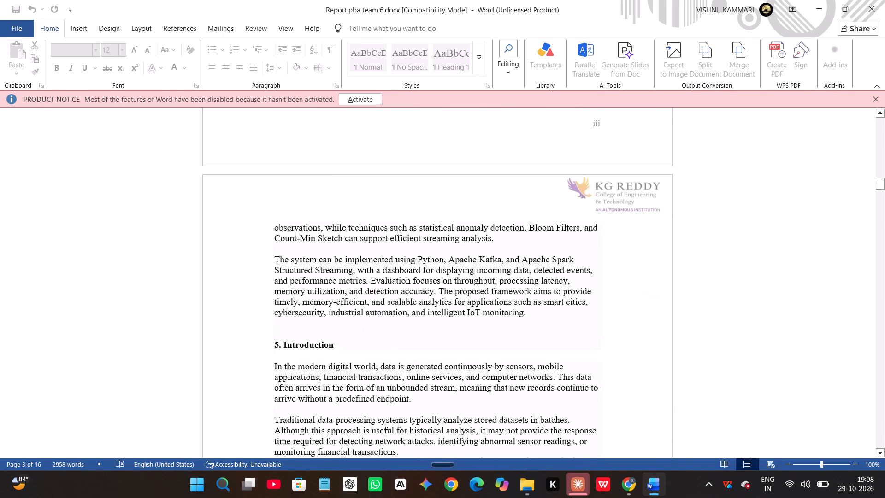
pyautogui.hscroll(2, 356, 235)
pyautogui.scroll(1, 356, 235)
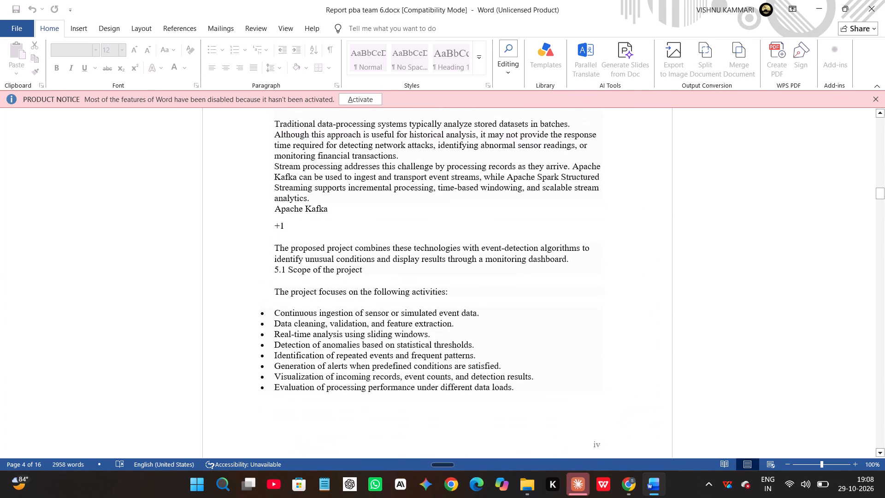
pyautogui.scroll(1, 356, 235)
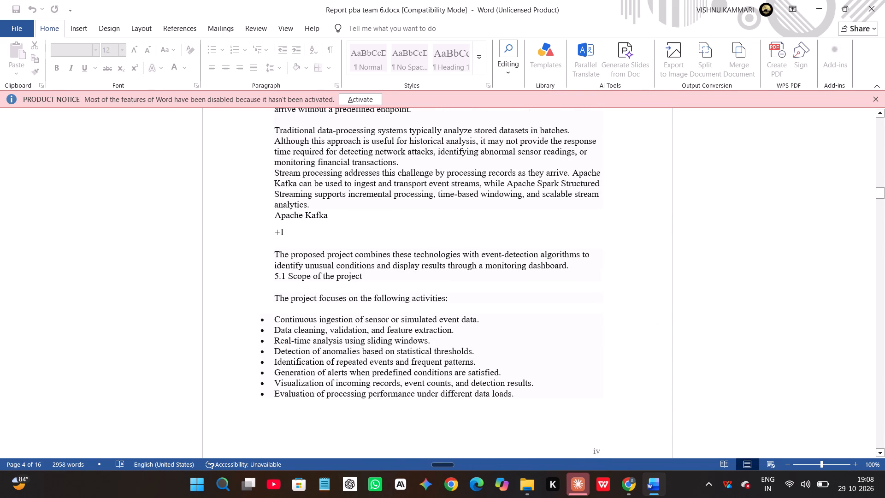
pyautogui.scroll(-4, 292, 244)
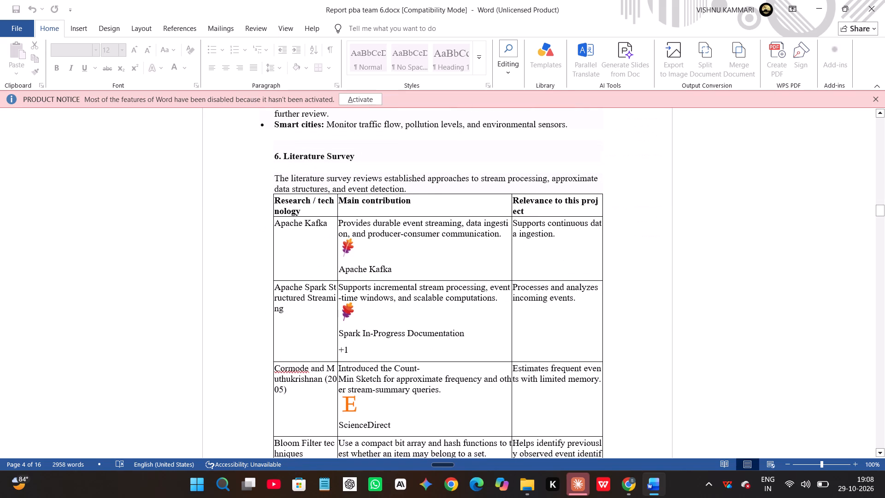
pyautogui.scroll(-6, 292, 244)
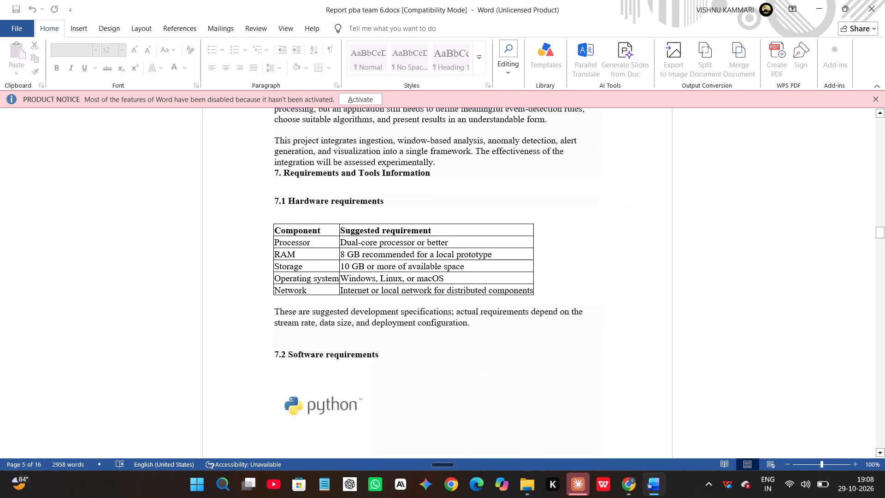
# Go back to the Literature Survey table and place the cursor in its Research / technology header cell.
pyautogui.scroll(4, 292, 244)
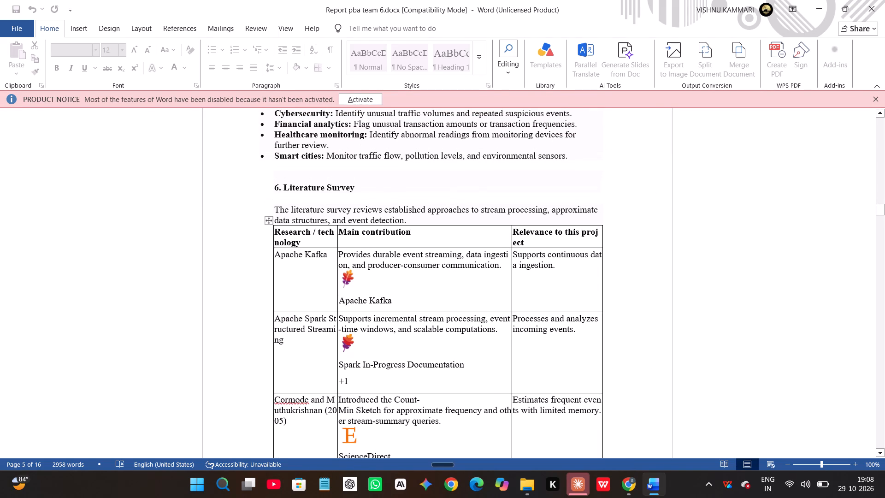
pyautogui.scroll(2, 292, 244)
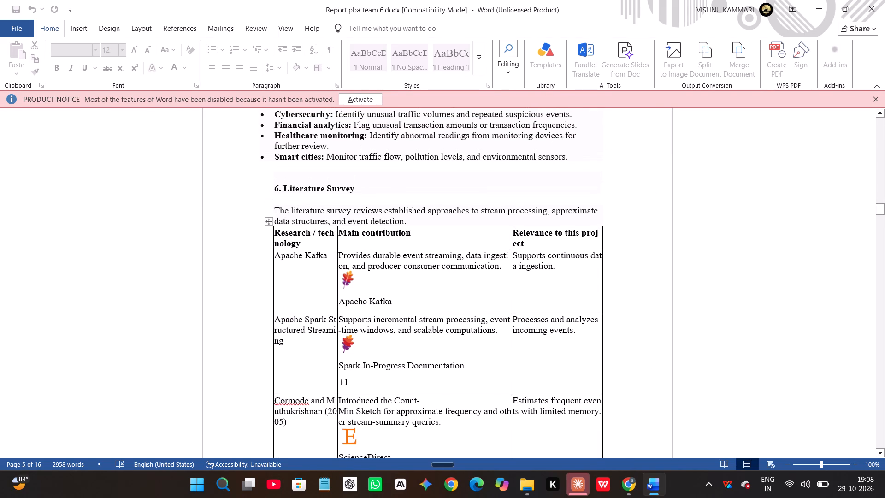
pyautogui.click(279, 232)
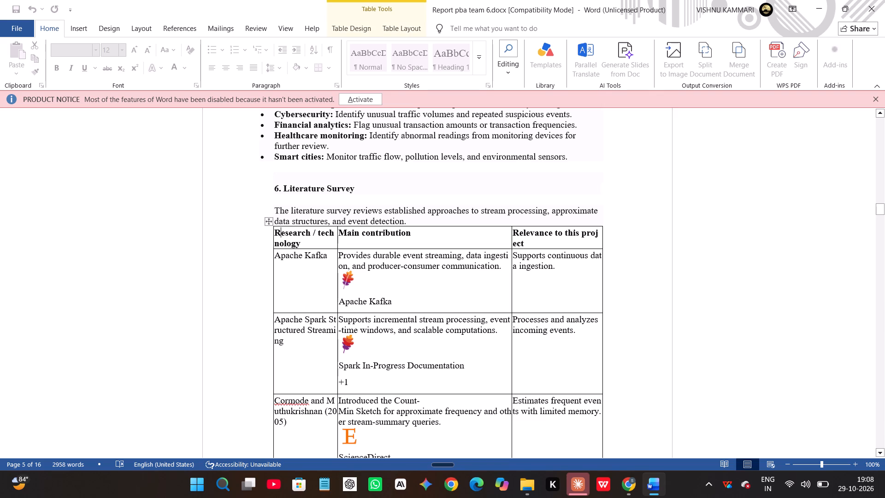
# Look through the Literature Survey table and the 6.1 Research gap section, continuing to the references at the end of the report.
pyautogui.scroll(-1, 374, 332)
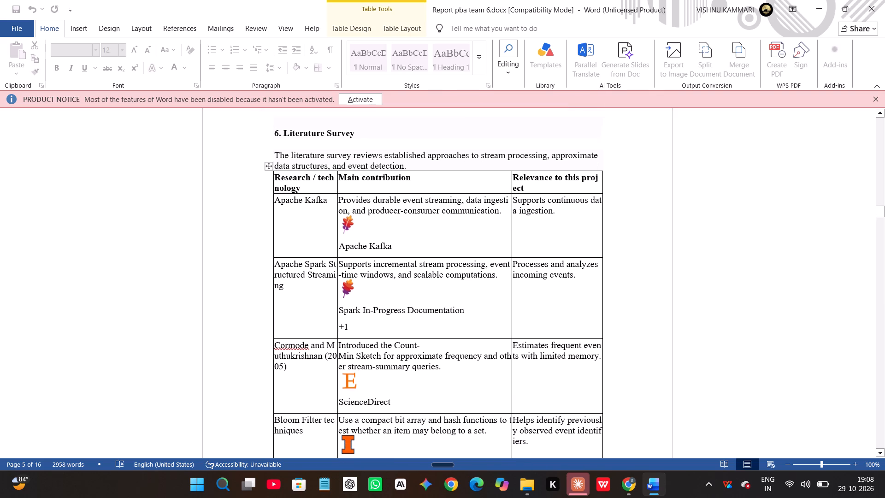
pyautogui.scroll(-3, 374, 332)
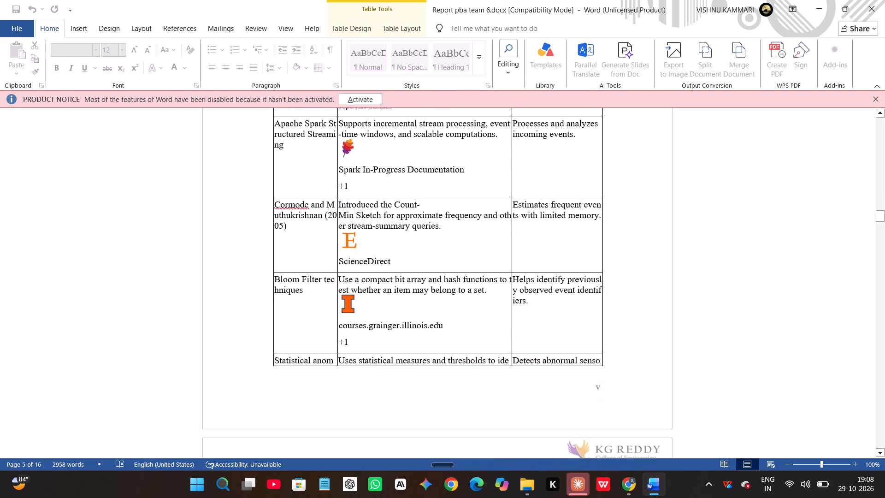
pyautogui.scroll(-2, 374, 332)
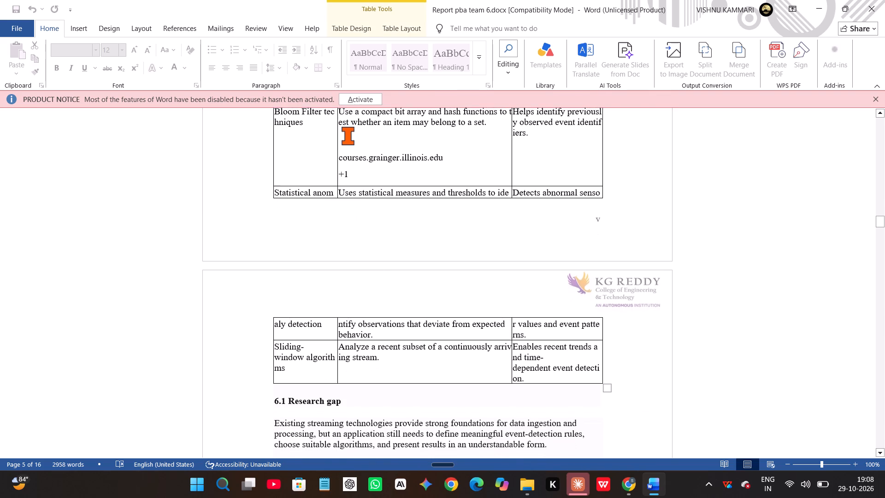
pyautogui.scroll(-8, 374, 332)
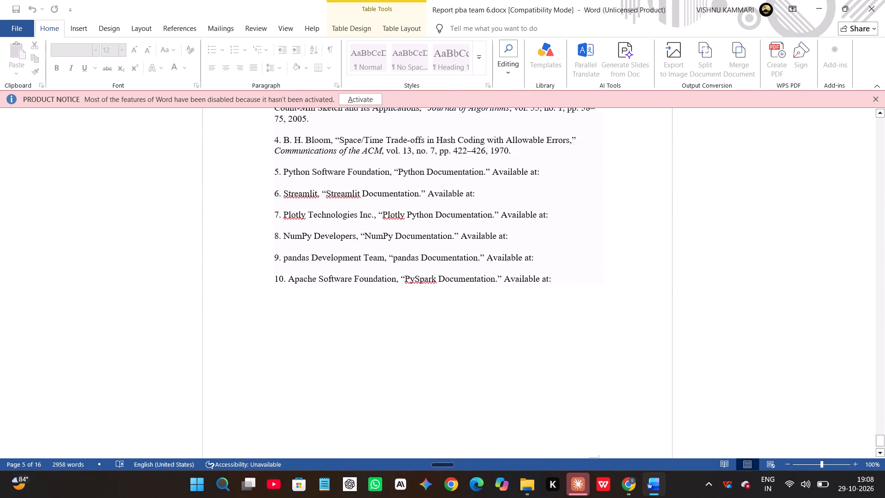
pyautogui.scroll(-2, 374, 332)
# Look back through the Future Scope, 9.2 Algorithms used and 7.4 Functional requirements sections to the 7.1 Hardware and 7.2 Software requirements.
pyautogui.scroll(6, 374, 332)
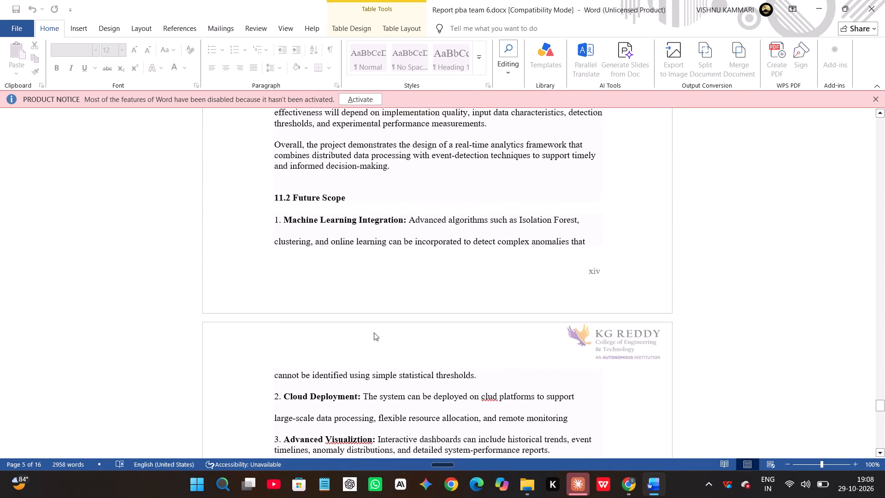
pyautogui.scroll(5, 374, 332)
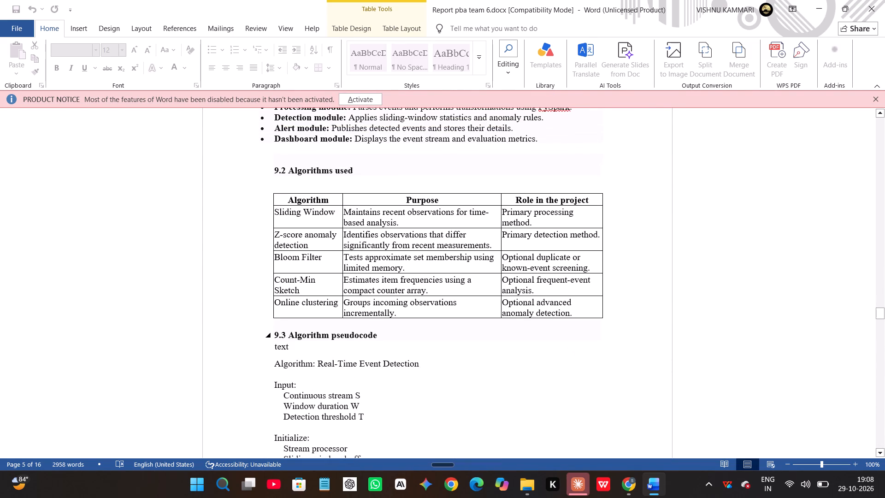
pyautogui.scroll(6, 374, 332)
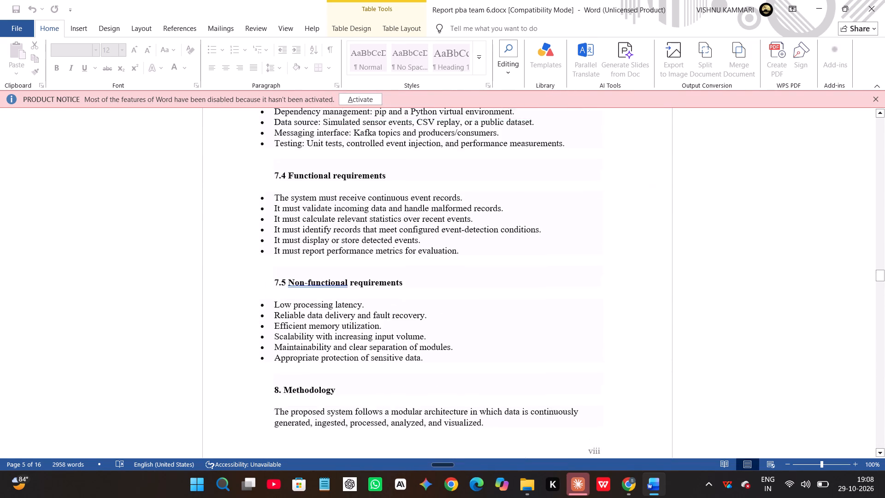
pyautogui.scroll(8, 374, 332)
pyautogui.scroll(-1, 374, 332)
pyautogui.scroll(1, 374, 332)
pyautogui.scroll(-3, 374, 332)
pyautogui.scroll(1, 374, 332)
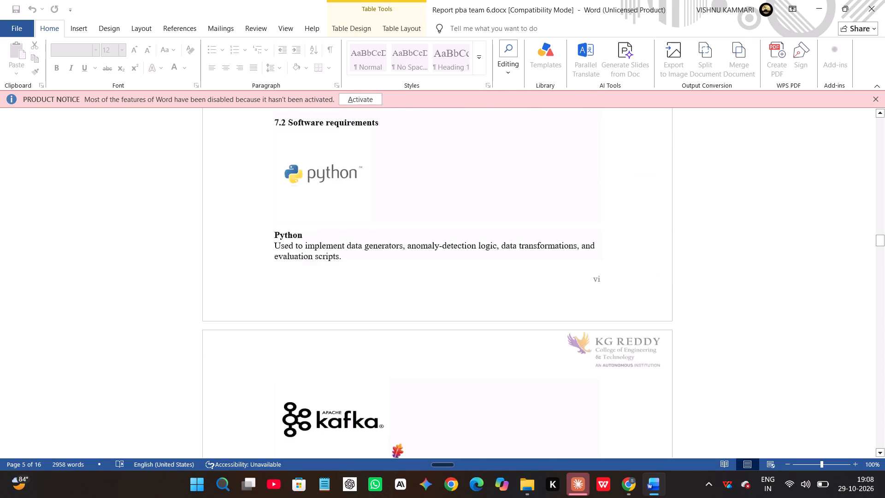
pyautogui.scroll(3, 374, 332)
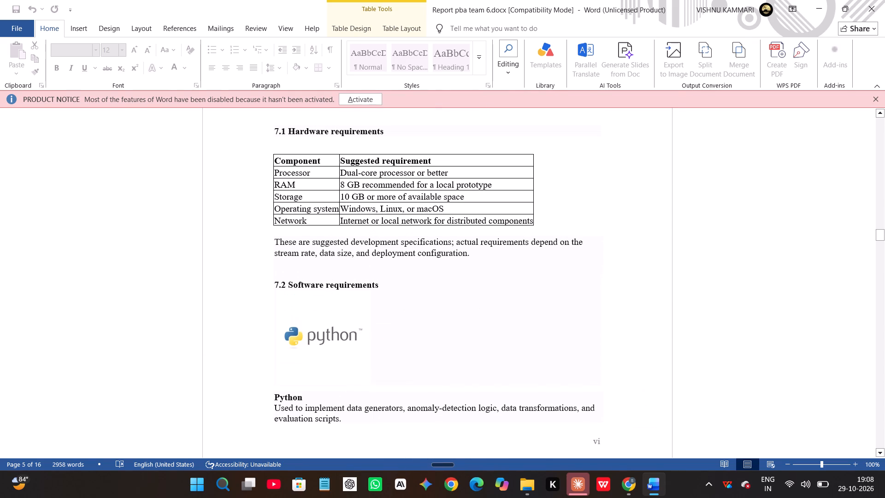
pyautogui.scroll(1, 374, 332)
pyautogui.scroll(-1, 374, 332)
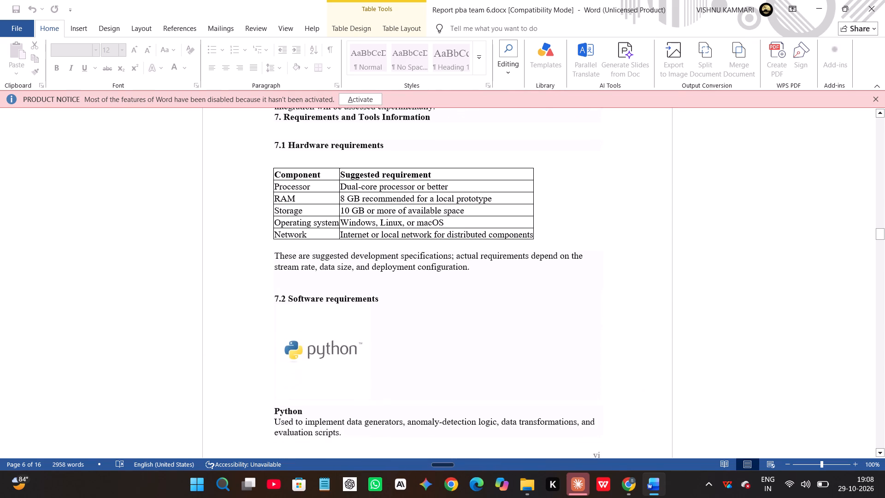
pyautogui.scroll(-1, 374, 332)
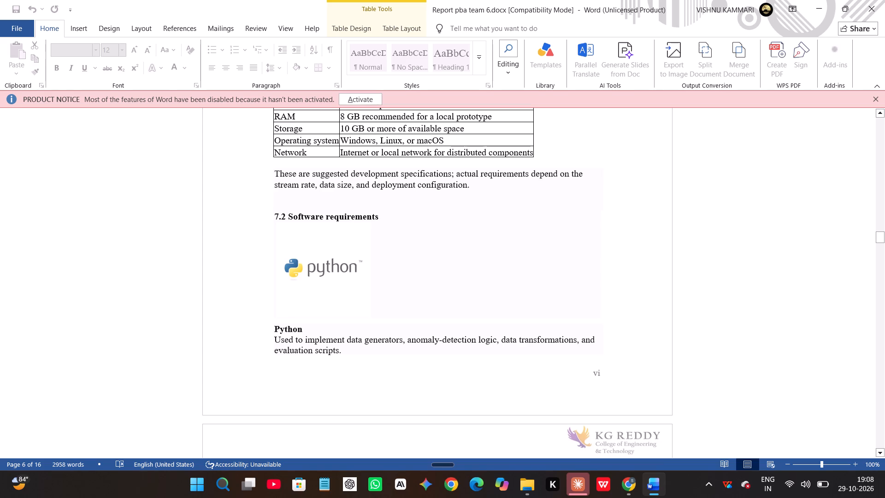
# Read the software requirements on Python, Apache Kafka, Spark, Pandas and Streamlit, continuing through the development tools, functional and non-functional requirements.
pyautogui.click(451, 258)
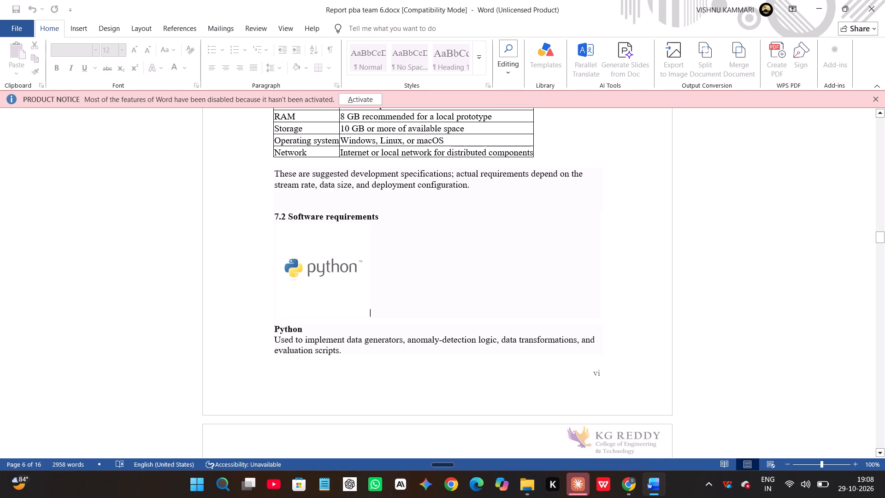
pyautogui.click(441, 244)
pyautogui.scroll(-1, 441, 244)
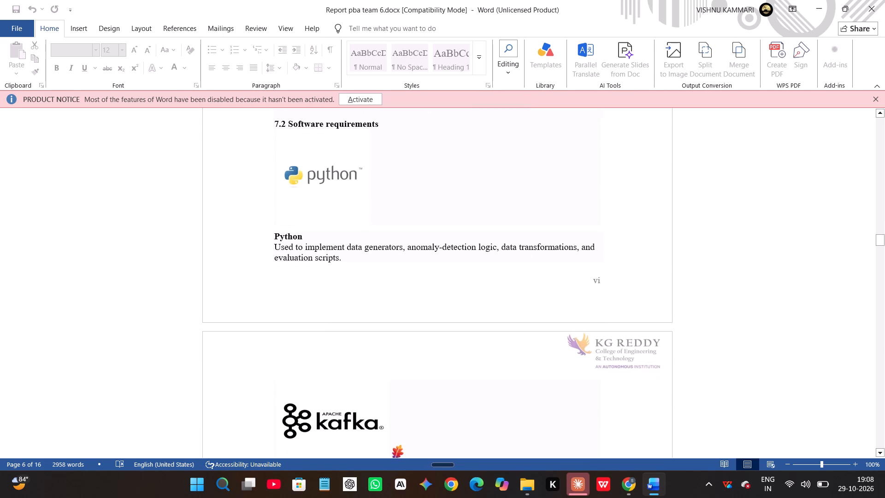
pyautogui.scroll(-3, 441, 244)
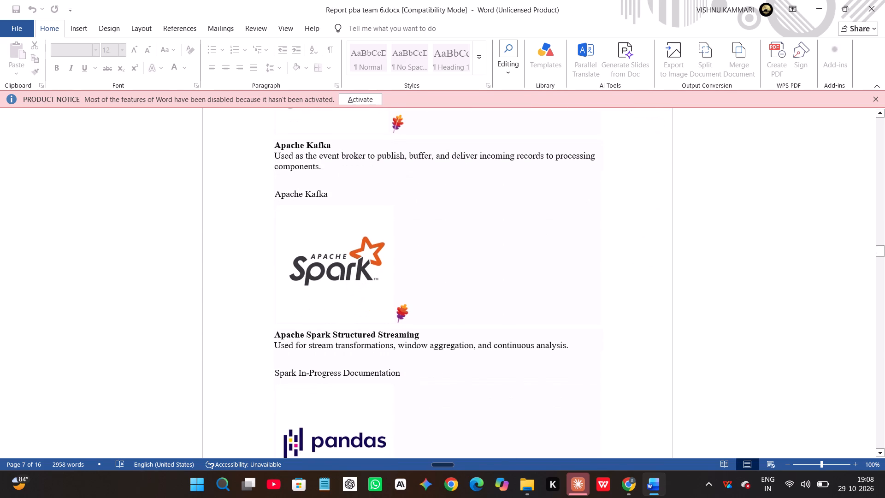
pyautogui.scroll(-1, 441, 244)
pyautogui.rightClick(441, 244)
pyautogui.scroll(-1, 441, 244)
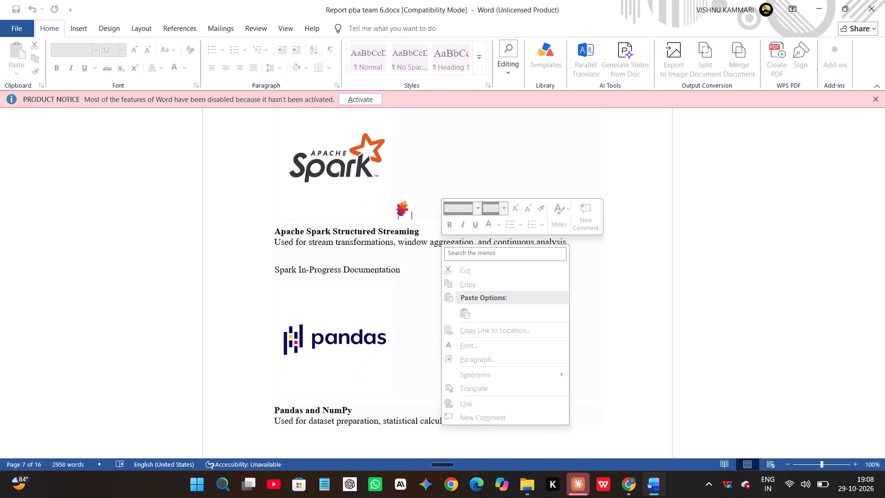
pyautogui.scroll(-2, 441, 244)
pyautogui.scroll(-1, 383, 294)
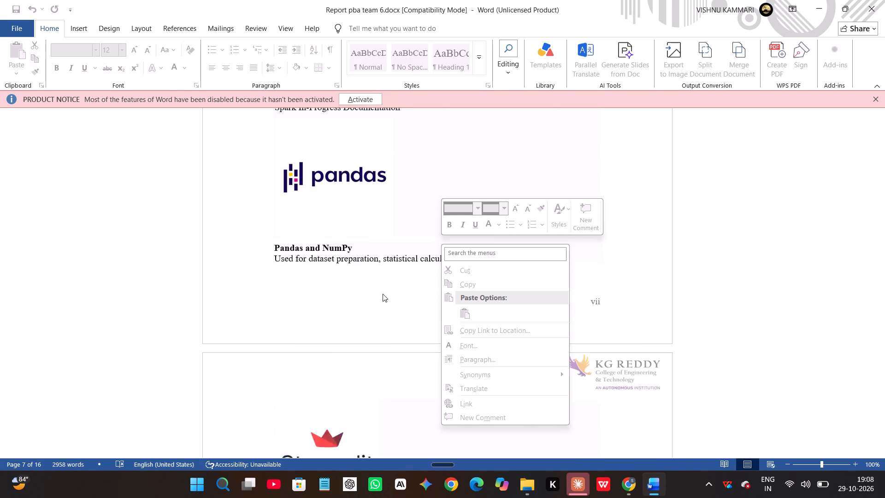
pyautogui.click(383, 294)
pyautogui.scroll(-1, 383, 294)
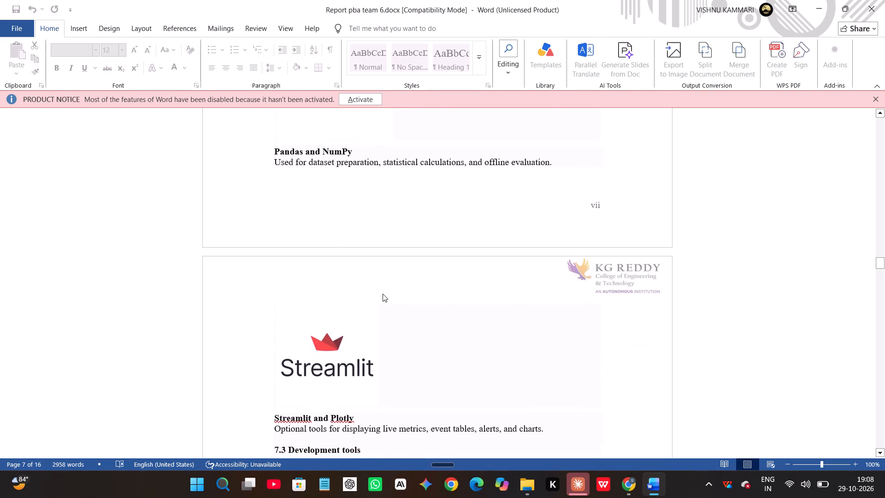
pyautogui.scroll(-3, 383, 294)
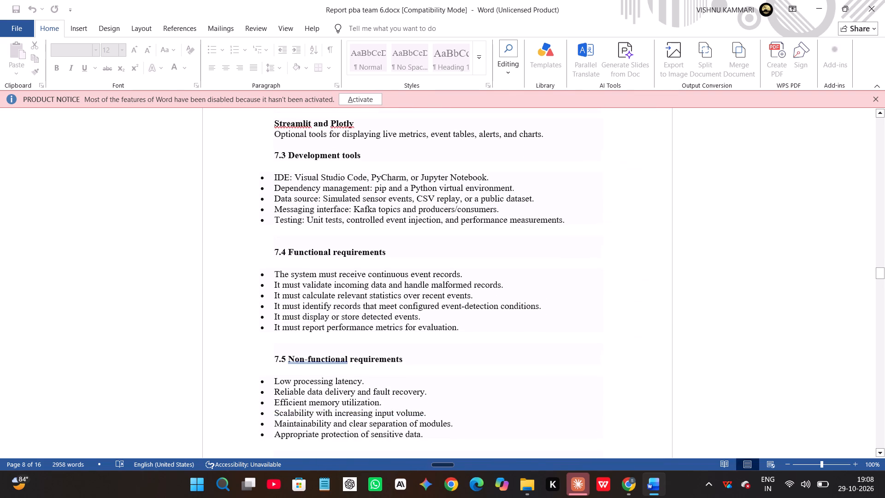
# Return to the front of the report and look over the cover page, the CONTENTS list and the opening sections.
pyautogui.scroll(12, 383, 294)
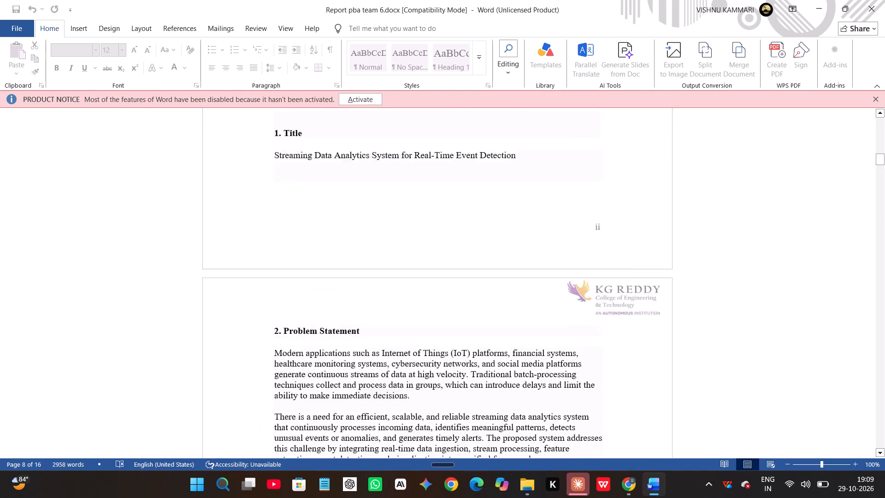
pyautogui.scroll(2, 383, 294)
pyautogui.scroll(-2, 383, 294)
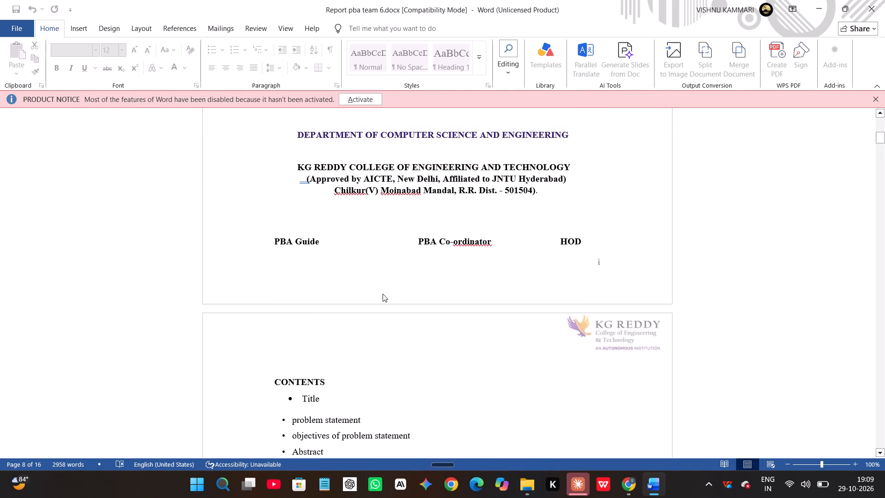
pyautogui.scroll(-4, 383, 294)
pyautogui.scroll(1, 383, 294)
pyautogui.scroll(-2, 383, 294)
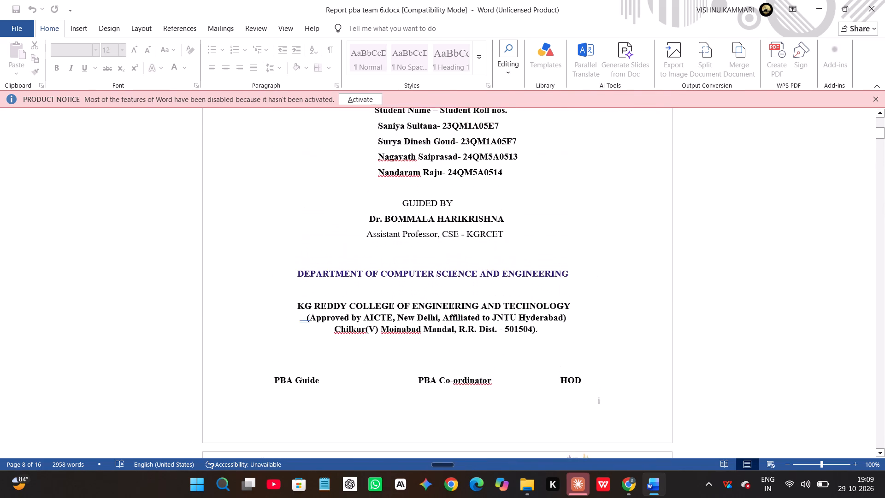
pyautogui.scroll(-1, 383, 294)
pyautogui.scroll(4, 383, 294)
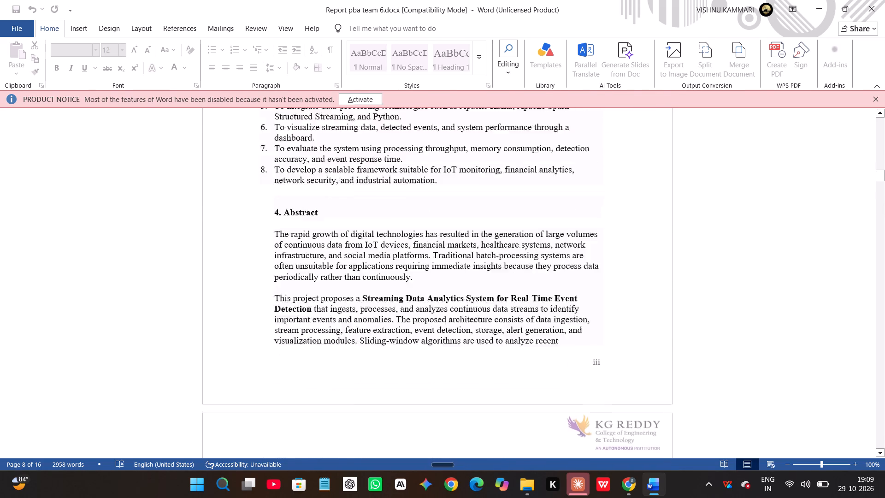
pyautogui.scroll(4, 383, 294)
pyautogui.scroll(-1, 383, 294)
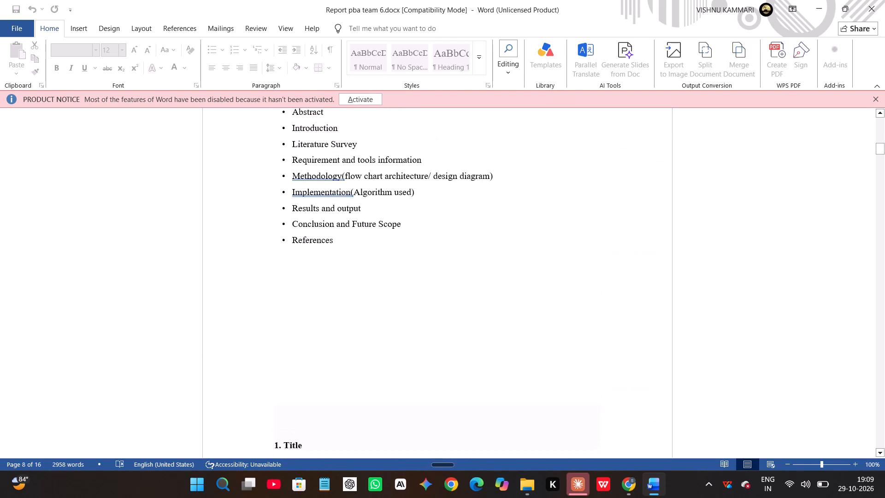
# Look through the requirements, algorithms table and 9.3 Algorithm pseudocode, and examine the code in 9.4 Example Python anomaly-detection logic.
pyautogui.scroll(-7, 383, 294)
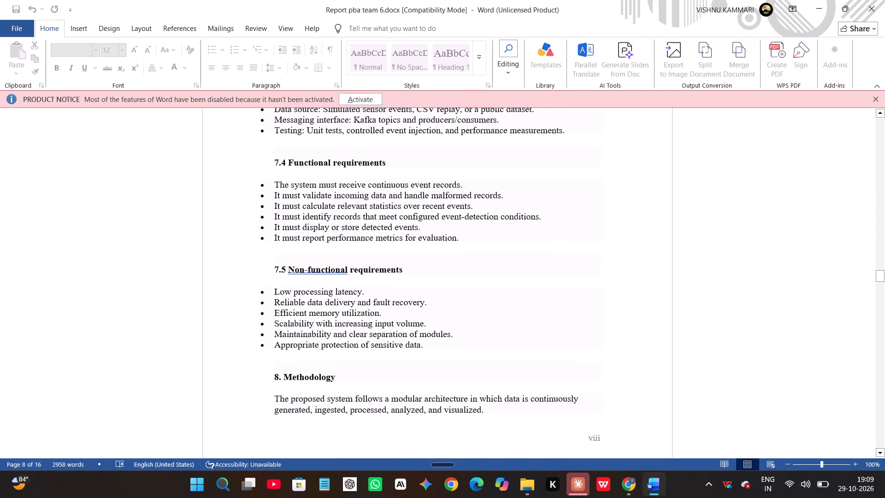
pyautogui.scroll(-3, 383, 294)
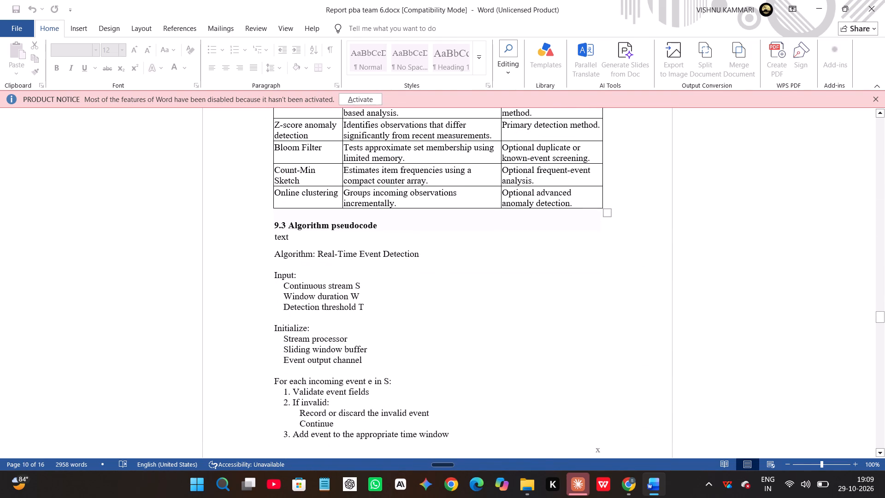
pyautogui.scroll(-4, 383, 290)
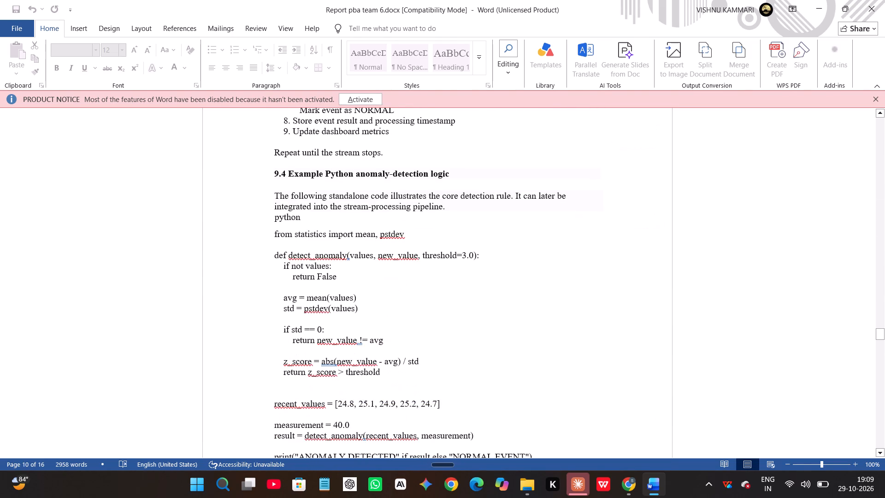
pyautogui.scroll(-2, 383, 290)
pyautogui.scroll(4, 383, 290)
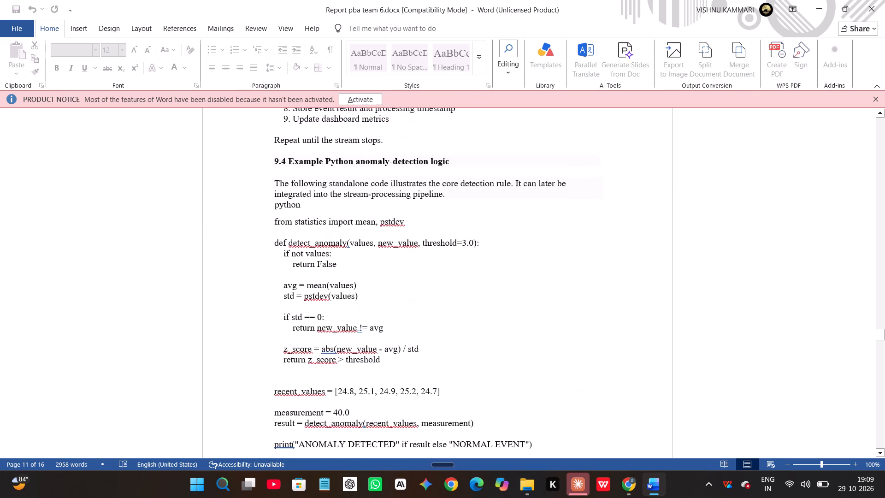
pyautogui.scroll(1, 383, 290)
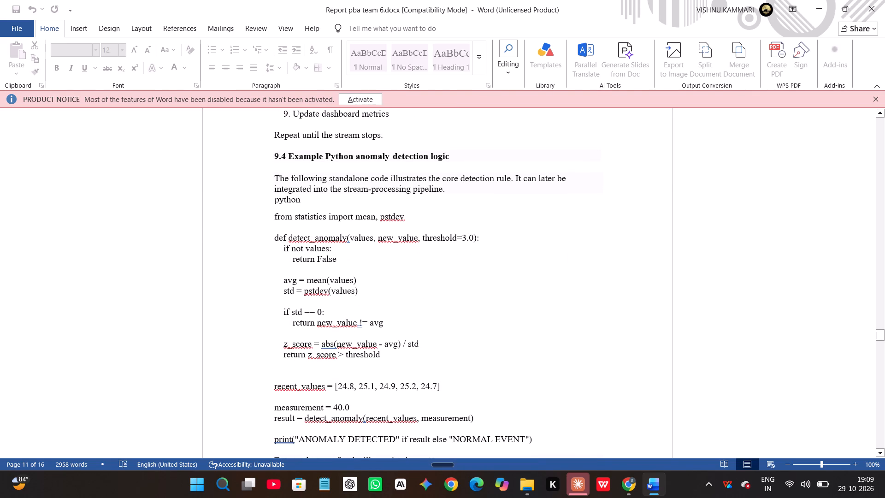
# Look back through the pseudocode, 8.2 Workflow and 6.1 Research gap sections, and return to the CONTENTS list on page 2.
pyautogui.scroll(4, 383, 290)
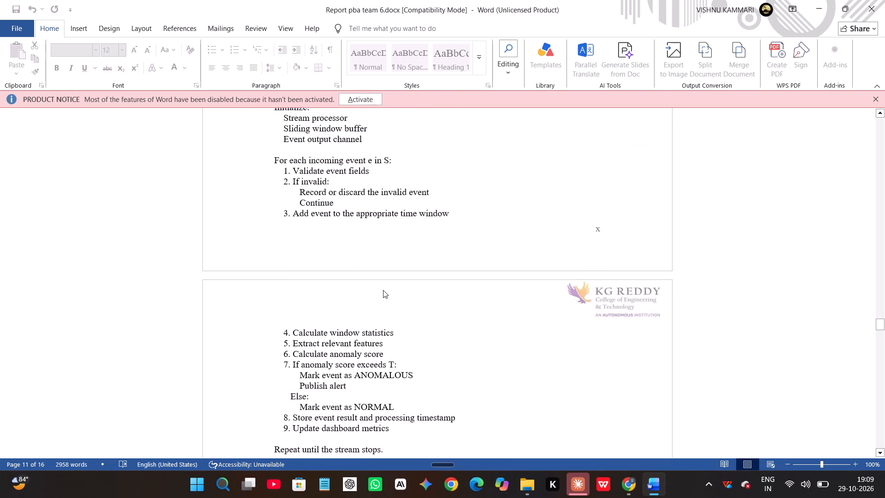
pyautogui.scroll(5, 383, 290)
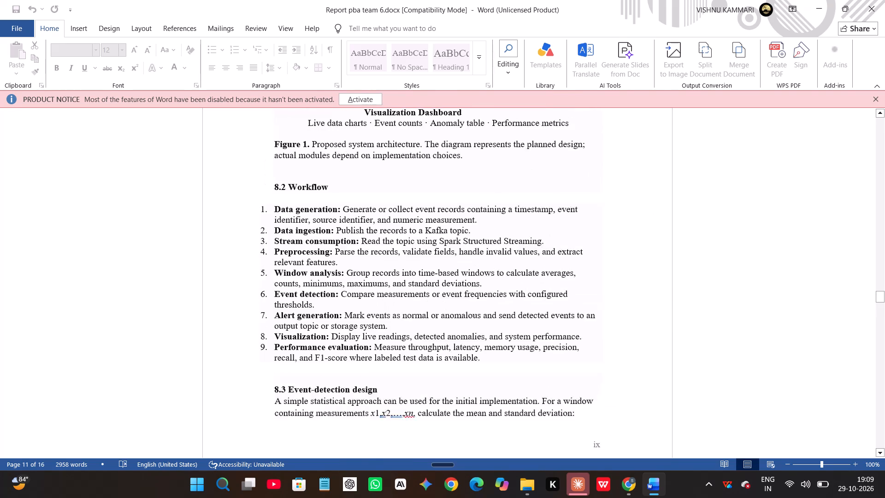
pyautogui.scroll(8, 383, 290)
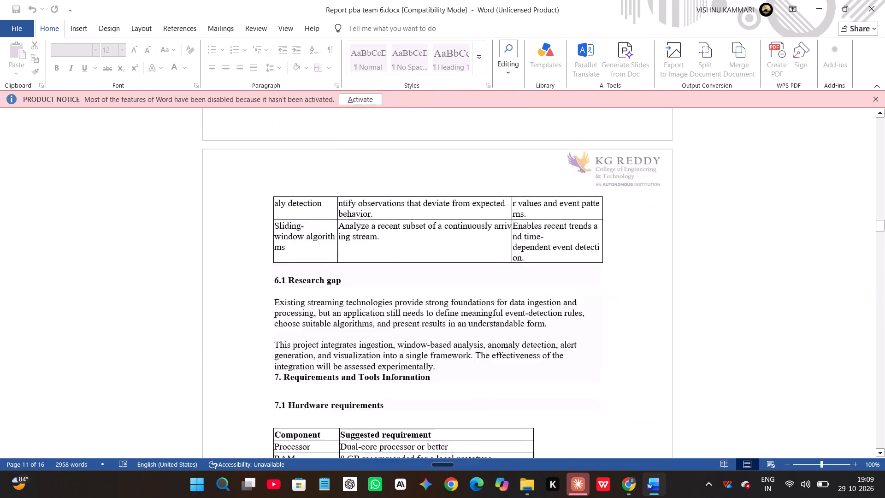
pyautogui.scroll(3, 383, 290)
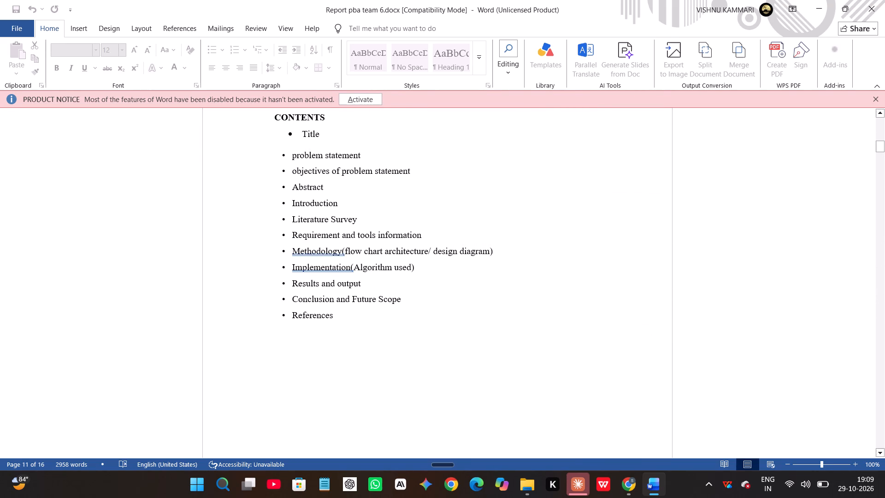
pyautogui.scroll(-4, 383, 290)
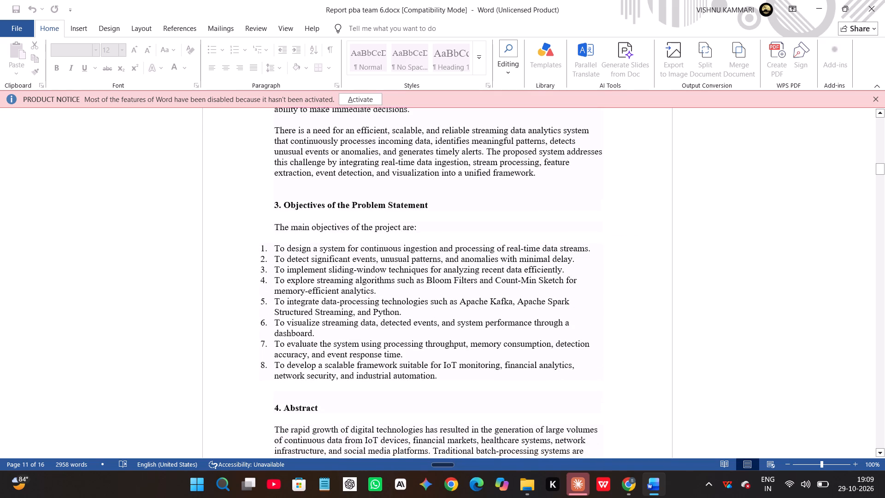
pyautogui.scroll(4, 383, 290)
pyautogui.scroll(-1, 383, 290)
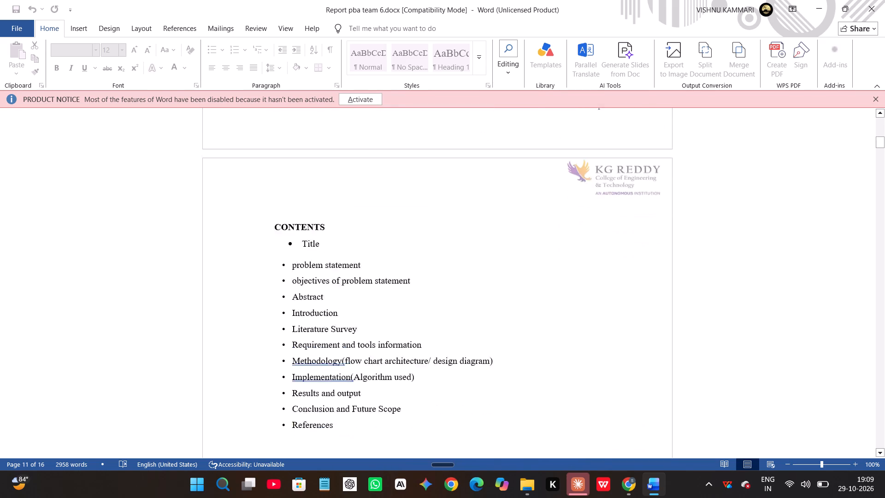
pyautogui.scroll(-1, 383, 290)
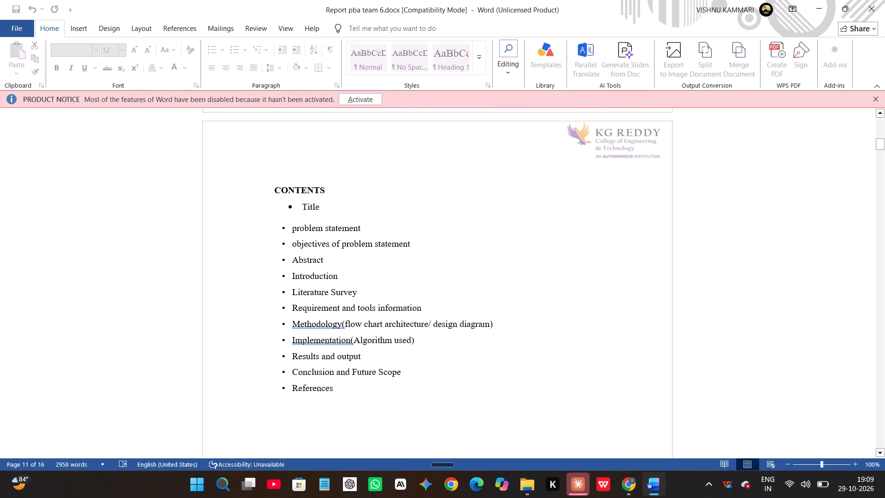
# Read the report's opening sections from 1. Title through Problem Statement, Objectives, Abstract and Introduction to 5.1 Scope of the project.
pyautogui.scroll(-2, 383, 290)
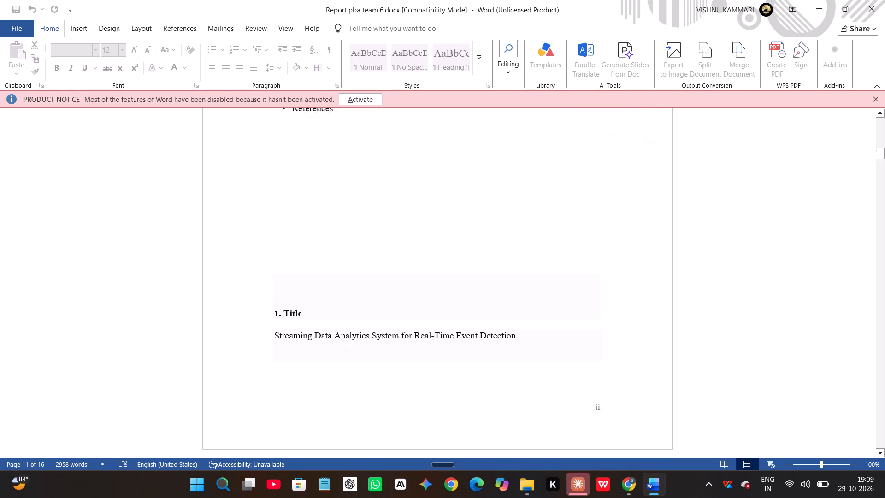
pyautogui.scroll(-1, 383, 290)
pyautogui.scroll(1, 383, 290)
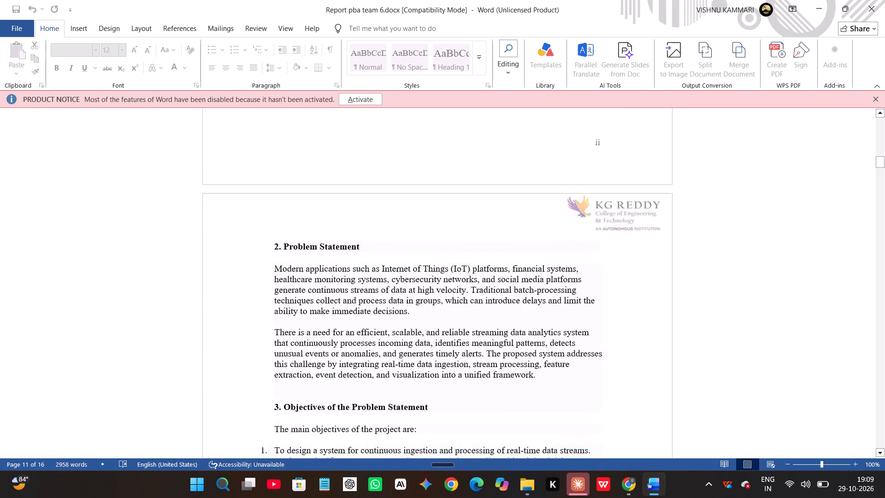
pyautogui.scroll(1, 383, 290)
pyautogui.scroll(-4, 383, 290)
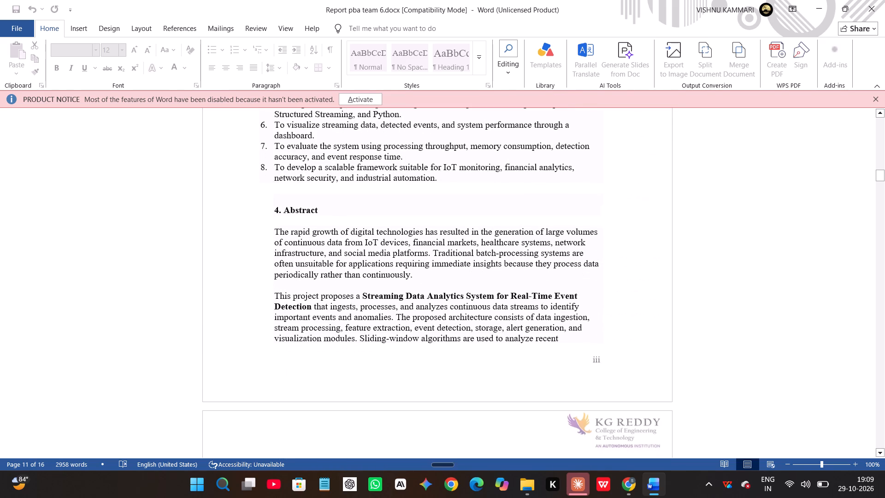
pyautogui.scroll(-4, 383, 290)
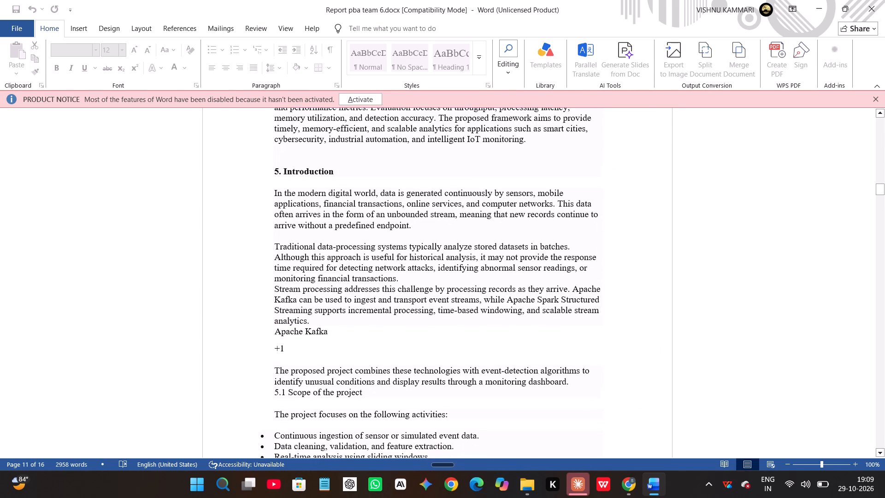
pyautogui.scroll(1, 383, 290)
pyautogui.scroll(-3, 383, 290)
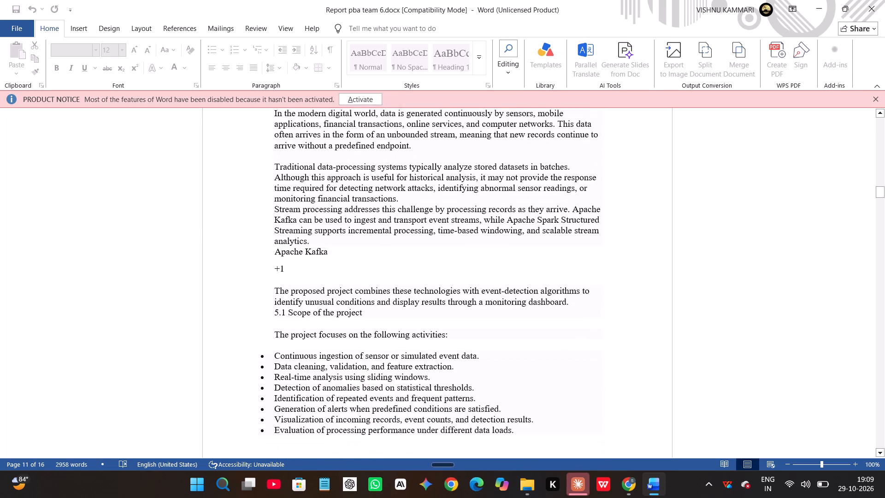
# Examine 5.2 Applications and the technology comparison table in 6. Literature Survey.
pyautogui.scroll(-2, 383, 290)
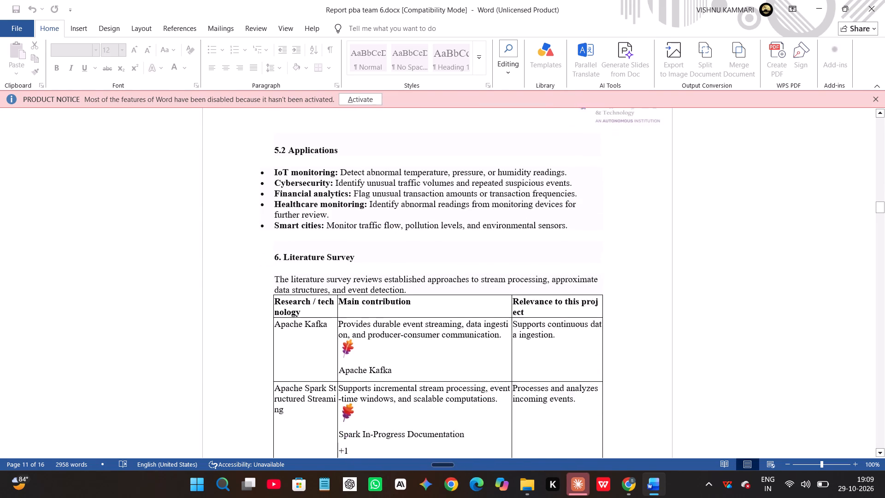
pyautogui.scroll(-1, 383, 290)
pyautogui.scroll(2, 383, 290)
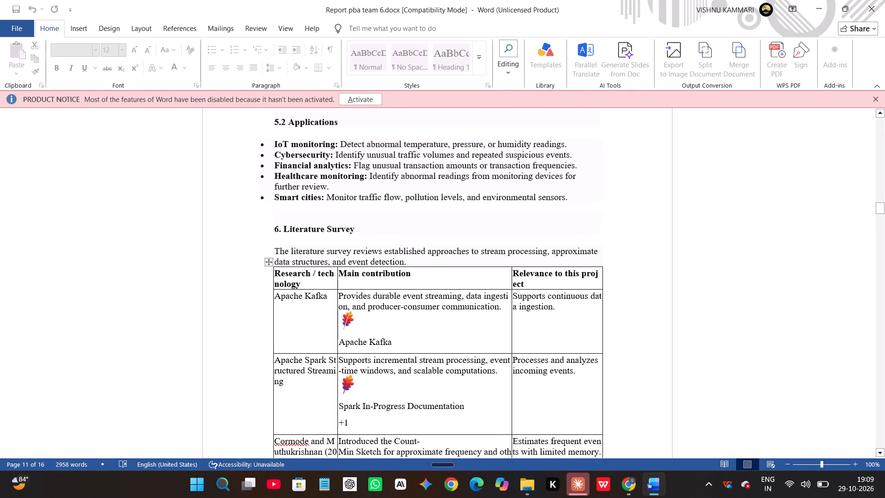
pyautogui.scroll(-1, 367, 266)
# Read 6.1 Research gap and the hardware, software, functional and non-functional requirements in section 7.
pyautogui.scroll(-3, 367, 266)
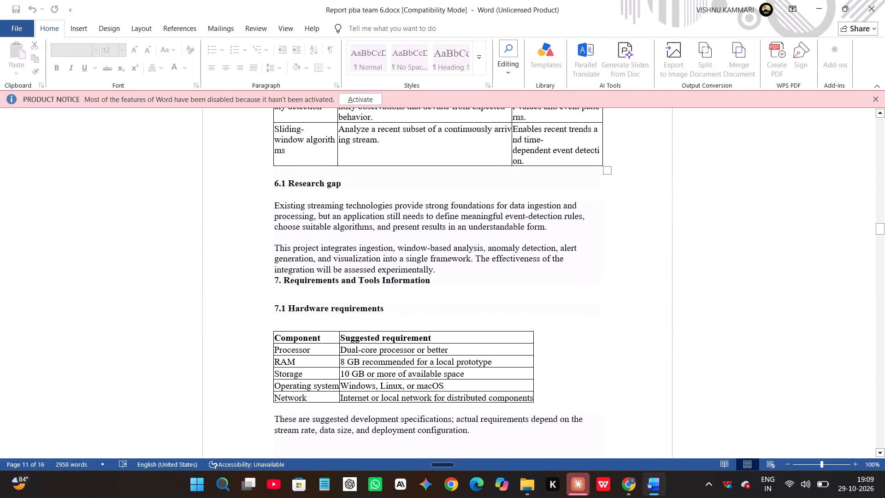
pyautogui.scroll(-2, 367, 266)
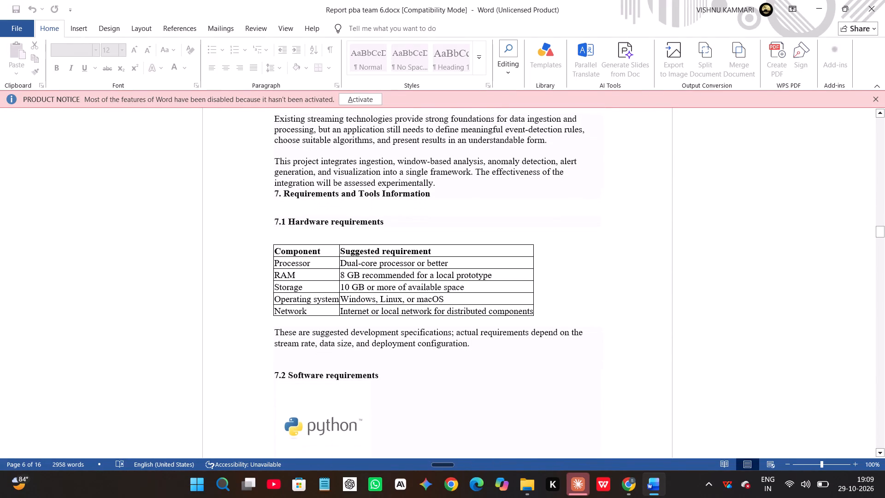
pyautogui.scroll(-2, 367, 266)
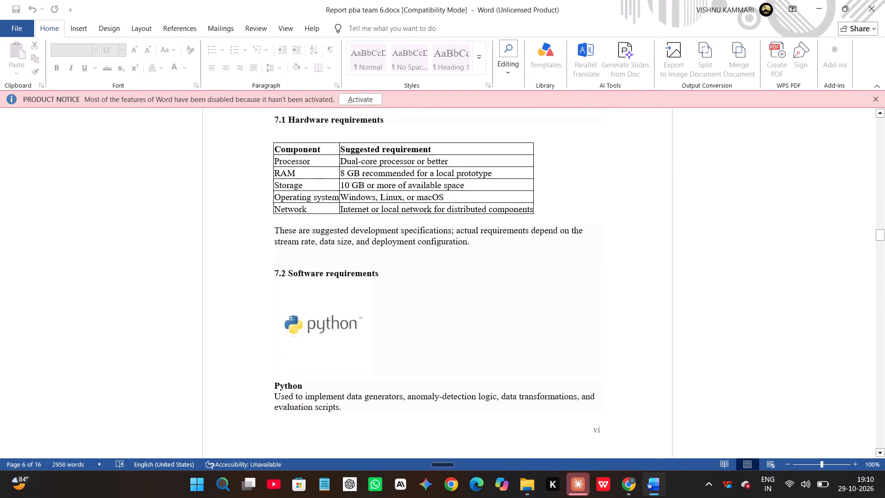
pyautogui.scroll(-1, 367, 266)
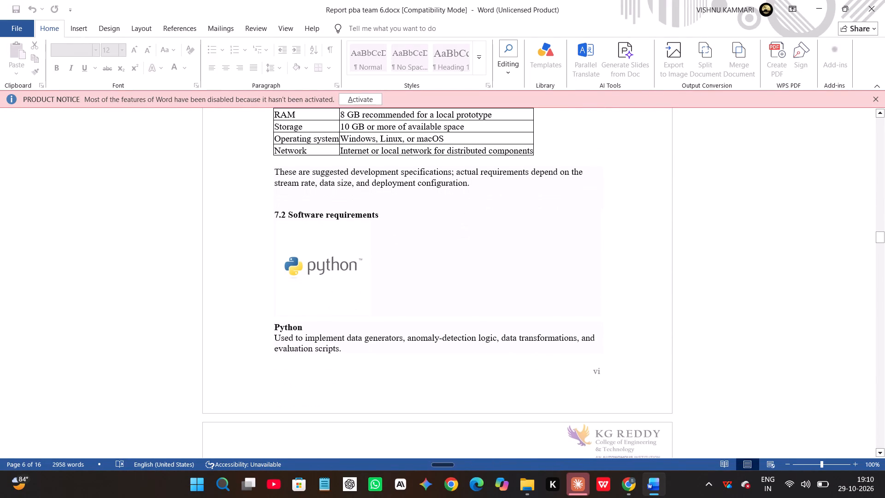
pyautogui.scroll(-1, 367, 266)
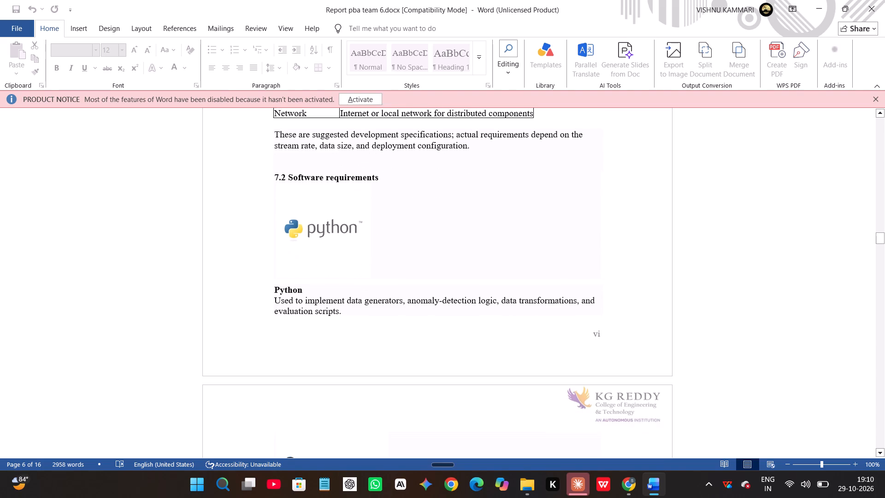
pyautogui.hscroll(2, 379, 252)
pyautogui.scroll(-2, 379, 252)
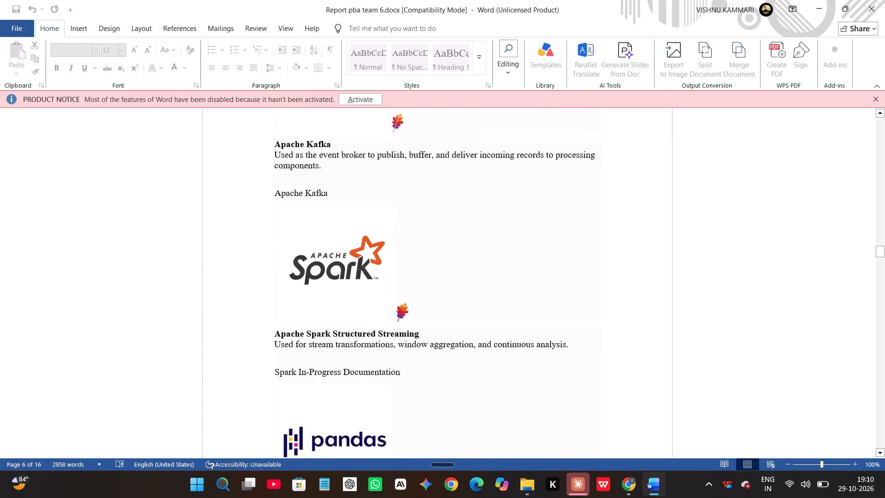
pyautogui.scroll(-2, 379, 252)
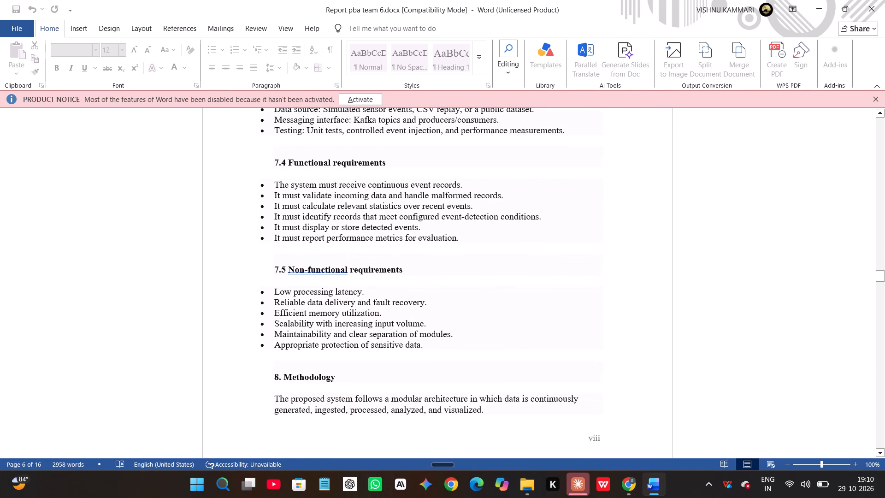
# Review 8. Methodology, the 8.2 Workflow, the algorithms table, the pseudocode and the 9.4 Python anomaly-detection code.
pyautogui.scroll(-1, 379, 252)
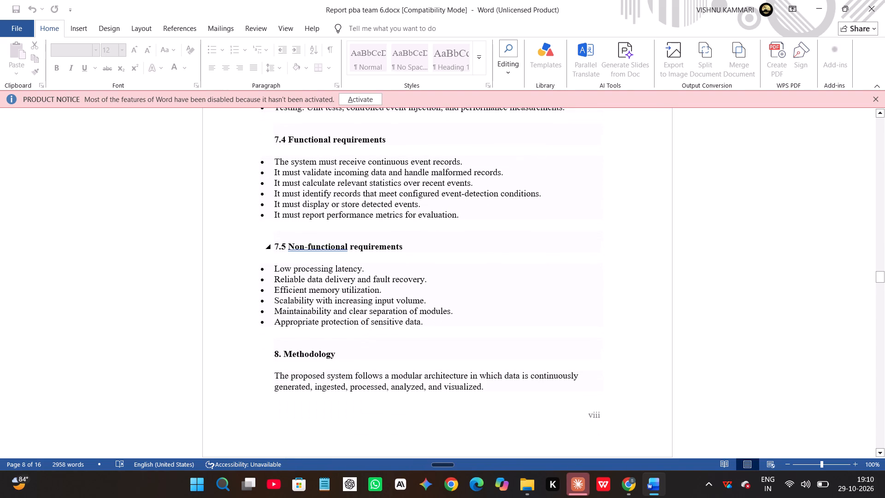
pyautogui.scroll(-1, 379, 252)
pyautogui.hscroll(2, 379, 252)
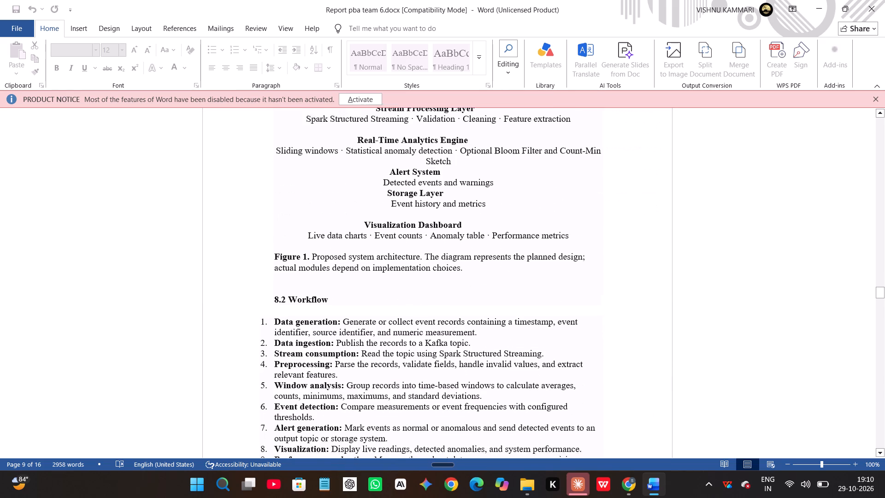
pyautogui.hscroll(2, 379, 252)
pyautogui.scroll(-1, 379, 252)
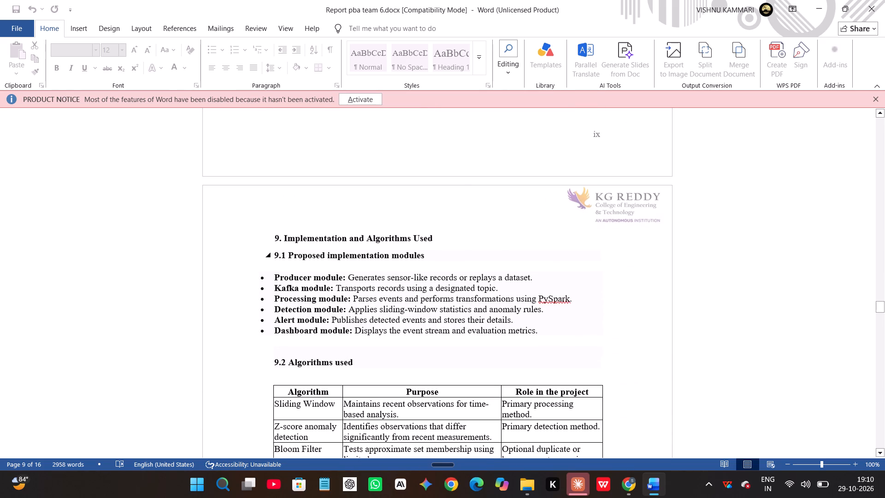
pyautogui.hscroll(1, 379, 252)
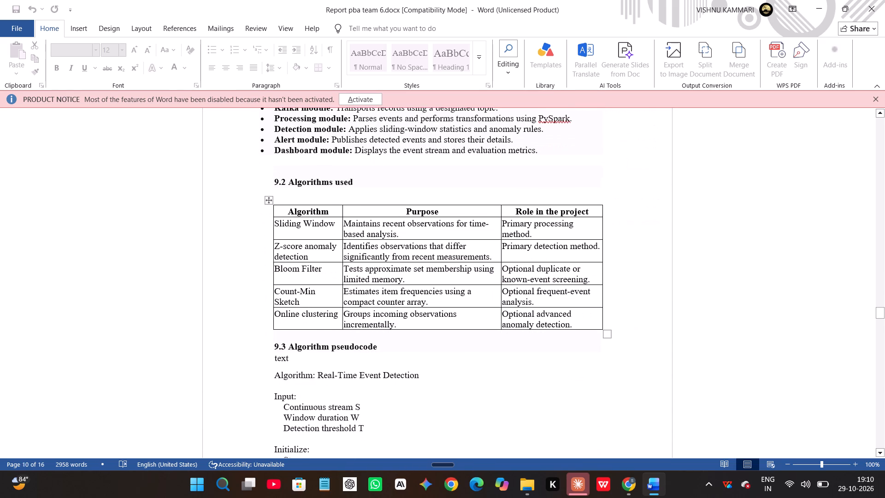
pyautogui.scroll(-2, 379, 252)
pyautogui.hscroll(2, 379, 252)
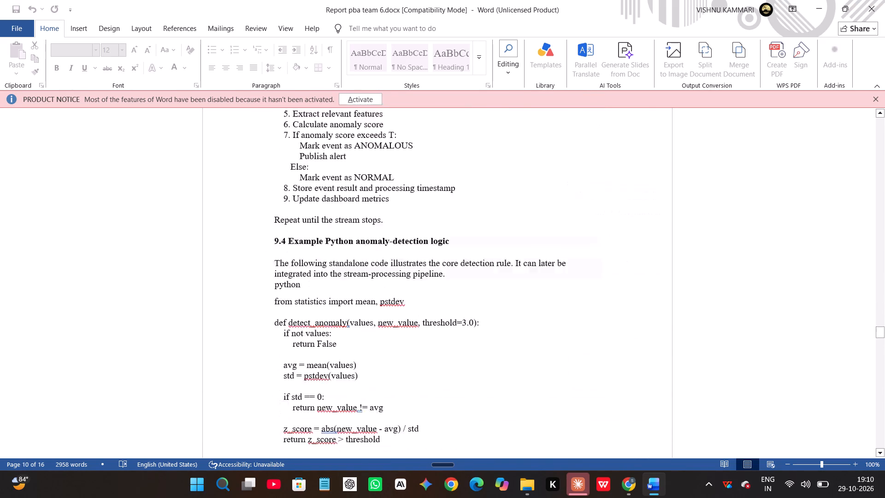
# Examine 10. Results and Output, including the sample event output, expected dashboard, performance evaluation table and 10.4 Evaluation Metrics.
pyautogui.scroll(-1, 379, 252)
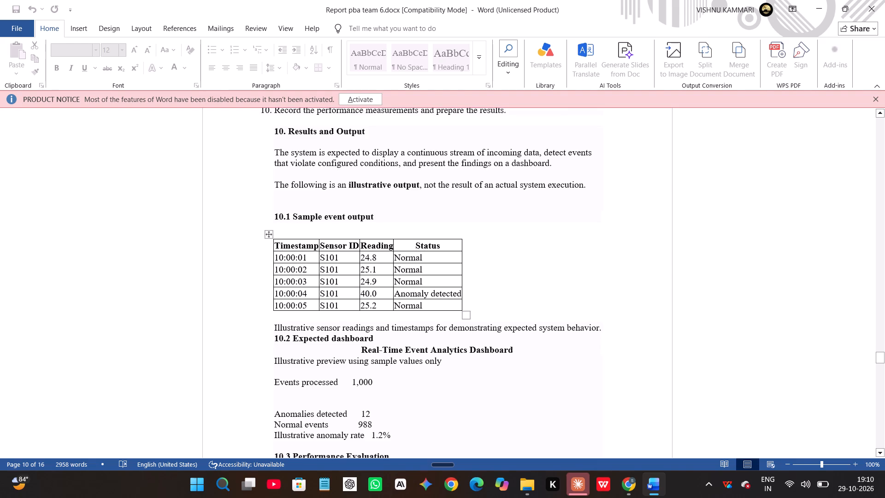
pyautogui.scroll(-2, 379, 252)
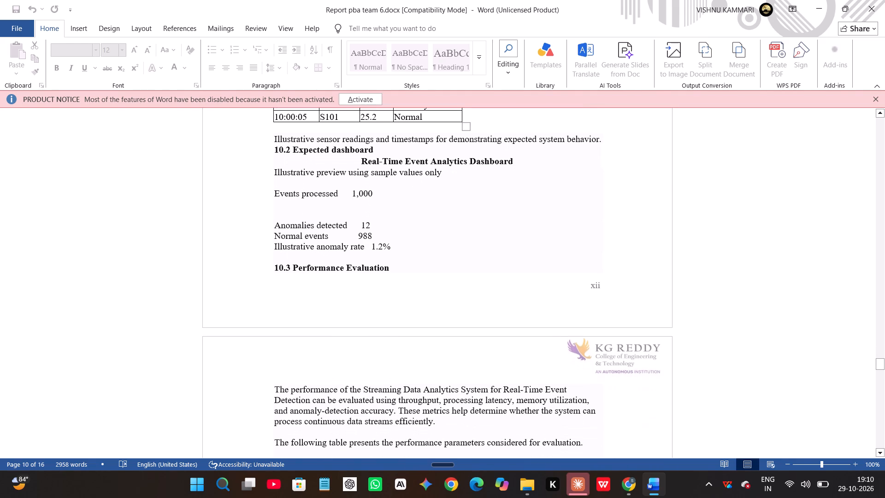
pyautogui.scroll(-2, 379, 252)
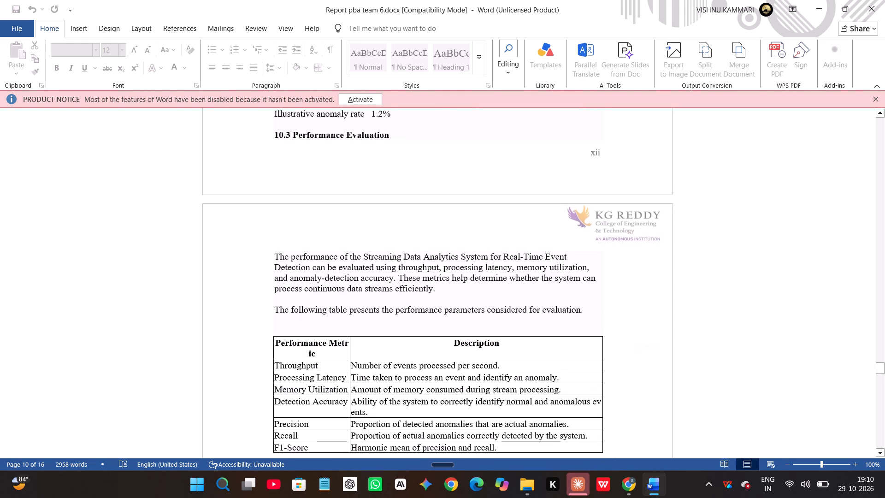
pyautogui.scroll(-2, 379, 252)
pyautogui.hscroll(1, 379, 252)
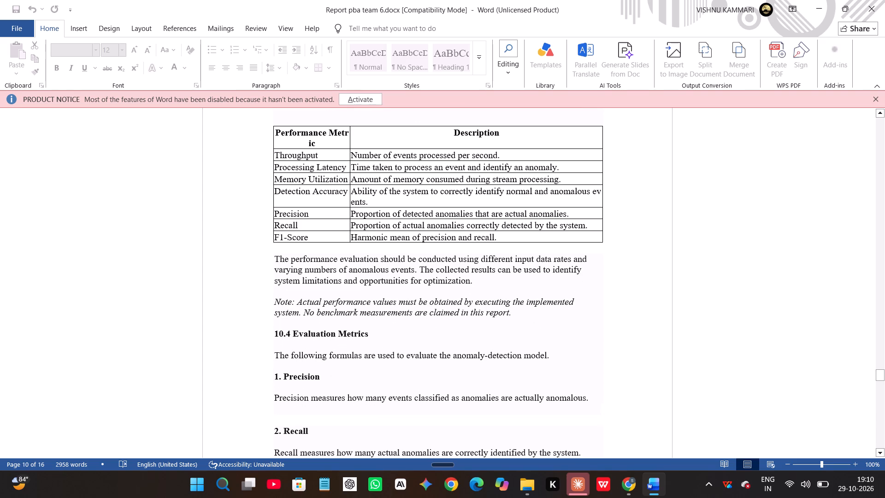
pyautogui.scroll(-1, 379, 252)
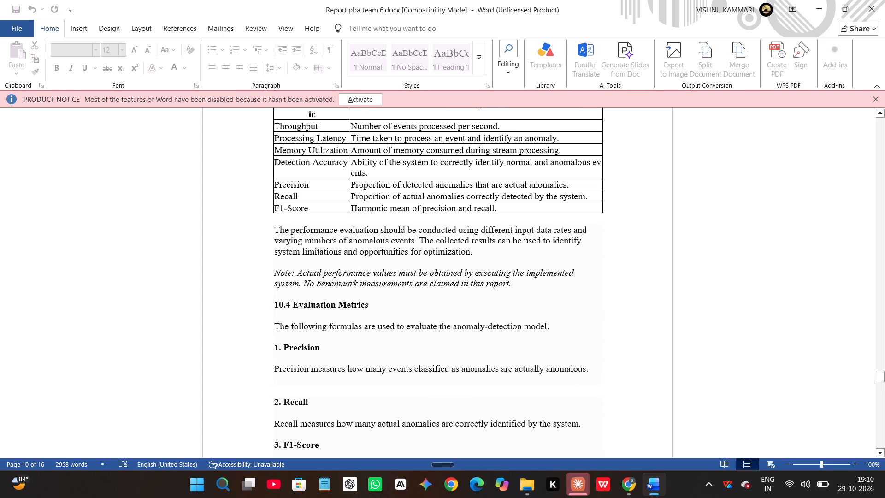
pyautogui.hscroll(2, 379, 252)
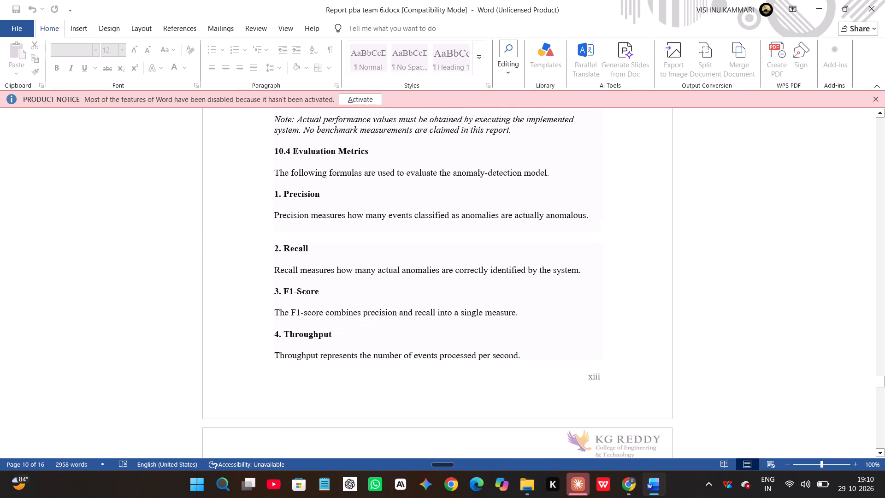
# Look through the conclusion, 11.2 Future Scope and 12. References at the end of the report.
pyautogui.hscroll(5, 379, 252)
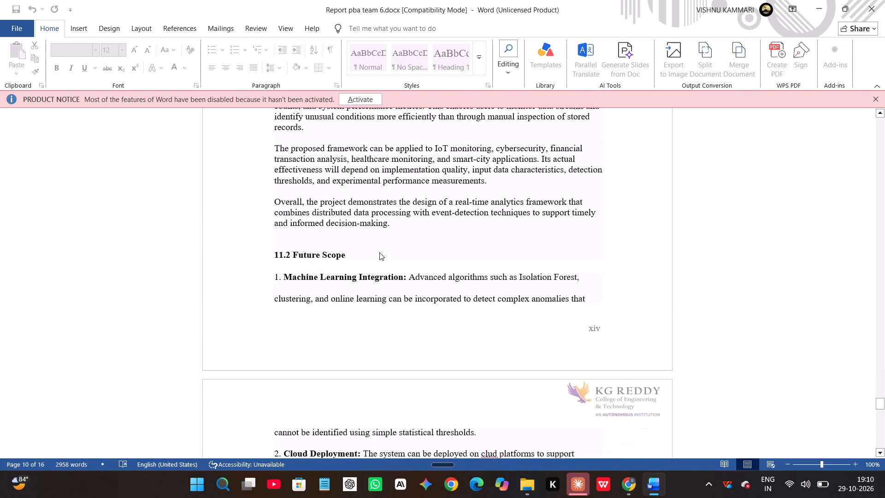
pyautogui.hscroll(1, 379, 252)
pyautogui.scroll(-3, 379, 252)
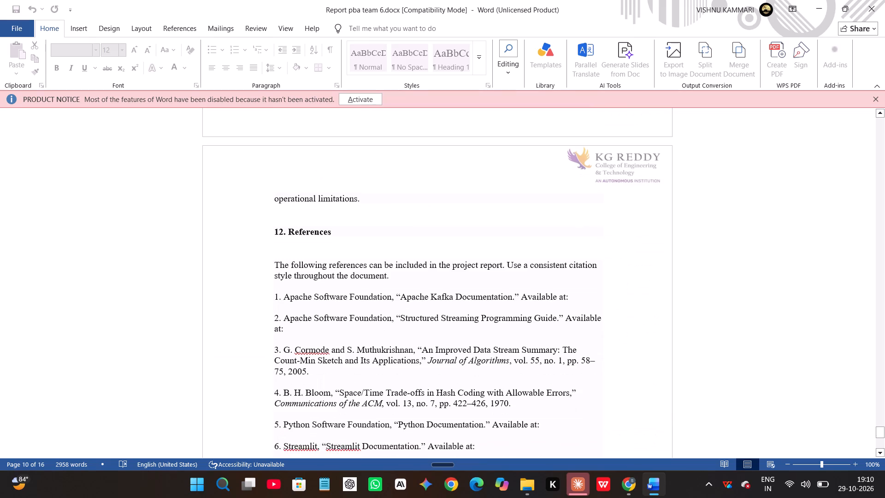
pyautogui.scroll(-3, 379, 252)
pyautogui.hscroll(3, 379, 252)
# Return to the report's front and look over the cover page's title, degree, student list and guide details.
pyautogui.scroll(3, 379, 252)
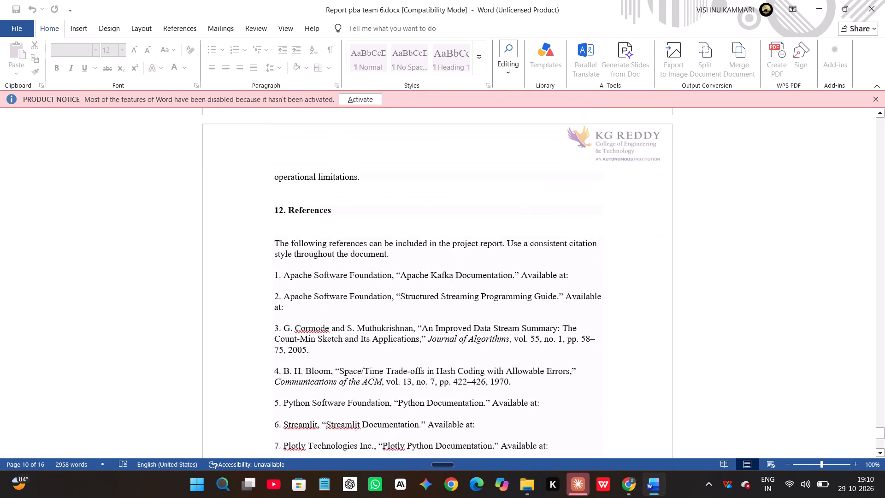
pyautogui.scroll(8, 379, 252)
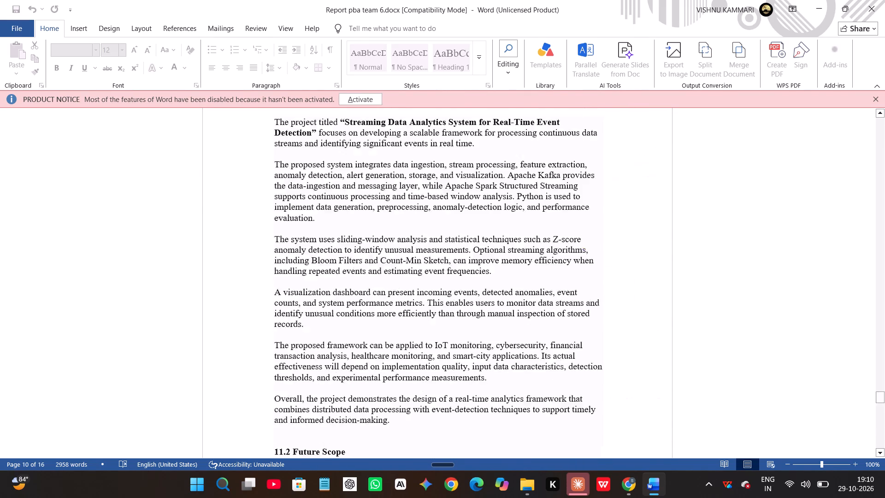
pyautogui.scroll(17, 379, 252)
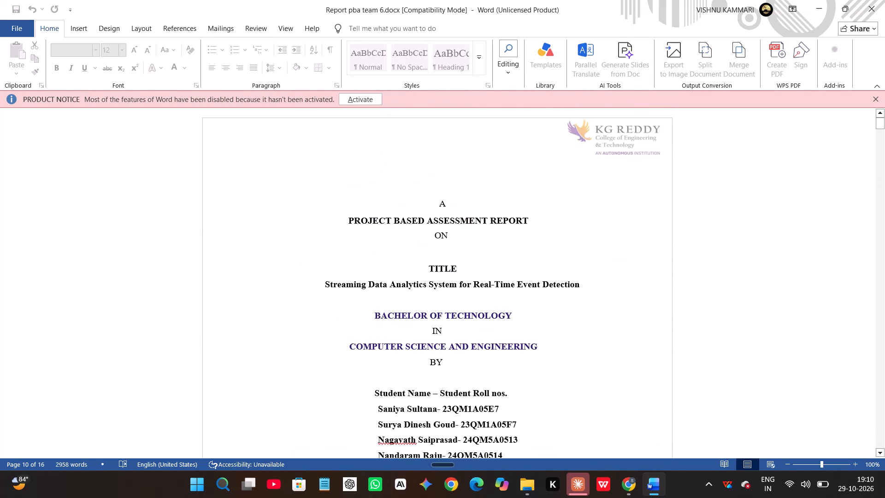
pyautogui.scroll(1, 379, 252)
pyautogui.scroll(-1, 379, 252)
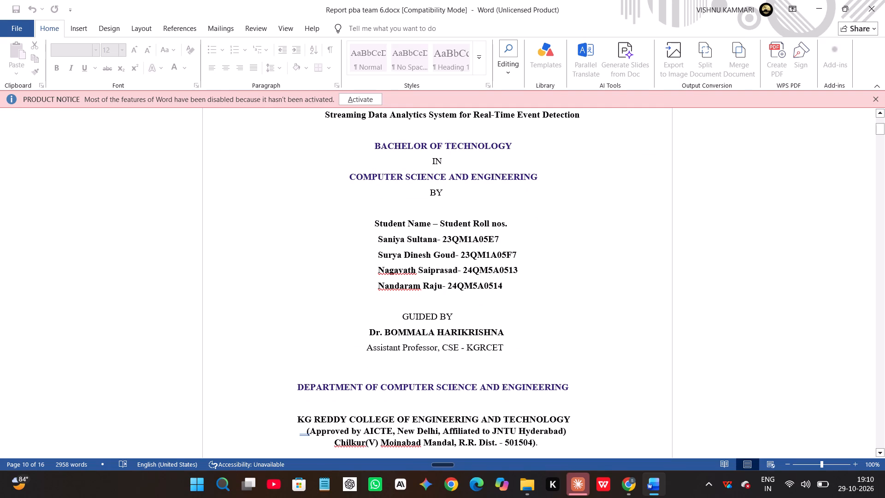
pyautogui.scroll(2, 428, 154)
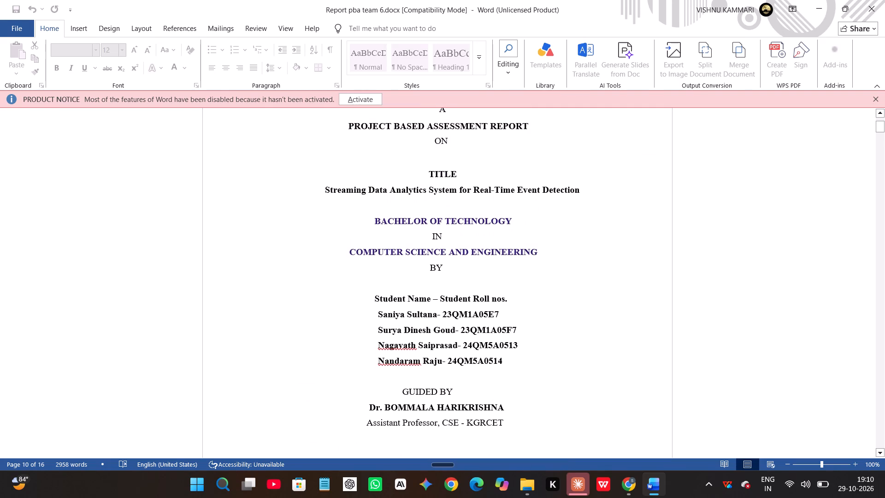
pyautogui.scroll(2, 428, 154)
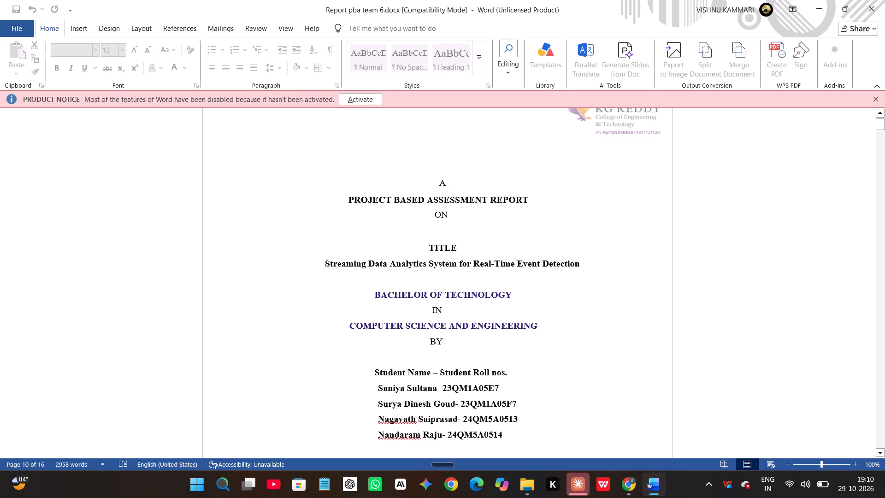
# Highlight the project title on the cover page and skim the contents list, 4. Abstract, 5. Introduction and the 6. Literature Survey table.
pyautogui.moveTo(326, 267); pyautogui.dragTo(575, 261)
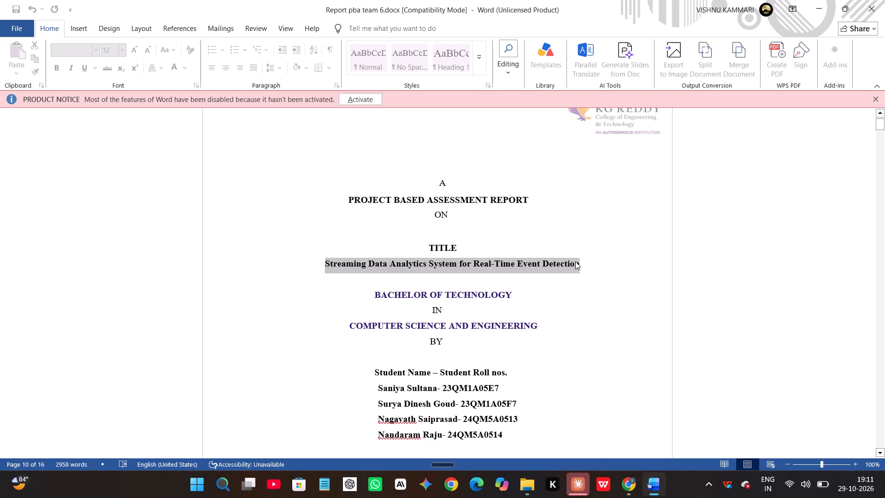
pyautogui.click(540, 257)
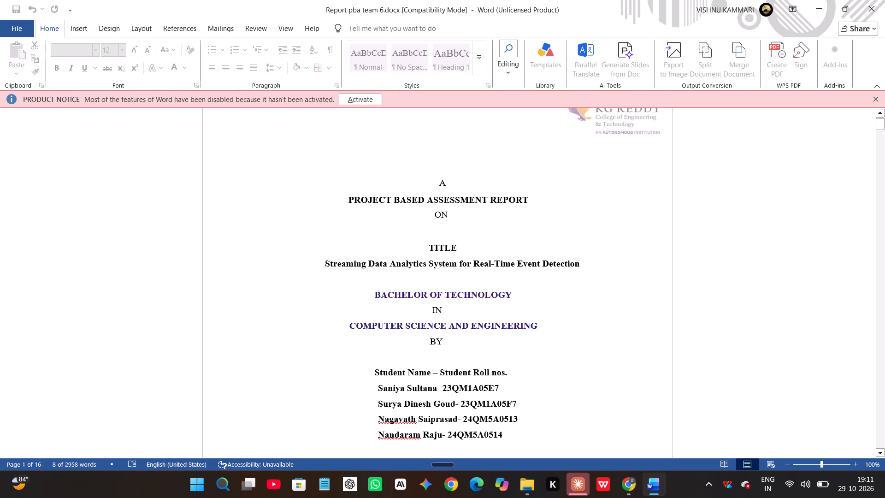
pyautogui.scroll(-4, 478, 285)
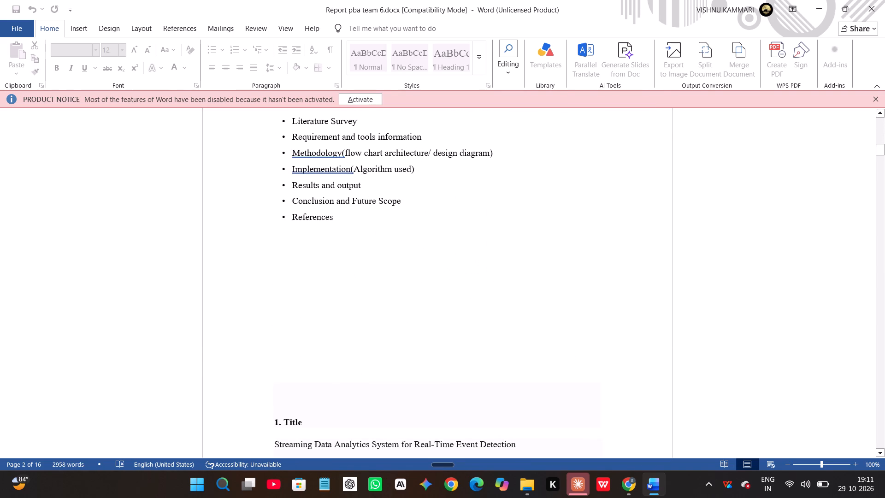
pyautogui.scroll(-4, 478, 285)
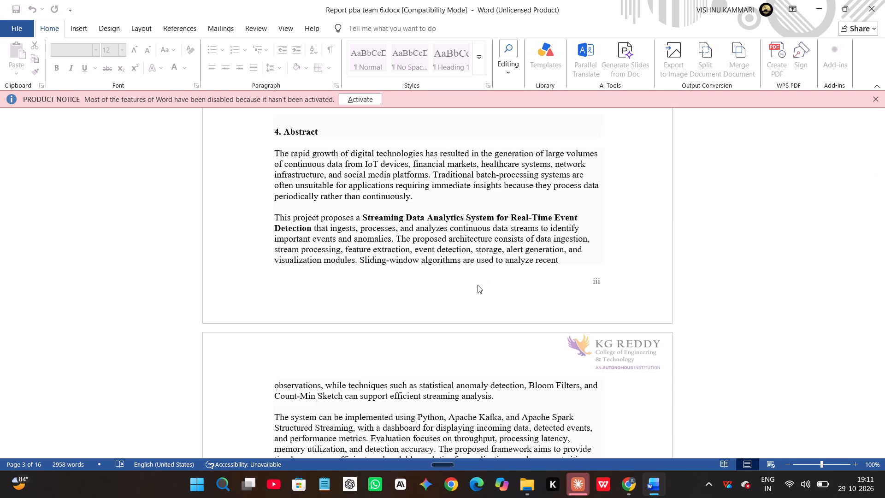
pyautogui.scroll(-1, 478, 285)
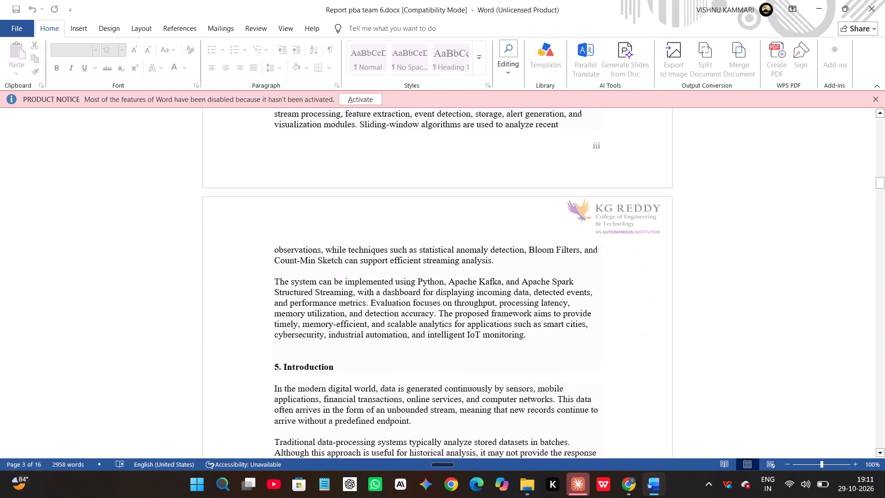
pyautogui.scroll(-4, 478, 285)
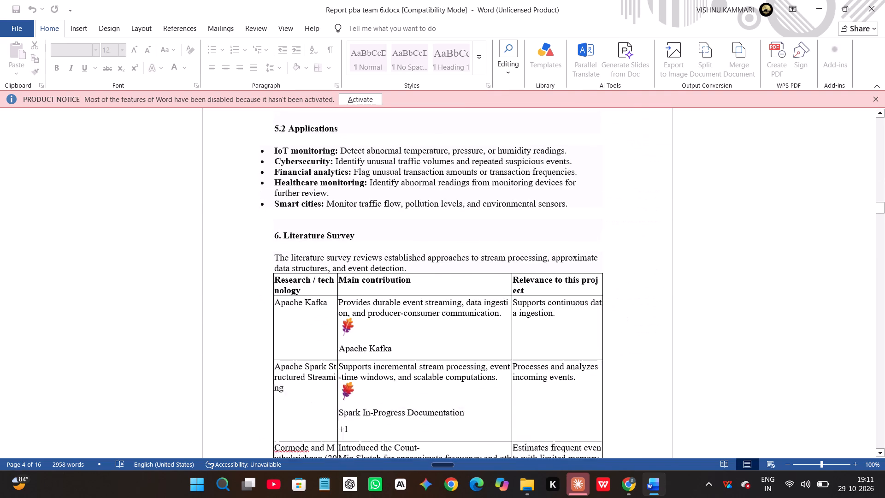
pyautogui.scroll(-1, 478, 285)
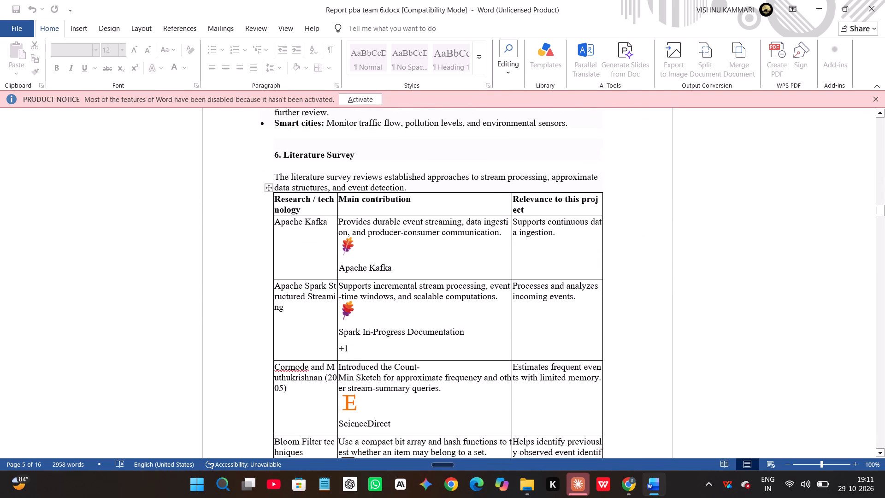
# Skim the report again from 7. Requirements and Tools Information through methodology, implementation and results to 11.2 Future Scope.
pyautogui.scroll(-5, 478, 285)
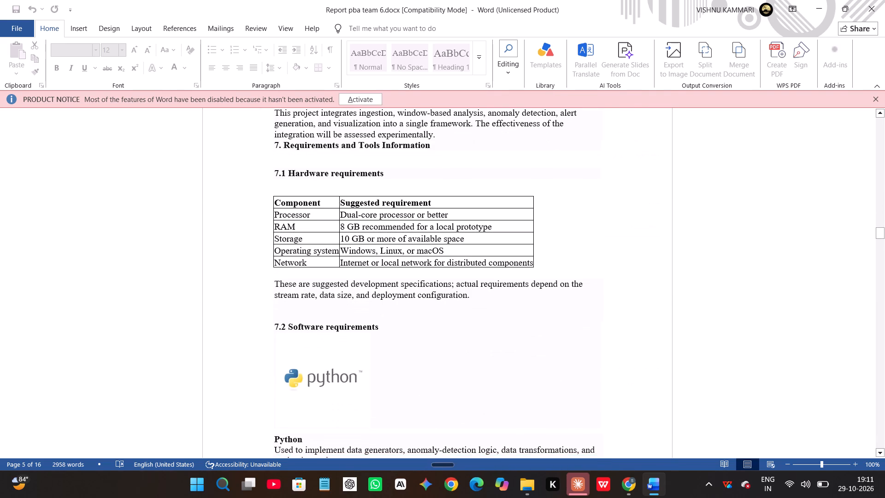
pyautogui.scroll(-4, 478, 285)
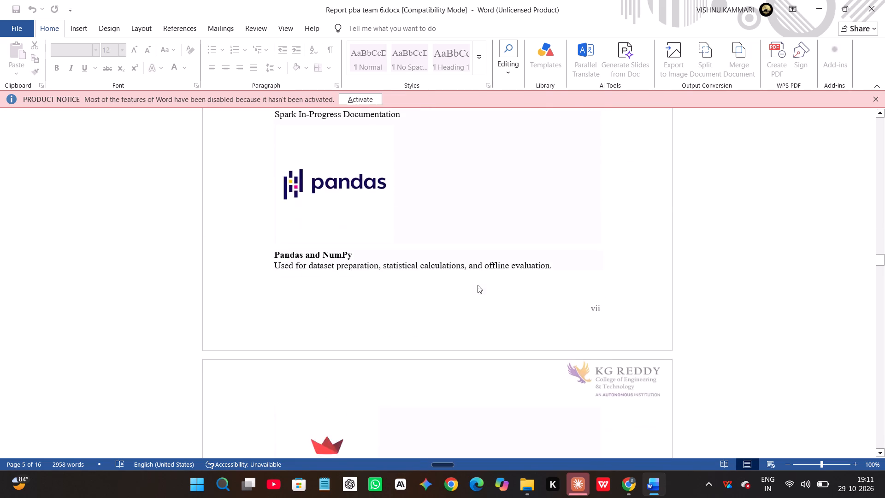
pyautogui.scroll(-6, 478, 285)
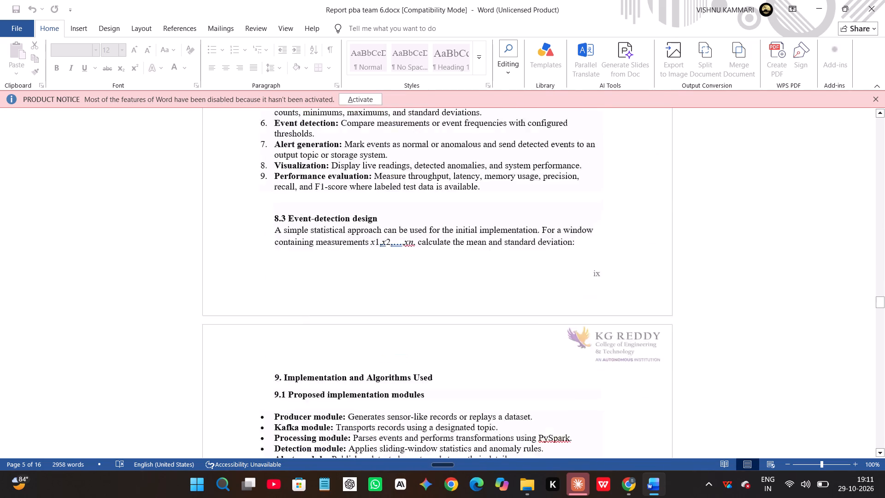
pyautogui.scroll(-2, 478, 285)
pyautogui.hscroll(3, 478, 285)
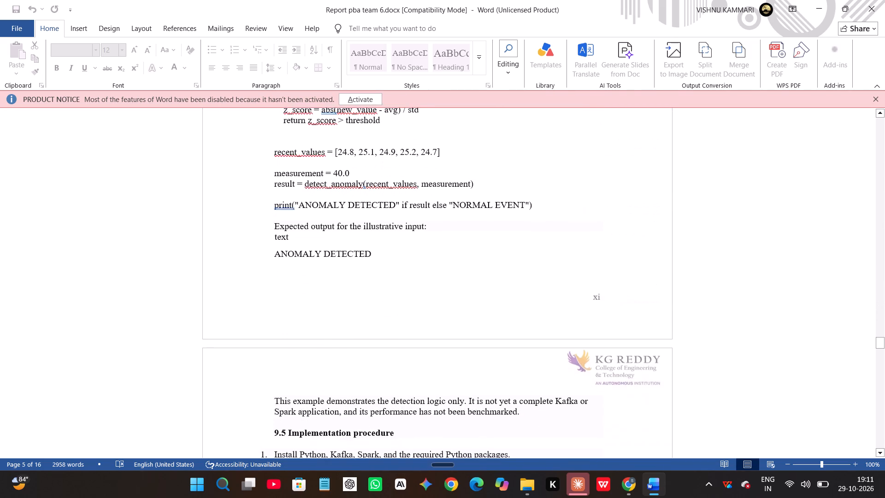
pyautogui.hscroll(3, 478, 285)
pyautogui.scroll(-7, 478, 285)
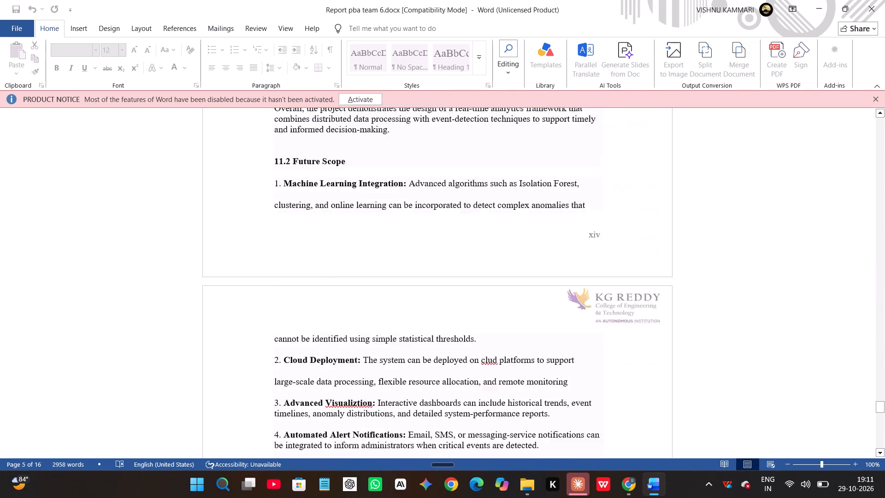
# Check the end of the 12. References list, and review backwards through 11.2 Future Scope and the conclusion to 10. Results and Output.
pyautogui.scroll(-4, 478, 285)
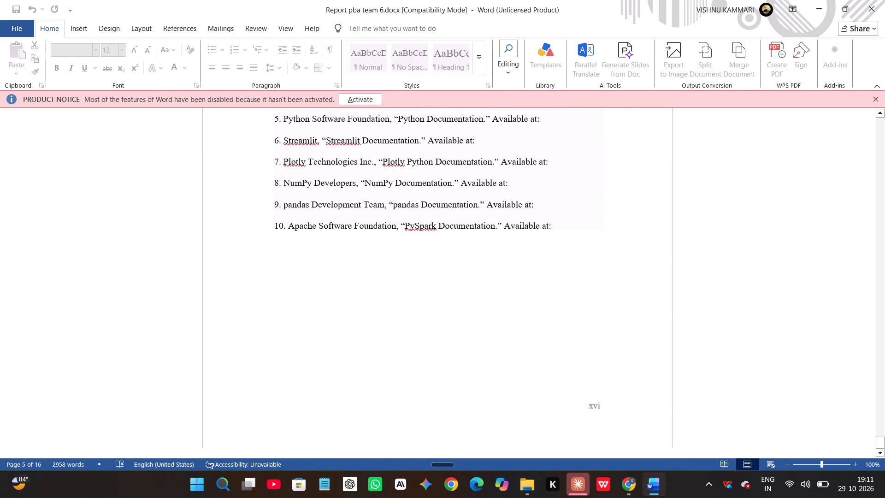
pyautogui.scroll(1, 478, 285)
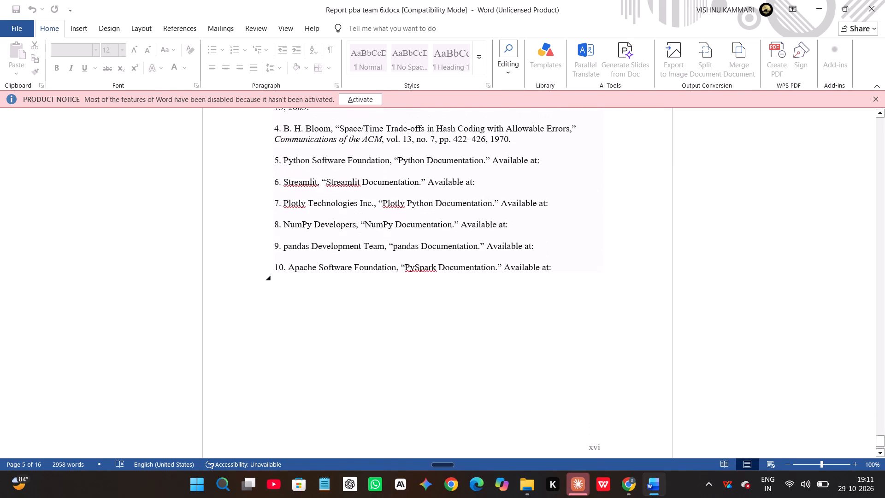
pyautogui.scroll(7, 478, 285)
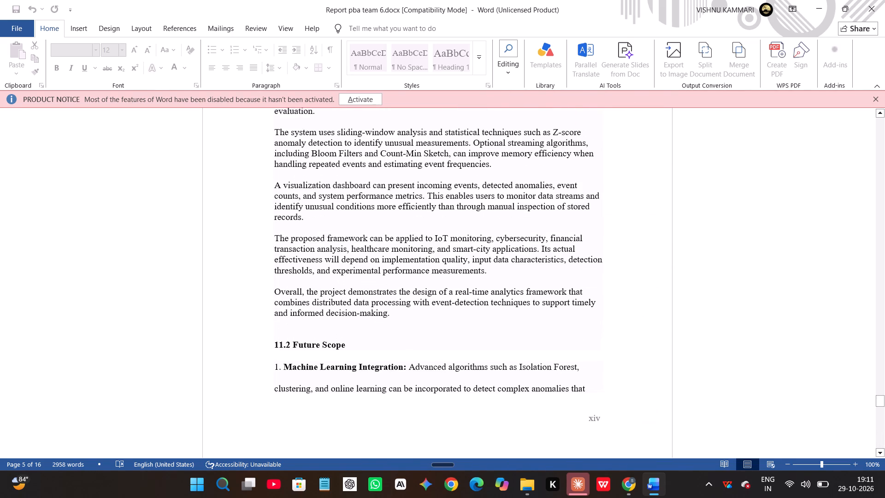
pyautogui.scroll(5, 478, 285)
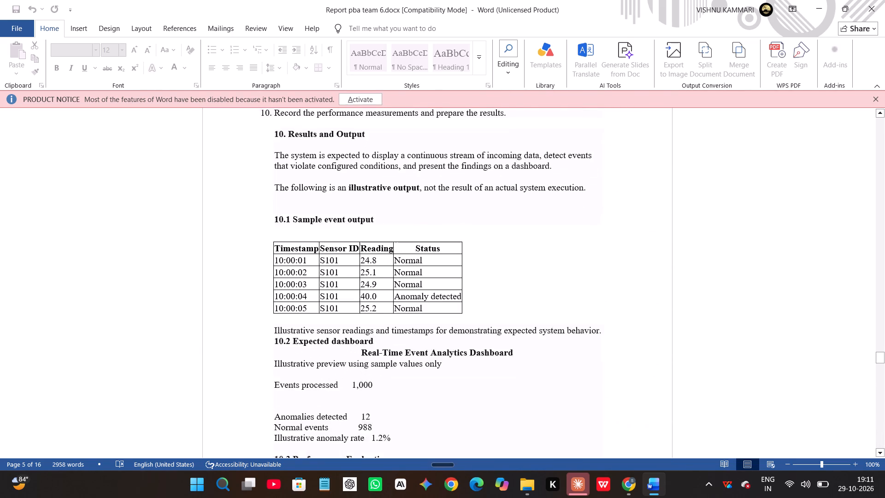
pyautogui.scroll(1, 478, 285)
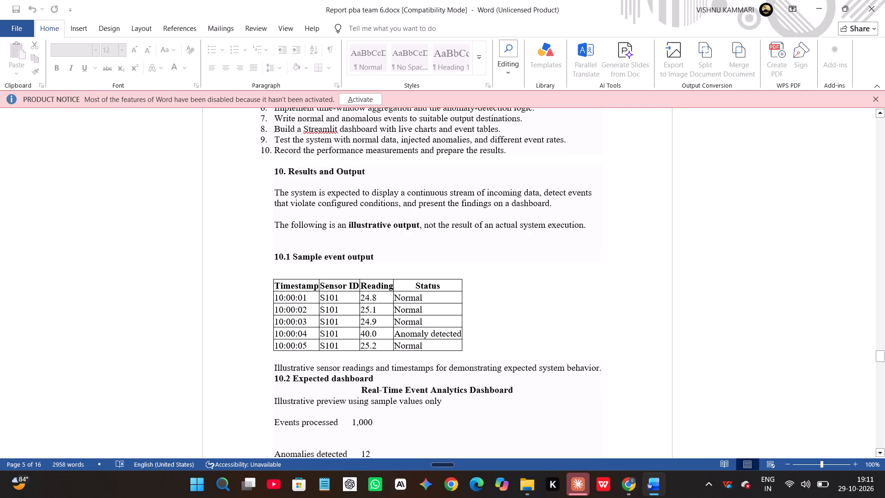
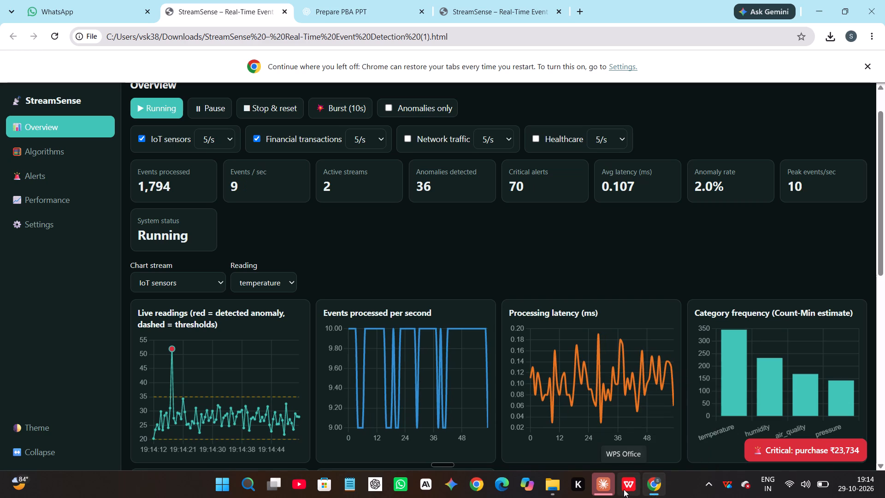
# Switch to the Chrome window showing the StreamSense real-time event detection dashboard.
pyautogui.click(653, 437)
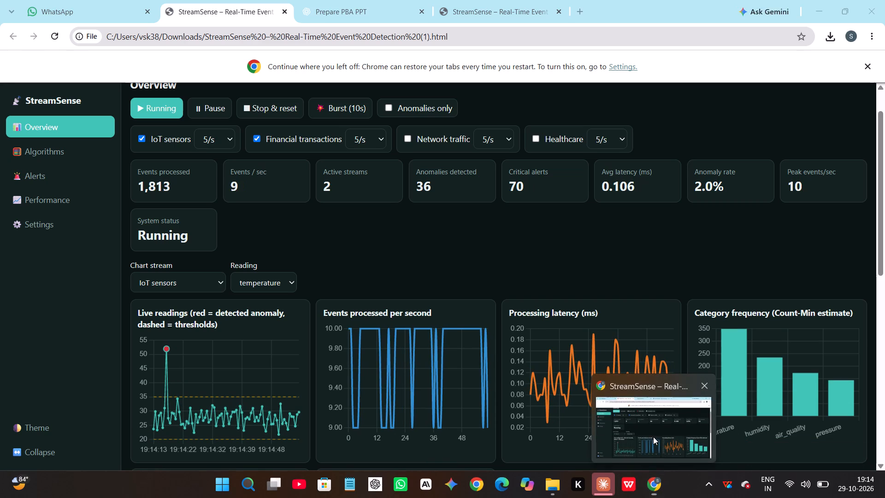
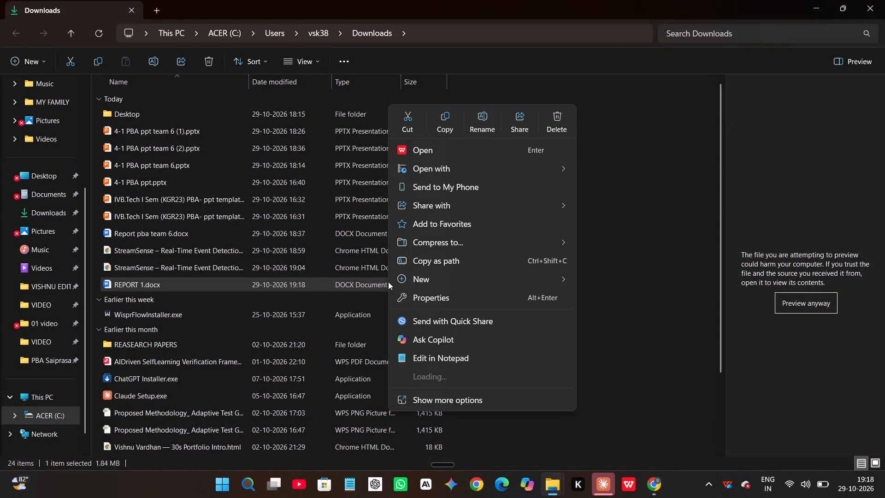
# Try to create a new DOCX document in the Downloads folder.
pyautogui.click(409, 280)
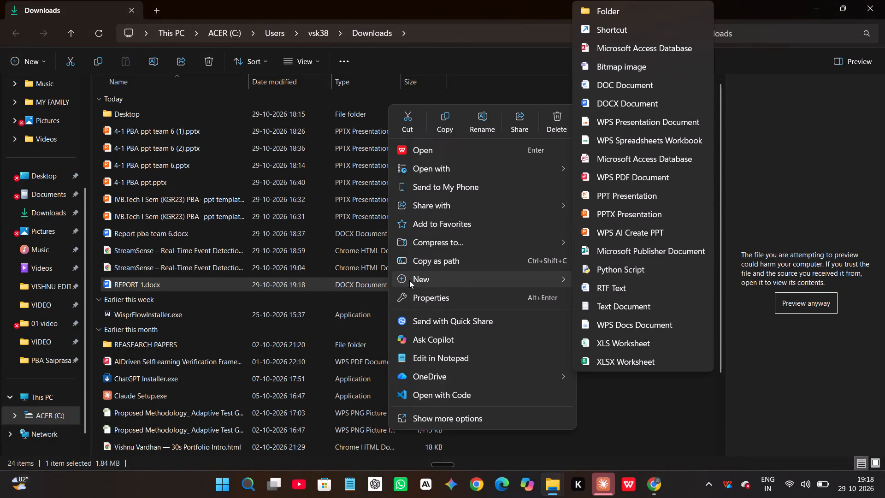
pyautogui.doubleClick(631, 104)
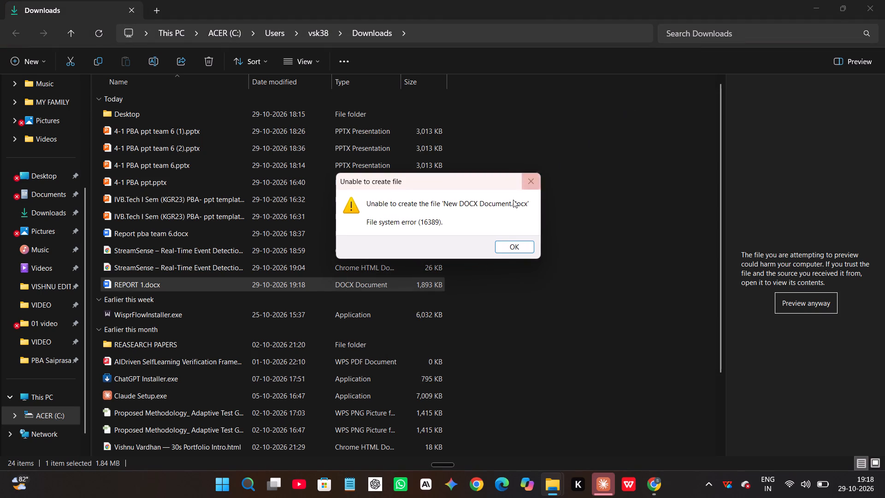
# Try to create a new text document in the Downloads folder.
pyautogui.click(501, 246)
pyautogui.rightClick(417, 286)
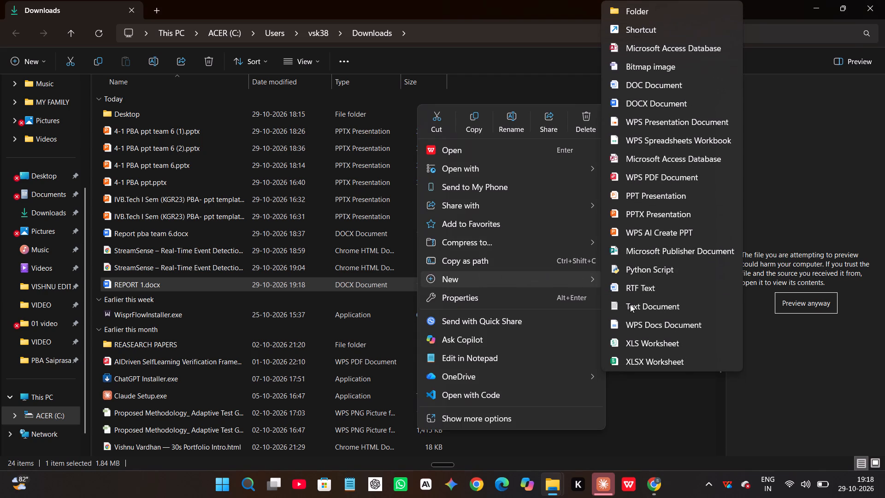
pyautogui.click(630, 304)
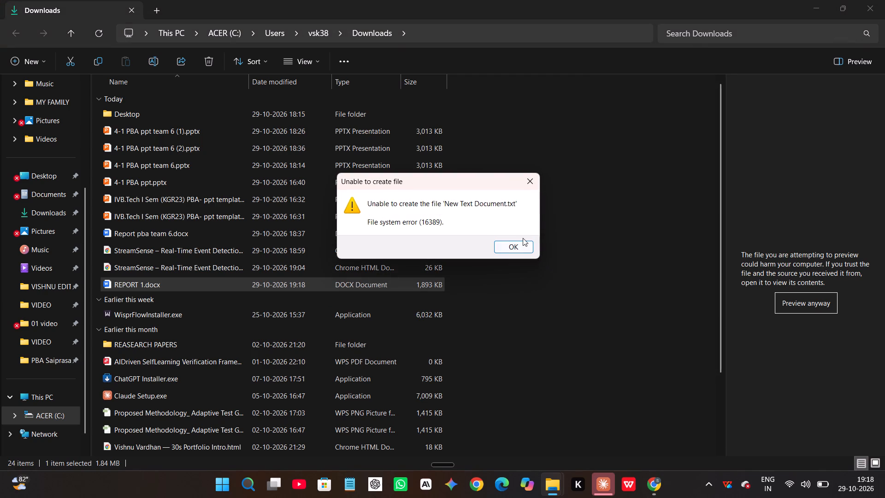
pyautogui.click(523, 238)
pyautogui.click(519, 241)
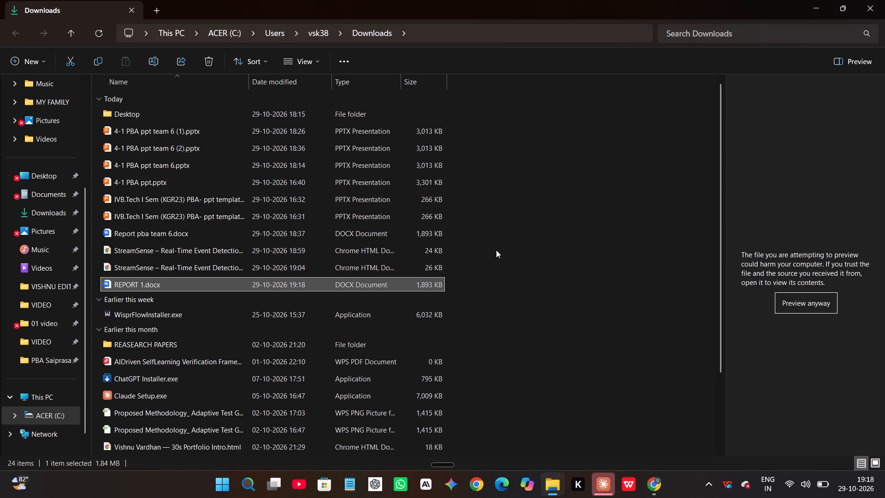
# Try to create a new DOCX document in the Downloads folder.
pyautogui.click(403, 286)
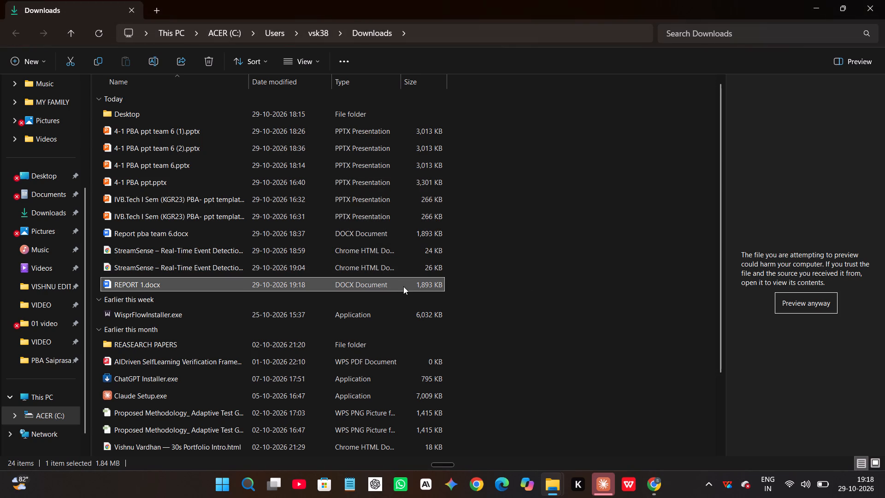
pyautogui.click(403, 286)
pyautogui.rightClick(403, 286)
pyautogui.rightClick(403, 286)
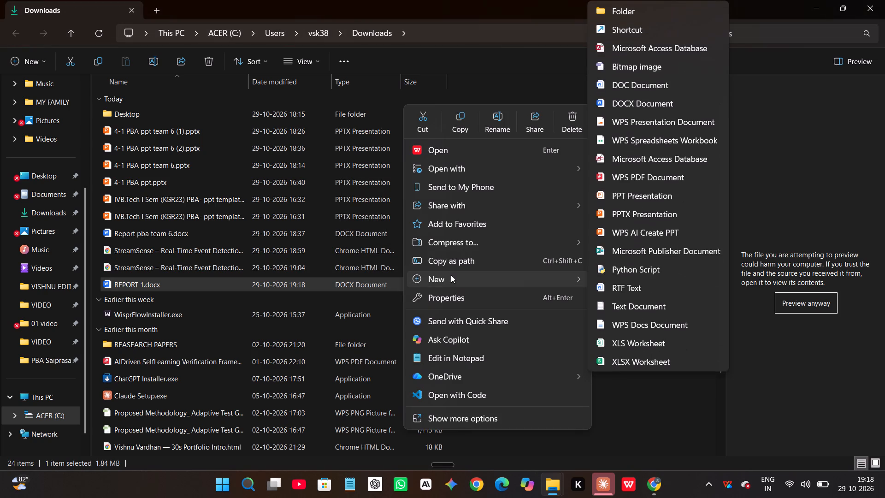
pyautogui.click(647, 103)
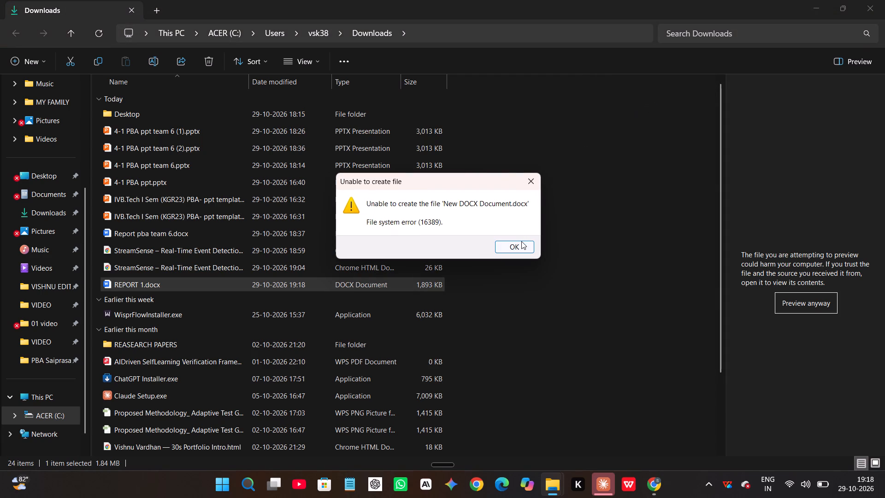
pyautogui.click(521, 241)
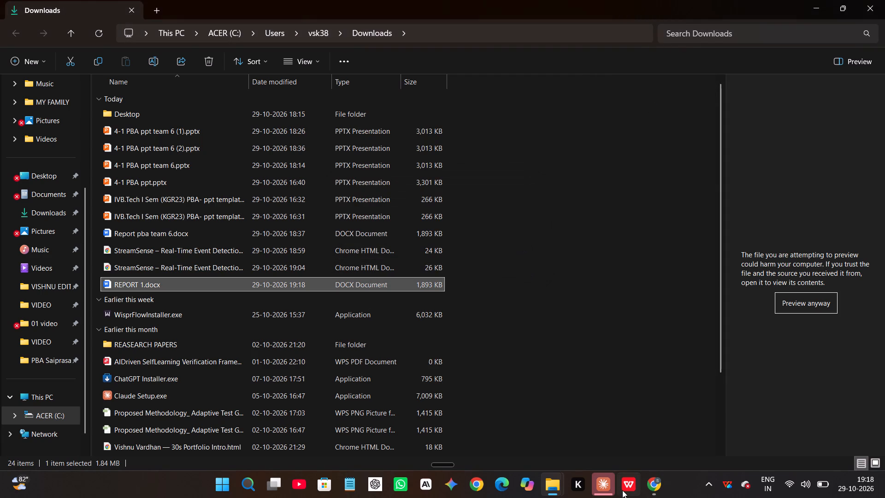
# Switch to WPS Office and open REPORT 1.docx from the recent files.
pyautogui.click(622, 490)
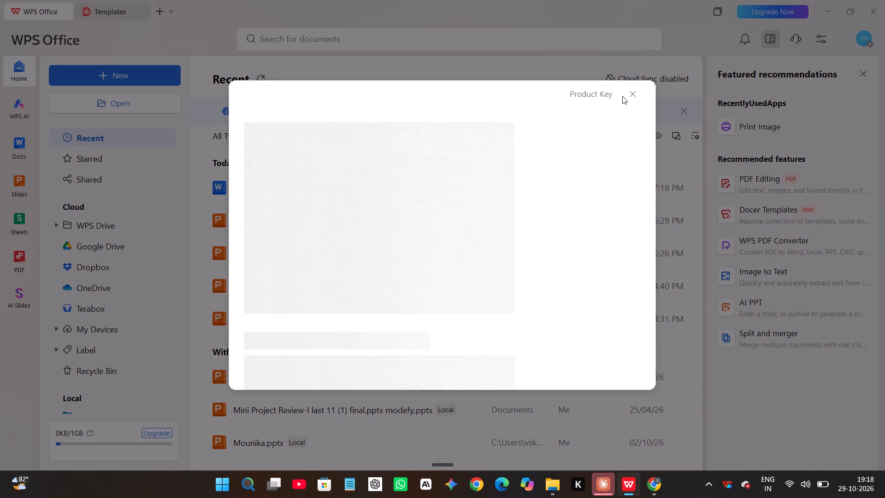
pyautogui.click(631, 95)
pyautogui.click(661, 81)
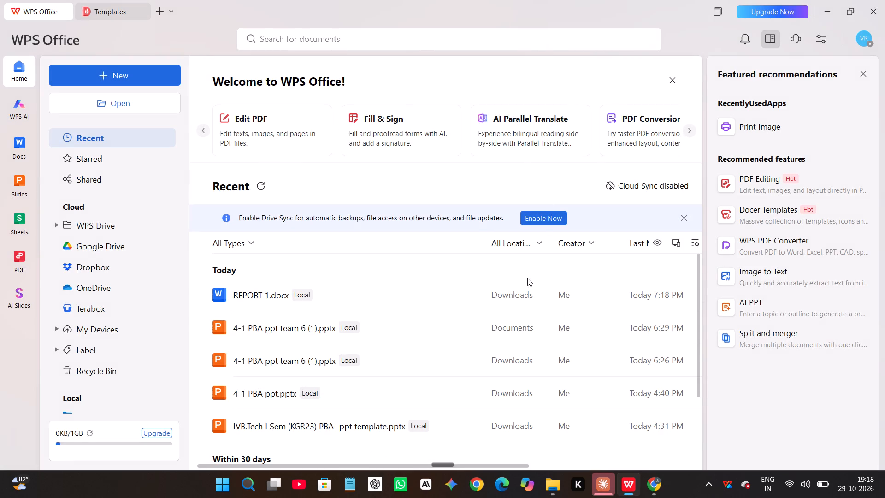
pyautogui.doubleClick(441, 295)
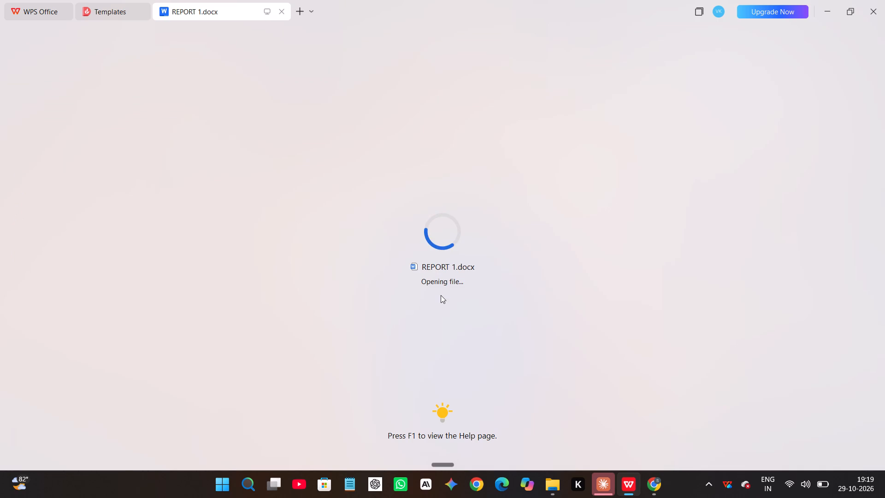
pyautogui.scroll(-1, 457, 309)
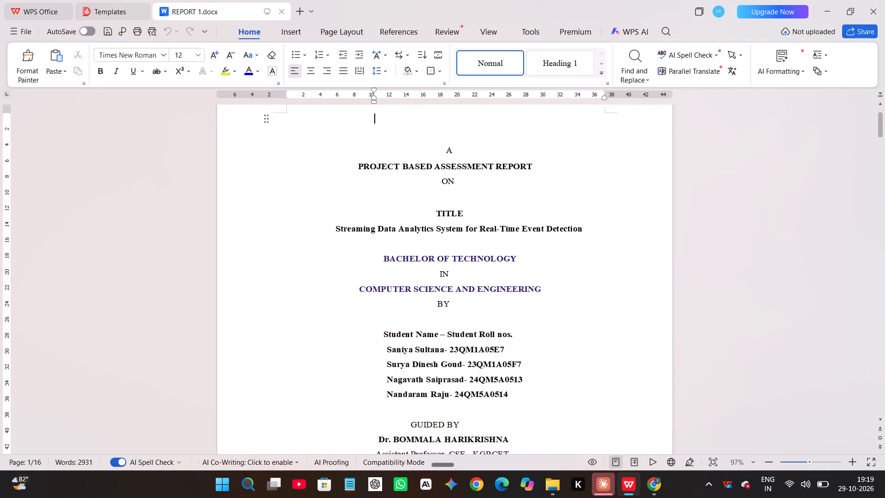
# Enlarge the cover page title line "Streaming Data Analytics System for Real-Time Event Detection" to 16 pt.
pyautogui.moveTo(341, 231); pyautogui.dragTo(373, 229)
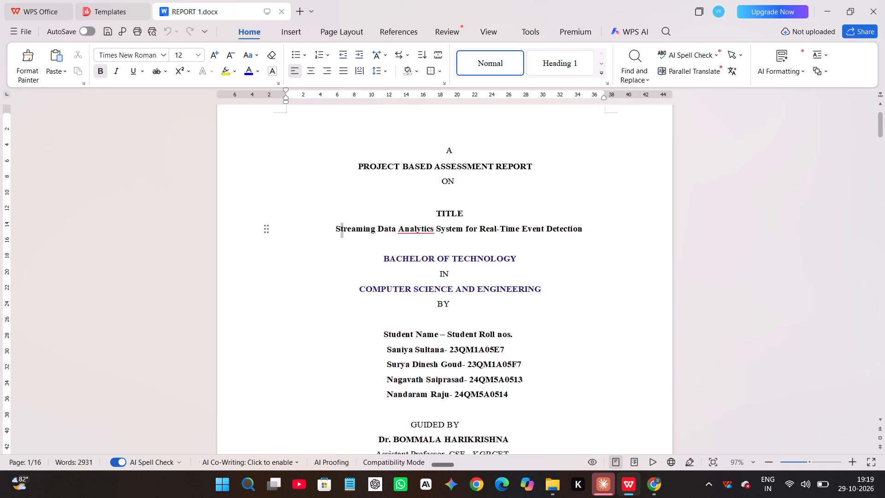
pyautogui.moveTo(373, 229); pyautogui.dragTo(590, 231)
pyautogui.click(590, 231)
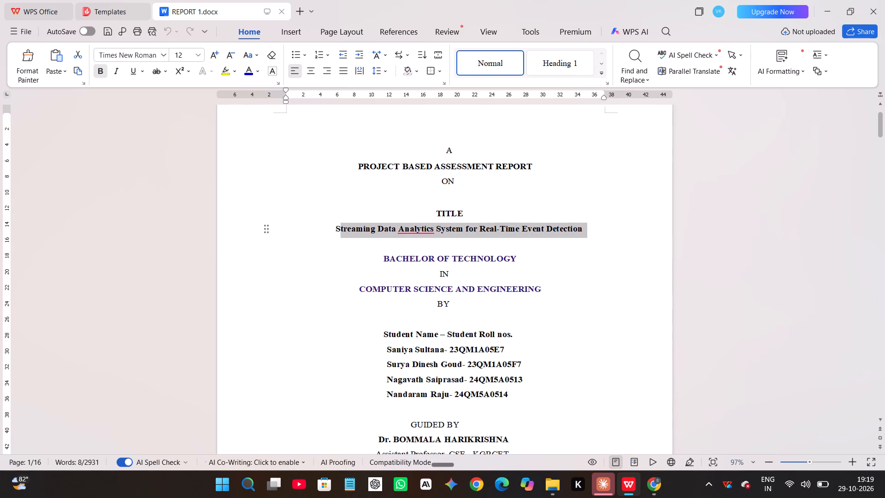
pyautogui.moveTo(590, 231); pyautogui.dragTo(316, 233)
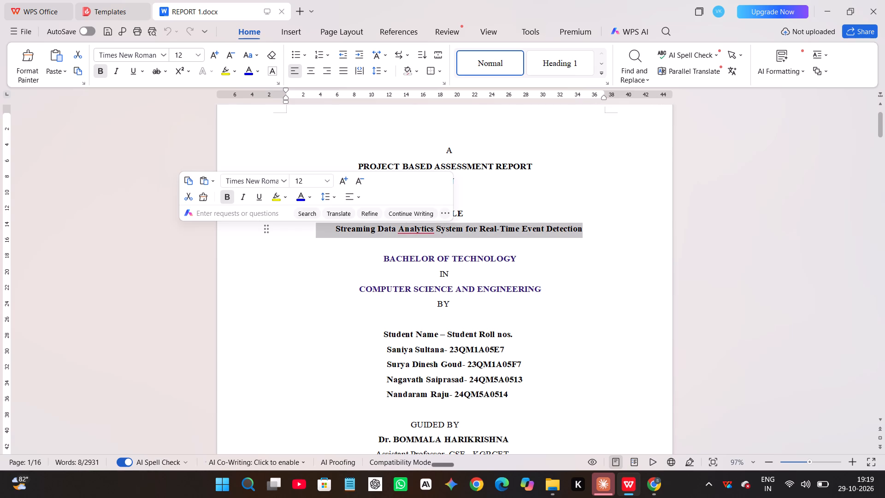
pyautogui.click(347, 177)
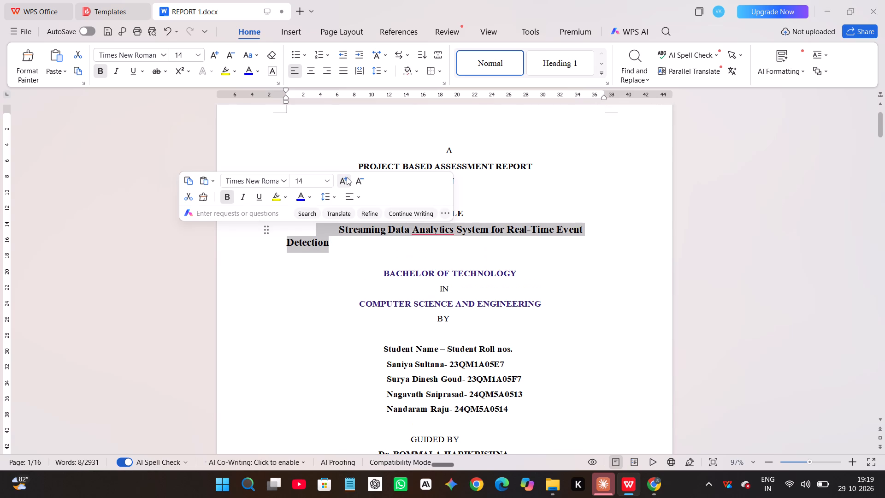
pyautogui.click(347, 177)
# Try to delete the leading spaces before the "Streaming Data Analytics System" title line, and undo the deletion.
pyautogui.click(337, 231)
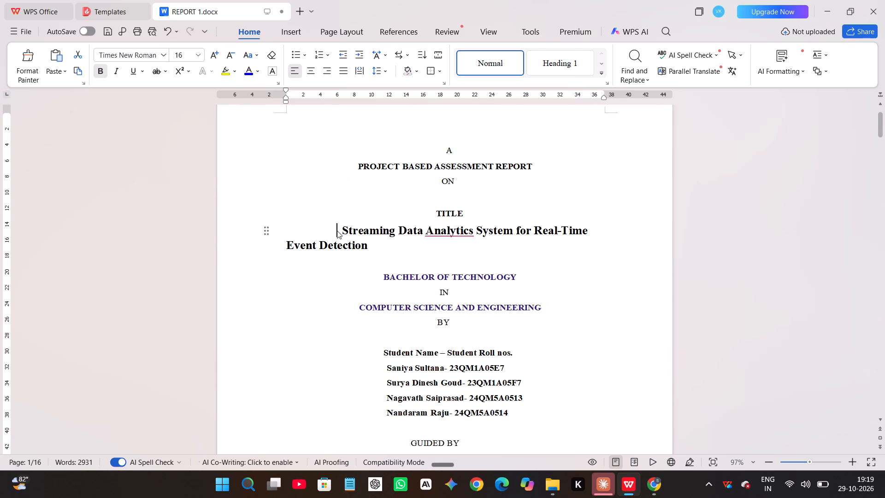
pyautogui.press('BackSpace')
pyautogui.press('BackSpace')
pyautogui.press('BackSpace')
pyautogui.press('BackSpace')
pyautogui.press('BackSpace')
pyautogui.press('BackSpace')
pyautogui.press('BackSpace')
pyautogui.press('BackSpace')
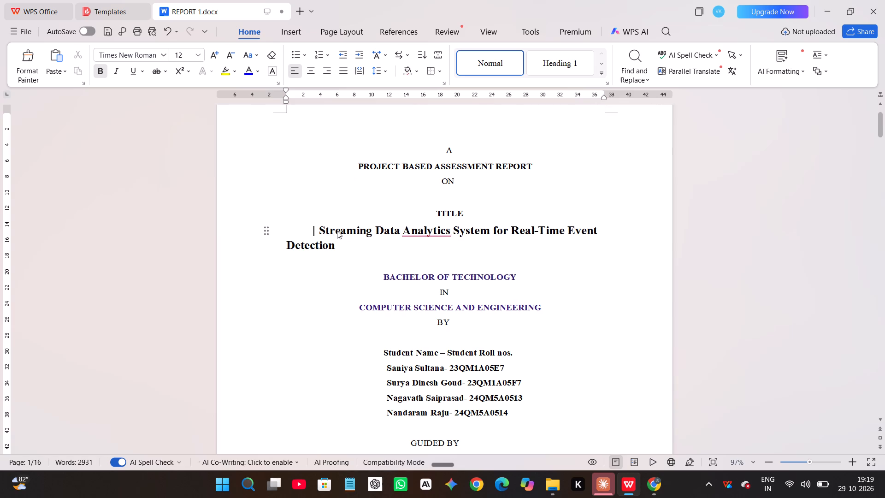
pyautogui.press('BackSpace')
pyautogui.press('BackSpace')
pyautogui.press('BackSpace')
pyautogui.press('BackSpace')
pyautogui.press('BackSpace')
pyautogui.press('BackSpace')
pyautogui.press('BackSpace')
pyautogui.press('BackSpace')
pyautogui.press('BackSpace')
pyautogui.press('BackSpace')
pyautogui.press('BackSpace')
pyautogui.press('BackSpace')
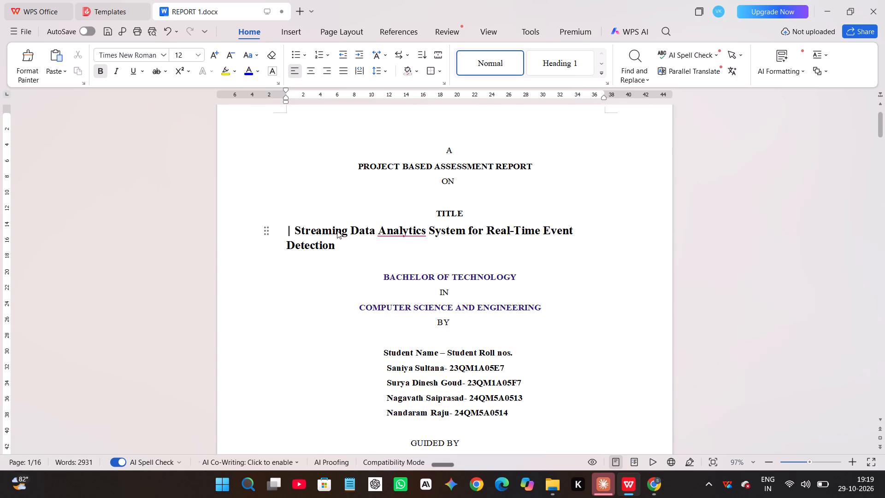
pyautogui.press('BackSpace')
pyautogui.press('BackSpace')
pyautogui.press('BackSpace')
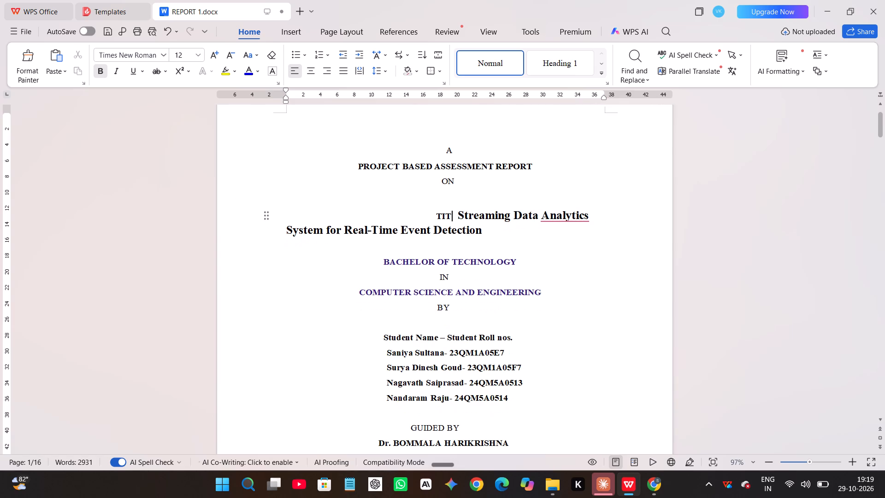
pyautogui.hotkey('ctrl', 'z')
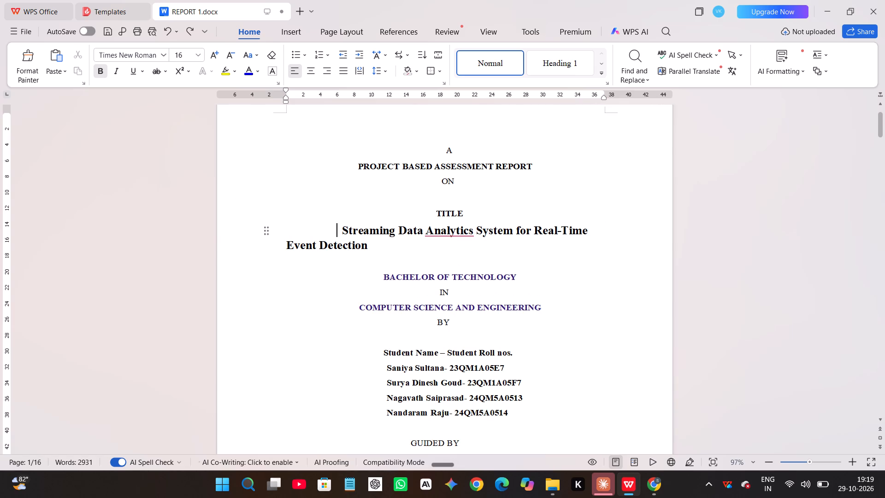
# Set the "Streaming Data Analytics System for Real-Time Event Detection" title text to 14 pt.
pyautogui.moveTo(344, 229); pyautogui.dragTo(367, 245)
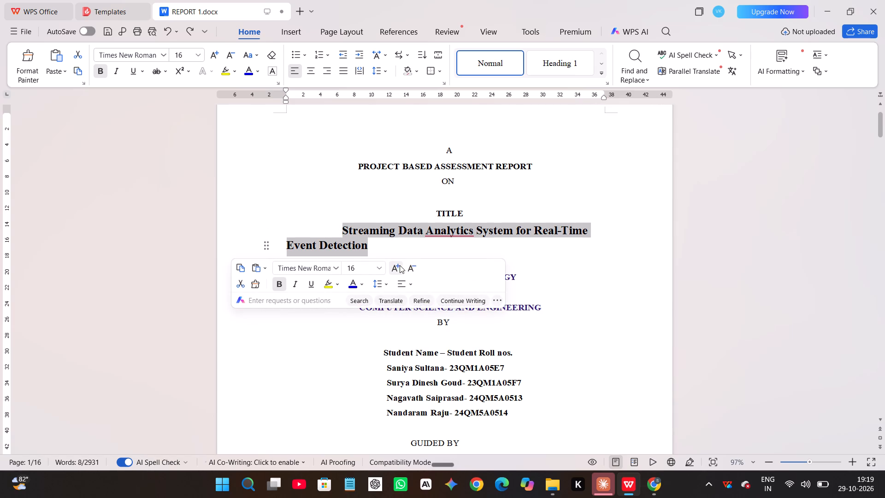
pyautogui.click(410, 266)
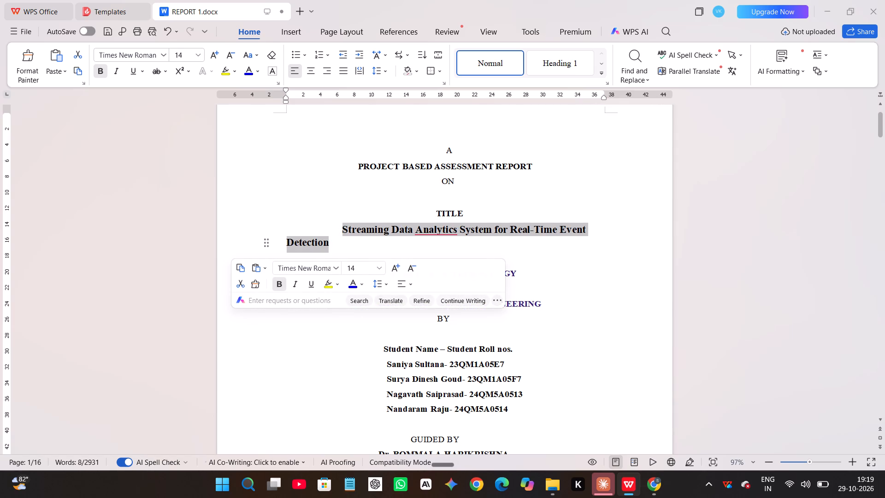
# Delete leading spaces before the project title until it fits on one line, roughly centred under TITLE.
pyautogui.click(343, 225)
pyautogui.press('BackSpace')
pyautogui.press('BackSpace')
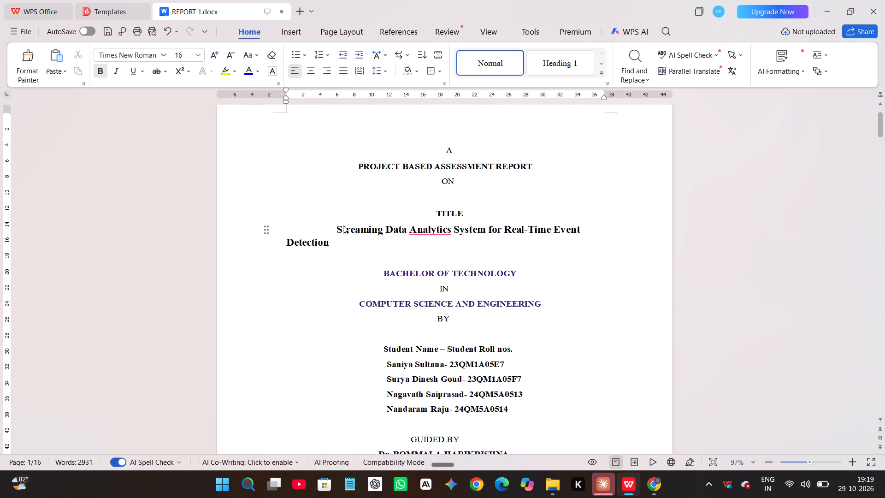
pyautogui.press('BackSpace')
pyautogui.press('BackSpace')
pyautogui.press('BackSpace')
pyautogui.press('BackSpace')
pyautogui.press('BackSpace')
pyautogui.press('BackSpace')
pyautogui.press('BackSpace')
pyautogui.press('BackSpace')
pyautogui.press('BackSpace')
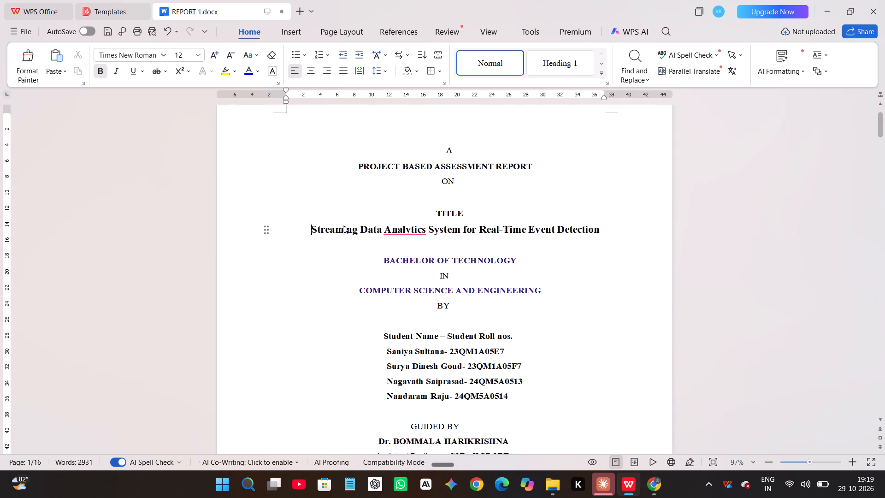
pyautogui.click(449, 199)
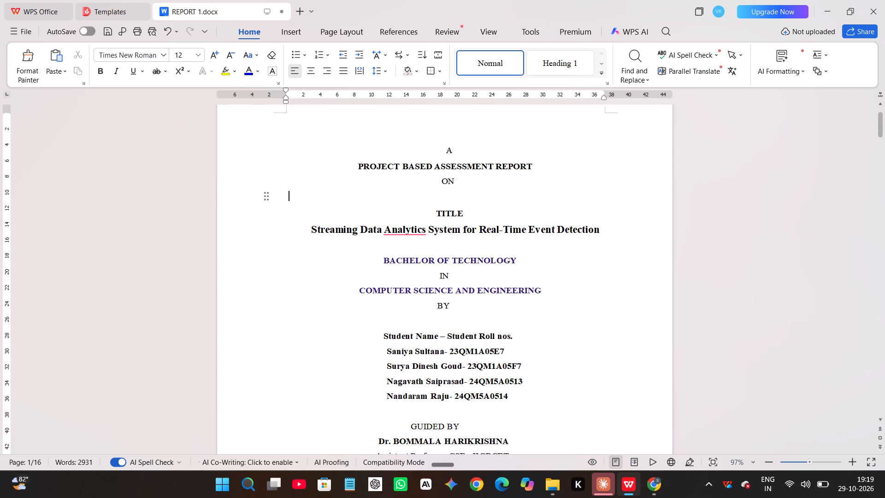
# Widen the gap after "Student Name" in the student list heading by inserting ten spaces before the dash.
pyautogui.scroll(-1, 435, 270)
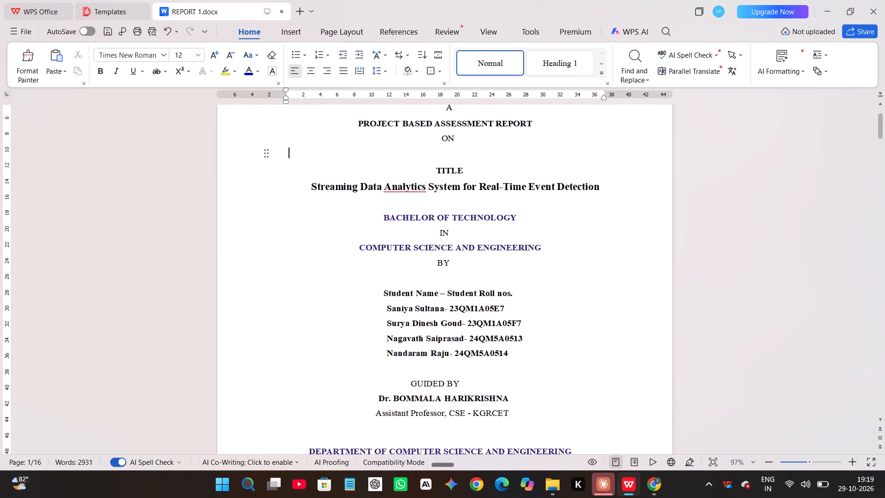
pyautogui.click(450, 292)
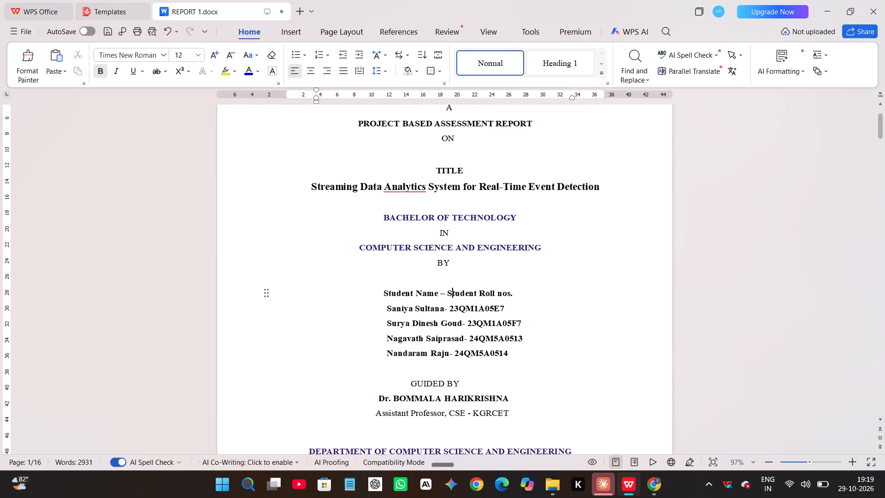
pyautogui.click(437, 295)
pyautogui.press('space')
pyautogui.press('space')
pyautogui.press('space')
pyautogui.press('space')
pyautogui.press('space')
pyautogui.press('space')
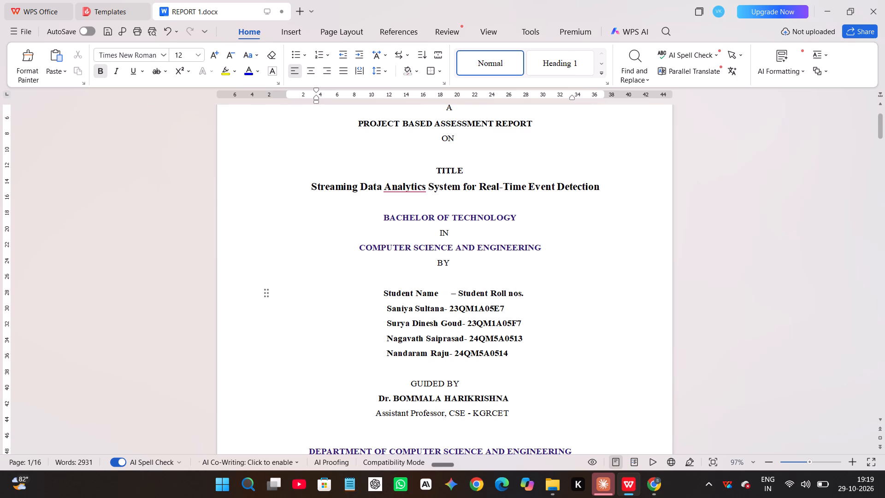
pyautogui.press('space')
pyautogui.press('space')
pyautogui.press('space')
pyautogui.press('space')
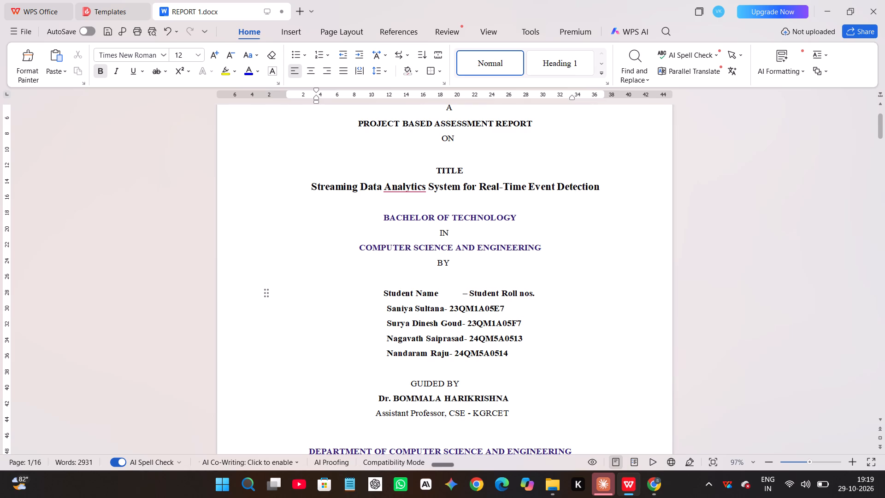
# Replace "nos." with "Nos" at the end of the student list heading, so it reads "Student Roll Nos".
pyautogui.click(535, 289)
pyautogui.press('BackSpace')
pyautogui.press('BackSpace')
pyautogui.press('BackSpace')
pyautogui.press('BackSpace')
pyautogui.write('NO')
pyautogui.press('BackSpace')
pyautogui.press('o')
pyautogui.write('.s')
pyautogui.press('BackSpace')
pyautogui.press('BackSpace')
pyautogui.press('s')
# Change "Nos" at the end of the student list heading to "No", so it reads "Student Roll No".
pyautogui.press('BackSpace')
pyautogui.press("'")
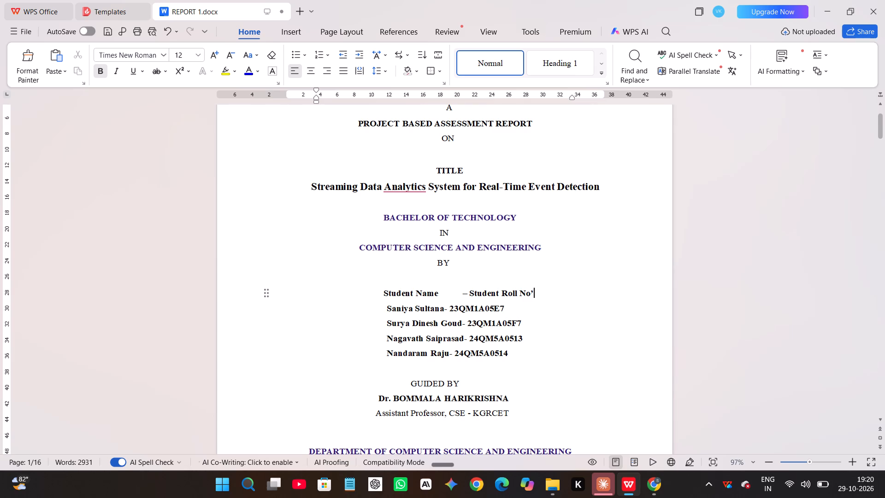
pyautogui.press('s')
pyautogui.press('BackSpace')
pyautogui.press('BackSpace')
pyautogui.write("'s")
pyautogui.press('BackSpace')
pyautogui.press('BackSpace')
# Replace the dash before "Student Roll No" in the student list heading with a space.
pyautogui.click(451, 310)
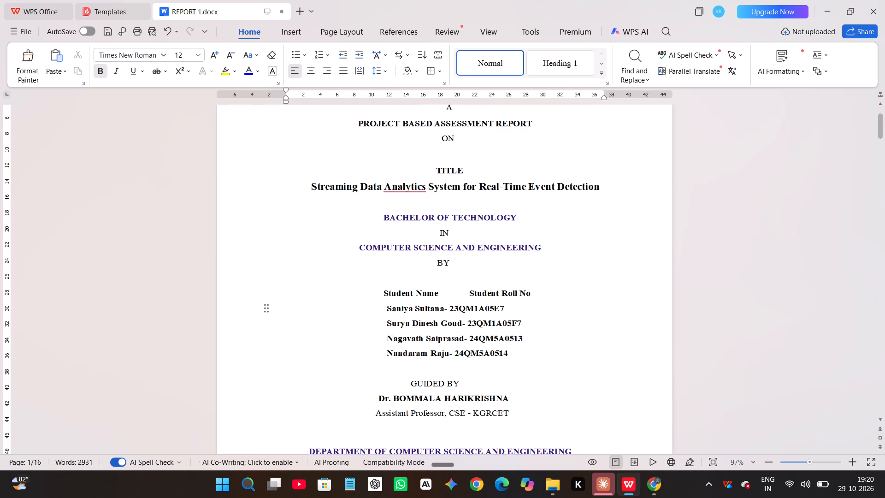
pyautogui.click(472, 285)
pyautogui.click(468, 295)
pyautogui.press('BackSpace')
pyautogui.press('space')
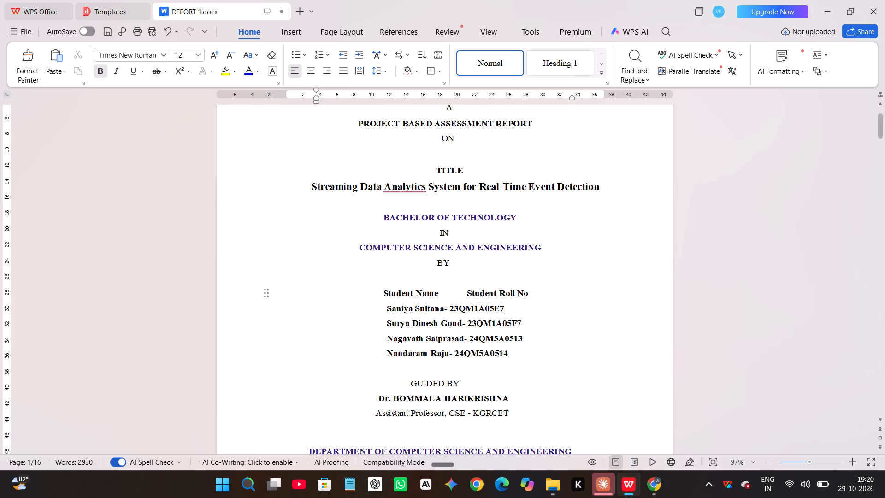
# In the first student's row, insert seven spaces before the roll number and remove the hyphen after the name.
pyautogui.click(448, 308)
pyautogui.press('space')
pyautogui.press('space')
pyautogui.press('space')
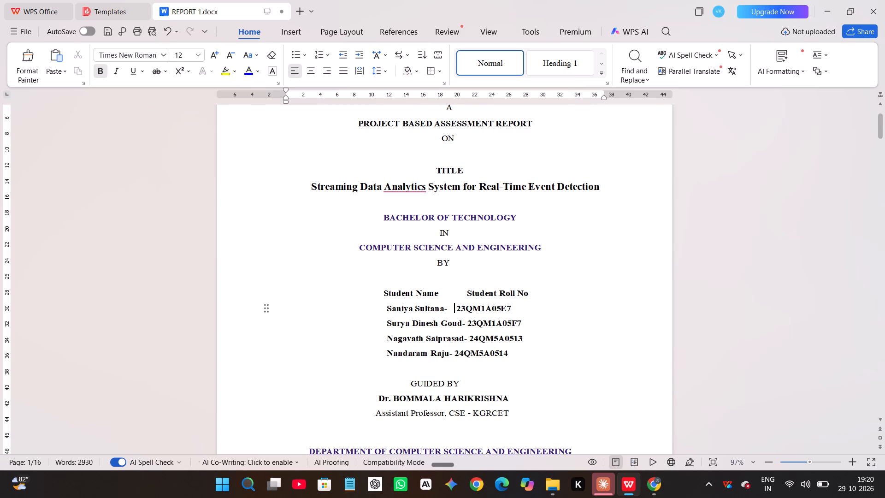
pyautogui.press('space')
pyautogui.press('space')
pyautogui.press('space')
pyautogui.press('space')
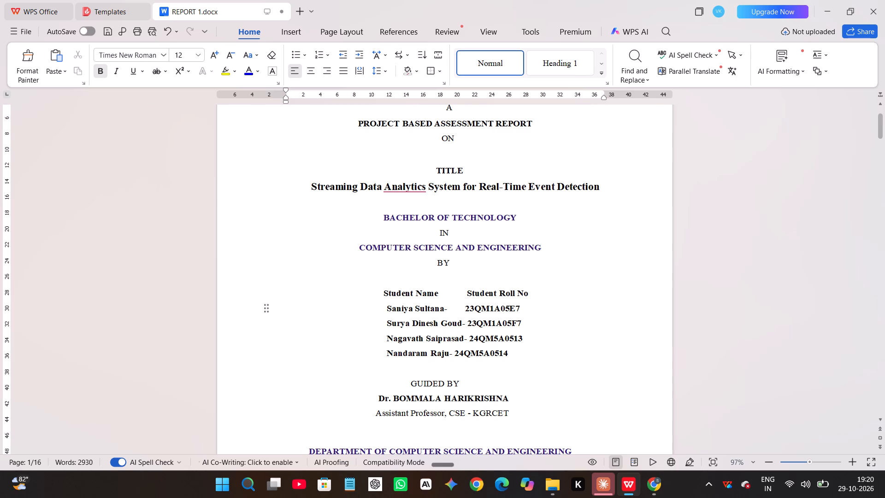
pyautogui.click(445, 315)
pyautogui.press('Right')
pyautogui.press('BackSpace')
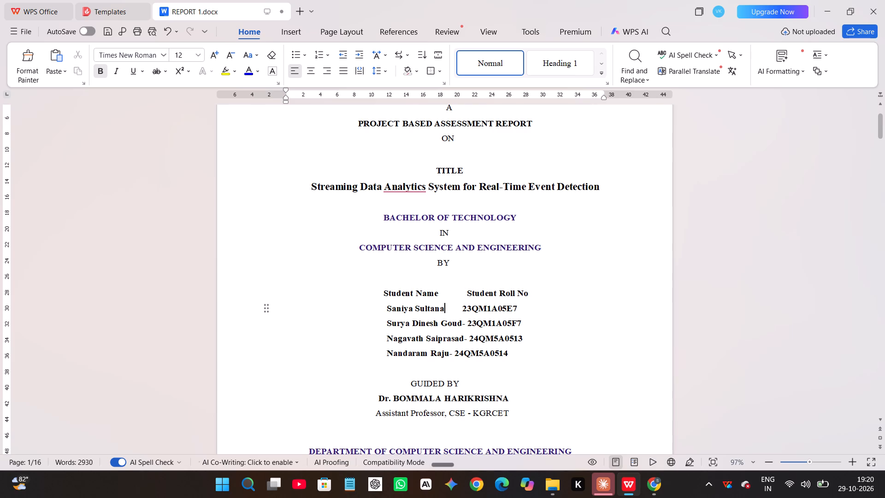
# Remove the hyphens after the names in the second and third student rows, leaving a space before each roll number.
pyautogui.click(467, 326)
pyautogui.press('BackSpace')
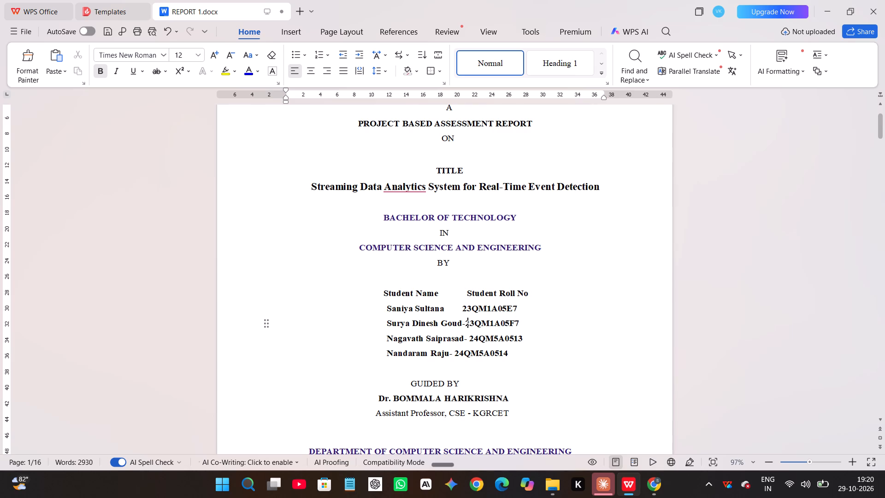
pyautogui.press('BackSpace')
pyautogui.press('space')
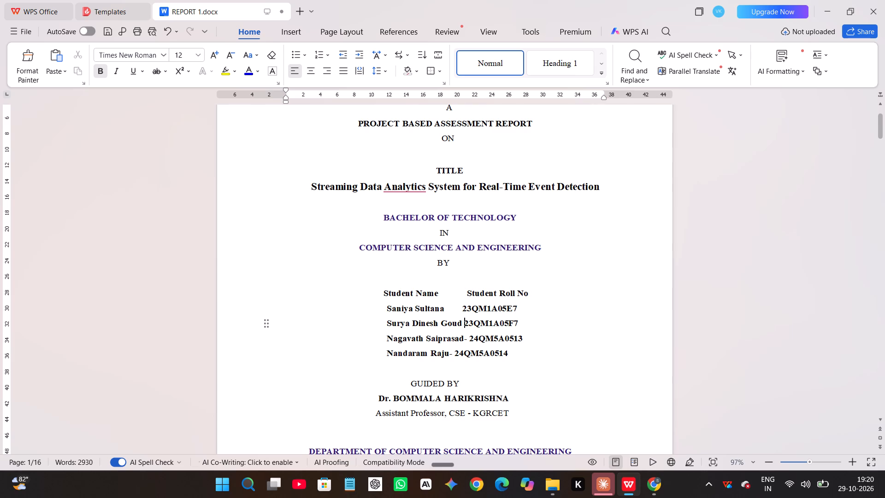
pyautogui.click(468, 337)
pyautogui.press('BackSpace')
# Copy the third student's row and paste it on its own line directly below the student list heading.
pyautogui.moveTo(522, 340); pyautogui.dragTo(377, 339)
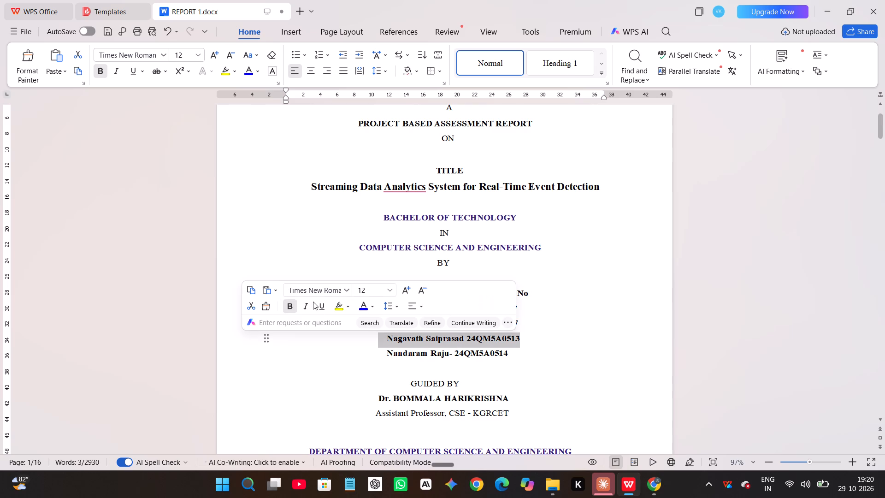
pyautogui.click(269, 288)
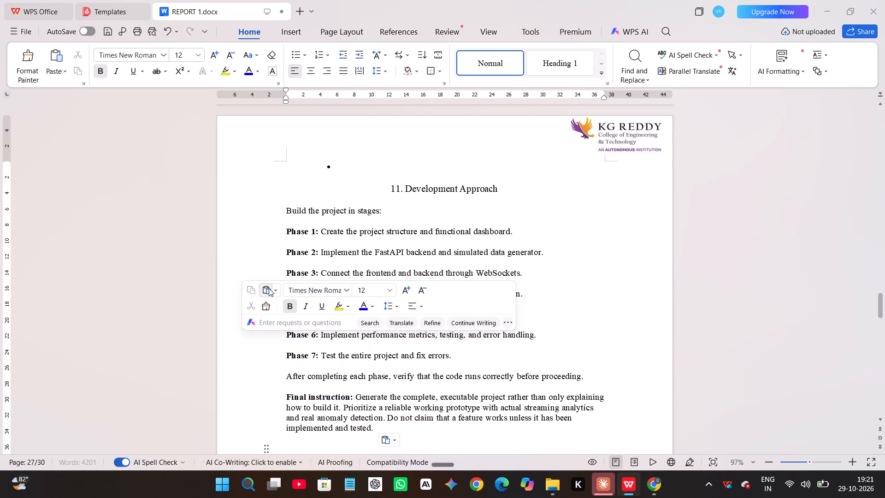
pyautogui.hotkey('ctrl', 'z')
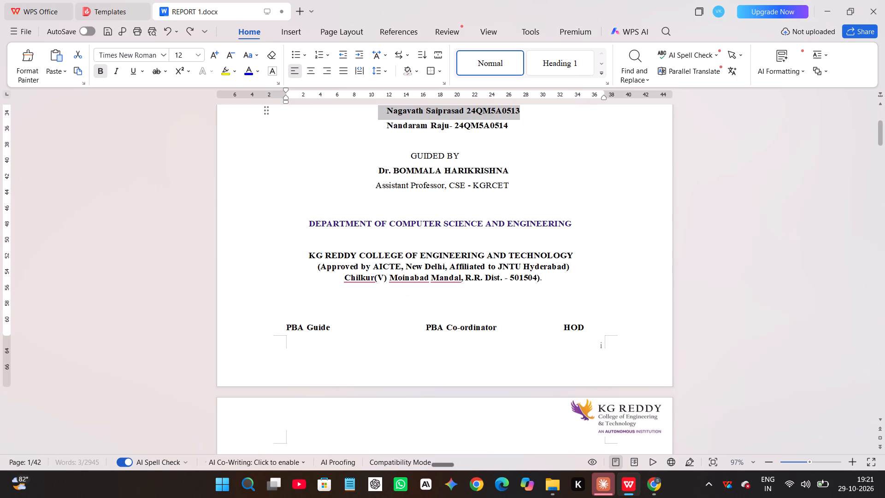
pyautogui.scroll(3, 374, 249)
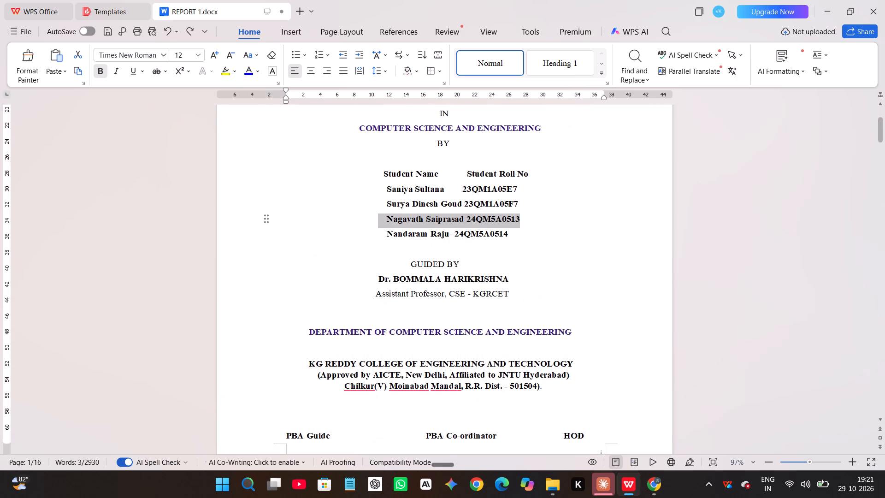
pyautogui.hotkey('ctrl', 'c')
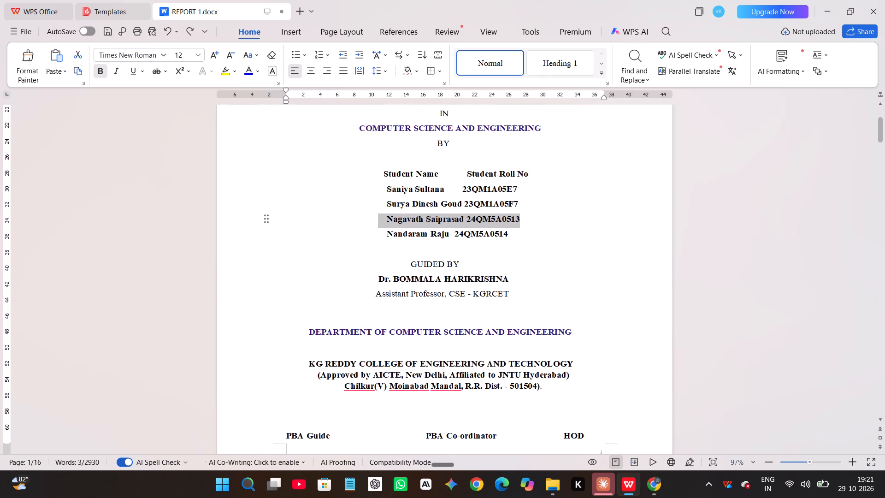
pyautogui.click(386, 186)
pyautogui.hotkey('ctrl', 'v')
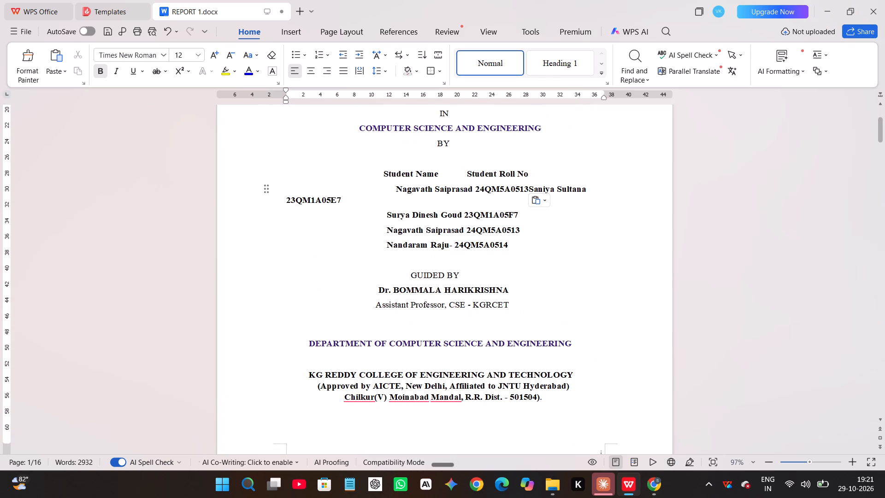
pyautogui.press('Return')
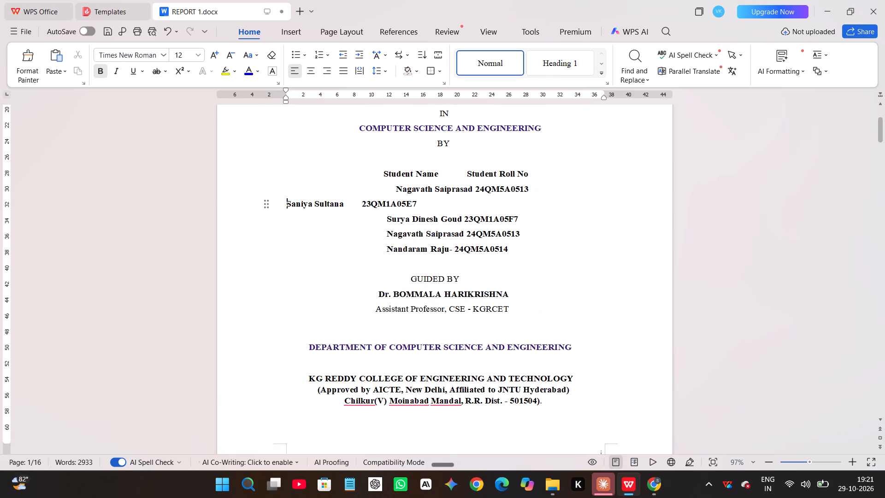
# Copy the last student's row and paste it on a new line below the row at the top of the list.
pyautogui.moveTo(388, 244); pyautogui.dragTo(514, 248)
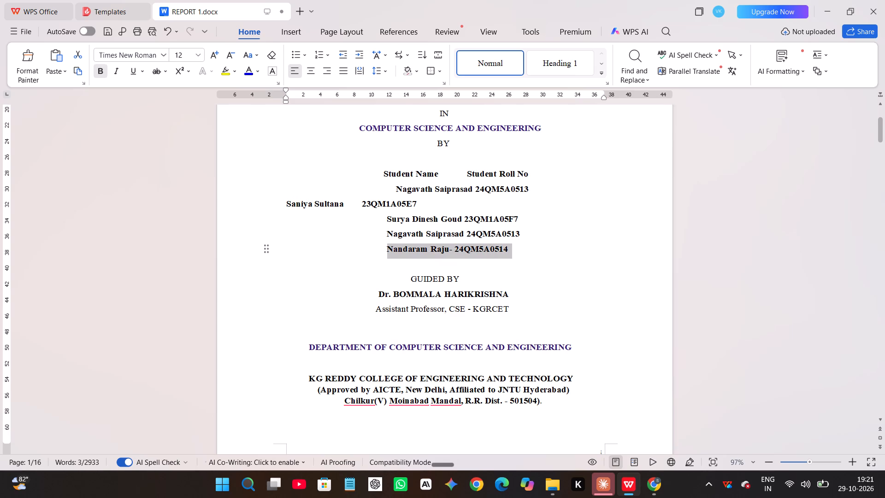
pyautogui.hotkey('ctrl', 'c')
pyautogui.click(531, 188)
pyautogui.press('Return')
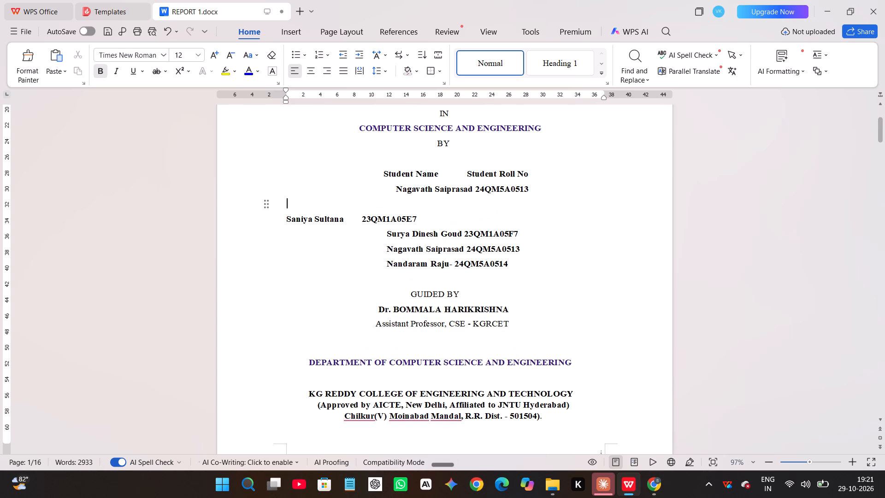
pyautogui.hotkey('ctrl', 'v')
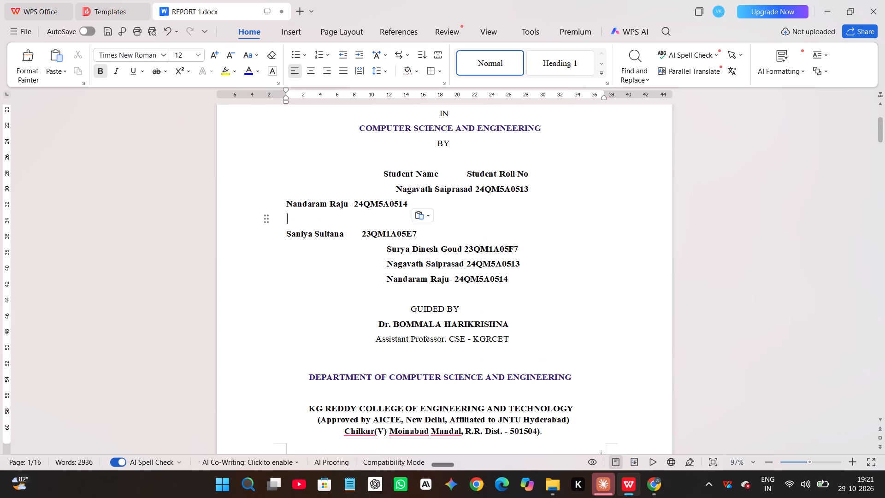
# Delete the two duplicated student rows at the end of the list and the blank line below the second row.
pyautogui.moveTo(383, 256); pyautogui.dragTo(531, 275)
pyautogui.click(531, 275)
pyautogui.moveTo(389, 256); pyautogui.dragTo(496, 280)
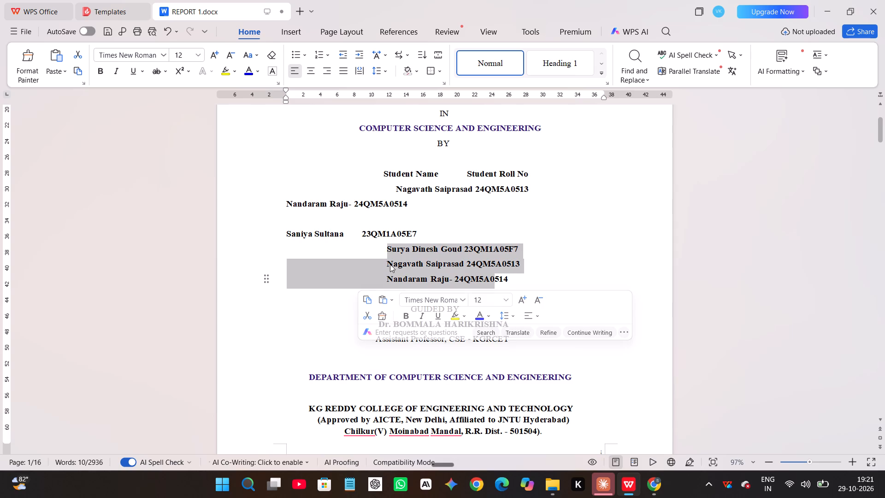
pyautogui.click(389, 264)
pyautogui.moveTo(389, 264); pyautogui.dragTo(518, 285)
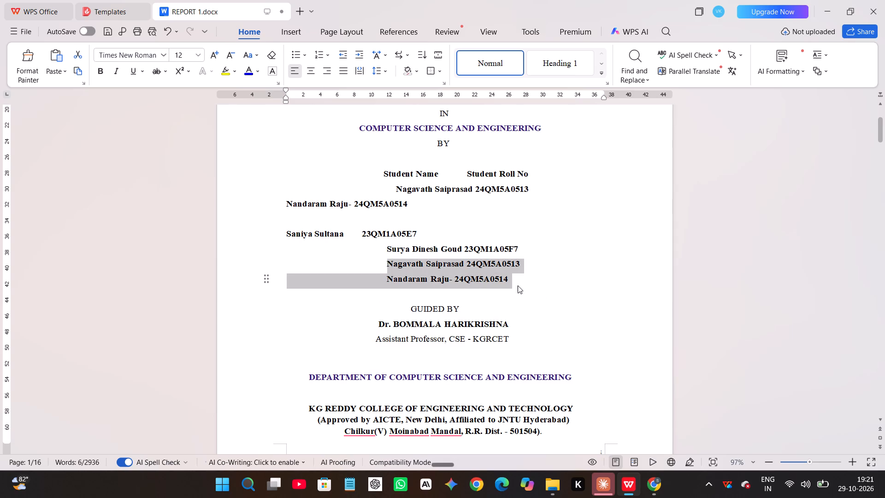
pyautogui.moveTo(518, 285); pyautogui.dragTo(518, 285)
pyautogui.press('BackSpace')
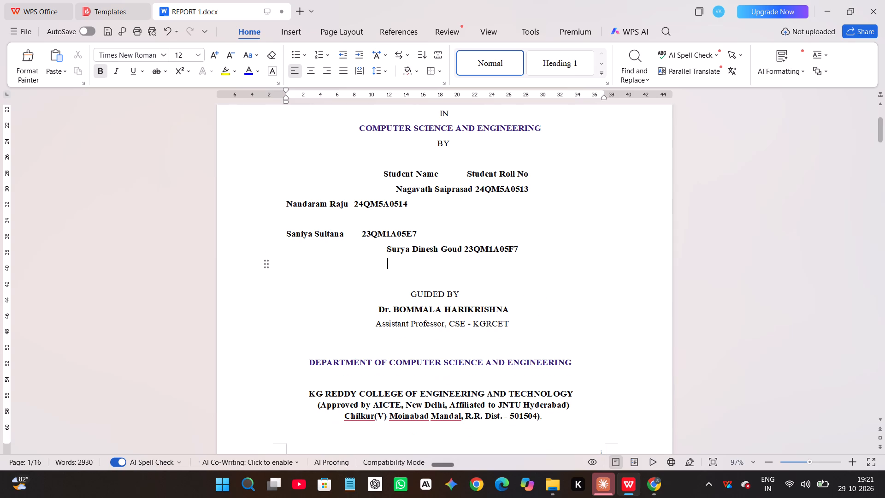
pyautogui.click(387, 219)
pyautogui.press('BackSpace')
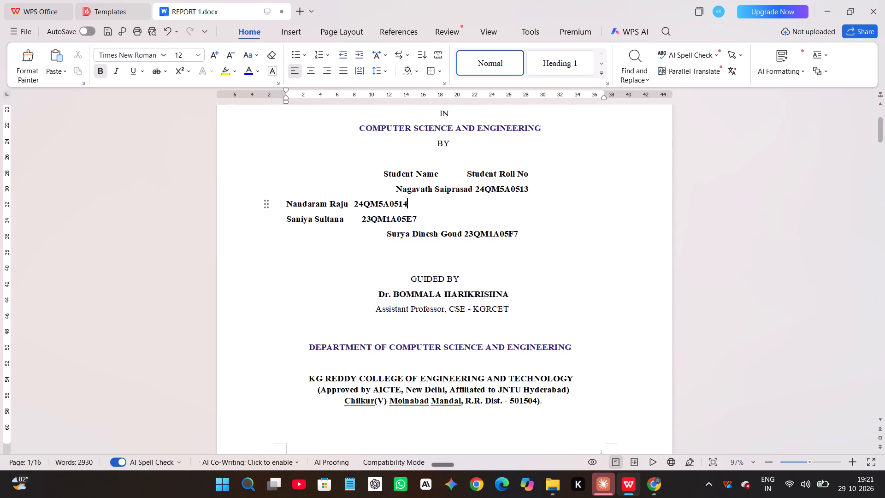
# Indent the second student's row with 26 leading spaces so its roll number lines up with the one above.
pyautogui.click(285, 206)
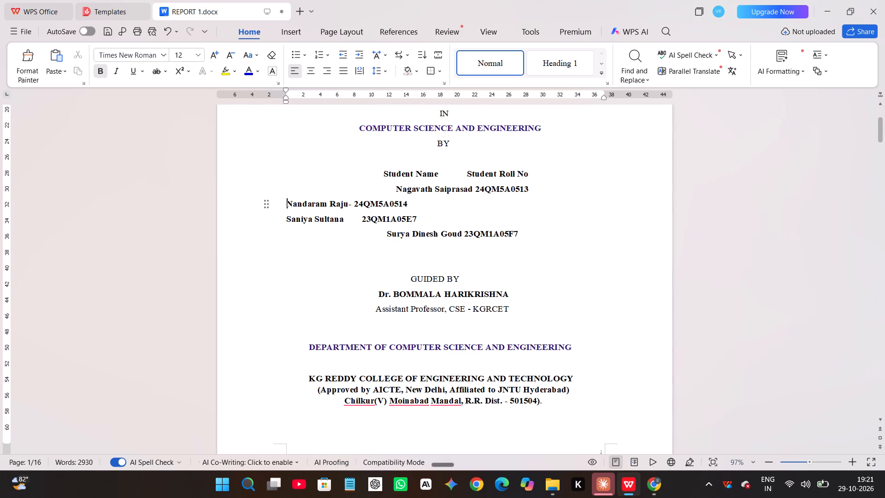
pyautogui.press('space')
pyautogui.press('space')
pyautogui.press('space')
pyautogui.press('space')
pyautogui.press('space')
pyautogui.press('space')
pyautogui.press('space')
pyautogui.press('space')
pyautogui.press('space')
pyautogui.press('space')
pyautogui.press('space')
pyautogui.press('space')
pyautogui.press('space')
pyautogui.press('space')
pyautogui.press('space')
pyautogui.press('space')
pyautogui.press('space')
pyautogui.press('space')
pyautogui.press('space')
pyautogui.press('space')
pyautogui.press('space')
pyautogui.press('space')
pyautogui.press('space')
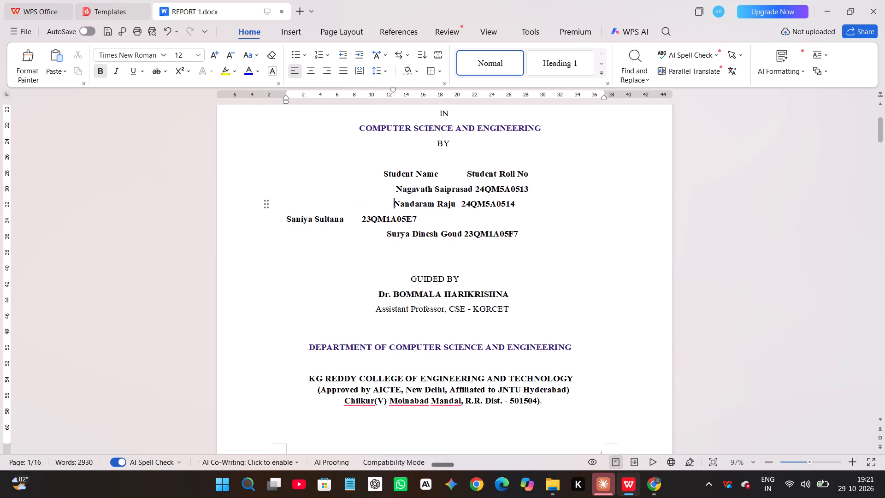
pyautogui.press('space')
pyautogui.press('space')
pyautogui.press('space')
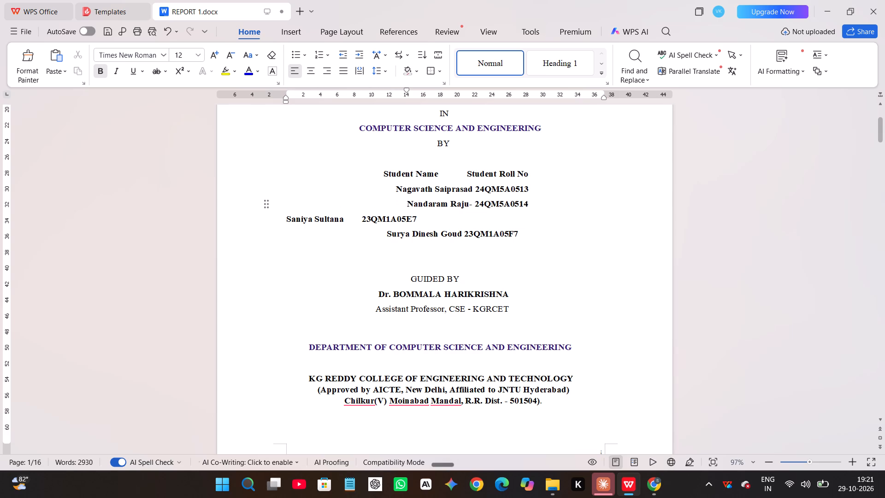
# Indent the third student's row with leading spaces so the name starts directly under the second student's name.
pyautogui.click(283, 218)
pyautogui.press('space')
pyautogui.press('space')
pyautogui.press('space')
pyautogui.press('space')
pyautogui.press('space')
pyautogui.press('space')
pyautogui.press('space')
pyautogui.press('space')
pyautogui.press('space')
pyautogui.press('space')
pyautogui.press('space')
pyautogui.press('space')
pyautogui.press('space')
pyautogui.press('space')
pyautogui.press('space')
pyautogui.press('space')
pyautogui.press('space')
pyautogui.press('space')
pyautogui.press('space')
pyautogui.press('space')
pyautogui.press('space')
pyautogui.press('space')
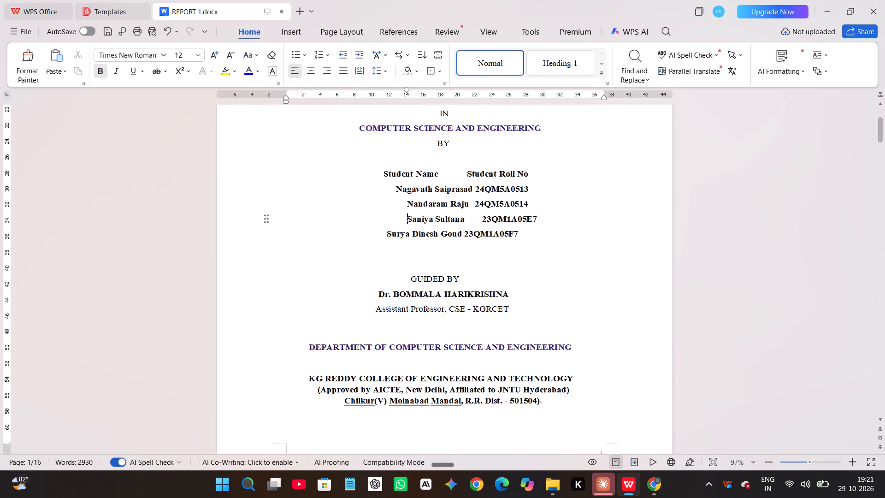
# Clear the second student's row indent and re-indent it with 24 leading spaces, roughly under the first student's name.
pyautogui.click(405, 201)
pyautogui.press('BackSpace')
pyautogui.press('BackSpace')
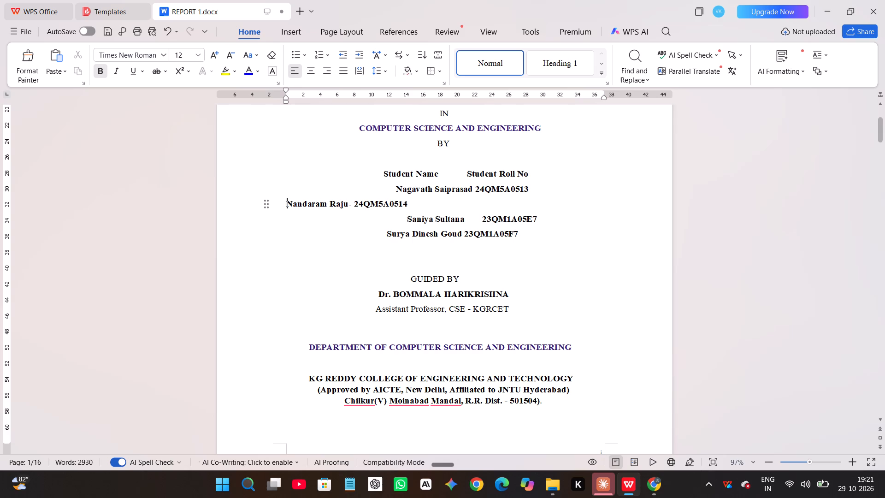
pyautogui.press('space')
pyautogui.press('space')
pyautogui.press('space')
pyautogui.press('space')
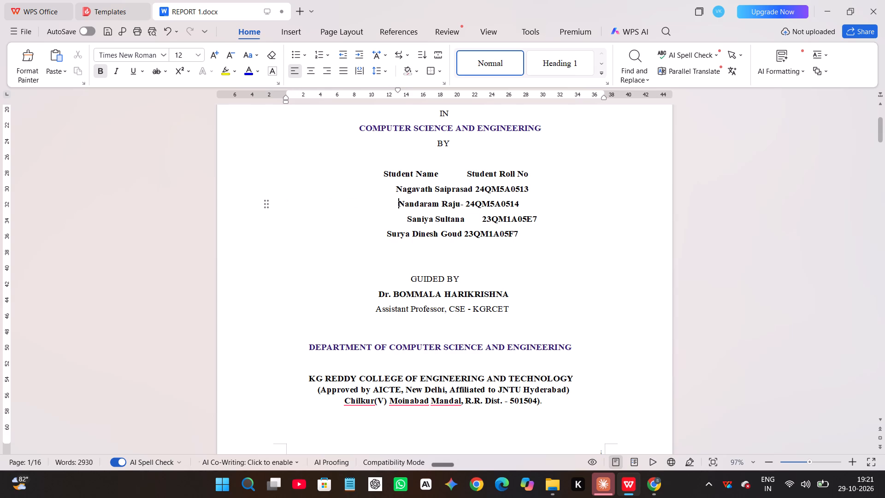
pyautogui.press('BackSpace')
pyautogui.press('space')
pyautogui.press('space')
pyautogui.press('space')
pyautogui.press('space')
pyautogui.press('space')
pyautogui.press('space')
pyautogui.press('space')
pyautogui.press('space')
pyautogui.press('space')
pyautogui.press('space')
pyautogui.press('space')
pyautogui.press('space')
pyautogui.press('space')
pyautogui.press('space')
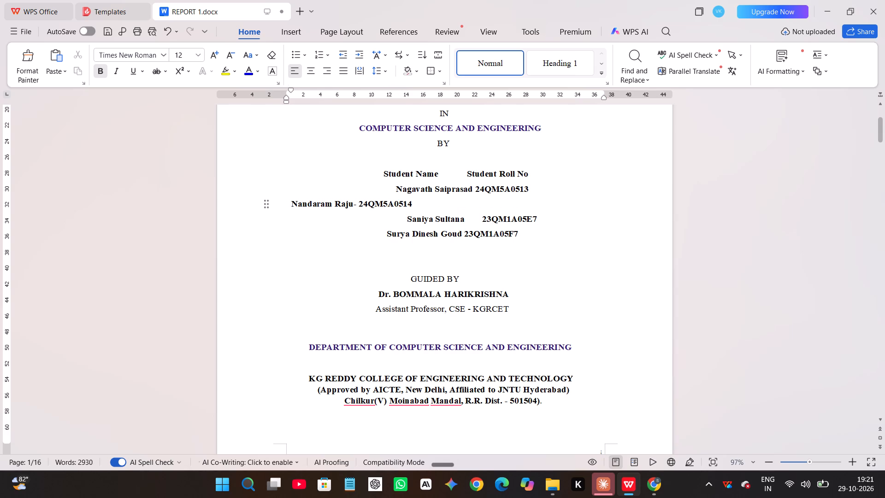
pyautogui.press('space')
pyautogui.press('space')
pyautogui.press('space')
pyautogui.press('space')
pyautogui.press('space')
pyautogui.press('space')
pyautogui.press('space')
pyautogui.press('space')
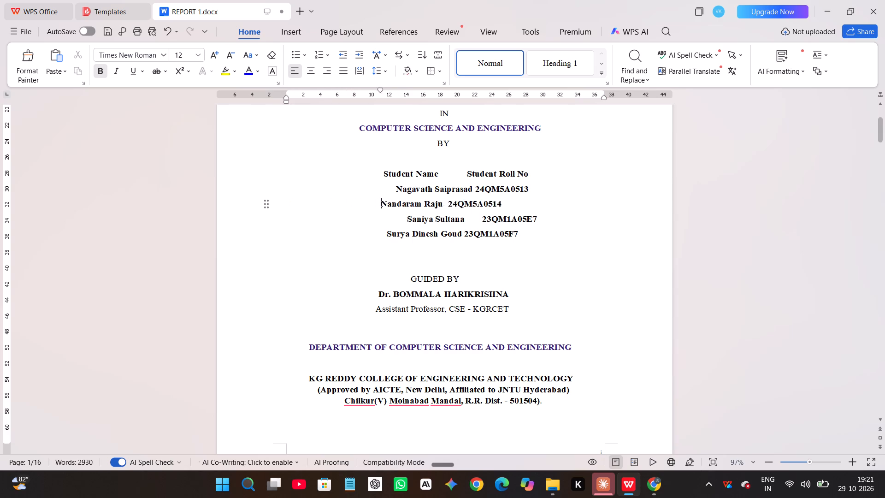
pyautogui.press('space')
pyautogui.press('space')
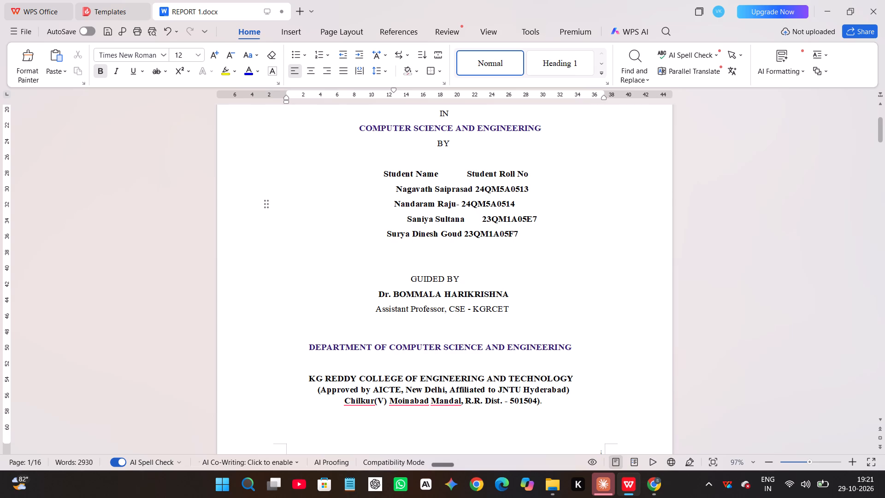
# Add three spaces between the first student's name and roll number.
pyautogui.click(473, 186)
pyautogui.press('space')
pyautogui.press('space')
pyautogui.press('space')
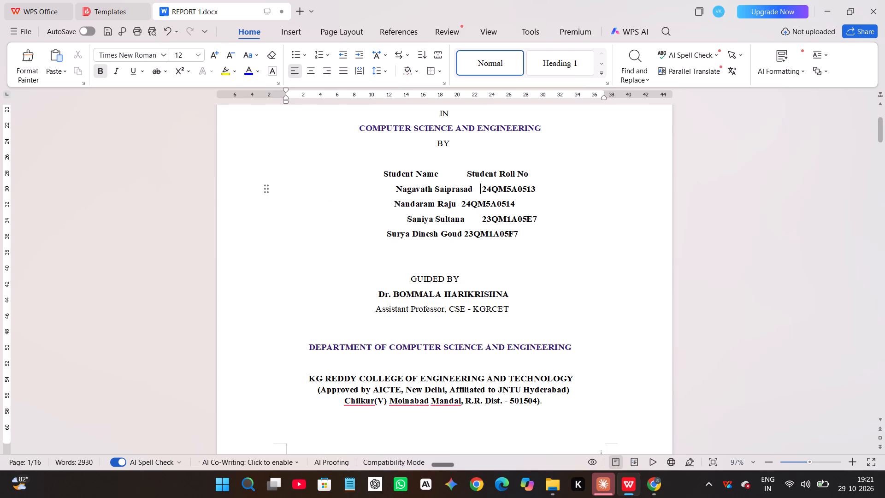
# Delete five leading spaces from the first student's row so the name lines up under the Student Name heading.
pyautogui.click(394, 191)
pyautogui.press('BackSpace')
pyautogui.press('BackSpace')
pyautogui.press('BackSpace')
pyautogui.press('BackSpace')
pyautogui.press('BackSpace')
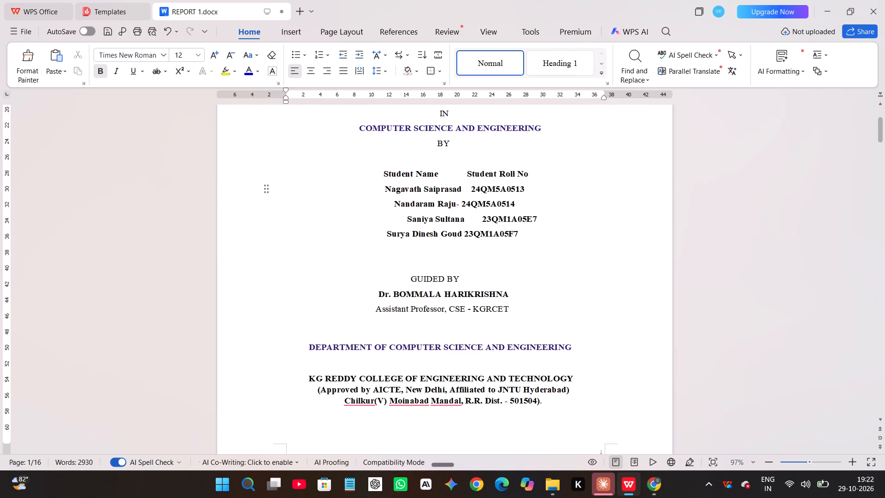
# Clear the second student's row indent and add 22 leading spaces so the name lines up with the first student's.
pyautogui.click(383, 201)
pyautogui.press('BackSpace')
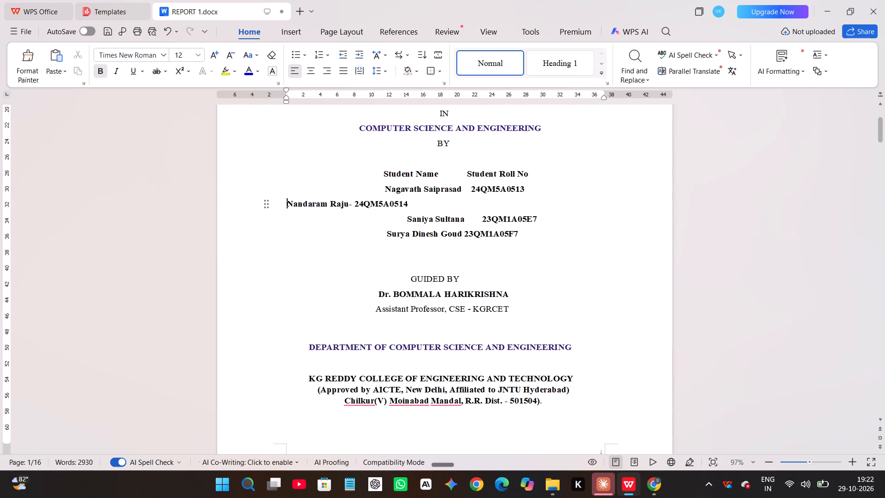
pyautogui.press('space')
pyautogui.press('space')
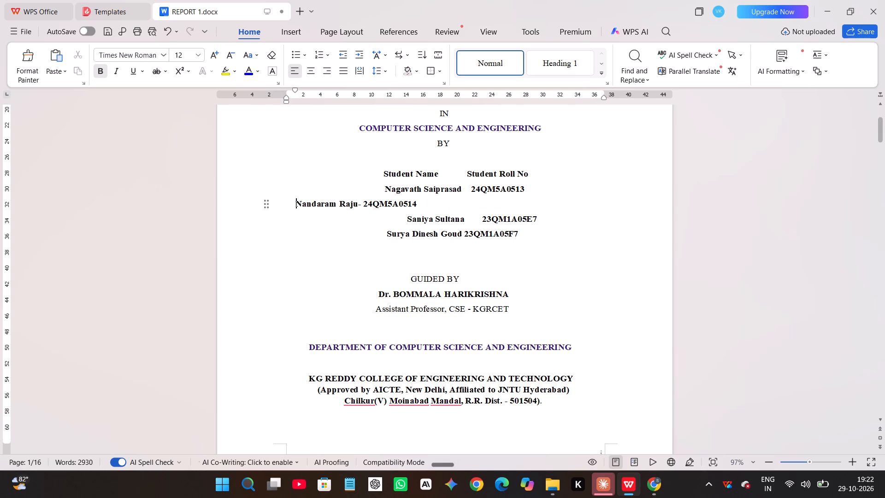
pyautogui.press('space')
pyautogui.press('space')
pyautogui.press('space')
pyautogui.press('space')
pyautogui.press('space')
pyautogui.press('space')
pyautogui.press('space')
pyautogui.press('space')
pyautogui.press('space')
pyautogui.press('space')
pyautogui.press('space')
pyautogui.press('space')
pyautogui.press('space')
pyautogui.press('space')
pyautogui.press('space')
pyautogui.press('space')
pyautogui.press('space')
pyautogui.press('space')
pyautogui.press('space')
pyautogui.press('space')
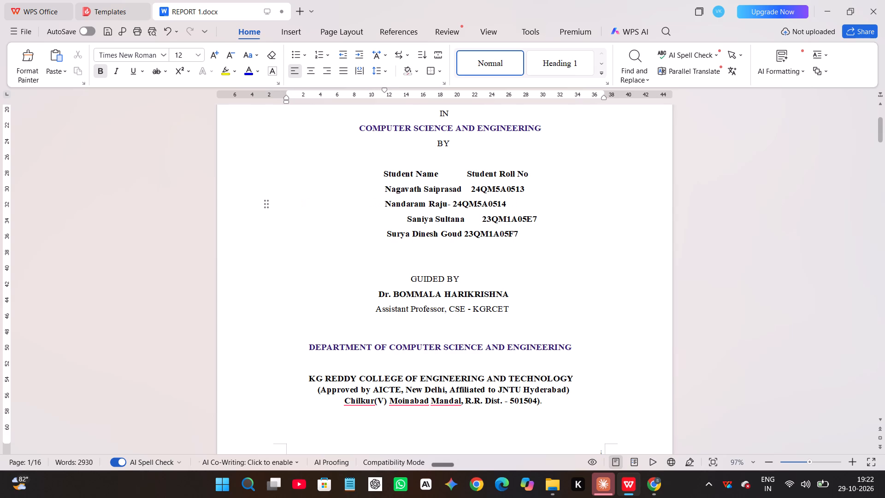
# Replace the dash after the second student's name with ten spaces so the roll number lines up with the one above.
pyautogui.click(451, 206)
pyautogui.press('BackSpace')
pyautogui.press('BackSpace')
pyautogui.write('u')
pyautogui.press('space')
pyautogui.press('space')
pyautogui.press('space')
pyautogui.press('space')
pyautogui.press('space')
pyautogui.press('space')
pyautogui.press('space')
pyautogui.press('space')
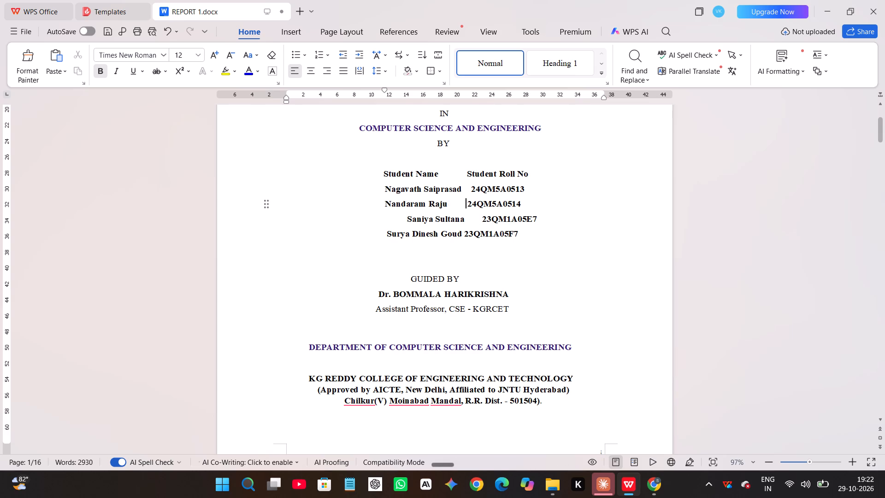
pyautogui.press('space')
pyautogui.press('space')
# Clear the third student's row indent and add 22 leading spaces so the name lines up with the two above.
pyautogui.click(405, 222)
pyautogui.press('BackSpace')
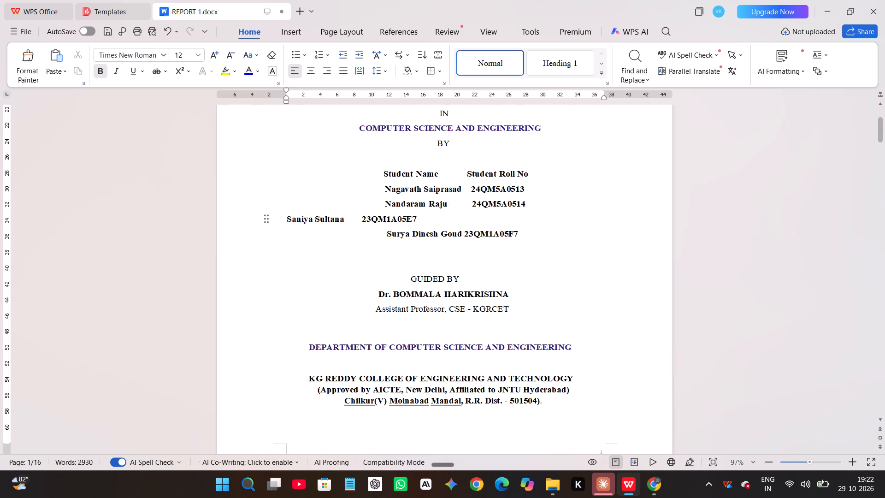
pyautogui.press('space')
pyautogui.press('space')
pyautogui.press('space')
pyautogui.press('space')
pyautogui.press('space')
pyautogui.press('space')
pyautogui.press('space')
pyautogui.press('space')
pyautogui.press('space')
pyautogui.press('space')
pyautogui.press('space')
pyautogui.press('space')
pyautogui.press('space')
pyautogui.press('space')
pyautogui.press('space')
pyautogui.press('space')
pyautogui.press('space')
pyautogui.press('space')
pyautogui.press('space')
pyautogui.press('space')
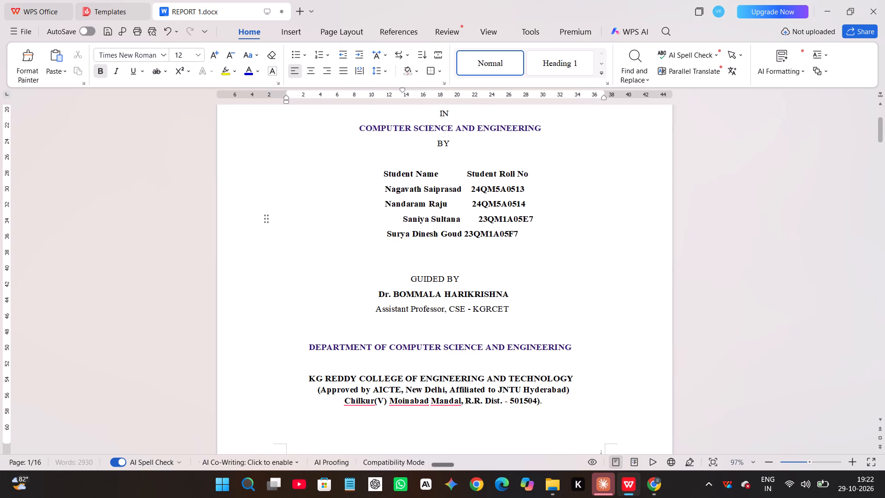
pyautogui.press('BackSpace')
pyautogui.press('BackSpace')
pyautogui.press('space')
pyautogui.press('space')
pyautogui.press('space')
pyautogui.press('space')
pyautogui.press('space')
pyautogui.press('space')
pyautogui.press('space')
pyautogui.press('space')
pyautogui.press('space')
pyautogui.press('space')
pyautogui.press('space')
pyautogui.press('space')
pyautogui.press('space')
pyautogui.press('space')
pyautogui.press('space')
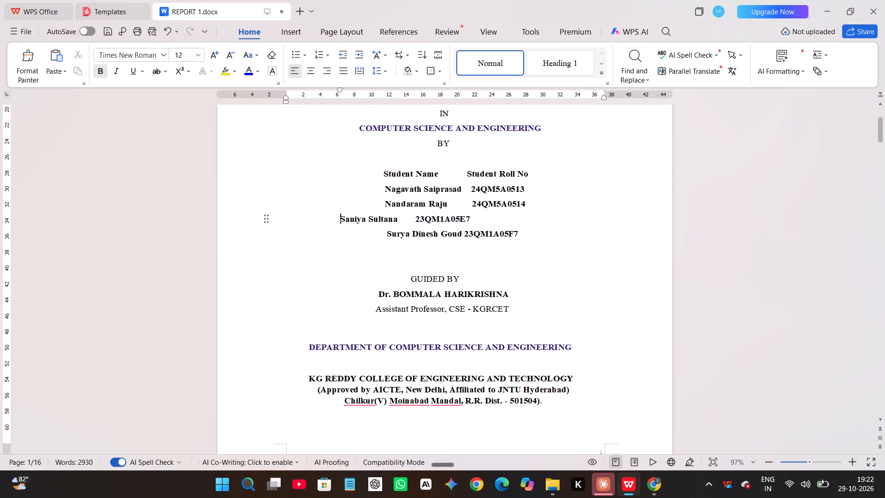
pyautogui.press('space')
pyautogui.press('space')
pyautogui.press('space')
pyautogui.press('space')
pyautogui.press('space')
pyautogui.press('space')
pyautogui.press('space')
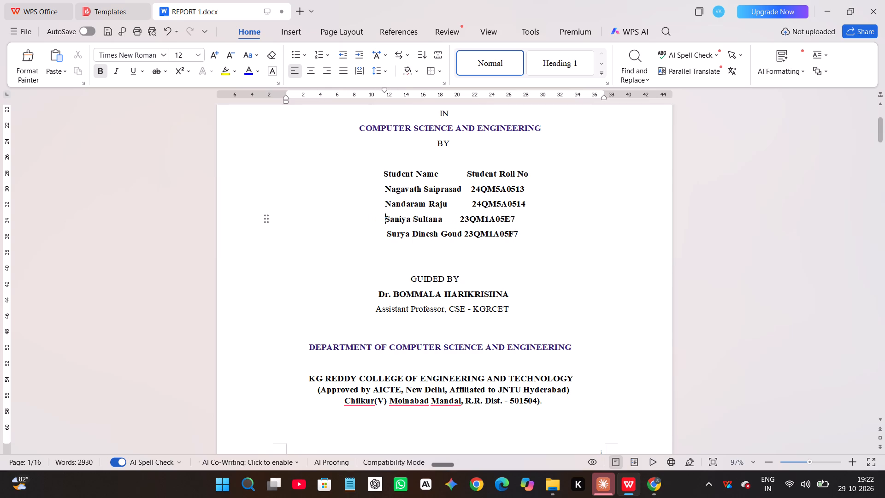
# Add five spaces before the third student's roll number so it lines up with the roll numbers above.
pyautogui.click(462, 218)
pyautogui.press('space')
pyautogui.press('space')
pyautogui.press('space')
pyautogui.press('space')
pyautogui.press('space')
# Delete one leading space from the last student's row so the name lines up with the names above.
pyautogui.click(388, 235)
pyautogui.press('BackSpace')
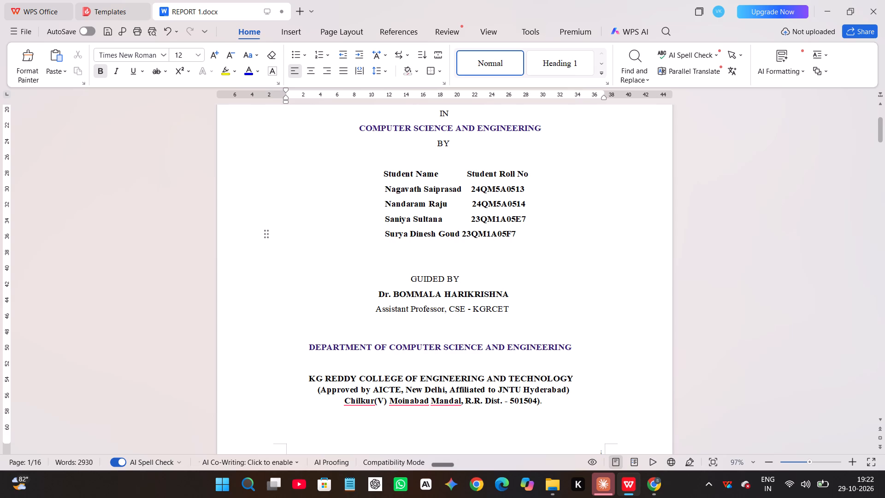
# Add four spaces before the last student's roll number so it lines up with the roll numbers above.
pyautogui.click(460, 238)
pyautogui.press('space')
pyautogui.press('space')
pyautogui.press('space')
pyautogui.press('space')
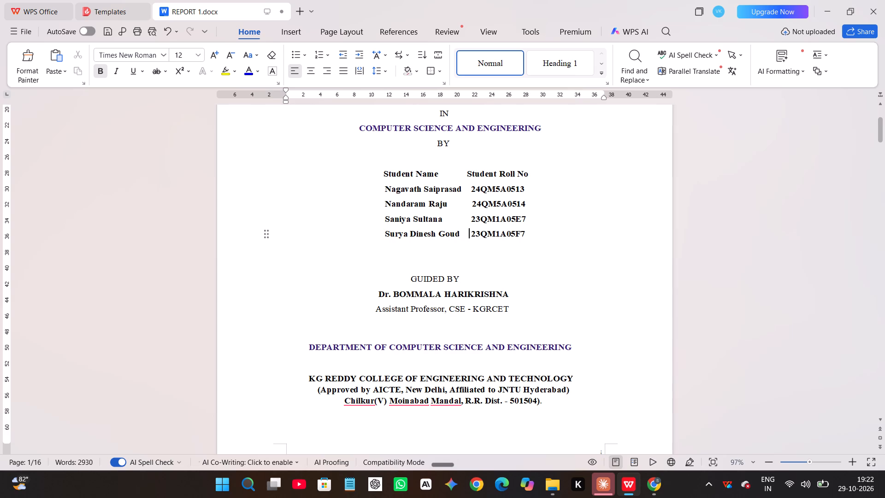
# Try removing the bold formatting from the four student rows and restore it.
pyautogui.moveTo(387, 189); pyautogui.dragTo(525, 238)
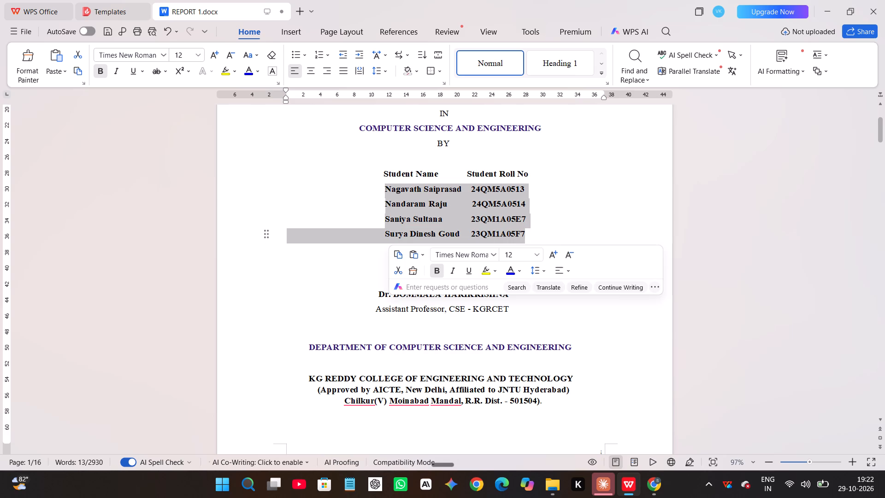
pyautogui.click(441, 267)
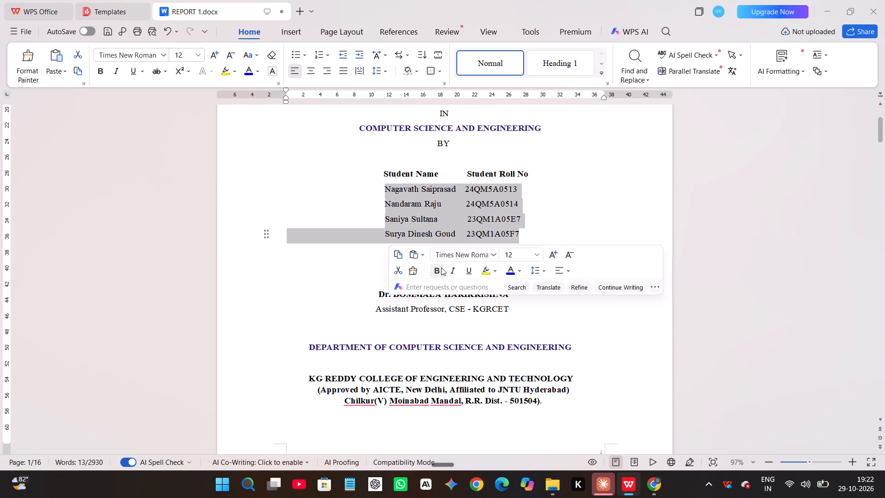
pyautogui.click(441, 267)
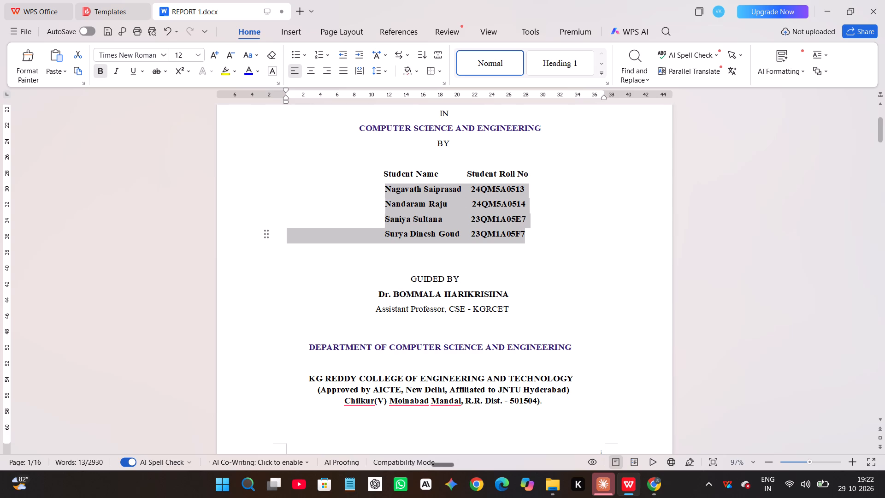
# Delete "- KGRCET" from the end of the guide's designation line.
pyautogui.moveTo(510, 308); pyautogui.dragTo(468, 312)
pyautogui.press('BackSpace')
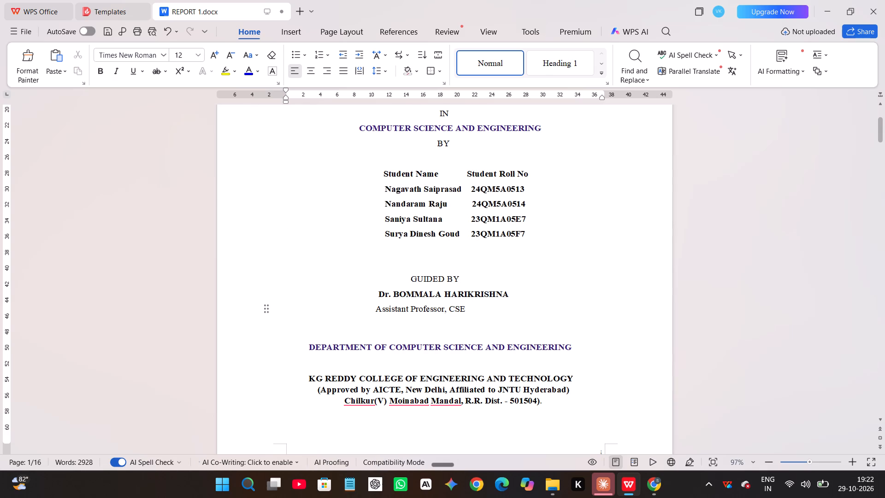
# Enclose the guide's designation "Assistant Professor, CSE" in parentheses.
pyautogui.hotkey('shift', ')')
pyautogui.press('Left')
pyautogui.press('Left')
pyautogui.press('Left')
pyautogui.press('Left')
pyautogui.press('Left')
pyautogui.press('Left')
pyautogui.press('Left')
pyautogui.press('Left')
pyautogui.press('Left')
pyautogui.press('Left')
pyautogui.press('Left')
pyautogui.press('Left')
pyautogui.press('Left')
pyautogui.press('Left')
pyautogui.press('Left')
pyautogui.press('Left')
pyautogui.press('Left')
pyautogui.press('Left')
pyautogui.press('Left')
pyautogui.press('Left')
pyautogui.press('Left')
pyautogui.press('Left')
pyautogui.press('Left')
pyautogui.press('Left')
pyautogui.press('Left')
pyautogui.press('Left')
pyautogui.press('Left')
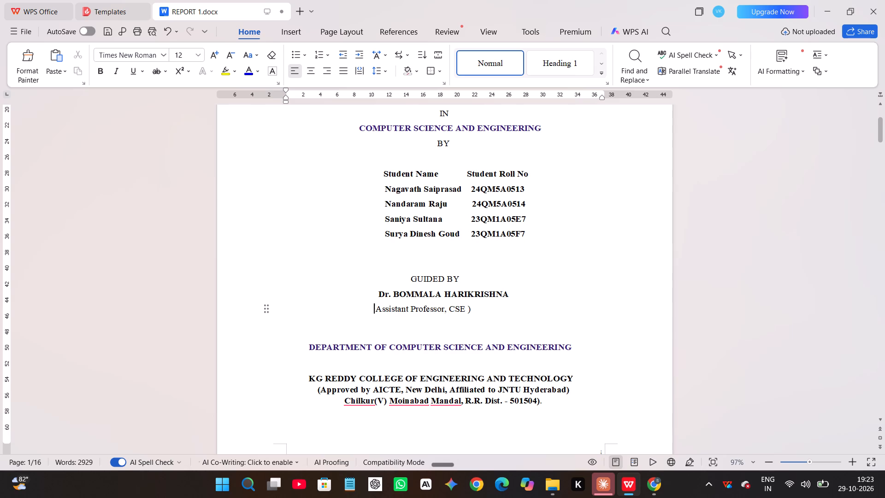
pyautogui.hotkey('shift', '(')
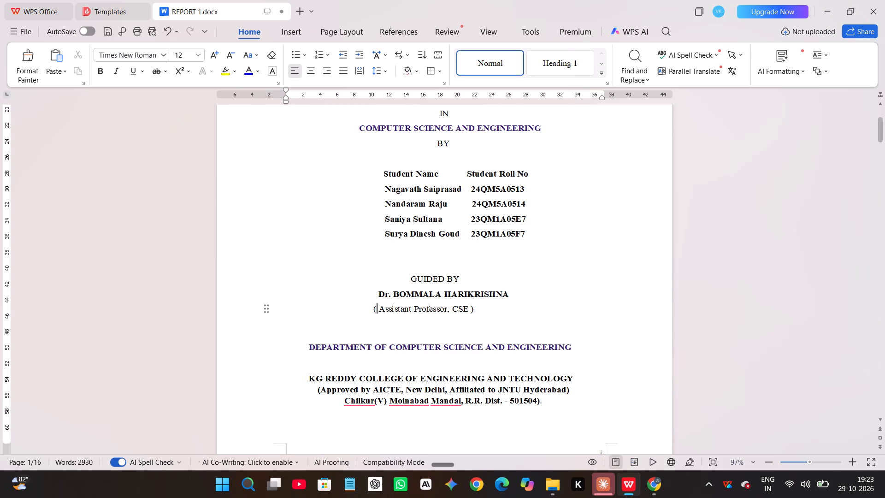
# Add eight leading spaces to the guide's designation line to center it under the guide's name.
pyautogui.click(367, 313)
pyautogui.press('space')
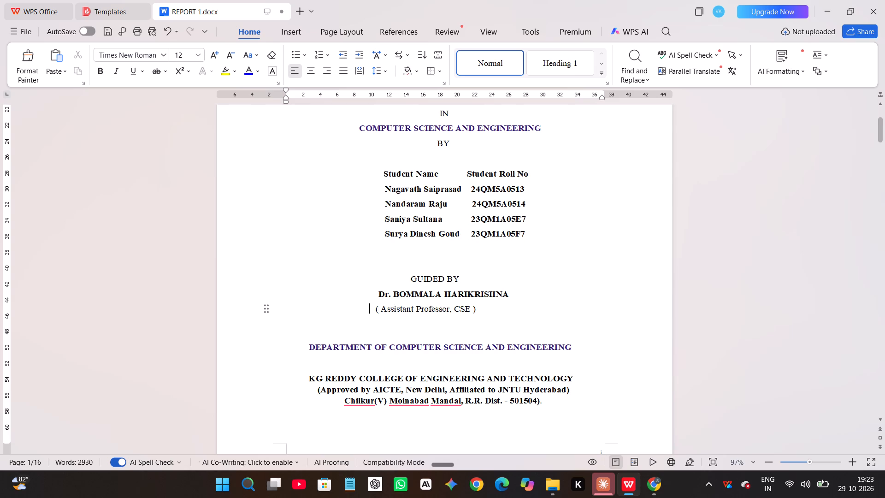
pyautogui.press('space')
pyautogui.press('space')
pyautogui.press('space')
pyautogui.press('space')
pyautogui.press('space')
pyautogui.press('space')
pyautogui.press('space')
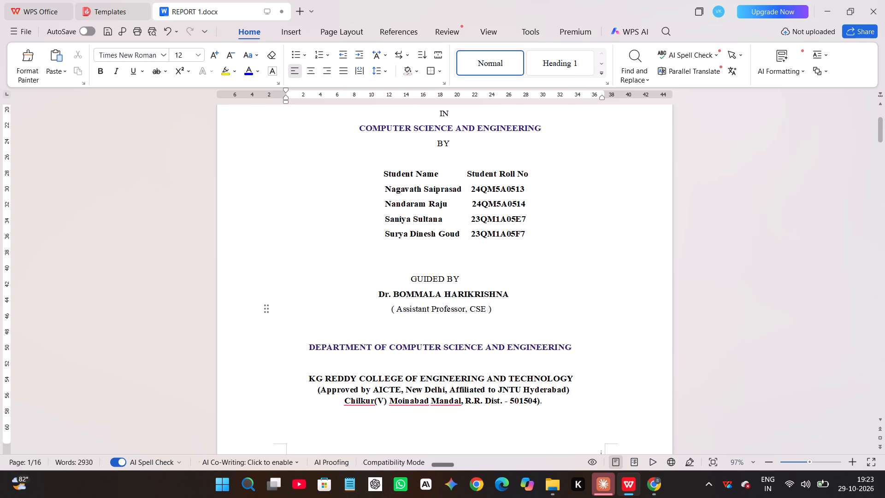
# Insert "Dept." after "CSE" inside the parentheses of the guide's designation.
pyautogui.click(486, 308)
pyautogui.press('space')
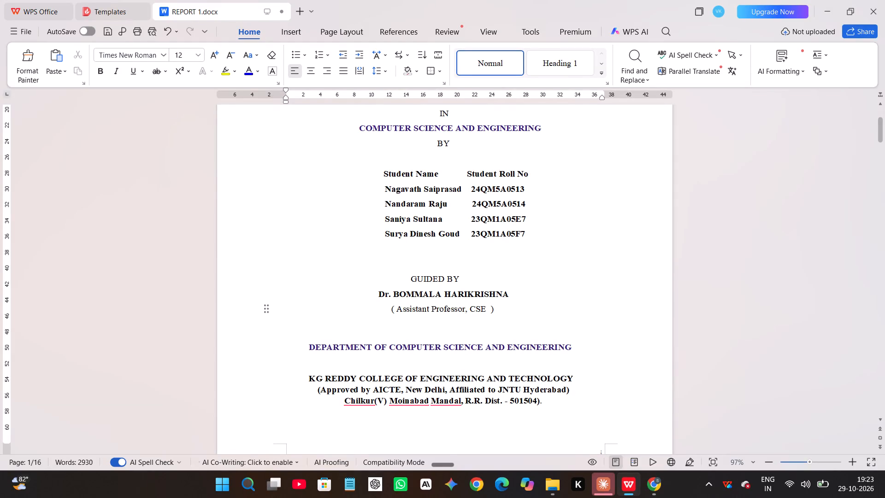
pyautogui.write('DE')
pyautogui.press('BackSpace')
pyautogui.press('BackSpace')
pyautogui.write('Dept')
pyautogui.press('.')
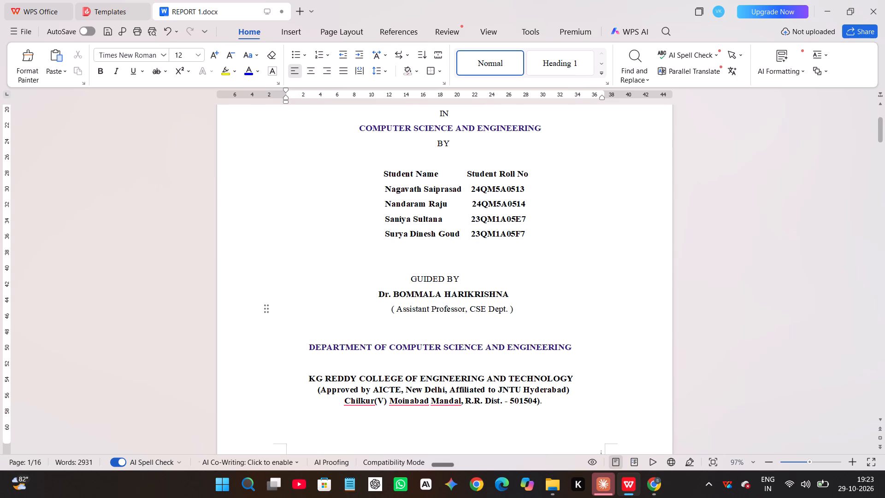
# Delete two leading spaces from the guide's designation line to recenter it under the guide's name.
pyautogui.click(383, 306)
pyautogui.press('BackSpace')
pyautogui.press('BackSpace')
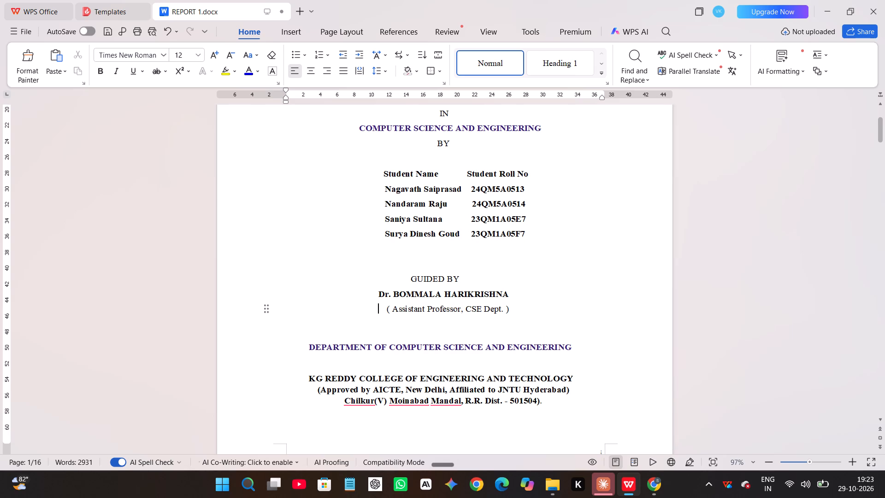
# Insert a space before "KRISHNA" in the guide's name to separate it into its own word.
pyautogui.click(468, 294)
pyautogui.press('space')
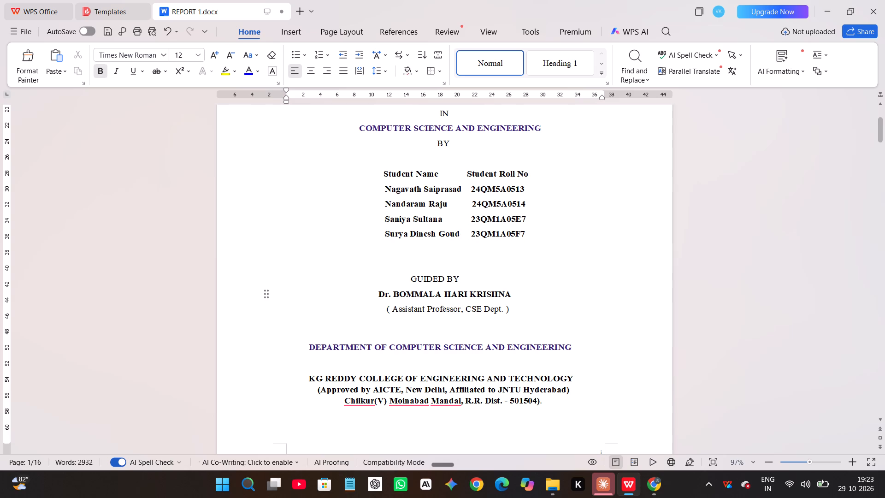
pyautogui.click(468, 294)
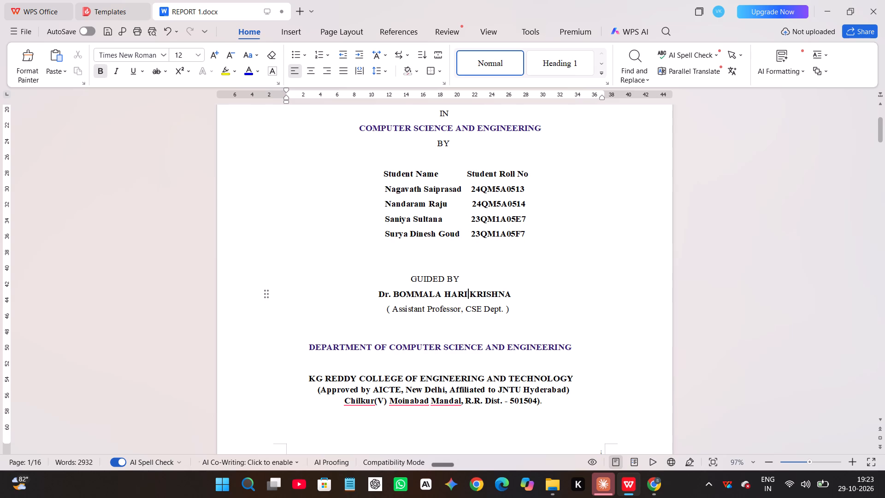
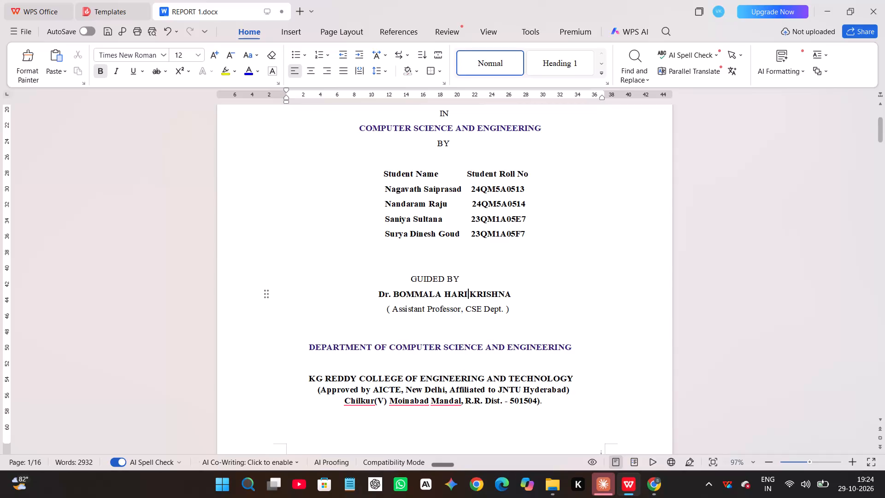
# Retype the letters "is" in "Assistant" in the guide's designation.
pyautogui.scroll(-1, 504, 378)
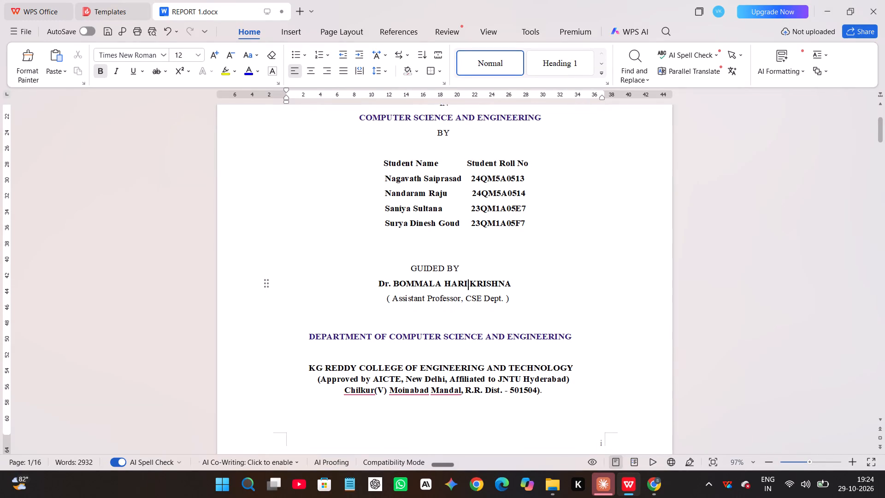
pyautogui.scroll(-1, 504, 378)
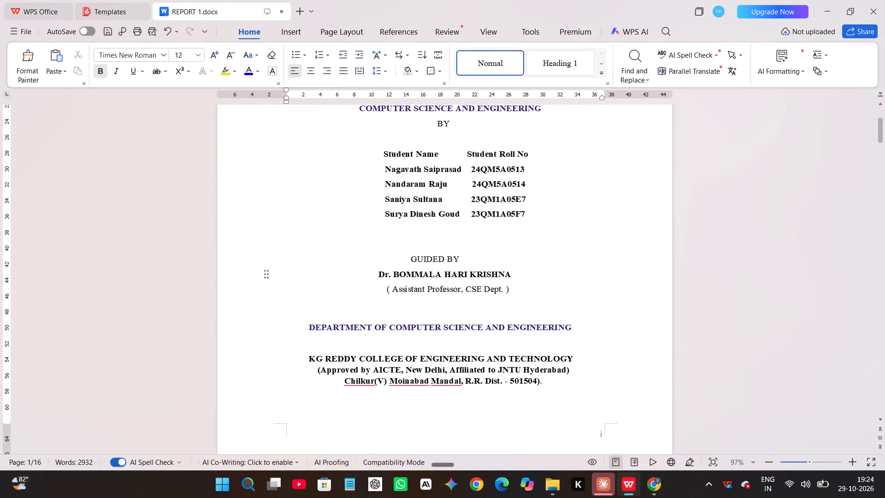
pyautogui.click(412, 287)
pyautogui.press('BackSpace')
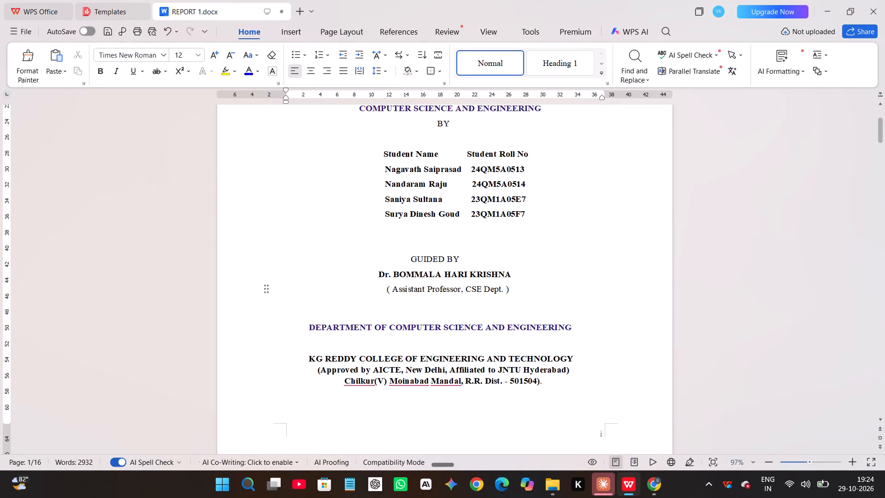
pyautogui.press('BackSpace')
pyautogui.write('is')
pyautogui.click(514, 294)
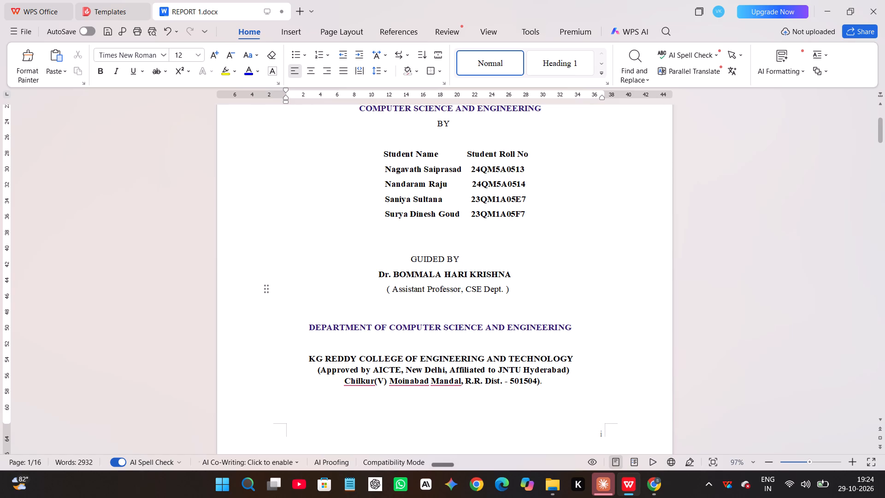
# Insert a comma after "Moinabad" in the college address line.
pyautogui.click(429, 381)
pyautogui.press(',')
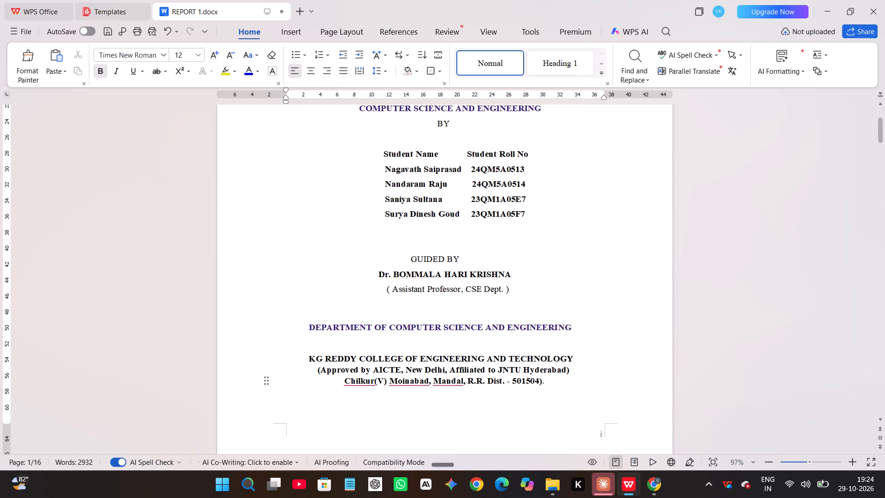
# Insert a comma directly before "Moinabad" in the address line to separate it from "Chilkur(V)".
pyautogui.click(374, 383)
pyautogui.press('Right')
pyautogui.press('Right')
pyautogui.press('Right')
pyautogui.press('Right')
pyautogui.press(',')
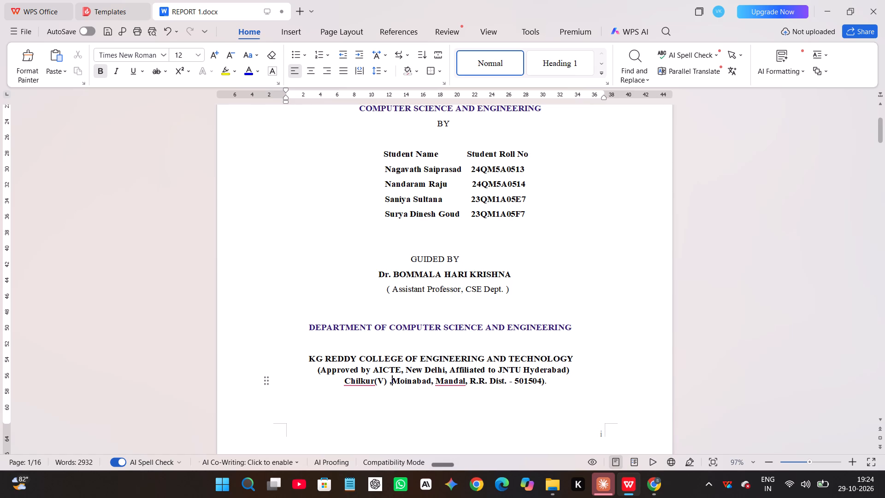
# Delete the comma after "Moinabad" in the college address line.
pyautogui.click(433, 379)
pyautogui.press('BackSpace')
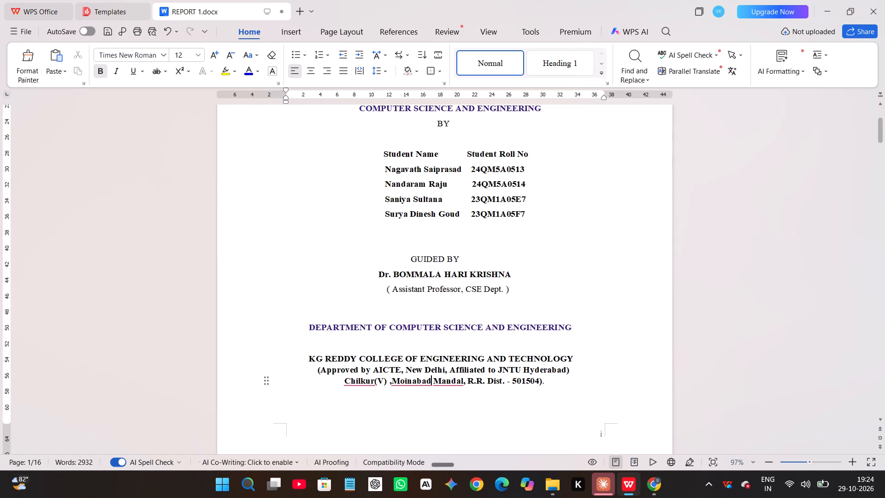
# Enclose "Mandal" in parentheses in the address line, with two spaces between "Moinabad" and the opening parenthesis.
pyautogui.hotkey('shift', '(')
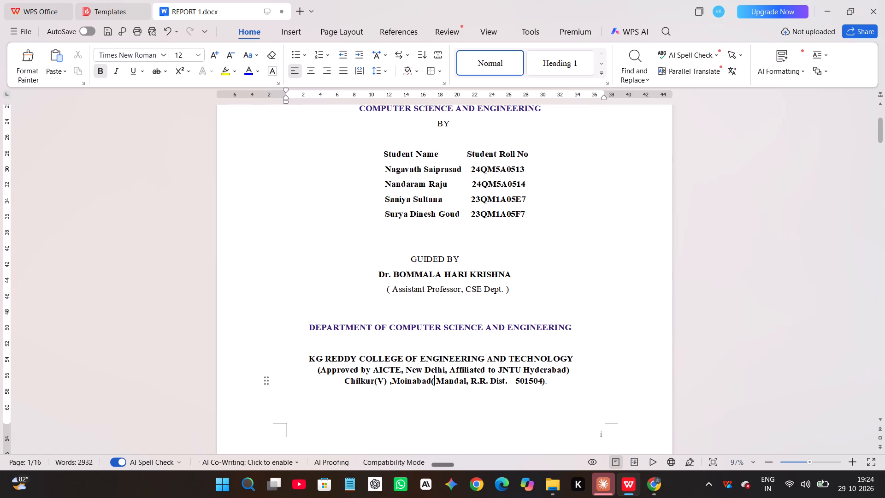
pyautogui.press('BackSpace')
pyautogui.press('space')
pyautogui.press('space')
pyautogui.hotkey('shift', '(')
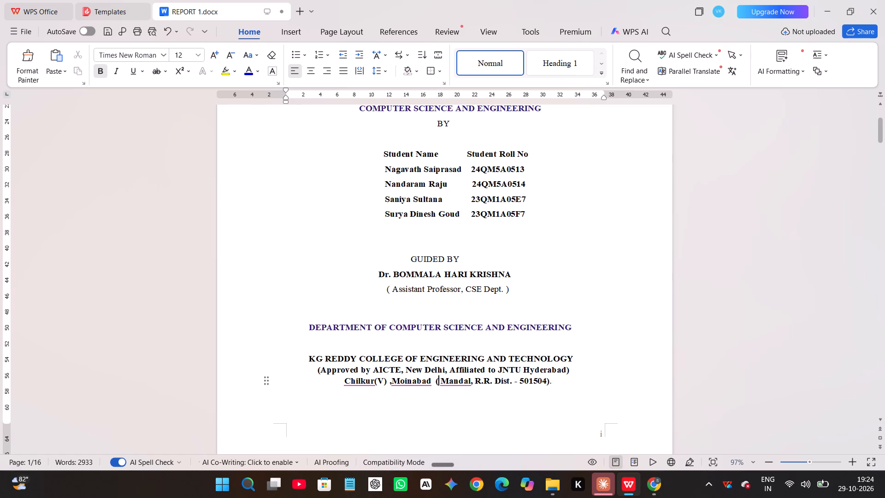
pyautogui.press('Right')
pyautogui.press('BackSpace')
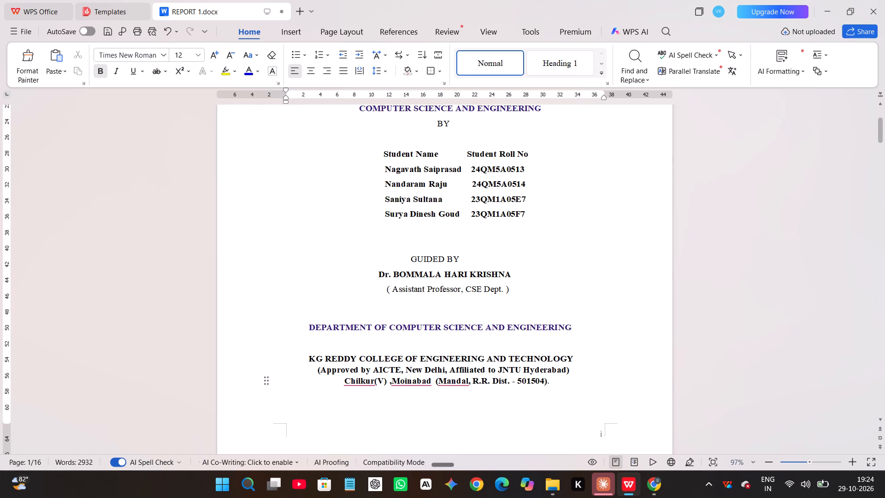
pyautogui.press('Right')
pyautogui.press('Right')
pyautogui.press('Right')
pyautogui.press('Right')
pyautogui.press('Right')
pyautogui.press('Right')
pyautogui.hotkey('shift', ')')
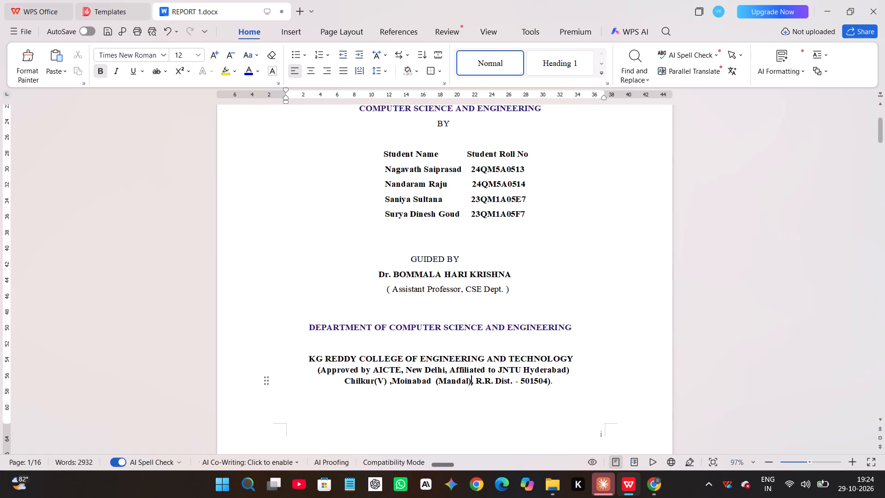
# Insert a space between the comma and "Moinabad" in the address line.
pyautogui.click(391, 382)
pyautogui.press('space')
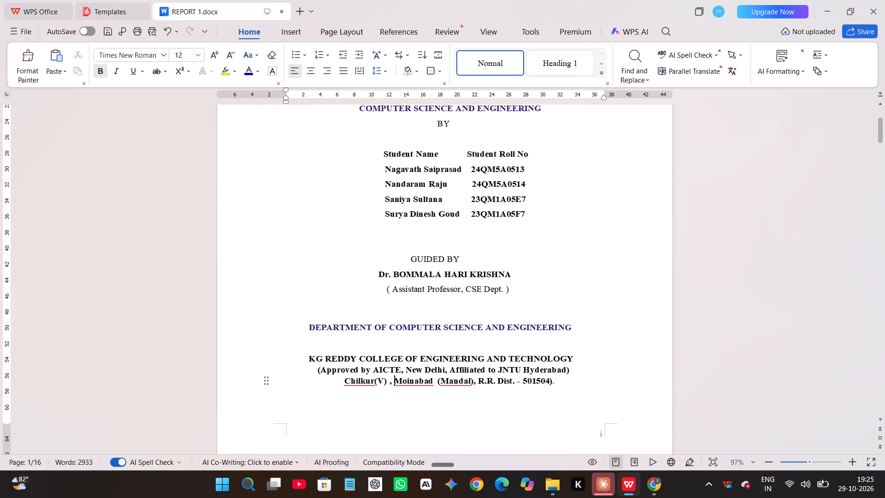
# Shorten "(Mandal)" to "(M)" in the college address line.
pyautogui.click(470, 381)
pyautogui.press('BackSpace')
pyautogui.press('BackSpace')
pyautogui.press('BackSpace')
pyautogui.press('BackSpace')
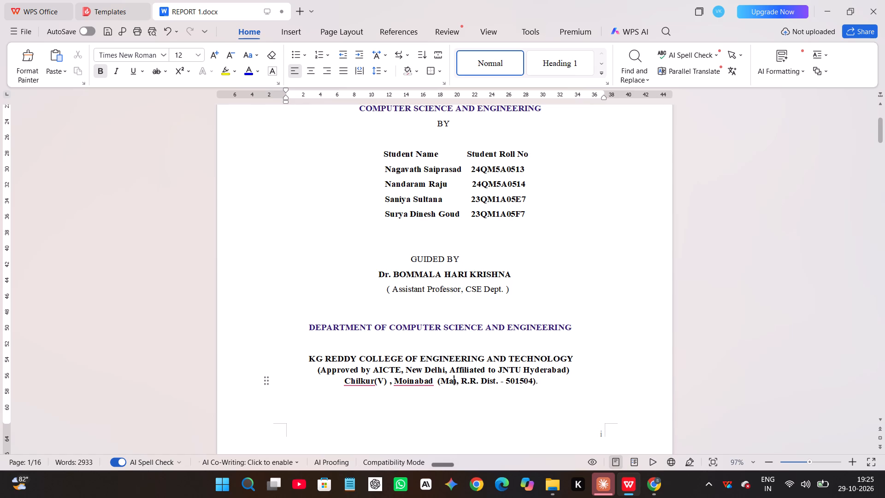
pyautogui.press('BackSpace')
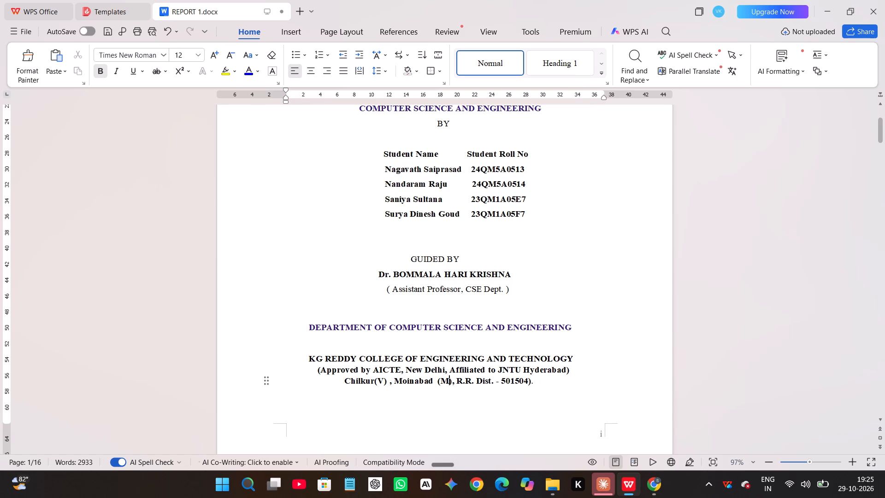
# Insert a space between "Chilkur" and "(V)" in the address line.
pyautogui.click(375, 379)
pyautogui.press('space')
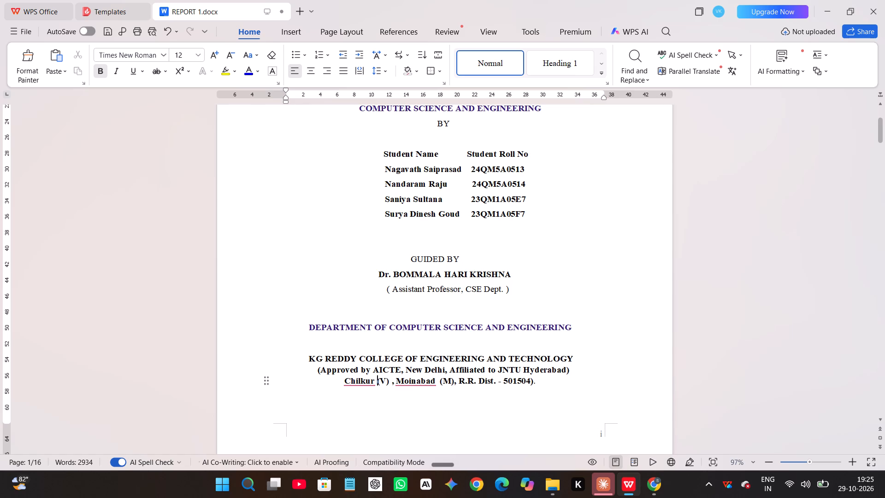
# Remove the space between "(V)" and the comma that follows it in the address line.
pyautogui.click(390, 381)
pyautogui.press('BackSpace')
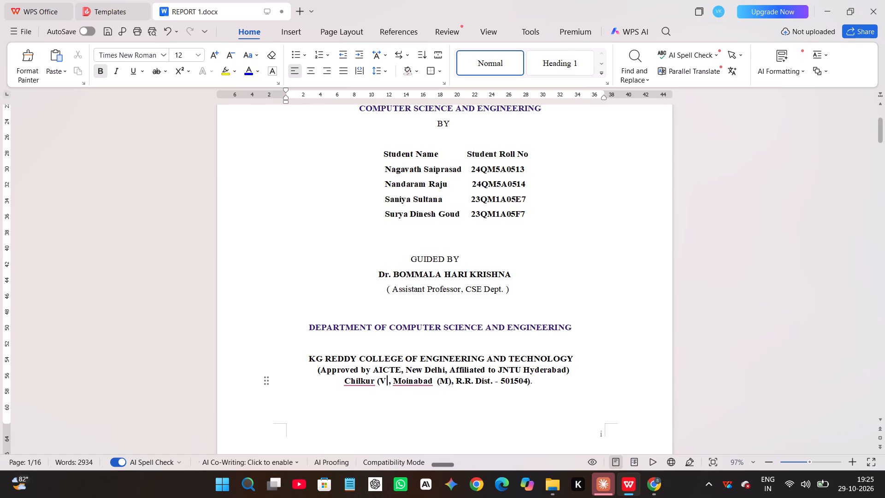
pyautogui.hotkey('shift', ')')
pyautogui.press('Right')
pyautogui.press('BackSpace')
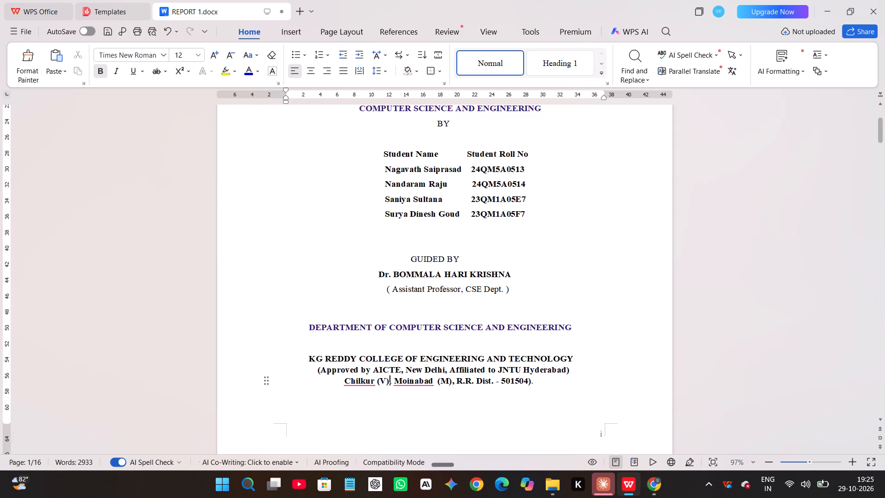
# Delete the space before "KRISHNA" in the guide's name to join it to the preceding word.
pyautogui.scroll(1, 542, 348)
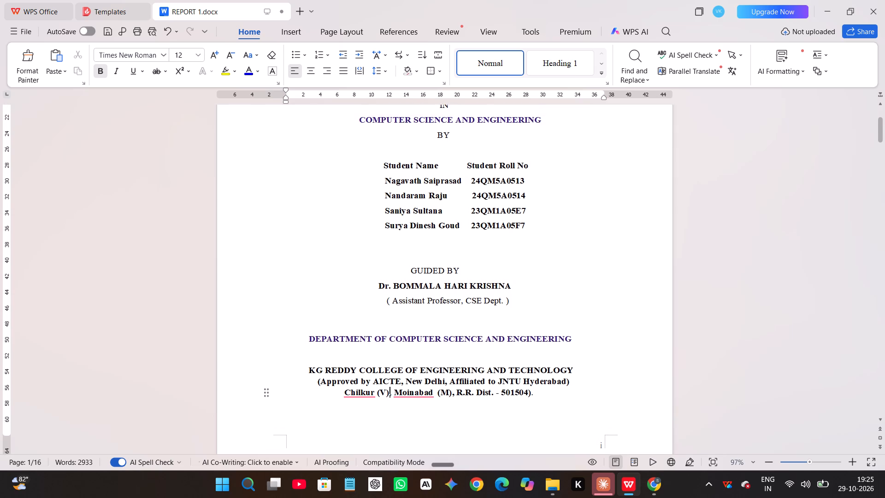
pyautogui.scroll(2, 542, 348)
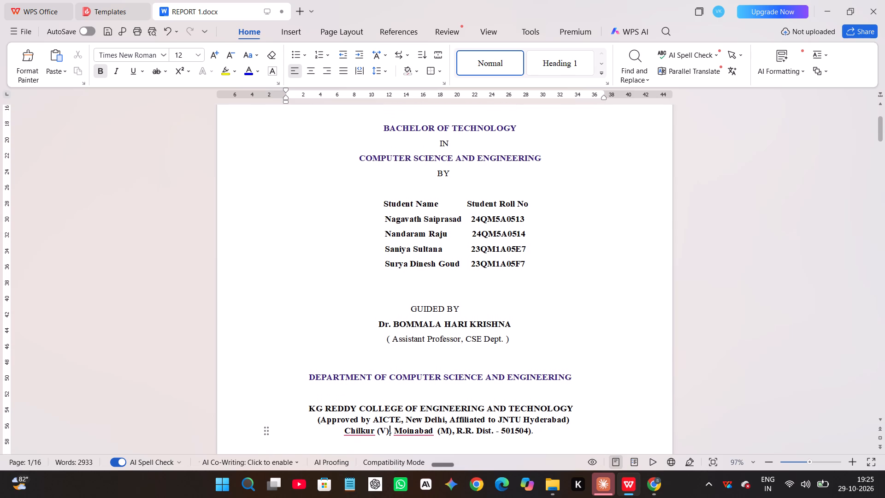
pyautogui.scroll(1, 542, 348)
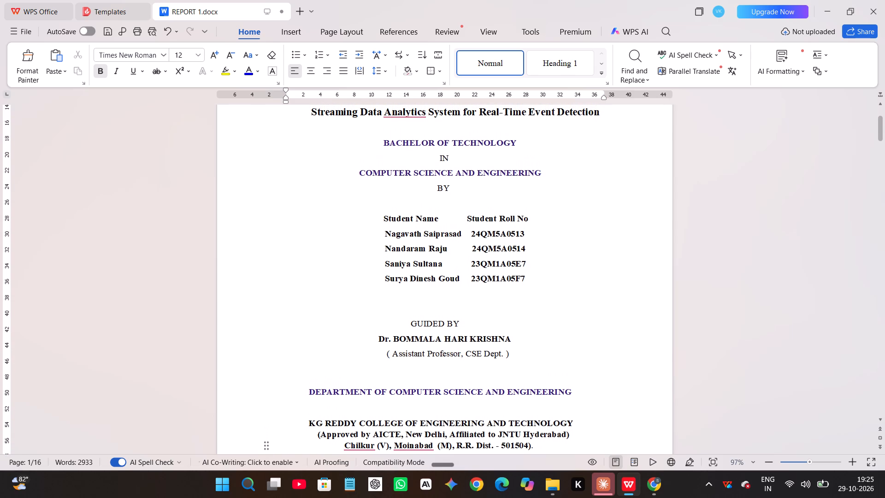
pyautogui.click(473, 337)
pyautogui.press('BackSpace')
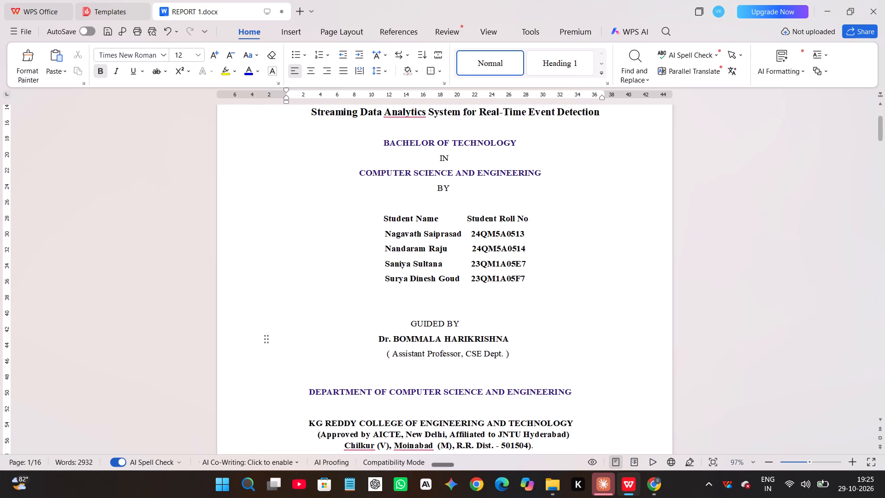
# Review the cover page layout and the start of the contents page.
pyautogui.scroll(1, 513, 387)
pyautogui.scroll(-1, 513, 387)
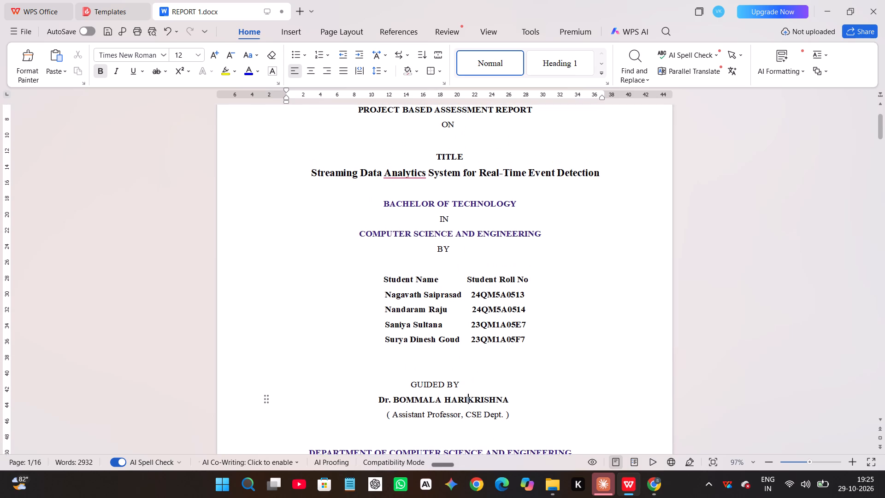
pyautogui.scroll(-1, 513, 387)
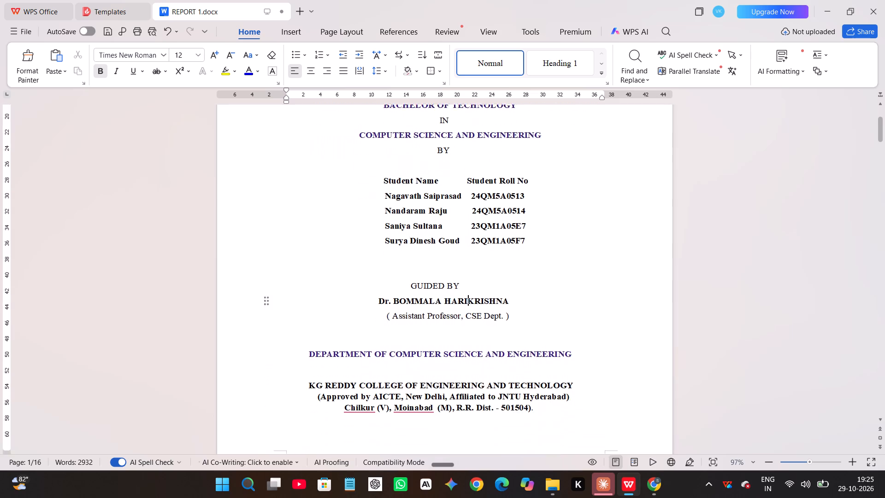
pyautogui.scroll(-5, 513, 387)
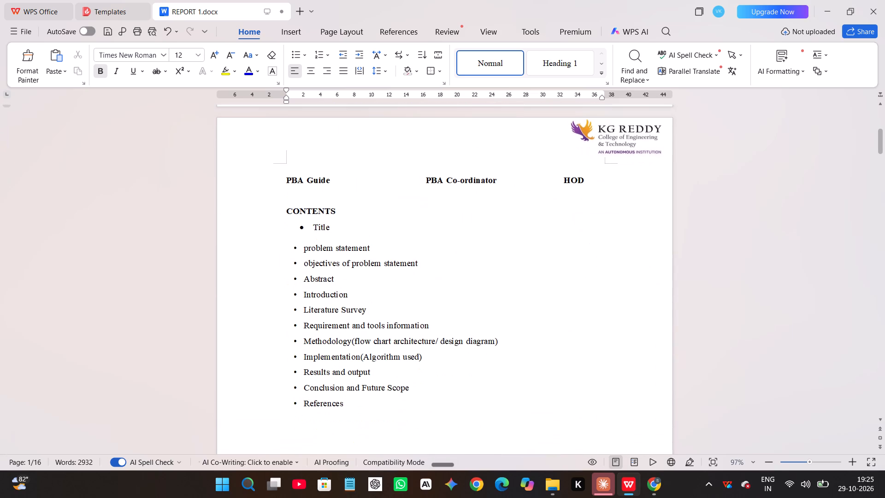
pyautogui.scroll(6, 503, 335)
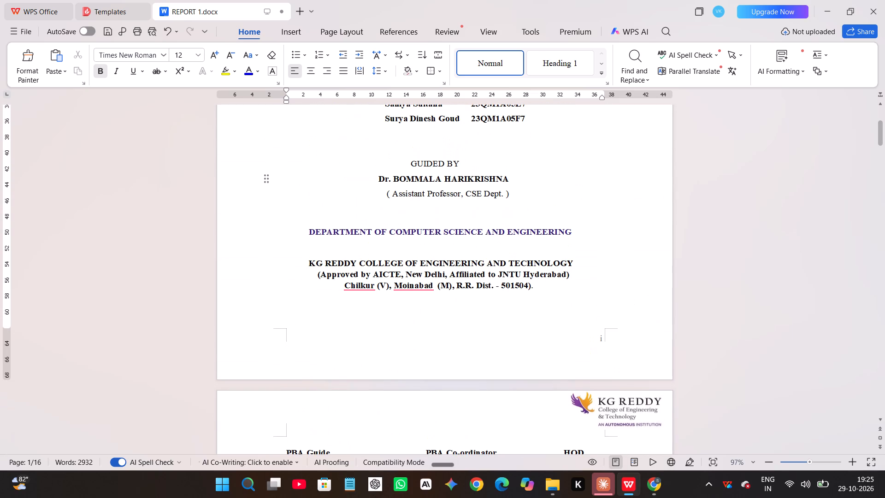
pyautogui.scroll(2, 429, 207)
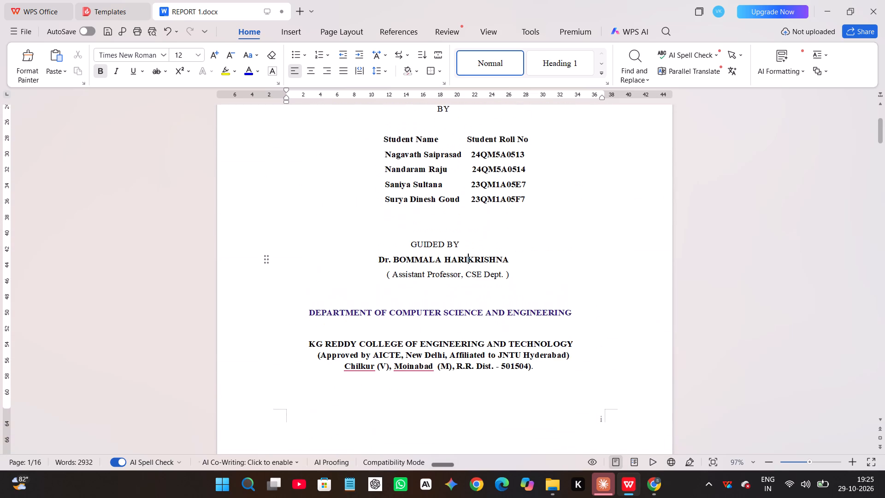
# Remove the blank line between "BY" and the "Student Name / Student Roll No" heading row on the cover page.
pyautogui.scroll(2, 429, 207)
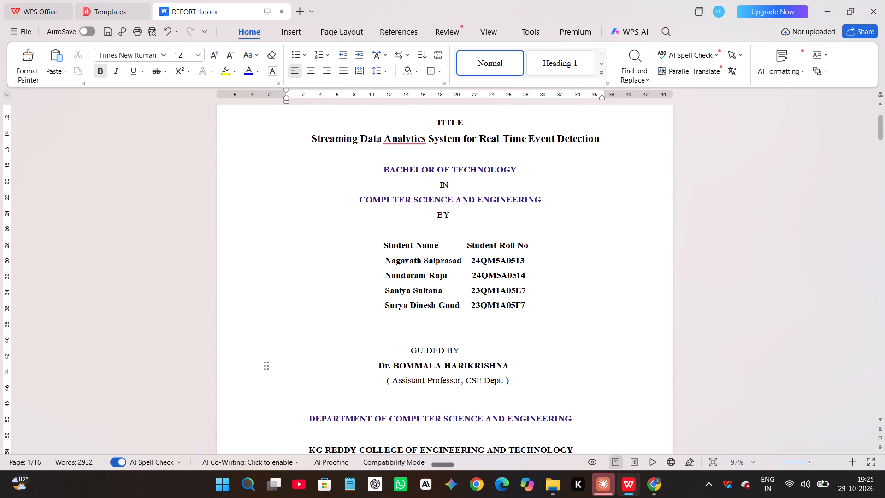
pyautogui.click(438, 230)
pyautogui.press('BackSpace')
pyautogui.press('BackSpace')
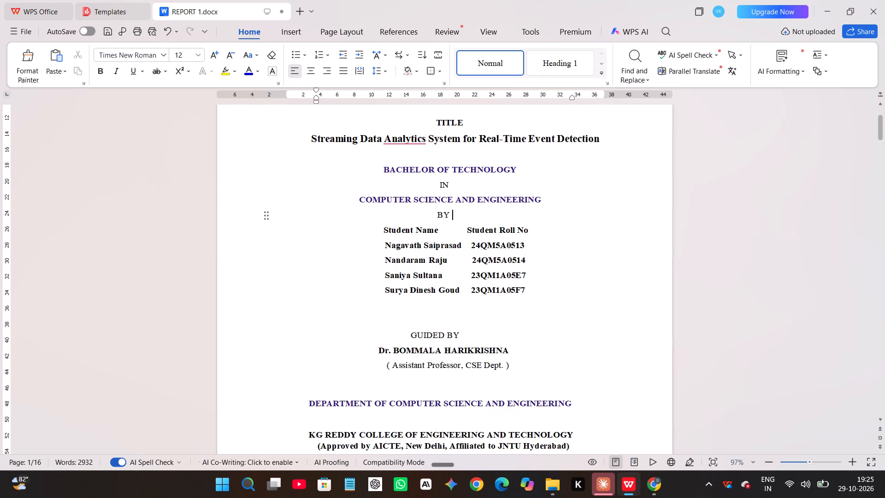
# Remove the blank line between the guide's designation and the "DEPARTMENT OF COMPUTER SCIENCE AND ENGINEERING" line.
pyautogui.scroll(-1, 438, 230)
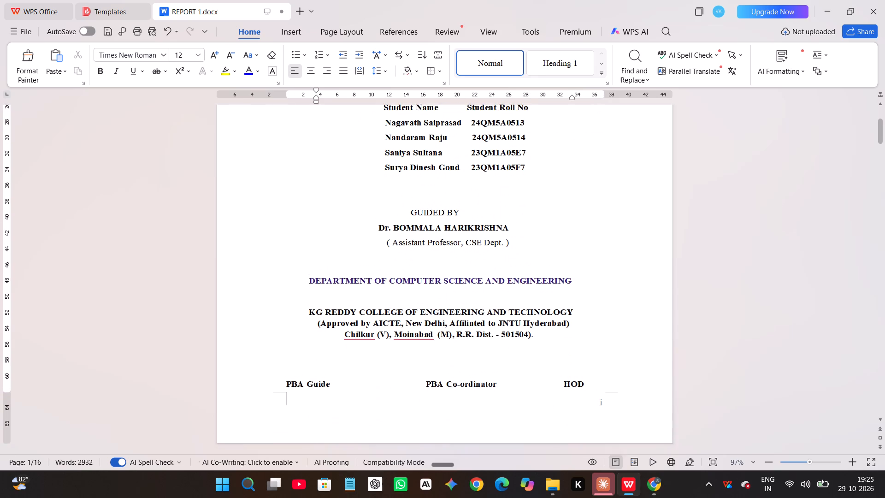
pyautogui.scroll(-1, 438, 230)
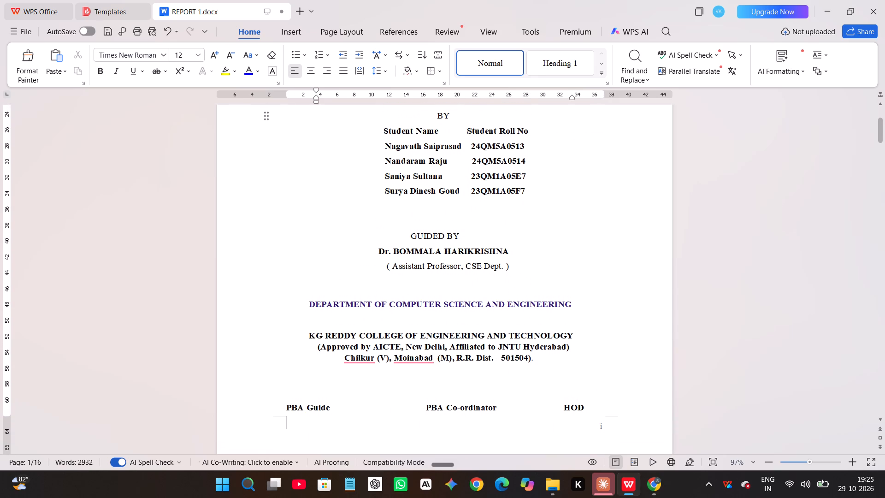
pyautogui.click(425, 294)
pyautogui.press('BackSpace')
pyautogui.press('BackSpace')
pyautogui.press('BackSpace')
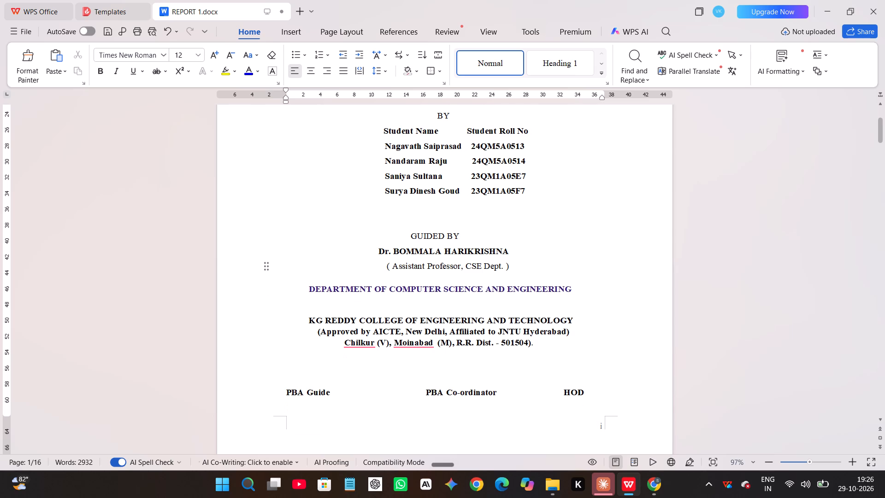
# Review the cover page spacing from the report heading down to the PBA Guide, Co-ordinator and HOD line.
pyautogui.click(433, 308)
pyautogui.scroll(3, 433, 308)
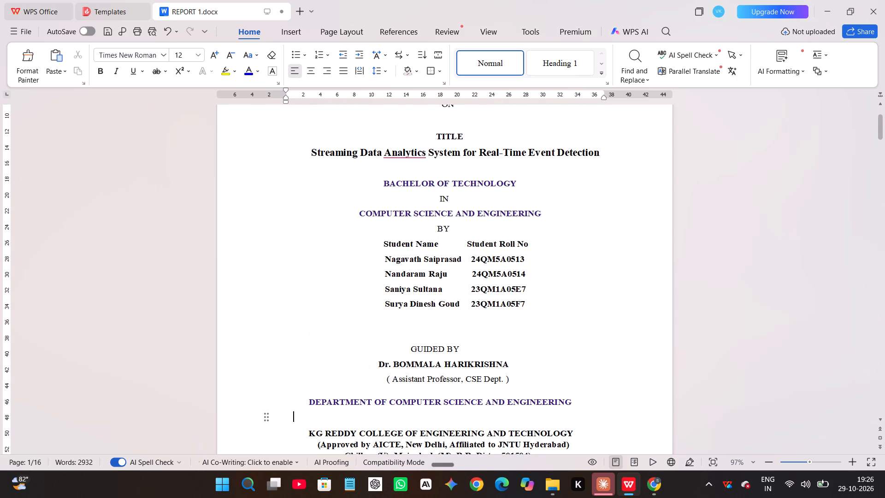
pyautogui.scroll(-2, 432, 342)
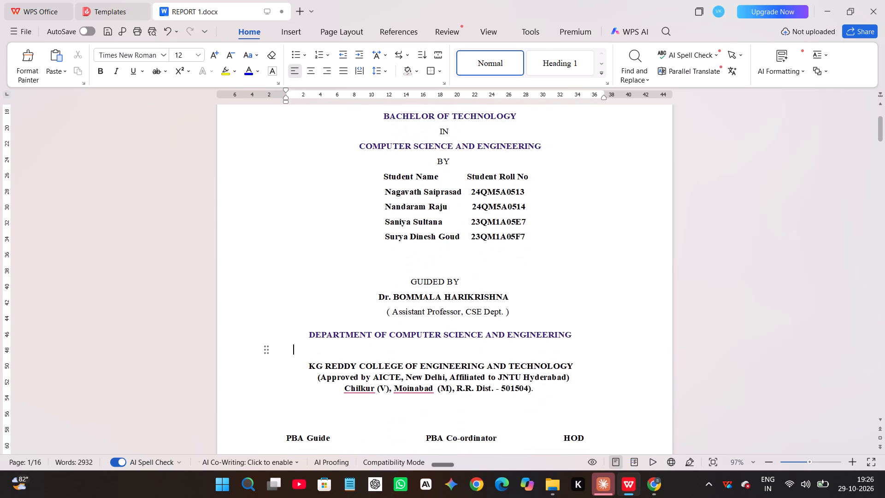
pyautogui.scroll(-2, 432, 342)
pyautogui.scroll(3, 432, 342)
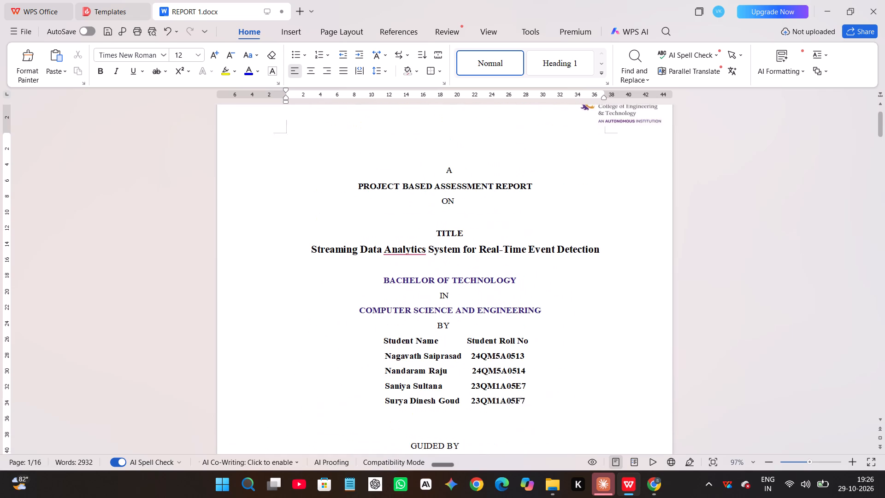
pyautogui.scroll(1, 432, 342)
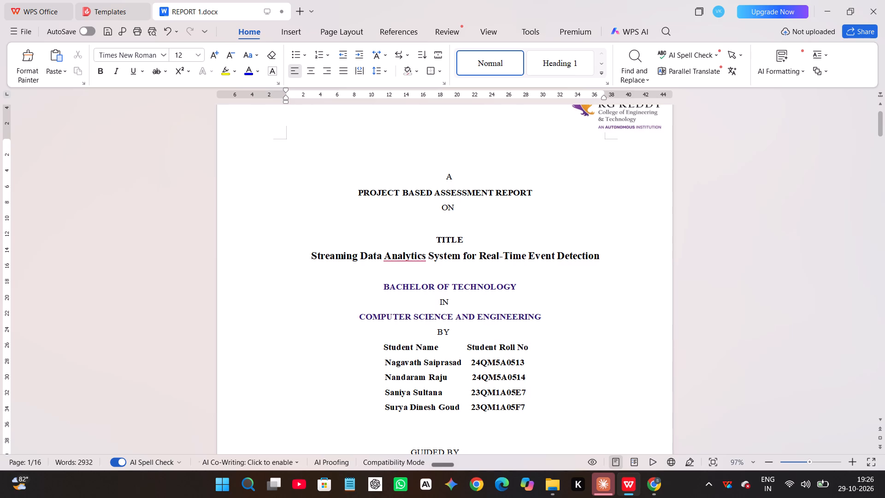
pyautogui.click(383, 341)
pyautogui.click(383, 355)
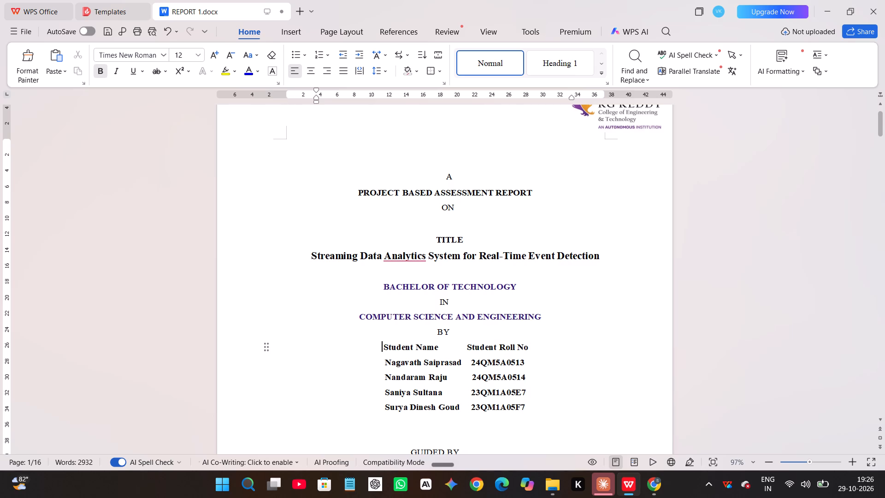
pyautogui.scroll(-4, 383, 355)
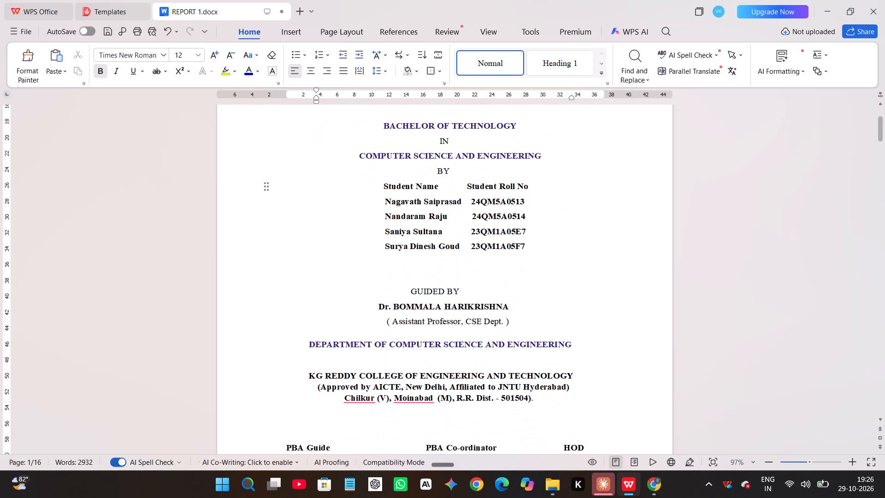
pyautogui.scroll(-2, 383, 355)
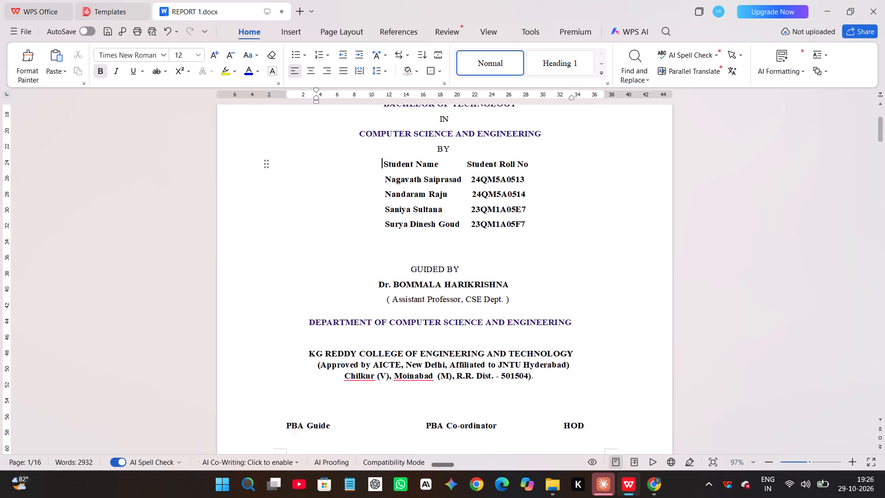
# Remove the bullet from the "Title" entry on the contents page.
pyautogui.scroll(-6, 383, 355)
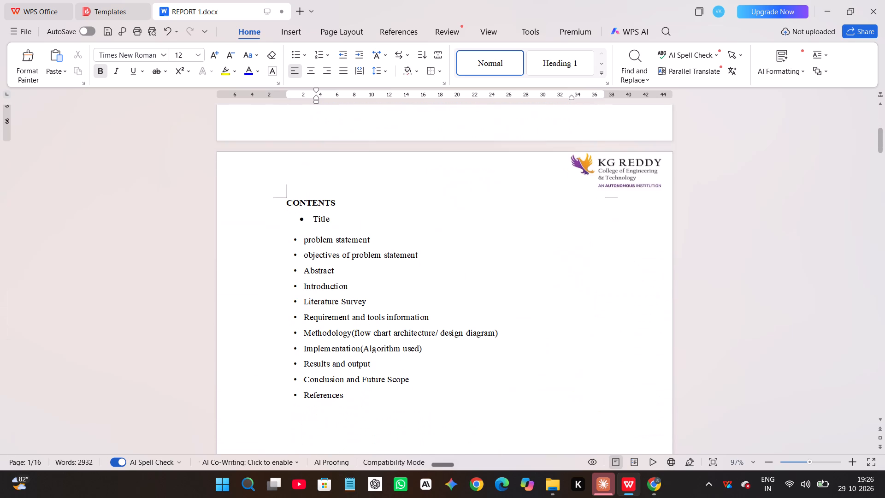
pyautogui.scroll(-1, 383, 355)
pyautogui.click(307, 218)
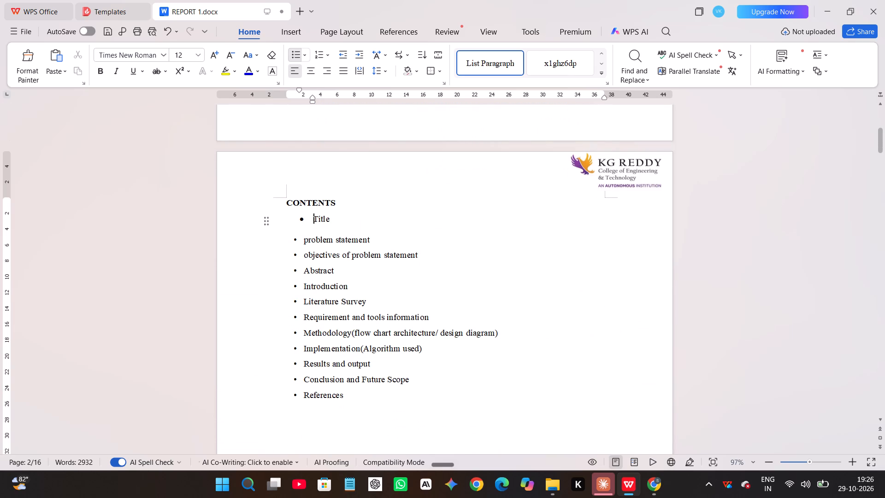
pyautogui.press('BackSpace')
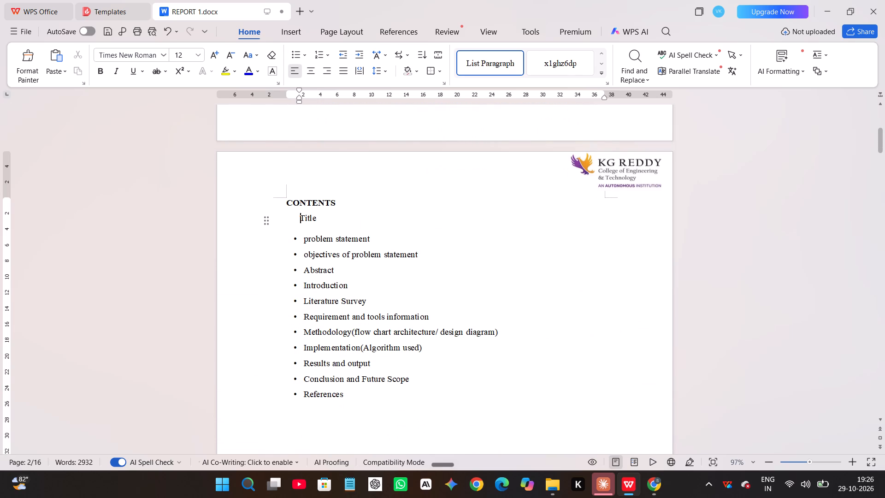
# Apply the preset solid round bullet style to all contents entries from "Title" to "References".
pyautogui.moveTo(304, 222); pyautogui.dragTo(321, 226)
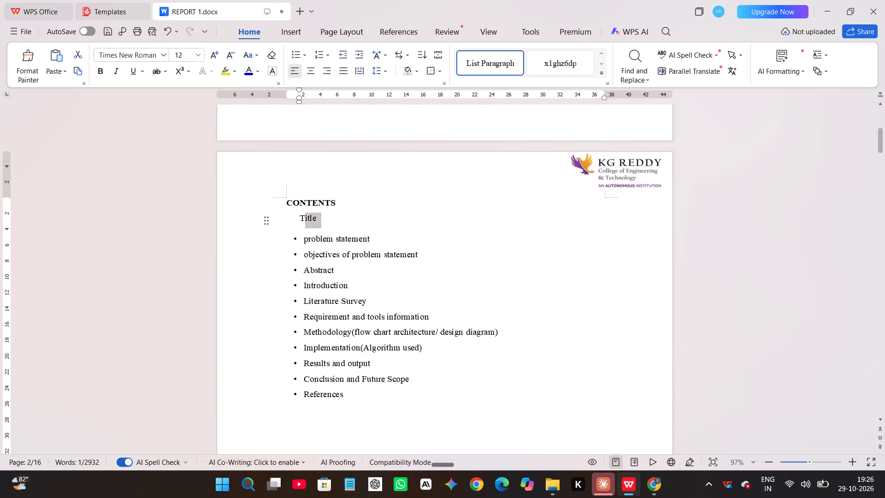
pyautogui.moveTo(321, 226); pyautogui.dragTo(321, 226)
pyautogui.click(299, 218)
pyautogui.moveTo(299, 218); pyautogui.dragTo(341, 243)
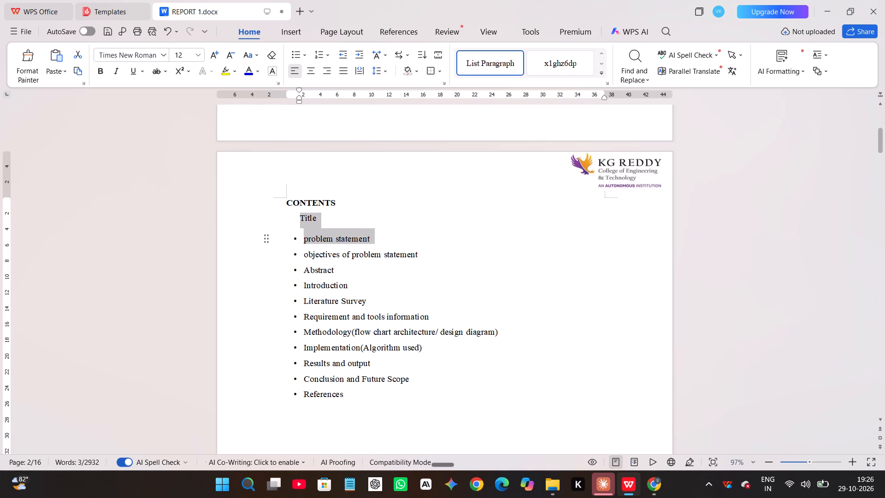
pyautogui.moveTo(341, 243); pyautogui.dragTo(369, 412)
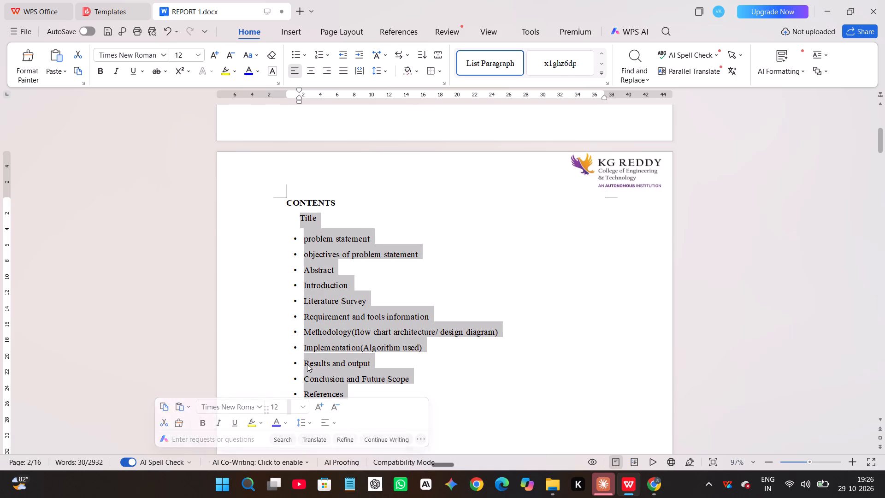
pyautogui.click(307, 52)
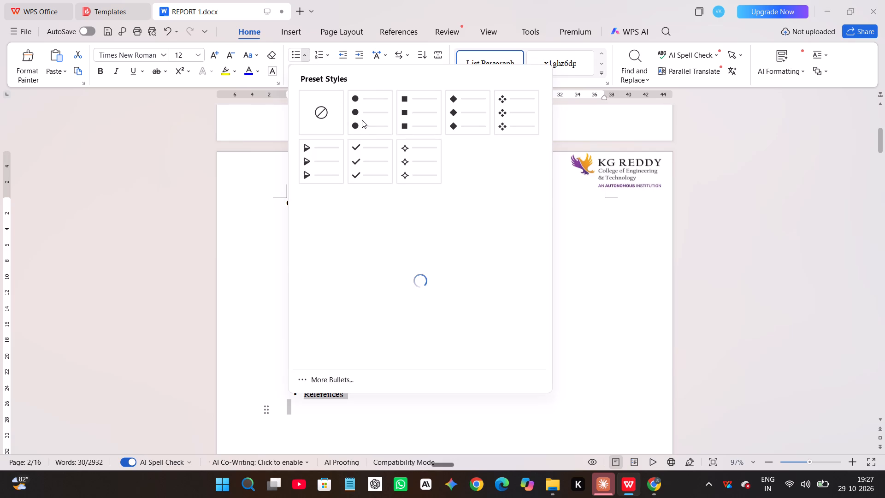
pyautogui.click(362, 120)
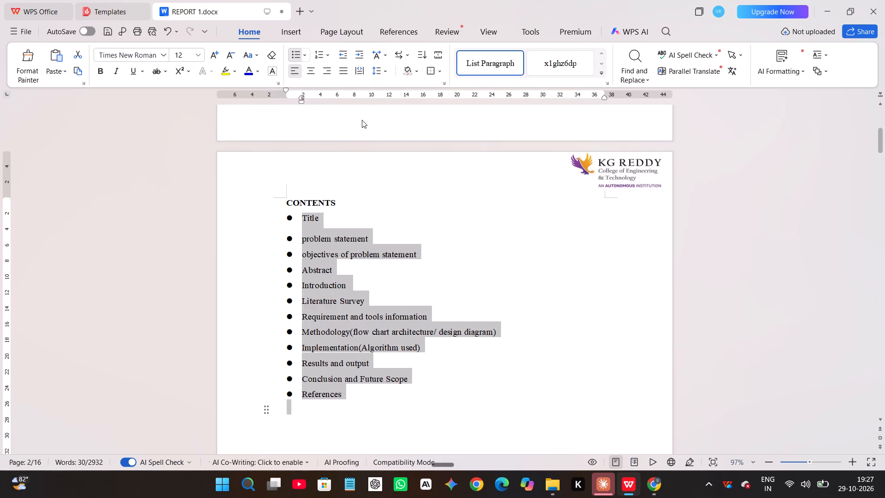
# Remove the bullets from all contents entries, "Title" to "References".
pyautogui.click(302, 58)
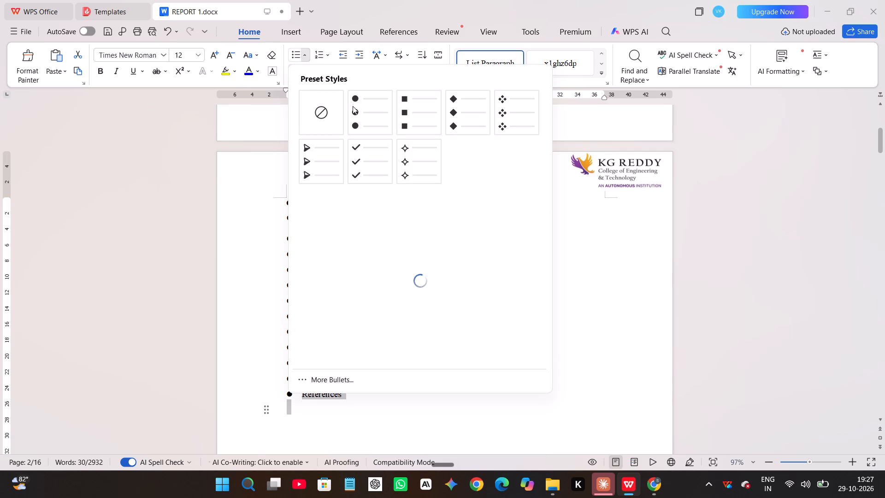
pyautogui.click(320, 103)
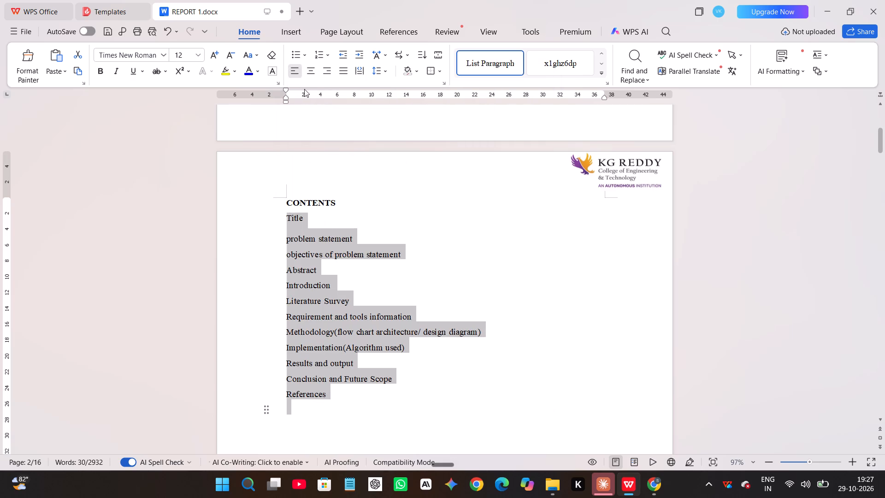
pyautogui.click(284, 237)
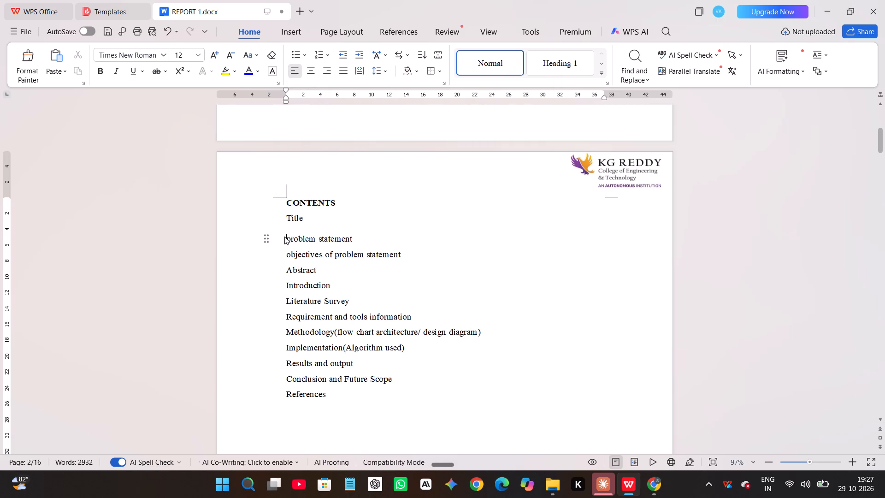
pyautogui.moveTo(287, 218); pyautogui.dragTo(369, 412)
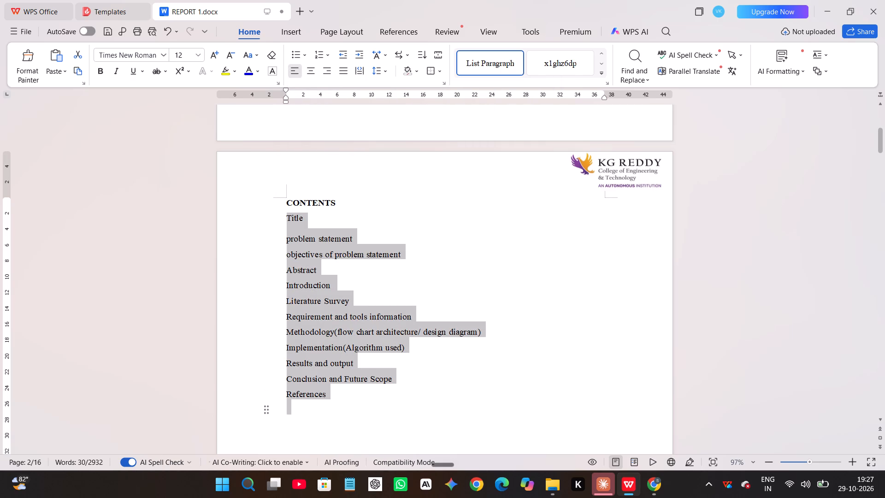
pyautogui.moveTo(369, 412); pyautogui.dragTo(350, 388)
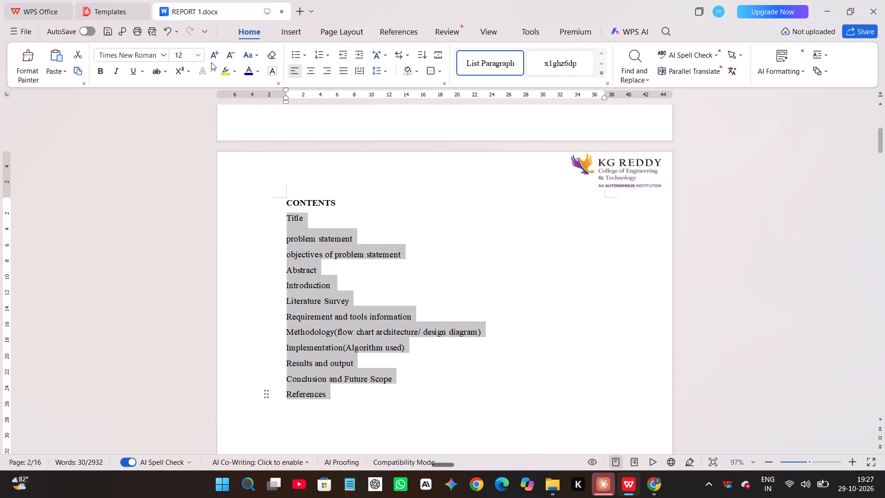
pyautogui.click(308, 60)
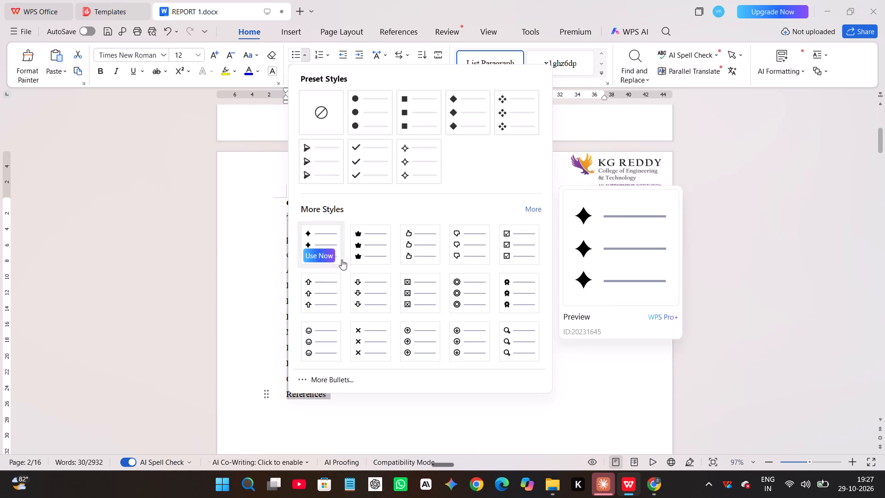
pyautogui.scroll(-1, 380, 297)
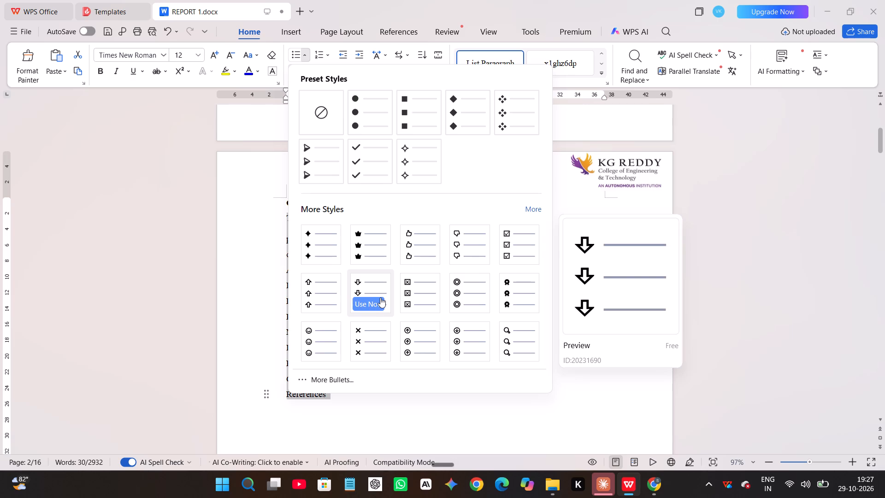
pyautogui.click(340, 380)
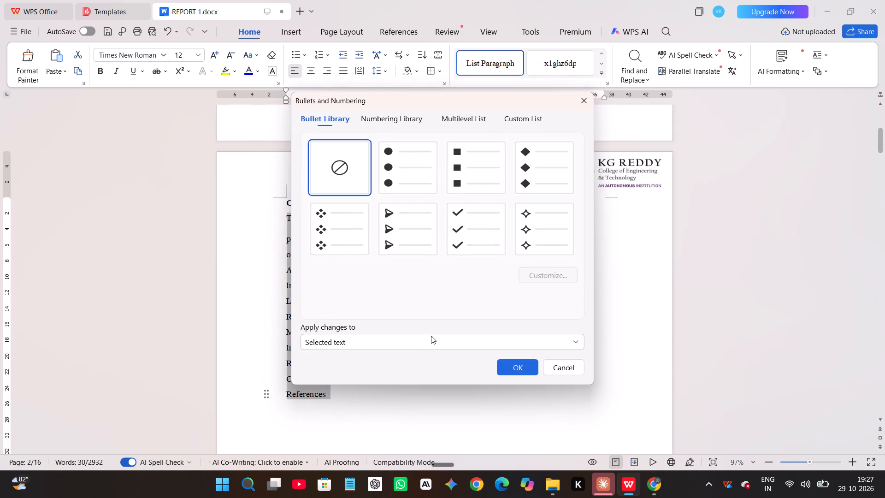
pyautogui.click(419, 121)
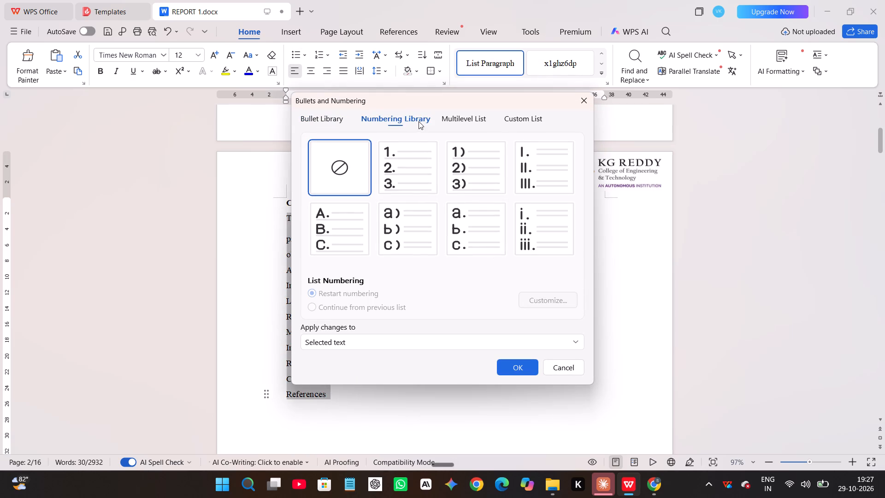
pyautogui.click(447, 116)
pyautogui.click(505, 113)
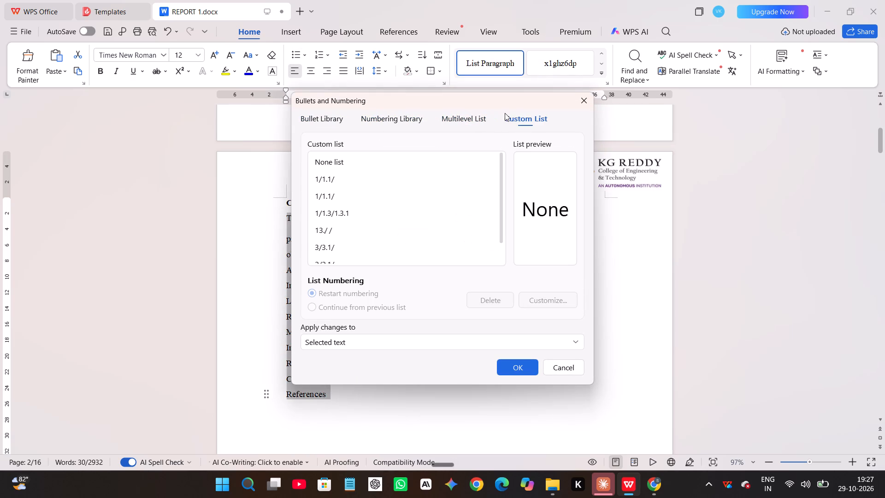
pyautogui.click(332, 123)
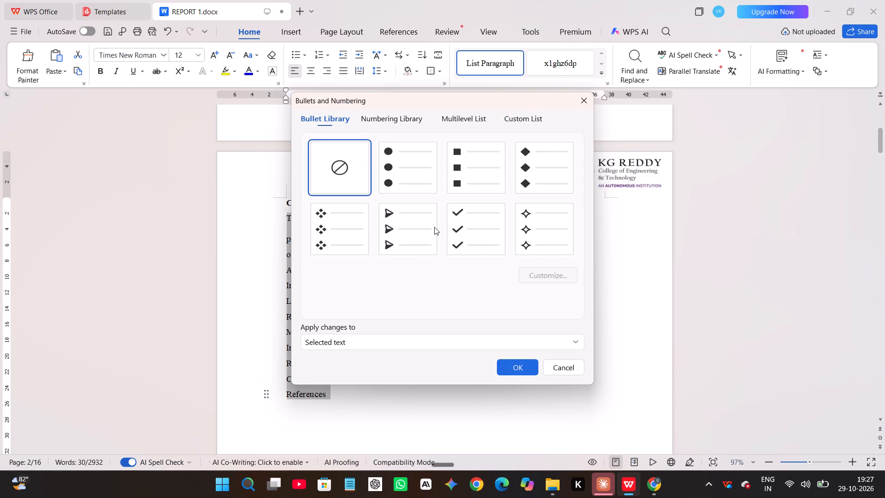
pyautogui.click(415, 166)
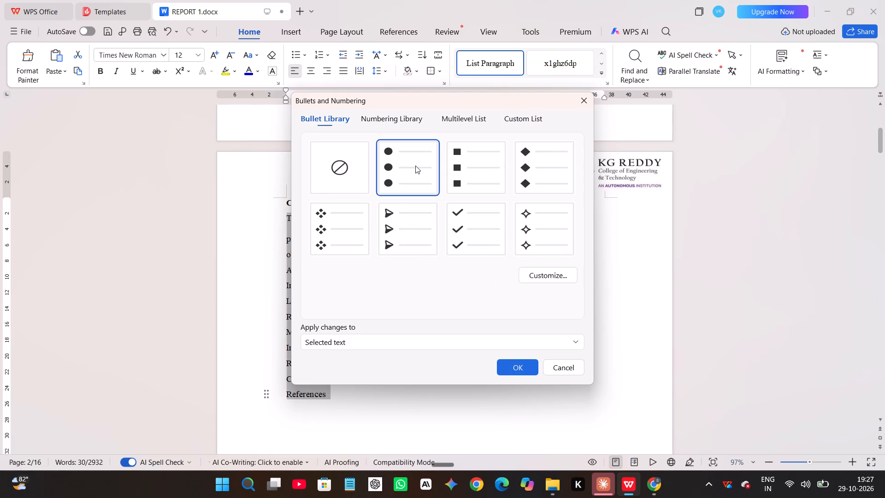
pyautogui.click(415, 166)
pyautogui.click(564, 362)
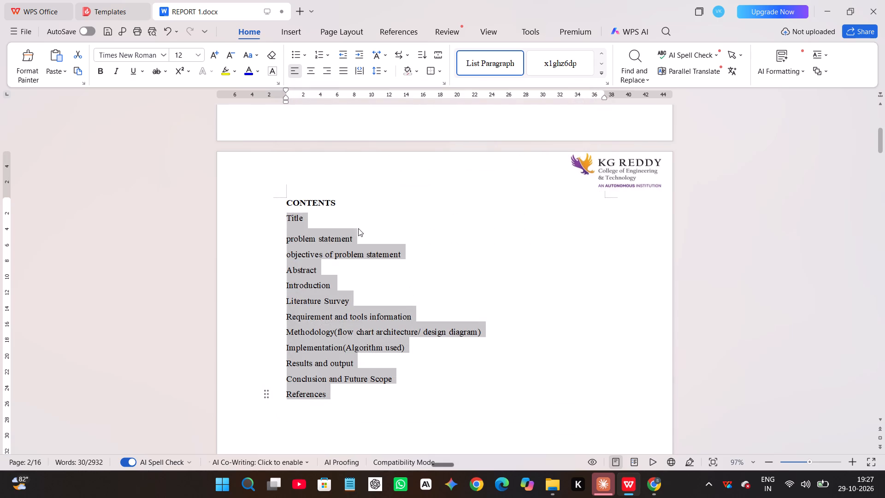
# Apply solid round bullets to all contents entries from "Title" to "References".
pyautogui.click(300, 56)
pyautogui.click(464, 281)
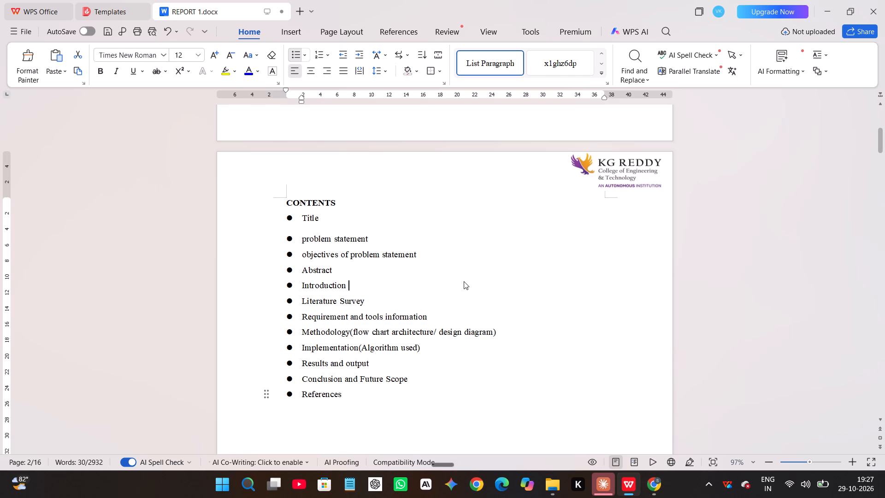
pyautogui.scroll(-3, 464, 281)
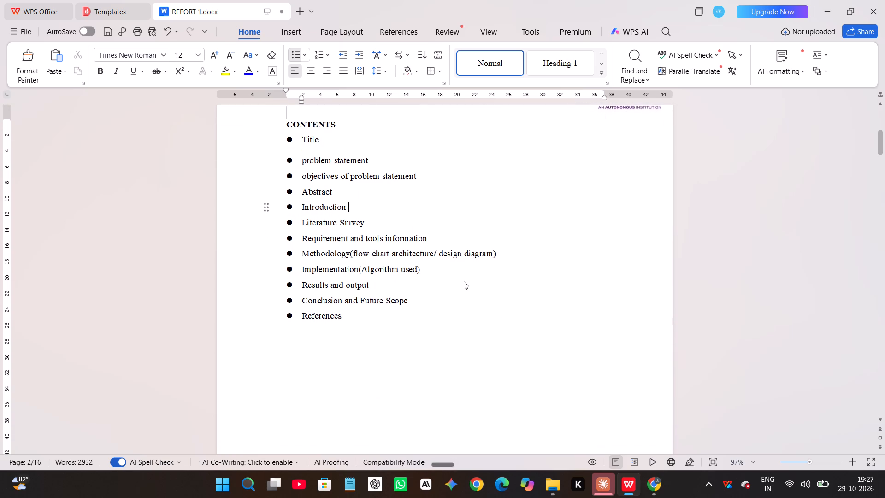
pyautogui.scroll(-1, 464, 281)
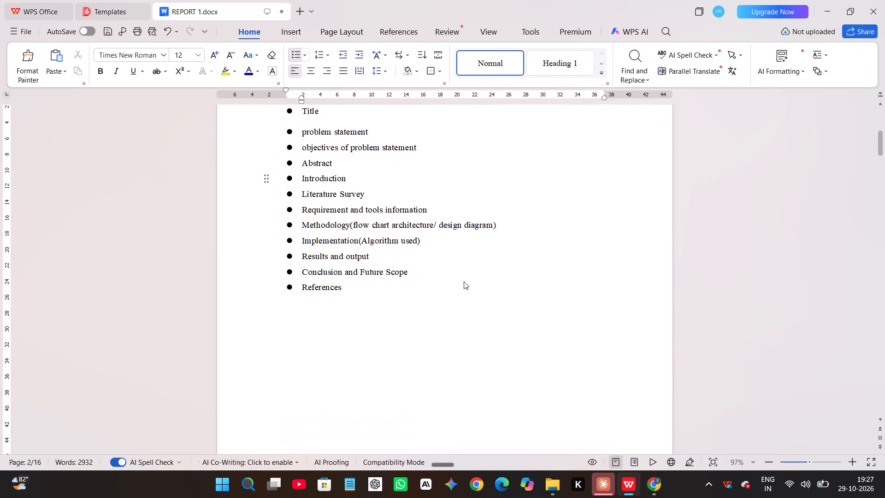
# Undo the recent bullet changes on the contents page, back to before the bullet was removed from the "Title" entry.
pyautogui.hotkey('ctrl', 'z')
pyautogui.hotkey('ctrl', 'z')
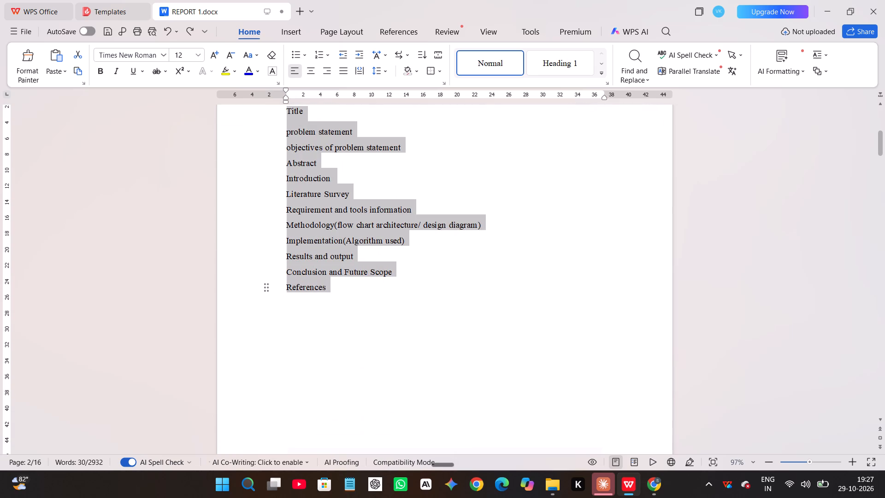
pyautogui.hotkey('ctrl', 'z')
pyautogui.hotkey('ctrl', 'z')
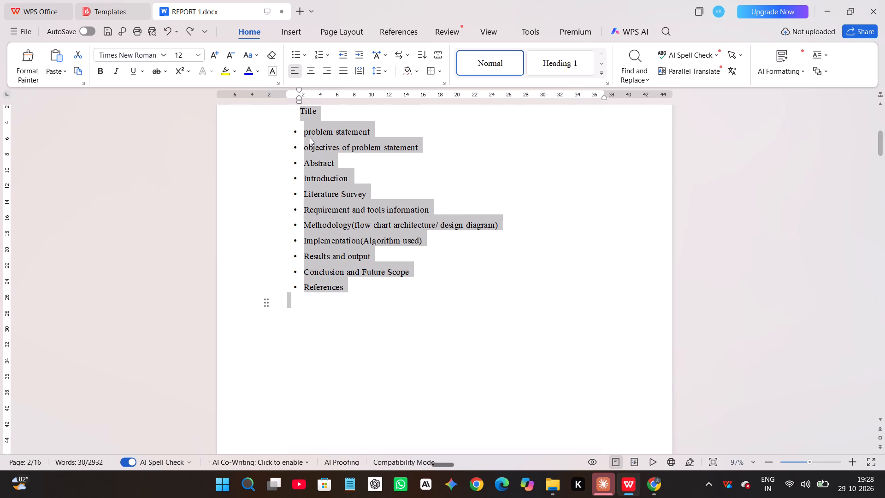
pyautogui.hotkey('ctrl', 'z')
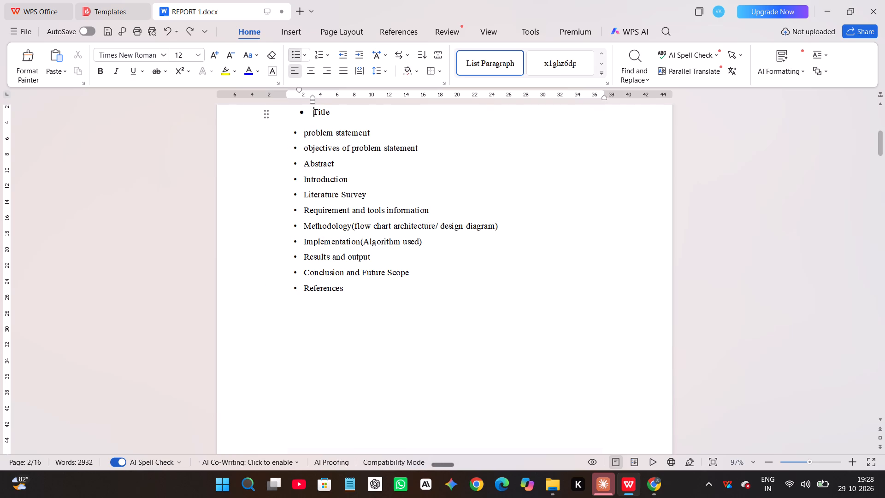
# Remove the bullet and the indent from the "Title" entry, keeping it directly below the CONTENTS heading.
pyautogui.press('Return')
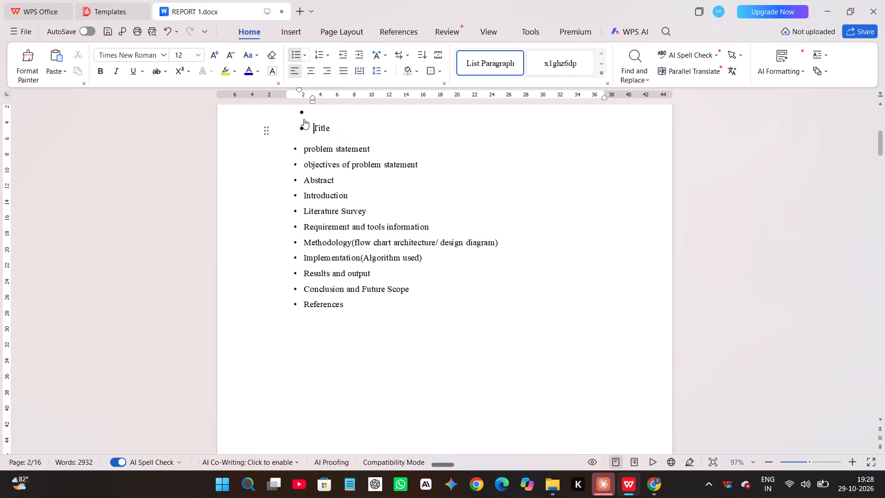
pyautogui.press('BackSpace')
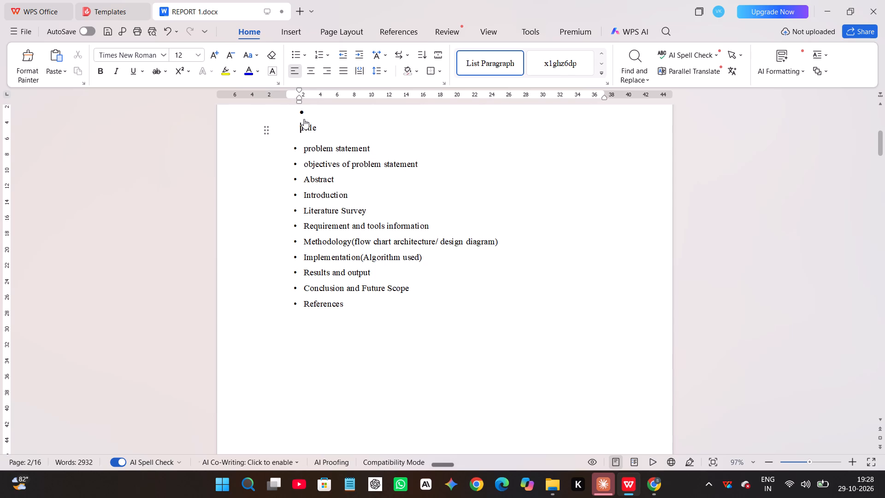
pyautogui.press('BackSpace')
pyautogui.press('BackSpace')
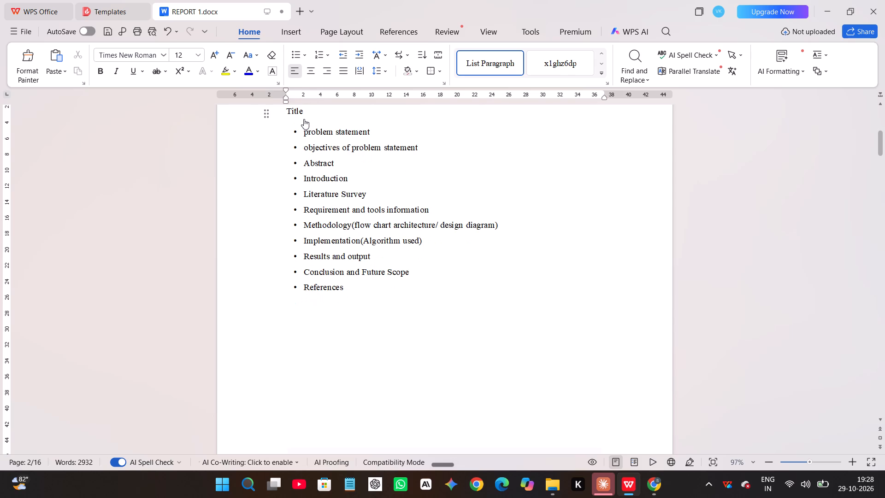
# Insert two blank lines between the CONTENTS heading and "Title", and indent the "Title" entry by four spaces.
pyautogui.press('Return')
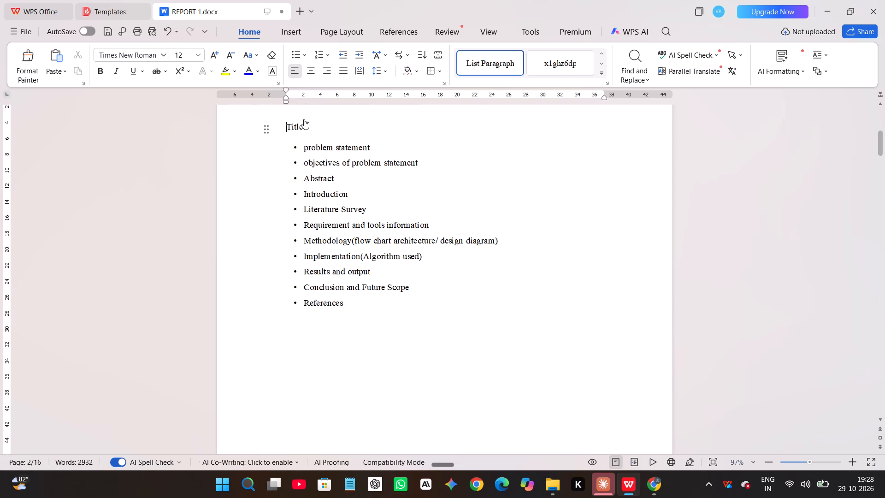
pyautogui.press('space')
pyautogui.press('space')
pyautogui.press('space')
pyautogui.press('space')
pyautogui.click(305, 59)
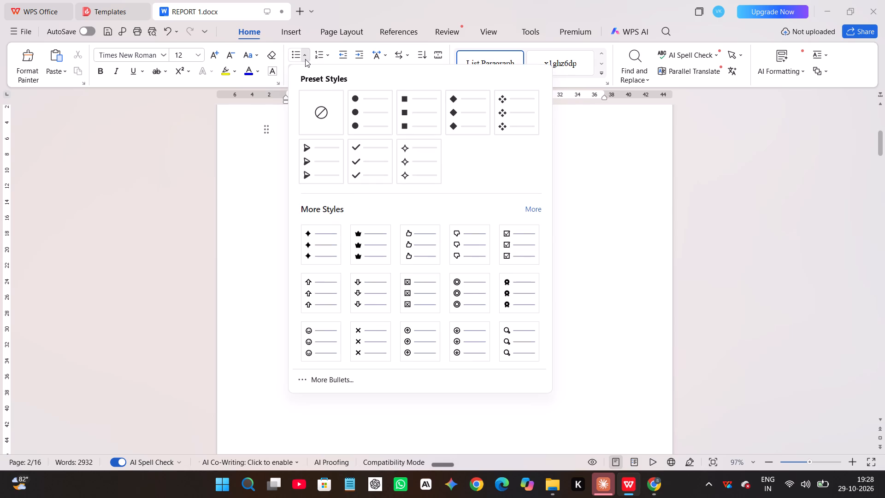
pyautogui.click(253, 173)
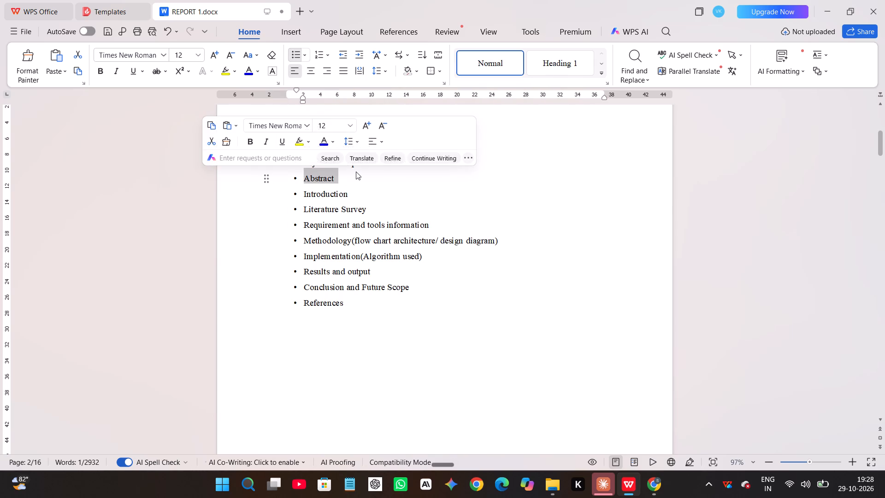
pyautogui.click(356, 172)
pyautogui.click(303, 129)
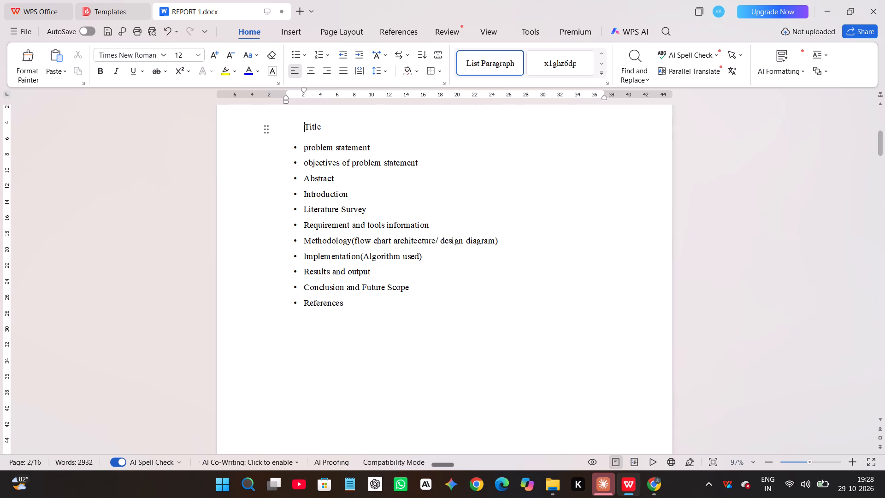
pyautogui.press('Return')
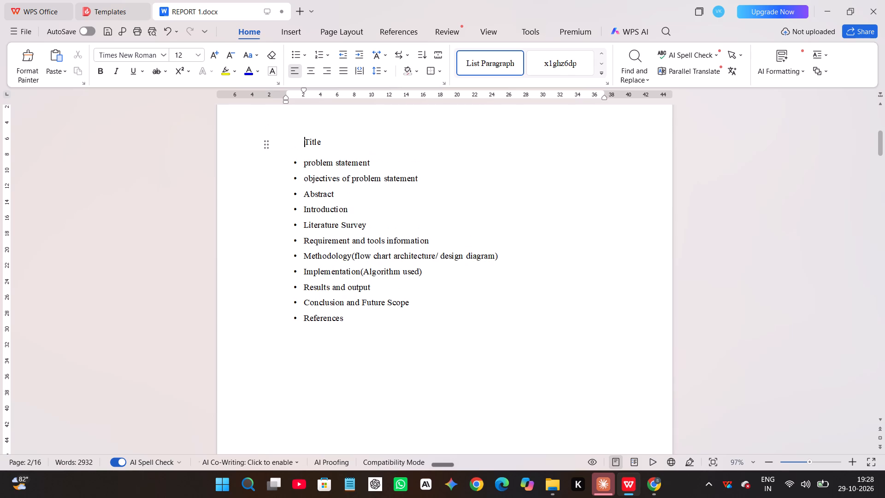
# Delete the blank lines and indent before "Title", and indent the entry by five spaces directly under the CONTENTS heading.
pyautogui.scroll(3, 305, 138)
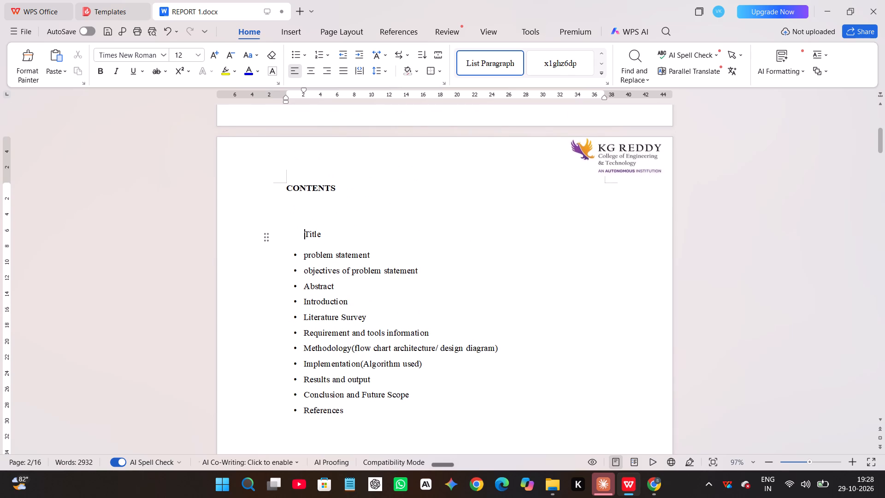
pyautogui.press('BackSpace')
pyautogui.press('BackSpace')
pyautogui.press('BackSpace')
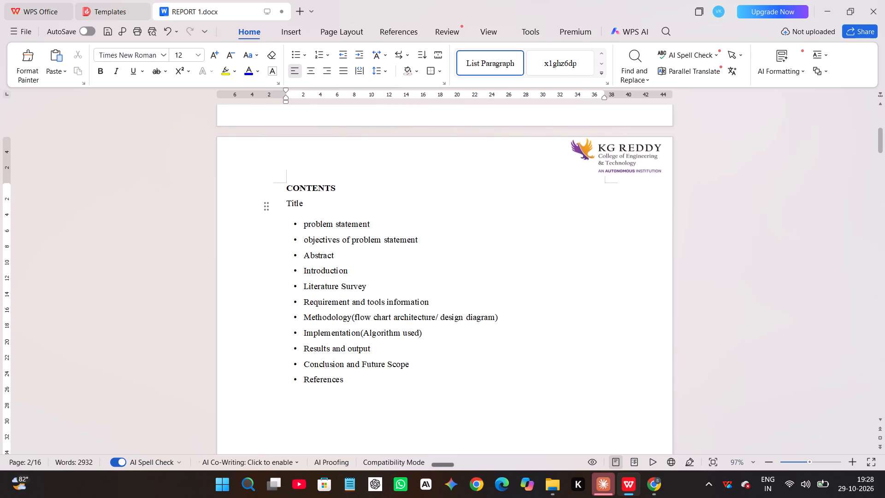
pyautogui.press('space')
pyautogui.press('space')
pyautogui.press('space')
pyautogui.press('space')
pyautogui.press('space')
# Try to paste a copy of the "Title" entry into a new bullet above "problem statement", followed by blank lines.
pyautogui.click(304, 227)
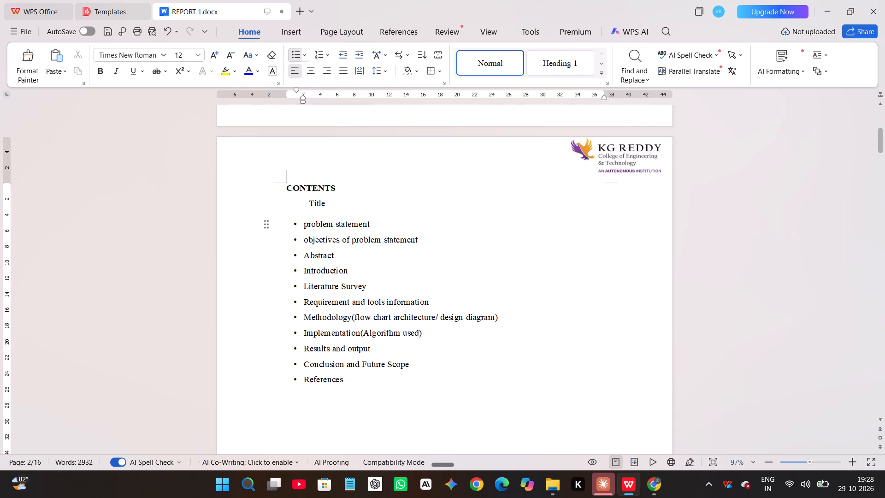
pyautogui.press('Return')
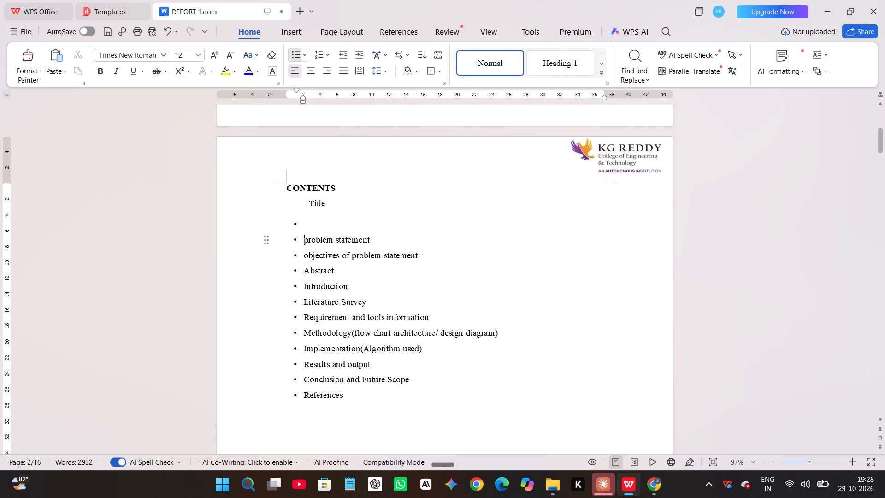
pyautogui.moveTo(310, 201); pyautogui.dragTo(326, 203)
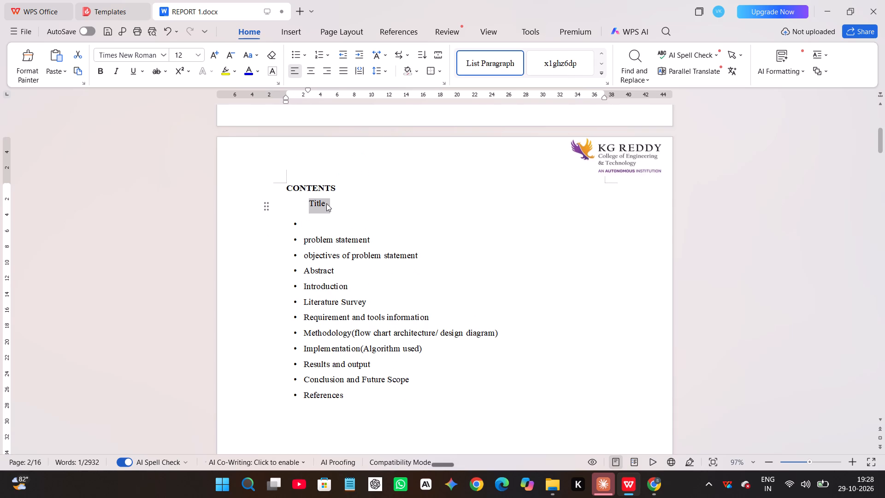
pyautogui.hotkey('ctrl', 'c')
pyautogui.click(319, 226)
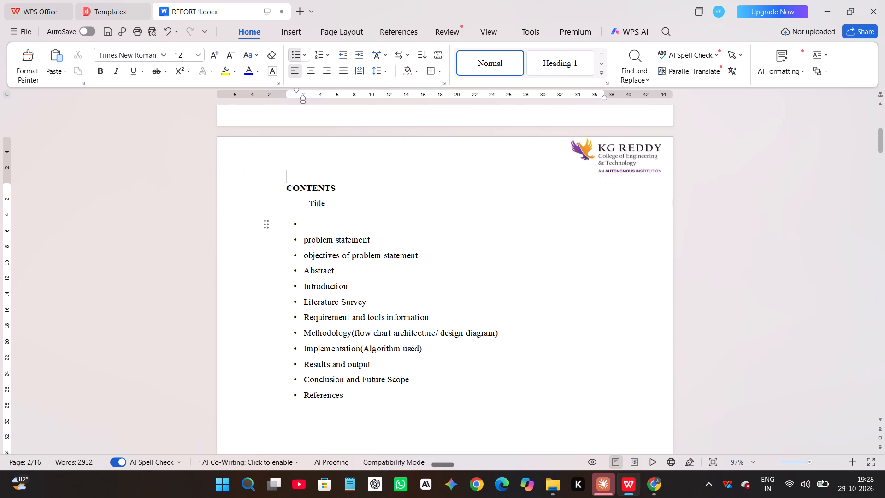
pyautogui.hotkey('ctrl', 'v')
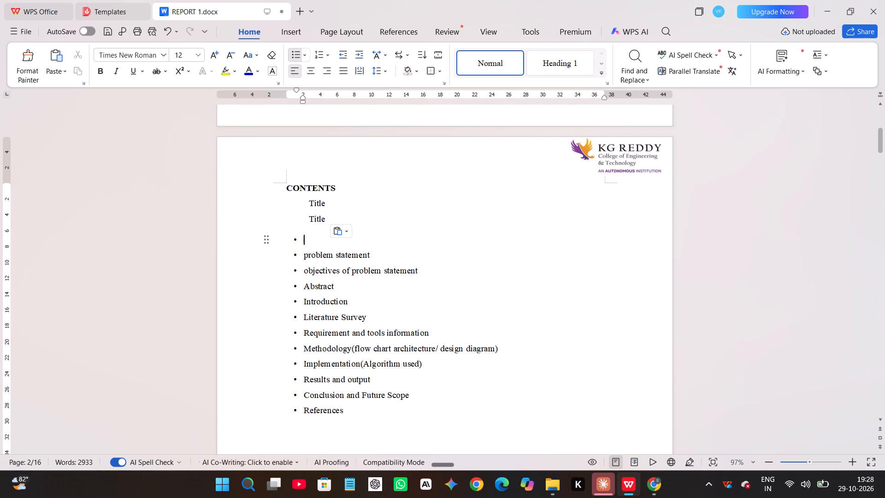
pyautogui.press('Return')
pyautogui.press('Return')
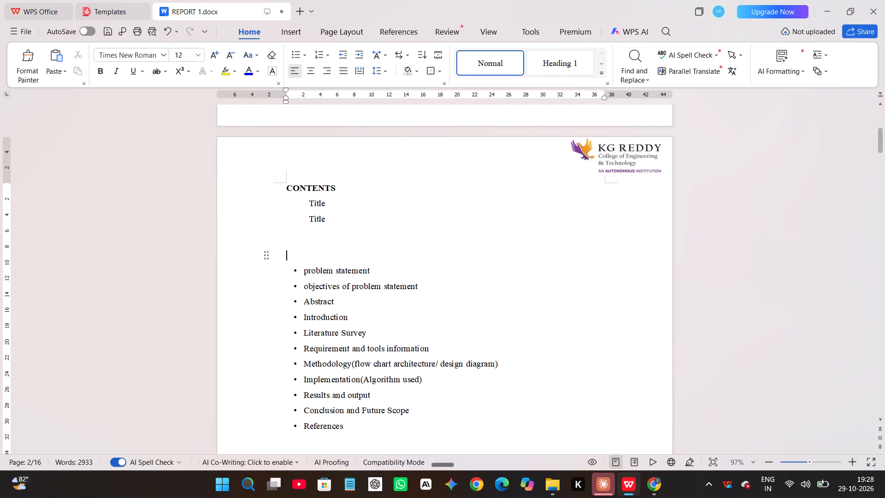
# Add a bulleted "Title" entry directly below "problem statement" in the contents list.
pyautogui.click(380, 271)
pyautogui.press('Return')
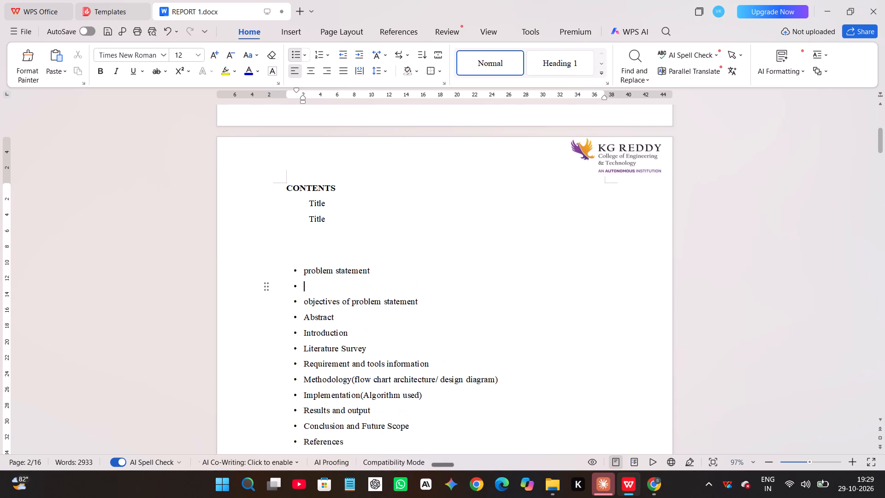
pyautogui.hotkey('shift', 't')
pyautogui.write('itle')
pyautogui.click(338, 290)
# Add a bulleted "Problem Statement" entry below the bulleted "Title" in the contents list.
pyautogui.press('Return')
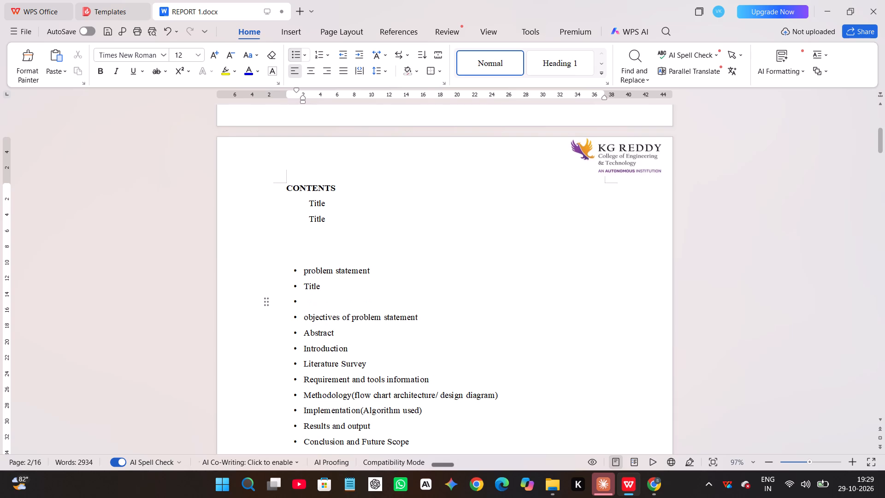
pyautogui.press('p')
pyautogui.write('ron')
pyautogui.press('BackSpace')
pyautogui.write('blem')
pyautogui.press('space')
pyautogui.write('Statement')
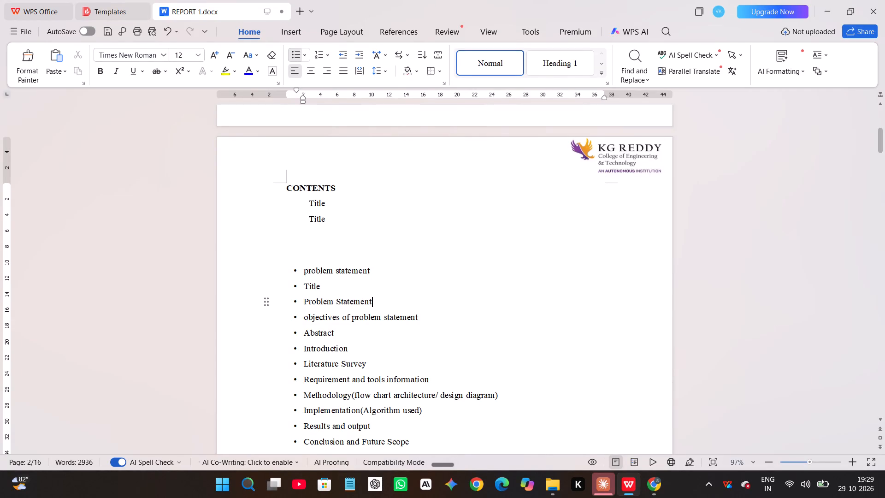
# Delete the lowercase "problem statement" entry above the bulleted "Title", keeping the bullet on "Title".
pyautogui.click(352, 288)
pyautogui.moveTo(378, 273); pyautogui.dragTo(302, 267)
pyautogui.press('BackSpace')
pyautogui.press('BackSpace')
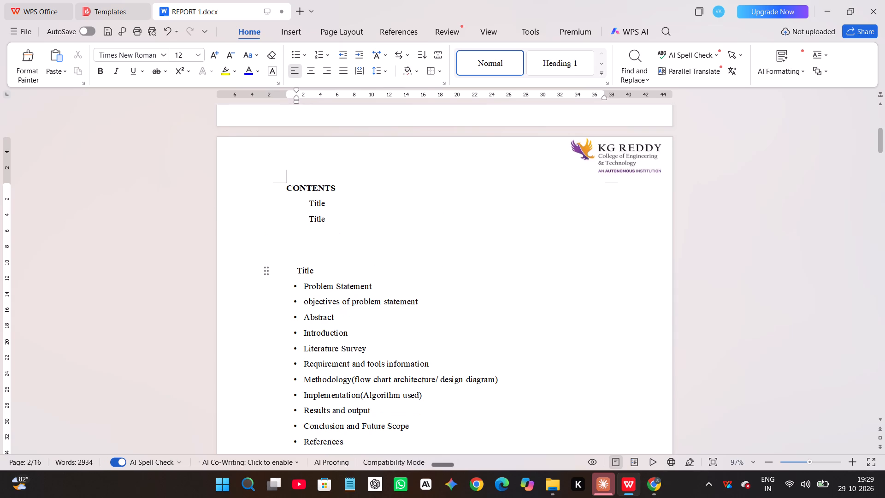
pyautogui.hotkey('ctrl', 'z')
# Delete the blank lines and both unbulleted "Title" lines between the CONTENTS heading and the bulleted list.
pyautogui.press('Up')
pyautogui.press('BackSpace')
pyautogui.press('BackSpace')
pyautogui.press('BackSpace')
pyautogui.press('BackSpace')
pyautogui.press('BackSpace')
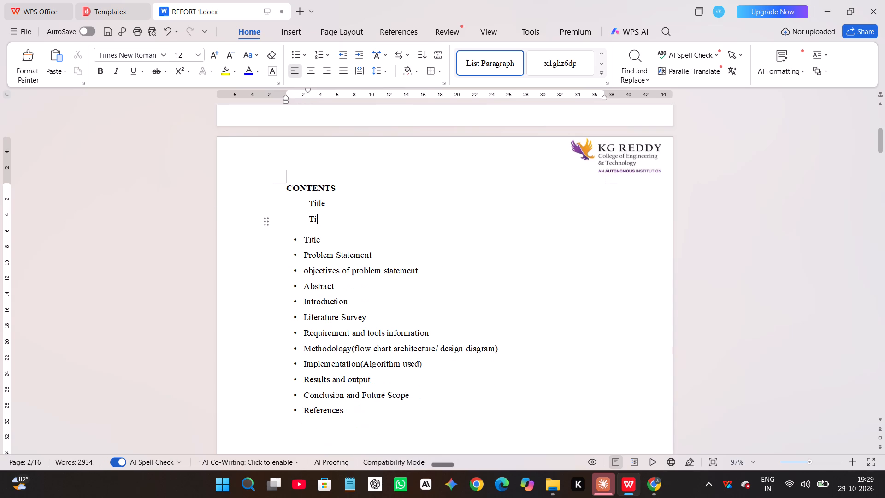
pyautogui.press('BackSpace')
pyautogui.press('BackSpace')
pyautogui.press('BackSpace')
pyautogui.press('BackSpace')
pyautogui.press('BackSpace')
pyautogui.press('BackSpace')
pyautogui.press('BackSpace')
pyautogui.press('BackSpace')
pyautogui.press('BackSpace')
pyautogui.press('BackSpace')
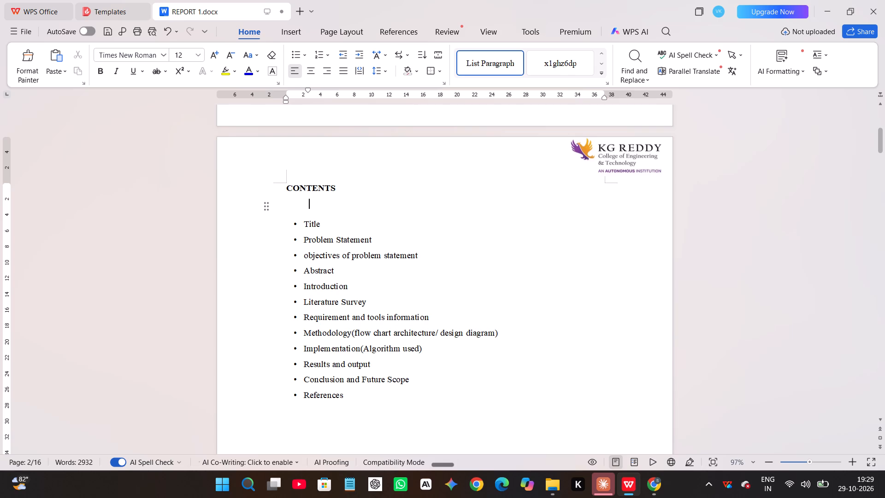
pyautogui.press('BackSpace')
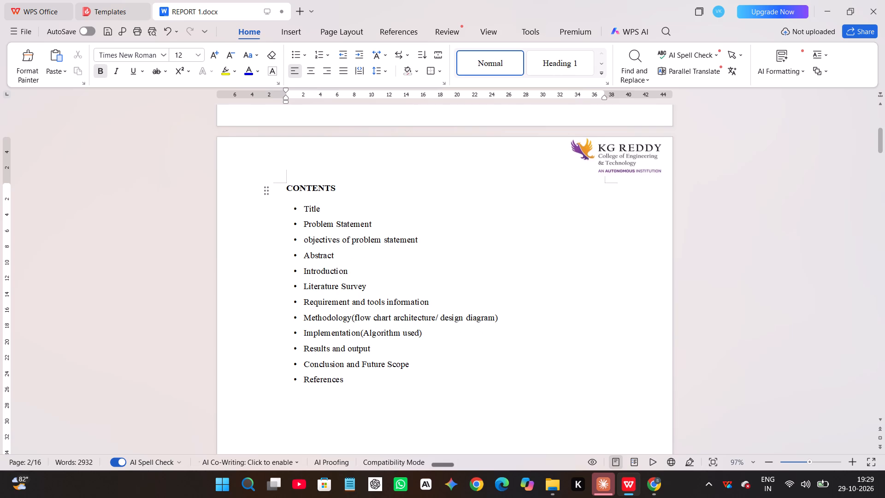
# Insert seven blank lines above the "1. Title" heading to move that section onto page 3.
pyautogui.scroll(-1, 316, 308)
pyautogui.click(409, 377)
pyautogui.scroll(-1, 409, 377)
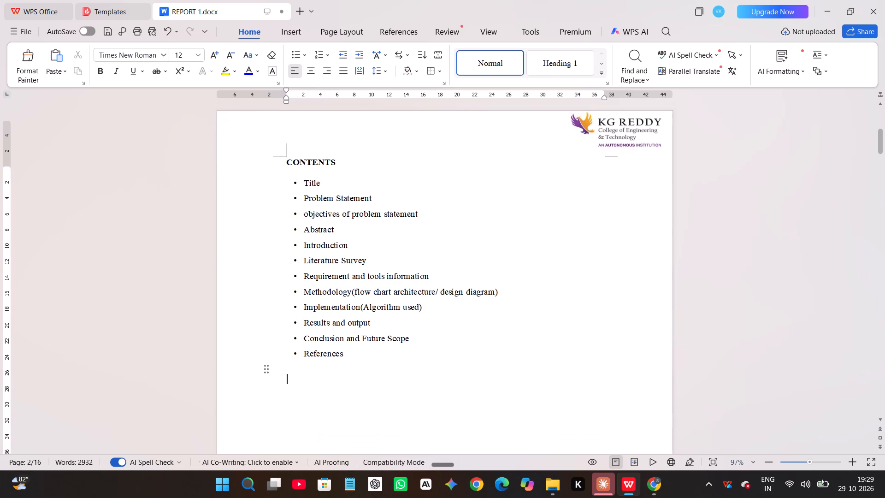
pyautogui.scroll(-4, 409, 377)
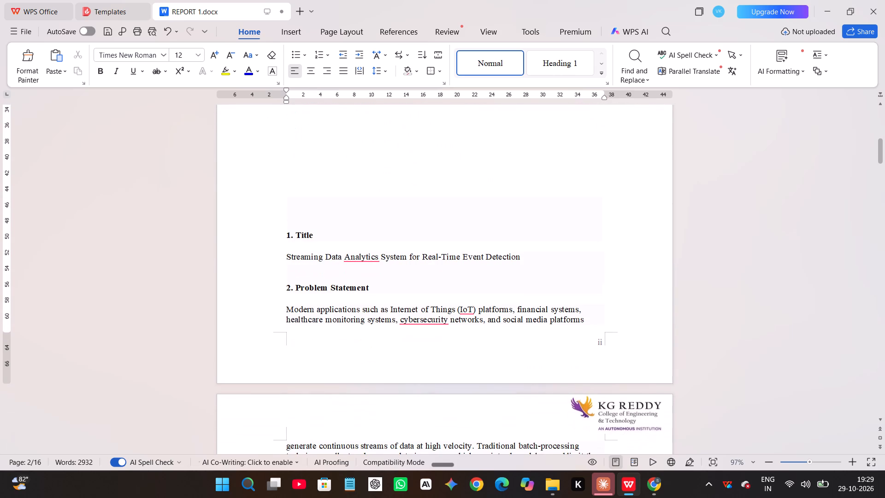
pyautogui.click(307, 223)
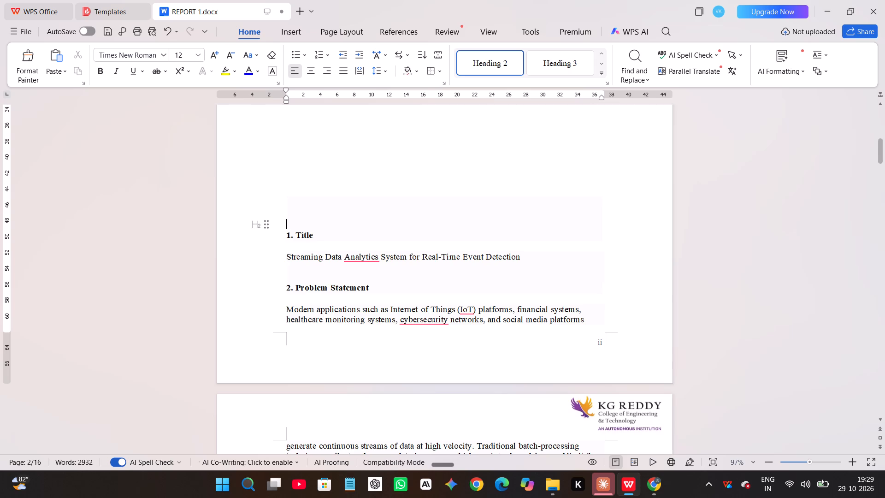
pyautogui.press('Return')
pyautogui.press('Return')
pyautogui.press('Return')
pyautogui.press('Return')
pyautogui.press('Return')
pyautogui.press('Return')
pyautogui.scroll(-1, 307, 223)
pyautogui.press('Return')
pyautogui.scroll(-1, 307, 223)
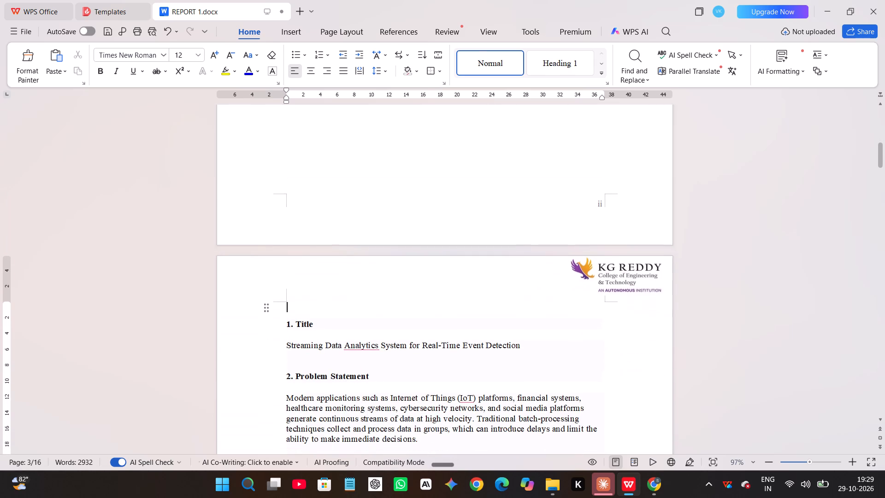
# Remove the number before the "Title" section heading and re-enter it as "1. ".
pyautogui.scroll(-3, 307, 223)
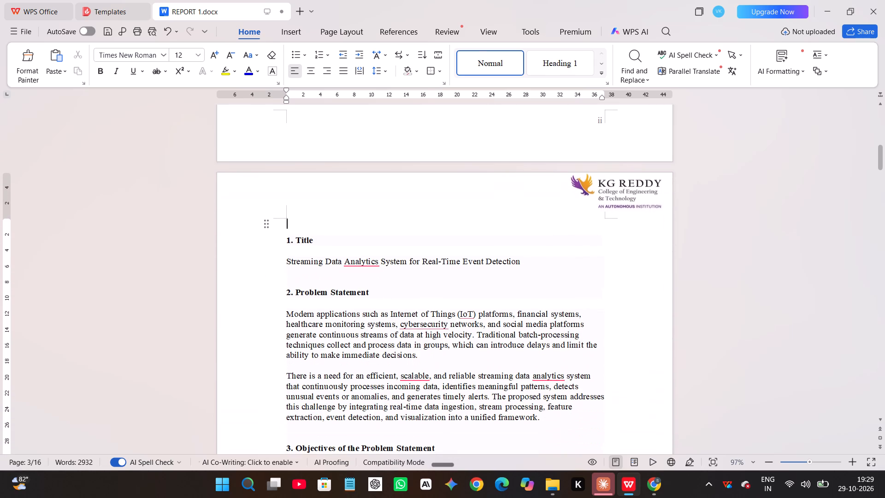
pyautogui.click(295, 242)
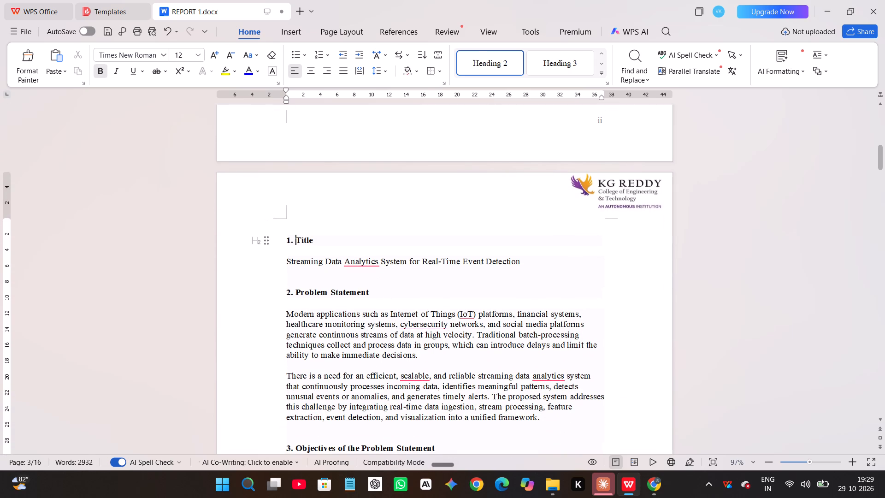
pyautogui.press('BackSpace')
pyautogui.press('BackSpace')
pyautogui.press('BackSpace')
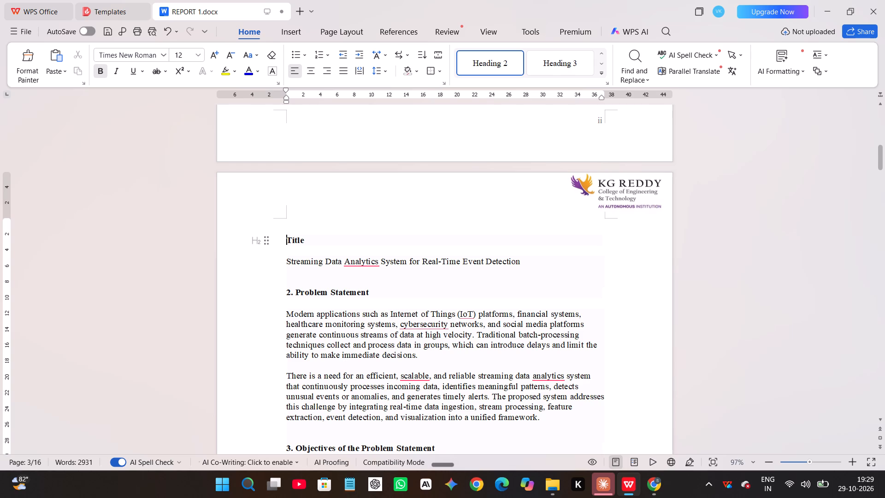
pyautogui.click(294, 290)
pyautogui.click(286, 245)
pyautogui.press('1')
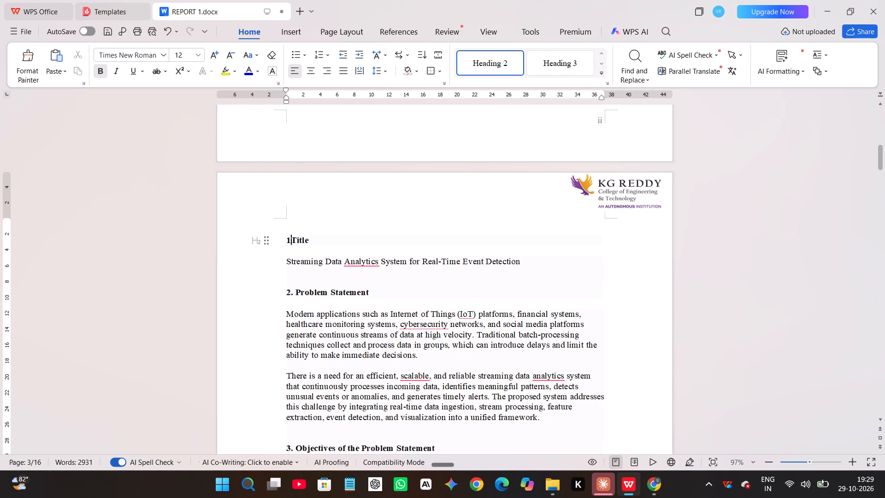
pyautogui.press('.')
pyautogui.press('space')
# Review the contents list against the Title, Problem Statement, Objectives and Abstract sections on the following page.
pyautogui.scroll(-1, 358, 289)
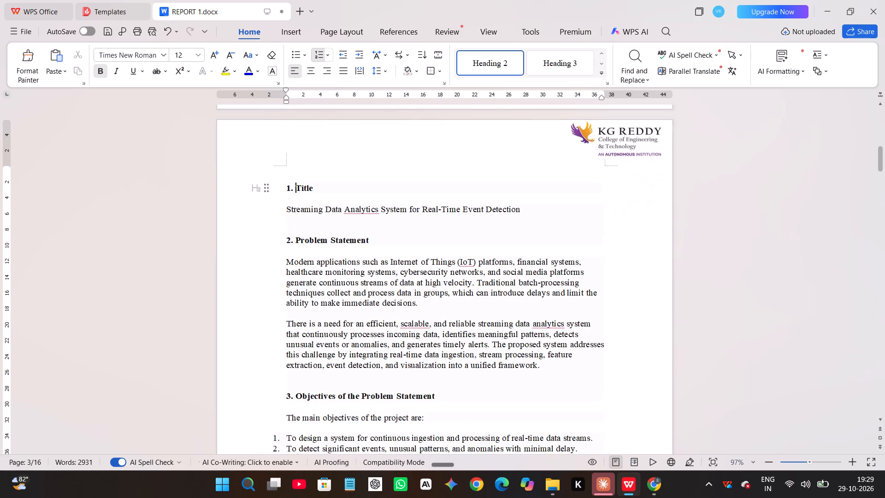
pyautogui.scroll(-3, 358, 289)
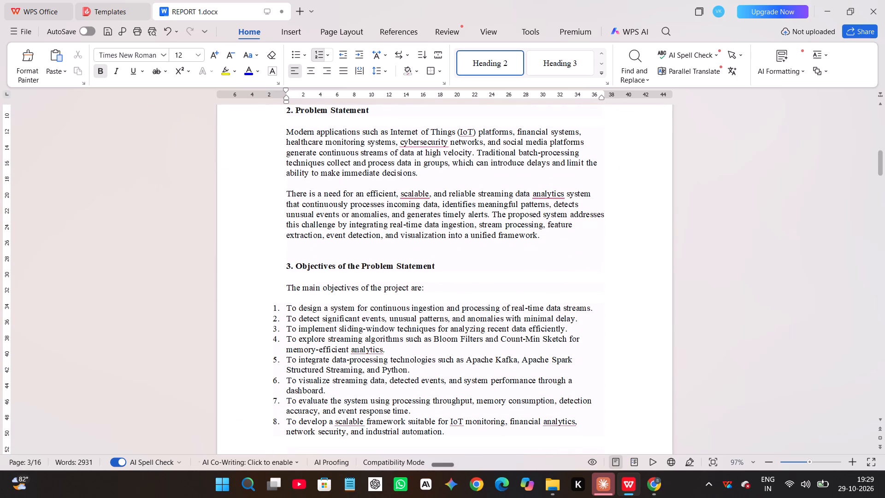
pyautogui.scroll(9, 358, 289)
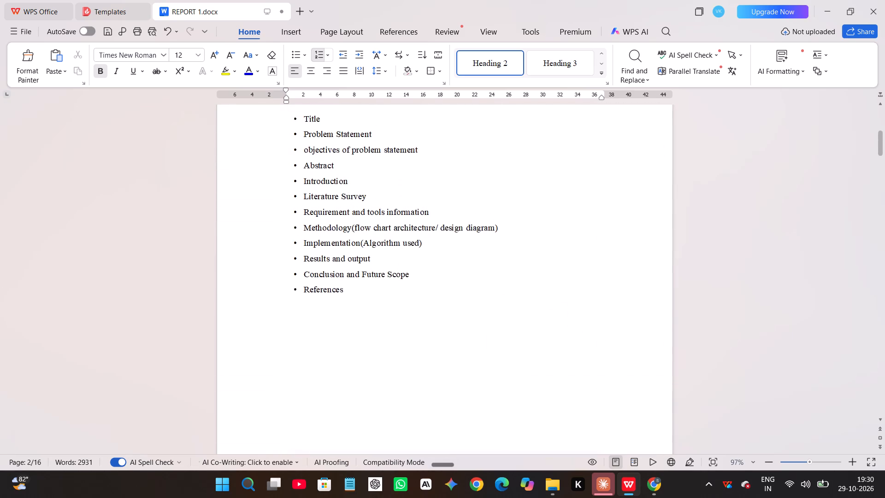
pyautogui.scroll(1, 358, 289)
pyautogui.scroll(-10, 358, 289)
pyautogui.scroll(2, 358, 289)
pyautogui.scroll(-4, 358, 289)
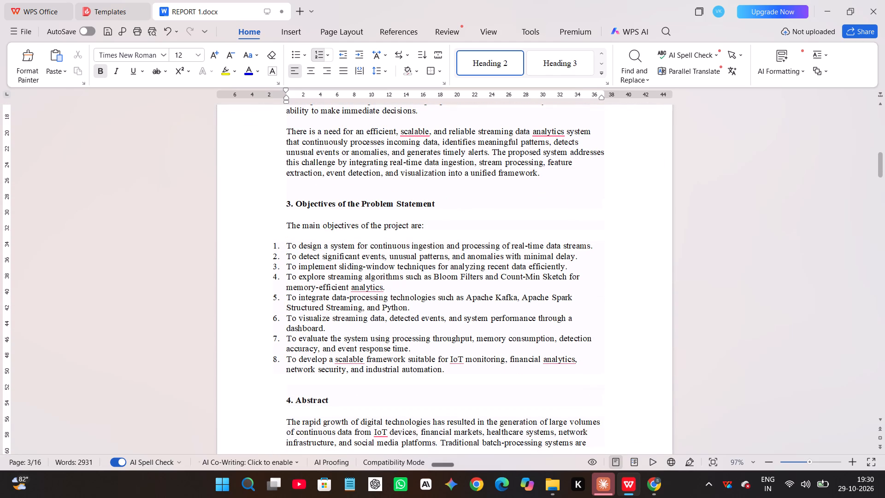
pyautogui.scroll(4, 289, 225)
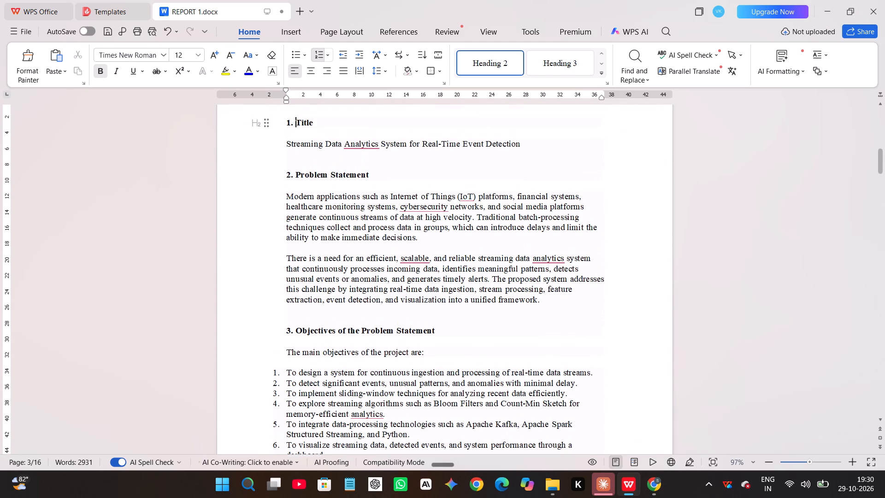
pyautogui.scroll(1, 289, 225)
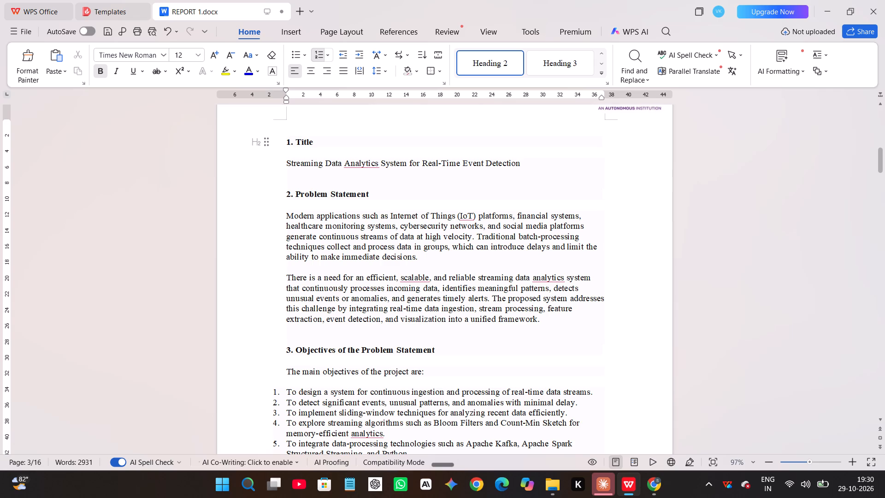
pyautogui.scroll(-3, 289, 225)
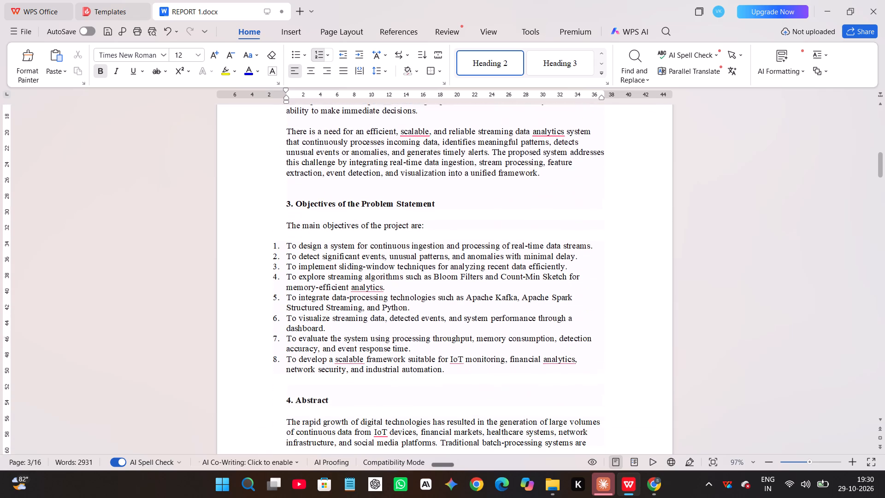
pyautogui.scroll(-1, 289, 225)
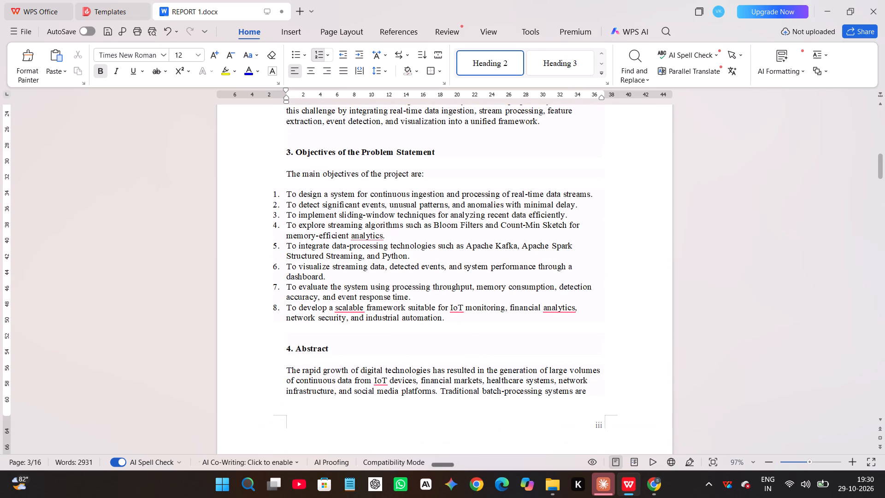
# Delete the introductory line and all eight numbered objectives under "3. Objectives of the Problem Statement".
pyautogui.moveTo(287, 172); pyautogui.dragTo(469, 315)
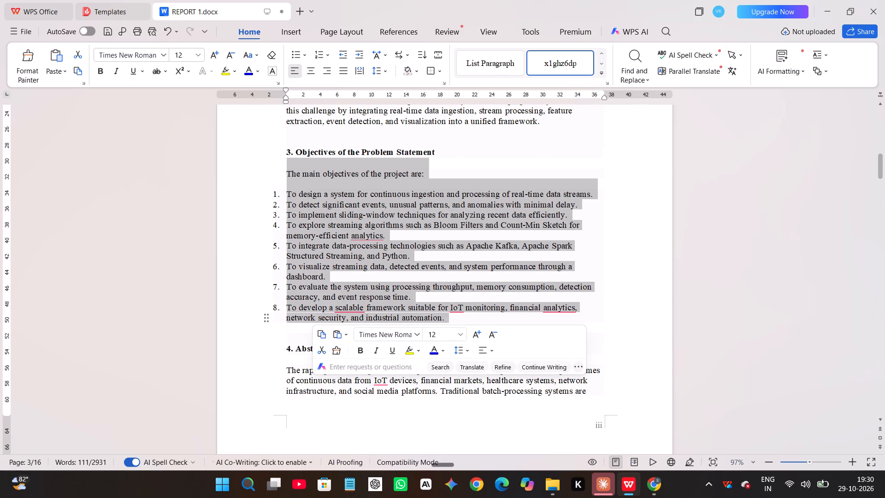
pyautogui.press('BackSpace')
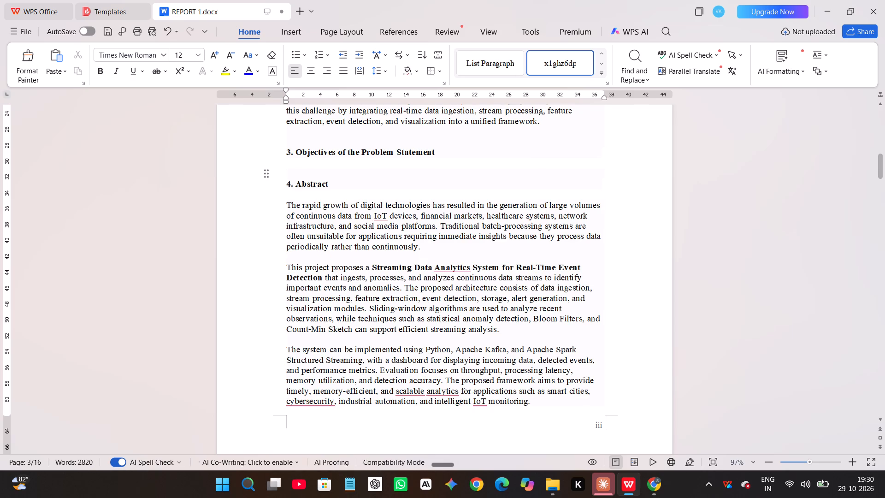
# Insert 19 blank lines between "3. Objectives of the Problem Statement" and "4. Abstract", pushing the abstract onto page 4.
pyautogui.press('Return')
pyautogui.press('Return')
pyautogui.press('Return')
pyautogui.press('Return')
pyautogui.press('Return')
pyautogui.press('Return')
pyautogui.press('Return')
pyautogui.press('Return')
pyautogui.press('Return')
pyautogui.press('Return')
pyautogui.press('Return')
pyautogui.press('Return')
pyautogui.press('Return')
pyautogui.press('Return')
pyautogui.press('Return')
pyautogui.press('Return')
pyautogui.press('Return')
pyautogui.press('Return')
pyautogui.press('Return')
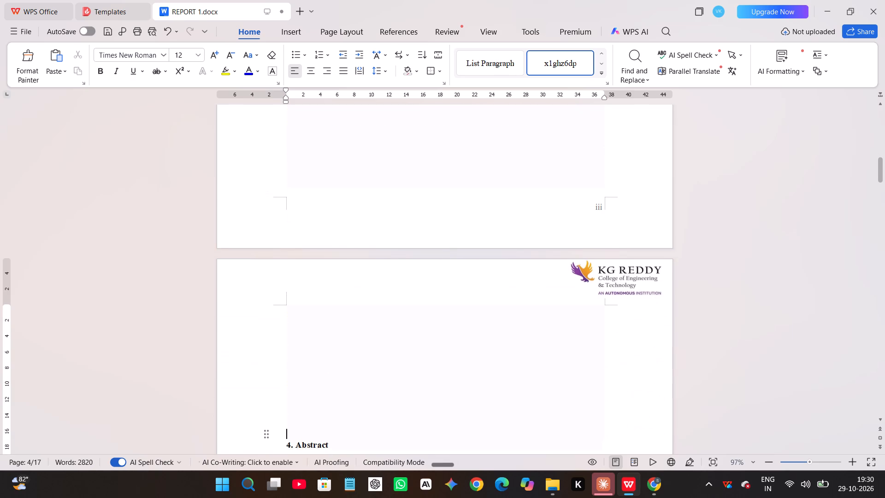
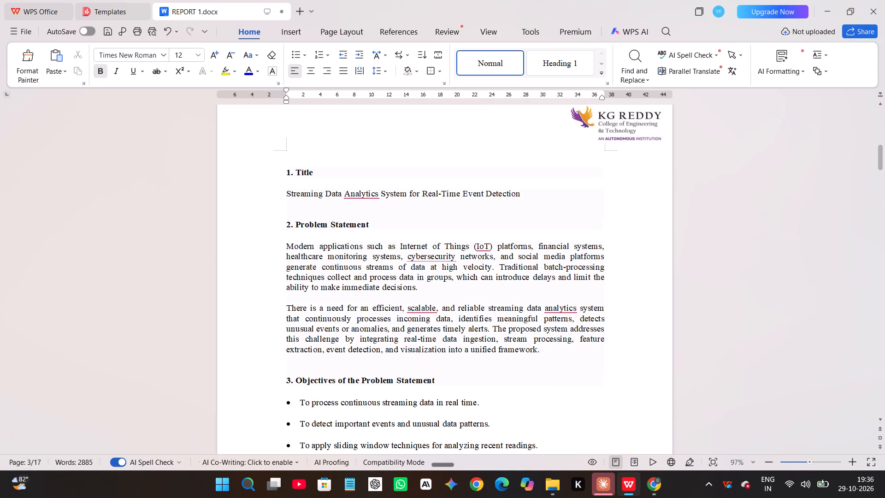
pyautogui.moveTo(288, 244); pyautogui.dragTo(554, 344)
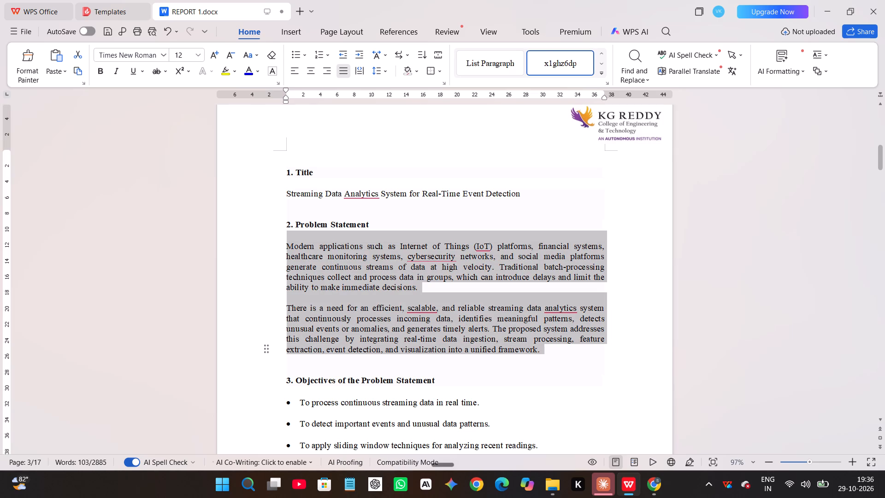
pyautogui.moveTo(554, 344); pyautogui.dragTo(555, 346)
pyautogui.press('BackSpace')
pyautogui.hotkey('ctrl', 'v')
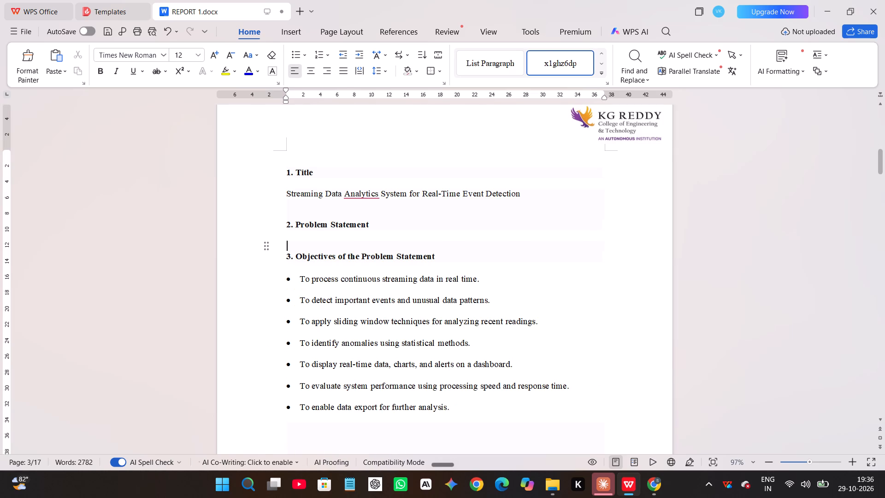
# Delete the duplicate centred "Problem Statement" heading above the pasted text.
pyautogui.scroll(3, 555, 346)
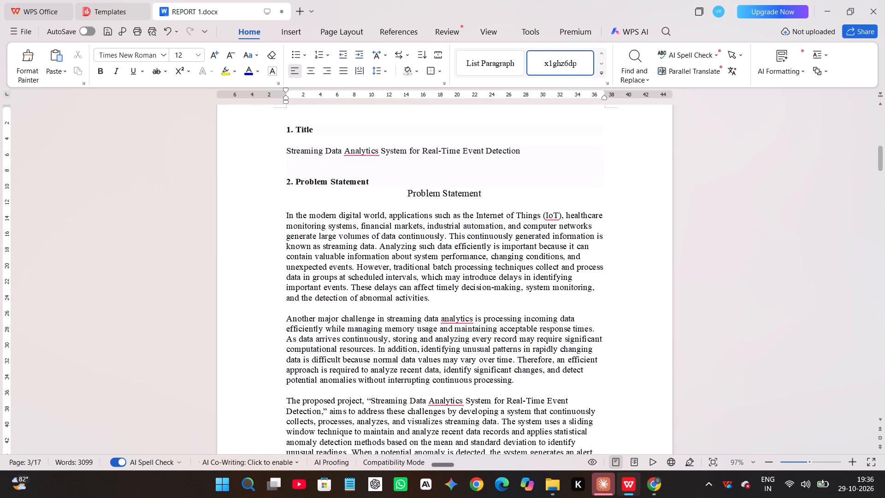
pyautogui.moveTo(509, 191); pyautogui.dragTo(413, 198)
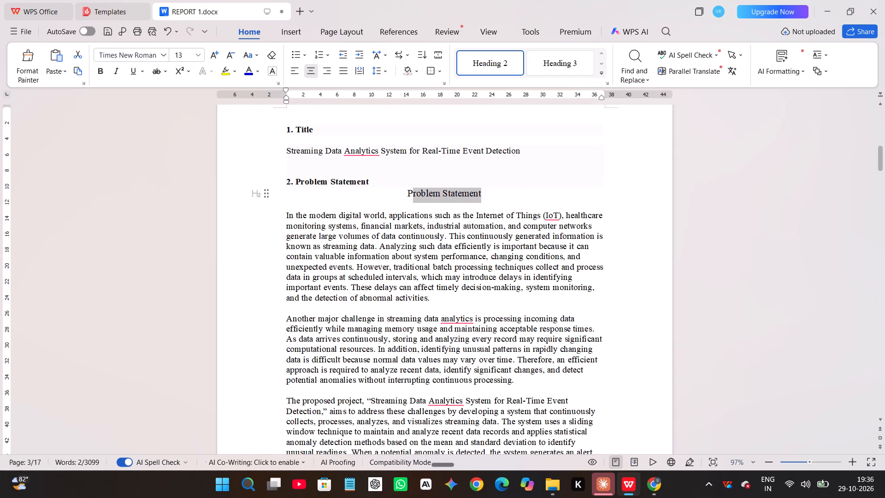
pyautogui.moveTo(413, 198); pyautogui.dragTo(404, 196)
pyautogui.press('BackSpace')
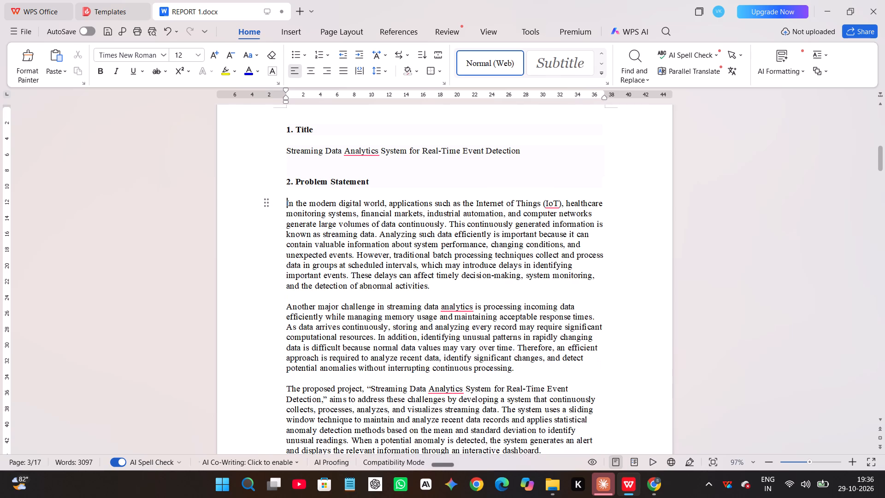
# Justify the four pasted paragraphs of the Problem Statement section, from "In the modern digital world" to "smart-city infrastructure.".
pyautogui.scroll(-3, 404, 196)
pyautogui.scroll(1, 404, 196)
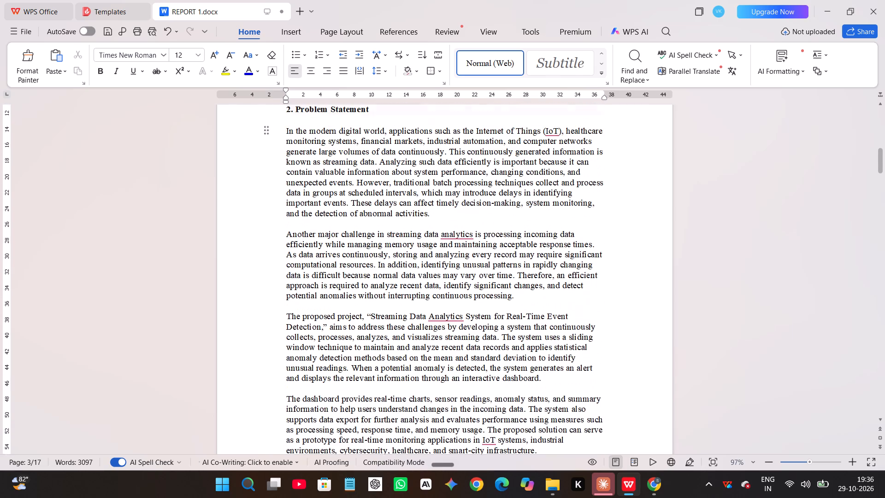
pyautogui.scroll(1, 404, 196)
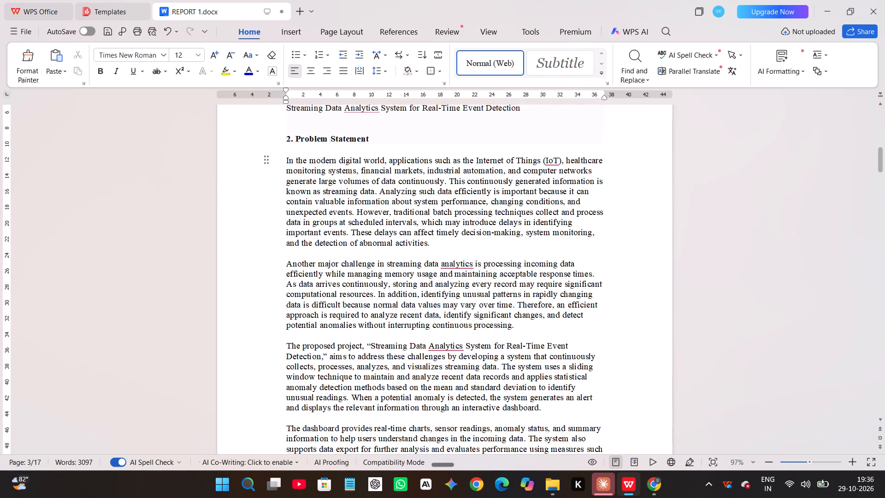
pyautogui.moveTo(288, 159); pyautogui.dragTo(576, 365)
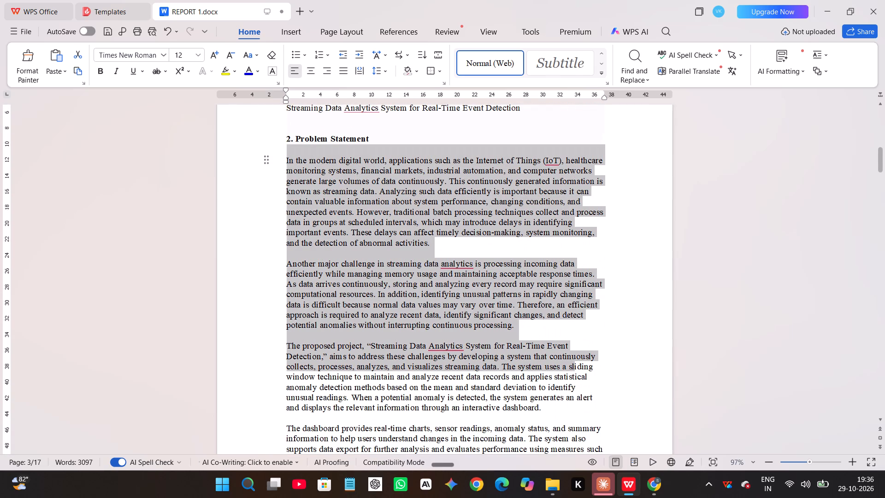
pyautogui.moveTo(576, 365); pyautogui.dragTo(567, 327)
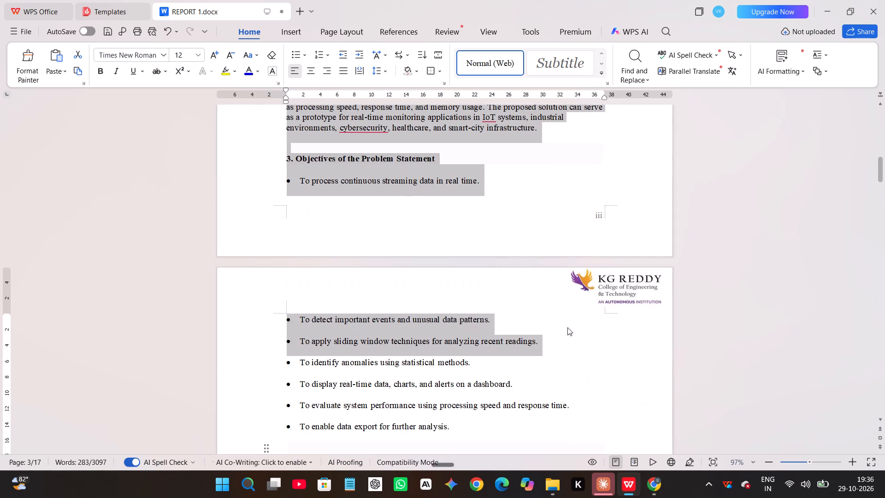
pyautogui.moveTo(567, 327); pyautogui.dragTo(552, 138)
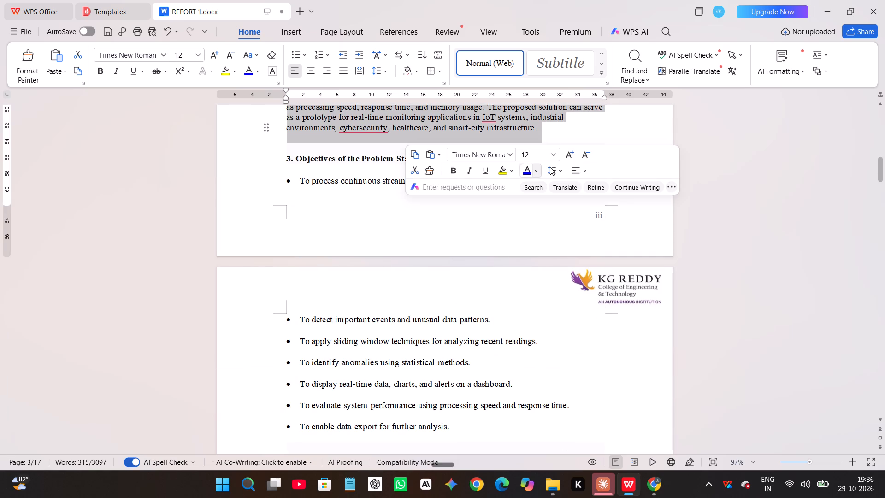
pyautogui.click(584, 166)
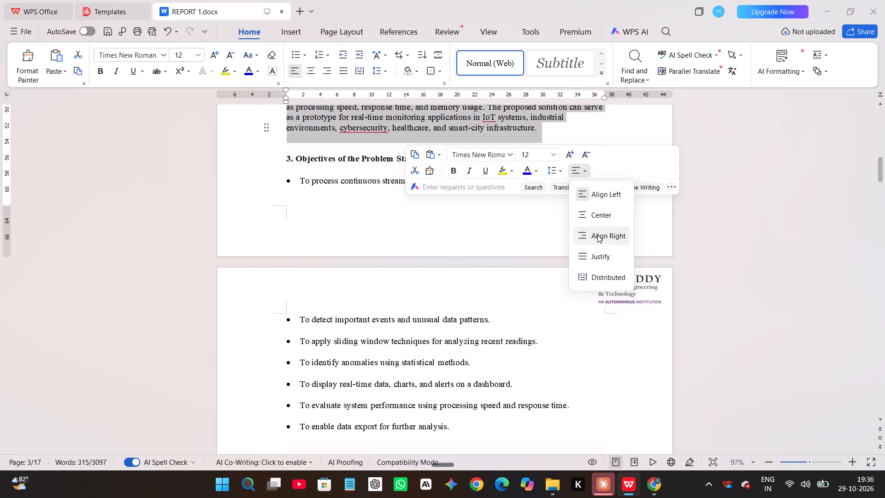
pyautogui.click(598, 257)
pyautogui.hscroll(-1, 598, 257)
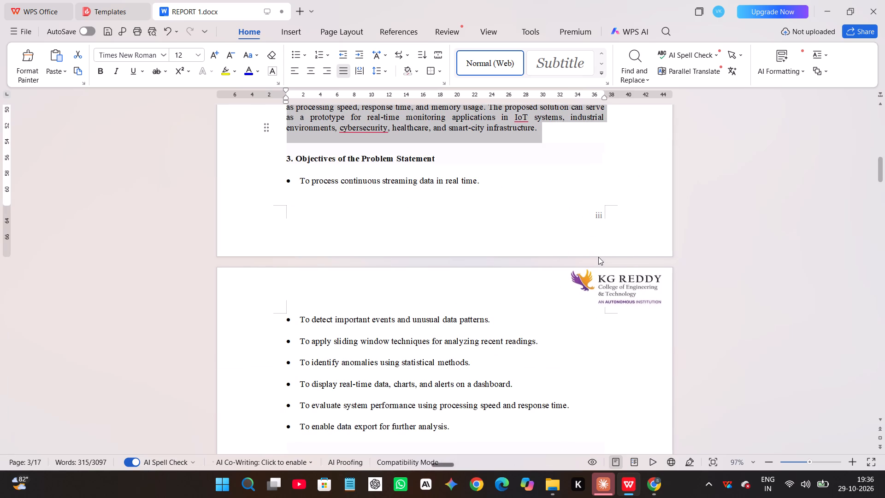
pyautogui.click(590, 209)
# Insert two blank lines above "3. Objectives of the Problem Statement" so the section starts on page 4.
pyautogui.scroll(4, 590, 209)
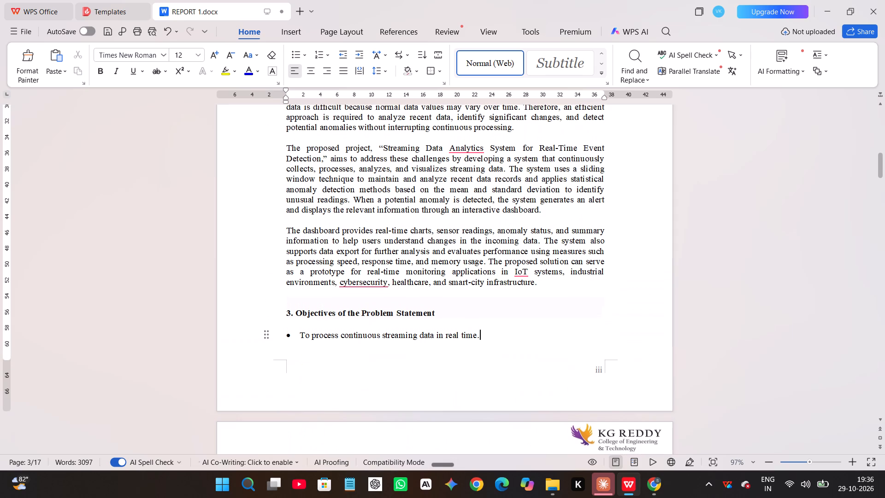
pyautogui.scroll(1, 462, 258)
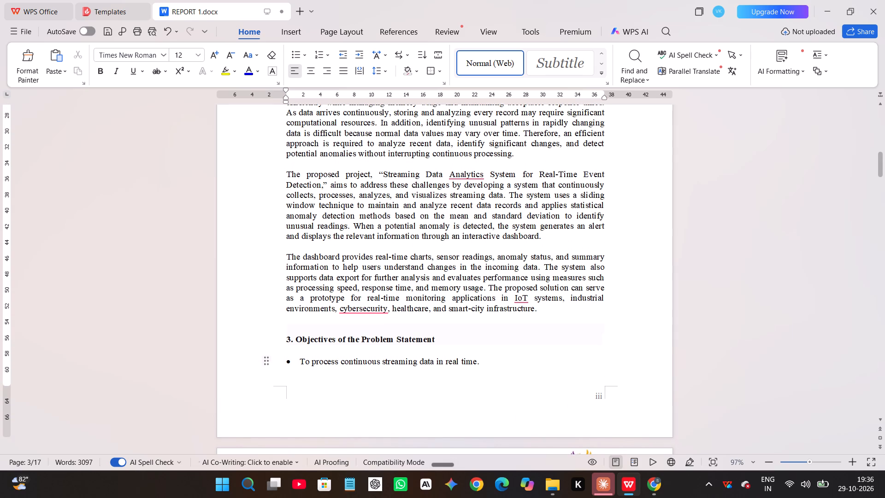
pyautogui.click(286, 332)
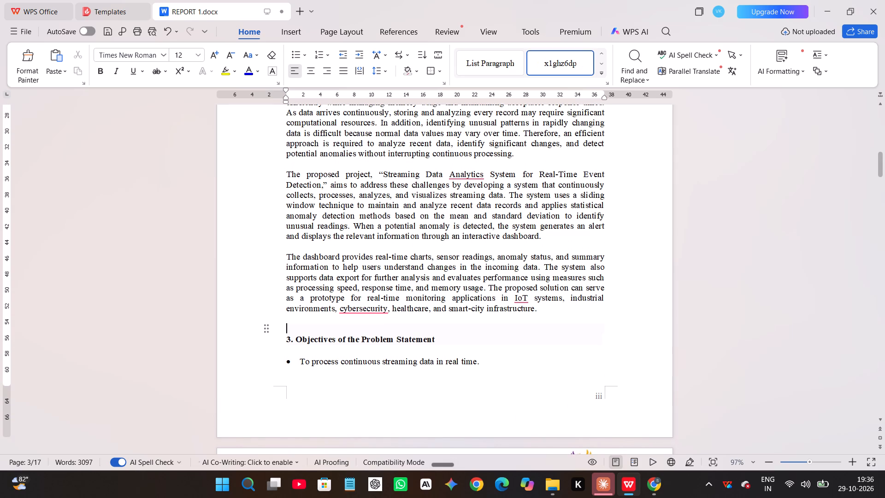
pyautogui.press('Return')
pyautogui.press('Return')
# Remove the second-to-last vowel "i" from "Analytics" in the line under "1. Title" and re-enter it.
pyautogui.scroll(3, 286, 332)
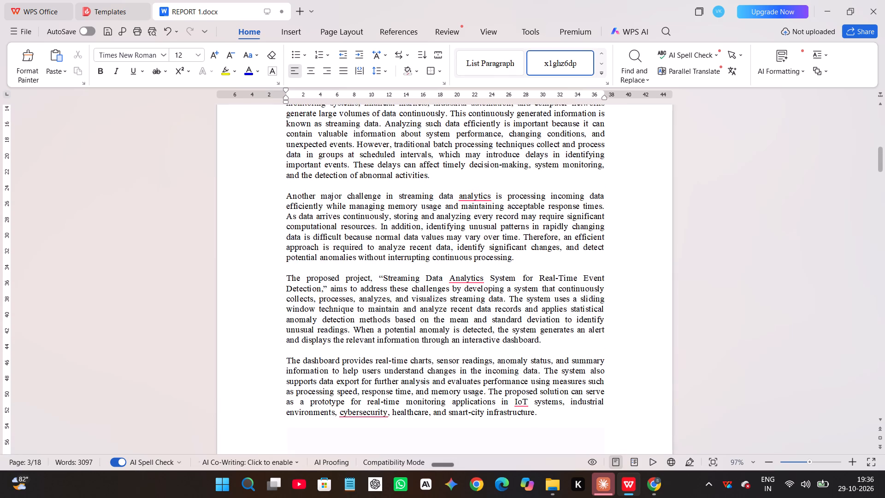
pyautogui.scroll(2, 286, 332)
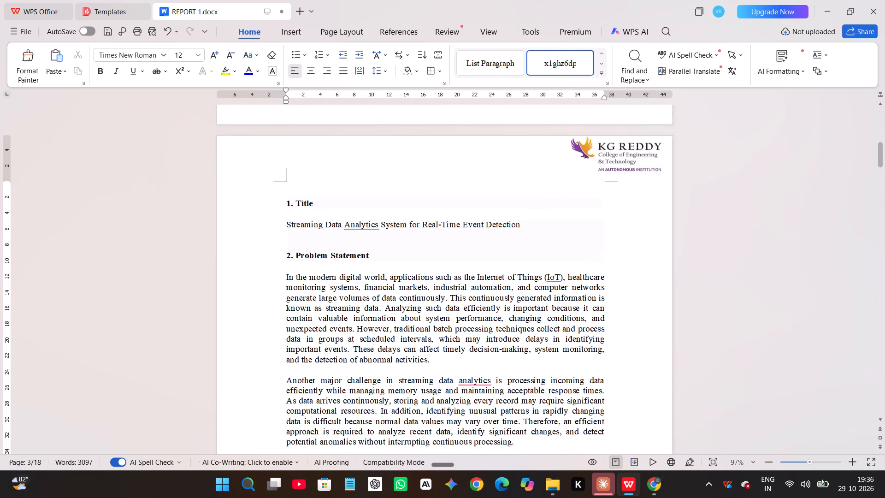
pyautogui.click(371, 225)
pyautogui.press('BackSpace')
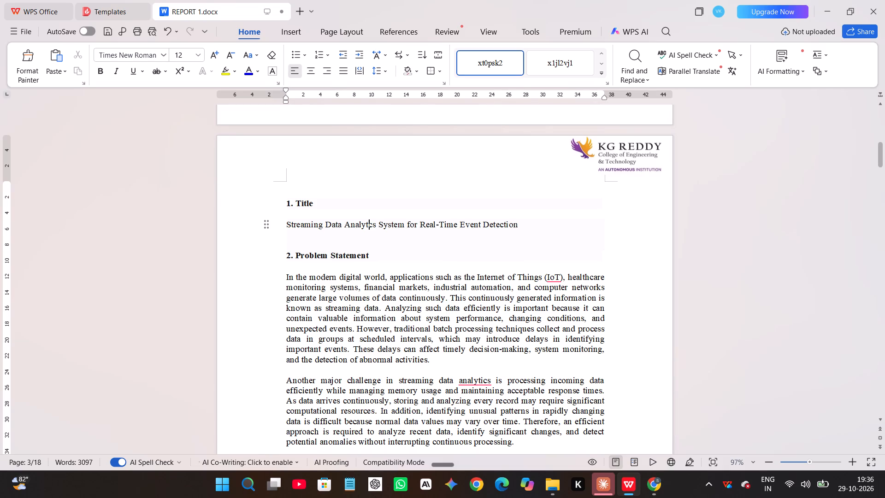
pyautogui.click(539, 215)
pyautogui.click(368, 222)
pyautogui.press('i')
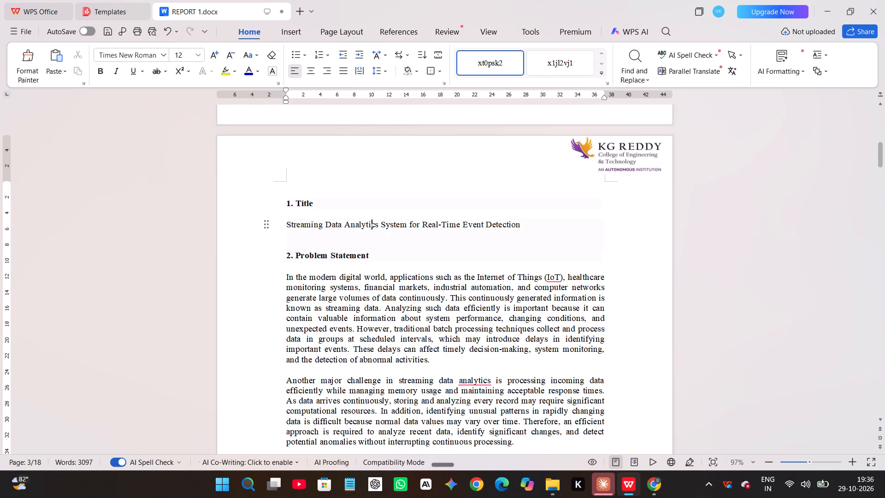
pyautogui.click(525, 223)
# Review the layout from the cover page through the contents list and Problem Statement to the Objectives page.
pyautogui.scroll(9, 525, 223)
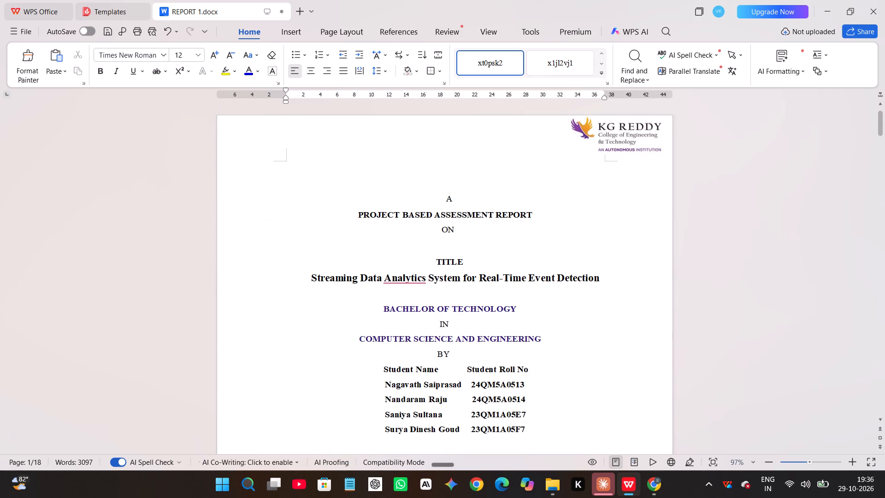
pyautogui.scroll(-9, 525, 223)
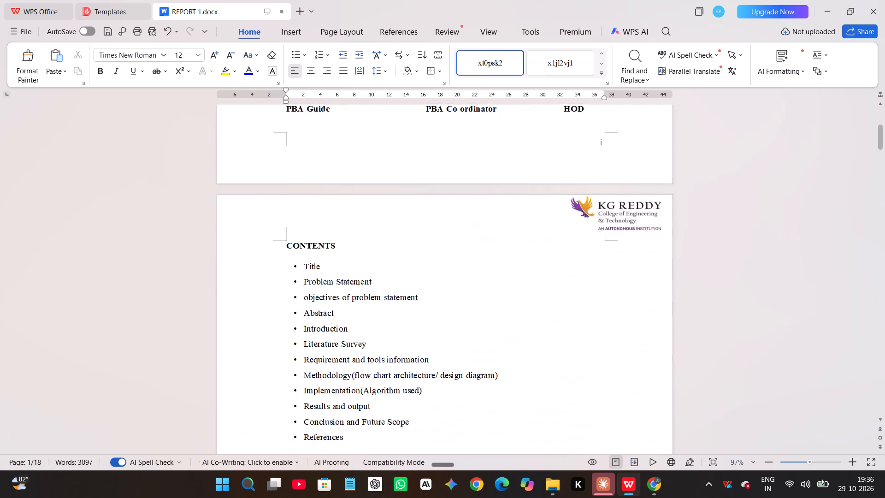
pyautogui.scroll(-9, 525, 223)
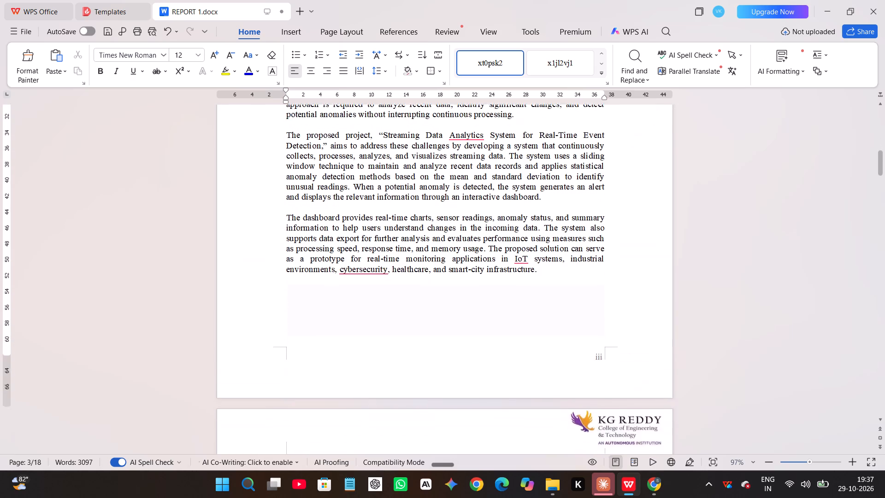
pyautogui.scroll(5, 525, 223)
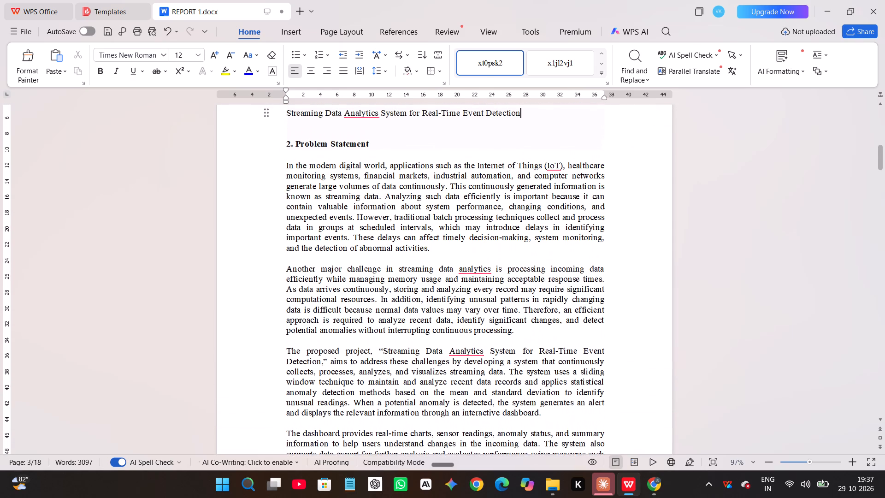
pyautogui.scroll(1, 525, 223)
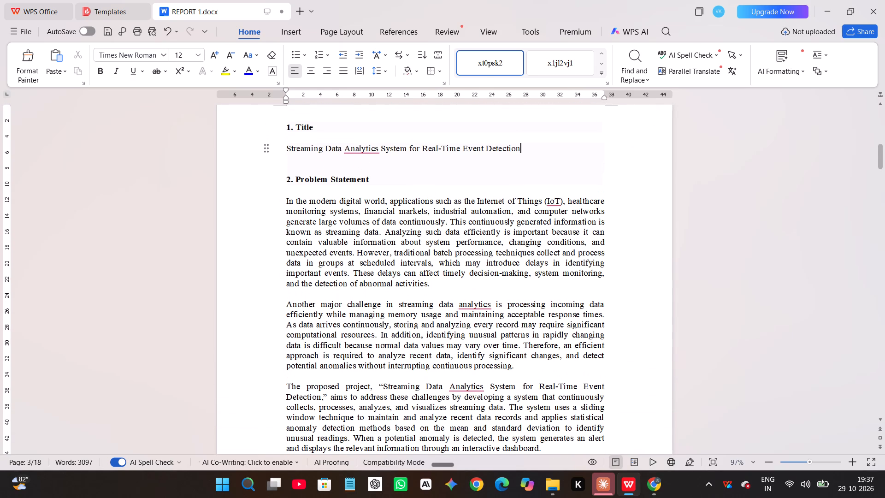
pyautogui.scroll(-6, 525, 223)
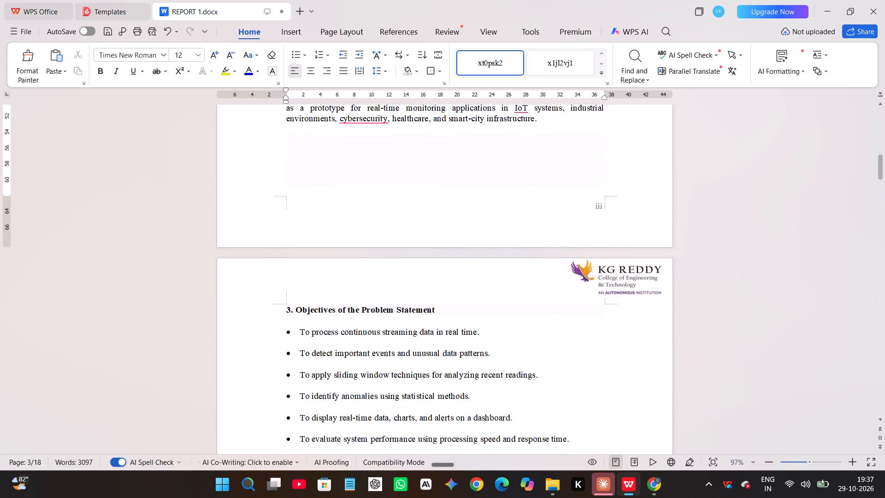
pyautogui.scroll(-3, 417, 273)
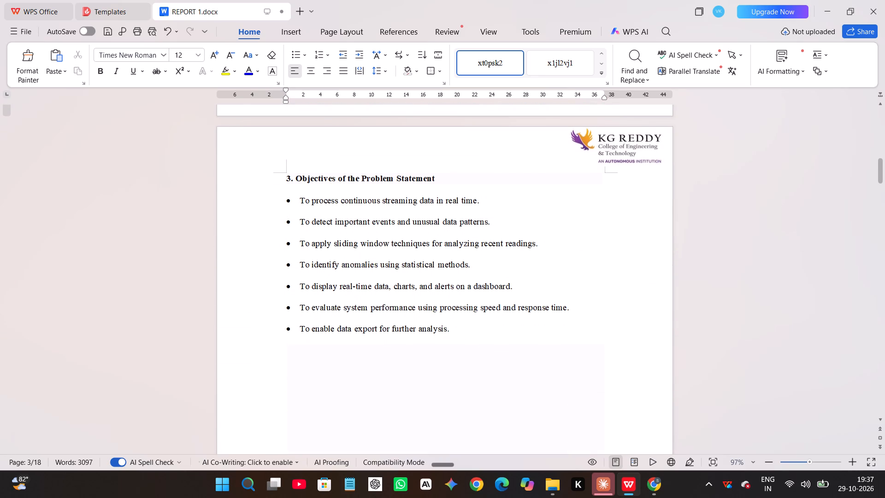
# Delete the seven bulleted objectives under "3. Objectives of the Problem Statement", from "To process continuous streaming data" to "To enable data export".
pyautogui.moveTo(295, 201); pyautogui.dragTo(455, 333)
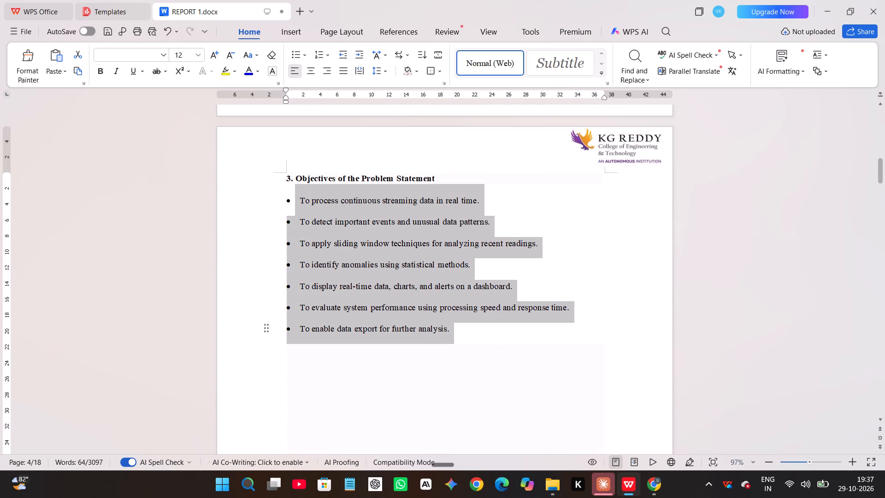
pyautogui.moveTo(455, 333); pyautogui.dragTo(455, 334)
pyautogui.press('BackSpace')
pyautogui.press('BackSpace')
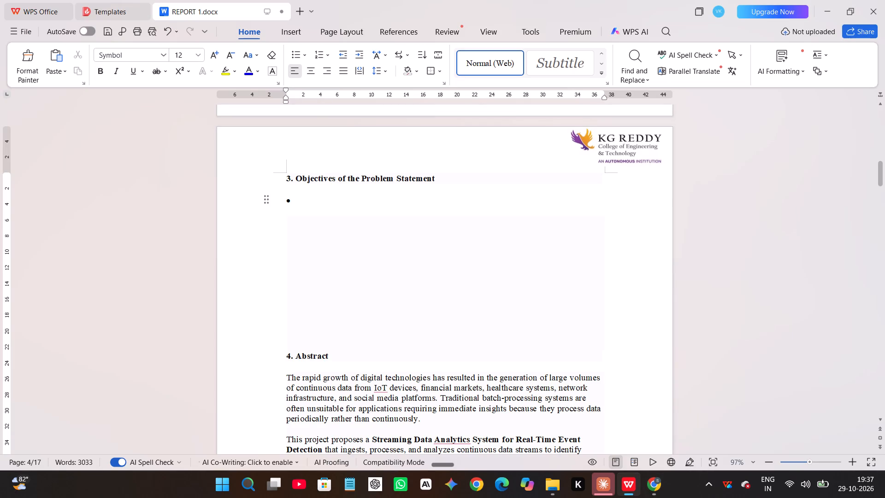
pyautogui.click(309, 196)
pyautogui.hotkey('ctrl', 'v')
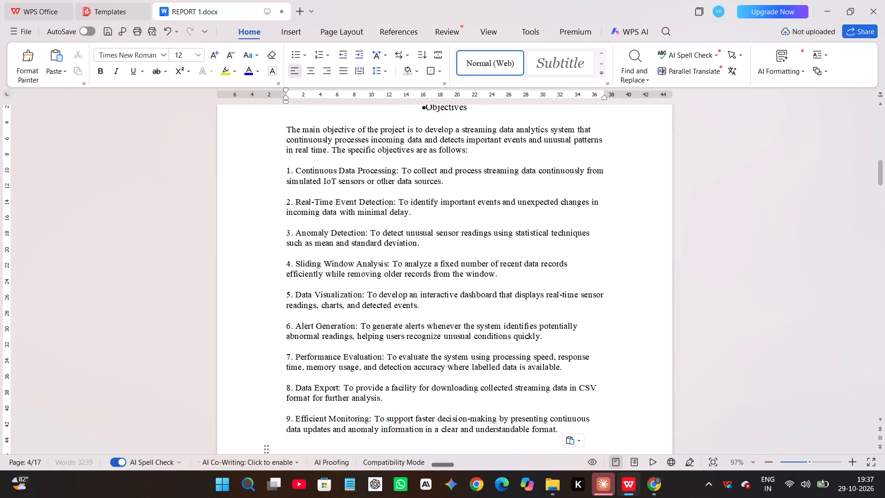
# Delete the redundant bulleted "Objectives" line directly below the section 3 heading.
pyautogui.scroll(2, 309, 196)
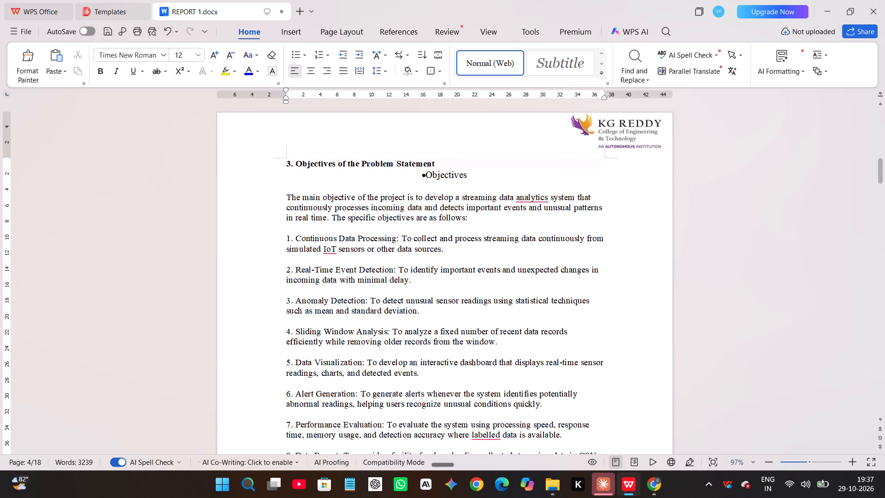
pyautogui.moveTo(473, 178); pyautogui.dragTo(418, 179)
pyautogui.press('BackSpace')
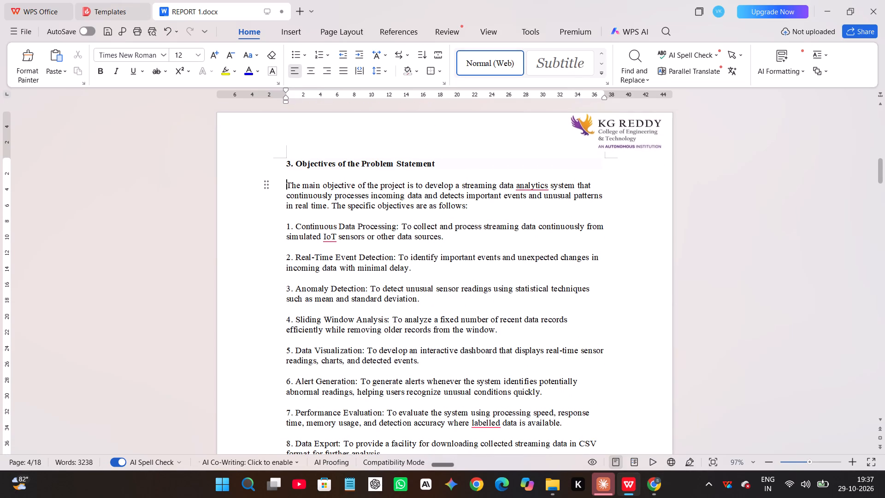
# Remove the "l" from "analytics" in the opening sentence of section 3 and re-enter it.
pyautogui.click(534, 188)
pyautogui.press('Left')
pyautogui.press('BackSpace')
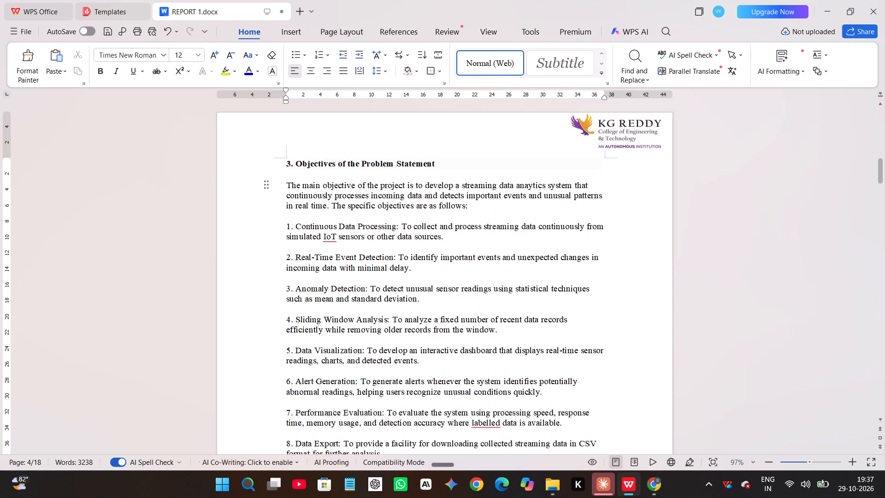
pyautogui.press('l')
# Review the Title and Problem Statement page and the start of the Objectives section for layout consistency.
pyautogui.scroll(7, 544, 222)
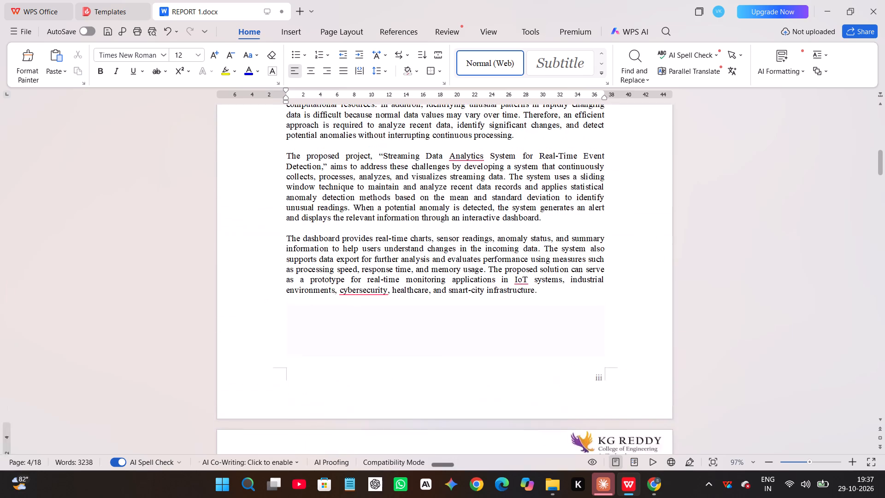
pyautogui.hscroll(2, 544, 222)
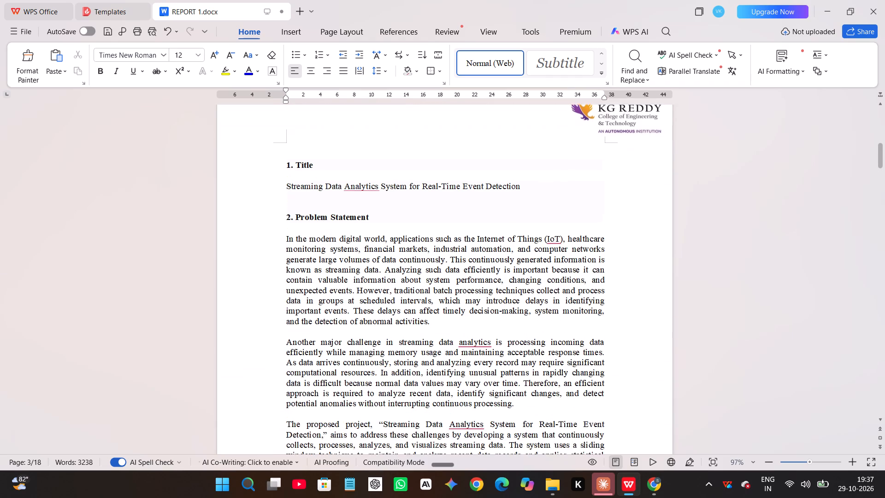
pyautogui.hscroll(2, 544, 222)
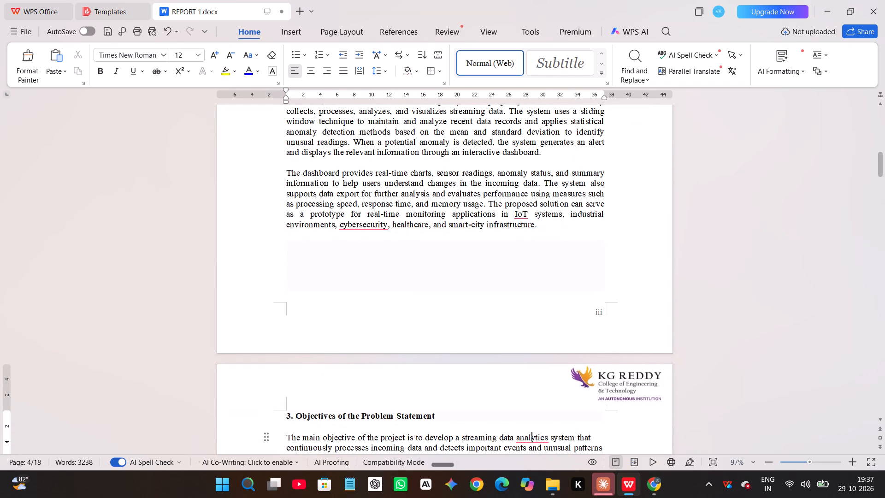
pyautogui.hscroll(2, 544, 222)
pyautogui.scroll(-3, 436, 226)
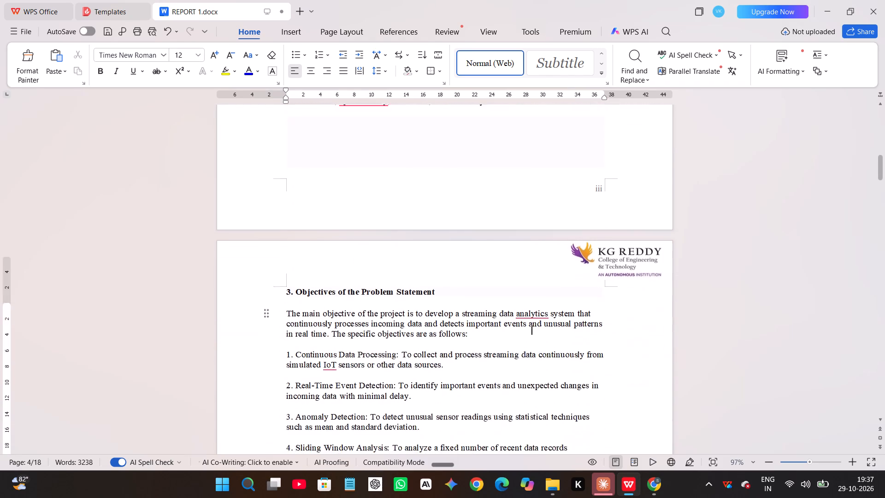
pyautogui.scroll(-2, 436, 226)
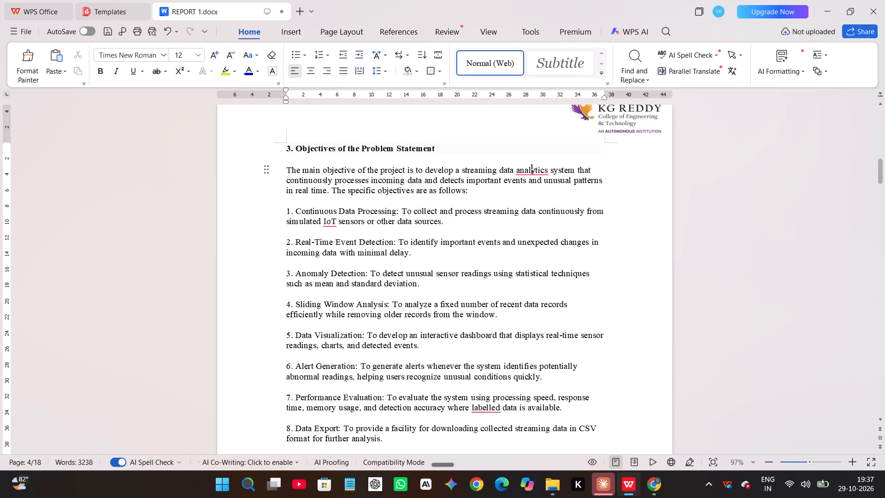
# Make the objective labels "1. Continuous Data Processing:", "2. Real-Time Event Detection:" and "3. Anomaly Detection:" bold.
pyautogui.moveTo(400, 213); pyautogui.dragTo(284, 212)
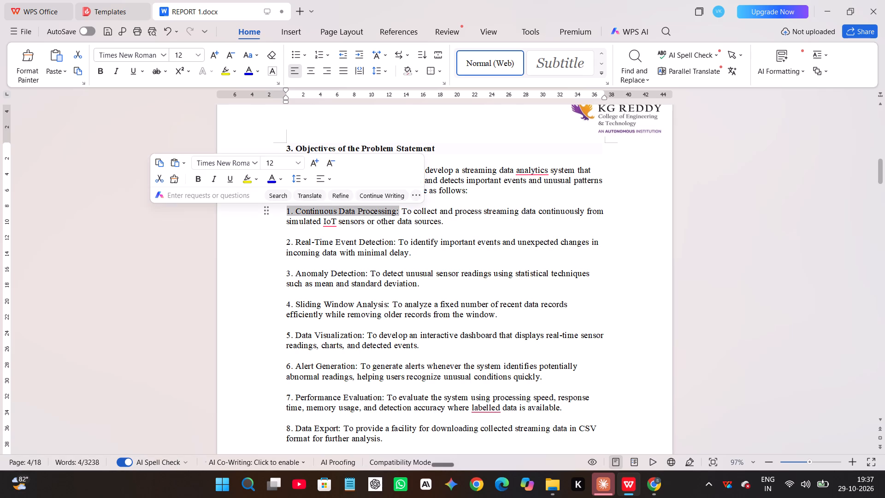
pyautogui.click(198, 183)
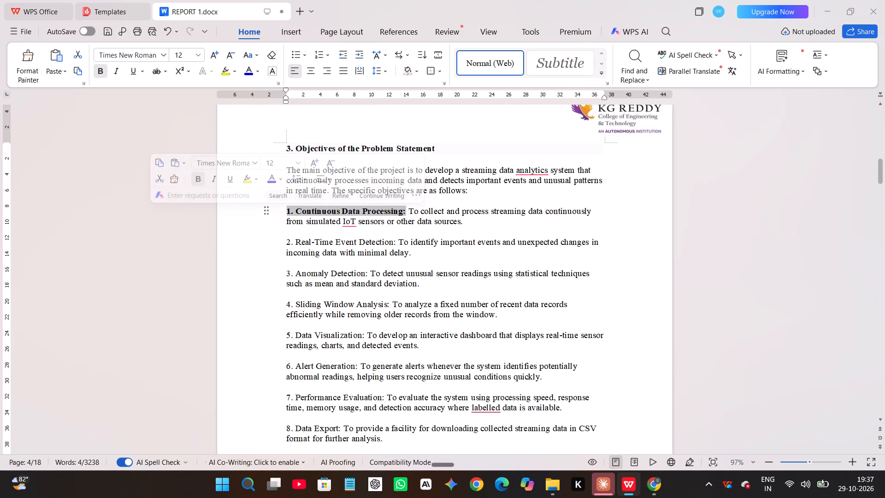
pyautogui.moveTo(397, 243); pyautogui.dragTo(254, 242)
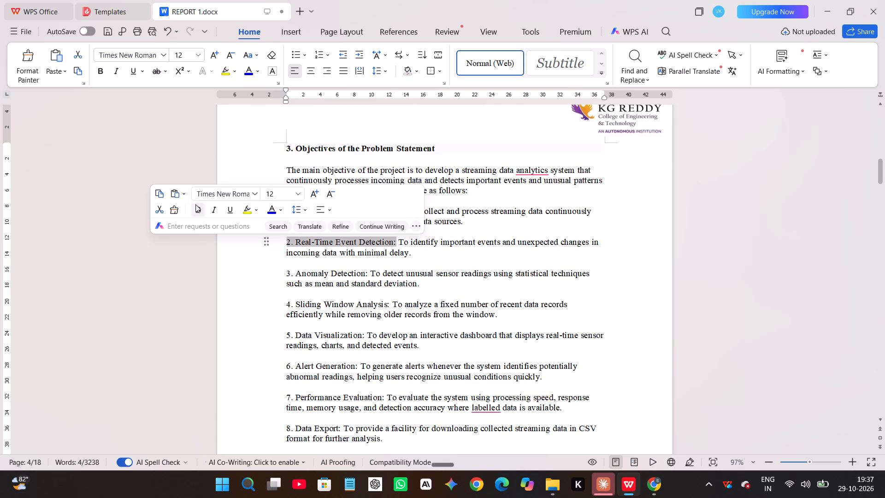
pyautogui.click(202, 225)
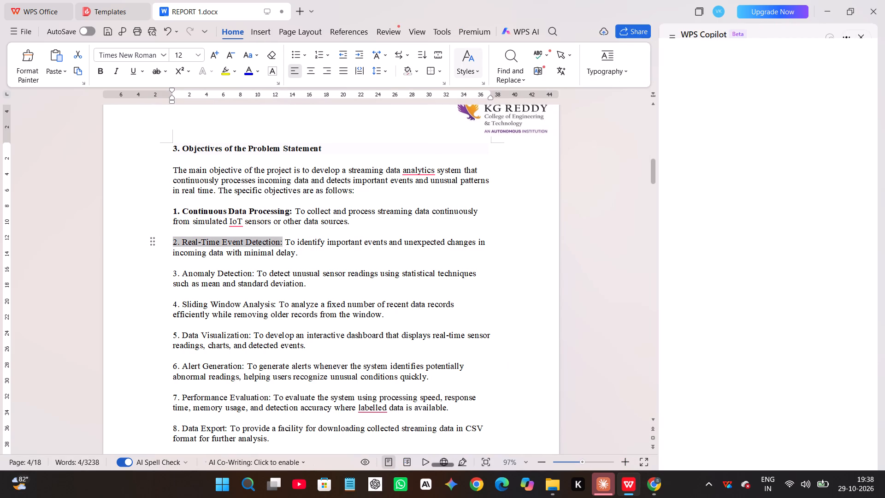
pyautogui.click(859, 36)
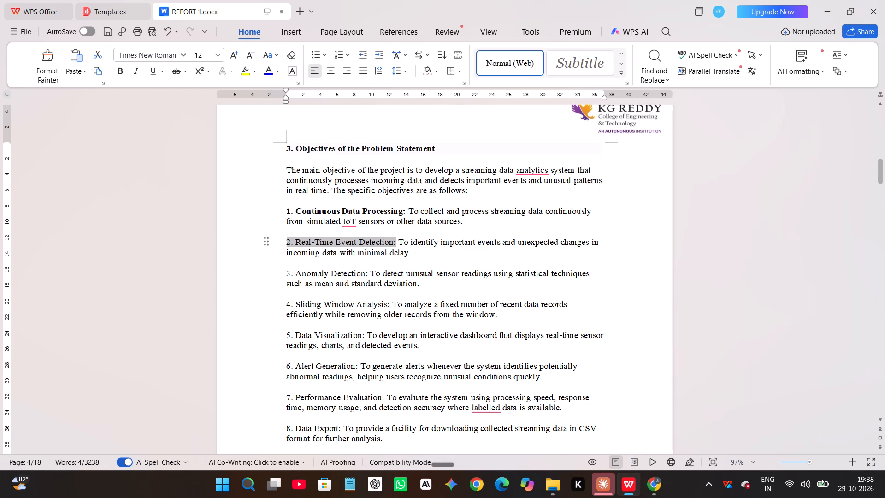
pyautogui.rightClick(295, 242)
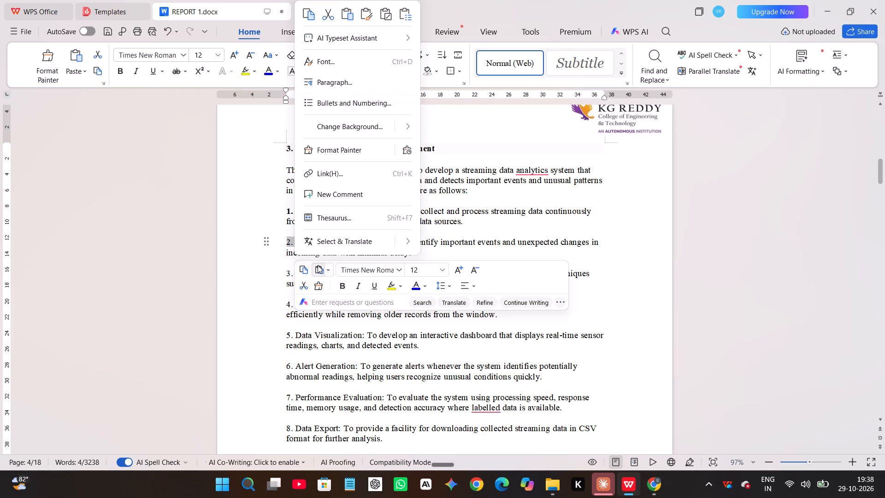
pyautogui.click(339, 284)
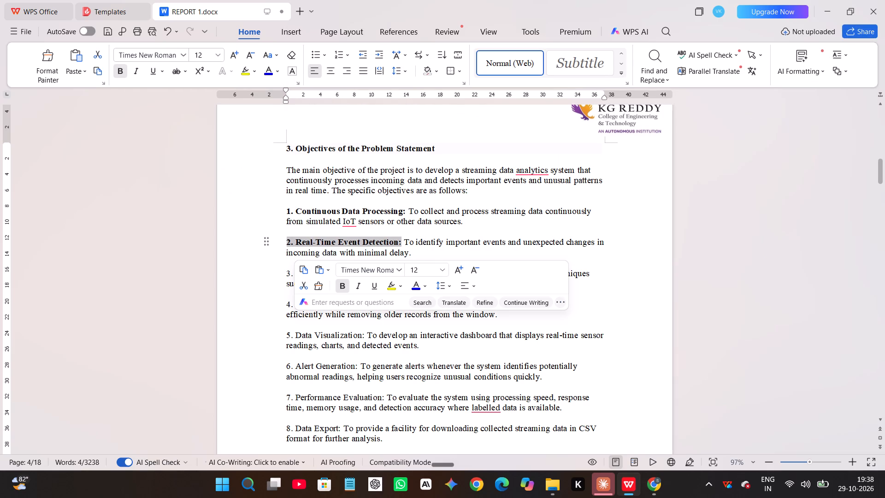
pyautogui.click(286, 273)
pyautogui.moveTo(286, 273); pyautogui.dragTo(341, 276)
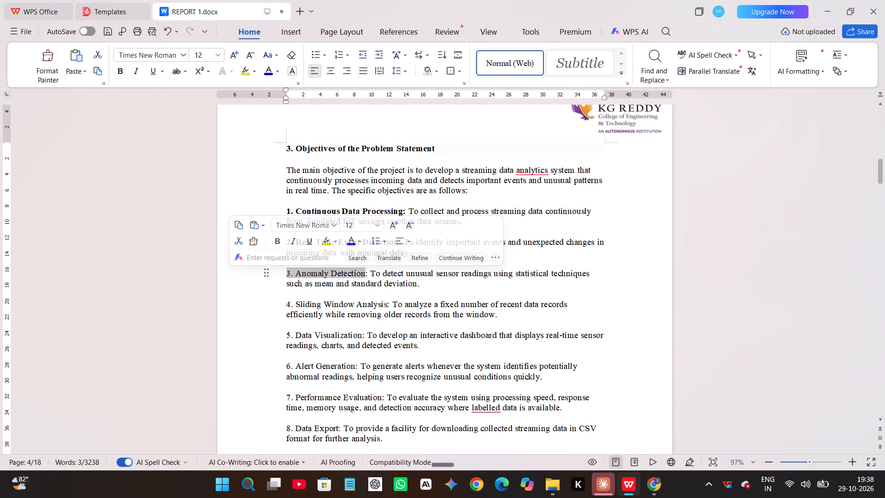
pyautogui.moveTo(369, 277); pyautogui.dragTo(286, 273)
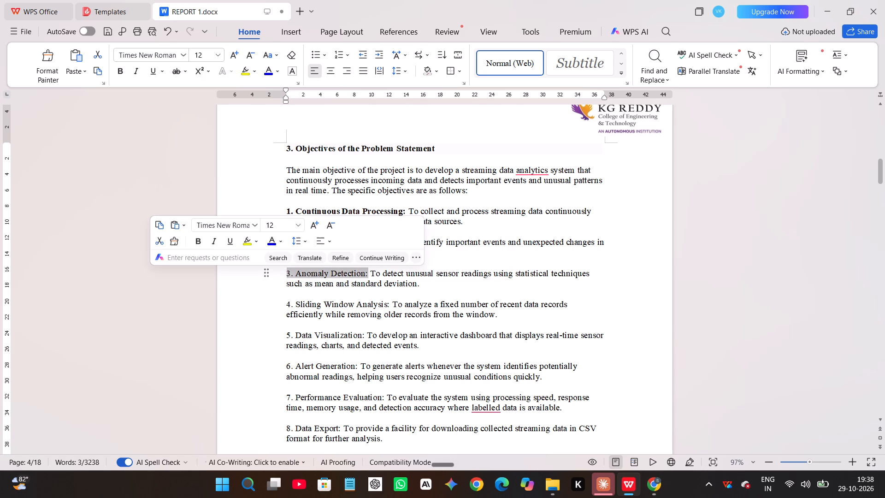
pyautogui.click(204, 242)
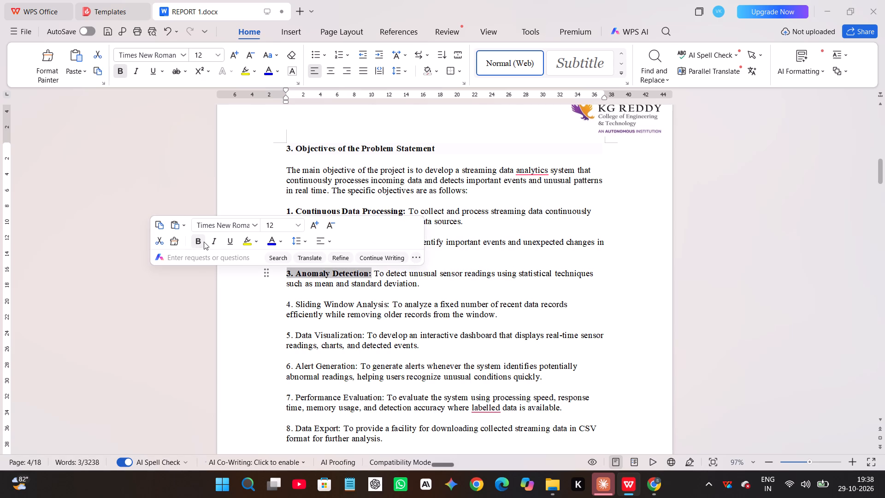
# Make the objective labels "4. Sliding Window Analysis:", "5. Data Visualization:" and "6. Alert Generation:" bold.
pyautogui.moveTo(389, 307); pyautogui.dragTo(284, 303)
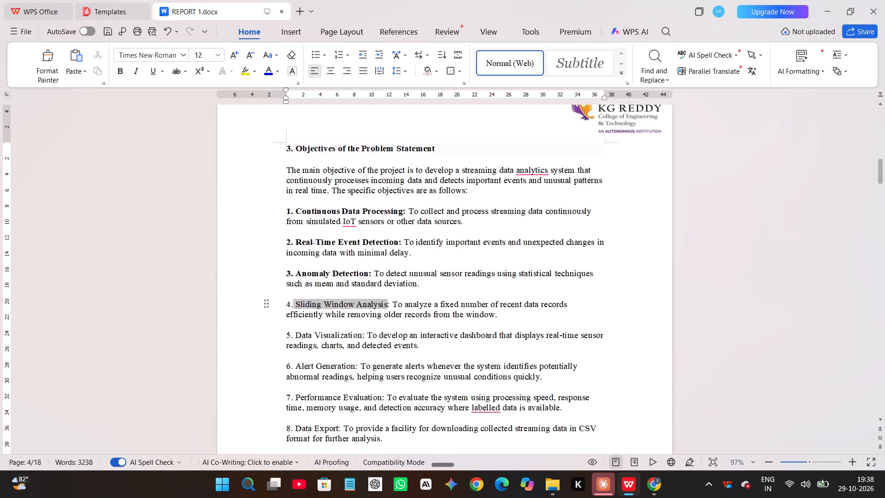
pyautogui.moveTo(284, 303); pyautogui.dragTo(280, 303)
pyautogui.click(197, 274)
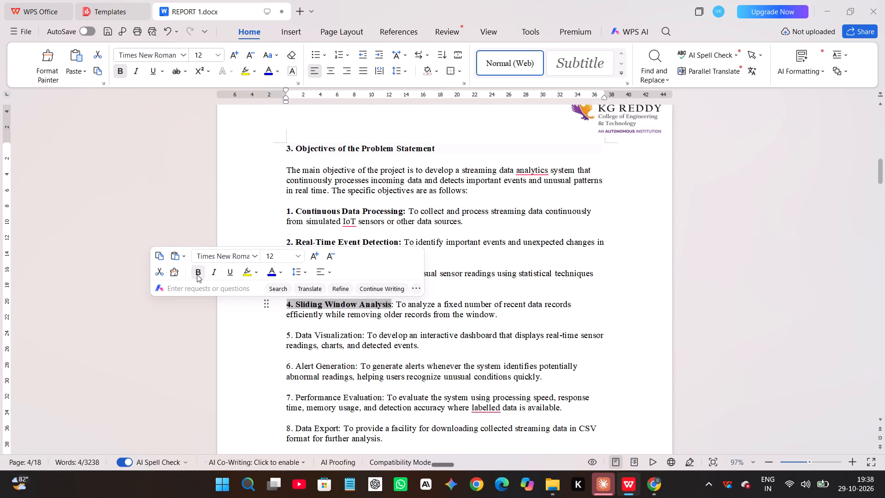
pyautogui.doubleClick(393, 301)
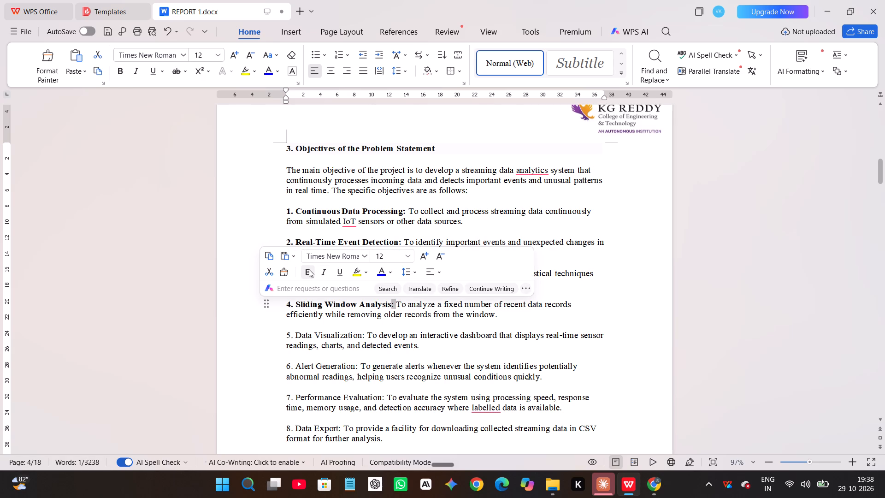
pyautogui.click(309, 269)
pyautogui.moveTo(284, 332); pyautogui.dragTo(374, 338)
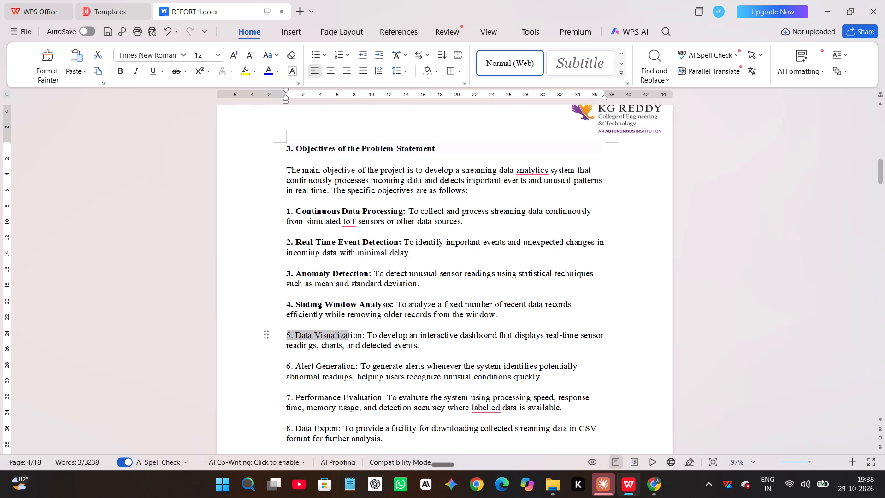
pyautogui.moveTo(374, 338); pyautogui.dragTo(368, 333)
pyautogui.moveTo(368, 333); pyautogui.dragTo(366, 334)
pyautogui.click(286, 303)
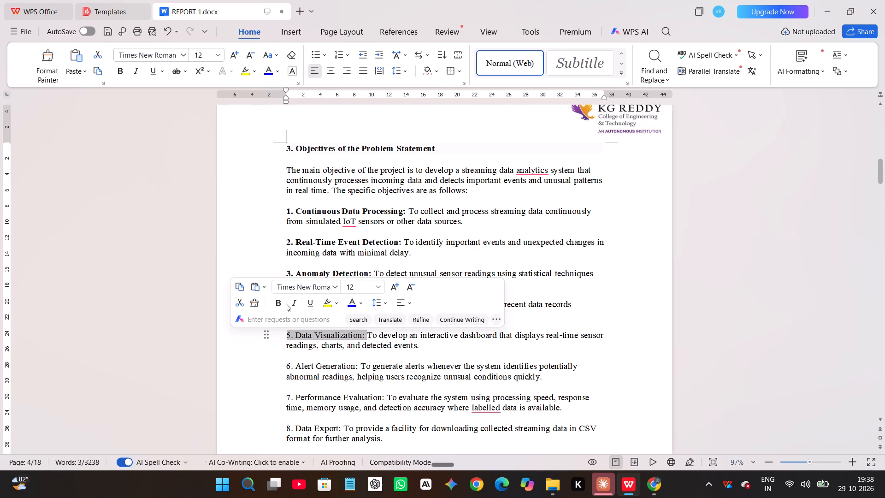
pyautogui.click(285, 303)
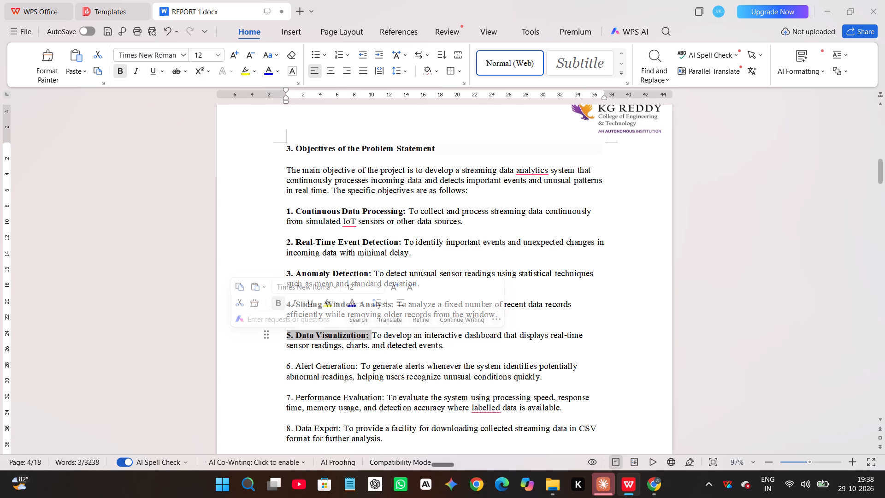
pyautogui.moveTo(357, 366); pyautogui.dragTo(287, 366)
pyautogui.click(206, 332)
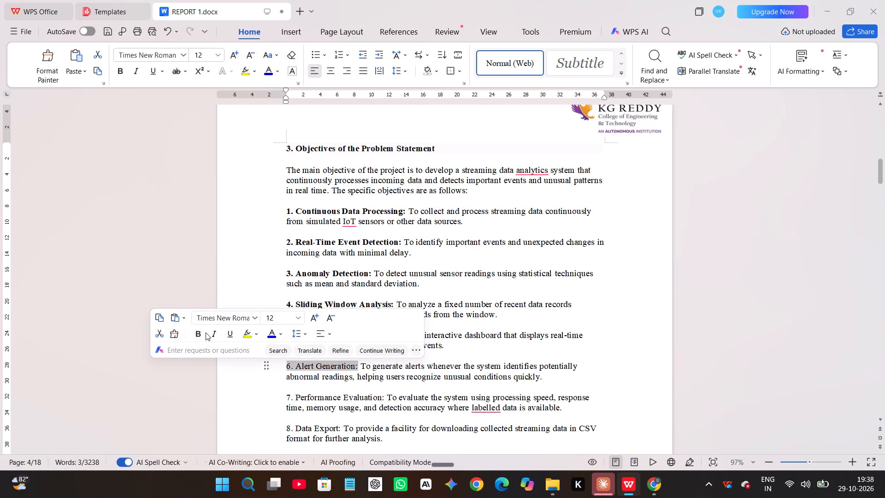
pyautogui.click(197, 337)
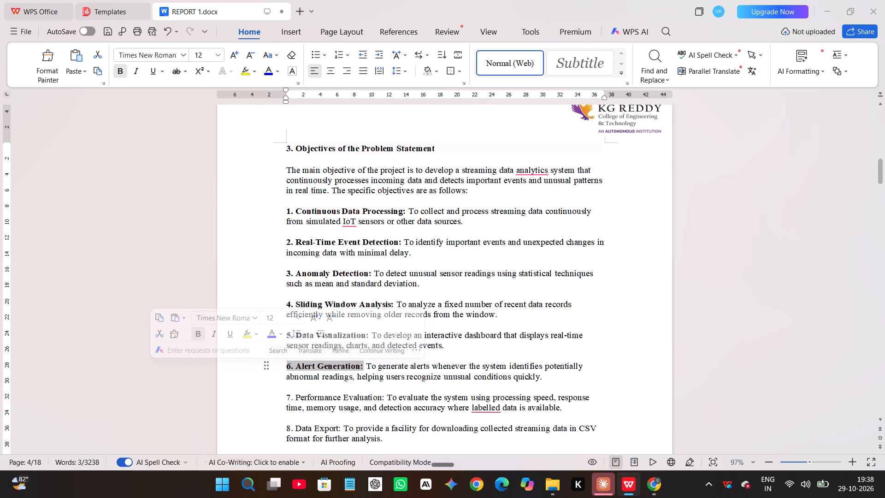
# Make the objective labels "7. Performance Evaluation:", "8. Data Export:" and "9. Efficient Monitoring:" bold.
pyautogui.moveTo(386, 397); pyautogui.dragTo(284, 393)
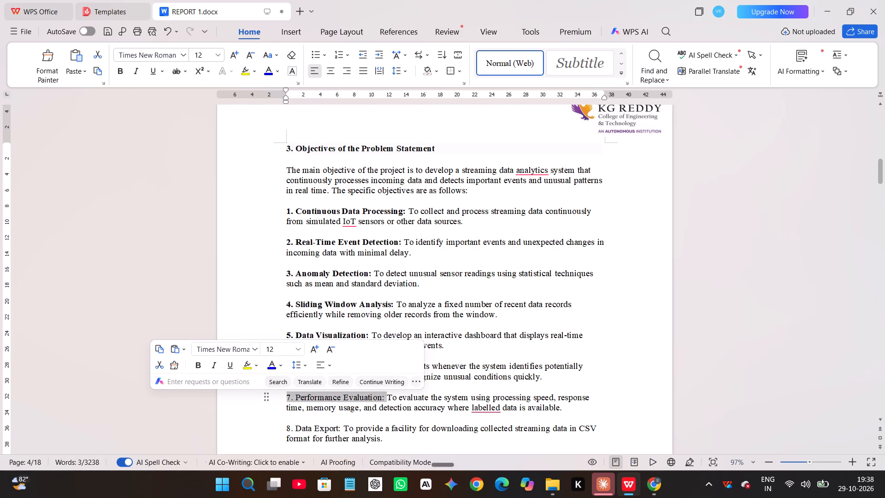
pyautogui.click(195, 364)
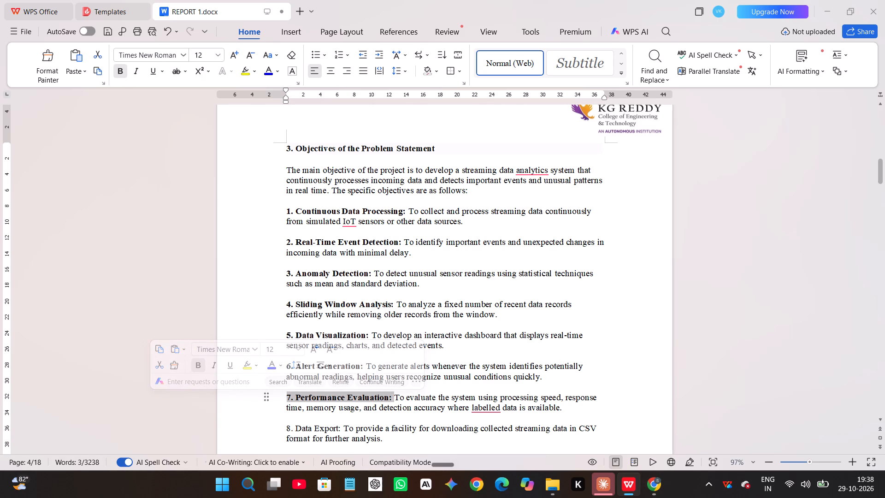
pyautogui.moveTo(341, 428); pyautogui.dragTo(265, 426)
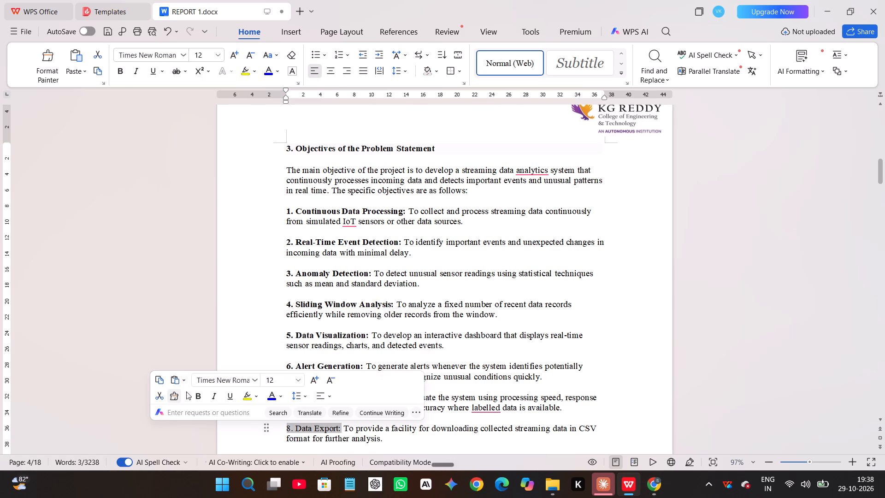
pyautogui.click(197, 392)
pyautogui.click(589, 368)
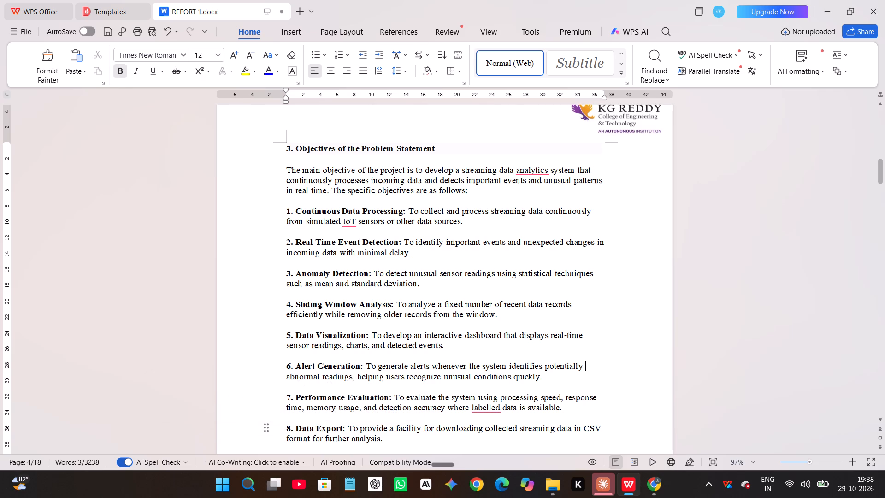
pyautogui.scroll(-1, 589, 368)
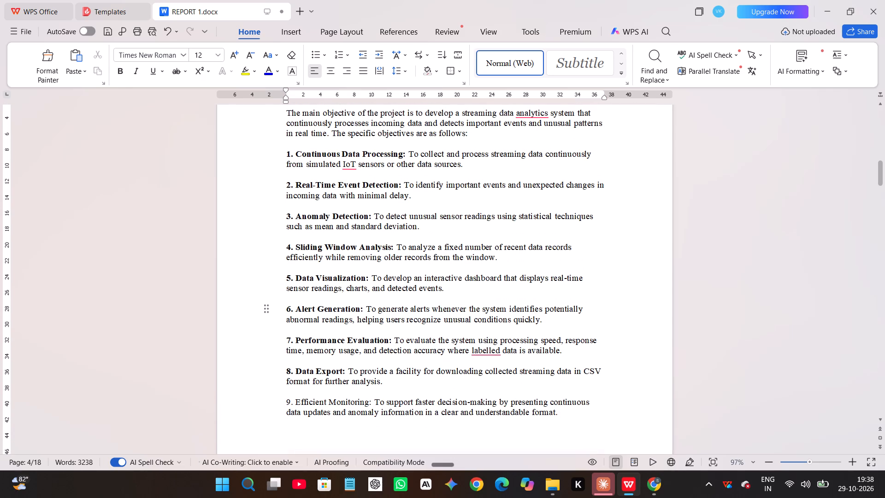
pyautogui.moveTo(375, 402); pyautogui.dragTo(258, 394)
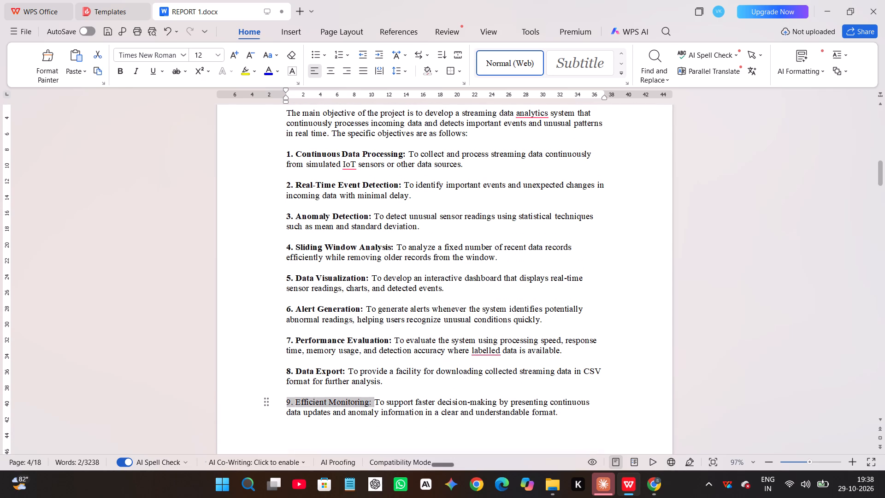
pyautogui.moveTo(258, 394); pyautogui.dragTo(253, 399)
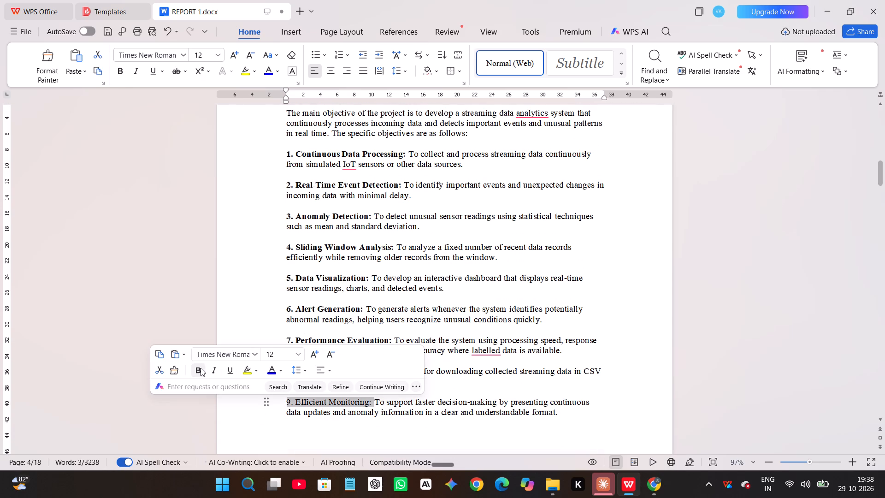
pyautogui.click(201, 368)
pyautogui.click(572, 338)
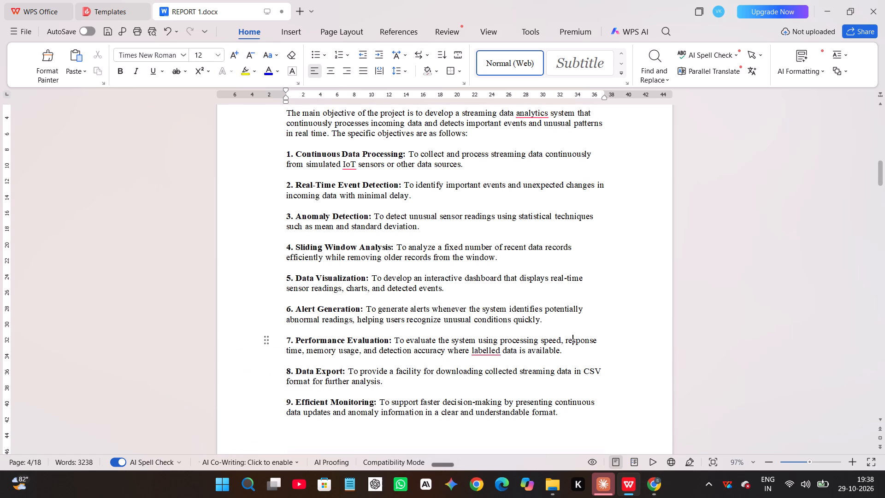
# Justify the section 3 body text from the opening objective paragraph through objective 9.
pyautogui.scroll(1, 572, 338)
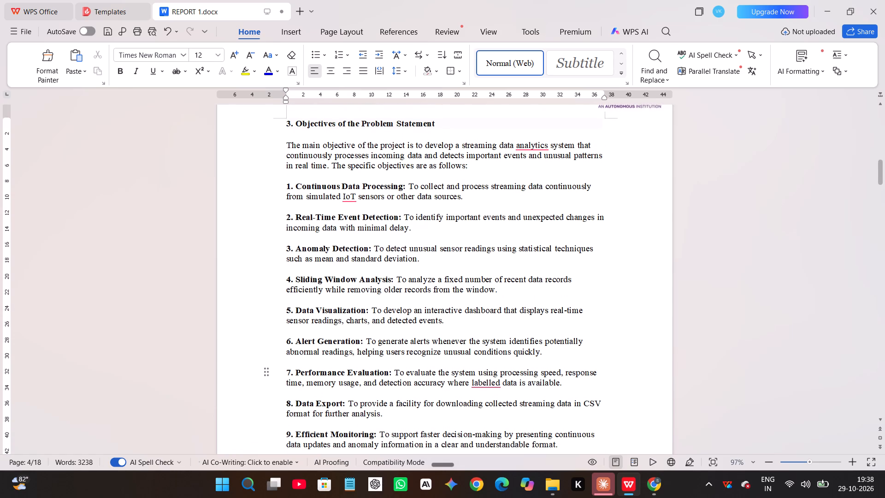
pyautogui.moveTo(289, 147); pyautogui.dragTo(559, 375)
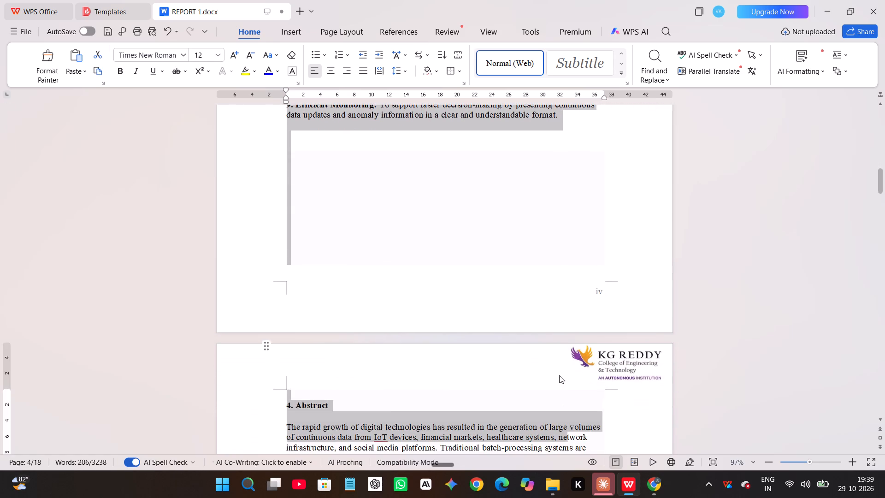
pyautogui.moveTo(559, 375); pyautogui.dragTo(544, 145)
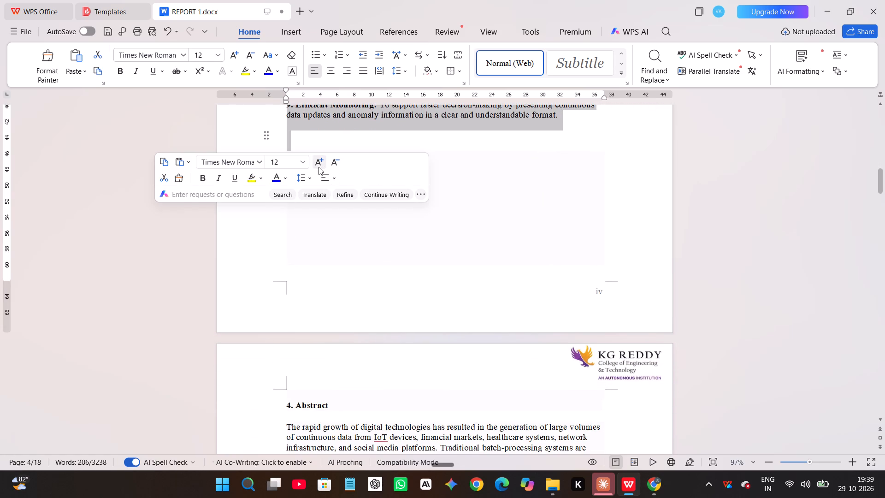
pyautogui.click(336, 183)
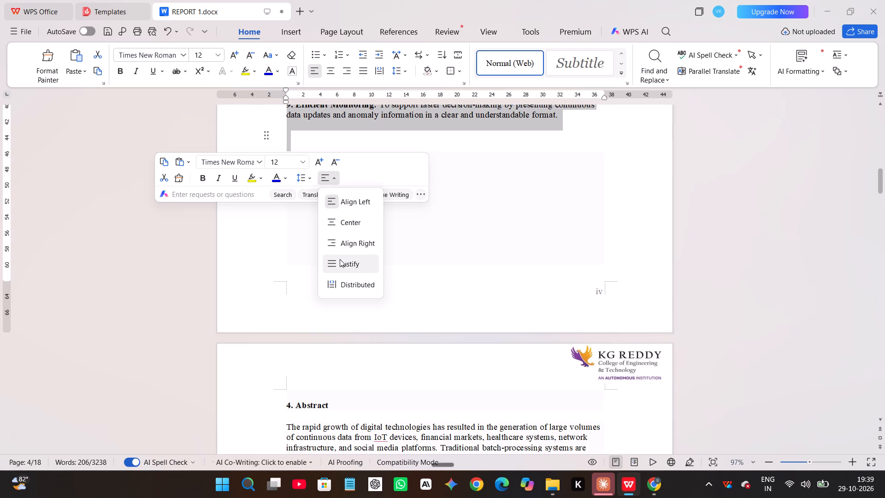
pyautogui.click(340, 259)
pyautogui.click(471, 233)
# Increase the "3. Objectives of the Problem Statement" heading to font size 14.
pyautogui.scroll(4, 471, 233)
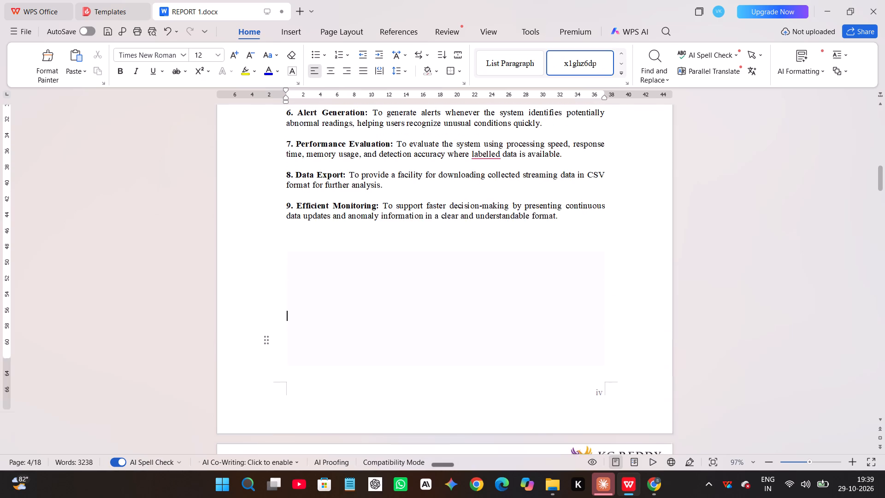
pyautogui.scroll(1, 471, 233)
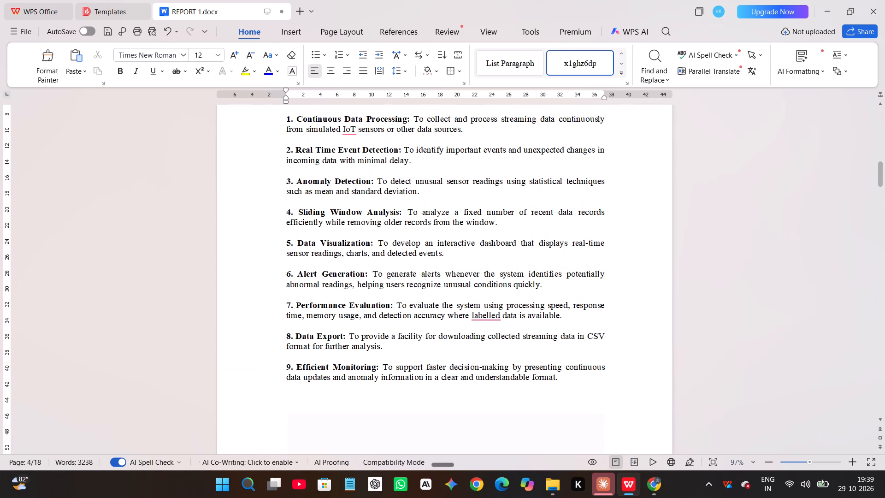
pyautogui.scroll(2, 457, 285)
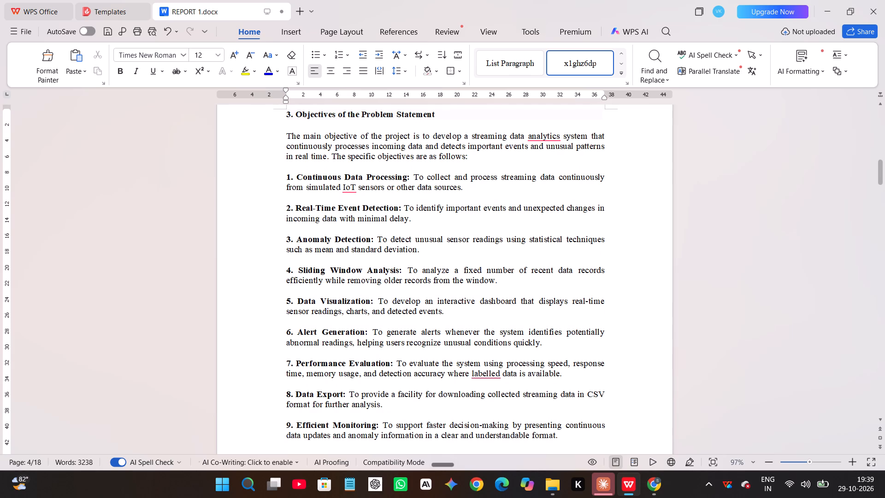
pyautogui.scroll(2, 347, 172)
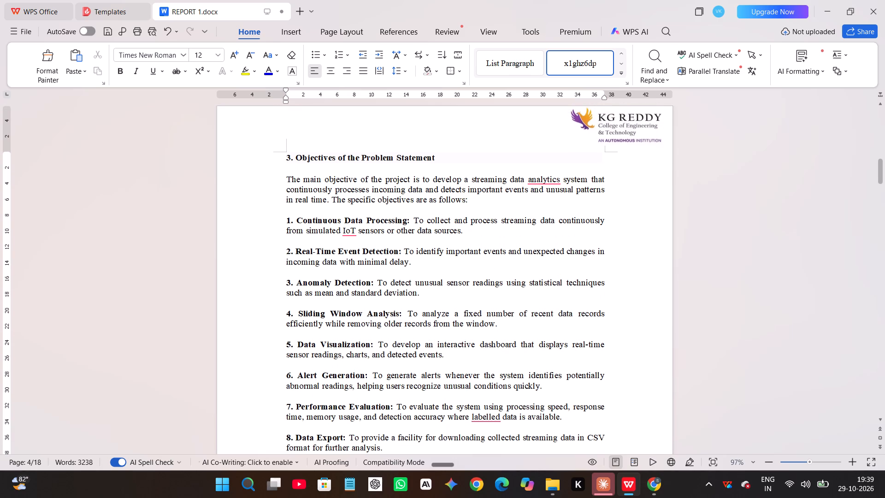
pyautogui.scroll(1, 347, 172)
pyautogui.moveTo(440, 195); pyautogui.dragTo(260, 187)
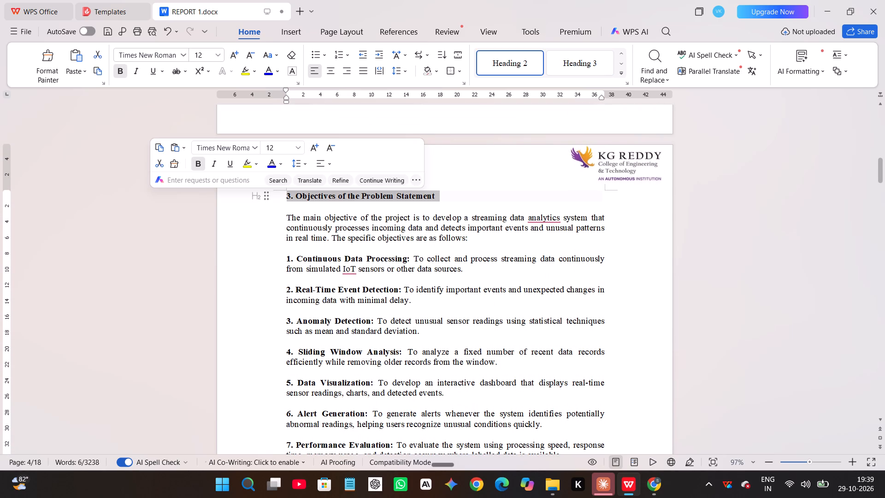
pyautogui.click(315, 149)
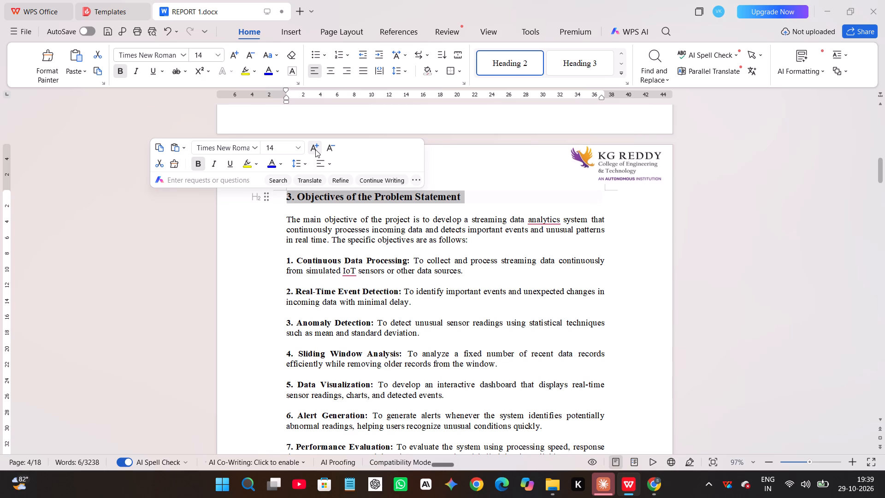
pyautogui.click(345, 237)
pyautogui.moveTo(345, 237); pyautogui.dragTo(346, 237)
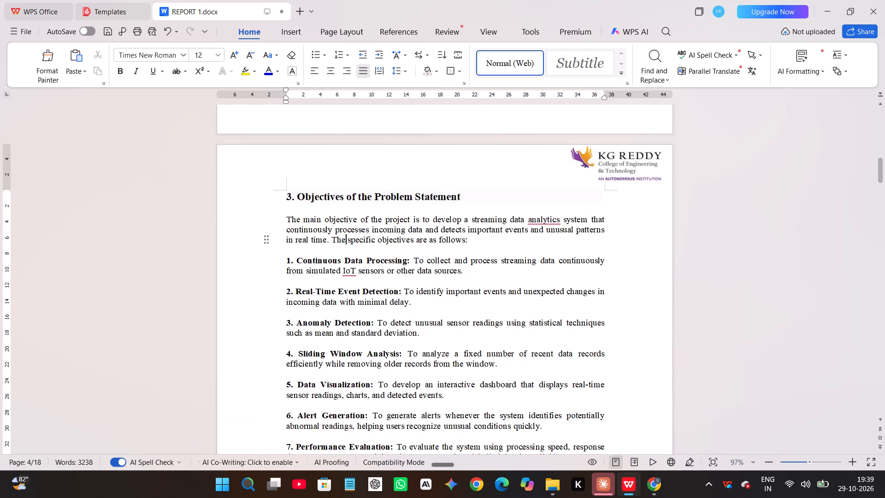
pyautogui.moveTo(346, 237); pyautogui.dragTo(366, 244)
pyautogui.click(392, 244)
# Increase the "2. Problem Statement" heading to font size 14.
pyautogui.scroll(6, 392, 244)
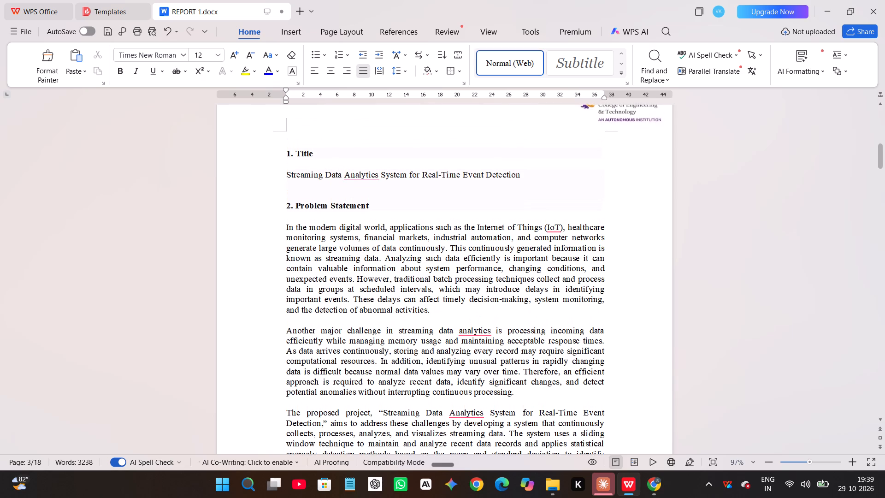
pyautogui.moveTo(376, 212); pyautogui.dragTo(281, 203)
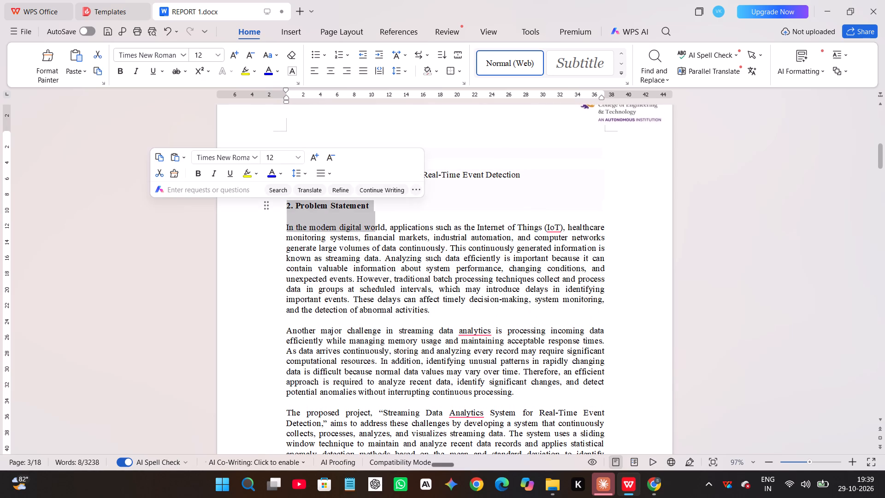
pyautogui.moveTo(323, 207); pyautogui.dragTo(365, 207)
pyautogui.click(365, 207)
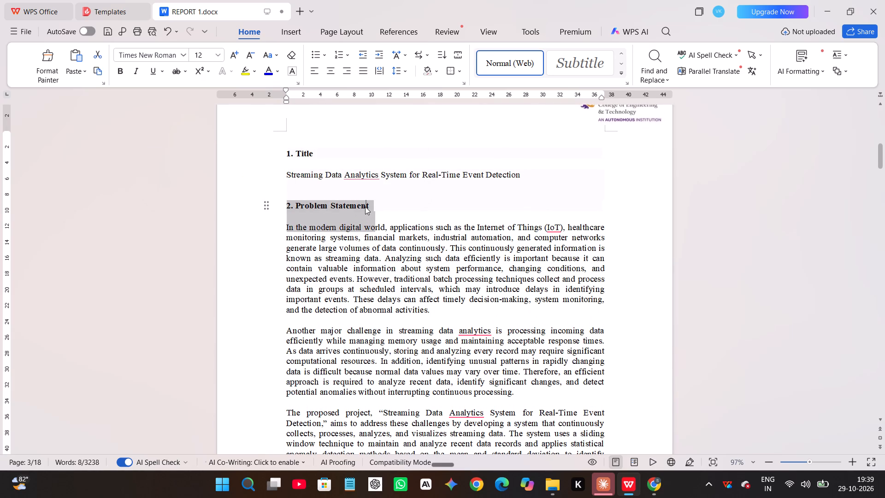
pyautogui.click(384, 205)
pyautogui.moveTo(384, 205); pyautogui.dragTo(248, 191)
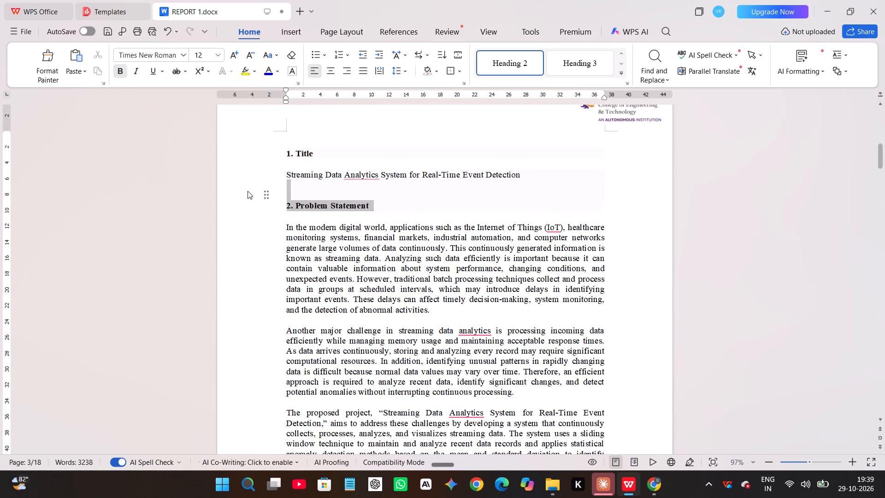
pyautogui.moveTo(248, 191); pyautogui.dragTo(249, 205)
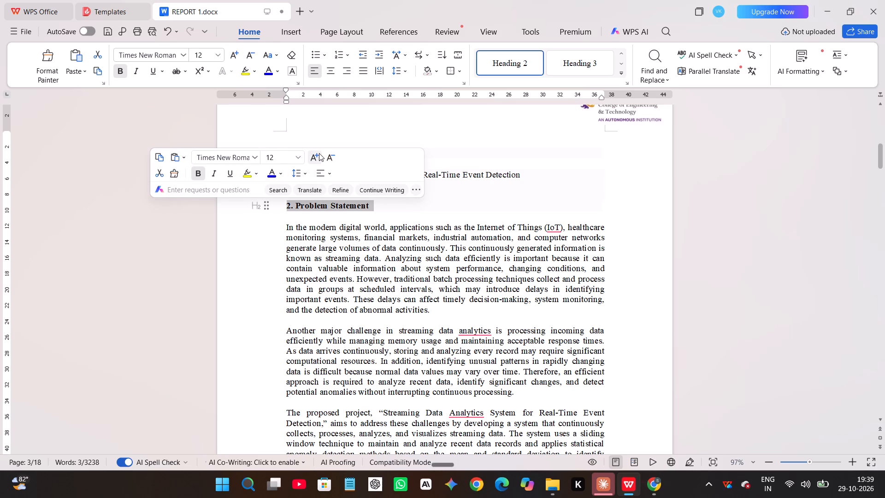
pyautogui.click(319, 153)
pyautogui.click(419, 194)
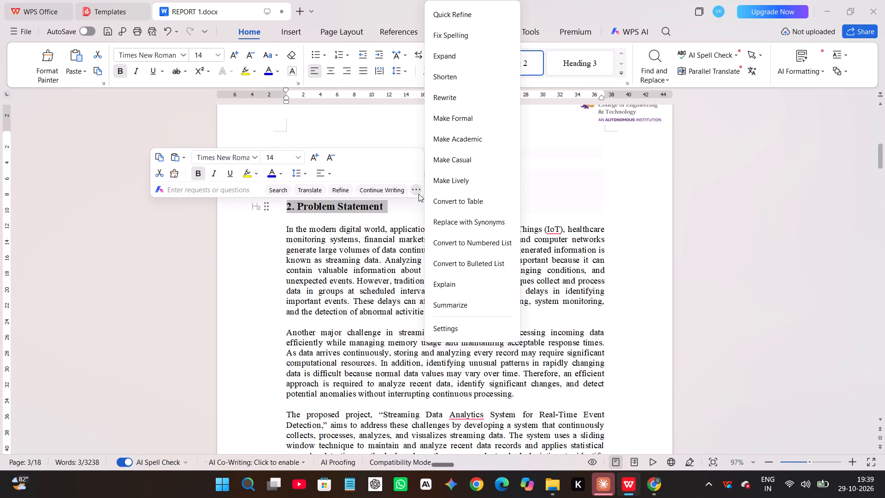
pyautogui.click(415, 210)
# Increase the "1. Title" heading to font size 14.
pyautogui.moveTo(325, 155); pyautogui.dragTo(291, 157)
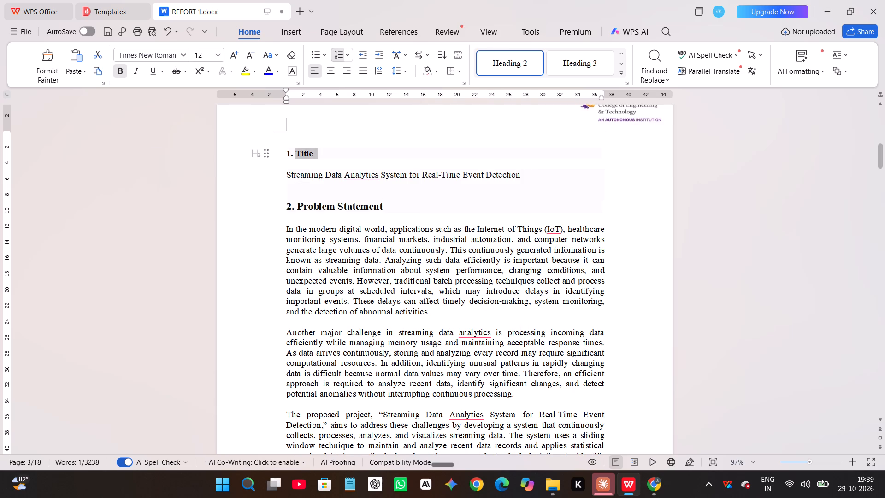
pyautogui.moveTo(291, 157); pyautogui.dragTo(289, 152)
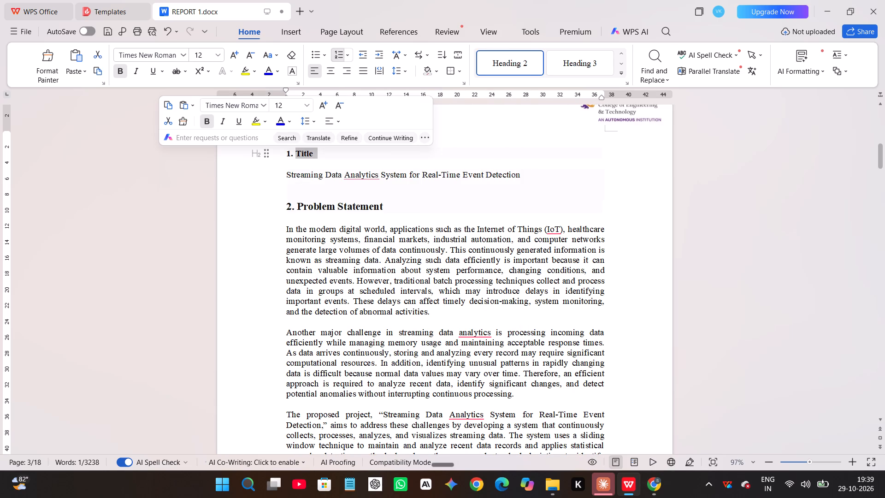
pyautogui.click(325, 110)
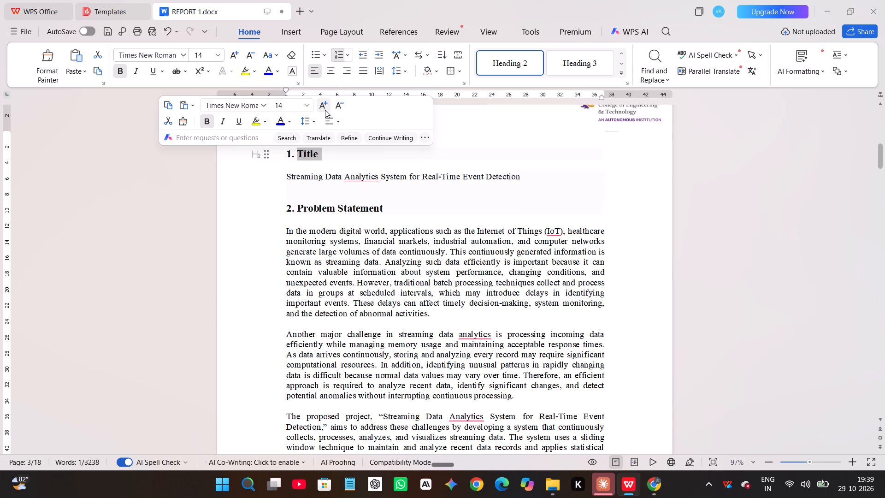
pyautogui.click(476, 205)
# Review the cover page, the Contents page and the Abstract section for formatting consistency.
pyautogui.scroll(10, 476, 205)
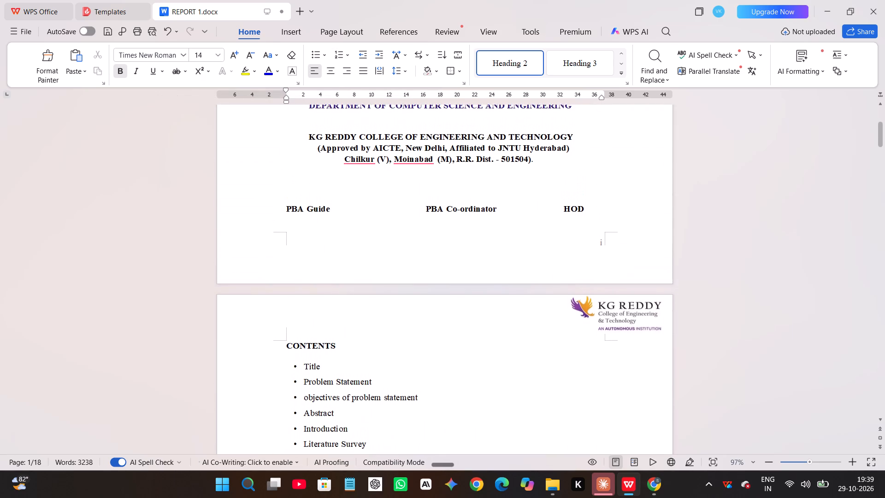
pyautogui.scroll(4, 476, 205)
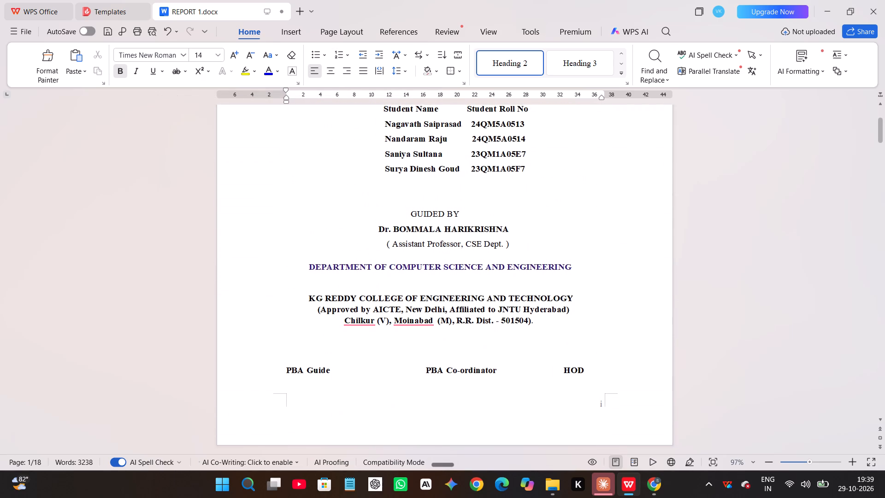
pyautogui.scroll(-14, 476, 205)
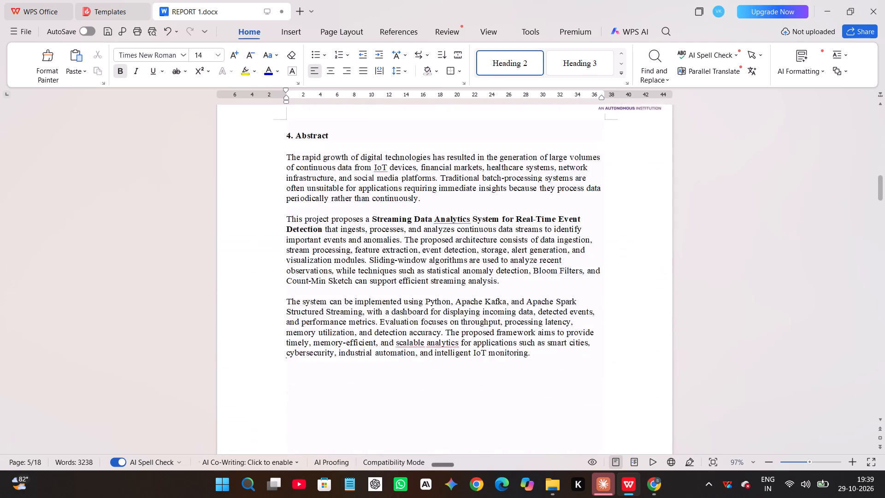
# Insert two blank lines before the "5. Introduction" heading so the section starts on a new page.
pyautogui.click(308, 183)
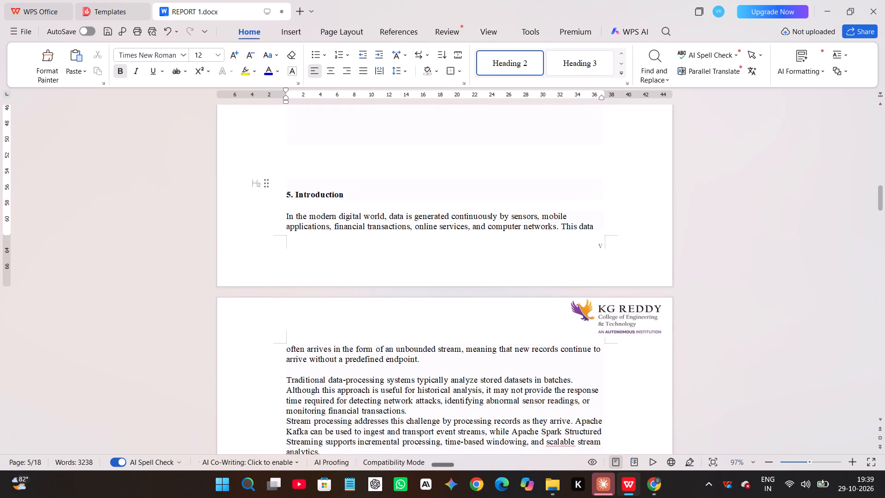
pyautogui.press('Return')
pyautogui.press('Return')
# Increase the "5. Introduction" heading to font size 14.
pyautogui.scroll(-2, 308, 183)
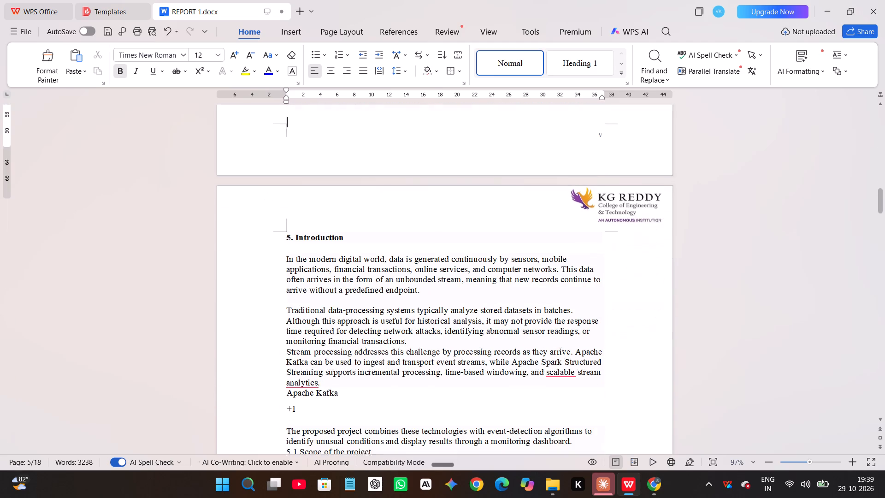
pyautogui.scroll(-1, 308, 183)
pyautogui.moveTo(348, 229); pyautogui.dragTo(280, 227)
pyautogui.click(310, 178)
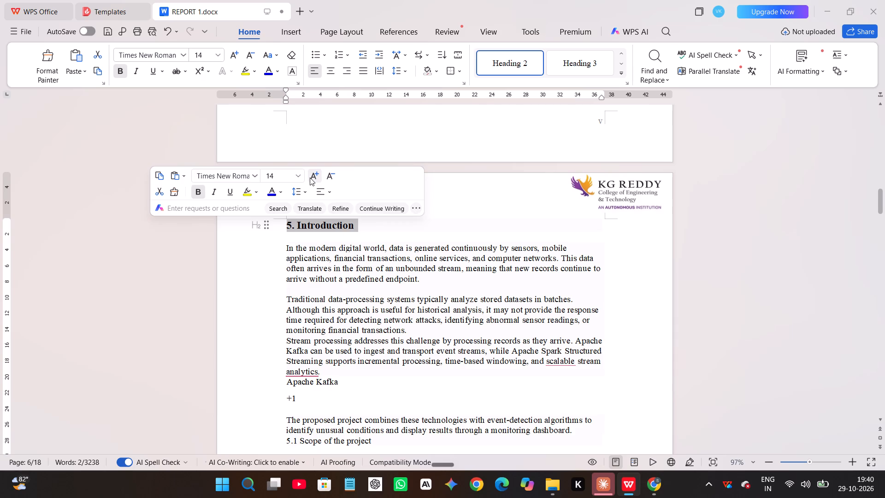
# Delete all body text under "5. Introduction", including the 5.1 scope and 5.2 Applications content, up to "6. Literature Survey".
pyautogui.moveTo(286, 247); pyautogui.dragTo(405, 453)
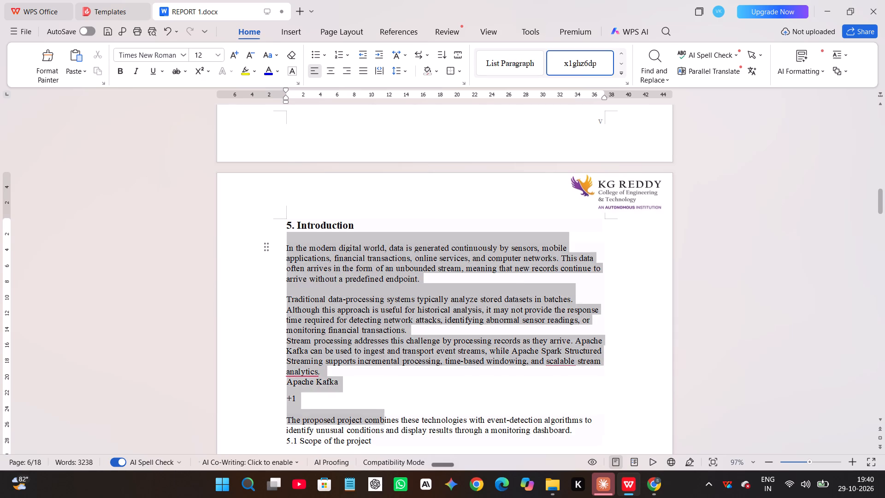
pyautogui.moveTo(405, 453); pyautogui.dragTo(432, 182)
pyautogui.scroll(2, 432, 182)
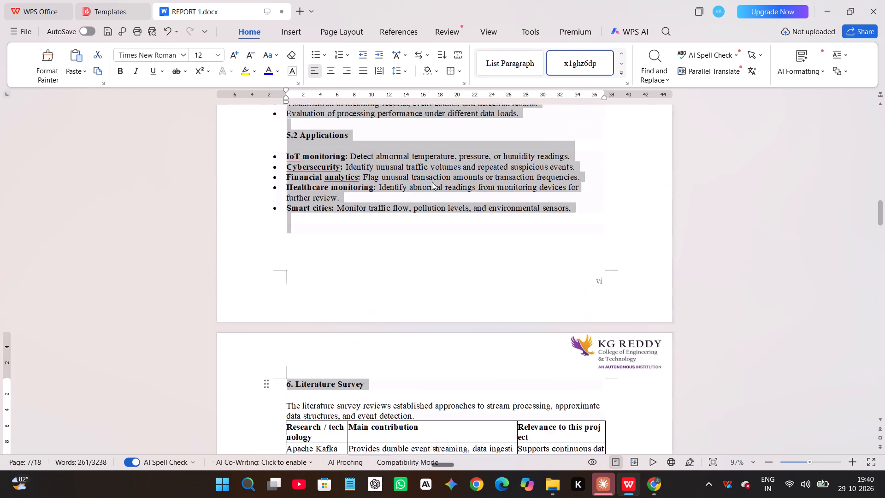
pyautogui.scroll(7, 432, 182)
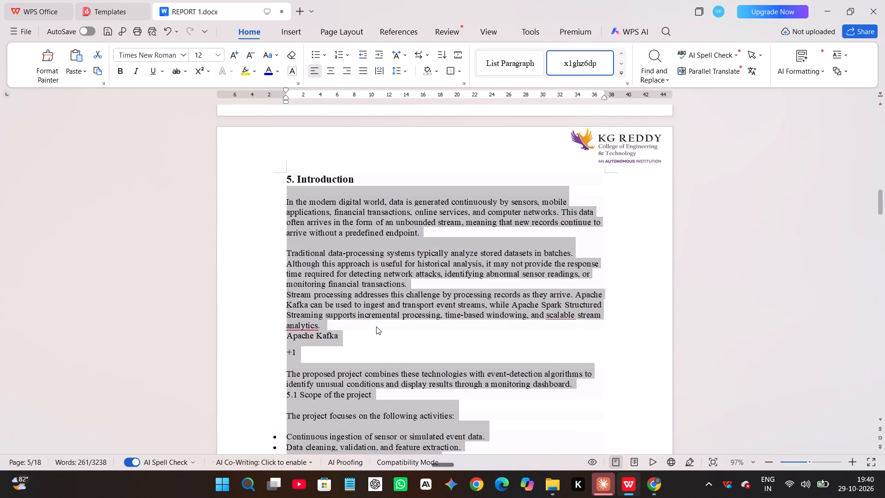
pyautogui.moveTo(376, 326); pyautogui.dragTo(317, 234)
pyautogui.moveTo(317, 234); pyautogui.dragTo(286, 208)
pyautogui.click(286, 208)
pyautogui.moveTo(287, 196); pyautogui.dragTo(475, 438)
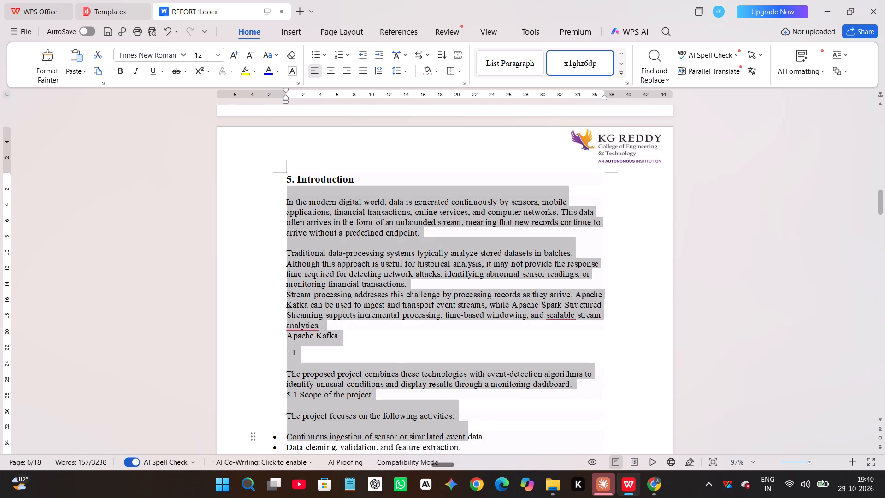
pyautogui.moveTo(475, 438); pyautogui.dragTo(476, 436)
pyautogui.press('BackSpace')
pyautogui.moveTo(476, 436); pyautogui.dragTo(483, 441)
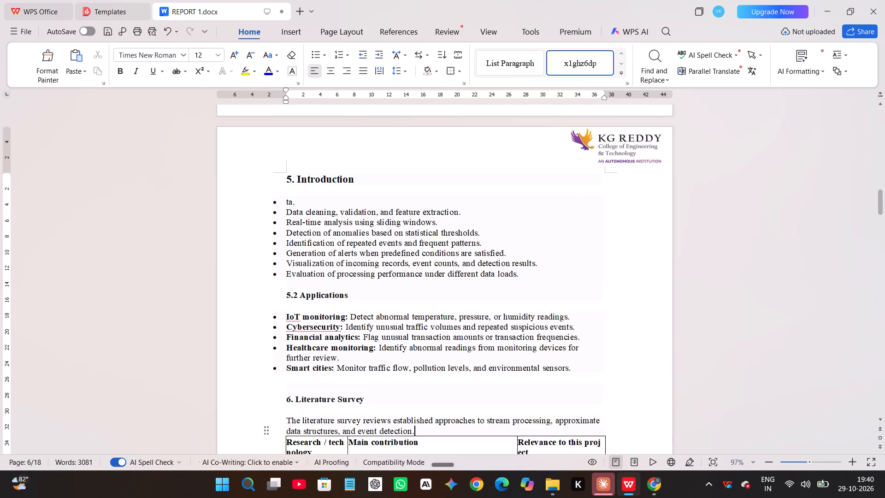
pyautogui.moveTo(483, 441); pyautogui.dragTo(504, 456)
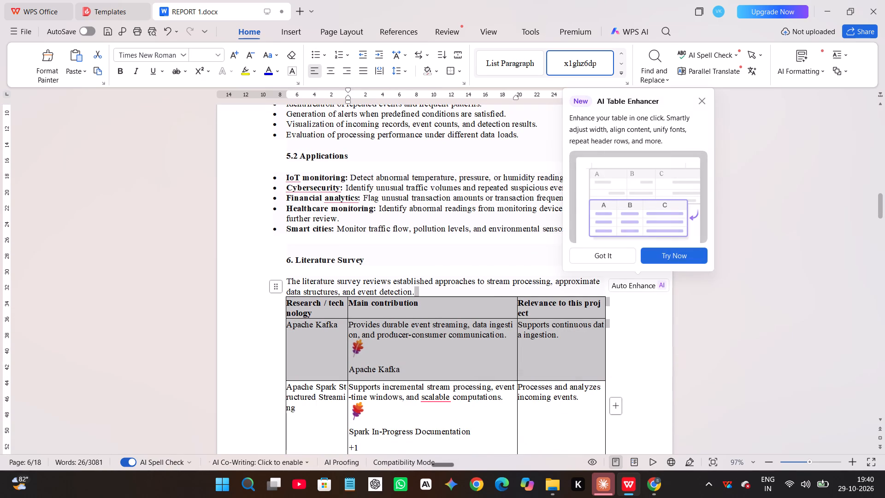
pyautogui.click(369, 219)
pyautogui.scroll(3, 369, 219)
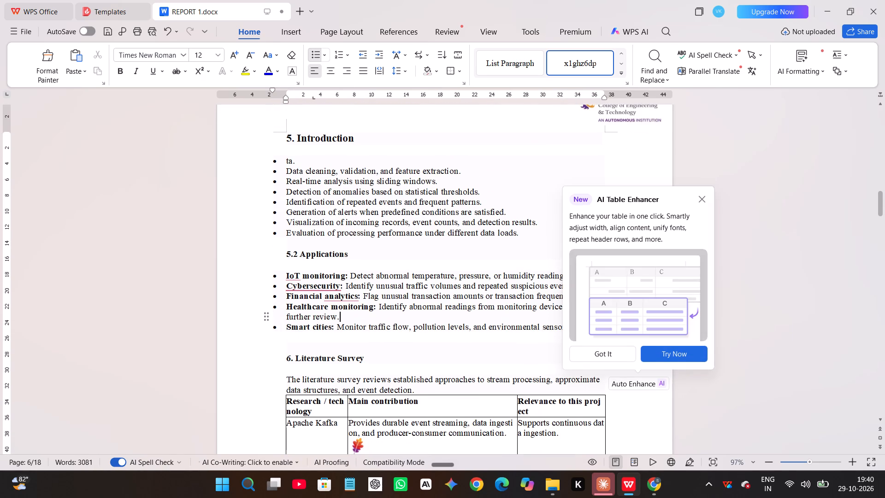
pyautogui.moveTo(284, 154); pyautogui.dragTo(544, 336)
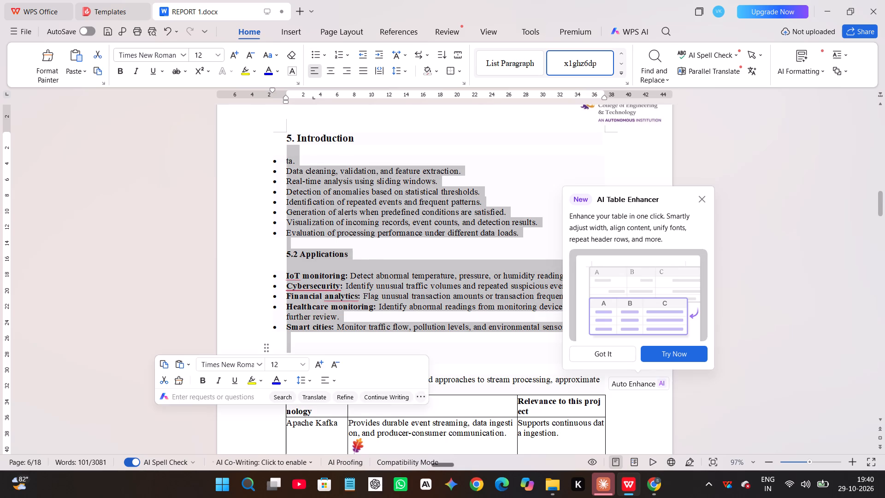
pyautogui.press('BackSpace')
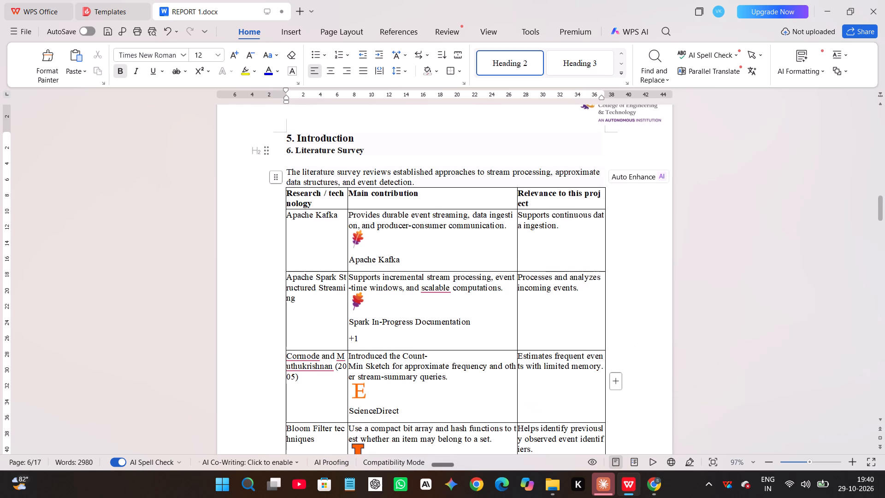
# Insert an empty Normal-style line between the "5. Introduction" and "6. Literature Survey" headings.
pyautogui.click(385, 135)
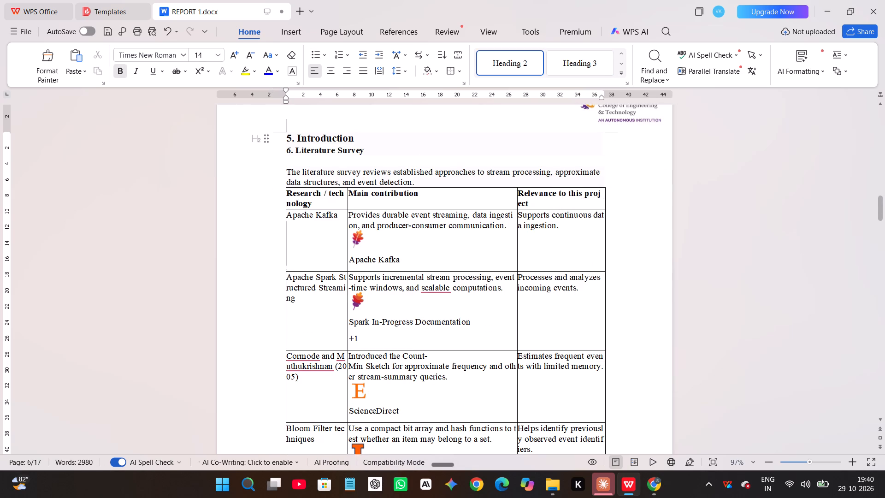
pyautogui.press('Return')
pyautogui.press('BackSpace')
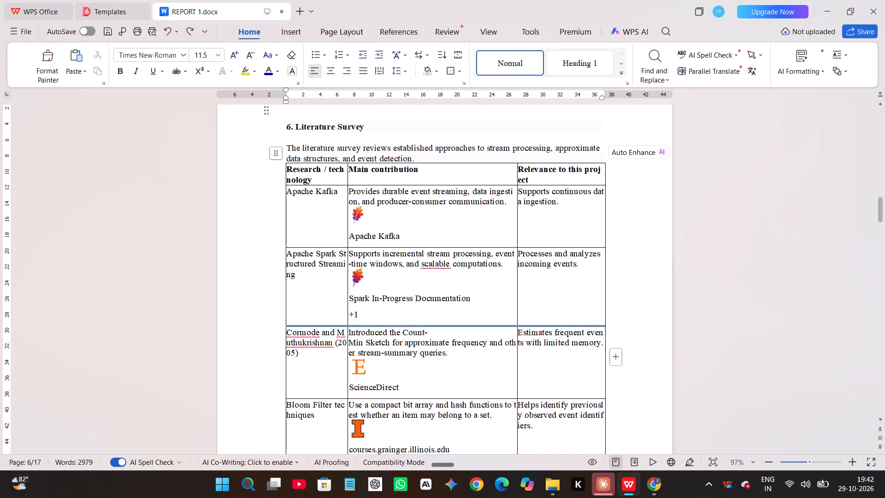
pyautogui.scroll(3, 342, 233)
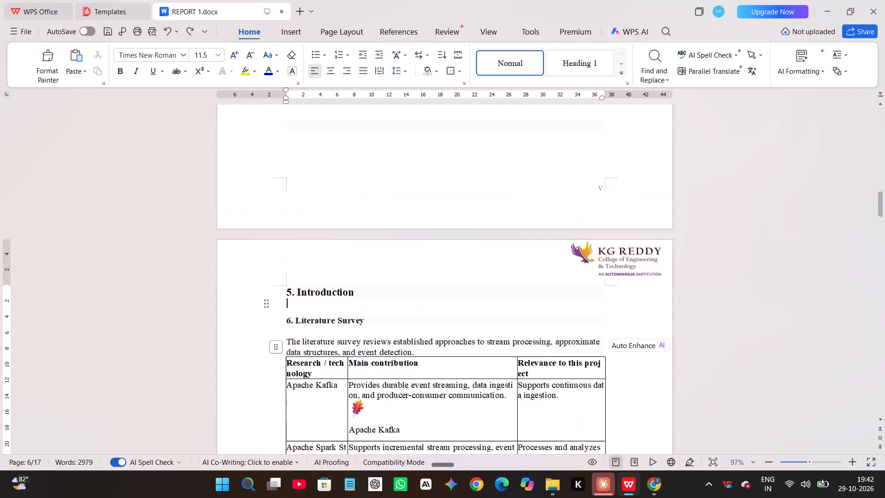
pyautogui.scroll(4, 342, 233)
pyautogui.scroll(-3, 342, 233)
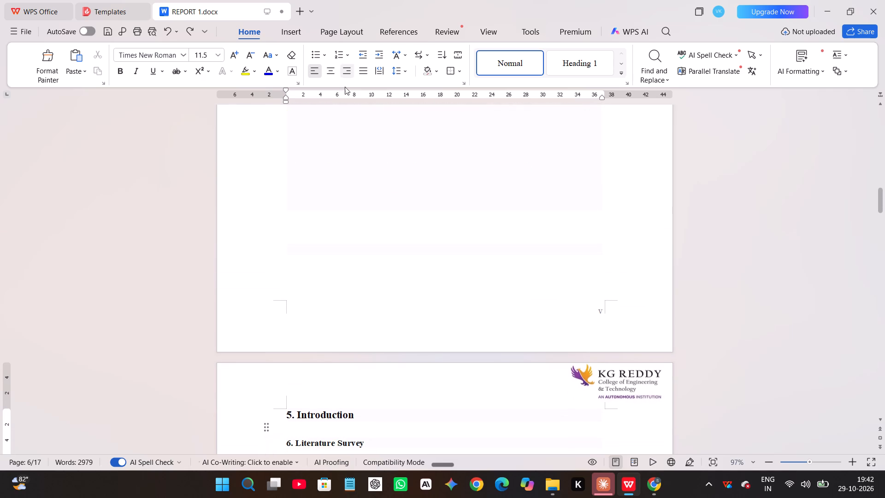
pyautogui.scroll(-3, 333, 296)
pyautogui.click(330, 294)
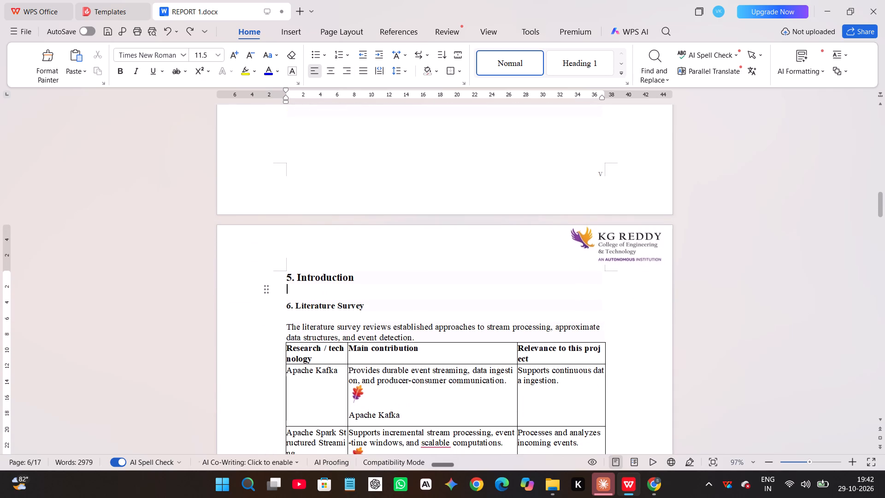
pyautogui.hotkey('ctrl', 'v')
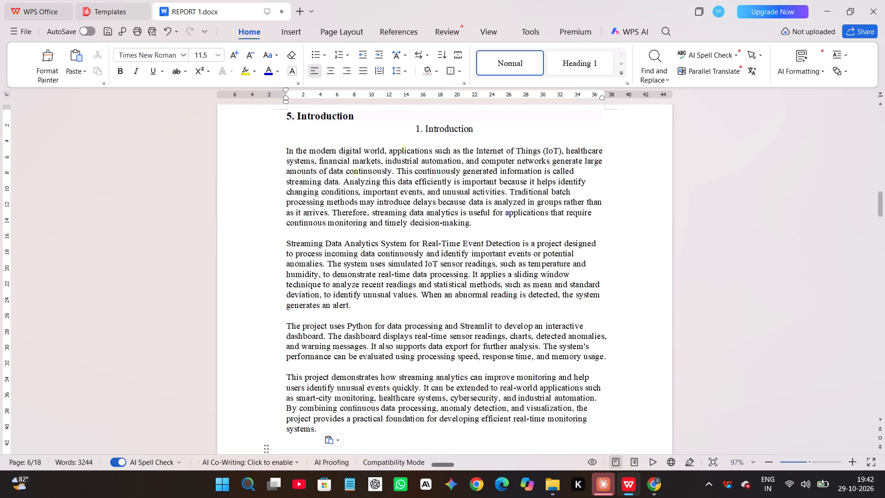
# Select the text of the redundant pasted "1. Introduction" line beneath the "5. Introduction" heading.
pyautogui.moveTo(476, 134); pyautogui.dragTo(432, 132)
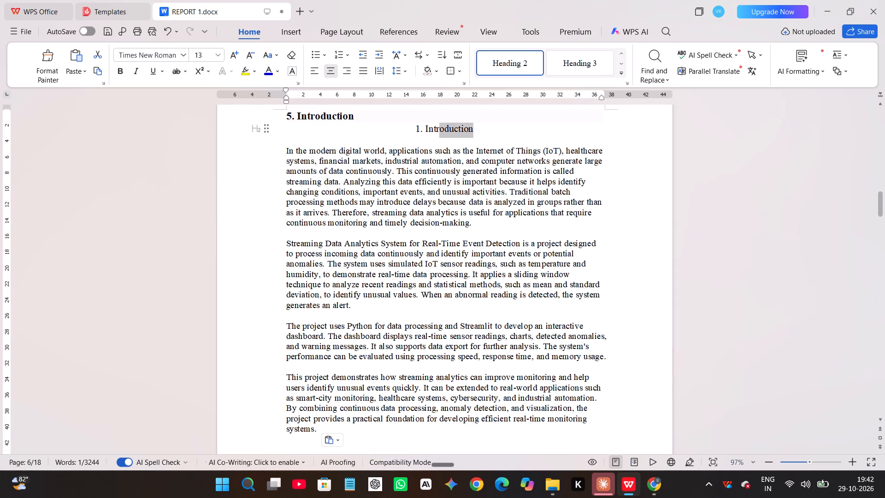
# Delete the redundant "1. Introduction" line beneath the "5. Introduction" heading.
pyautogui.moveTo(432, 132); pyautogui.dragTo(404, 128)
pyautogui.press('BackSpace')
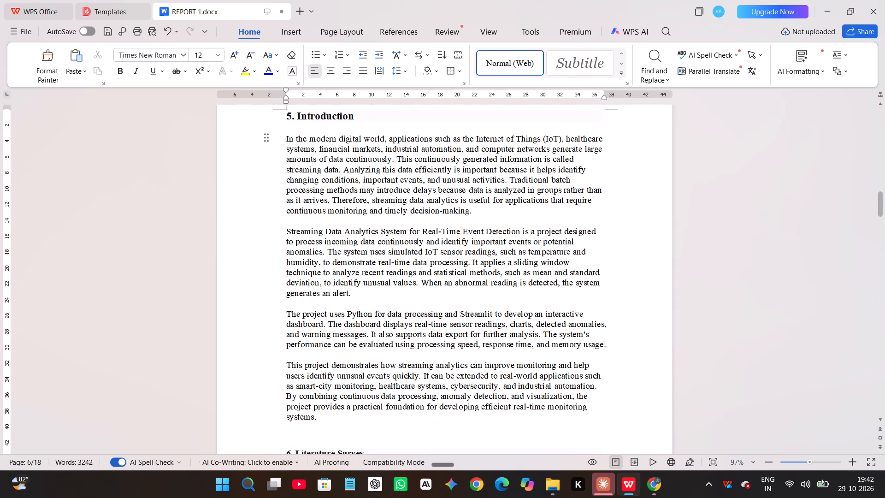
# Select the pasted introduction paragraphs between the "5. Introduction" and "6. Literature Survey" headings.
pyautogui.scroll(-3, 524, 277)
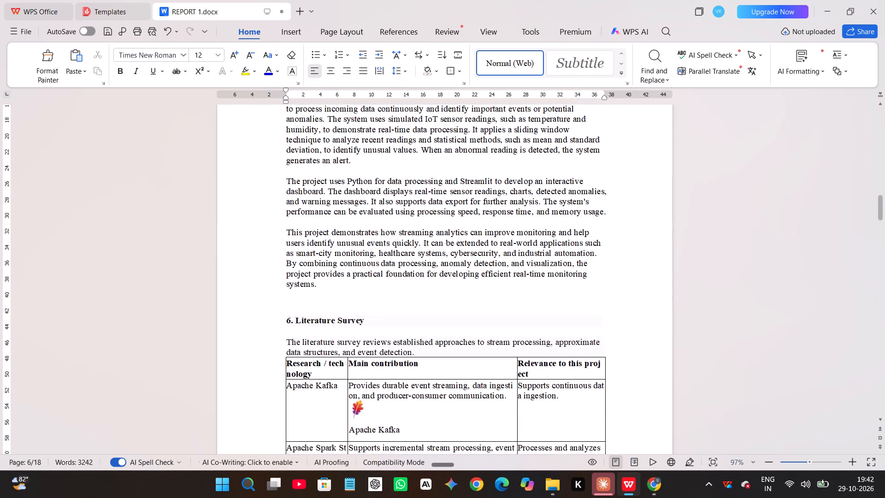
pyautogui.scroll(3, 524, 277)
pyautogui.scroll(2, 437, 230)
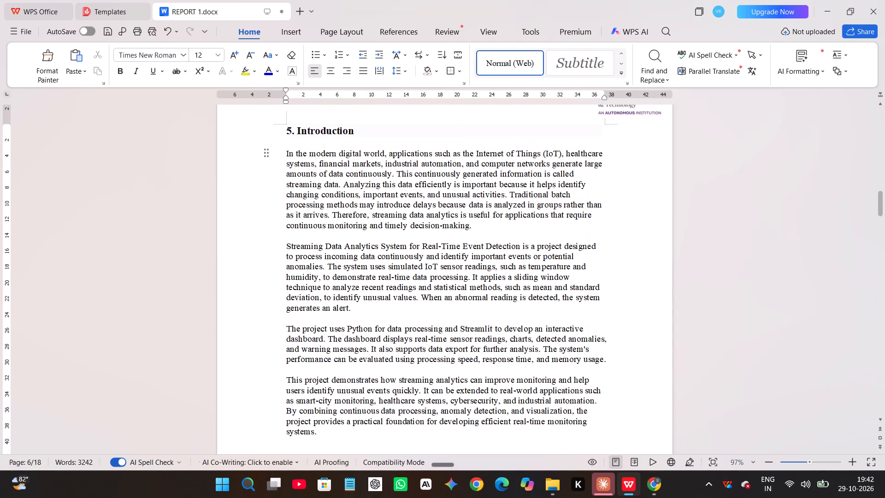
pyautogui.moveTo(286, 153); pyautogui.dragTo(307, 215)
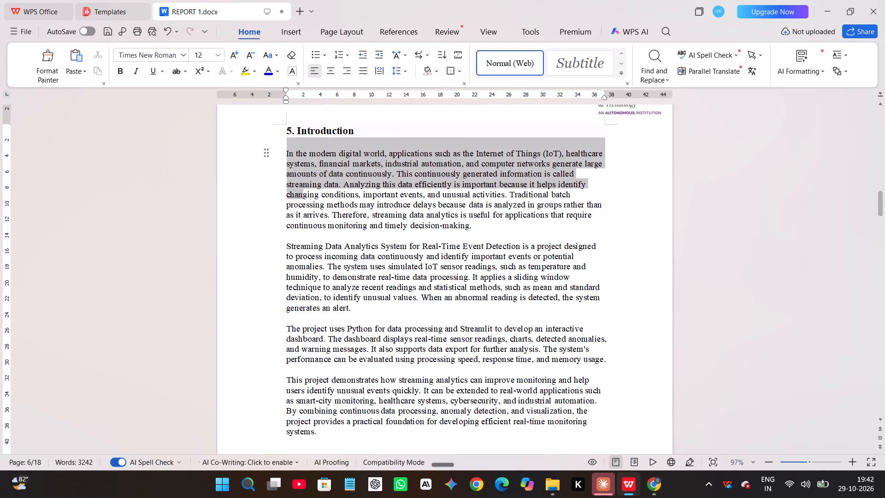
pyautogui.moveTo(307, 215); pyautogui.dragTo(342, 460)
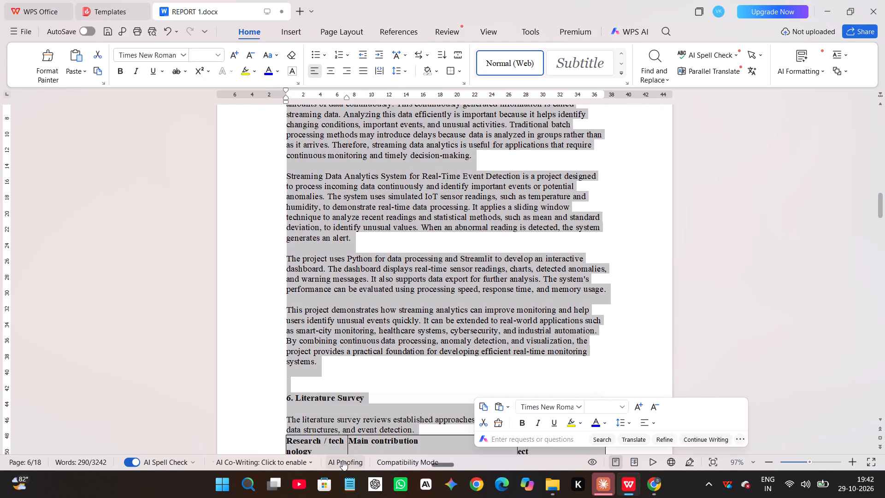
pyautogui.click(343, 387)
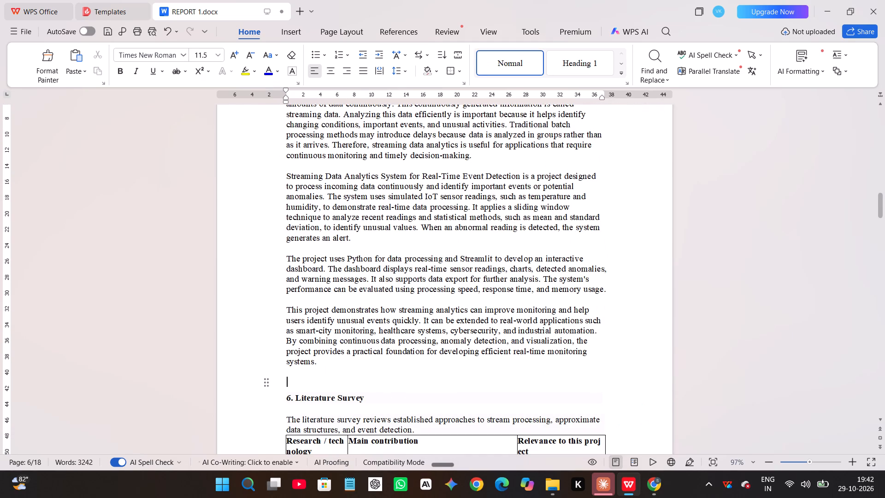
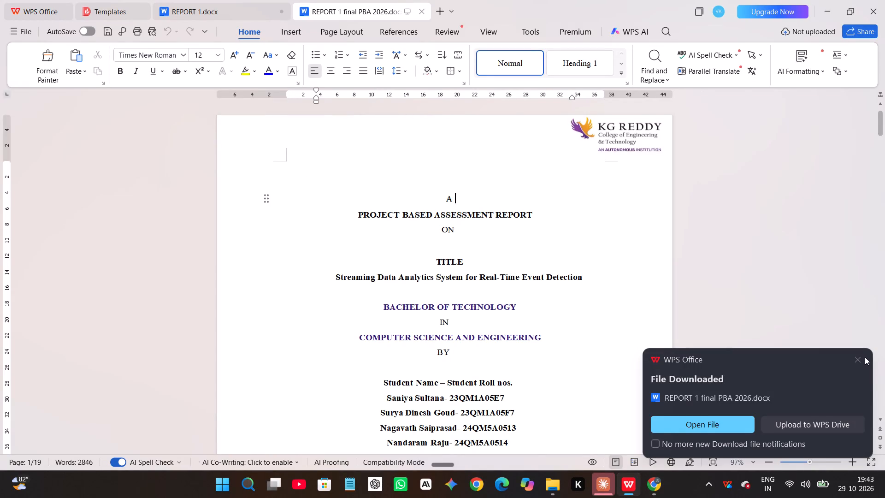
# Dismiss the download notification for REPORT 1 final PBA 2026.docx.
pyautogui.click(865, 357)
pyautogui.click(865, 357)
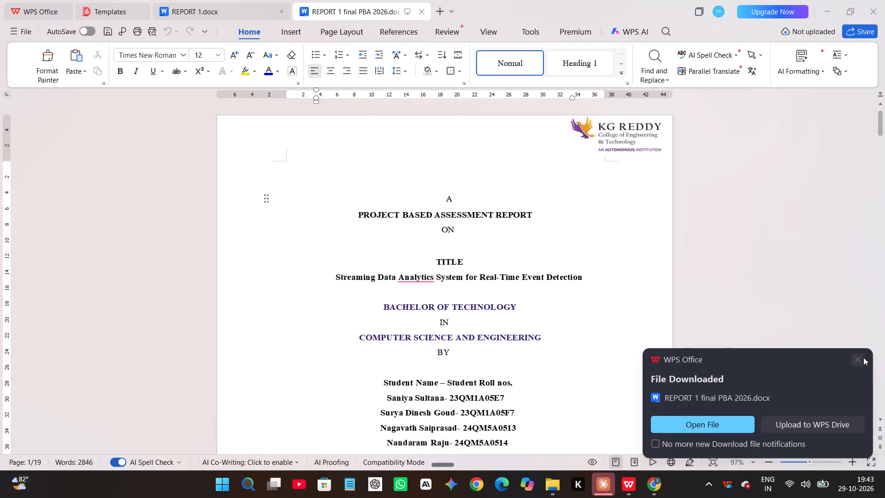
pyautogui.click(860, 357)
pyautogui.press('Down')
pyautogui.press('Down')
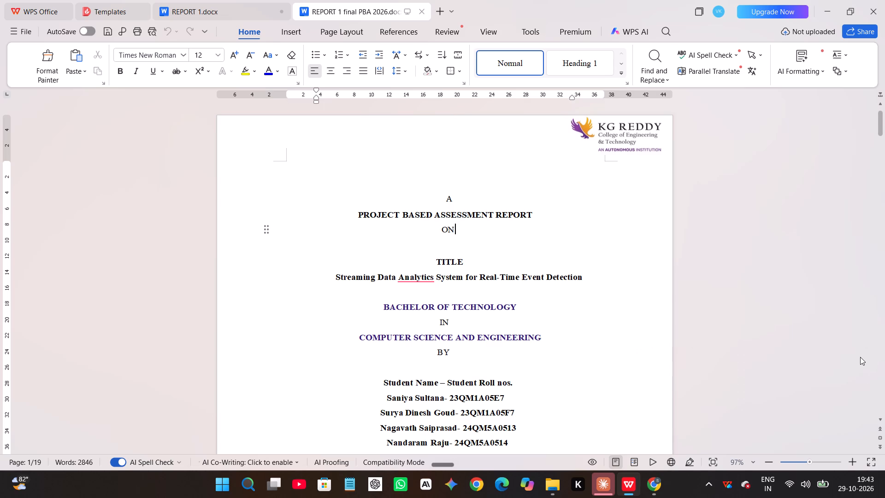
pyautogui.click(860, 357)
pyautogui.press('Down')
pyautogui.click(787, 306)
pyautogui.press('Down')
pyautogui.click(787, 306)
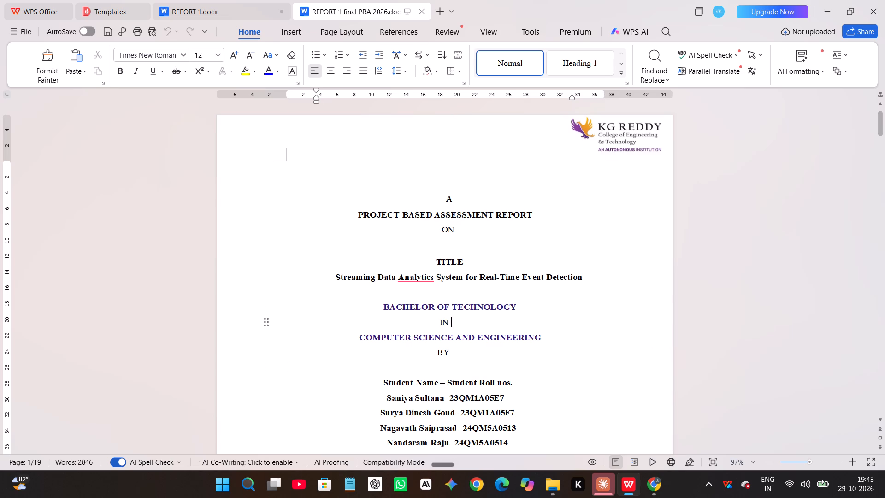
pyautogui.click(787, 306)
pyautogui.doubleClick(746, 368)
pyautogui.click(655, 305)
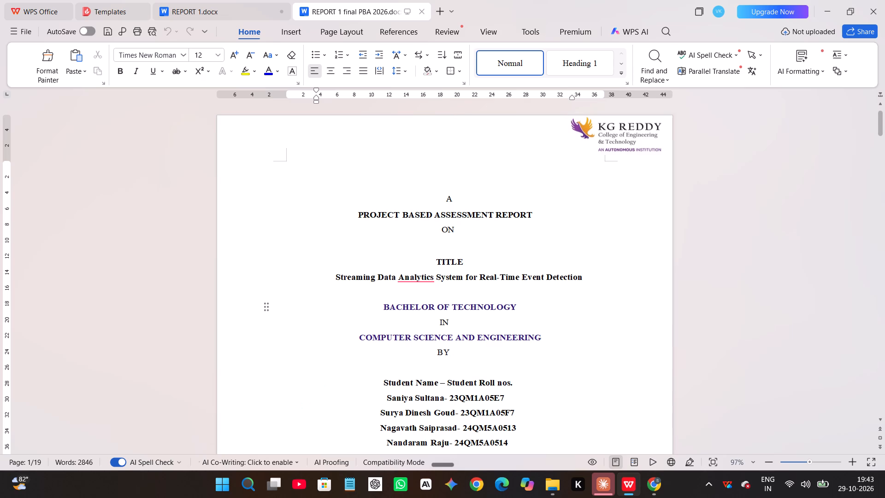
# Review the "REPORT 1 final PBA 2026" document from the title page through the requirements in section 7.
pyautogui.click(219, 250)
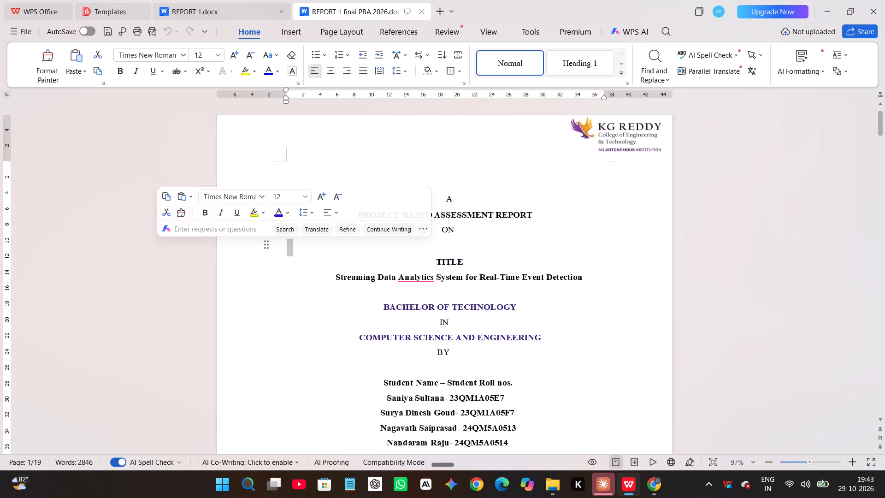
pyautogui.click(173, 250)
pyautogui.scroll(-15, 501, 251)
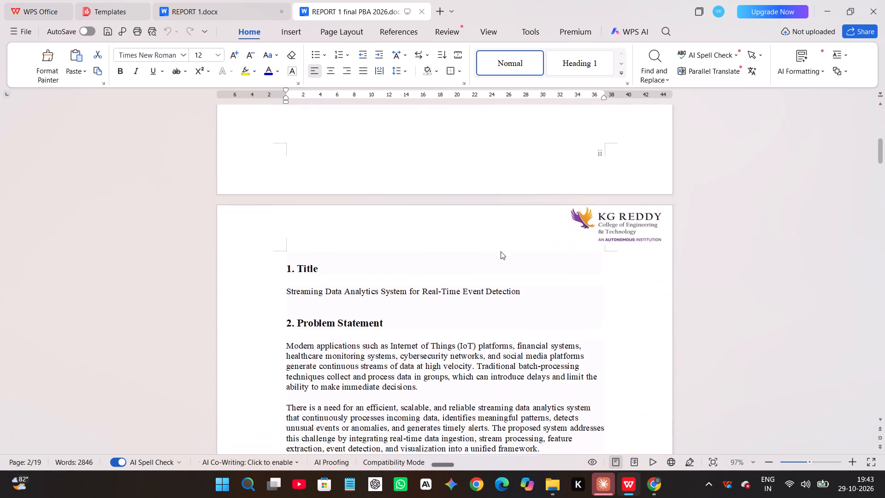
pyautogui.scroll(-10, 501, 251)
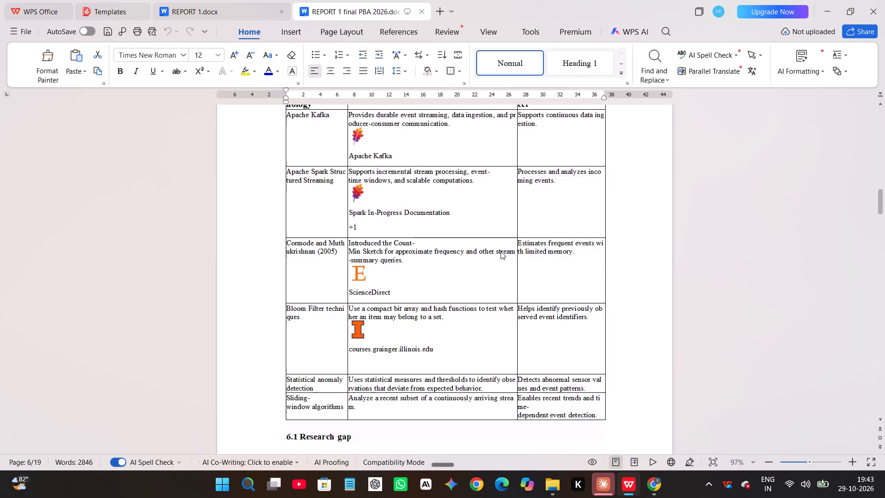
pyautogui.scroll(-9, 501, 251)
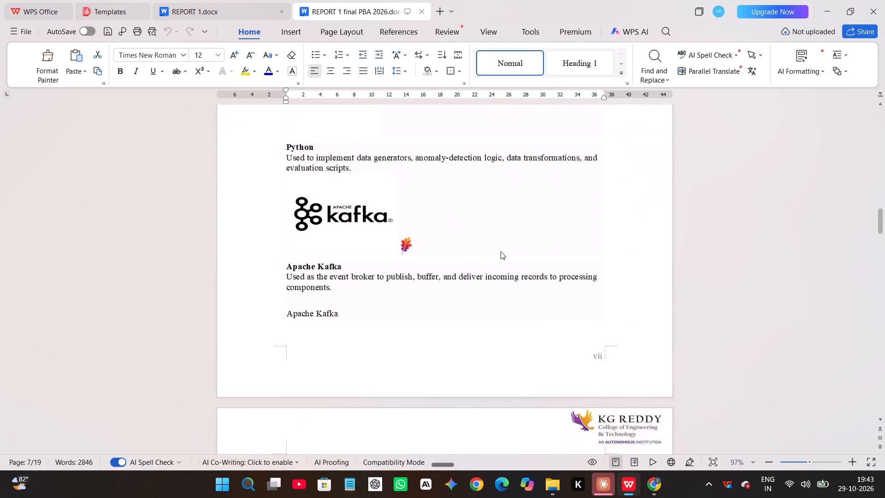
pyautogui.scroll(-9, 501, 251)
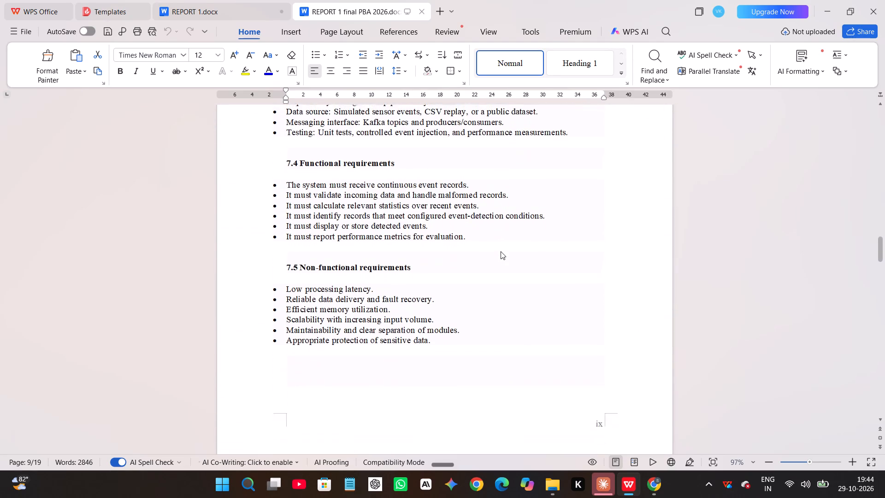
pyautogui.scroll(4, 501, 251)
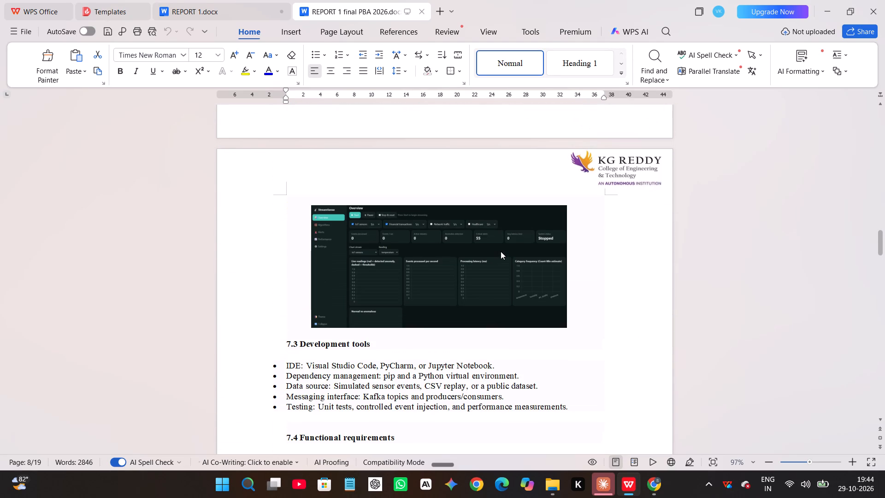
pyautogui.scroll(5, 501, 251)
pyautogui.scroll(-1, 501, 251)
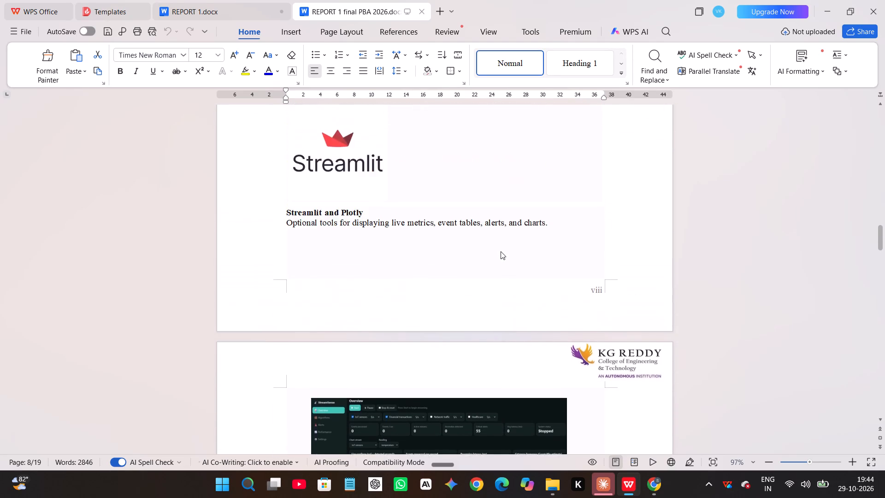
pyautogui.scroll(-1, 501, 251)
# Examine the design, algorithm, code and results sections 8 to 10 of the final report, including their tables and dashboard images.
pyautogui.scroll(-4, 501, 251)
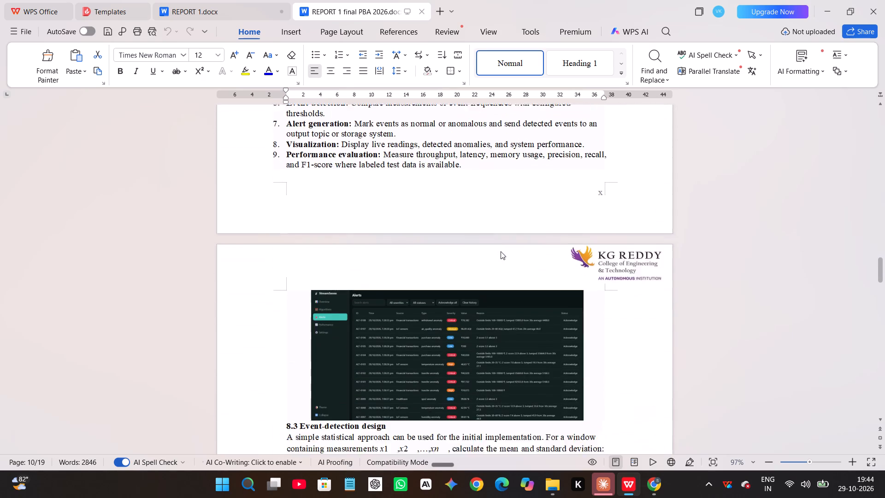
pyautogui.scroll(2, 501, 251)
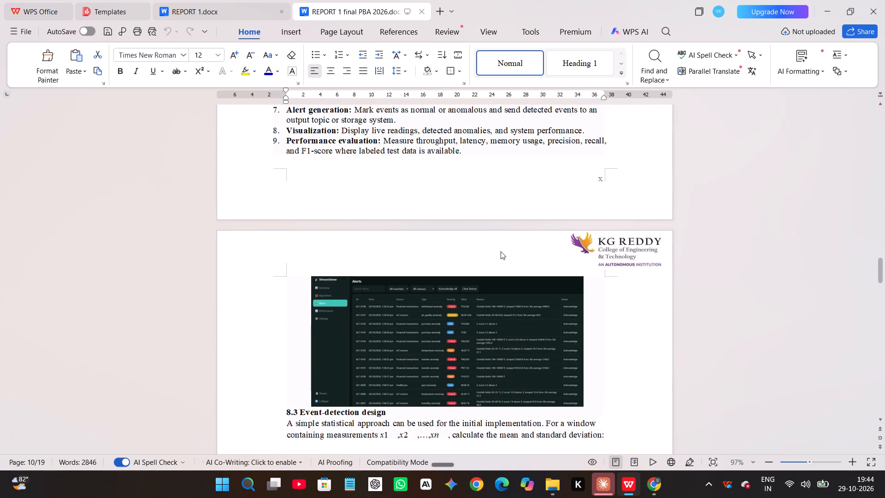
pyautogui.scroll(1, 501, 251)
pyautogui.hscroll(1, 501, 251)
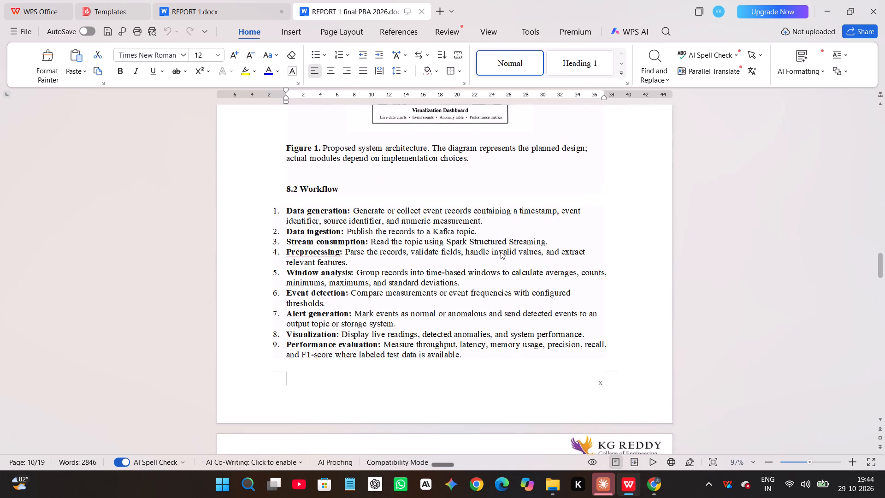
pyautogui.hscroll(1, 501, 251)
pyautogui.scroll(-3, 501, 251)
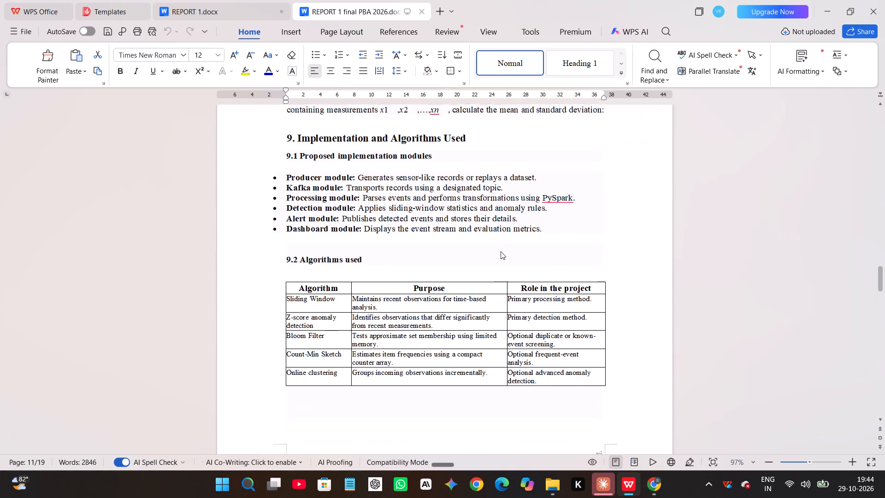
pyautogui.scroll(-7, 501, 251)
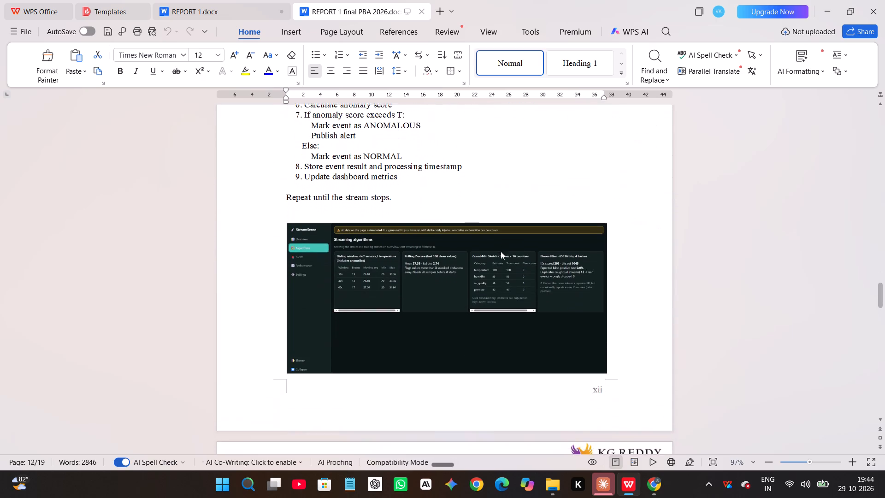
pyautogui.scroll(4, 501, 251)
pyautogui.hscroll(1, 501, 251)
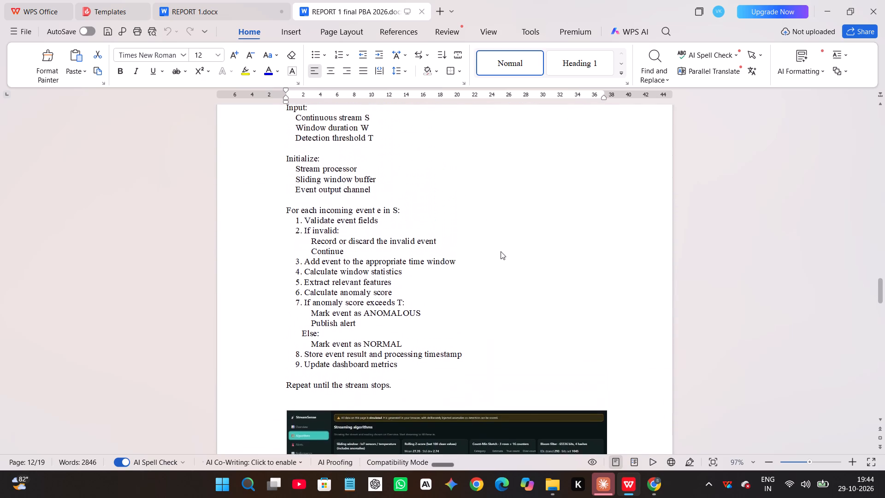
pyautogui.hscroll(2, 501, 251)
pyautogui.scroll(1, 501, 251)
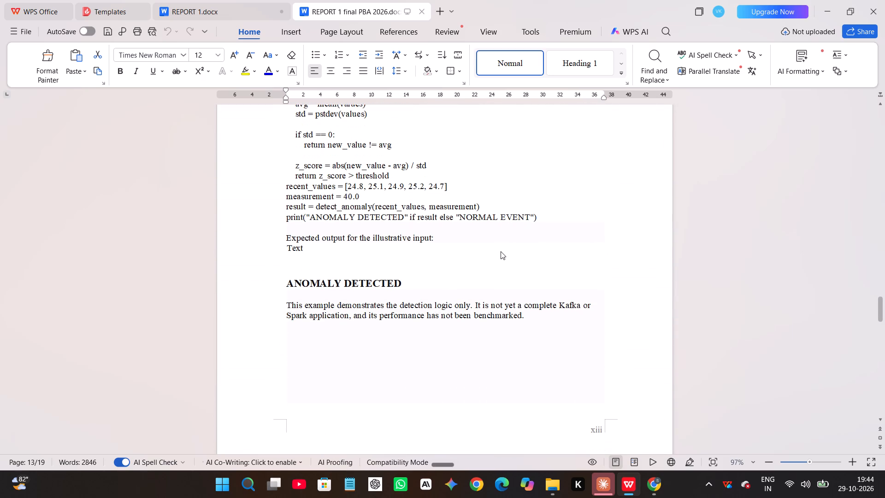
pyautogui.scroll(2, 501, 251)
pyautogui.scroll(-3, 501, 251)
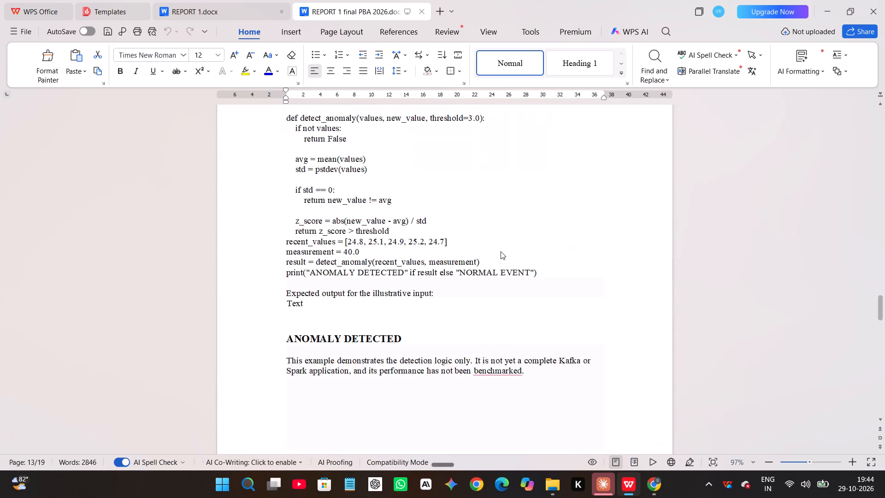
pyautogui.scroll(-7, 501, 251)
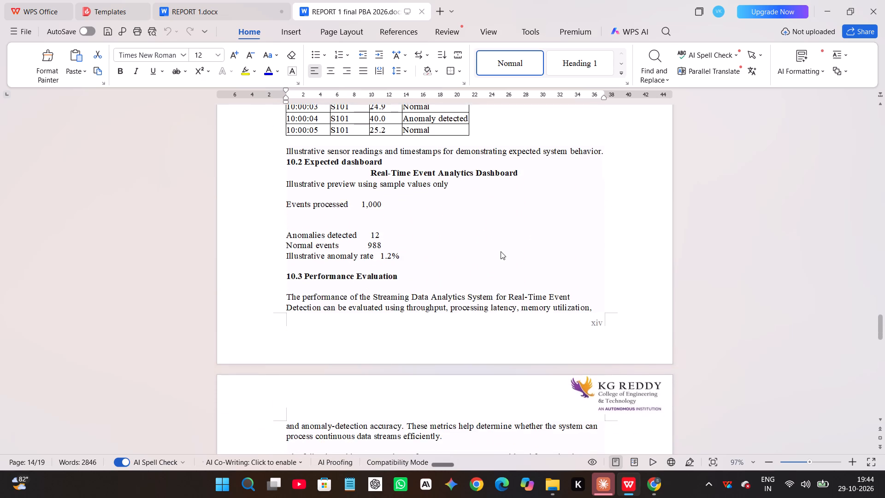
pyautogui.scroll(-1, 501, 251)
pyautogui.scroll(5, 501, 251)
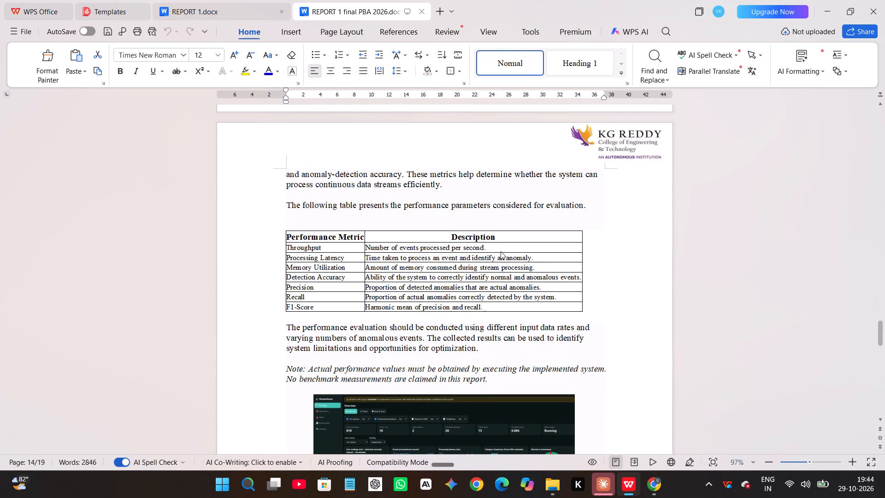
pyautogui.scroll(-4, 501, 251)
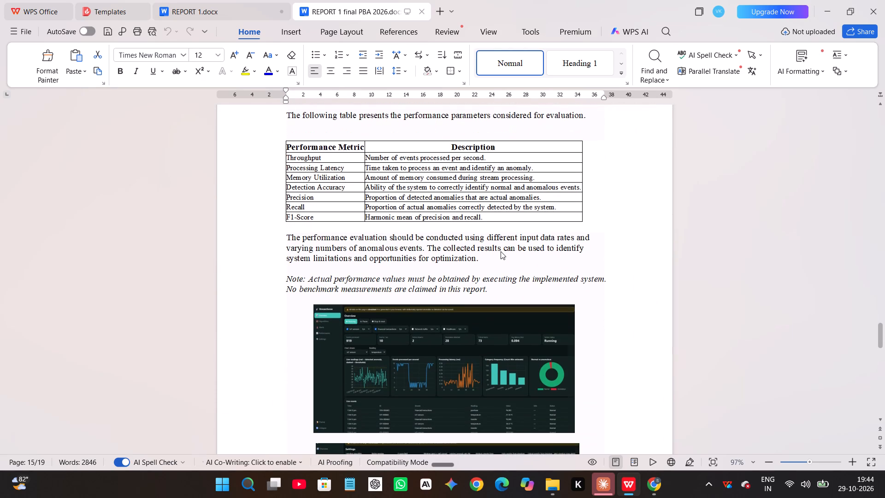
pyautogui.scroll(-10, 501, 251)
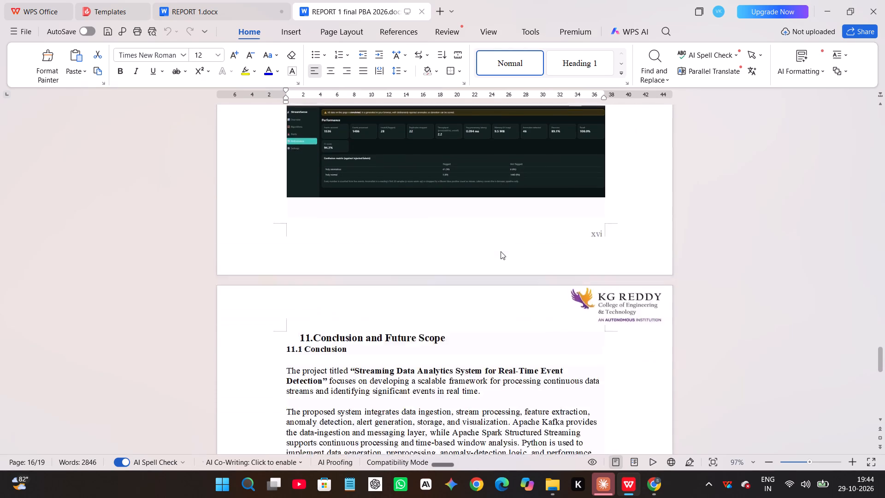
# Read through the Conclusion, Future Scope and References sections at the end of the final report.
pyautogui.scroll(-3, 501, 251)
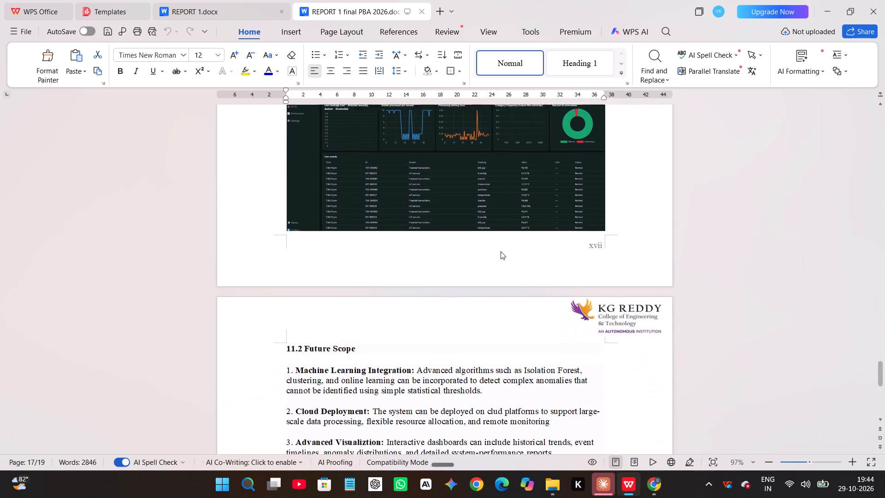
pyautogui.scroll(5, 501, 251)
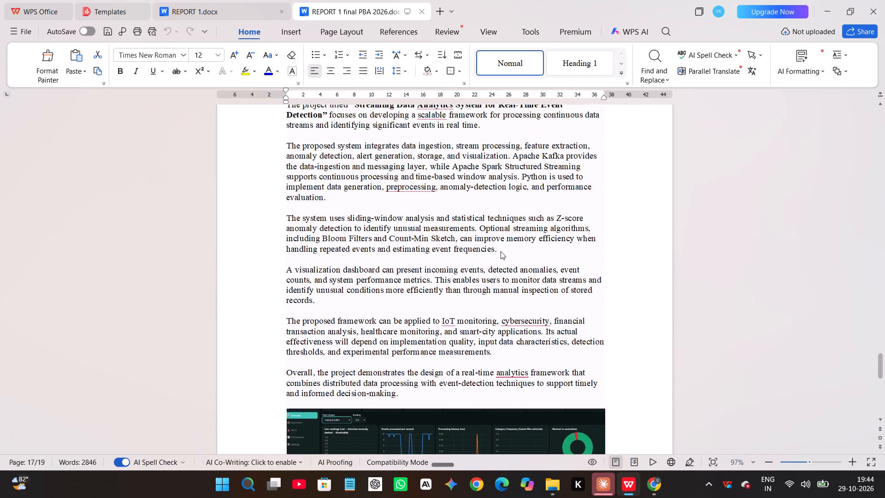
pyautogui.scroll(-3, 501, 251)
pyautogui.scroll(1, 501, 251)
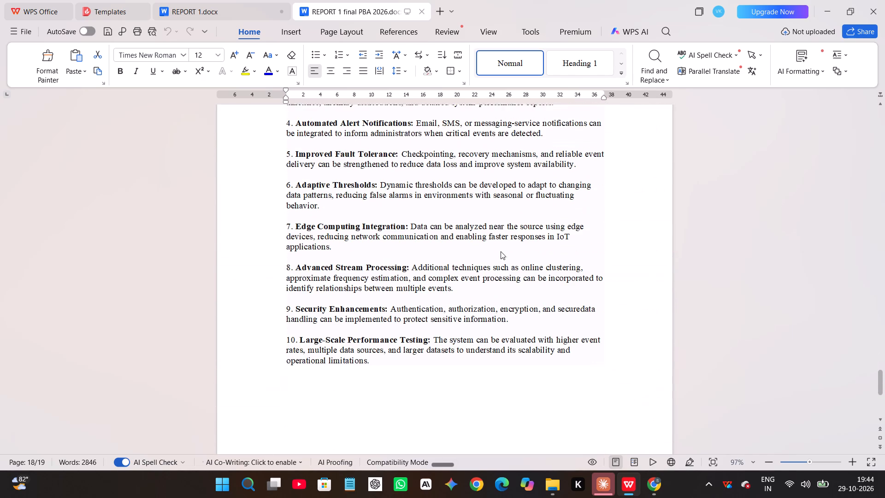
pyautogui.scroll(4, 501, 251)
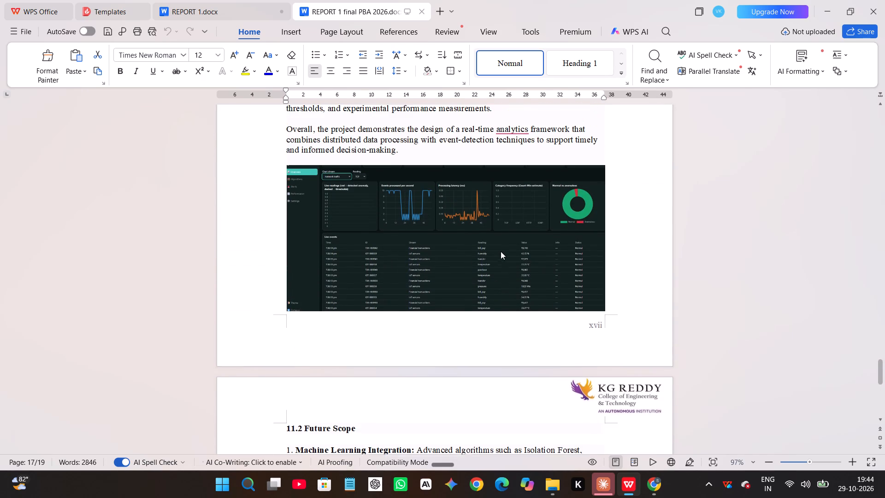
pyautogui.scroll(5, 501, 251)
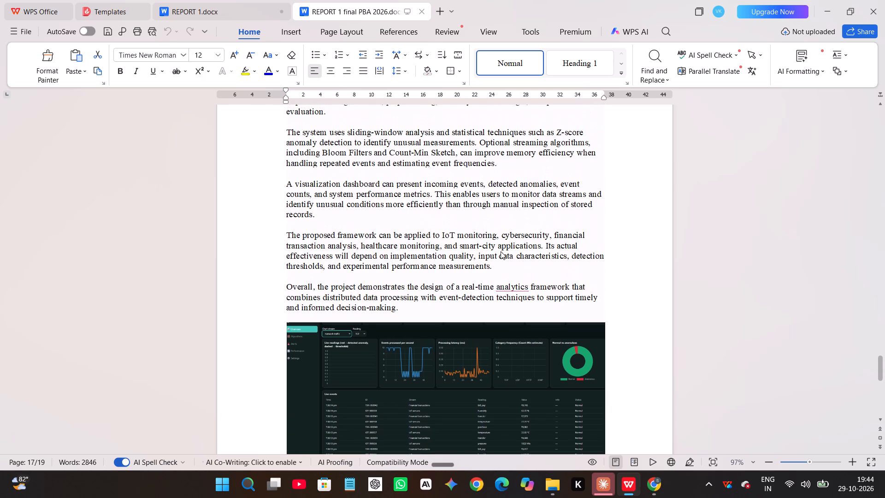
pyautogui.scroll(5, 501, 251)
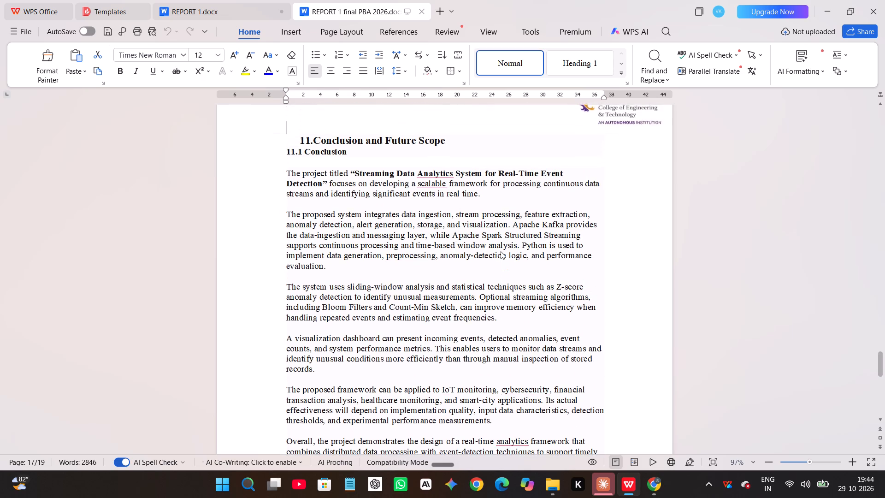
pyautogui.scroll(-8, 501, 251)
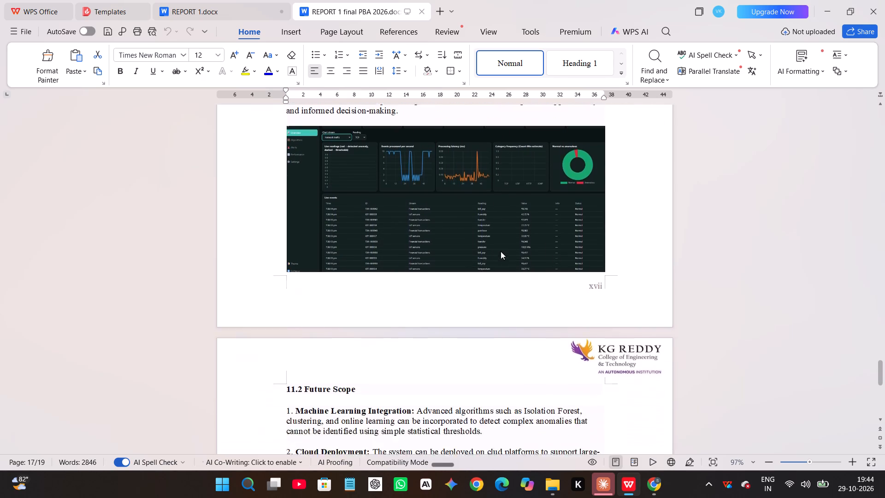
pyautogui.scroll(-6, 501, 251)
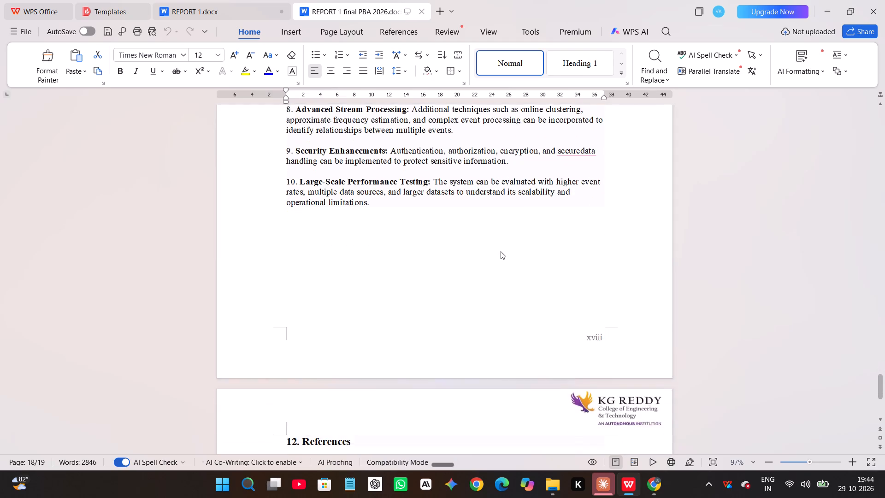
pyautogui.scroll(-5, 501, 251)
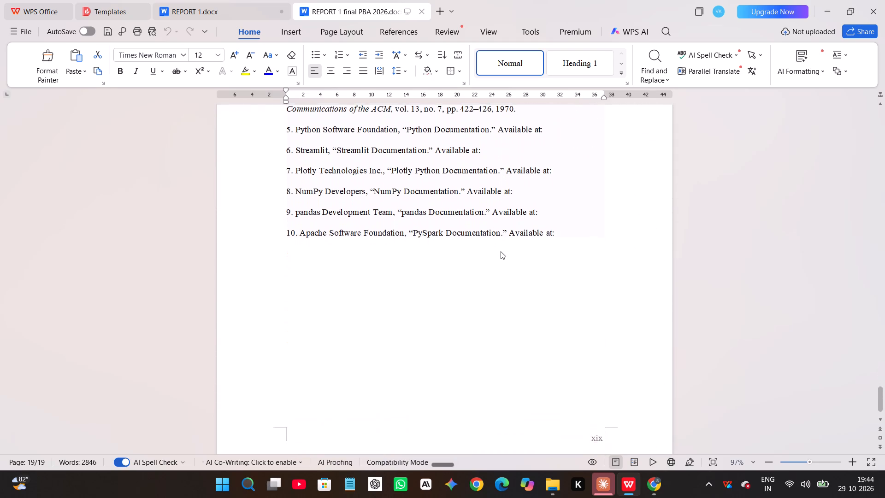
pyautogui.scroll(-3, 501, 251)
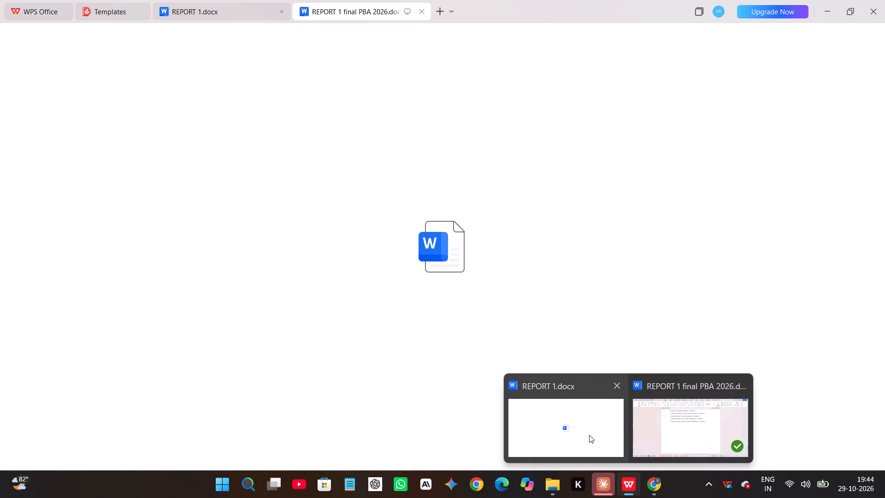
# Switch to REPORT 1.docx and insert eight blank lines after the Introduction text to move "6. Literature Survey" onto a new page.
pyautogui.click(593, 426)
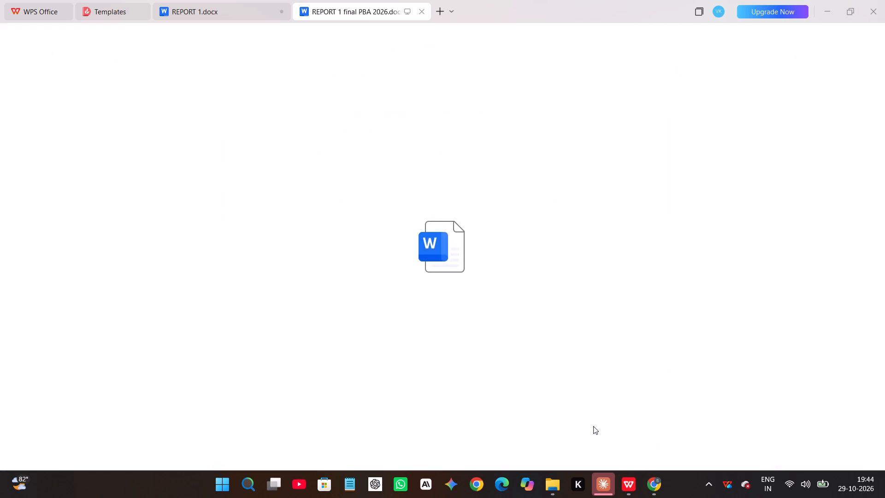
pyautogui.scroll(2, 509, 348)
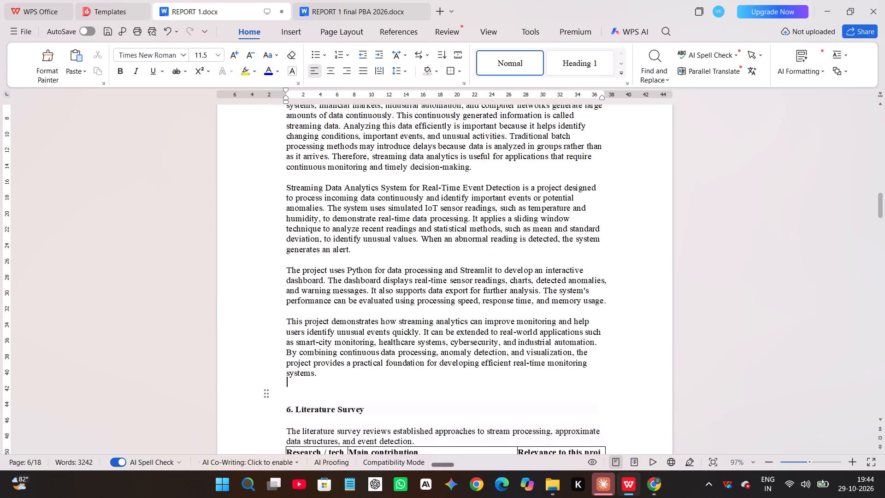
pyautogui.scroll(3, 509, 348)
pyautogui.scroll(-3, 509, 348)
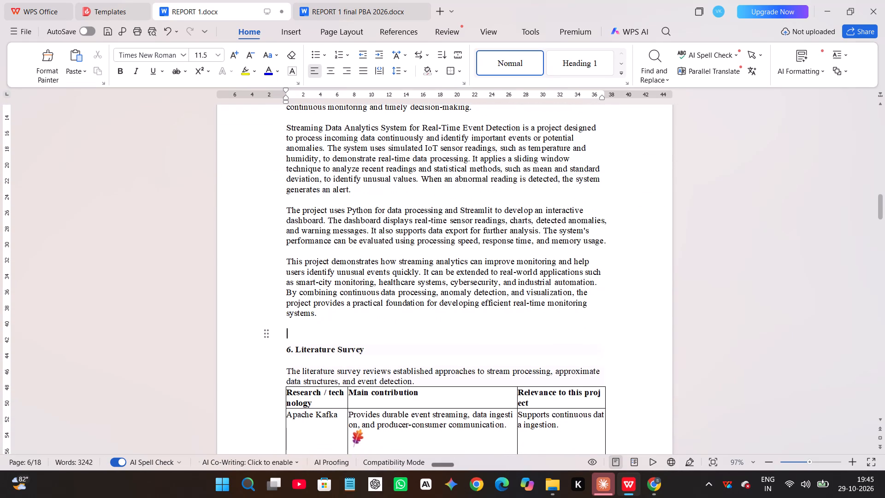
pyautogui.press('Return')
pyautogui.press('Return')
pyautogui.press('Return')
pyautogui.press('Return')
pyautogui.press('Return')
pyautogui.press('Return')
pyautogui.press('Return')
pyautogui.press('Return')
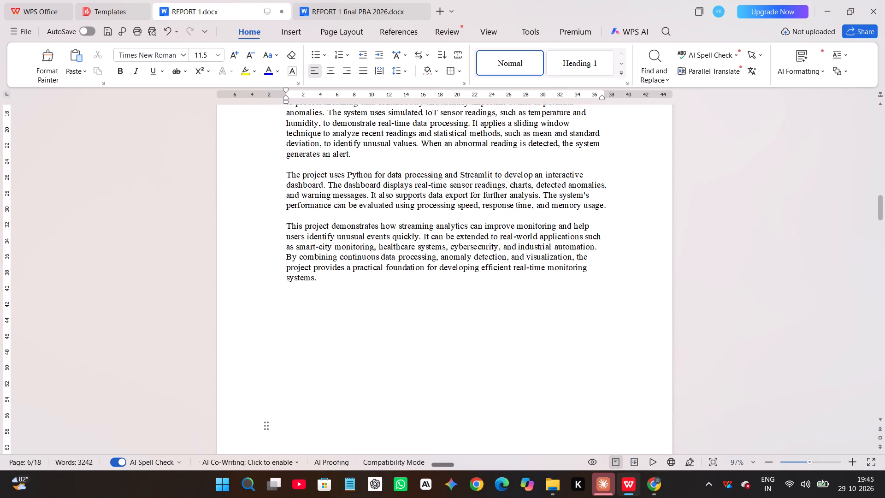
pyautogui.scroll(-6, 509, 348)
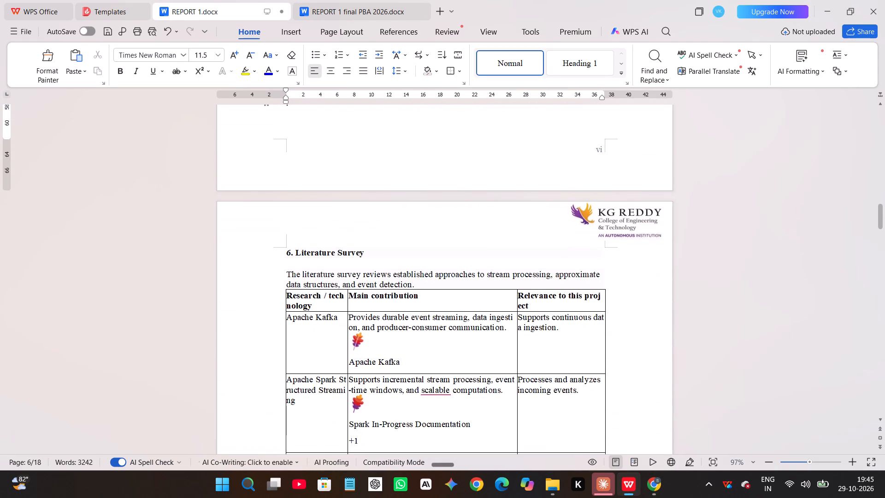
pyautogui.scroll(-2, 509, 348)
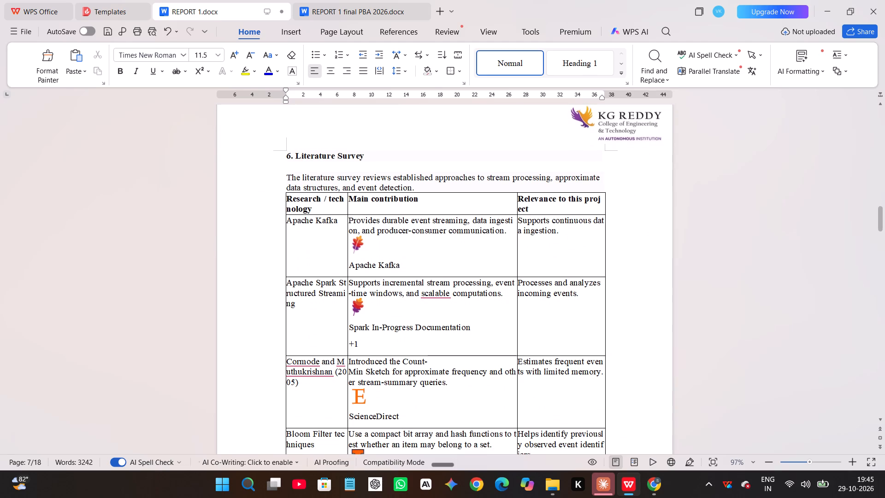
# Delete the introductory paragraph and entire technology table under "6. Literature Survey", leaving one blank line above "6.1 Research gap".
pyautogui.moveTo(288, 178); pyautogui.dragTo(460, 447)
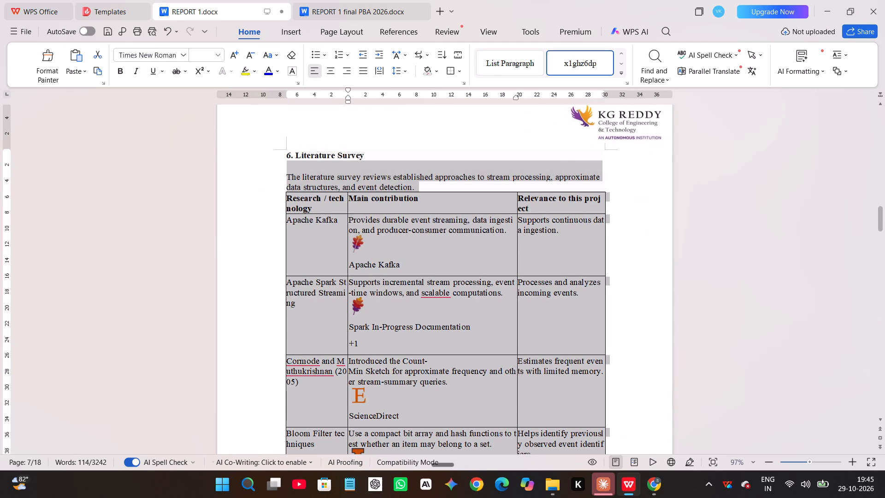
pyautogui.moveTo(460, 447); pyautogui.dragTo(508, 430)
pyautogui.press('BackSpace')
pyautogui.scroll(3, 508, 430)
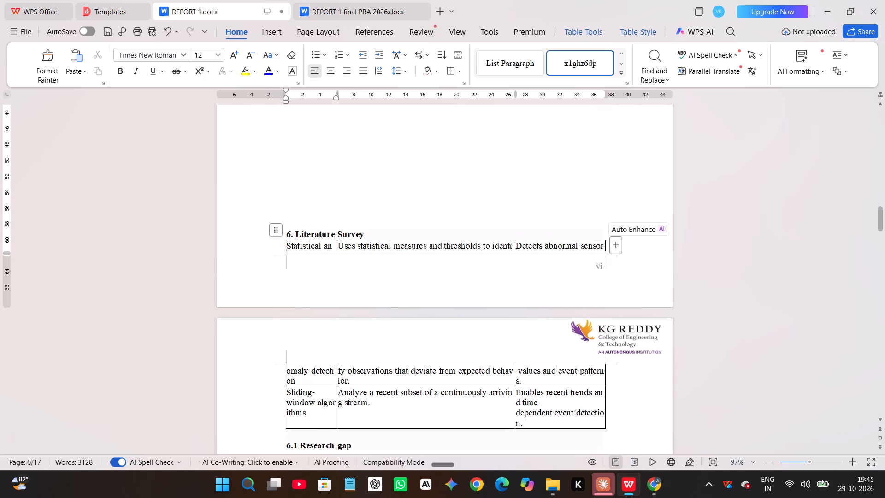
pyautogui.moveTo(288, 248); pyautogui.dragTo(584, 442)
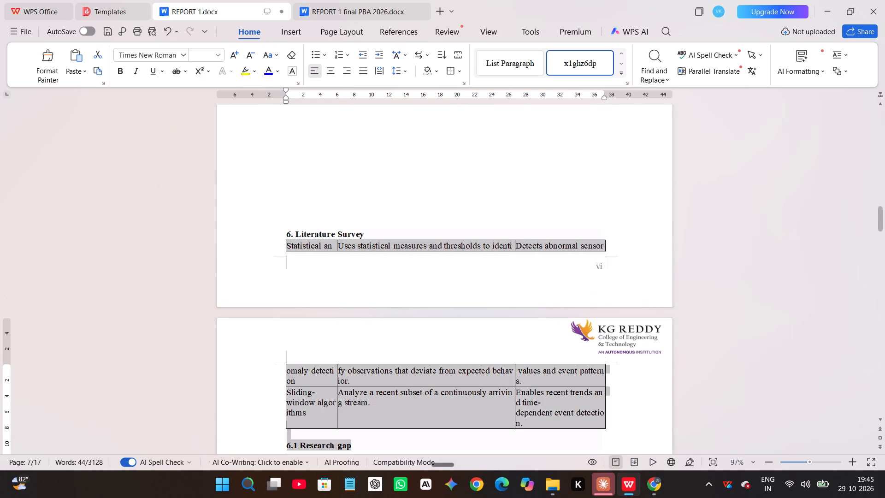
pyautogui.moveTo(584, 442); pyautogui.dragTo(583, 434)
pyautogui.press('BackSpace')
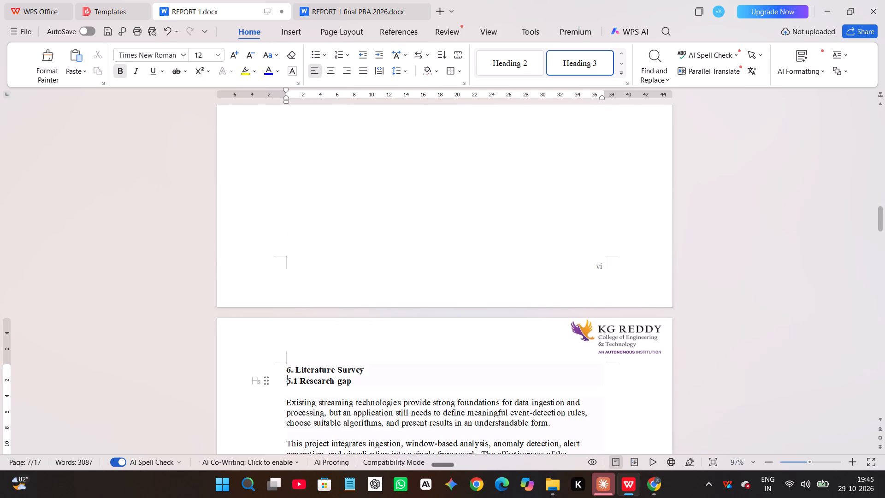
pyautogui.press('Return')
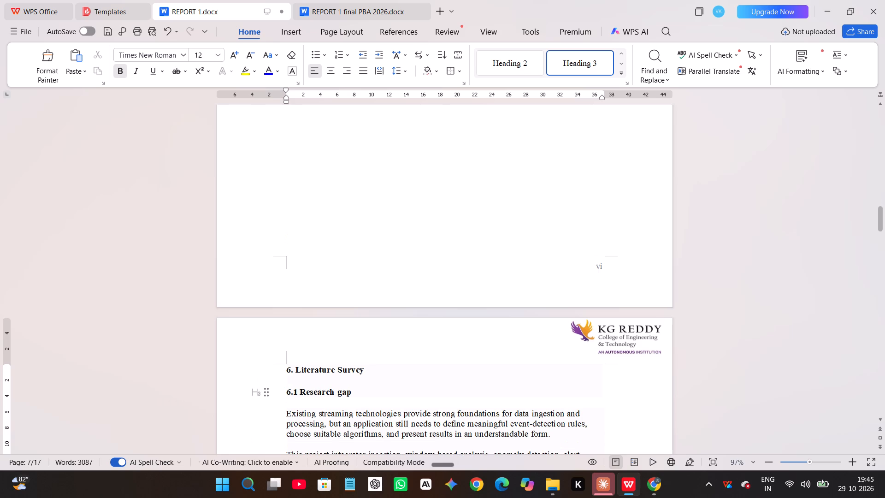
pyautogui.press('Up')
# Justify all four body paragraphs of the "5. Introduction" section.
pyautogui.scroll(6, 583, 434)
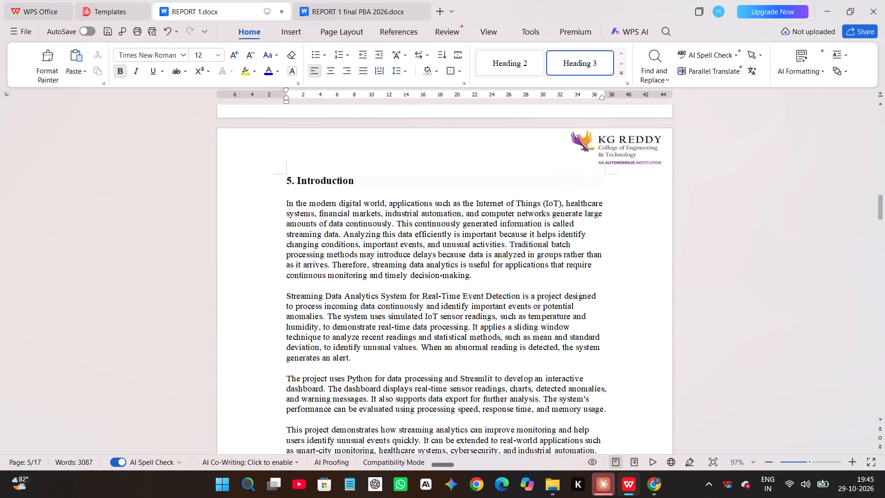
pyautogui.scroll(-1, 570, 407)
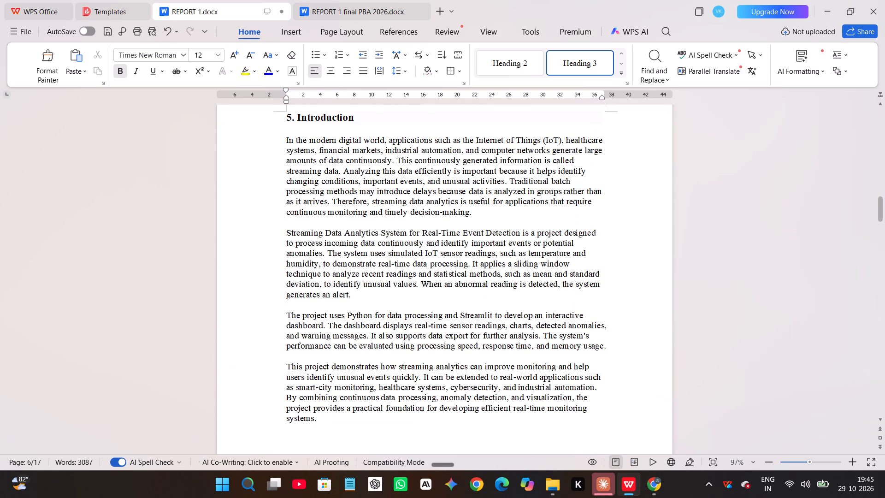
pyautogui.moveTo(284, 137); pyautogui.dragTo(371, 406)
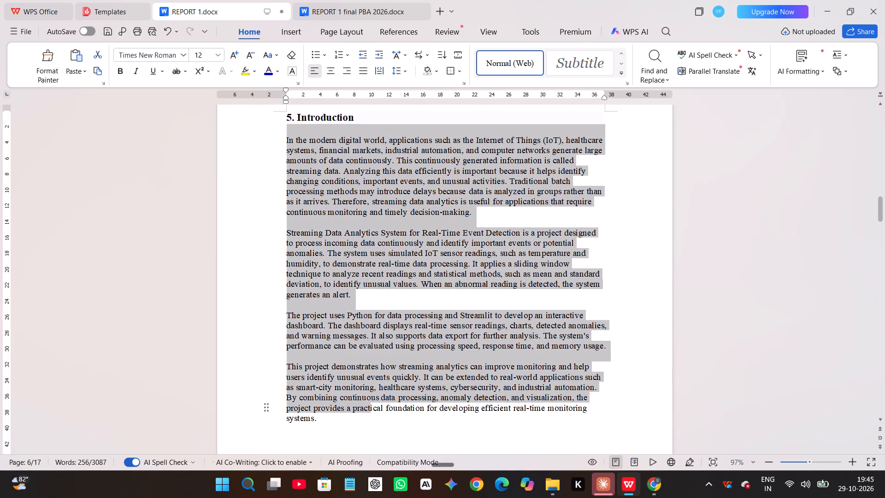
pyautogui.moveTo(371, 406); pyautogui.dragTo(364, 242)
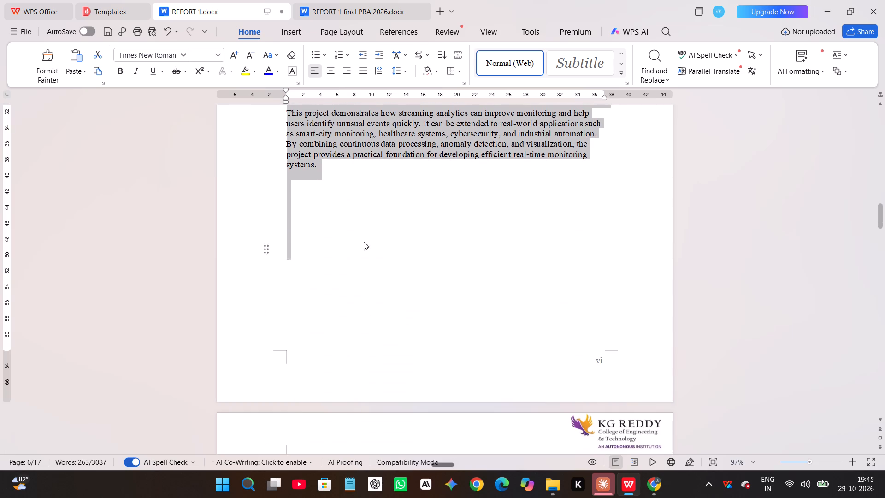
pyautogui.moveTo(364, 242); pyautogui.dragTo(374, 175)
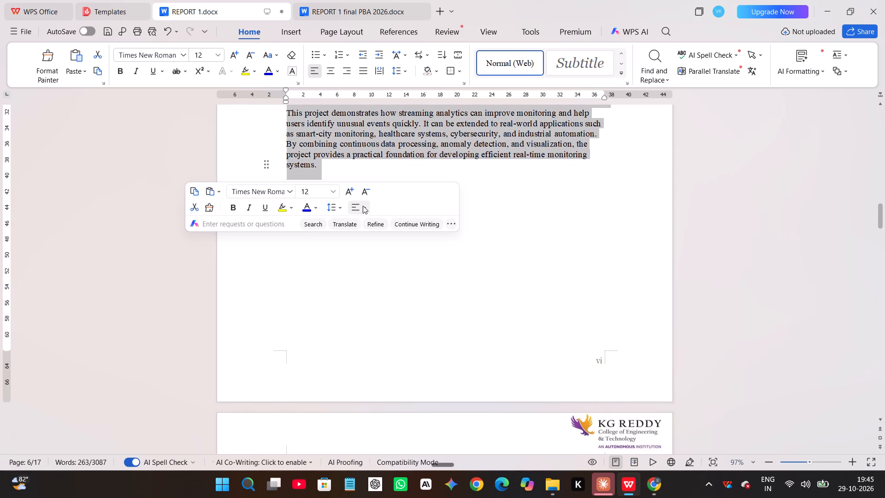
pyautogui.click(365, 207)
pyautogui.click(389, 298)
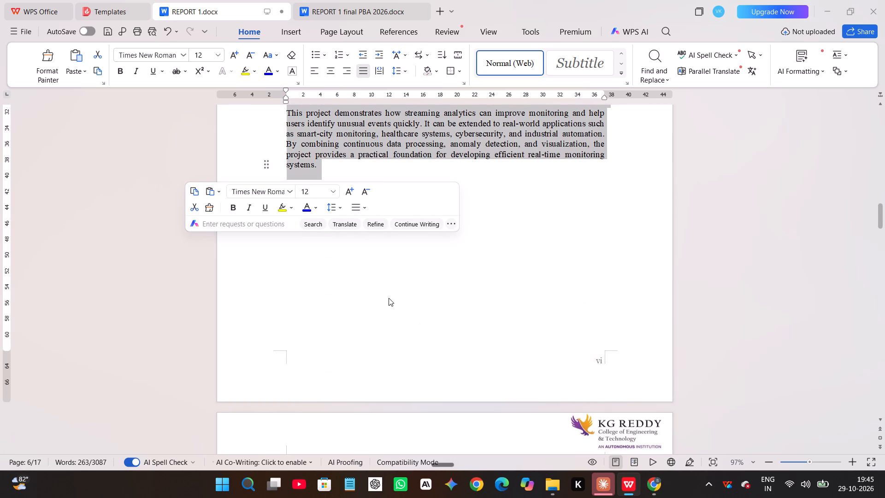
pyautogui.click(498, 273)
# Set the "4. Abstract" heading's font size to 14.
pyautogui.scroll(6, 498, 273)
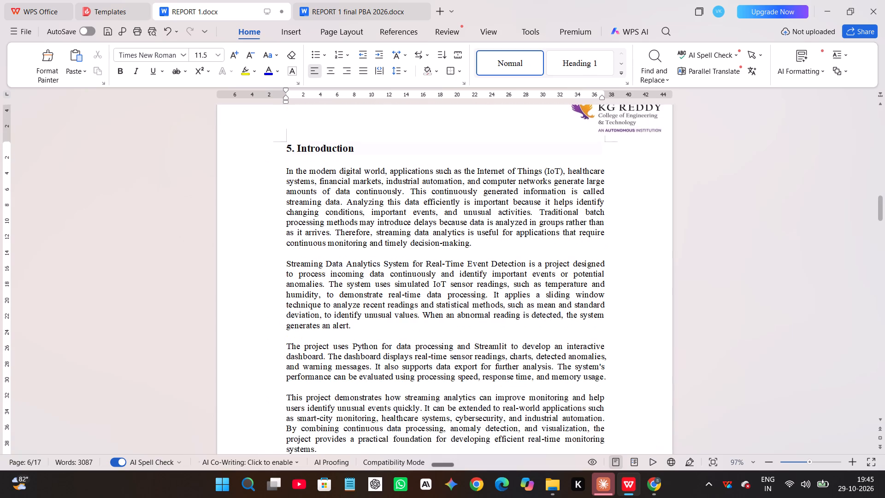
pyautogui.scroll(5, 498, 273)
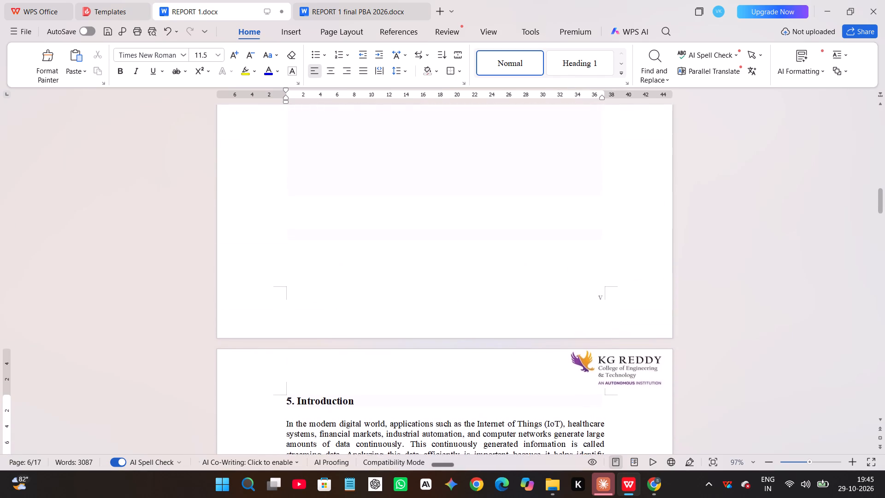
pyautogui.scroll(3, 498, 273)
pyautogui.scroll(-5, 498, 273)
pyautogui.scroll(1, 498, 273)
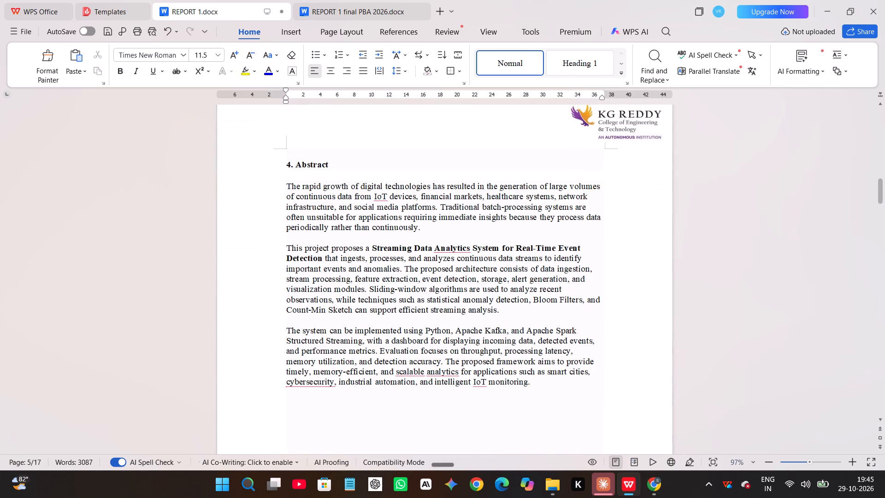
pyautogui.scroll(1, 498, 273)
pyautogui.moveTo(332, 172); pyautogui.dragTo(288, 170)
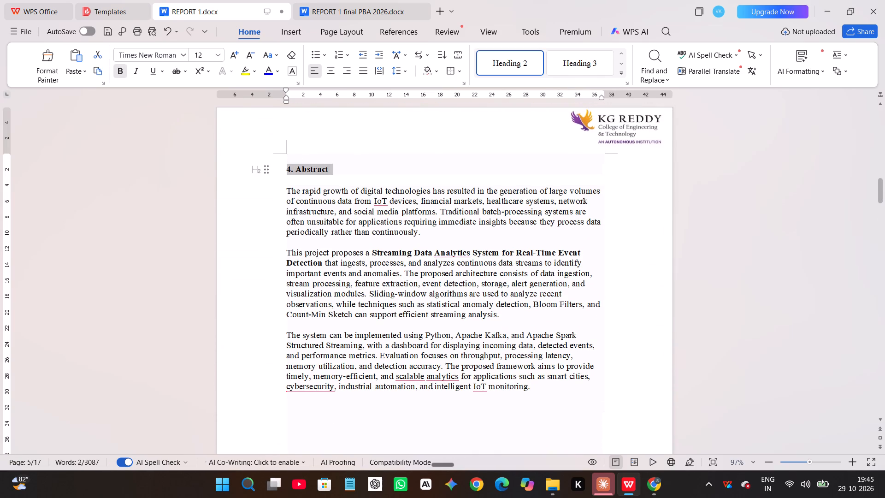
pyautogui.moveTo(288, 170); pyautogui.dragTo(287, 170)
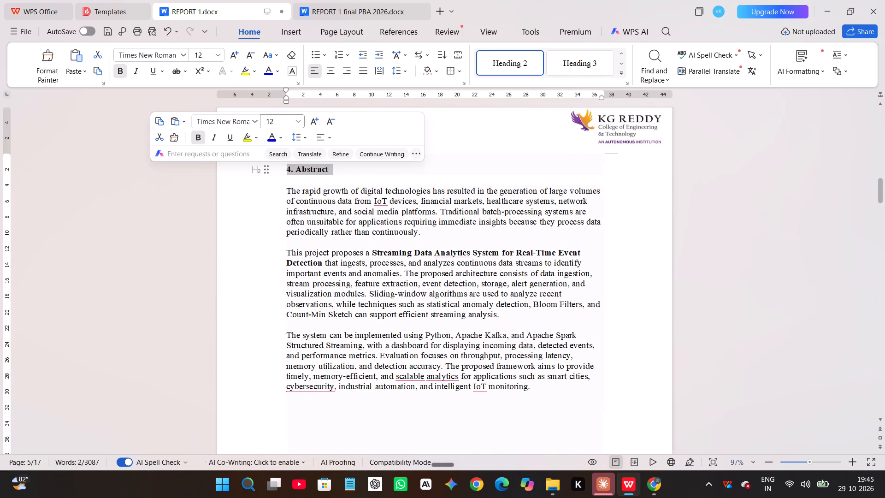
pyautogui.click(308, 121)
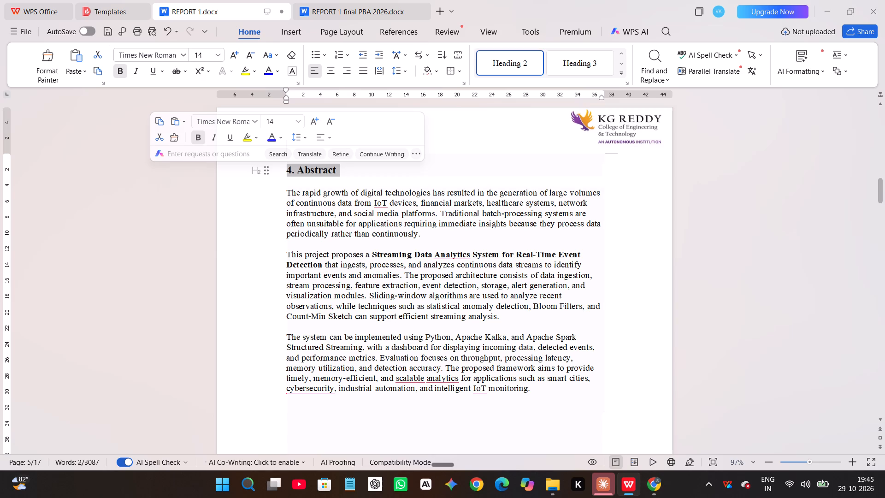
pyautogui.click(373, 200)
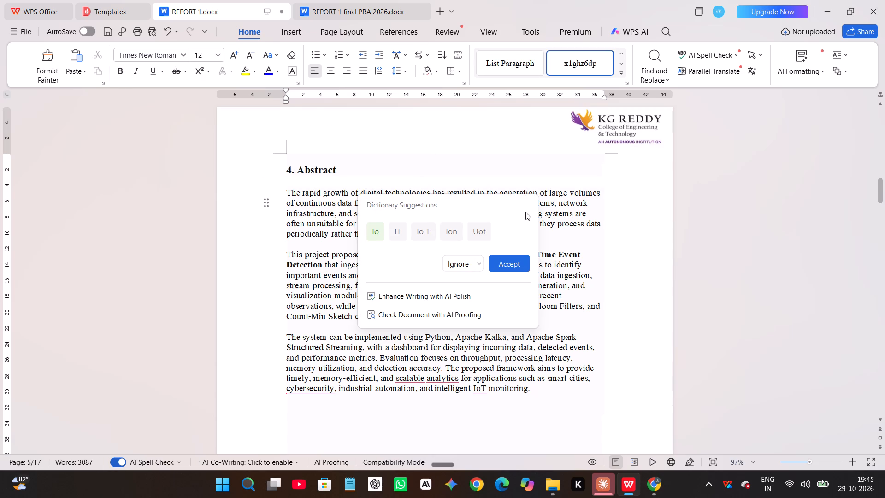
pyautogui.click(612, 213)
# Justify the three body paragraphs of the "4. Abstract" section.
pyautogui.scroll(4, 612, 213)
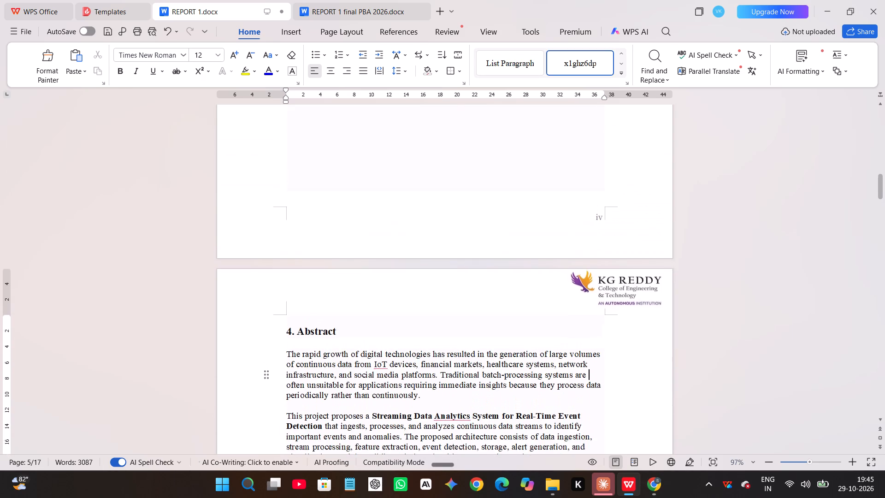
pyautogui.scroll(6, 612, 213)
pyautogui.scroll(-1, 612, 213)
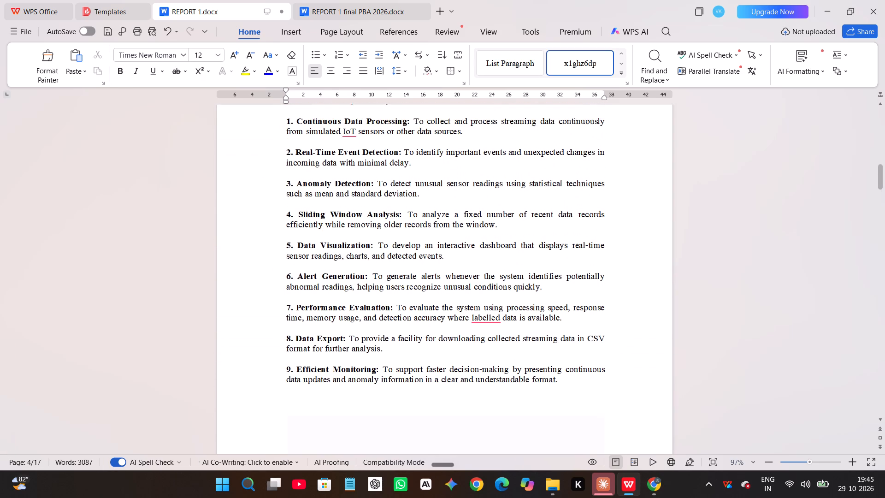
pyautogui.scroll(-4, 612, 213)
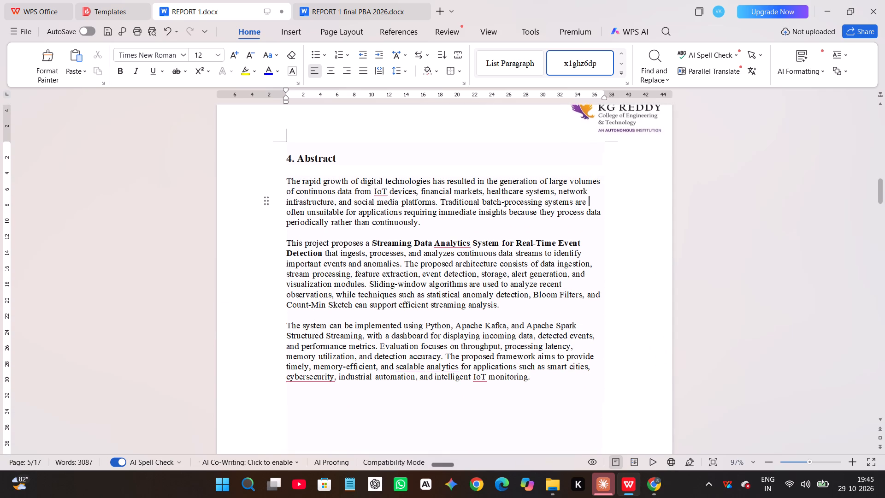
pyautogui.moveTo(287, 178); pyautogui.dragTo(578, 375)
pyautogui.click(578, 410)
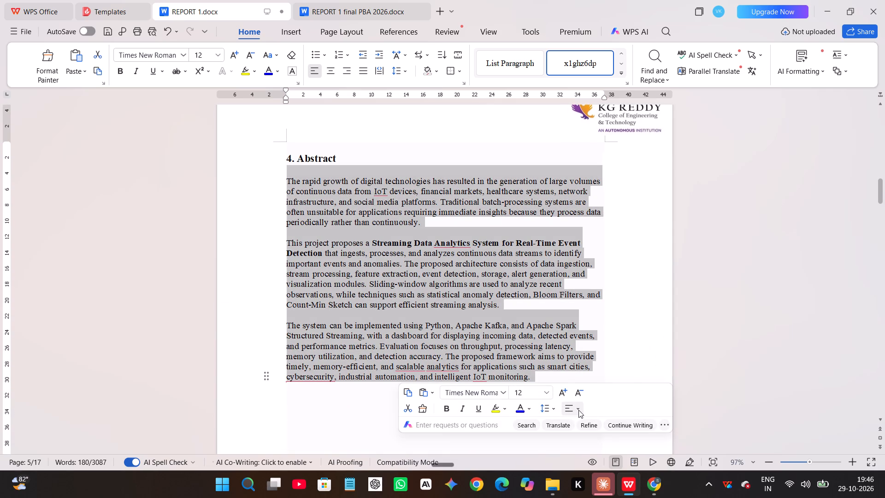
pyautogui.click(591, 363)
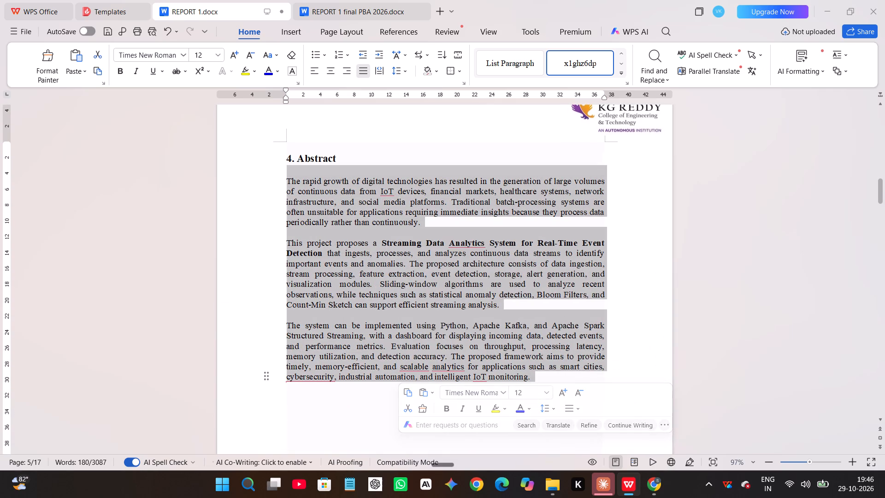
pyautogui.click(636, 341)
# Place the text cursor on the blank line between "6. Literature Survey" and "6.1 Research gap".
pyautogui.scroll(-11, 636, 341)
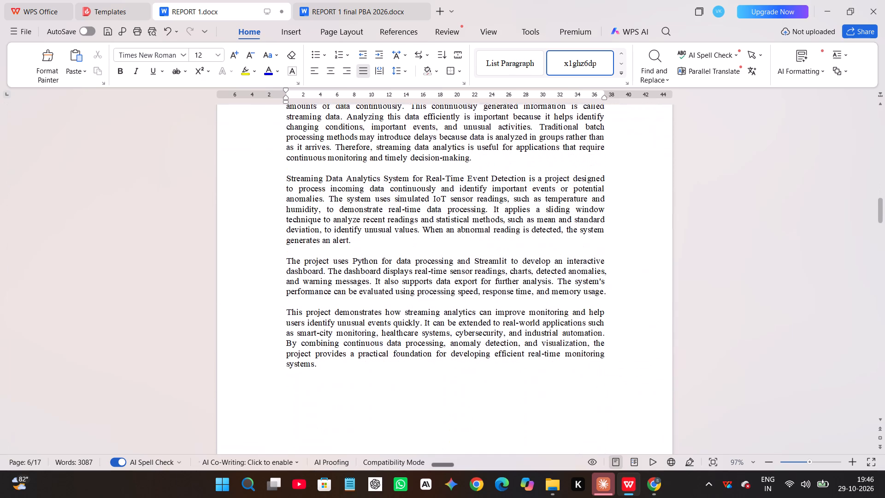
pyautogui.scroll(-4, 636, 341)
pyautogui.scroll(2, 636, 341)
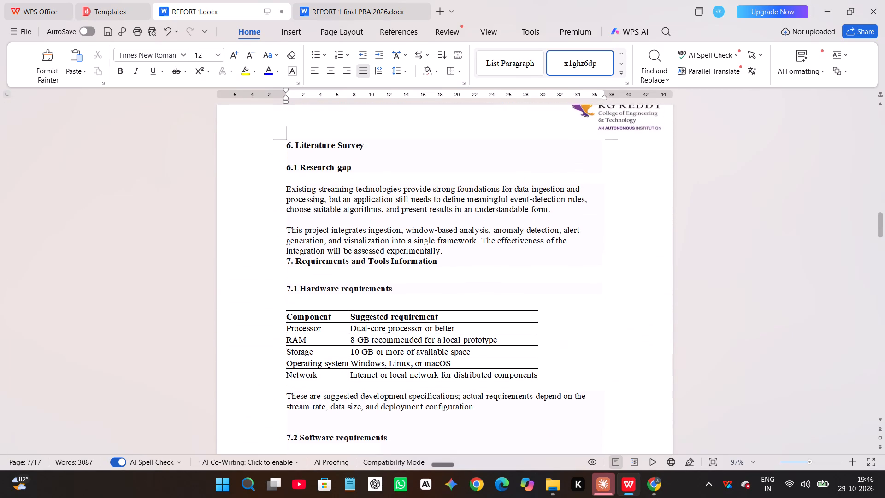
pyautogui.scroll(2, 636, 341)
pyautogui.click(339, 179)
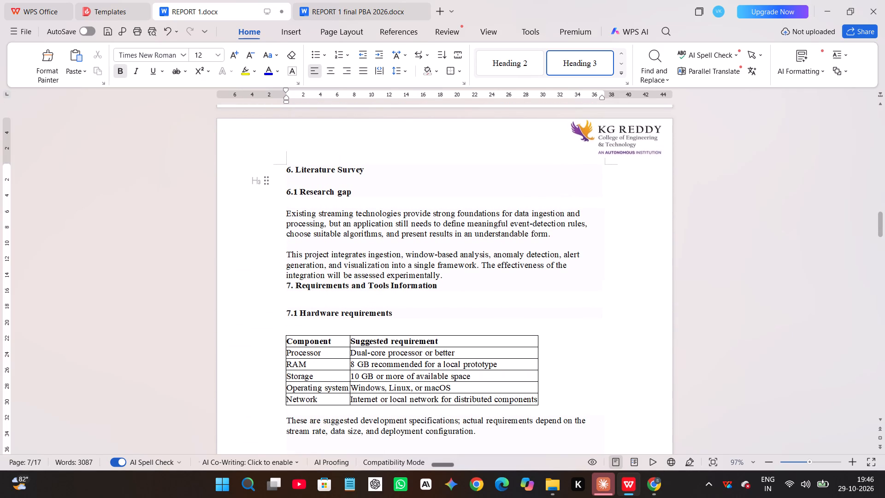
# Look over the report from "6. Literature Survey" through the hardware requirements table to "7.2 Software requirements".
pyautogui.scroll(-2, 339, 179)
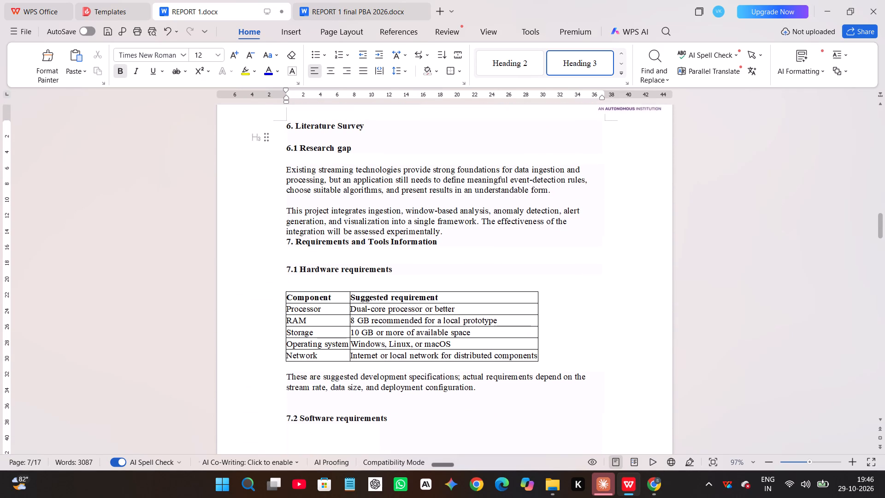
pyautogui.scroll(-5, 339, 179)
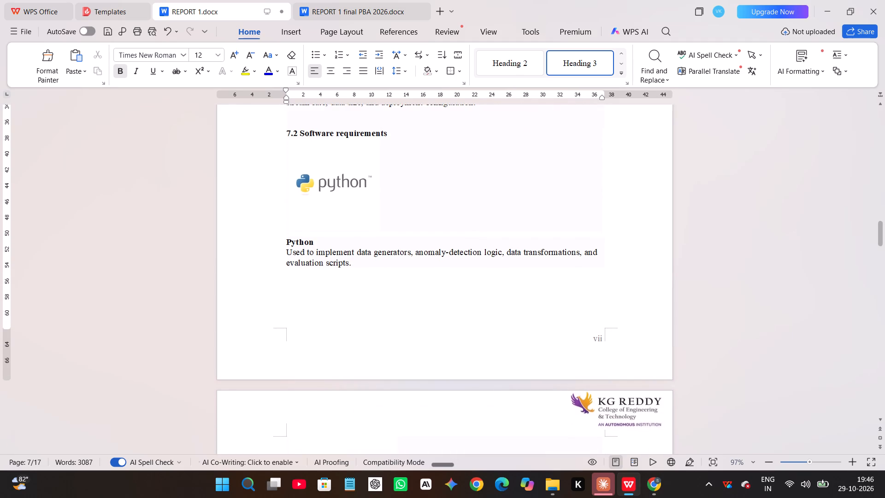
pyautogui.scroll(8, 339, 179)
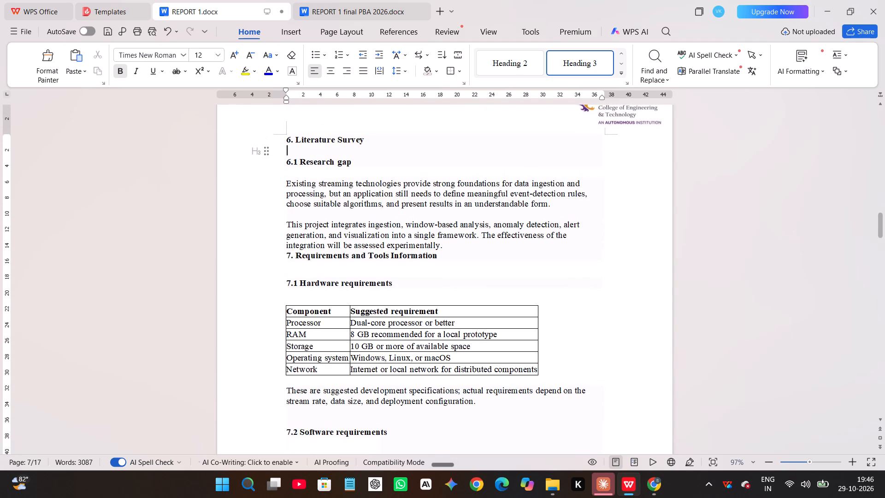
pyautogui.scroll(1, 339, 179)
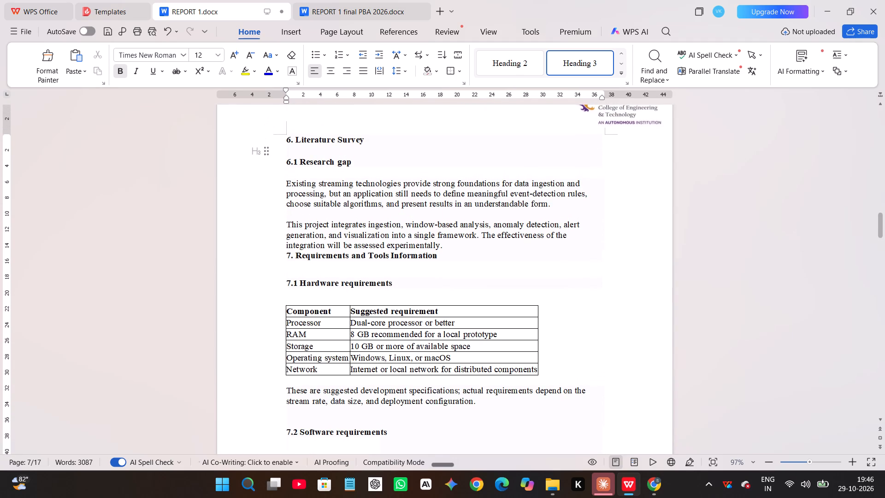
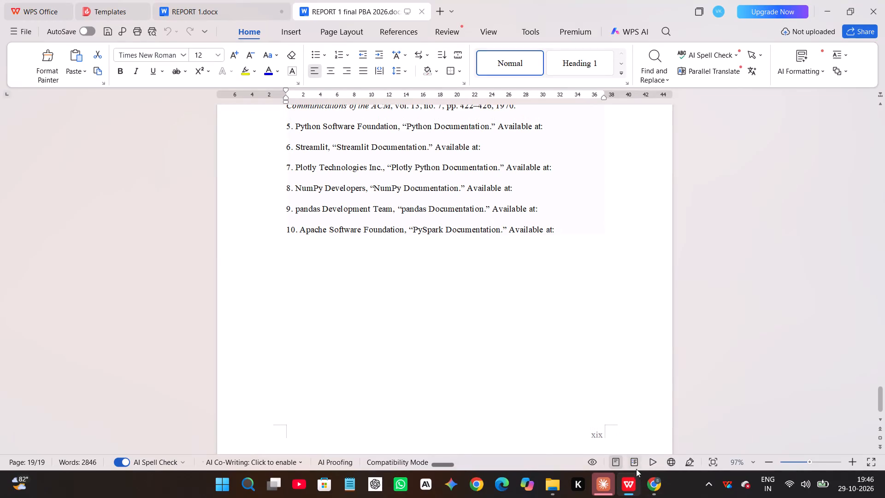
# Return to the working copy of the REPORT 1 final PBA 2026 document, at the "6. Literature Survey" section.
pyautogui.click(590, 429)
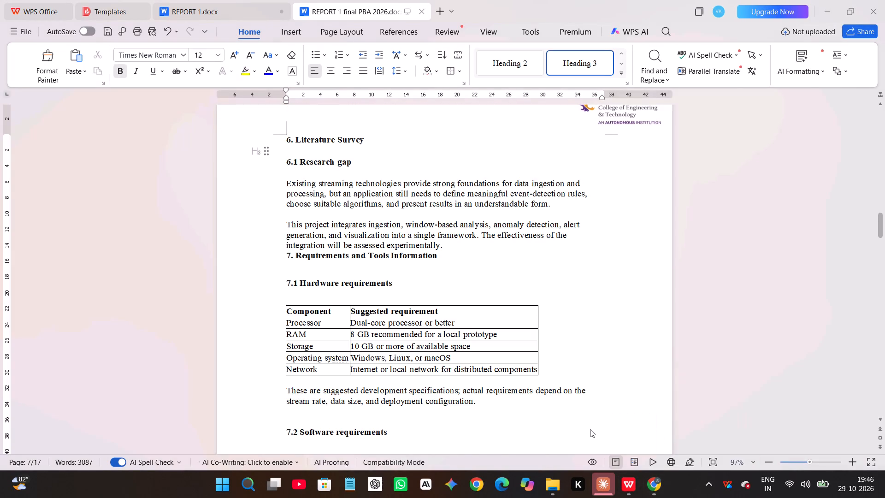
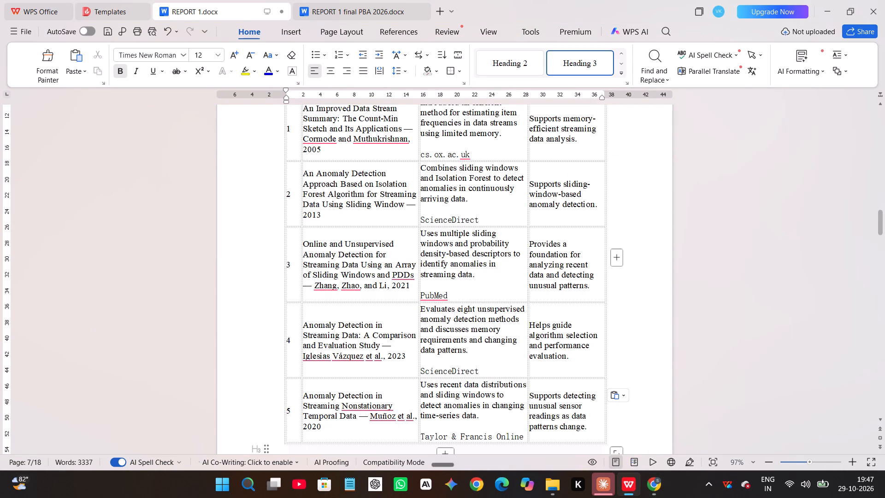
# Delete the pasted introductory paragraph above the literature survey table.
pyautogui.scroll(5, 473, 250)
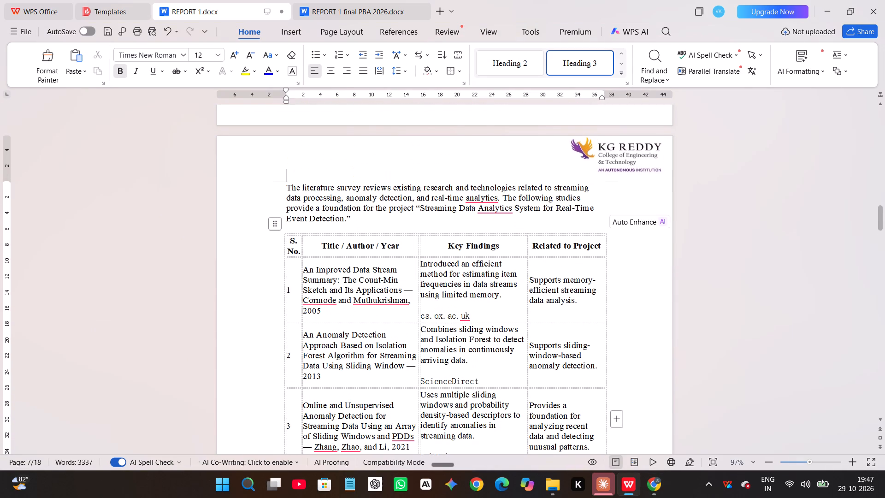
pyautogui.moveTo(376, 219); pyautogui.dragTo(269, 172)
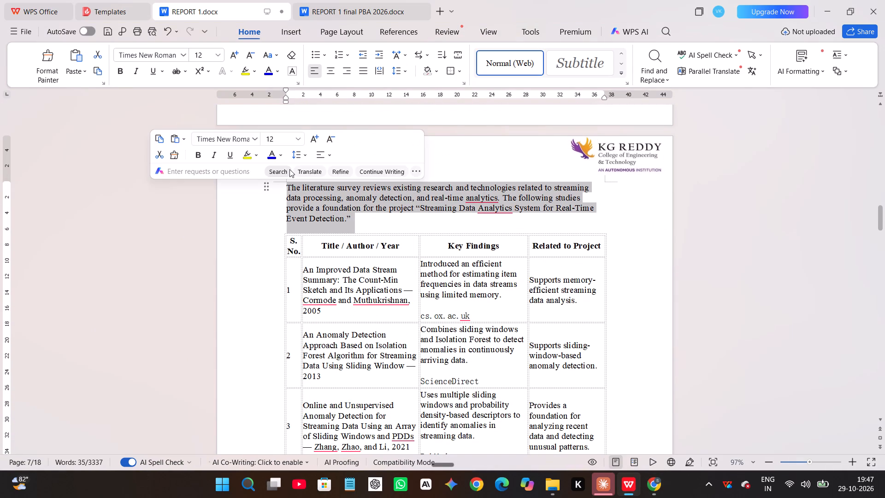
pyautogui.press('BackSpace')
# Delete the duplicate centred "Literature Survey" title below the "6. Literature Survey" heading.
pyautogui.scroll(4, 289, 169)
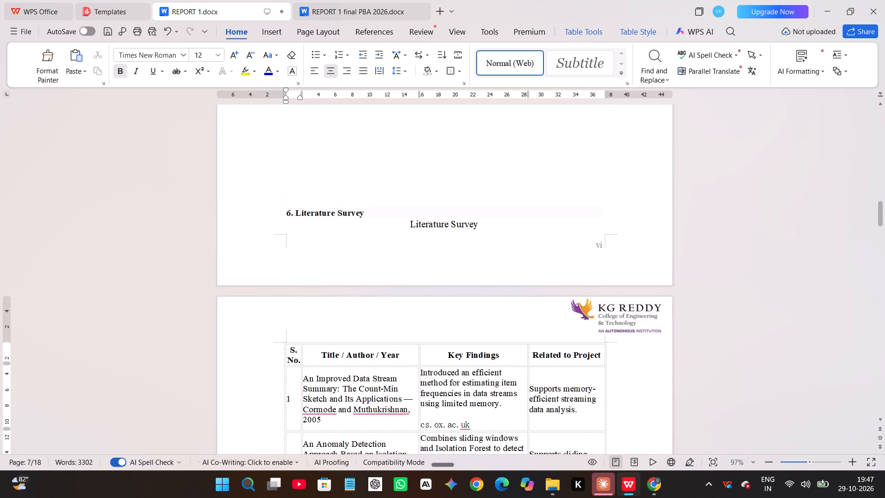
pyautogui.moveTo(414, 223); pyautogui.dragTo(468, 225)
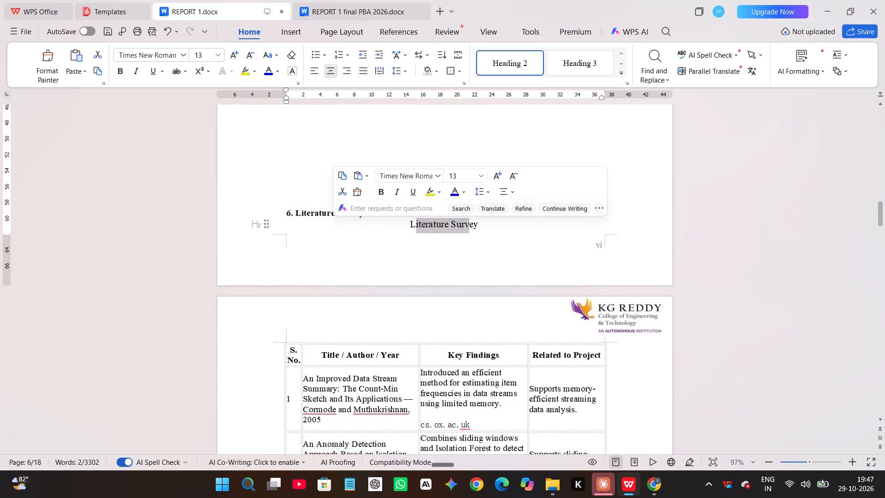
pyautogui.press('BackSpace')
pyautogui.press('BackSpace')
pyautogui.press('BackSpace')
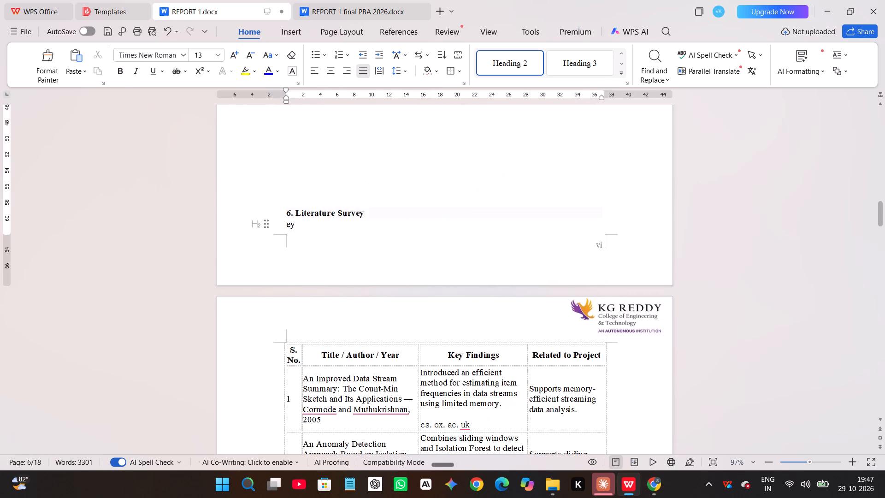
pyautogui.press('Right')
pyautogui.press('Right')
pyautogui.press('Right')
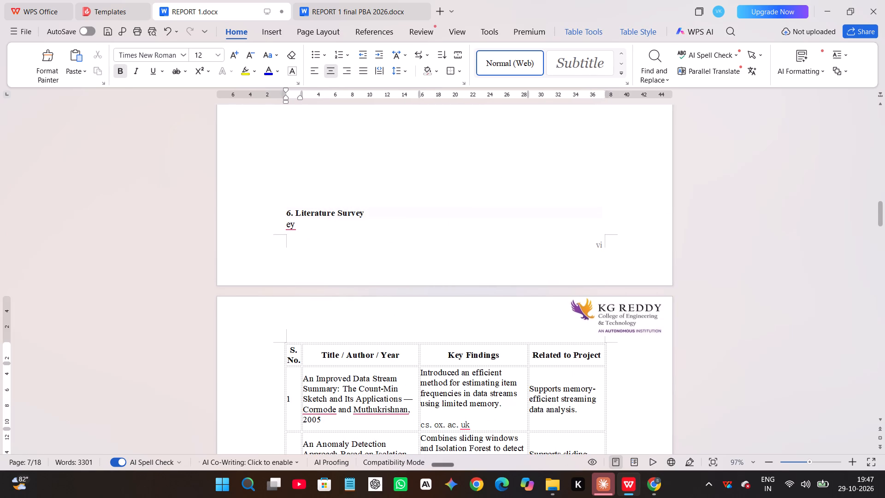
pyautogui.press('Left')
pyautogui.press('BackSpace')
pyautogui.press('BackSpace')
pyautogui.press('BackSpace')
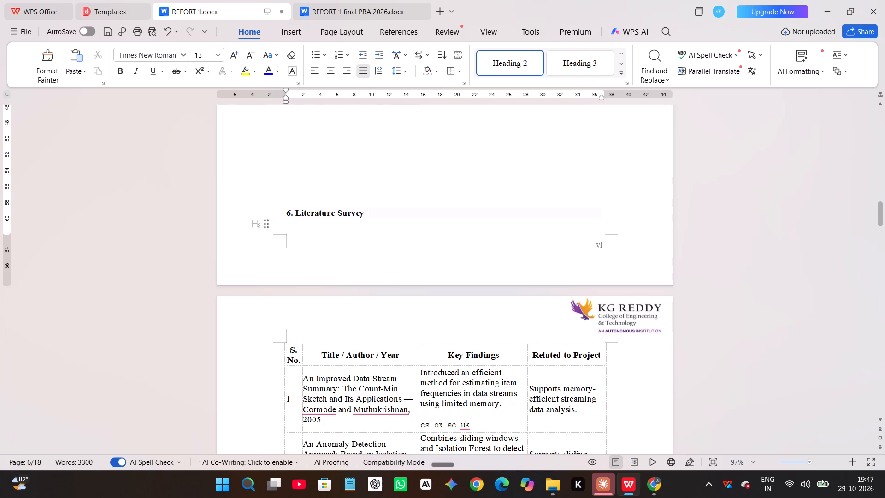
# Delete the "ScienceDirect" source label from the Key Findings cell of row 4 in the literature survey table.
pyautogui.scroll(-5, 330, 334)
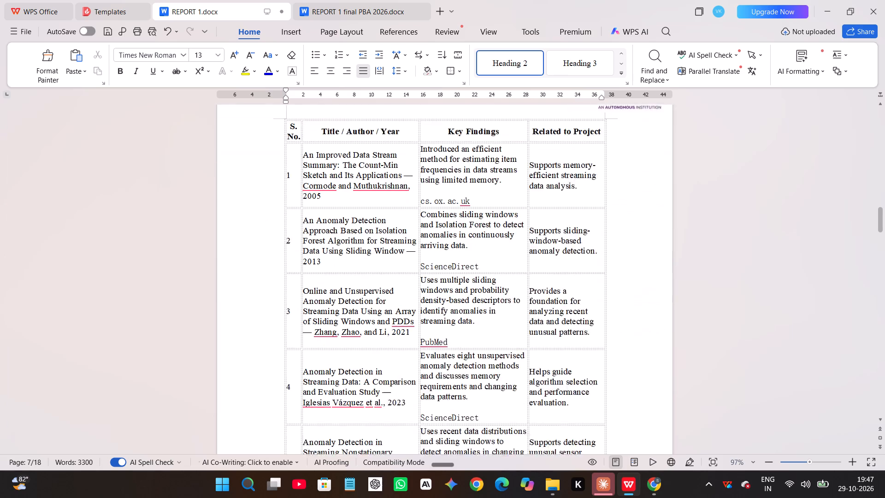
pyautogui.scroll(-2, 330, 334)
pyautogui.scroll(4, 330, 334)
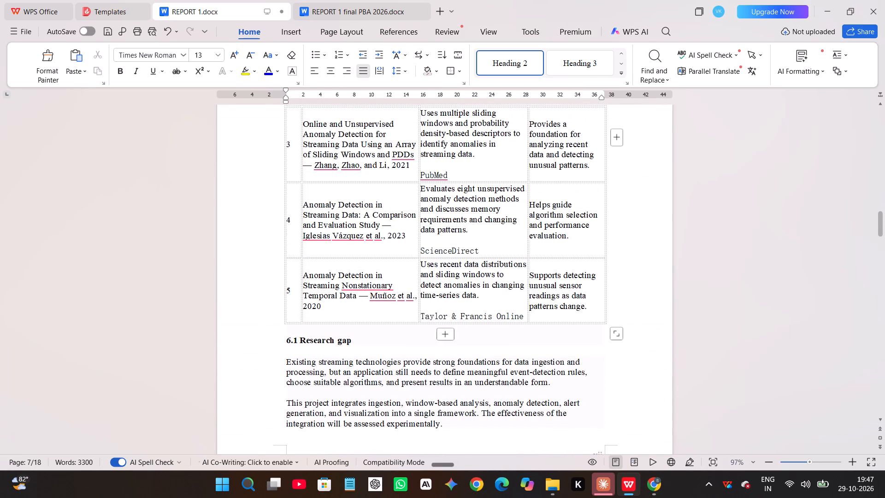
pyautogui.scroll(1, 490, 306)
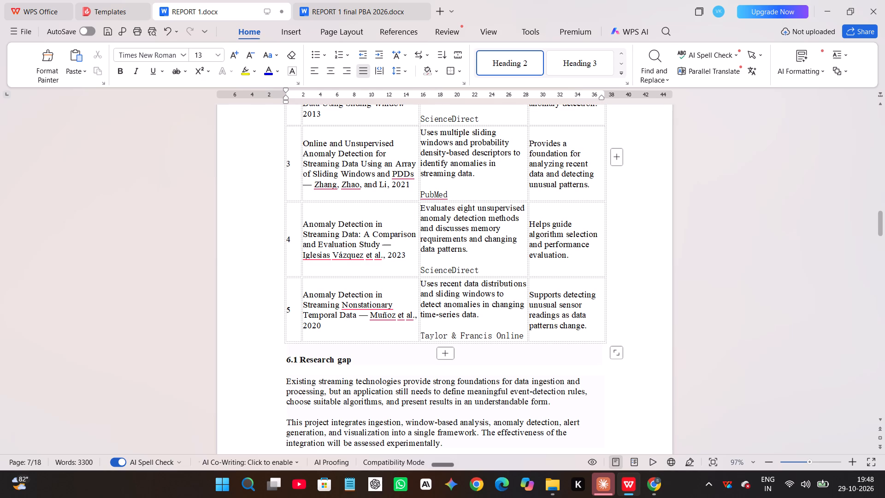
pyautogui.moveTo(480, 272); pyautogui.dragTo(421, 275)
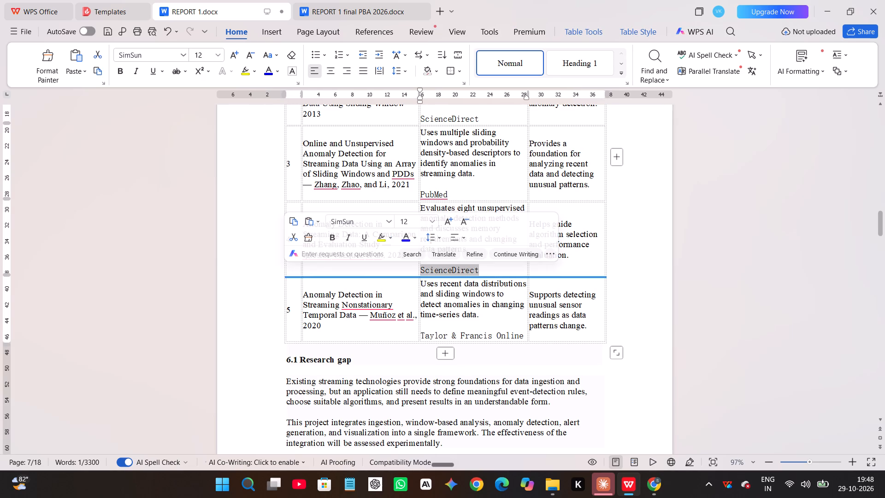
pyautogui.press('BackSpace')
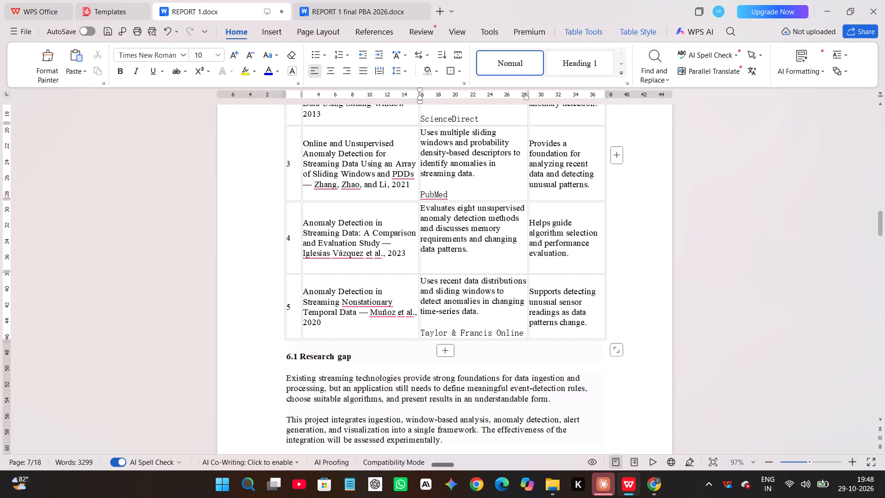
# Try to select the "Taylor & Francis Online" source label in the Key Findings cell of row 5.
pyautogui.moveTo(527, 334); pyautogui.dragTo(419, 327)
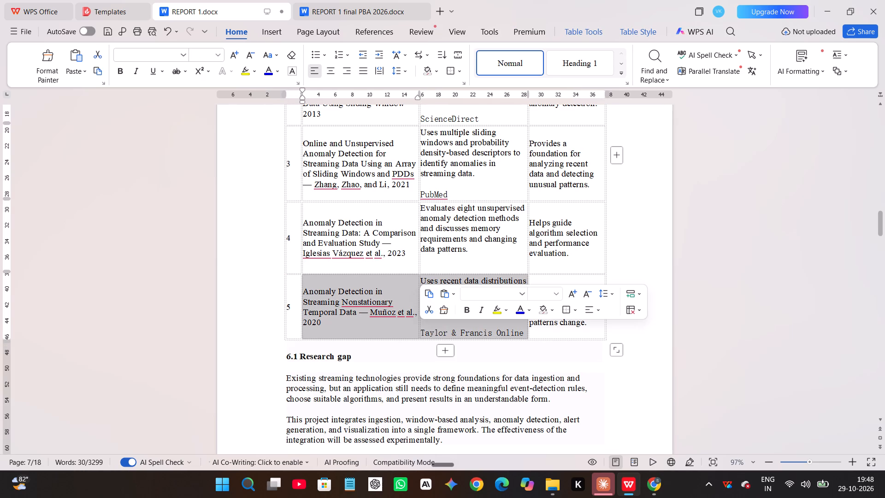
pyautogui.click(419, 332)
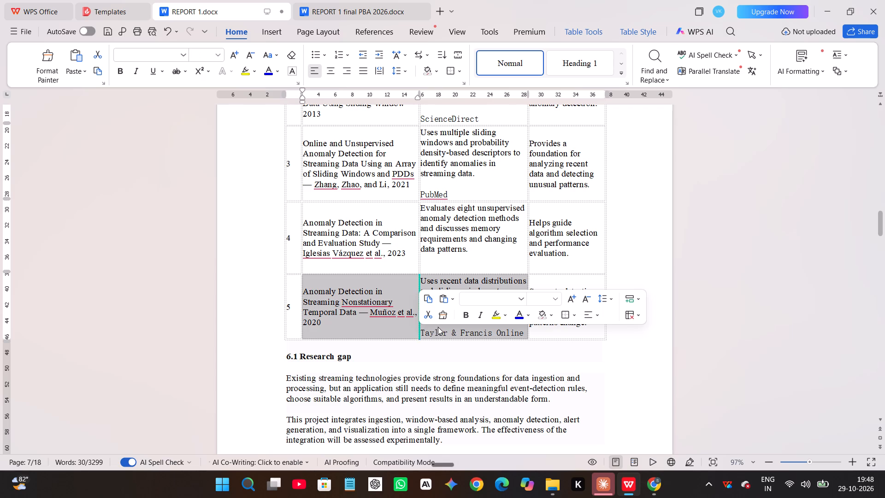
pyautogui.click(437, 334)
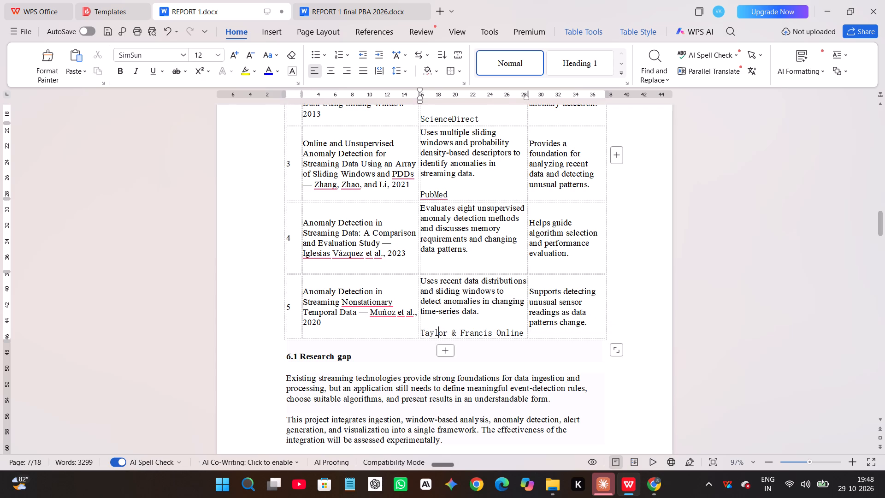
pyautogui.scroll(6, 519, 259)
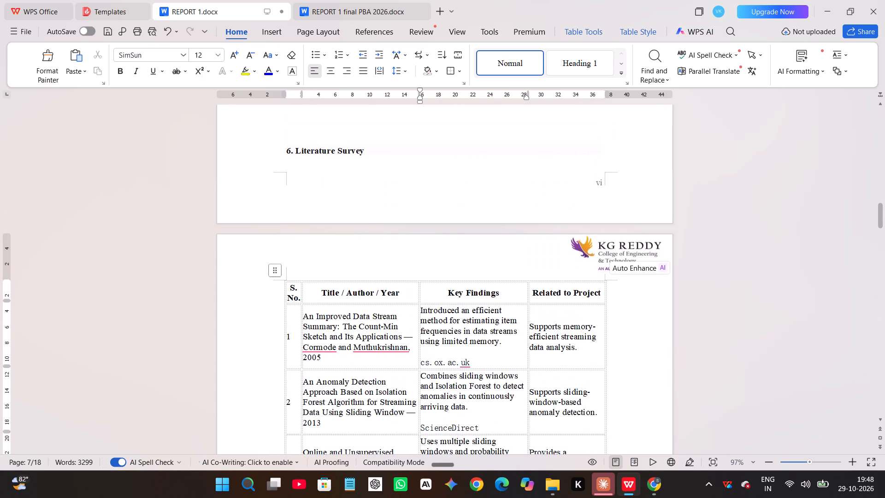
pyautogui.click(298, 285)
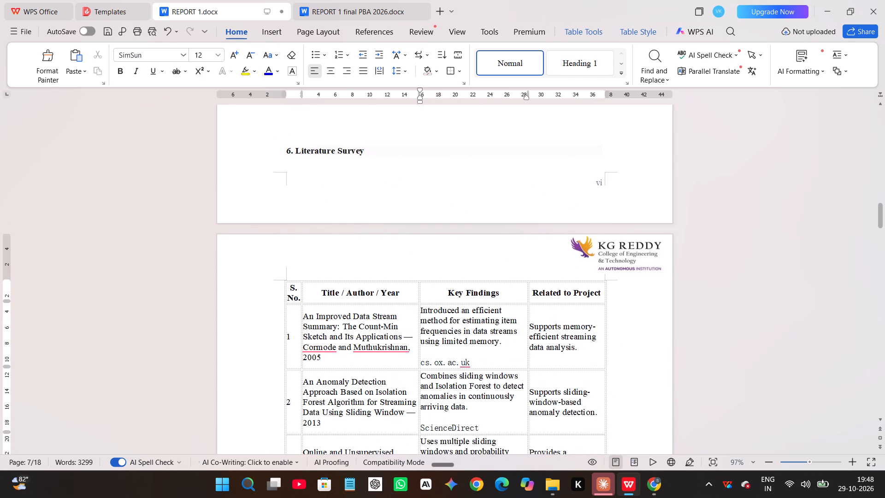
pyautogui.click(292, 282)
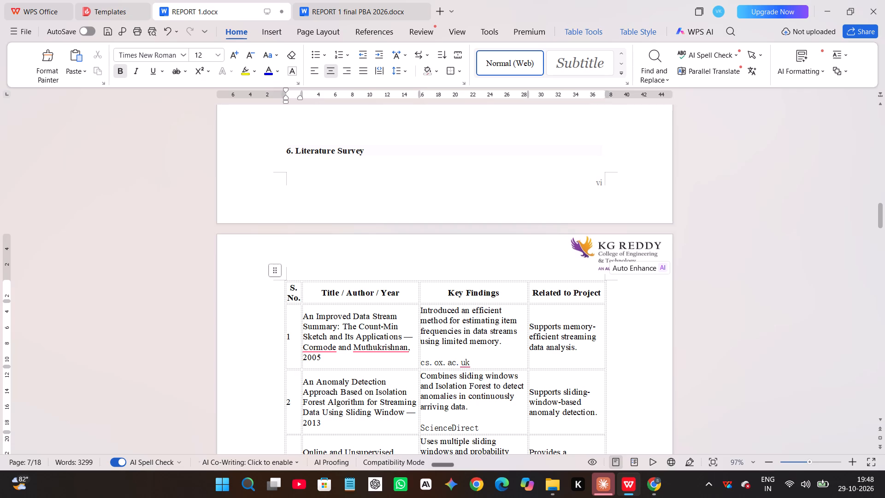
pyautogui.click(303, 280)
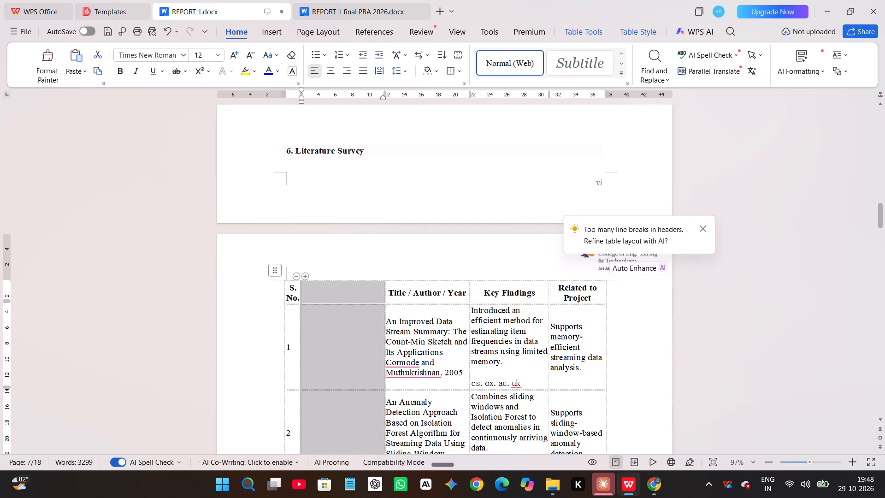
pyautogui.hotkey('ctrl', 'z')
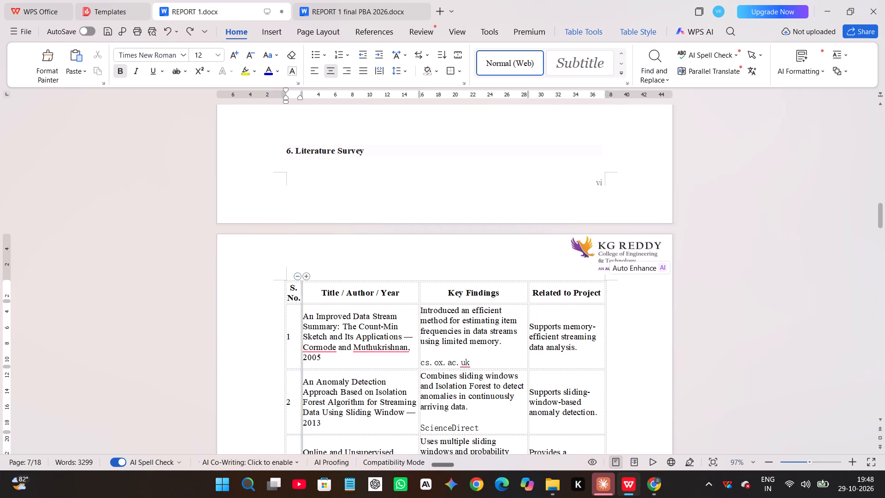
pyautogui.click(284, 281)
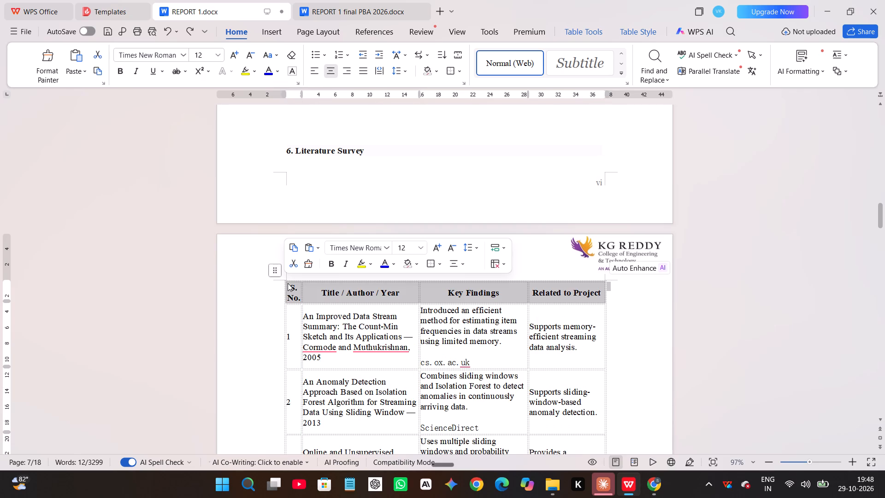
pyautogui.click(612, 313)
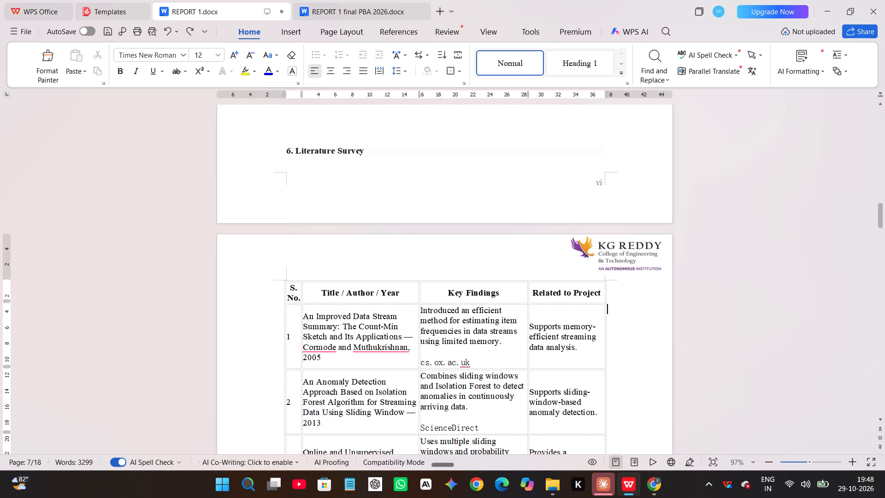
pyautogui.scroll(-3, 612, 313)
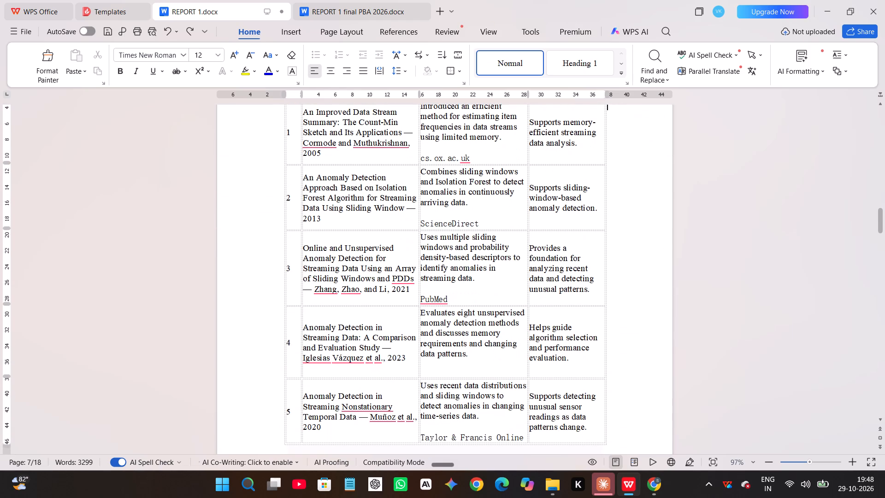
# Delete the "Taylor & Francis Online" source label from the Key Findings cell of row 5 in the literature survey table.
pyautogui.scroll(-1, 612, 313)
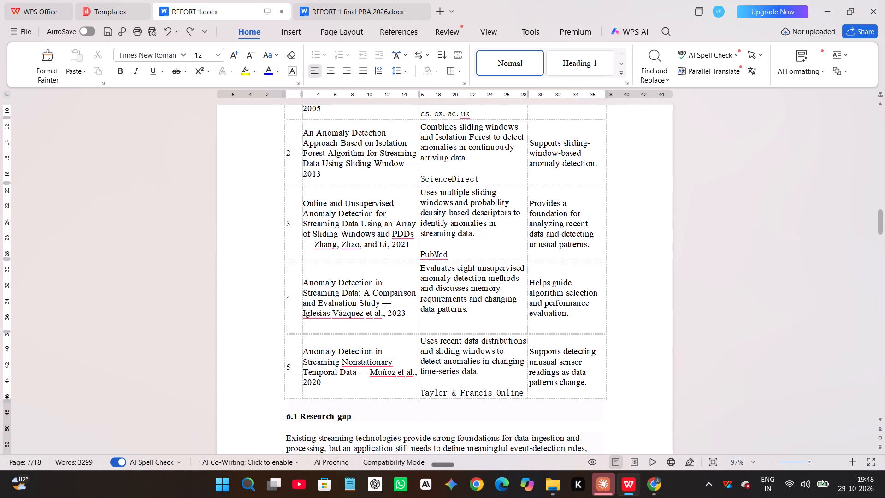
pyautogui.moveTo(523, 391); pyautogui.dragTo(439, 388)
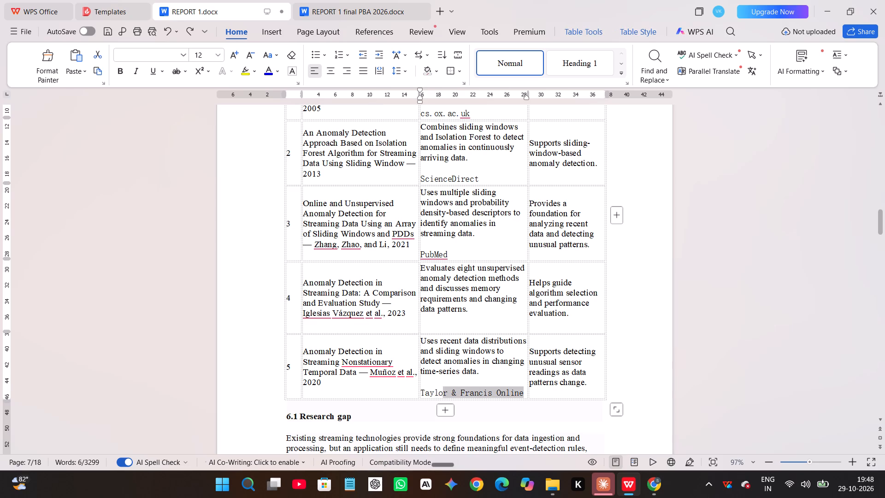
pyautogui.moveTo(439, 388); pyautogui.dragTo(423, 393)
pyautogui.press('BackSpace')
# Delete the "PubMed" source label from the Key Findings cell of row 3.
pyautogui.scroll(1, 423, 393)
pyautogui.click(457, 310)
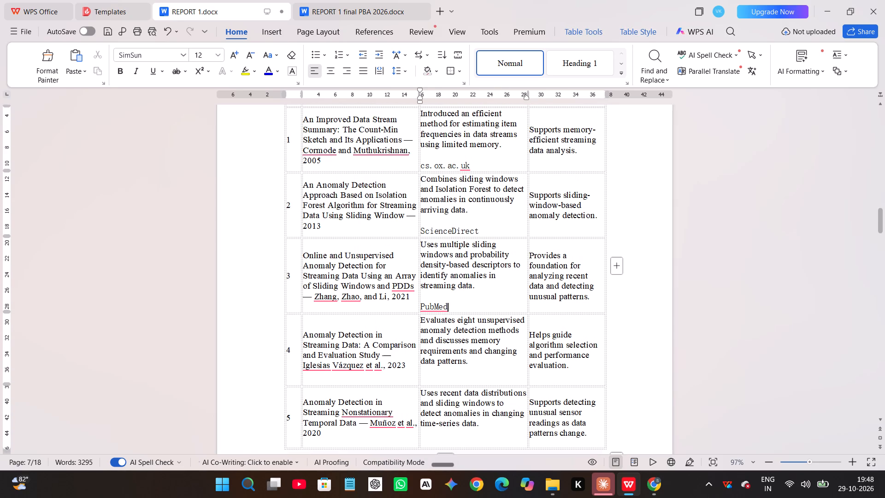
pyautogui.press('BackSpace')
pyautogui.press('BackSpace')
pyautogui.press('BackSpace')
pyautogui.press('BackSpace')
pyautogui.press('BackSpace')
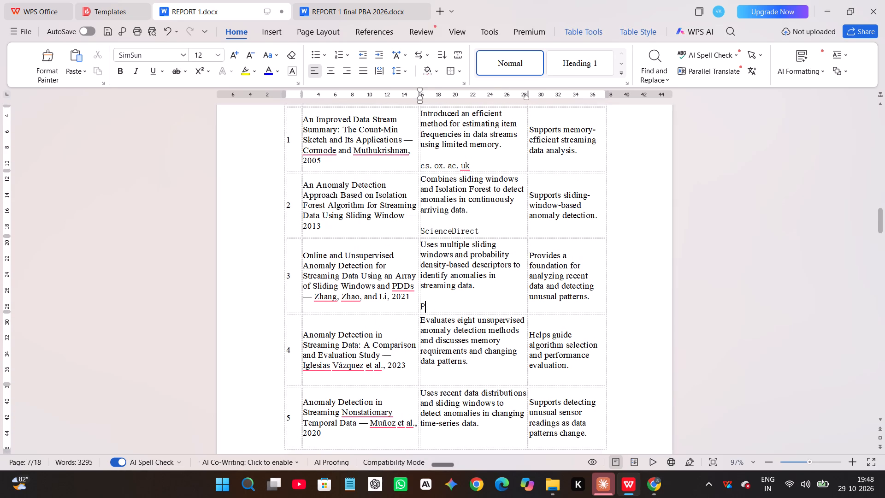
pyautogui.press('BackSpace')
# Delete the "ScienceDirect" source label from the Key Findings cell of row 2.
pyautogui.click(486, 227)
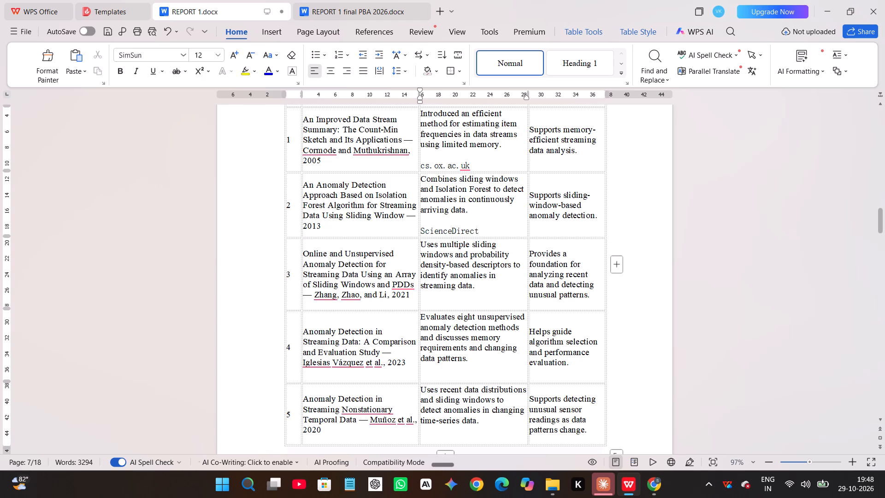
pyautogui.press('BackSpace')
pyautogui.press('BackSpace')
pyautogui.press('BackSpace')
pyautogui.press('BackSpace')
pyautogui.press('BackSpace')
pyautogui.press('BackSpace')
pyautogui.press('BackSpace')
pyautogui.press('BackSpace')
pyautogui.press('BackSpace')
pyautogui.press('BackSpace')
pyautogui.press('BackSpace')
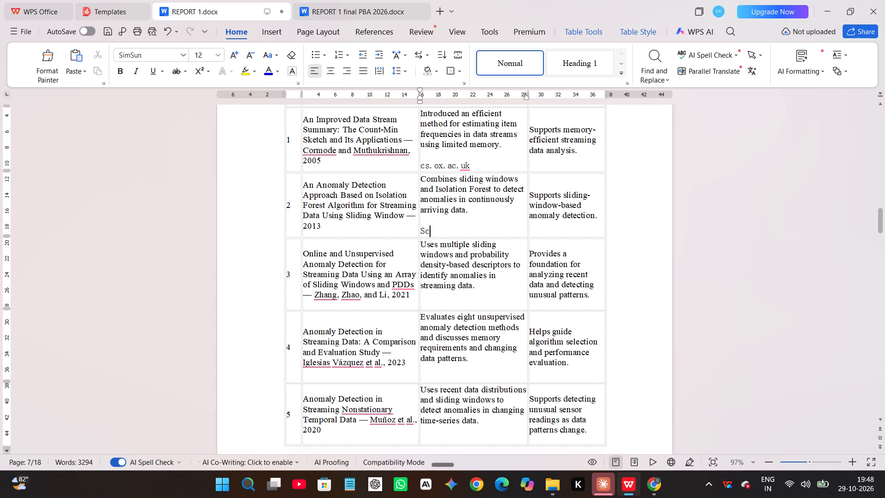
pyautogui.press('BackSpace')
pyautogui.press('BackSpace')
# Delete the "cs.ox.ac.uk" source label from the Key Findings cell of row 1.
pyautogui.scroll(2, 486, 227)
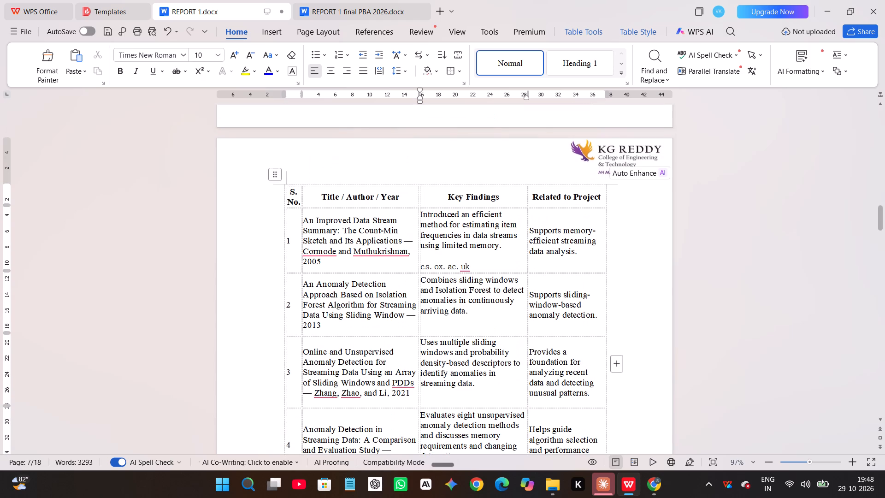
pyautogui.click(483, 265)
pyautogui.press('BackSpace')
pyautogui.press('BackSpace')
pyautogui.press('BackSpace')
pyautogui.press('BackSpace')
pyautogui.press('BackSpace')
pyautogui.press('BackSpace')
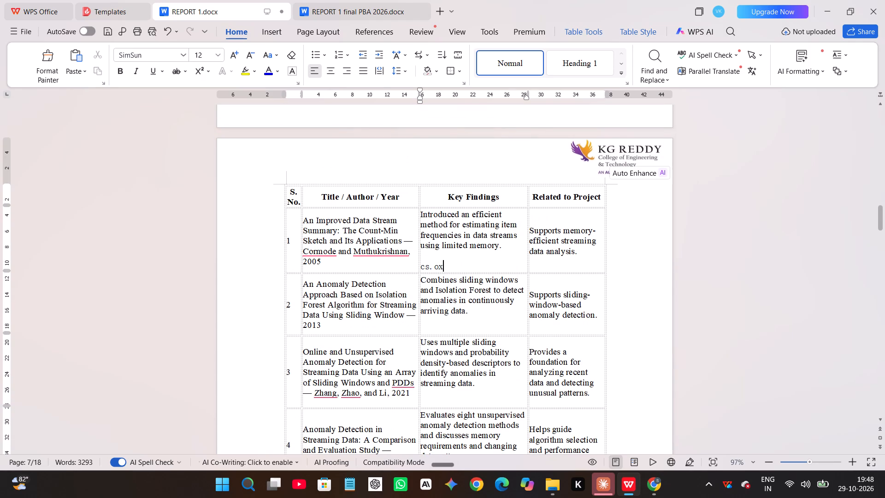
pyautogui.press('BackSpace')
pyautogui.press('BackSpace')
pyautogui.press('BackSpace')
pyautogui.press('BackSpace')
pyautogui.press('BackSpace')
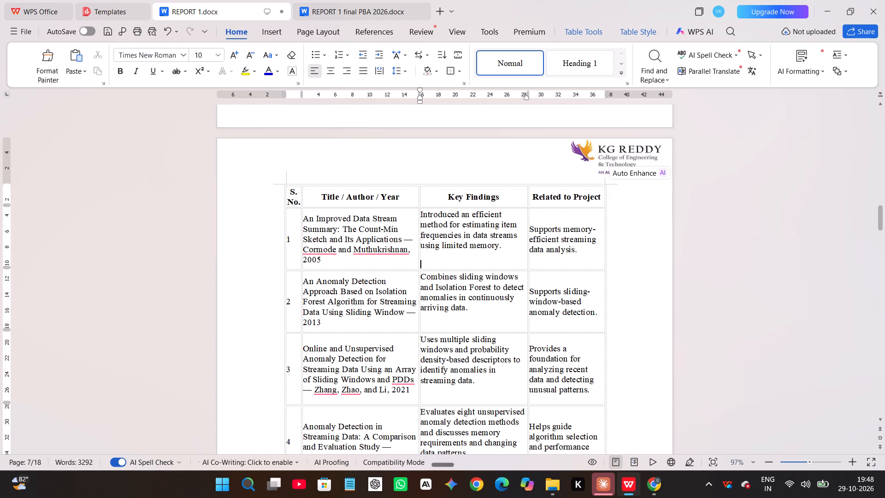
# Widen the "S. No." column of the literature survey table slightly, taking the space from the "Title / Author / Year" column.
pyautogui.scroll(-3, 483, 265)
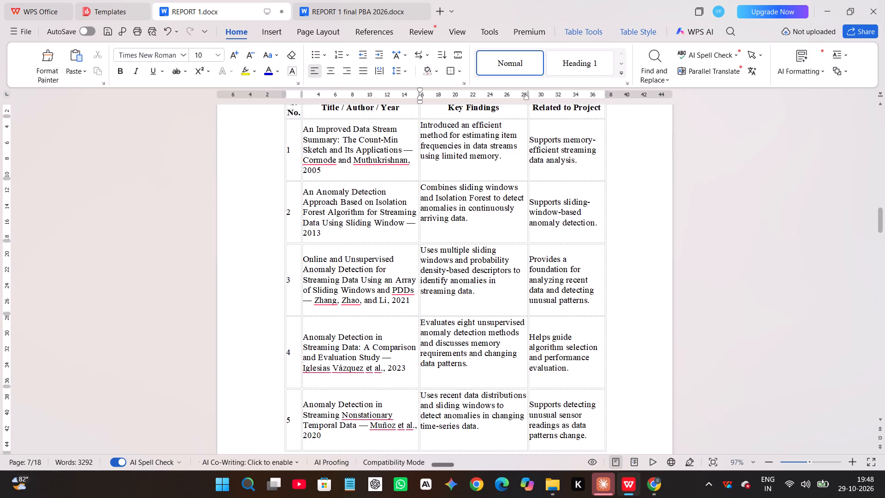
pyautogui.scroll(2, 483, 265)
pyautogui.click(289, 142)
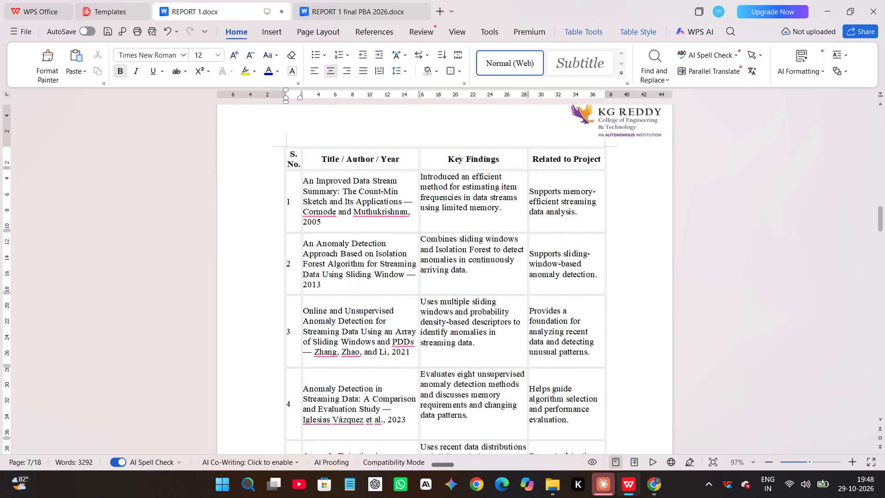
pyautogui.click(287, 151)
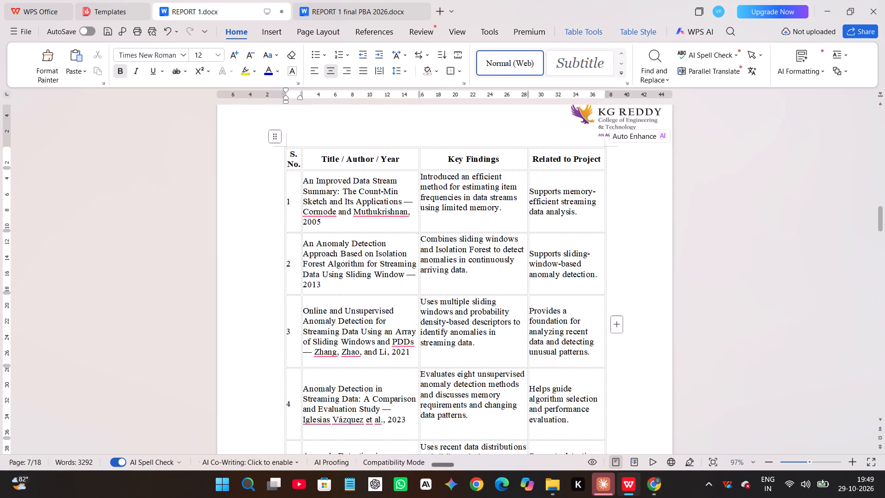
pyautogui.moveTo(302, 159); pyautogui.dragTo(310, 162)
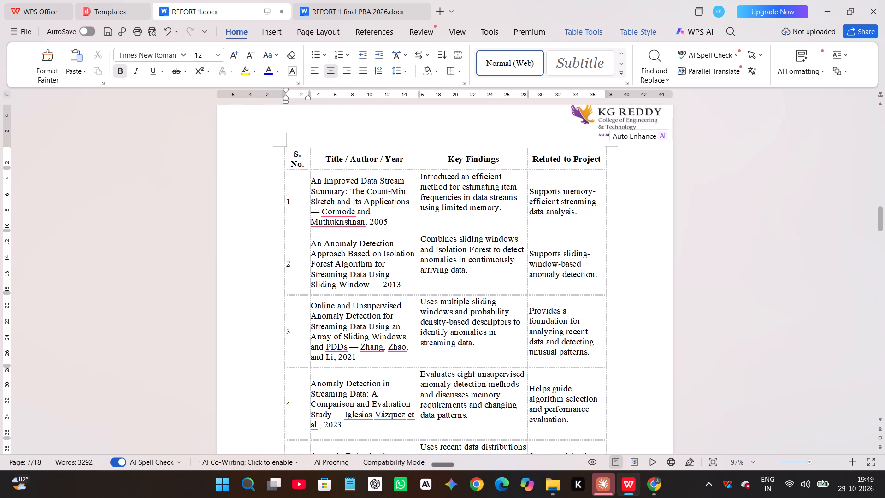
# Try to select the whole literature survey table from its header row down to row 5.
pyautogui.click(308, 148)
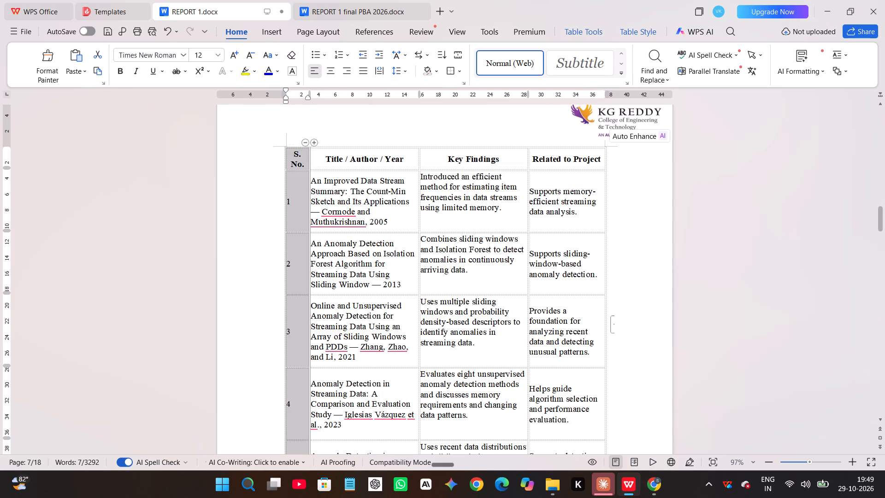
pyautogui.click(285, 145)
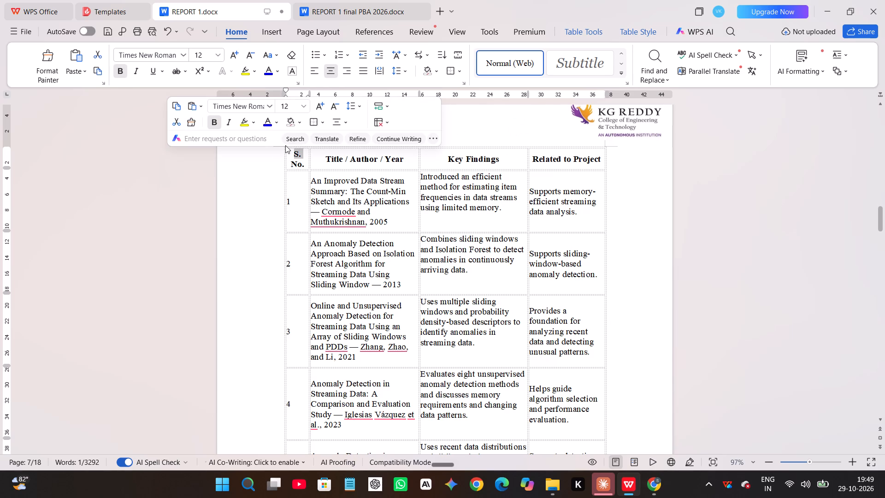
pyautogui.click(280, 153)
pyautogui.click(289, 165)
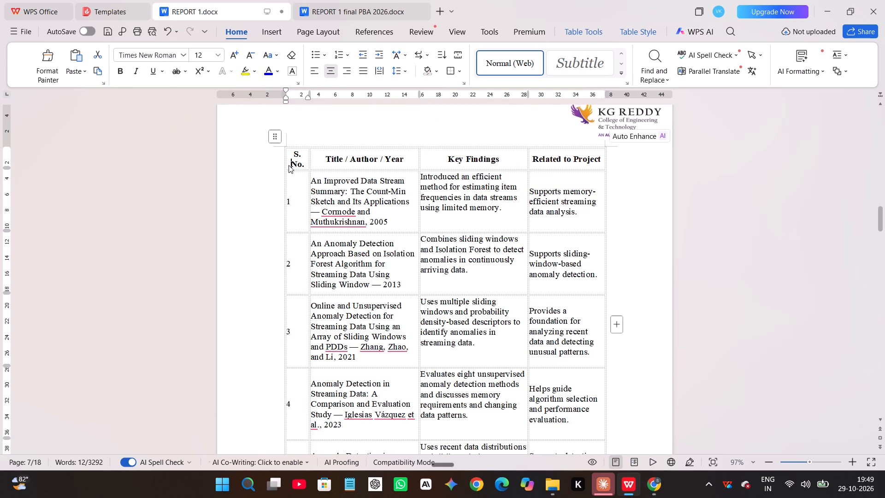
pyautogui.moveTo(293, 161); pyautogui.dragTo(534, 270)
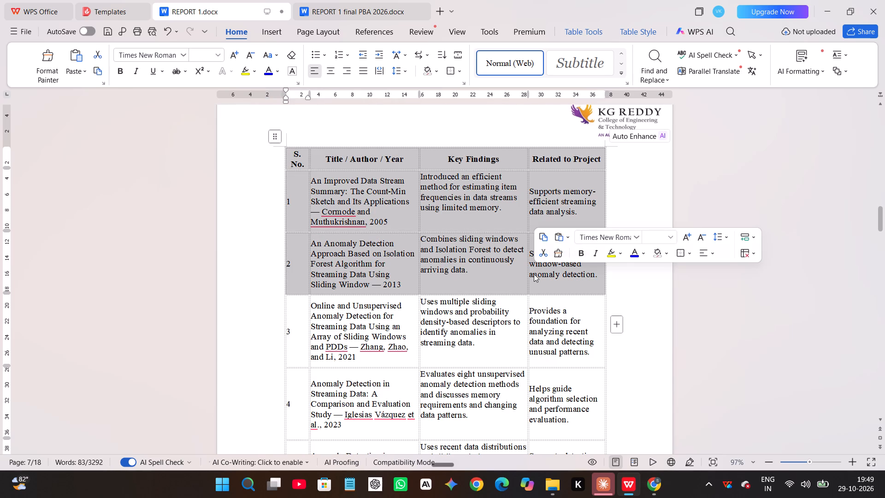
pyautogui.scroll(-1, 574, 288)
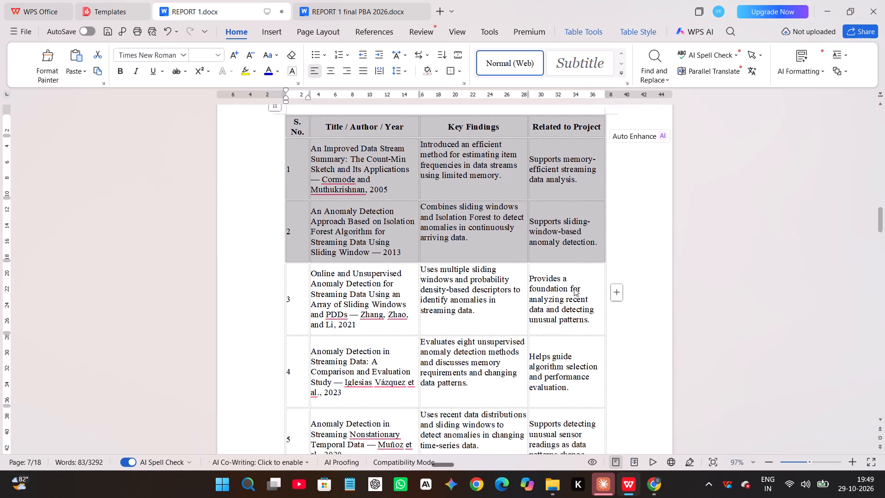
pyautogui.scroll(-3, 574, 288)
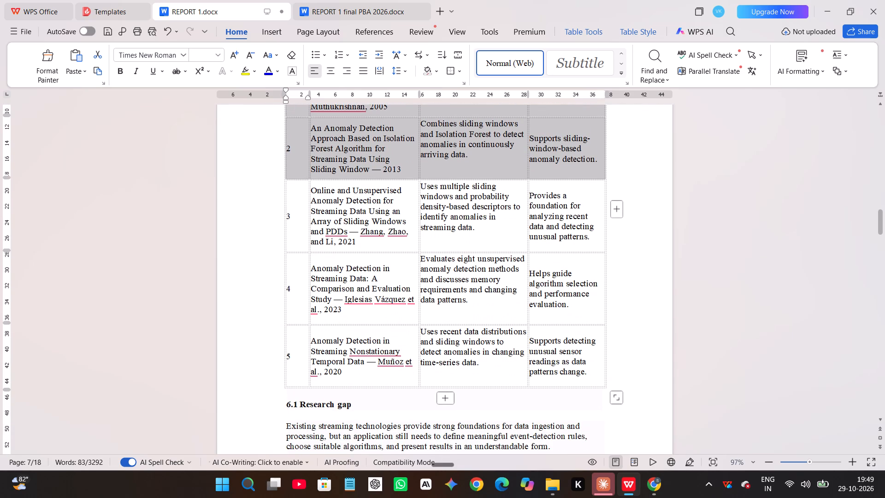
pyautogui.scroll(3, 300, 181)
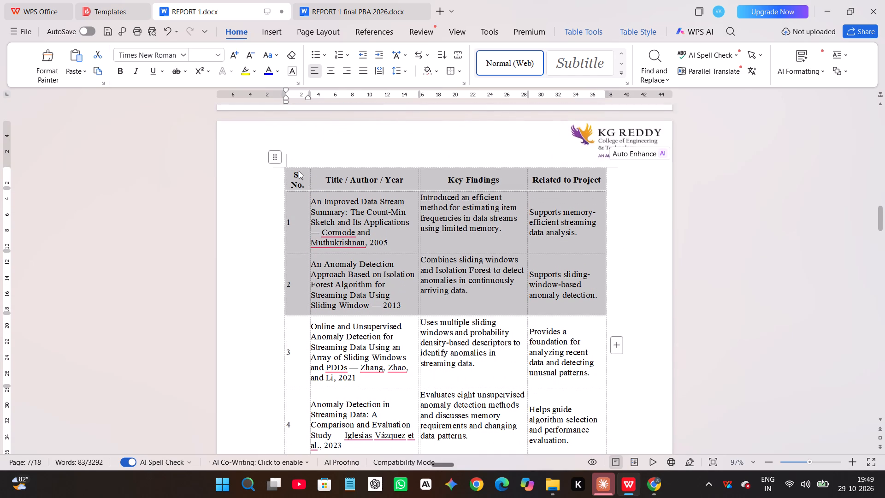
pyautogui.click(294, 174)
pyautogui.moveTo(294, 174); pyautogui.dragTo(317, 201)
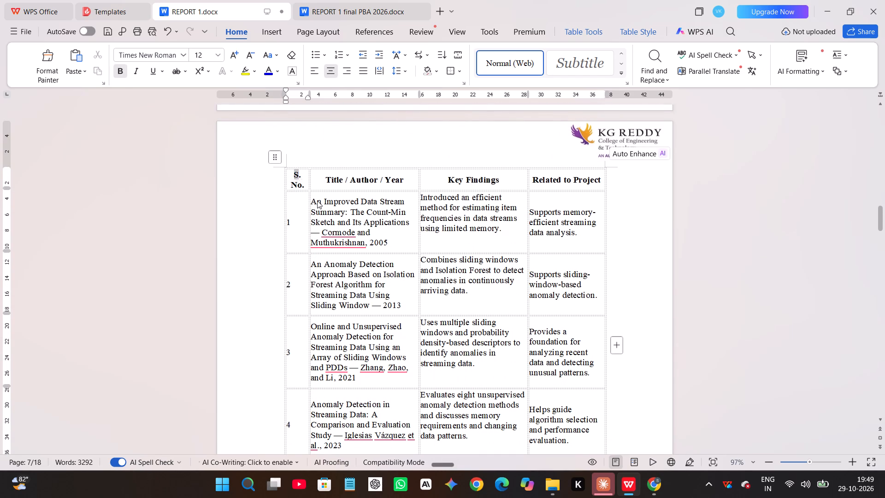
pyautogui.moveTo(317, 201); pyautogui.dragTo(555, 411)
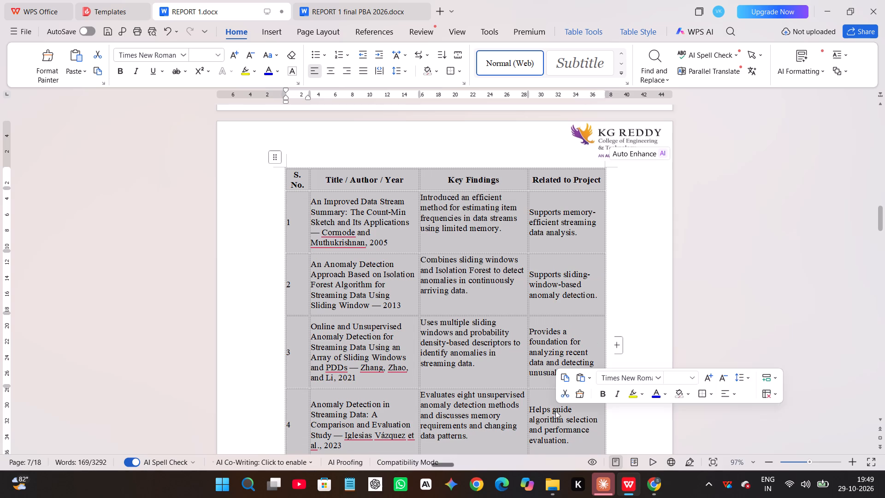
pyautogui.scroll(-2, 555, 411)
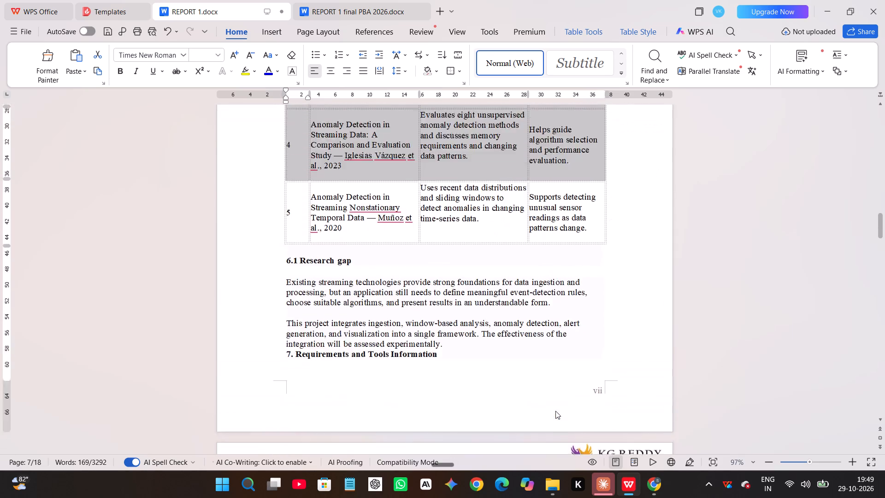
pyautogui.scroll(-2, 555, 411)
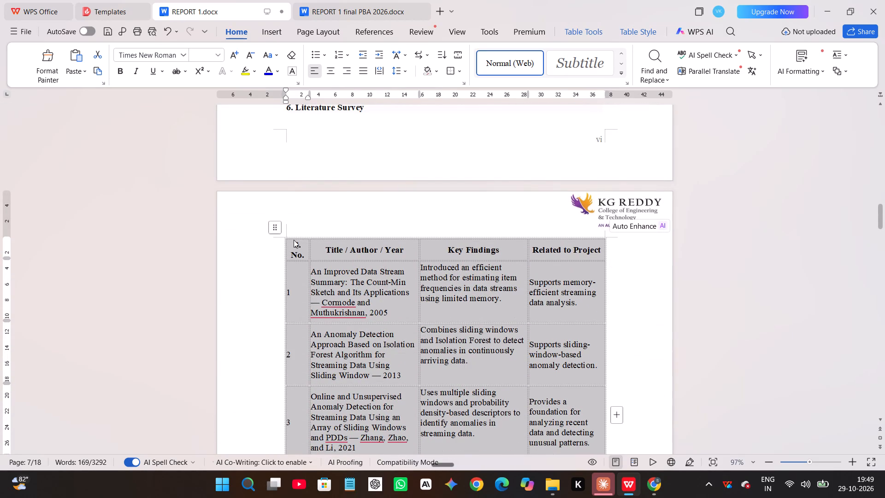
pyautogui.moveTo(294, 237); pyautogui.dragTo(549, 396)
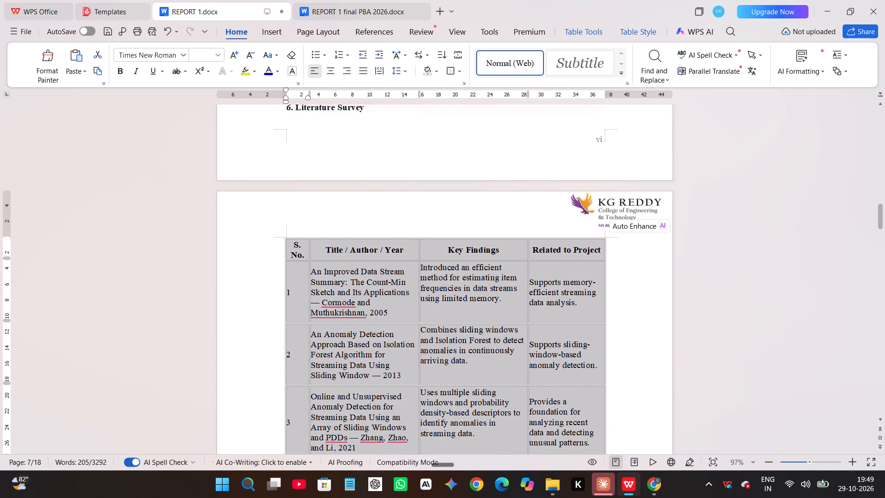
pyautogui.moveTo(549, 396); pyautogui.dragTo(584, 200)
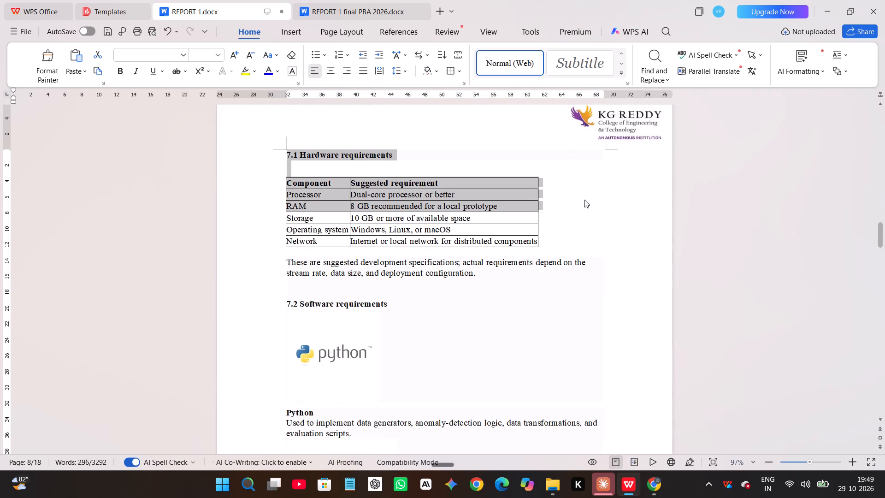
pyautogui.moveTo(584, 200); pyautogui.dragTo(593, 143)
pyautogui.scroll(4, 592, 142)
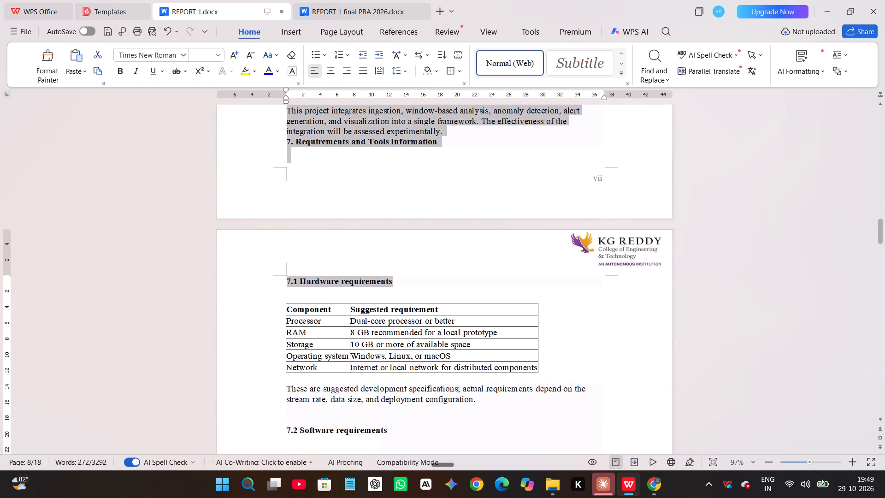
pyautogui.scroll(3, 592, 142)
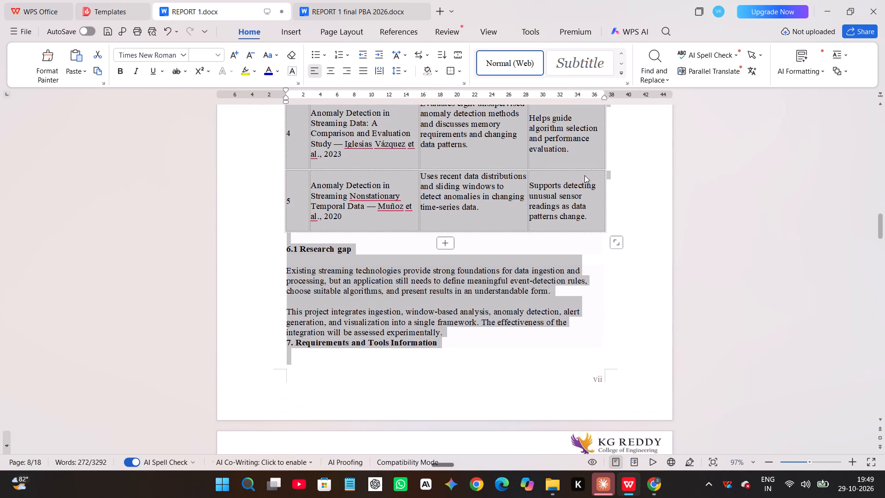
# Copy the entire literature survey table, from row 5 up to the header row, and delete it from the report.
pyautogui.click(605, 225)
pyautogui.moveTo(605, 225); pyautogui.dragTo(502, 148)
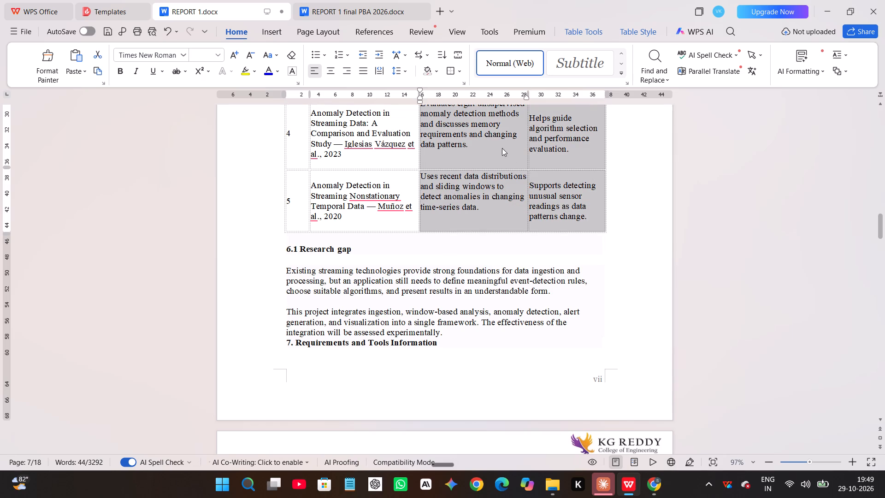
pyautogui.moveTo(502, 148); pyautogui.dragTo(319, 246)
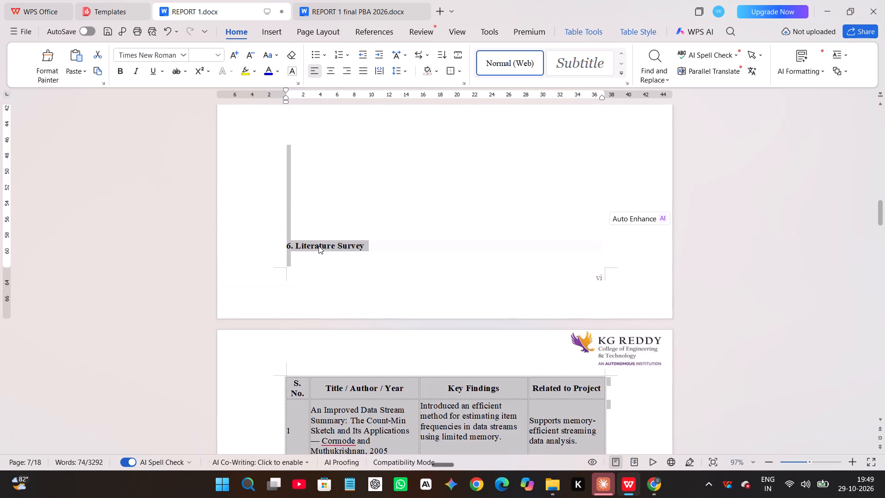
pyautogui.moveTo(319, 246); pyautogui.dragTo(282, 358)
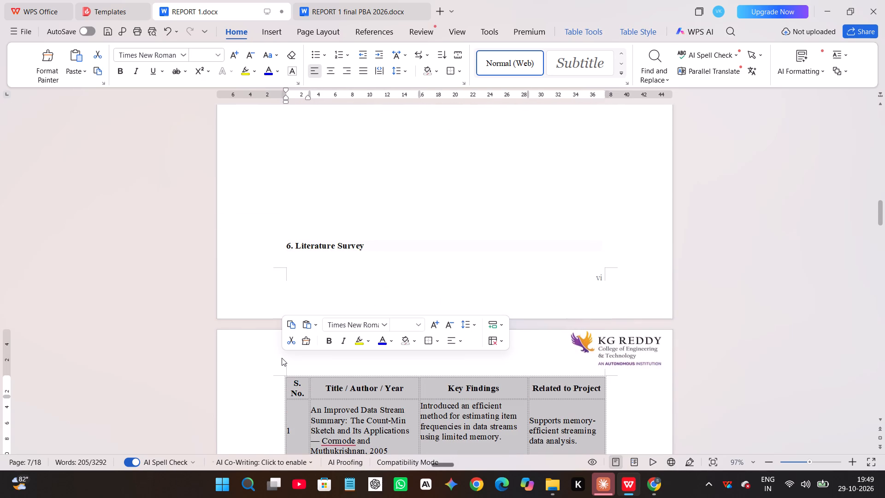
pyautogui.hotkey('ctrl', 'c')
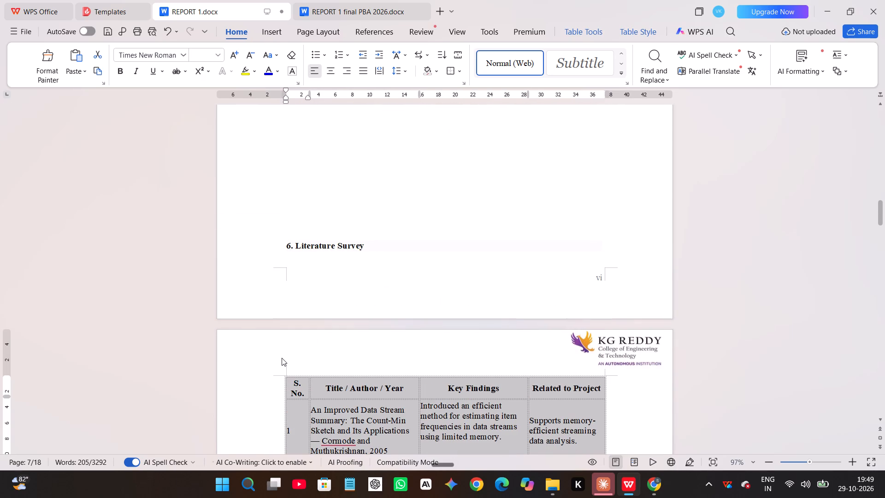
pyautogui.press('BackSpace')
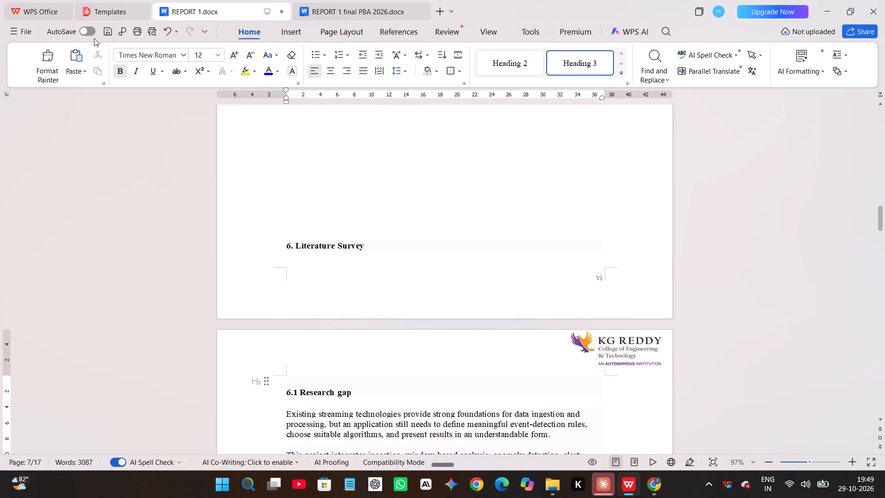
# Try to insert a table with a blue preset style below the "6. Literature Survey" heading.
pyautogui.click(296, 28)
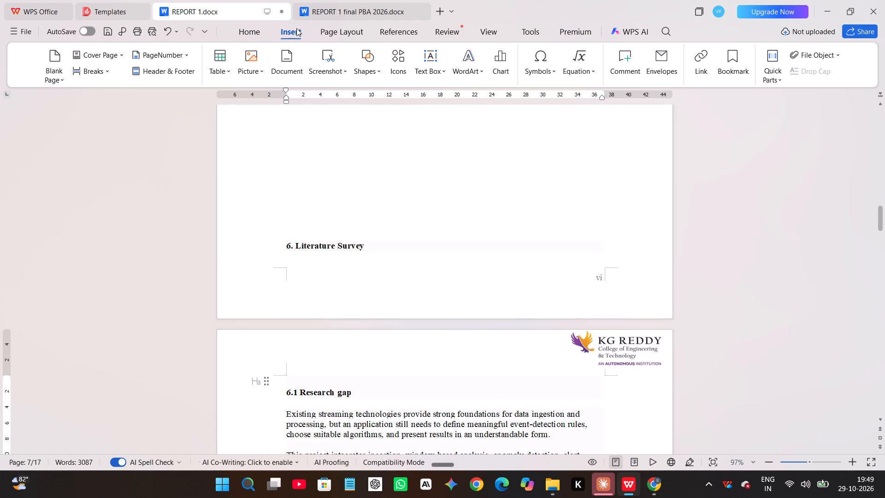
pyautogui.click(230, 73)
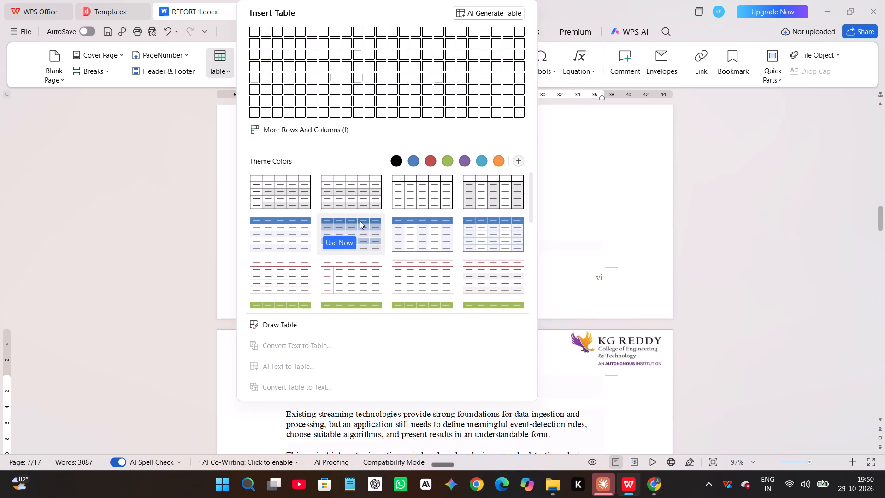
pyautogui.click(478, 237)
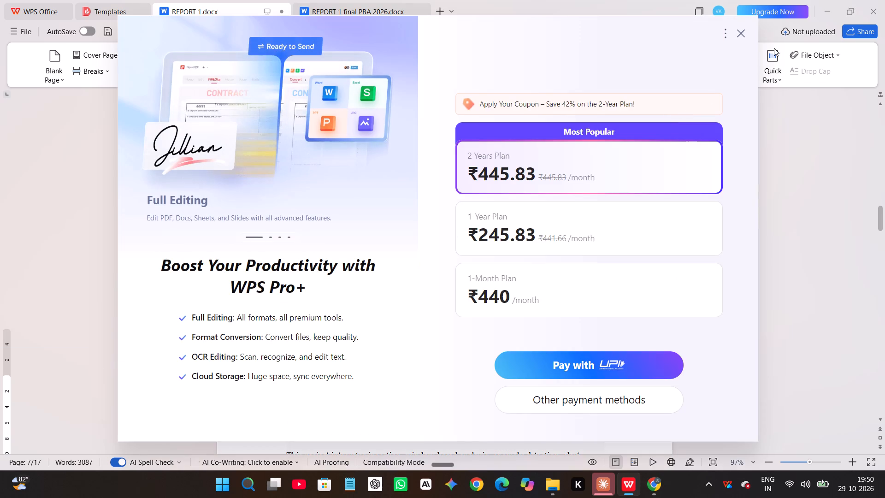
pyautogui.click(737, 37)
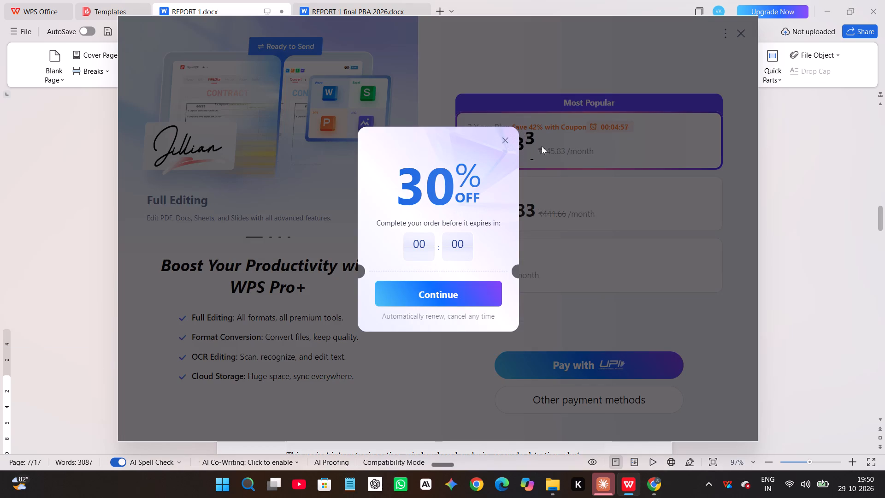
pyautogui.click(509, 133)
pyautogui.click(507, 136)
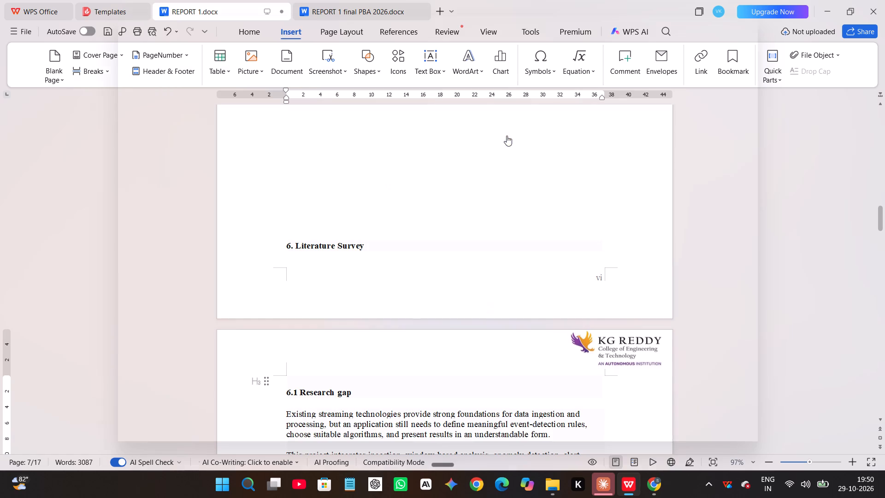
# Insert a table of five rows and four columns before "6.1 Research gap" and paste the copied literature survey table into it.
pyautogui.click(214, 62)
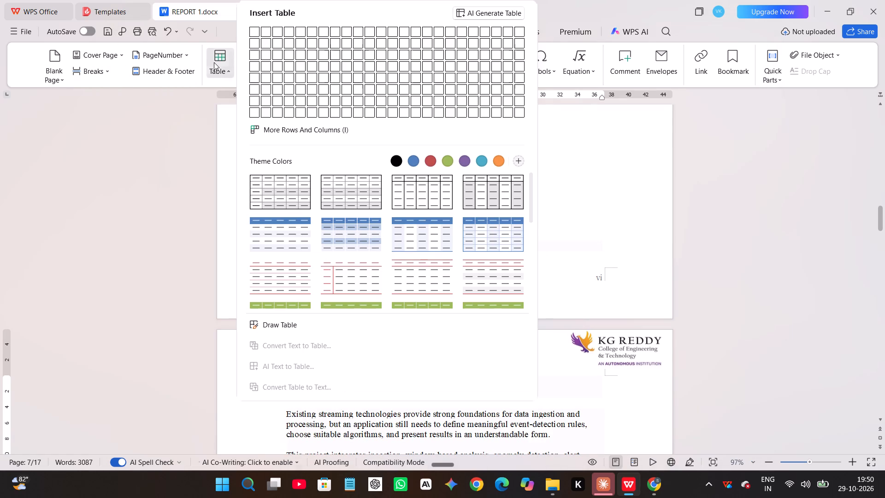
pyautogui.click(287, 77)
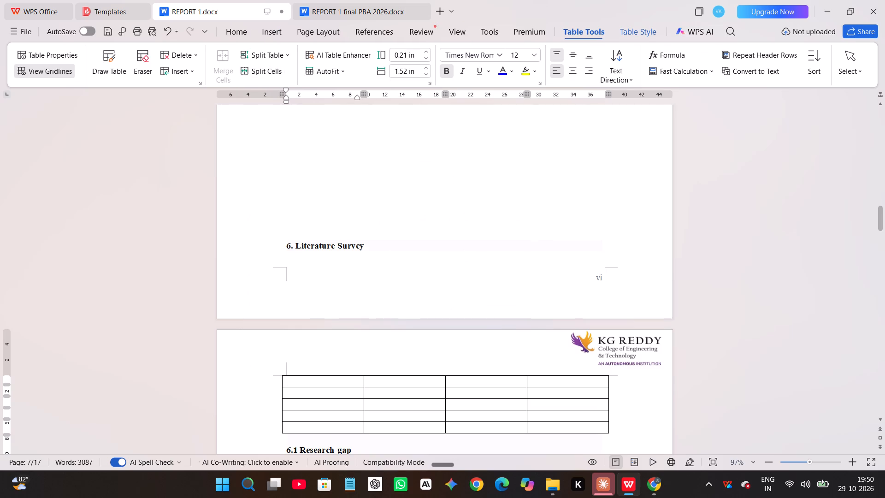
pyautogui.hotkey('ctrl', 'v')
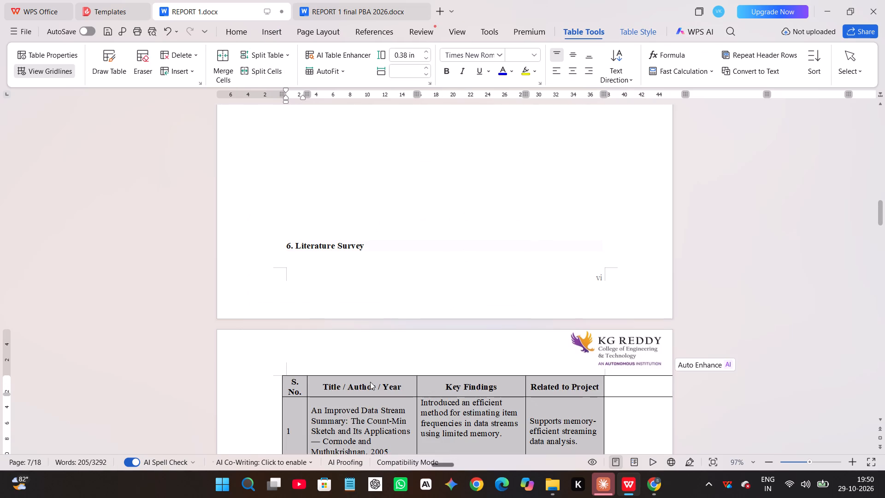
# Delete the empty column directly after "Related to Project" in the literature survey table, using the Delete entire column option.
pyautogui.scroll(-4, 370, 382)
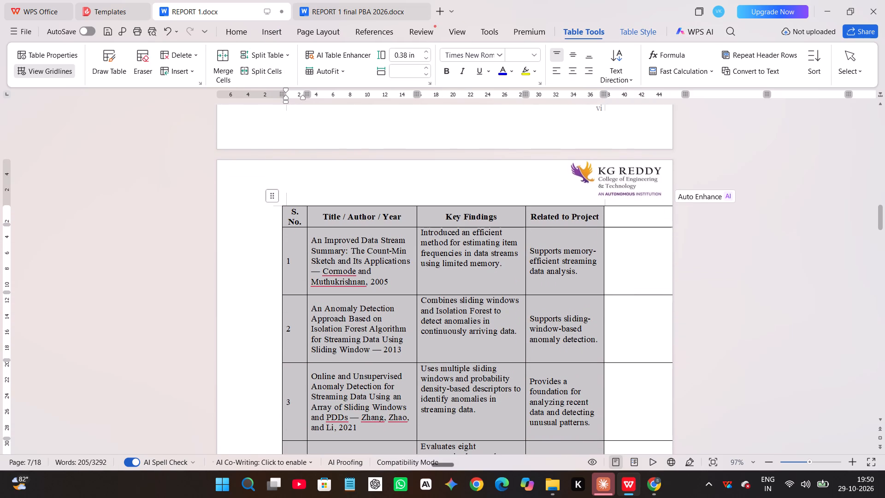
pyautogui.click(642, 203)
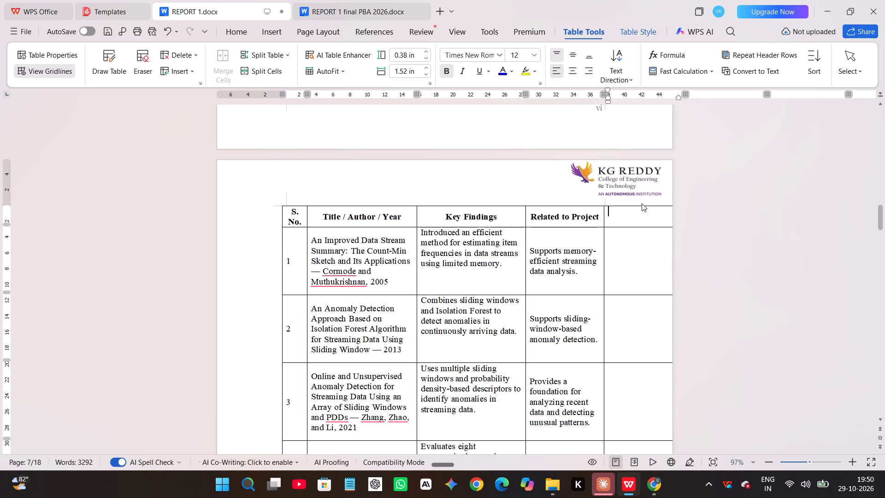
pyautogui.press('BackSpace')
pyautogui.moveTo(642, 203); pyautogui.dragTo(717, 449)
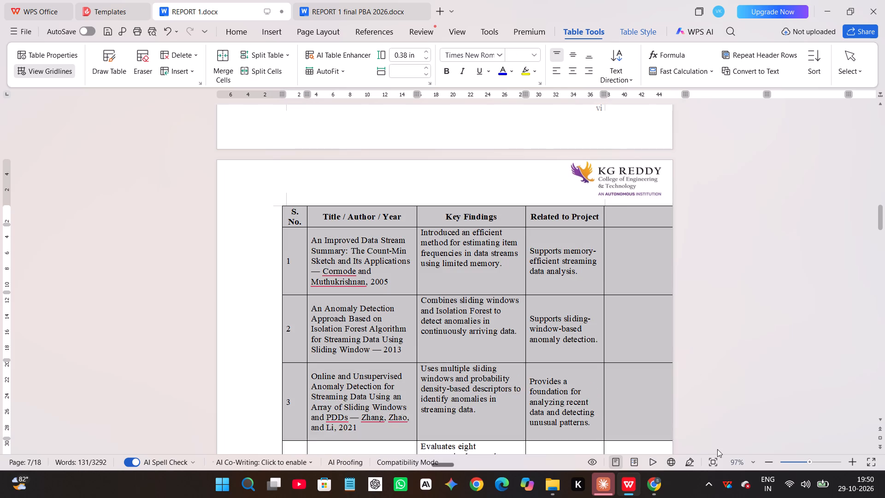
pyautogui.moveTo(717, 449); pyautogui.dragTo(716, 330)
pyautogui.click(644, 236)
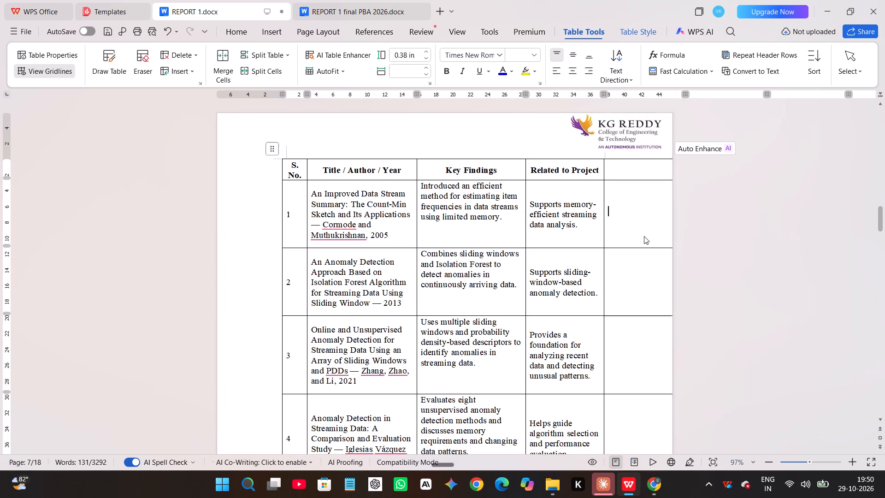
pyautogui.click(626, 170)
pyautogui.press('BackSpace')
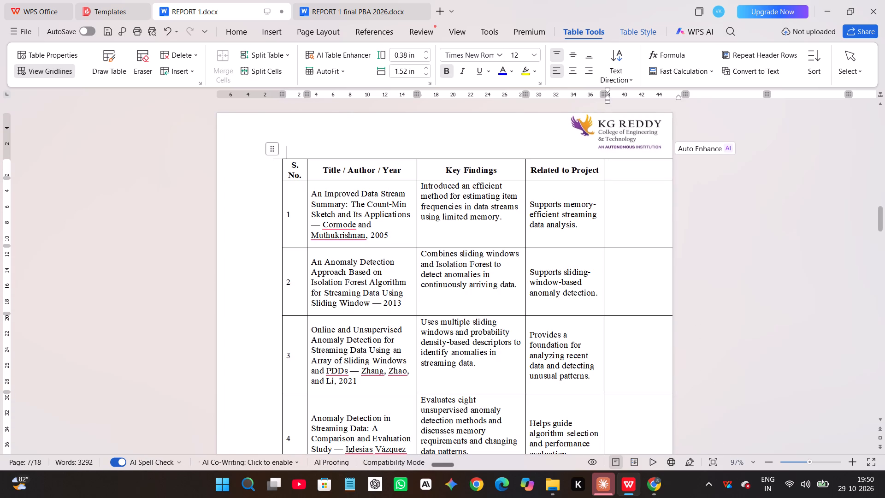
pyautogui.moveTo(631, 177); pyautogui.dragTo(705, 430)
pyautogui.press('BackSpace')
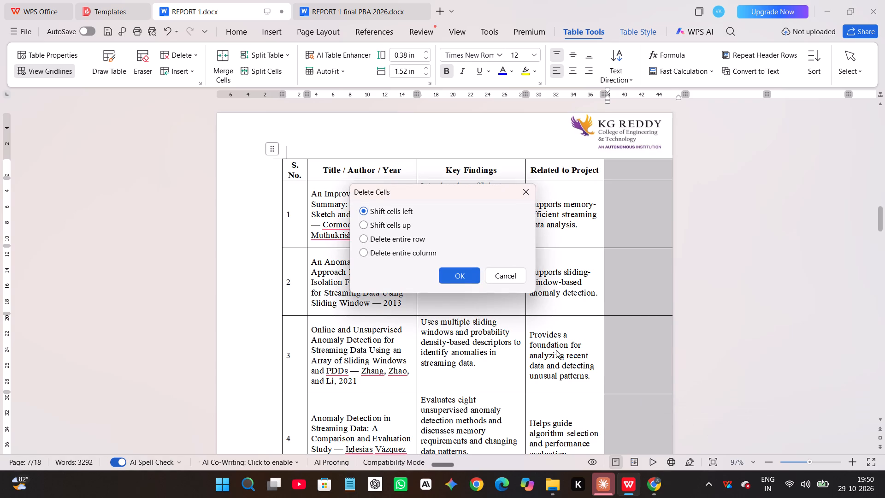
pyautogui.click(410, 249)
pyautogui.click(462, 270)
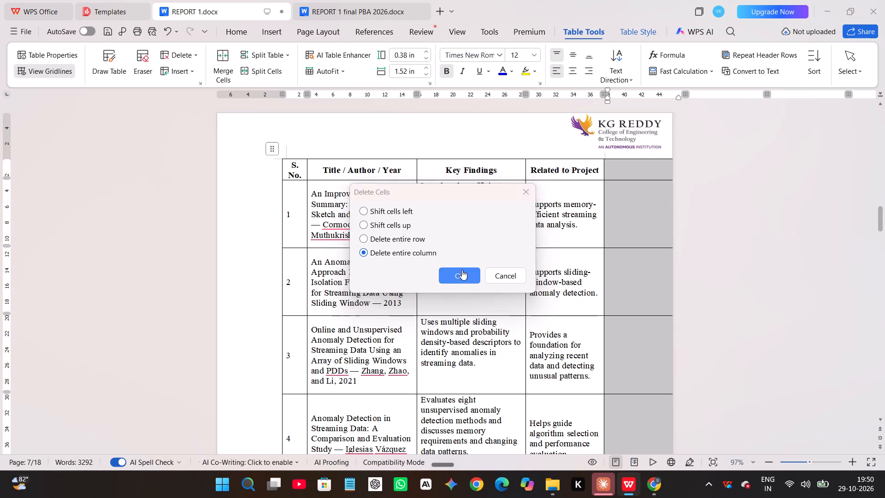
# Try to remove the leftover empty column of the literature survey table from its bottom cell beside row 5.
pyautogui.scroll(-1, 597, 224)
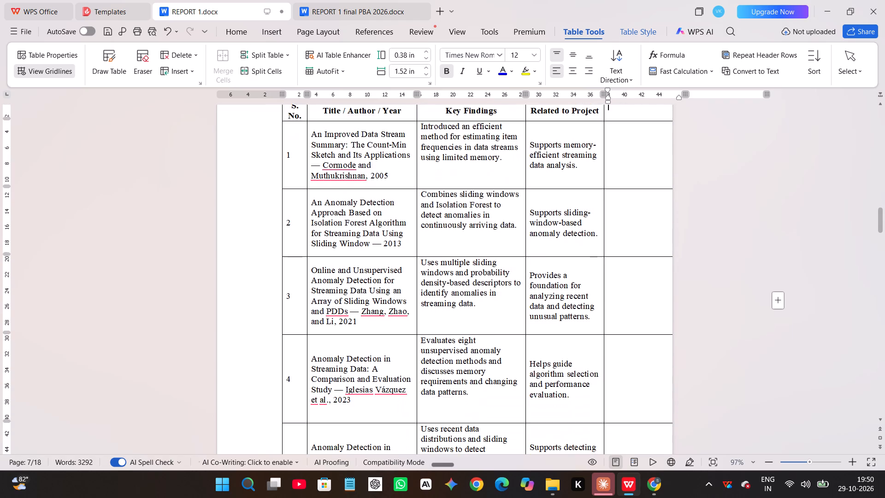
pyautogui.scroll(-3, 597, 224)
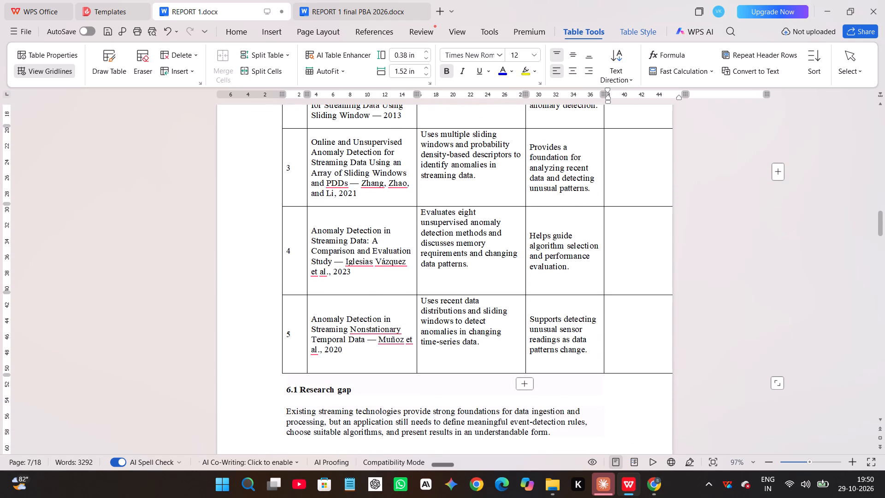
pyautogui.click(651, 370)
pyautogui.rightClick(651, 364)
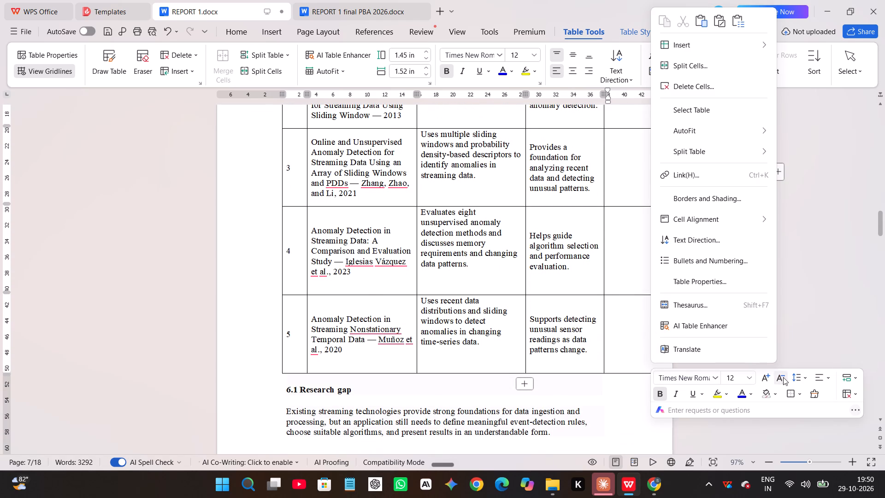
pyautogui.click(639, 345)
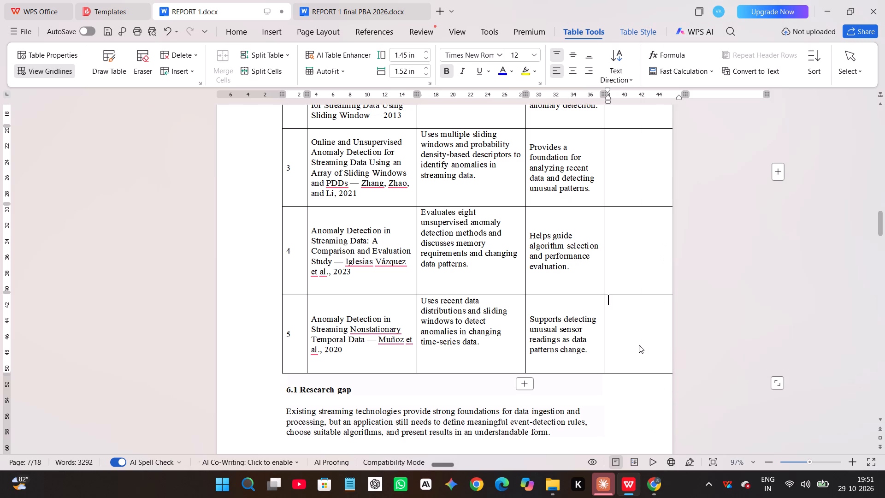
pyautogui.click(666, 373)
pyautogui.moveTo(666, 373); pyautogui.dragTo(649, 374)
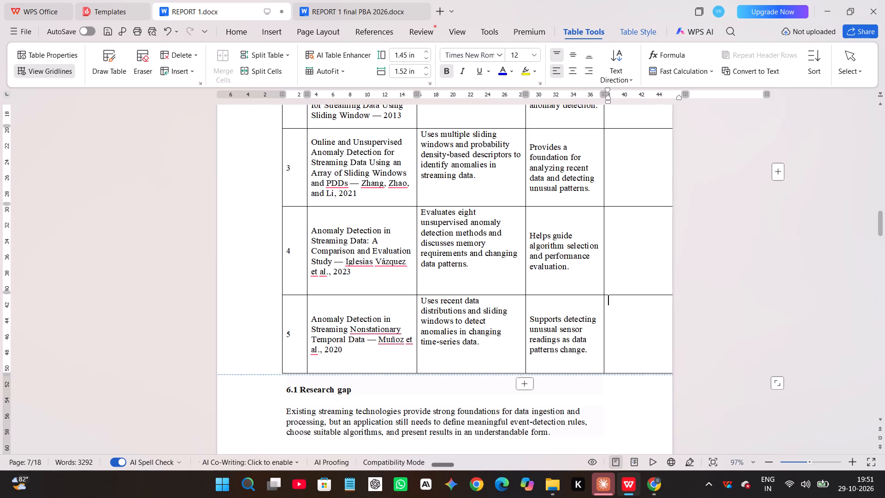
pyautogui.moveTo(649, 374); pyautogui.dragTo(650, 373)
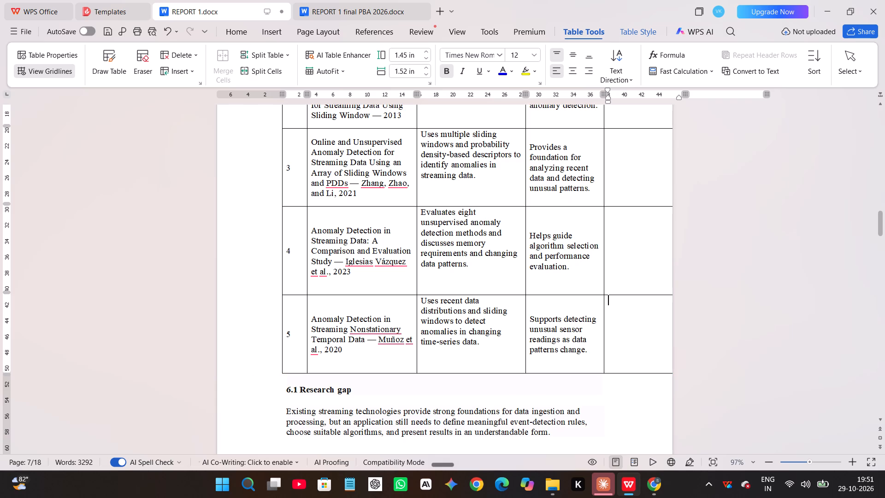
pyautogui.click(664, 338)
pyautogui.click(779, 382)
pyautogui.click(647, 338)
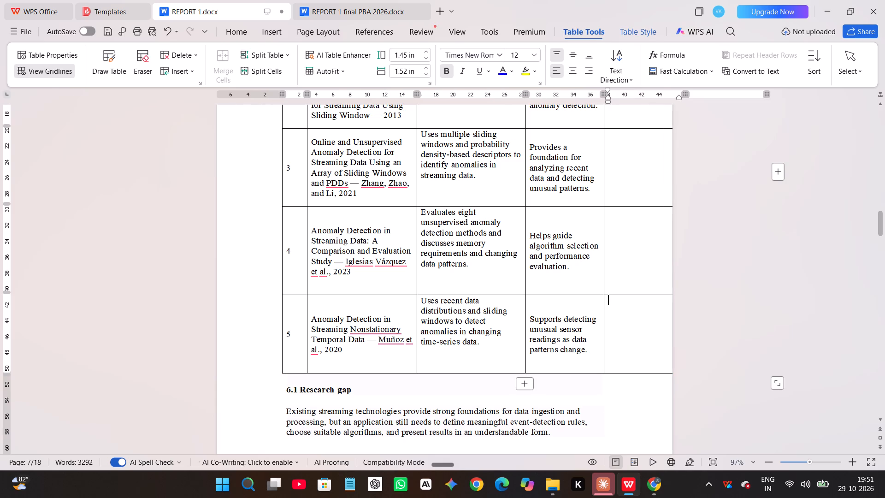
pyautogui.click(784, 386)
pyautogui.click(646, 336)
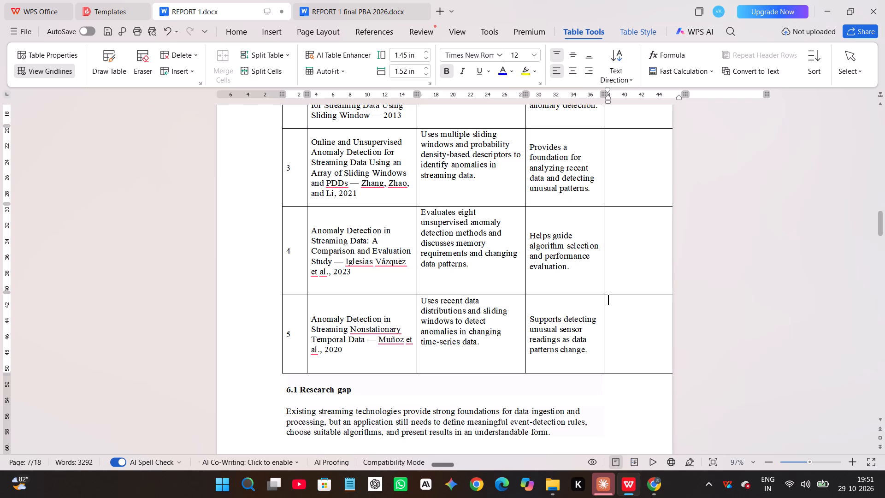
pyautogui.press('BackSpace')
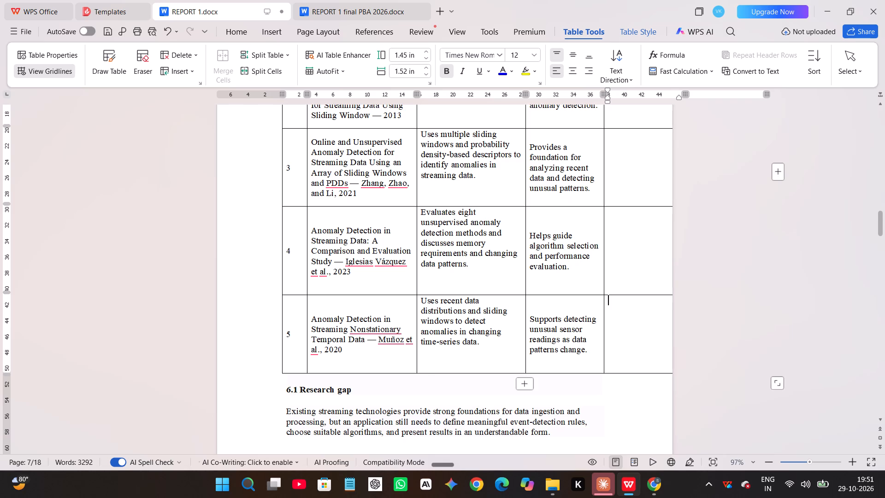
# Delete the two remaining empty columns after "Related to Project" in the literature survey table.
pyautogui.scroll(5, 645, 258)
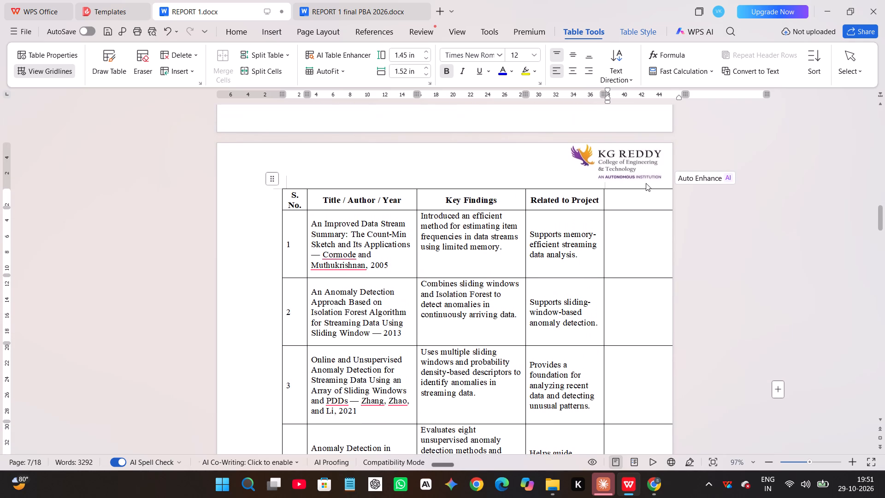
pyautogui.click(646, 190)
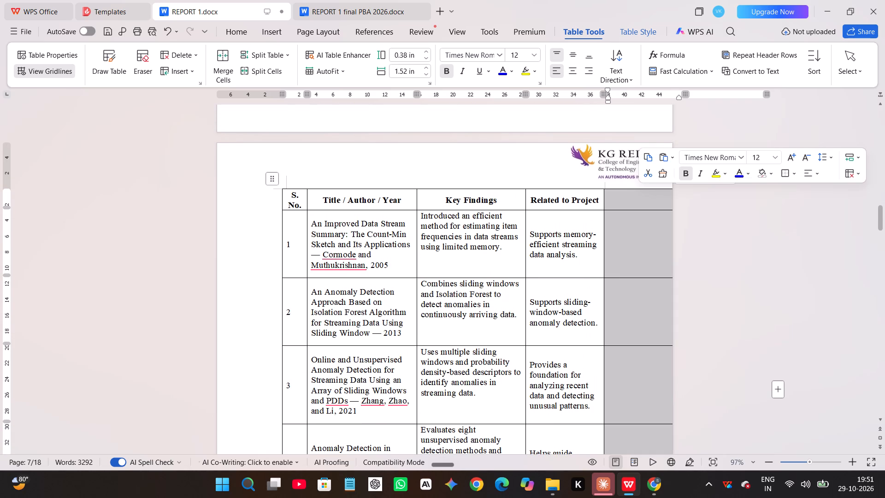
pyautogui.press('BackSpace')
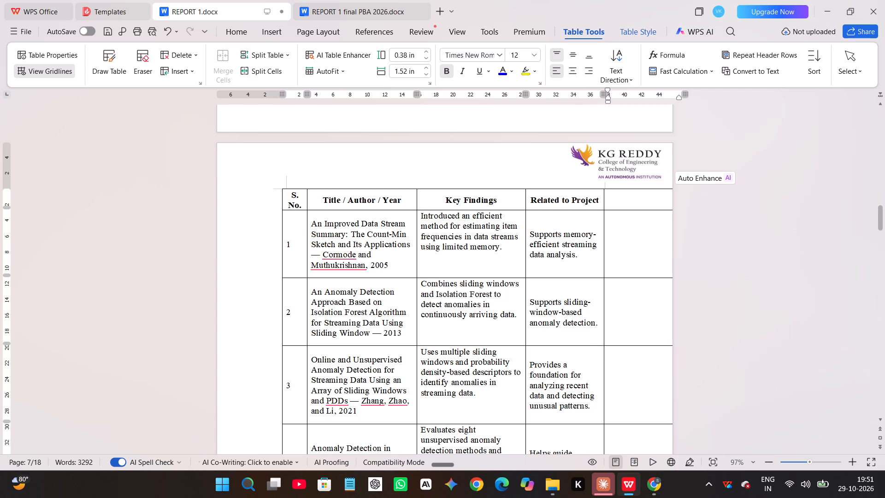
pyautogui.click(646, 190)
pyautogui.press('BackSpace')
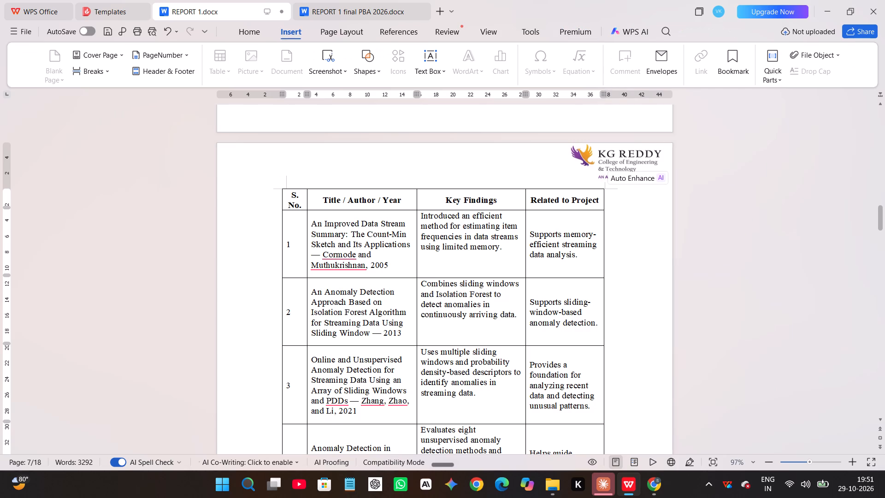
# Make row 5 of the literature survey table slightly taller, about 1.52 in, by moving its bottom border.
pyautogui.scroll(-2, 605, 260)
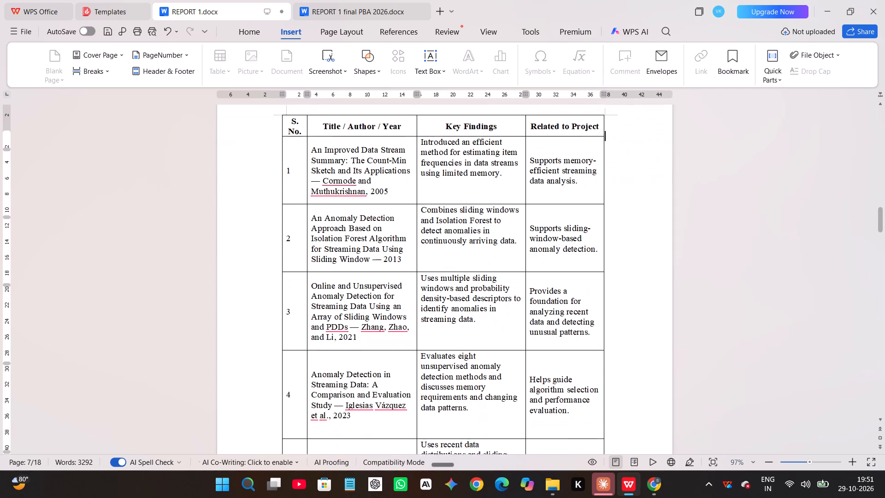
pyautogui.scroll(-3, 605, 260)
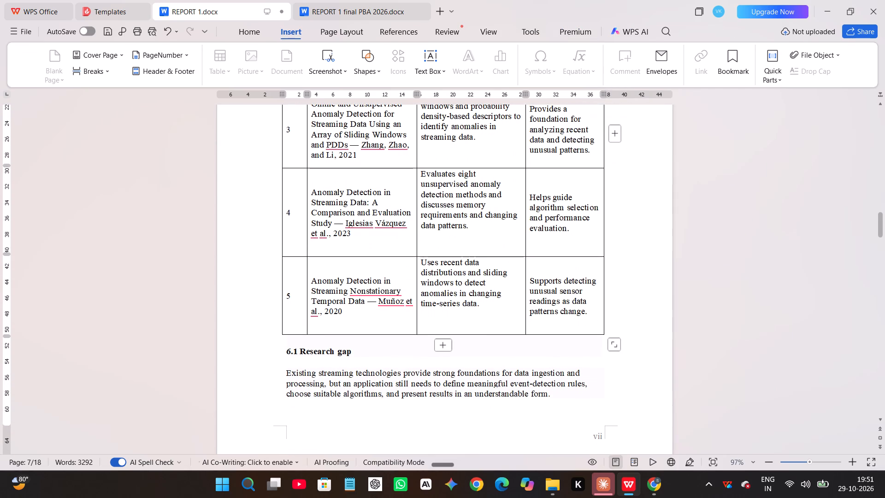
pyautogui.moveTo(602, 334); pyautogui.dragTo(695, 300)
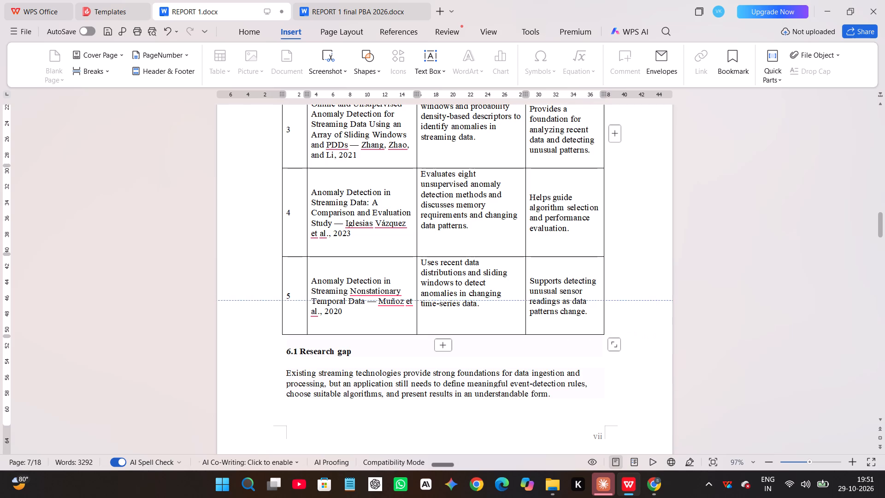
pyautogui.moveTo(695, 300); pyautogui.dragTo(584, 338)
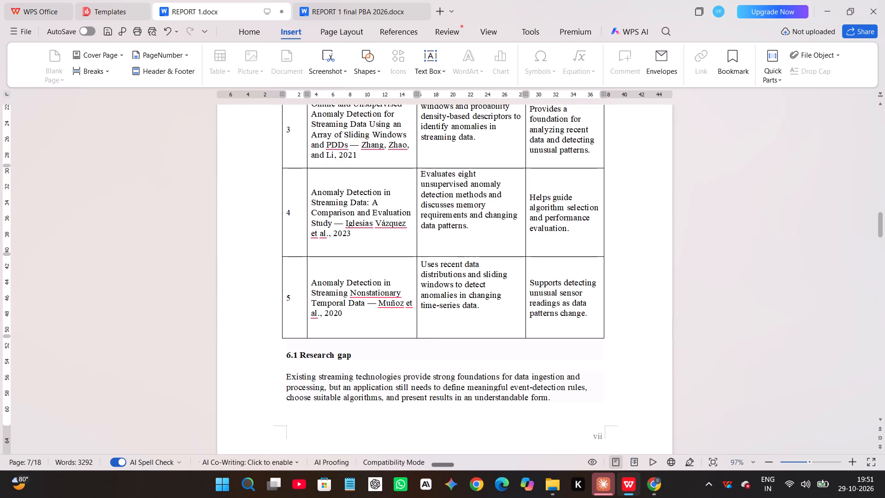
pyautogui.click(602, 259)
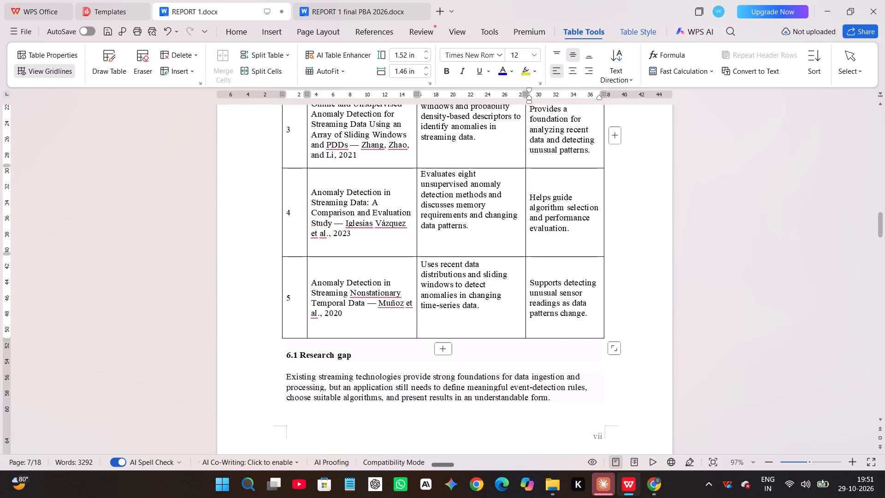
pyautogui.click(605, 222)
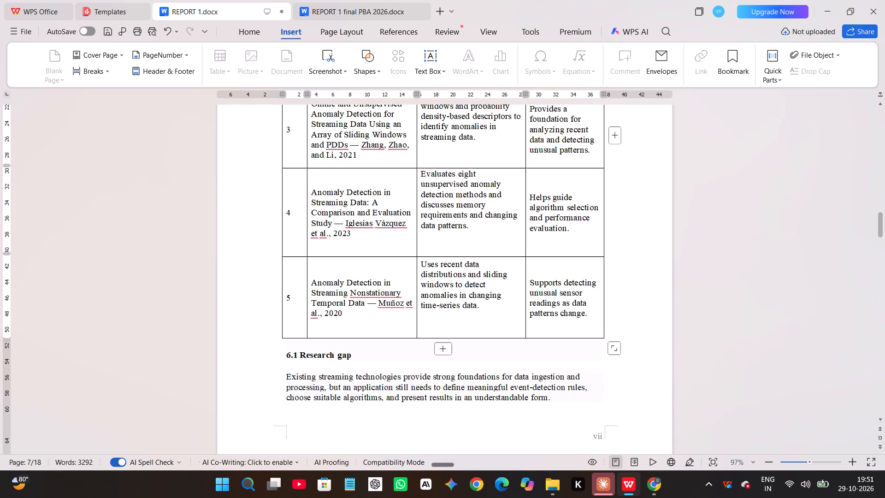
# Widen the "Related to Project" column of the literature survey table by moving the table's outer right border outward, slightly past the text margin.
pyautogui.moveTo(603, 223); pyautogui.dragTo(622, 229)
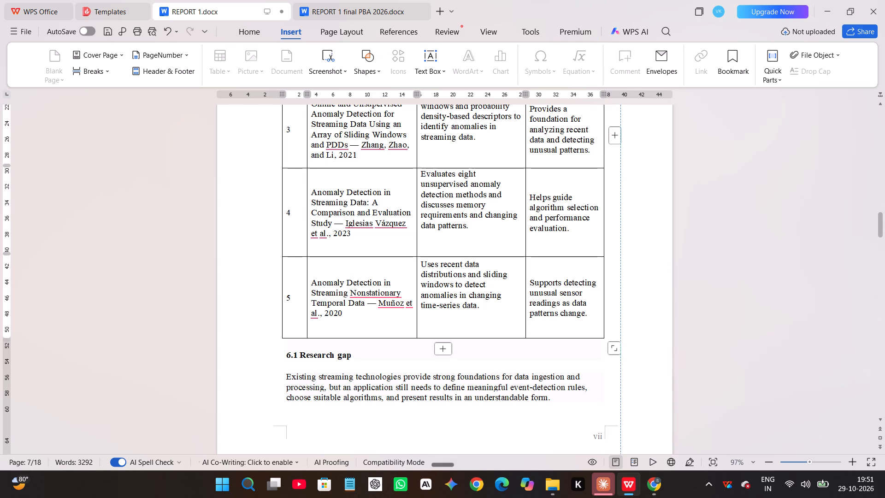
pyautogui.moveTo(622, 229); pyautogui.dragTo(625, 228)
pyautogui.scroll(2, 625, 228)
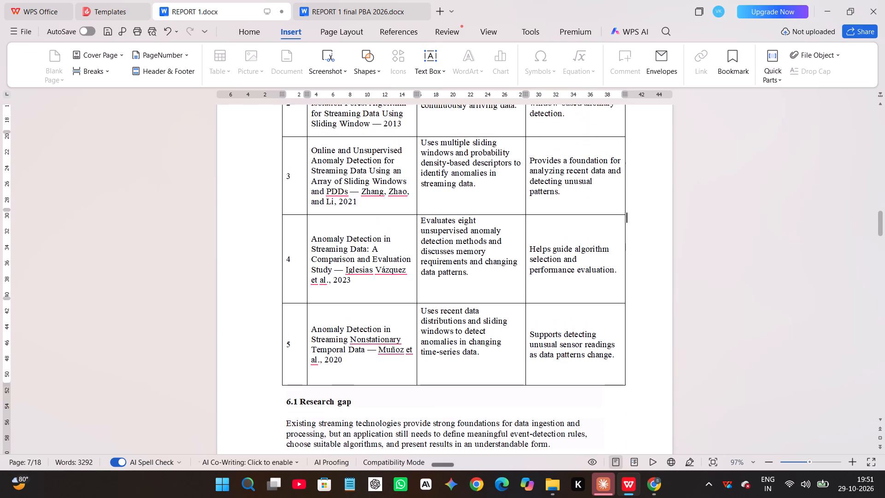
pyautogui.scroll(2, 625, 228)
pyautogui.moveTo(625, 228); pyautogui.dragTo(638, 233)
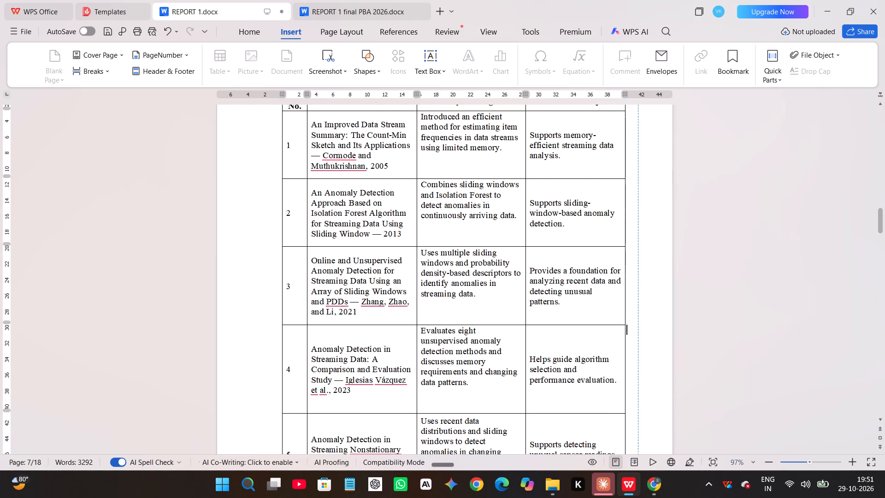
pyautogui.moveTo(638, 233); pyautogui.dragTo(625, 233)
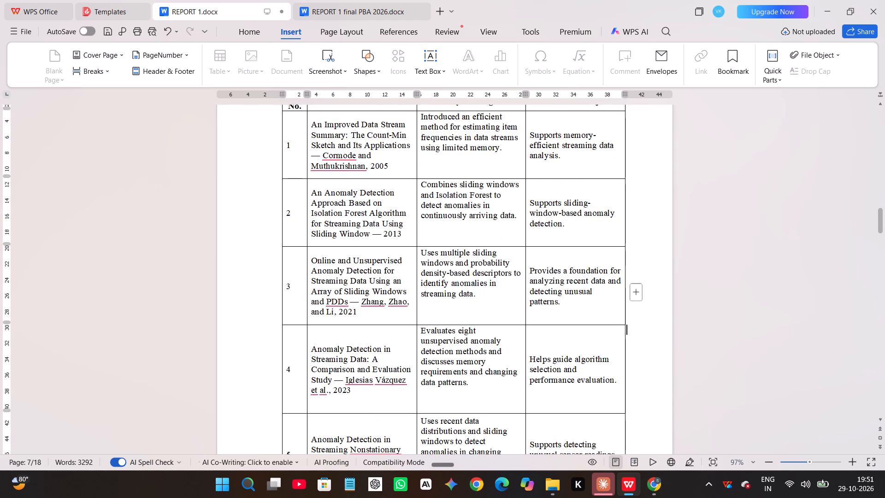
# Widen the "Key Findings" column by shifting its border with "Related to Project" slightly to the right.
pyautogui.moveTo(525, 289); pyautogui.dragTo(527, 289)
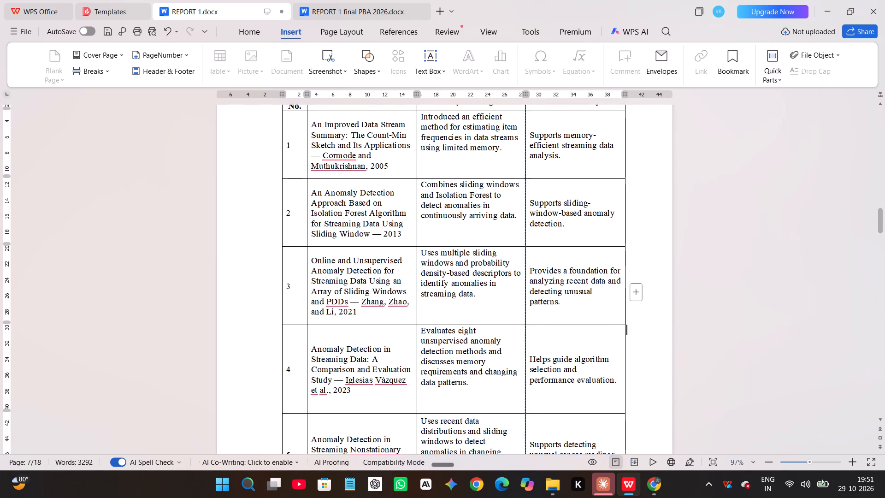
pyautogui.moveTo(527, 289); pyautogui.dragTo(539, 292)
# Add a period after each serial number, 1 to 5, in the "S. No." column of the literature survey table.
pyautogui.scroll(1, 539, 292)
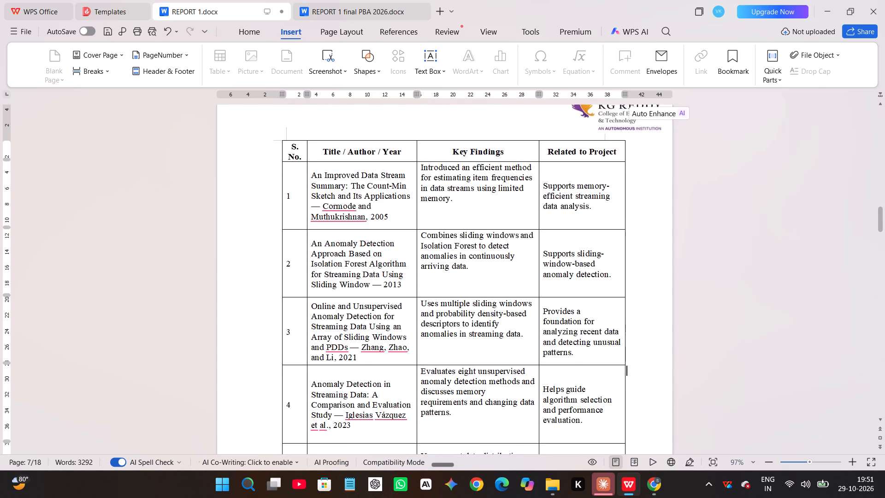
pyautogui.scroll(1, 539, 292)
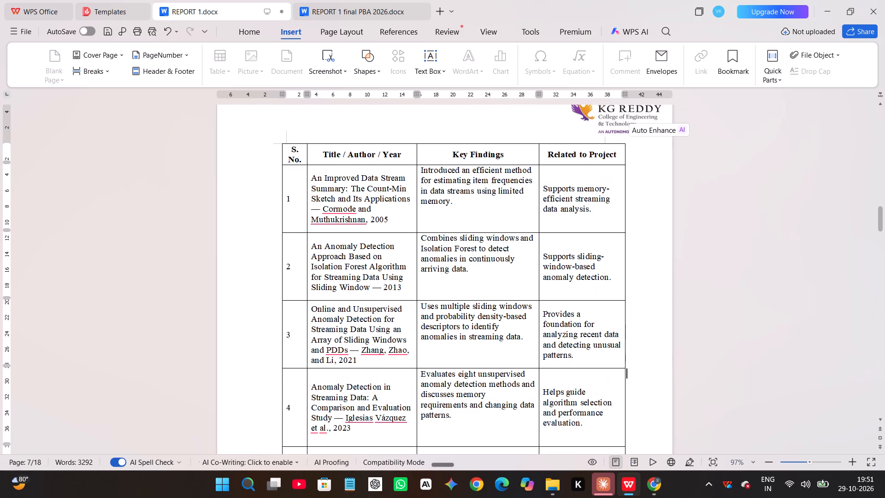
pyautogui.scroll(-4, 539, 292)
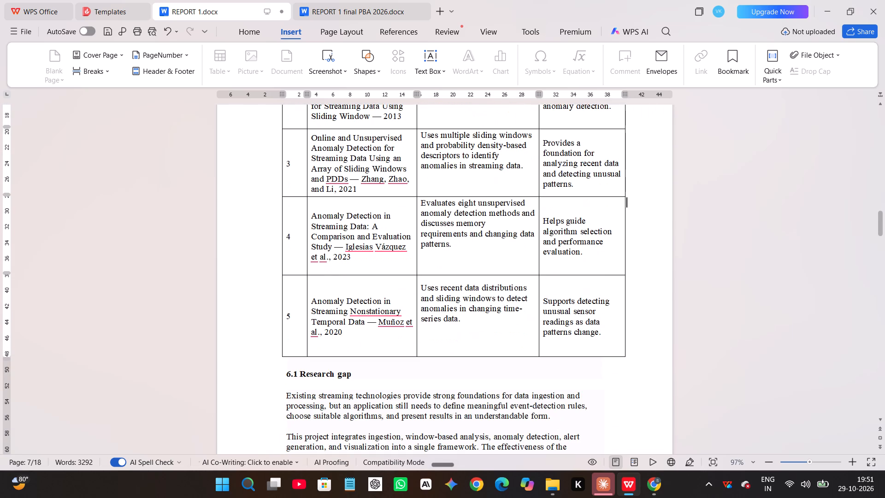
pyautogui.scroll(3, 539, 292)
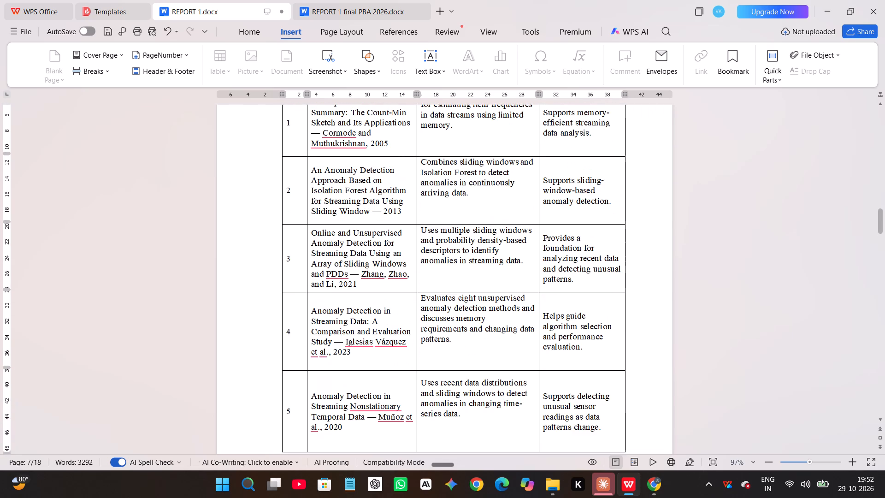
pyautogui.scroll(1, 539, 292)
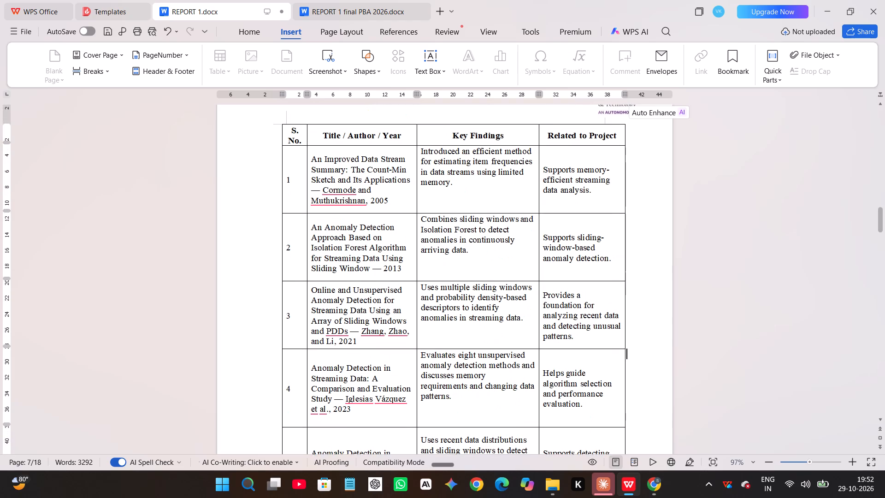
pyautogui.scroll(1, 539, 292)
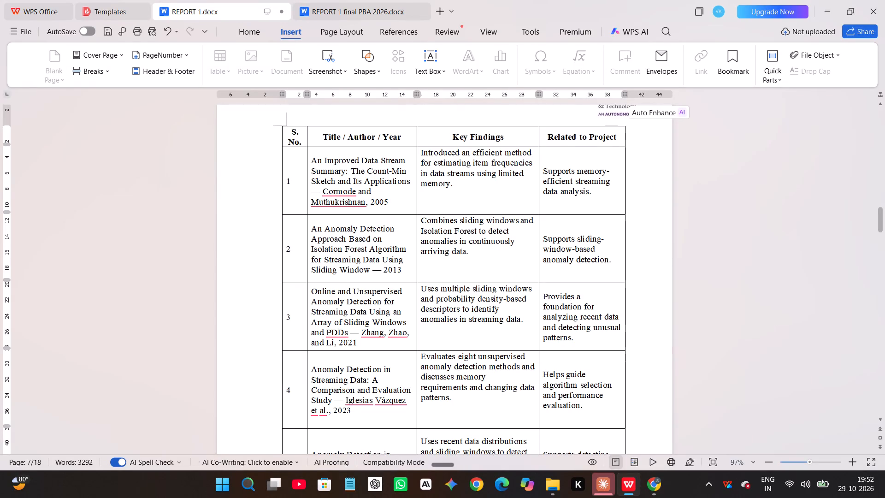
pyautogui.click(296, 175)
pyautogui.press('.')
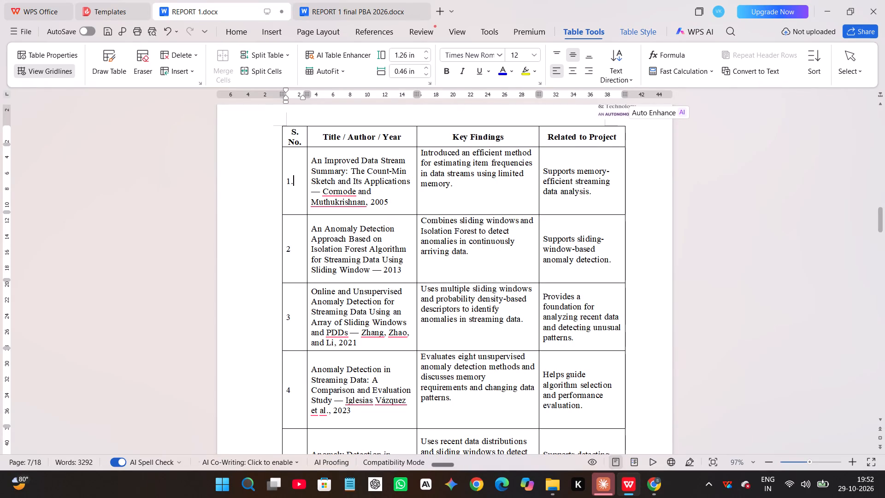
pyautogui.press('Down')
pyautogui.press('.')
pyautogui.press('Down')
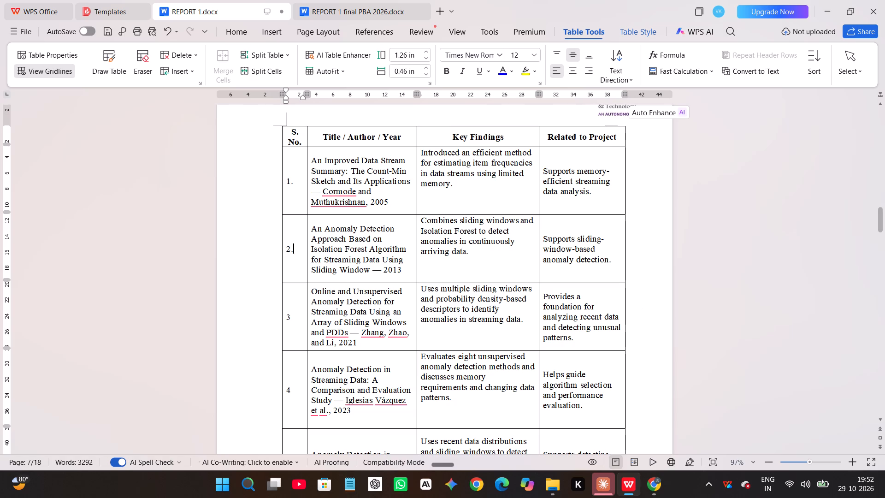
pyautogui.press('Down')
pyautogui.press('.')
pyautogui.press('Up')
pyautogui.press('.')
pyautogui.press('Down')
pyautogui.press('Down')
pyautogui.press('.')
pyautogui.press('Down')
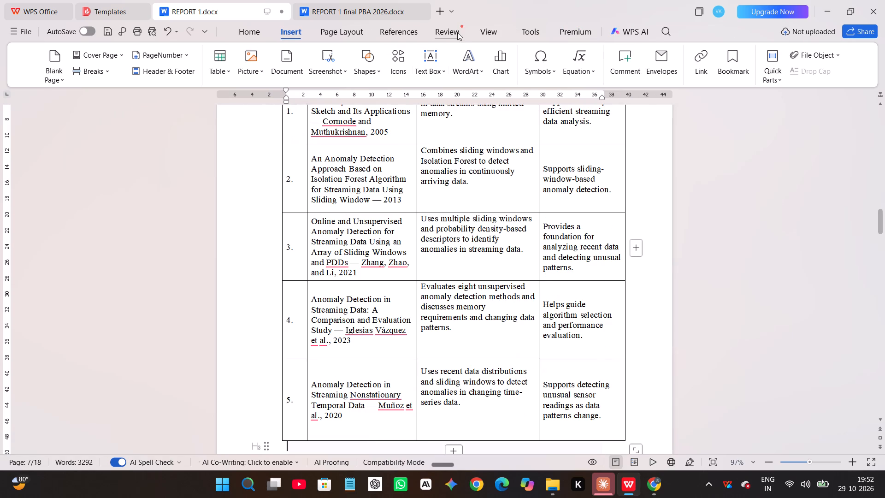
# Review the layout of the literature survey table from its header row down to the "6.1 Research gap" section.
pyautogui.scroll(3, 460, 0)
pyautogui.scroll(2, 468, 165)
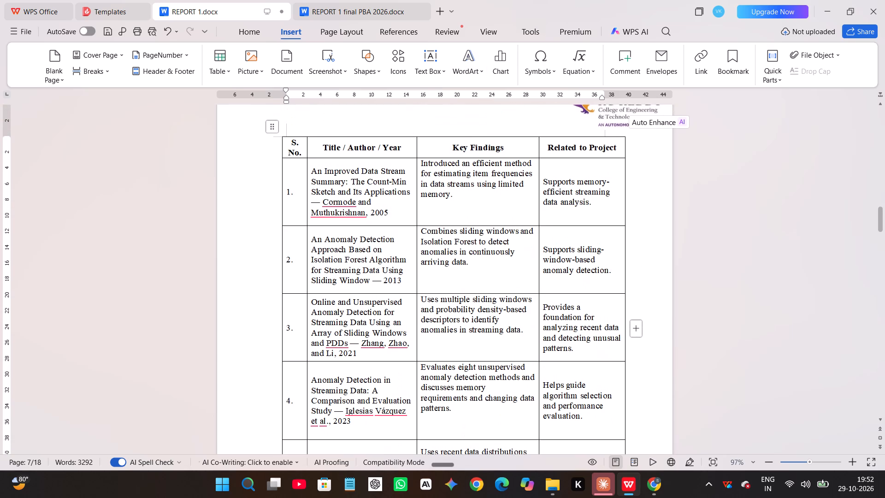
pyautogui.scroll(-3, 468, 165)
pyautogui.scroll(2, 468, 165)
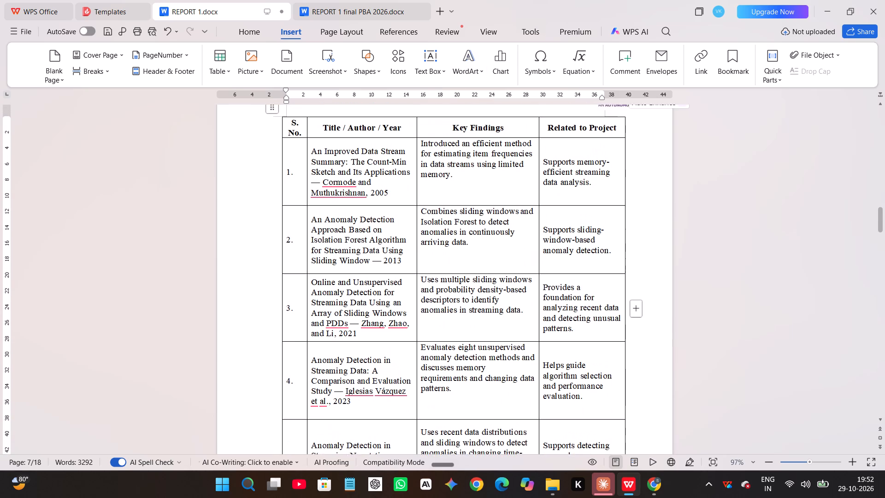
pyautogui.scroll(-1, 468, 165)
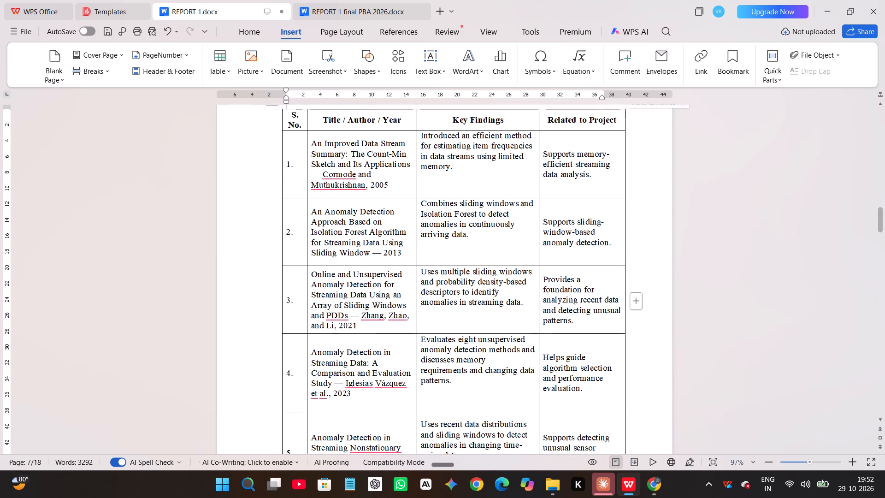
pyautogui.scroll(-4, 468, 165)
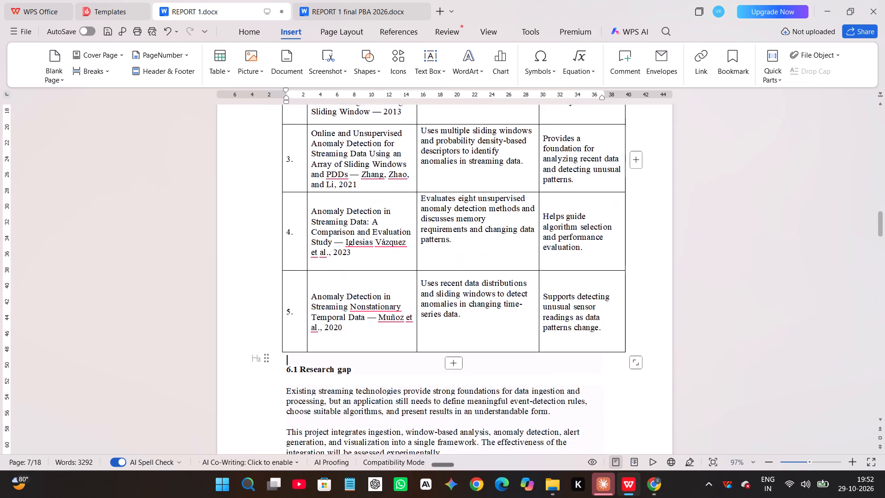
pyautogui.scroll(-1, 468, 165)
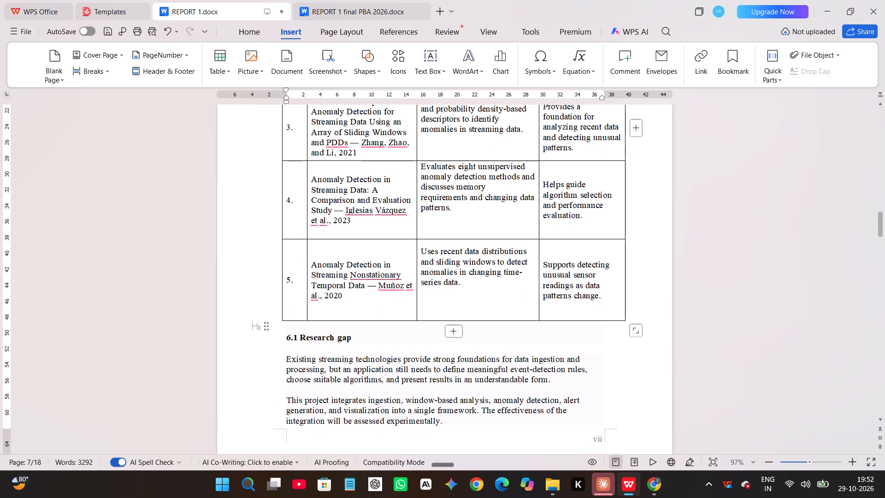
# Insert four blank lines before the "6.1 Research gap" heading to move it onto the next page.
pyautogui.click(281, 341)
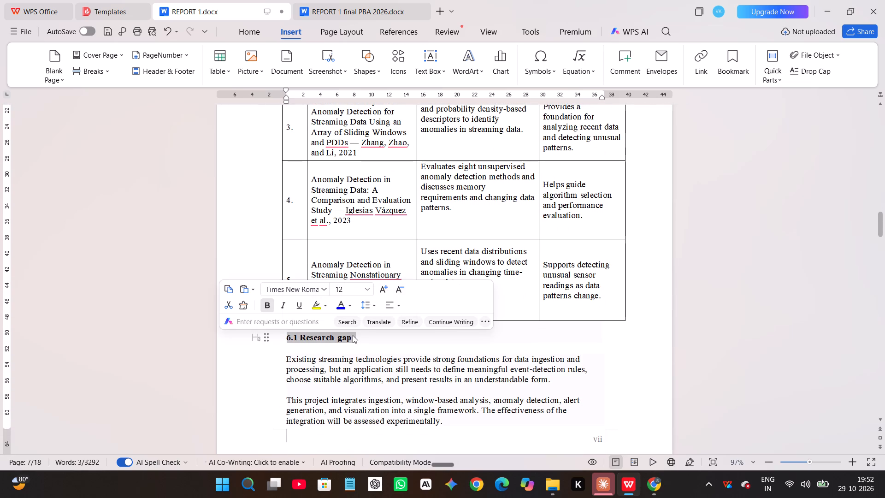
pyautogui.click(353, 335)
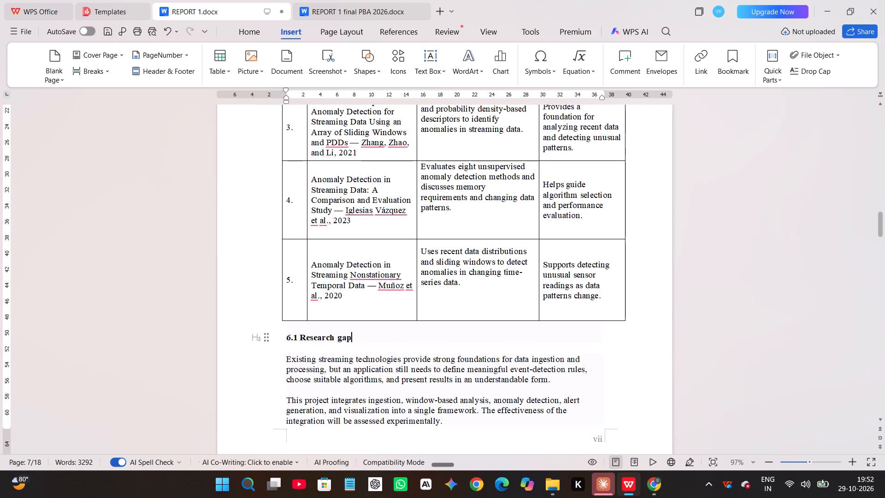
pyautogui.click(286, 341)
pyautogui.press('Return')
pyautogui.press('Return')
pyautogui.press('Return')
pyautogui.press('Return')
pyautogui.press('Return')
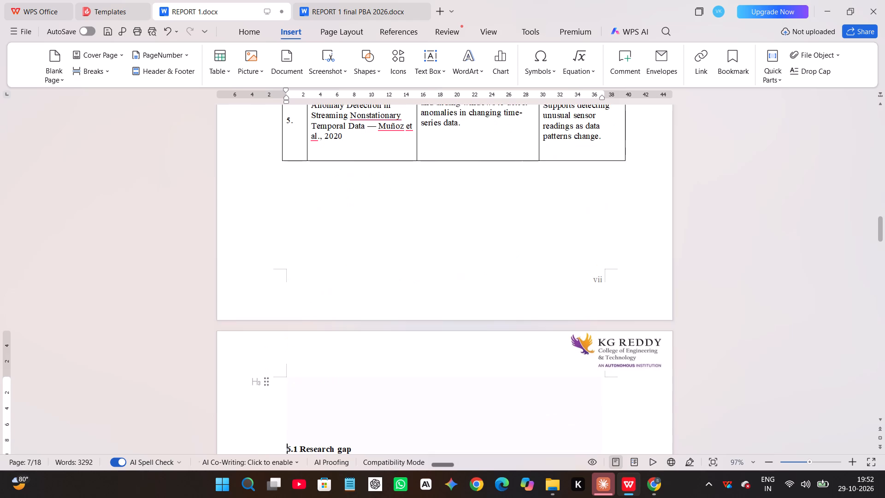
pyautogui.press('BackSpace')
pyautogui.press('BackSpace')
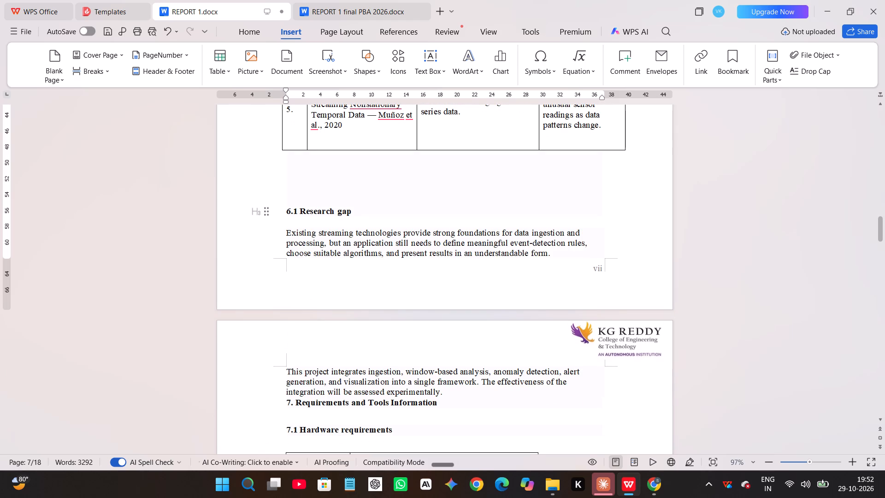
pyautogui.press('Return')
# Insert a blank line before the "6. Literature Survey" heading to move it onto the same page as its table.
pyautogui.hscroll(1, 286, 341)
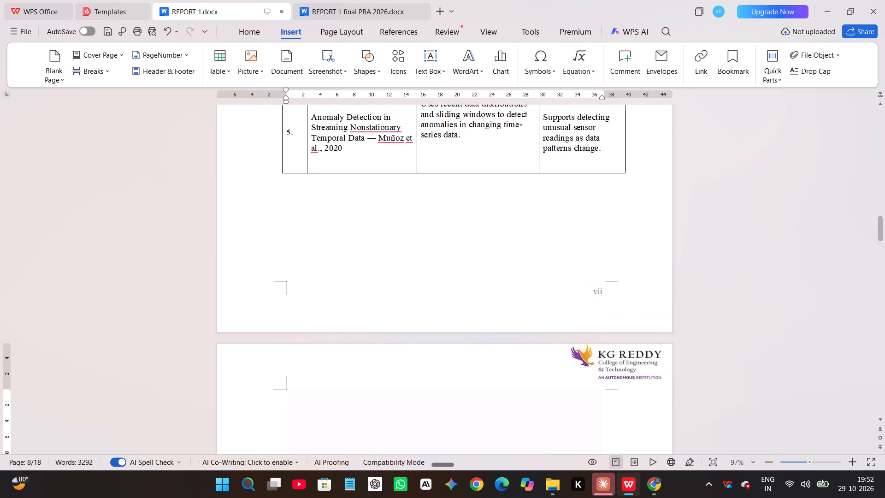
pyautogui.hscroll(1, 286, 341)
pyautogui.scroll(6, 286, 341)
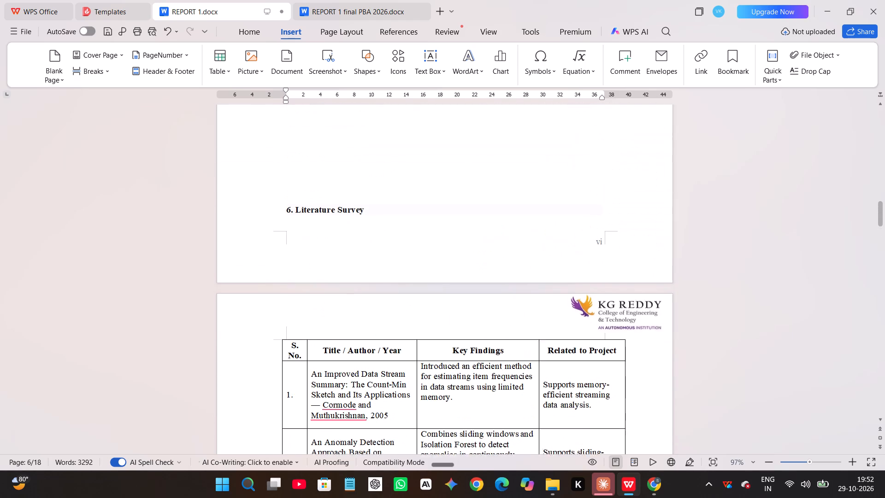
pyautogui.scroll(1, 286, 341)
pyautogui.click(283, 213)
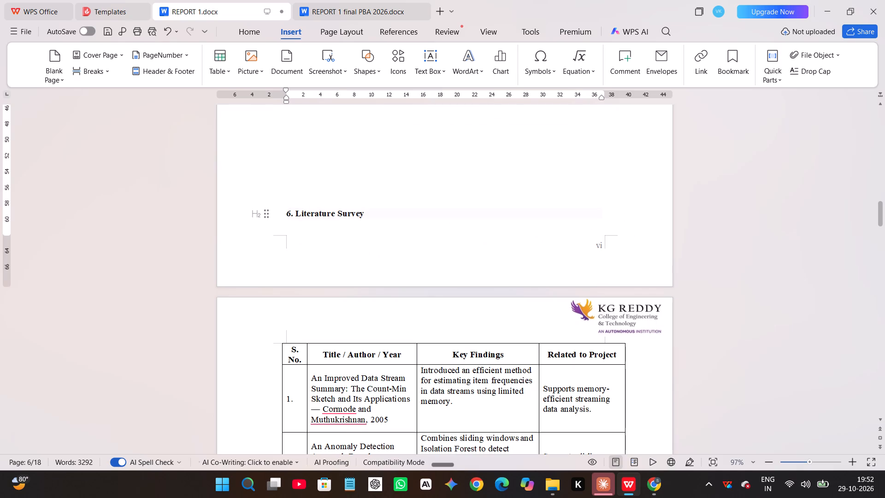
pyautogui.press('Return')
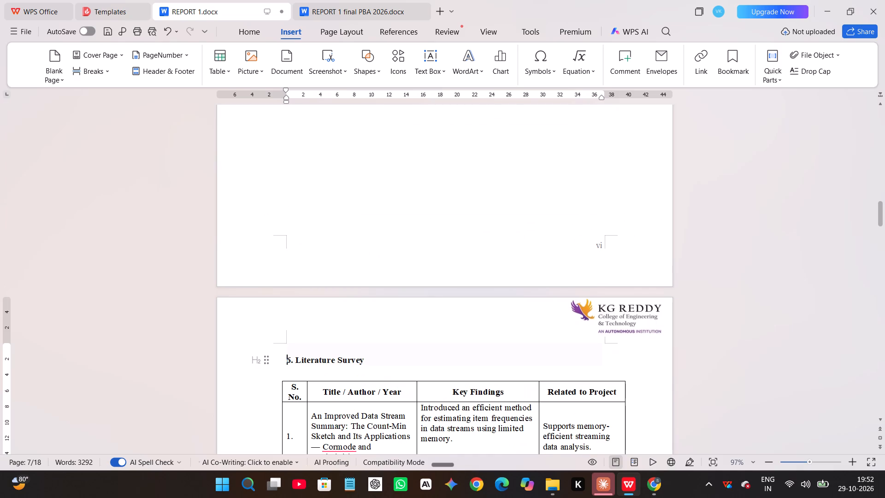
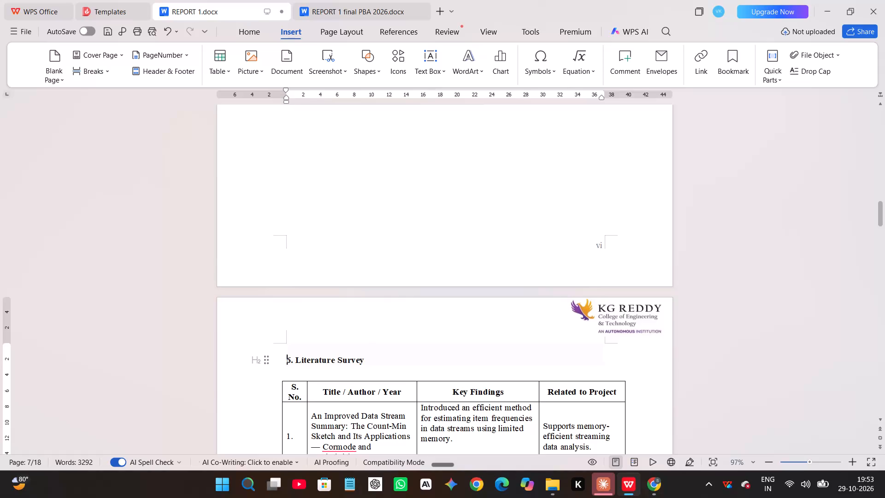
# Increase the "6. Literature Survey" heading's font size to 14.
pyautogui.moveTo(378, 355); pyautogui.dragTo(290, 354)
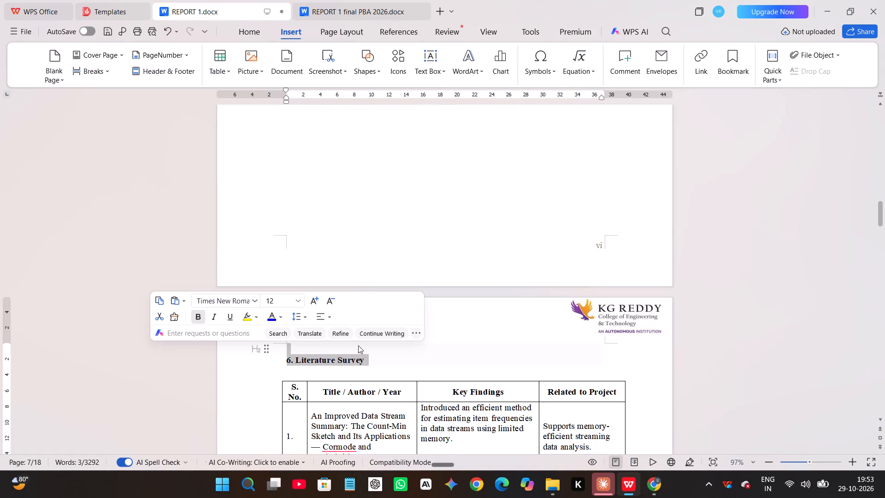
pyautogui.click(319, 304)
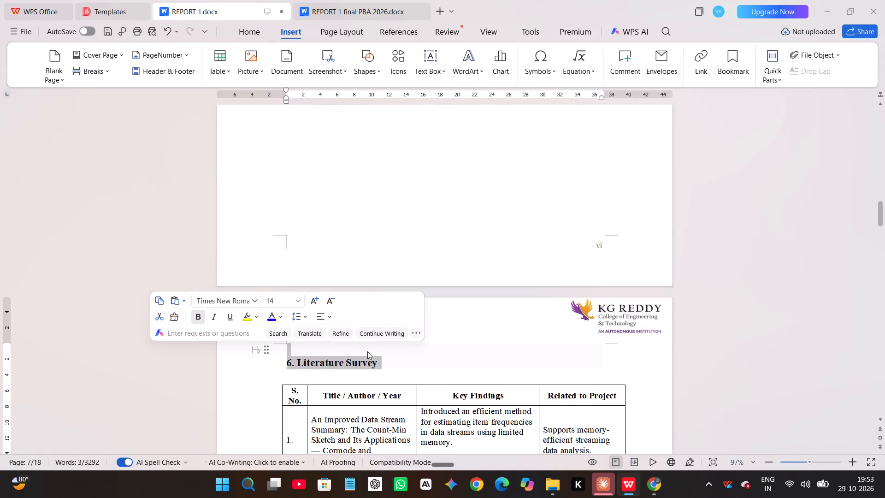
pyautogui.click(360, 349)
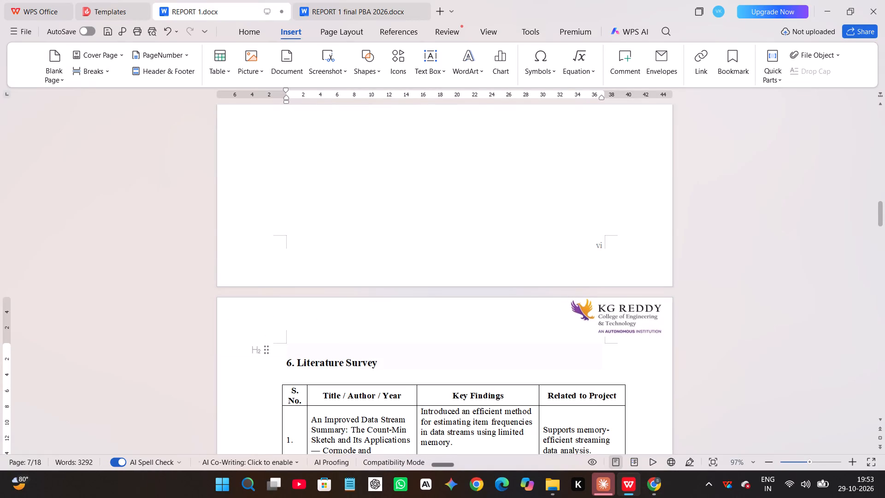
# Delete the "6.1 Research gap" heading and its two paragraphs above the "7. Requirements and Tools Information" heading.
pyautogui.scroll(-8, 400, 360)
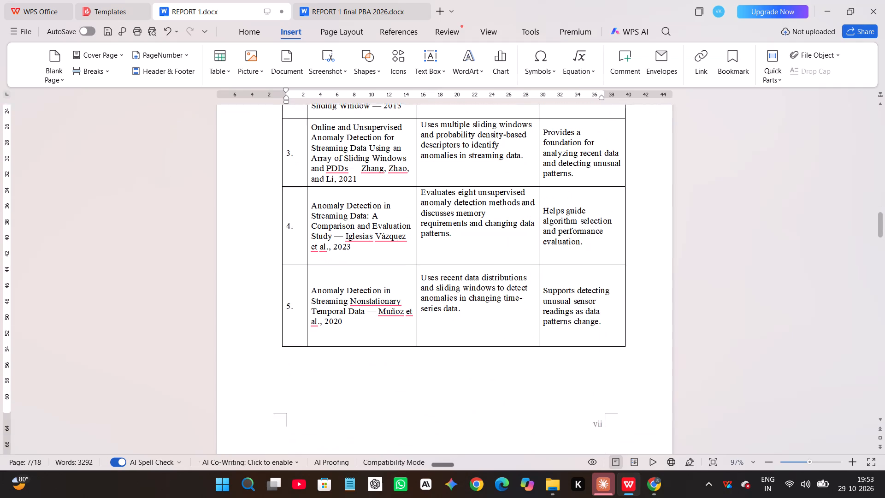
pyautogui.scroll(-4, 400, 360)
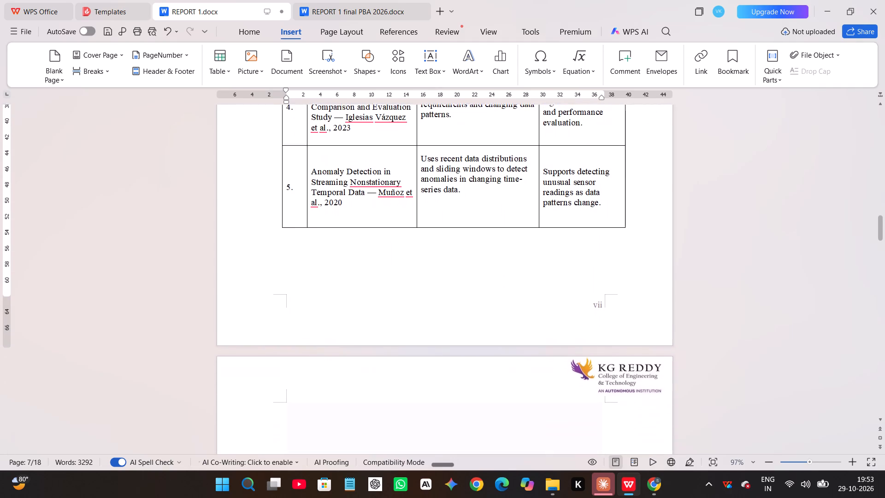
pyautogui.scroll(-4, 400, 360)
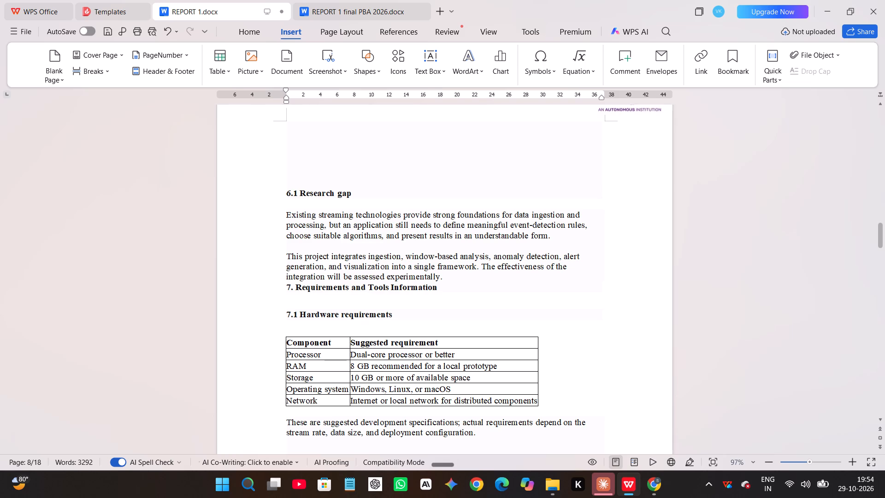
pyautogui.moveTo(444, 273); pyautogui.dragTo(261, 186)
pyautogui.press('BackSpace')
# Reduce the height of row 5 in the literature survey table by raising its bottom border slightly.
pyautogui.scroll(4, 261, 186)
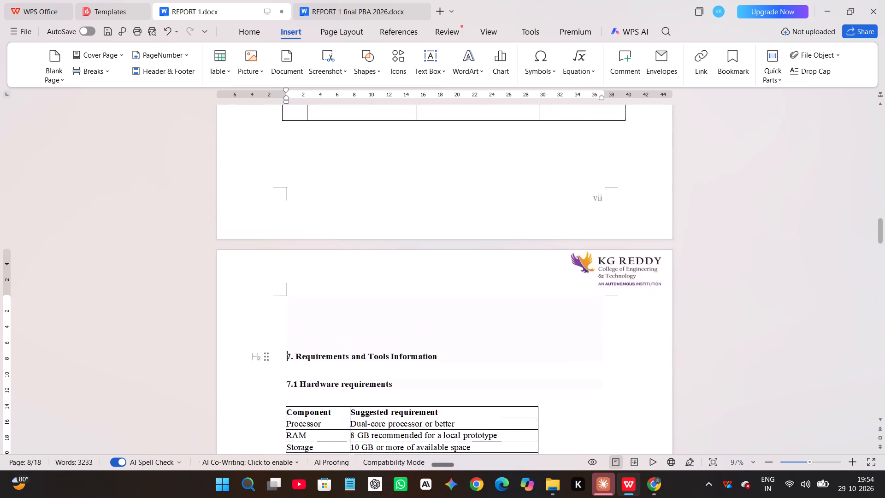
pyautogui.scroll(6, 261, 186)
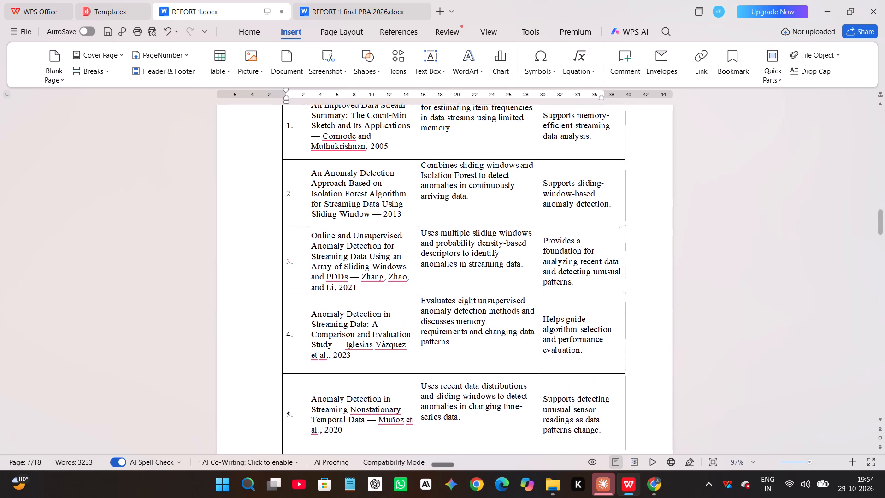
pyautogui.scroll(1, 261, 186)
pyautogui.scroll(-3, 261, 186)
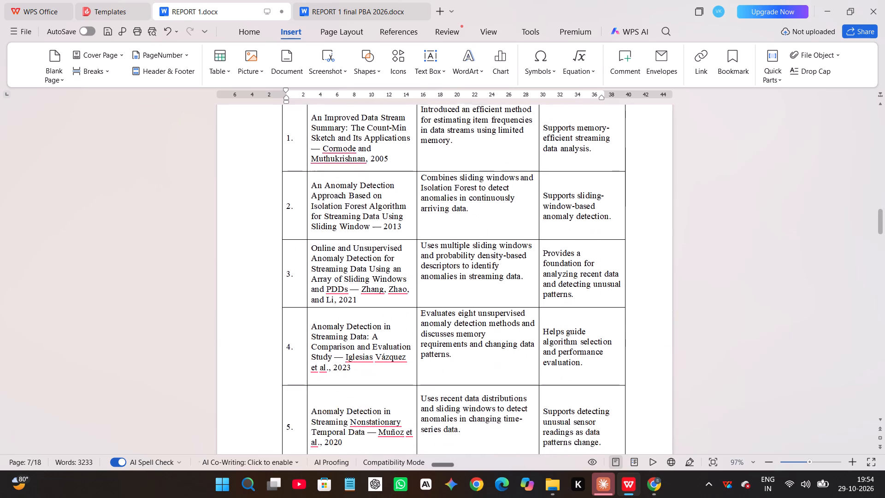
pyautogui.scroll(-1, 261, 186)
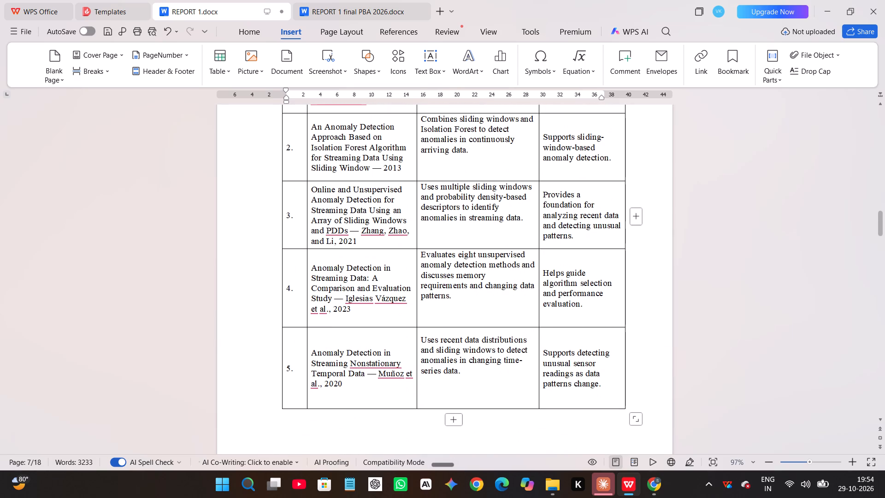
pyautogui.moveTo(418, 408); pyautogui.dragTo(422, 387)
pyautogui.moveTo(422, 387); pyautogui.dragTo(421, 397)
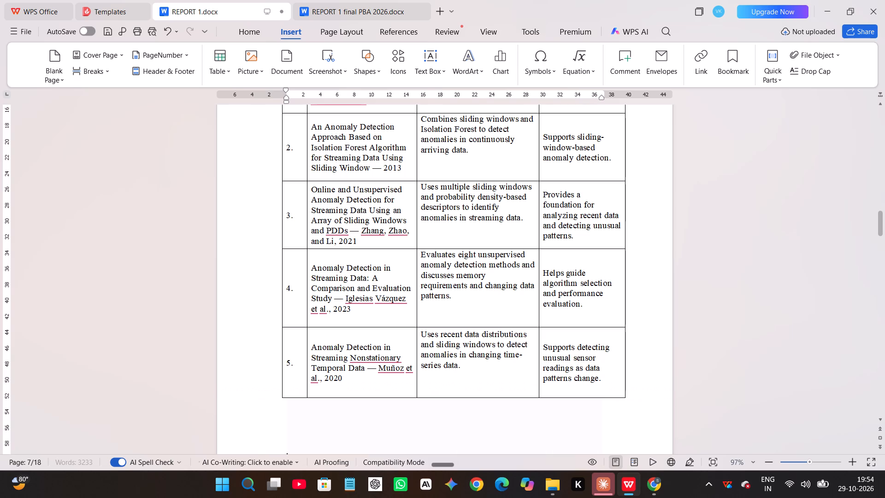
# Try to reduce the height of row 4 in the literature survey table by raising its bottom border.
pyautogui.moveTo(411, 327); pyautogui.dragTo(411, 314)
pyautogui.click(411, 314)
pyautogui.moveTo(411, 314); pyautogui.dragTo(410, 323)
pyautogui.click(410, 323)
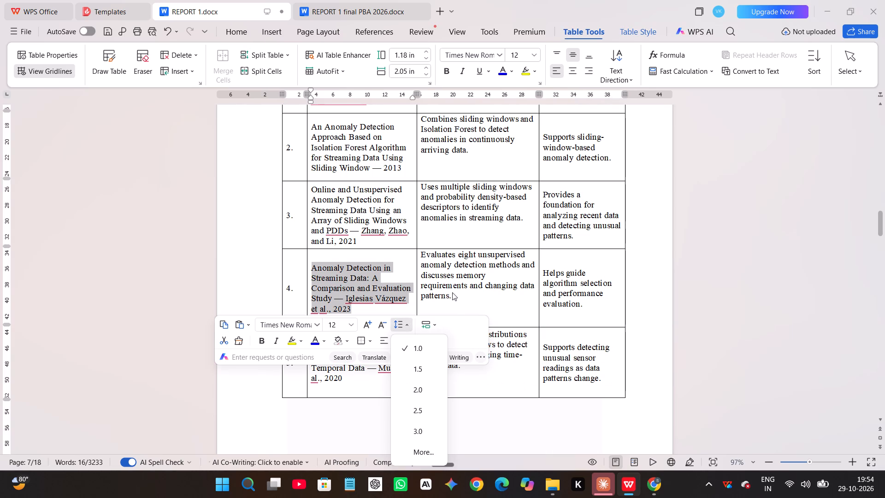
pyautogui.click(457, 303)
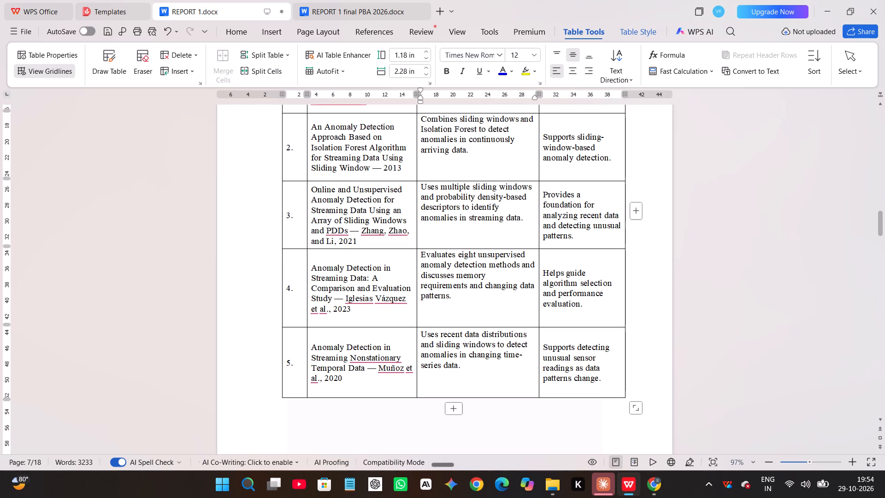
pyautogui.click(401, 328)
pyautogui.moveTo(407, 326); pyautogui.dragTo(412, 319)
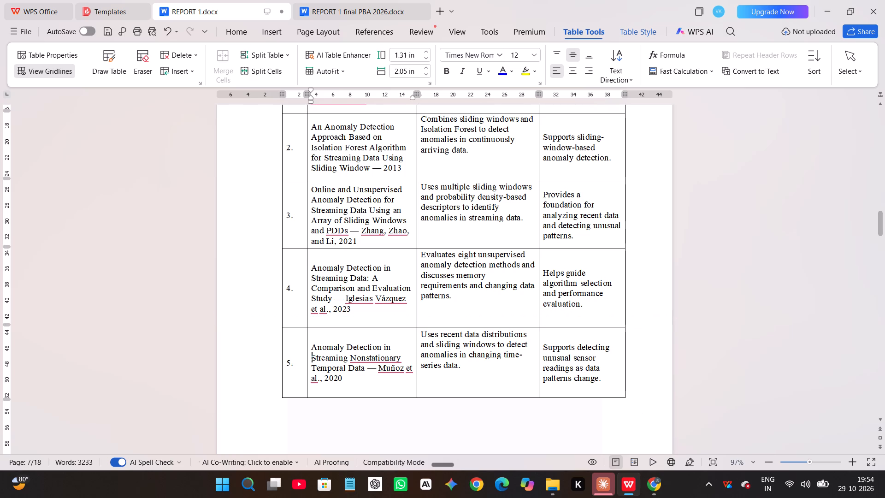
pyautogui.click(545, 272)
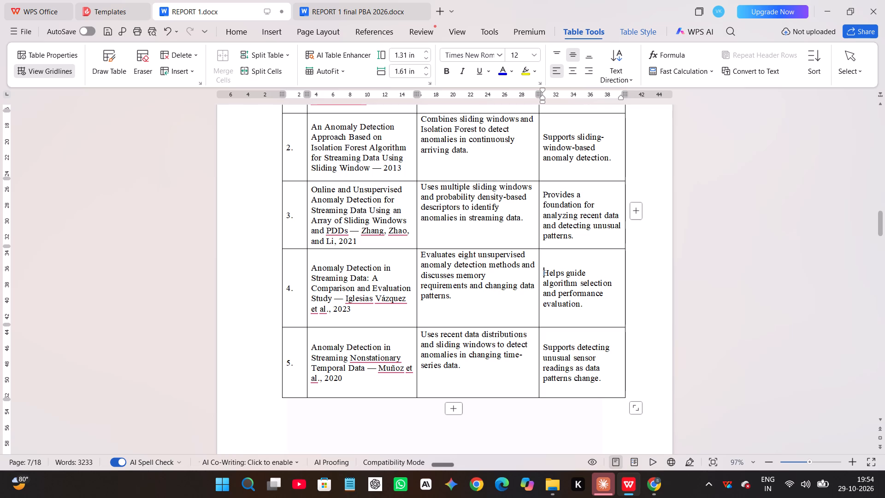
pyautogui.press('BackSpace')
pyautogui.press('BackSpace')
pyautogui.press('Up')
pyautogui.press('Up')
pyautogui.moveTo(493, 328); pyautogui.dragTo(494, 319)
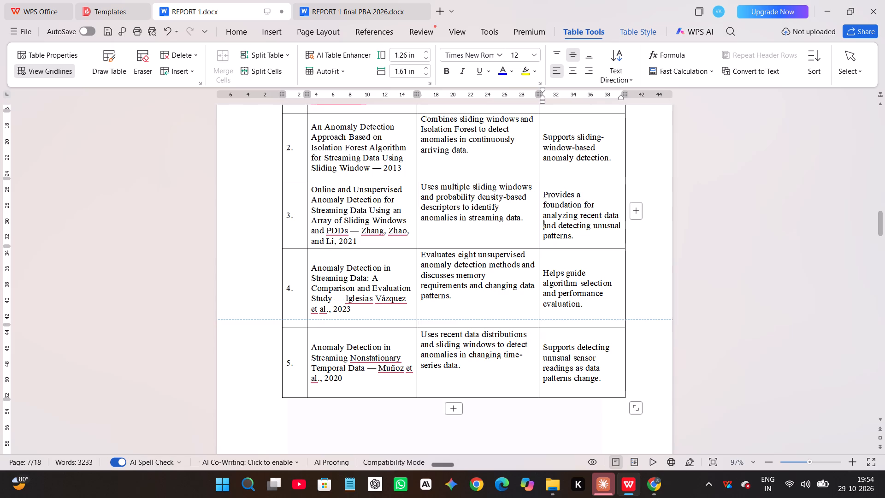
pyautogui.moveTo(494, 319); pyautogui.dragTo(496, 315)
# Review the literature survey table's row layout from row 5 up to the "6. Literature Survey" heading.
pyautogui.scroll(2, 498, 320)
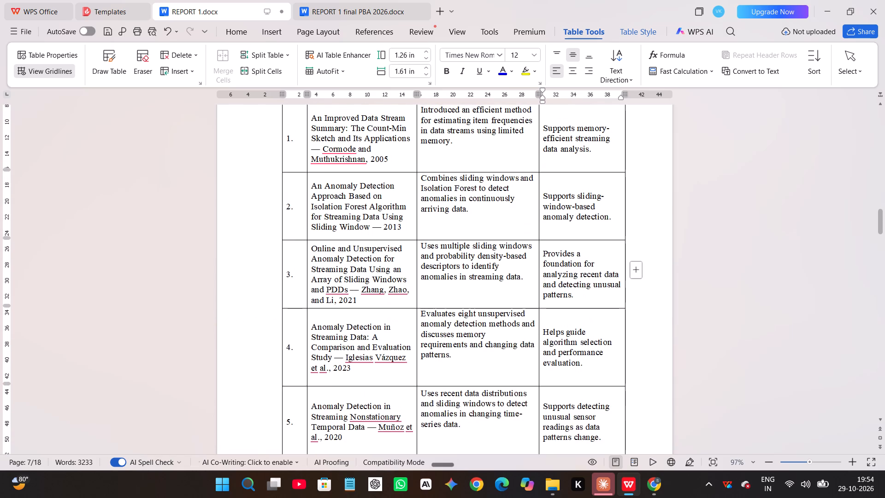
pyautogui.scroll(1, 498, 320)
pyautogui.hscroll(2, 498, 320)
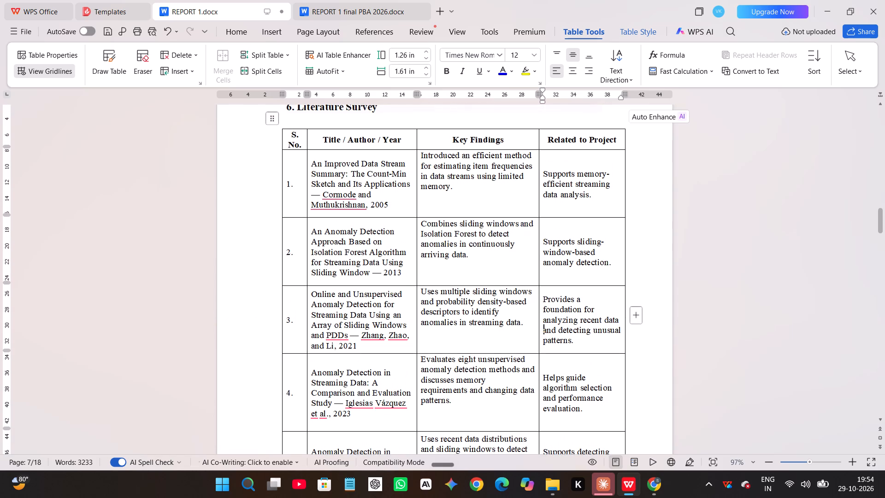
pyautogui.hscroll(2, 498, 320)
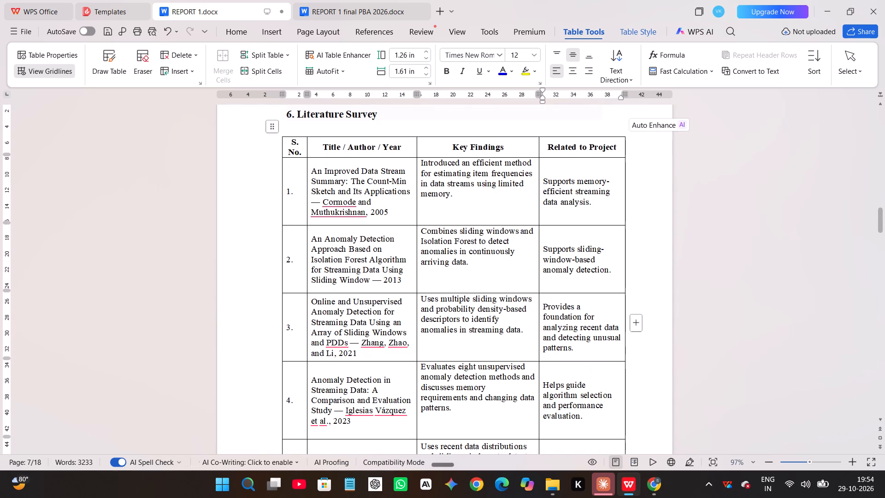
pyautogui.hscroll(2, 498, 320)
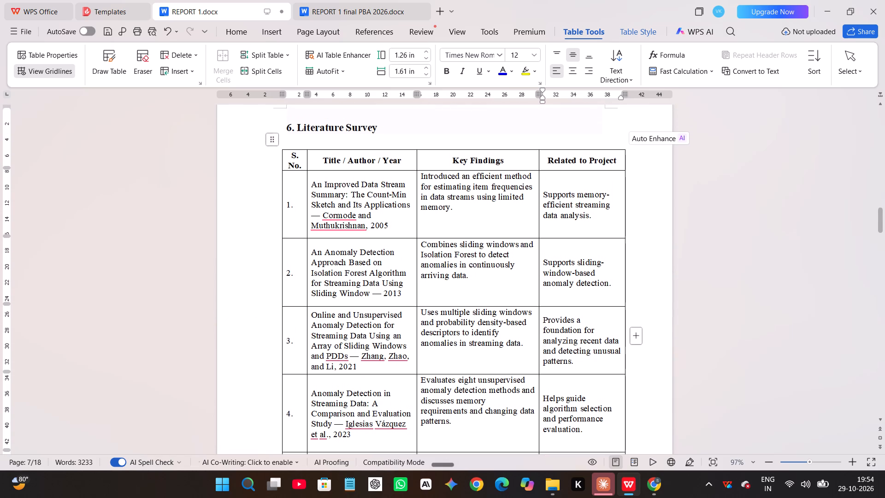
pyautogui.hscroll(1, 498, 320)
# Insert a blank line before the "7. Requirements and Tools Information" heading to move it onto the next page.
pyautogui.scroll(-5, 498, 320)
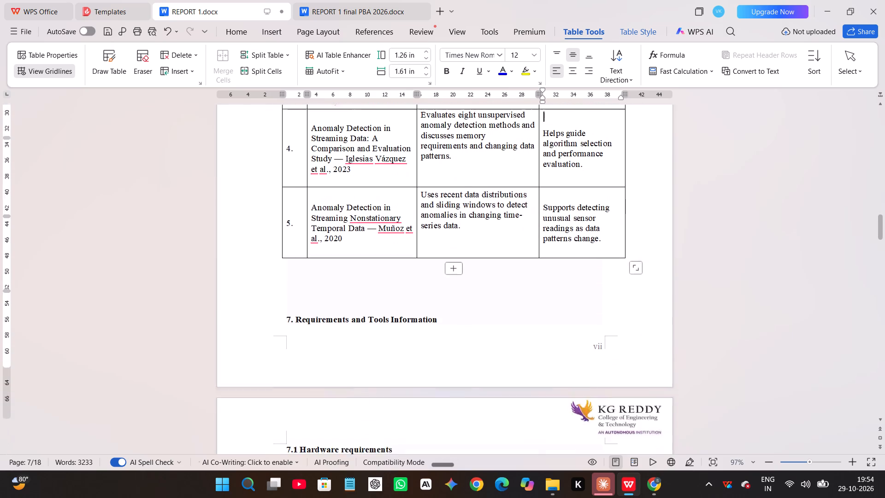
pyautogui.scroll(-1, 498, 320)
pyautogui.click(284, 238)
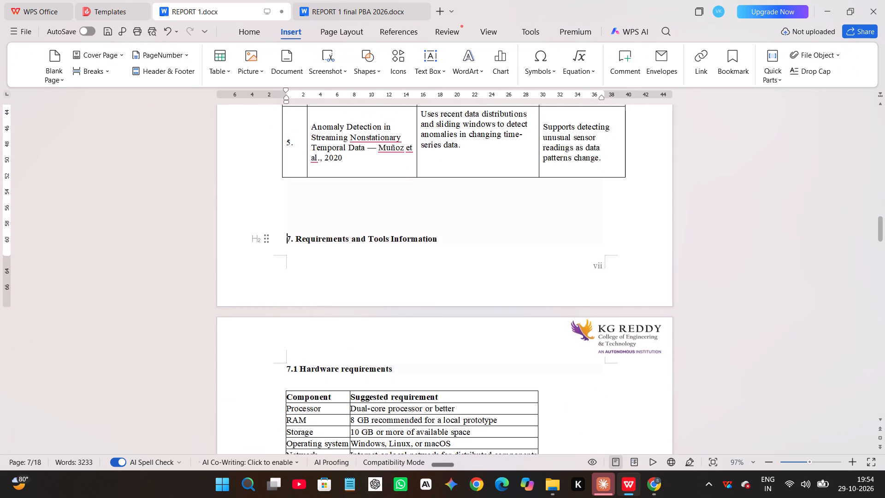
pyautogui.press('Return')
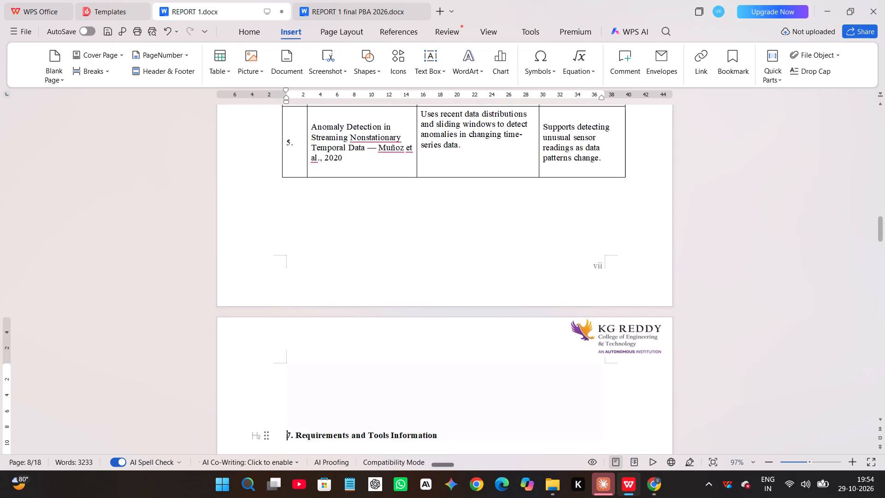
# Remove two blank lines above the "7. Requirements and Tools Information" heading and reinsert one, keeping the heading on the next page.
pyautogui.click(298, 406)
pyautogui.press('BackSpace')
pyautogui.press('BackSpace')
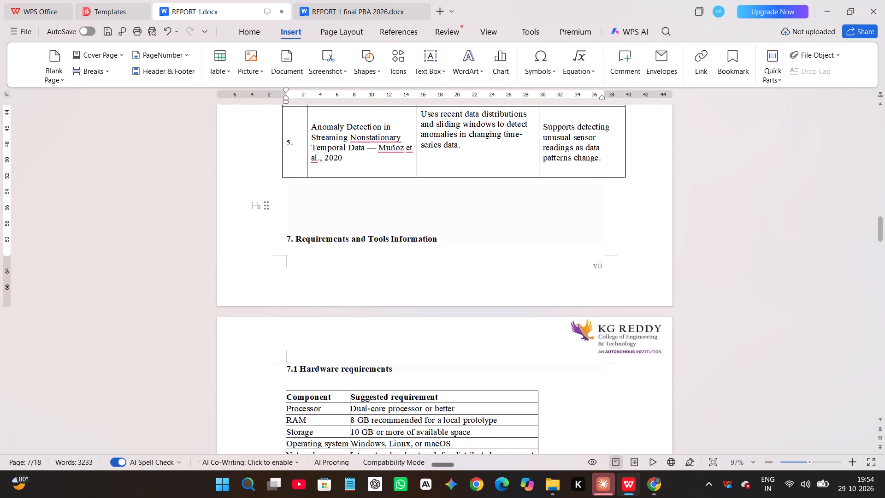
pyautogui.press('Return')
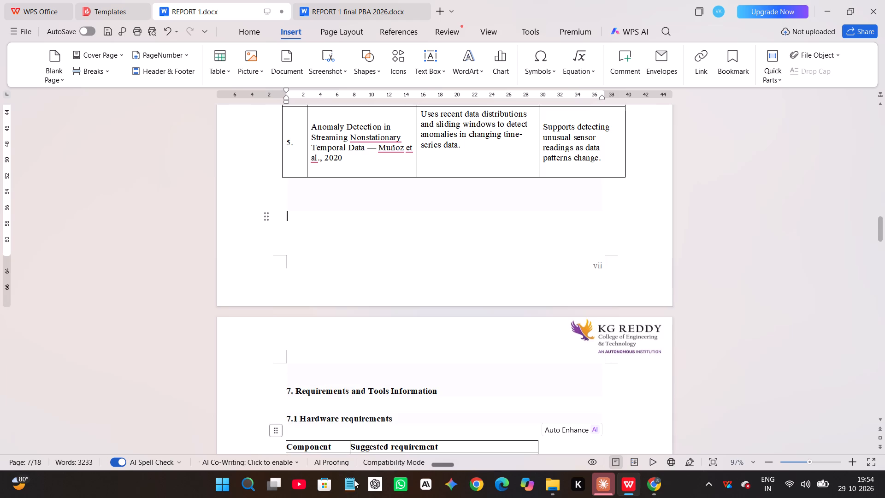
pyautogui.click(346, 407)
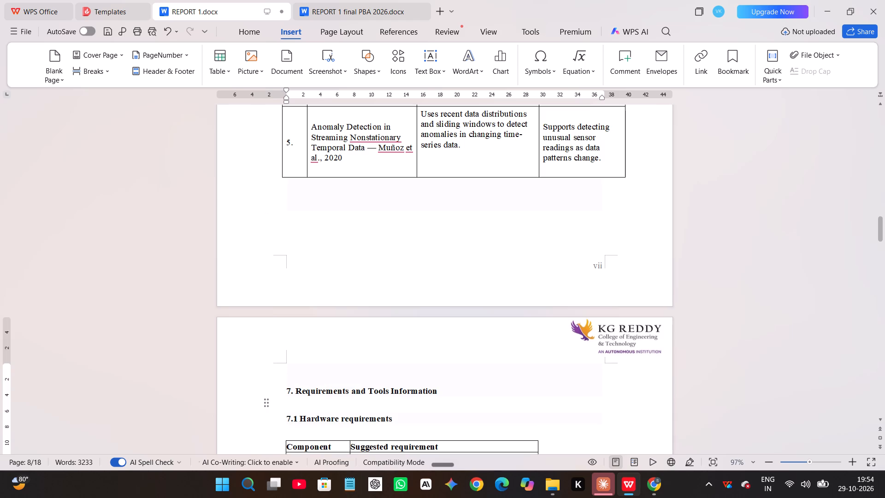
# Examine the hardware table and software tool entries in the "7. Requirements and Tools Information" section.
pyautogui.scroll(-3, 346, 407)
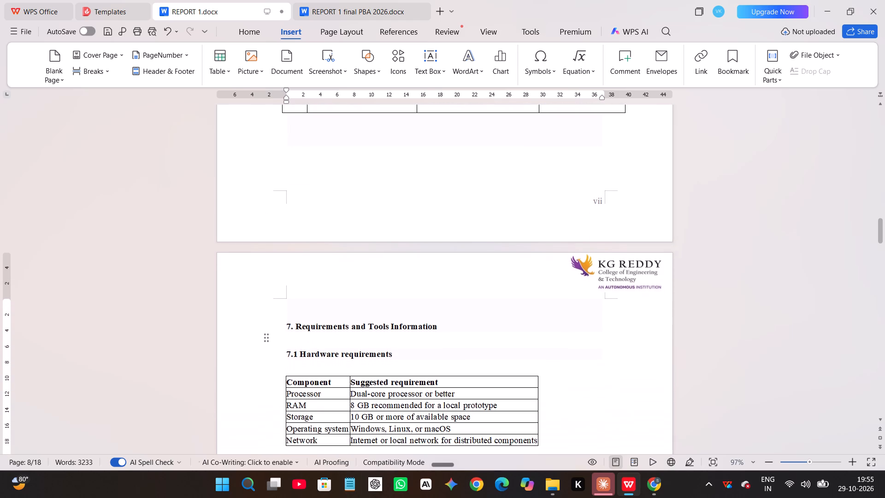
pyautogui.scroll(-1, 346, 407)
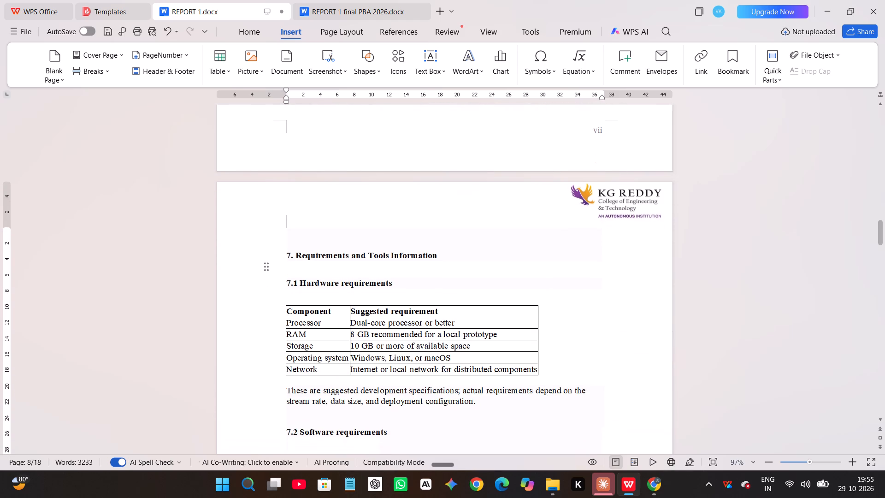
pyautogui.click(301, 289)
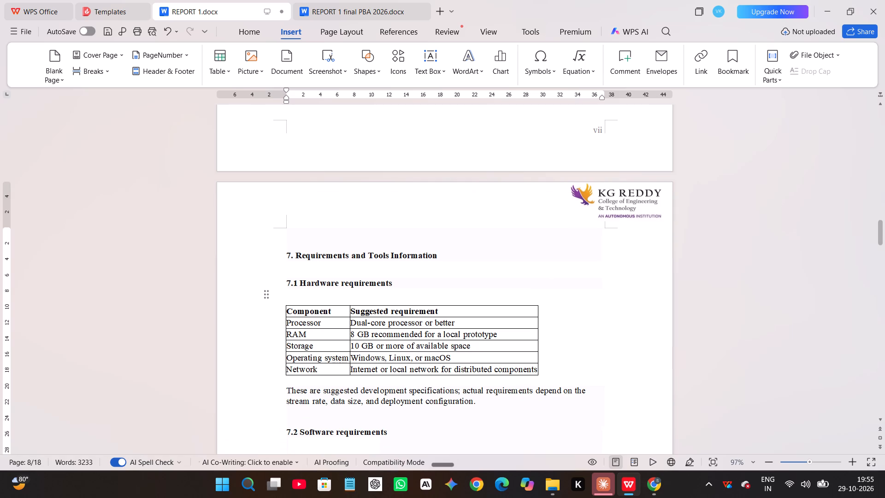
pyautogui.click(301, 283)
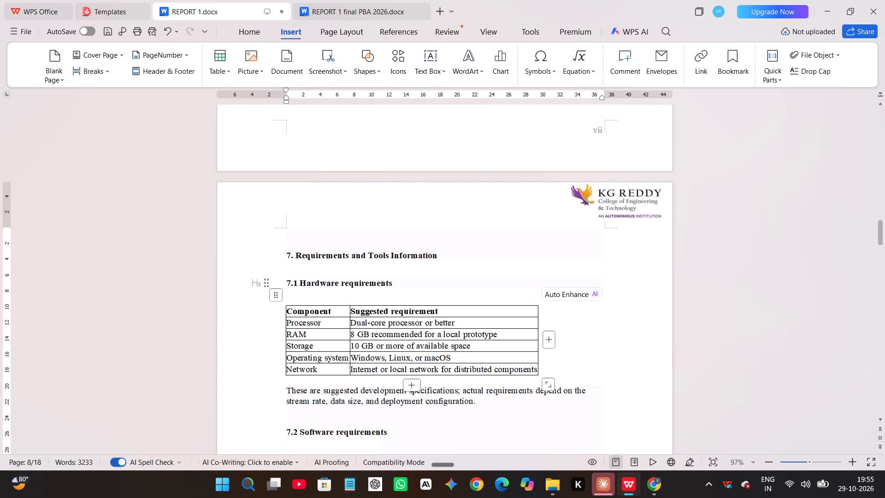
pyautogui.scroll(-3, 352, 369)
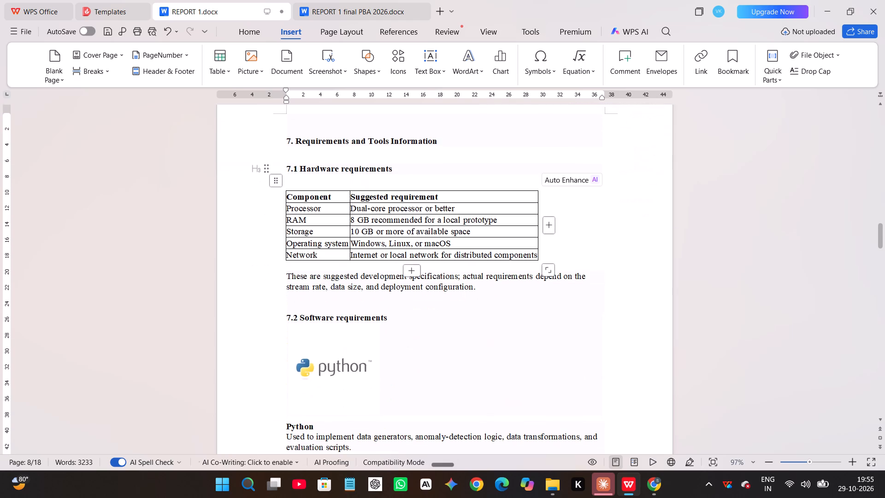
pyautogui.scroll(-1, 302, 360)
pyautogui.scroll(1, 302, 360)
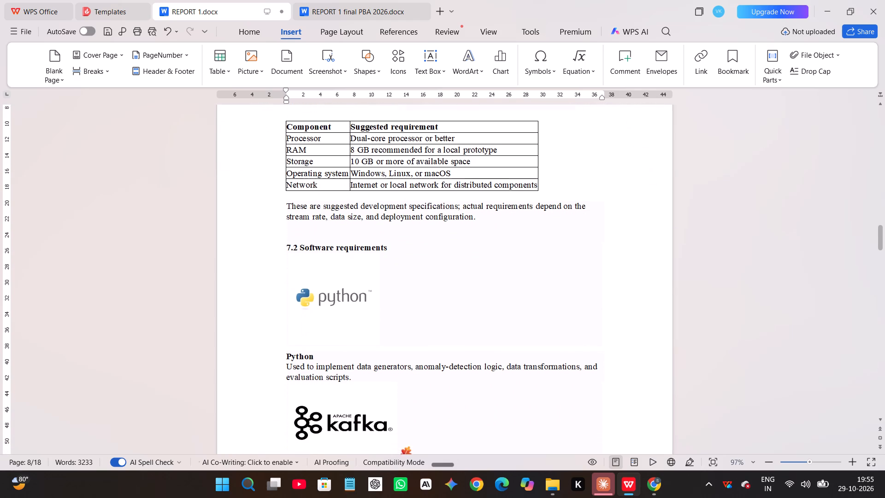
pyautogui.scroll(1, 302, 360)
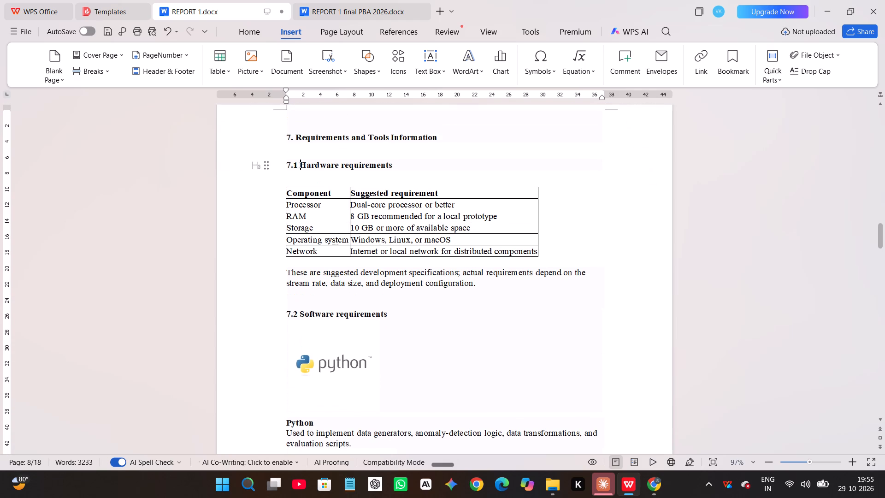
pyautogui.scroll(-1, 302, 360)
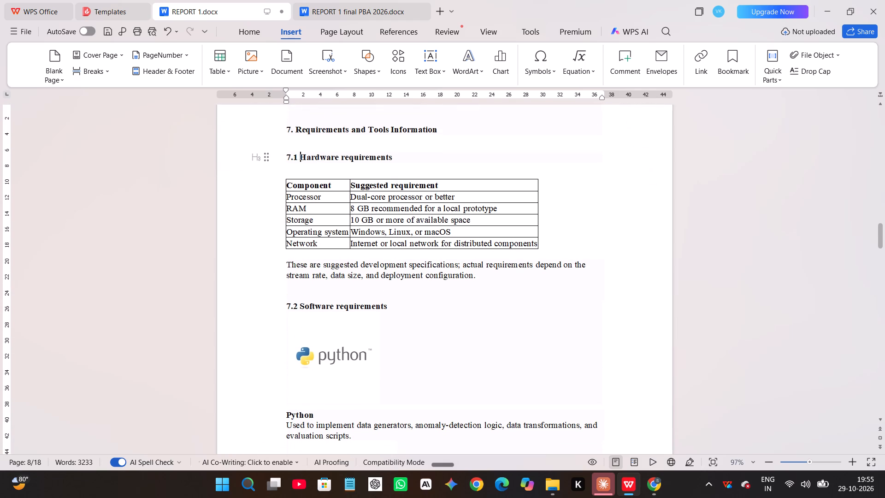
pyautogui.scroll(-2, 302, 360)
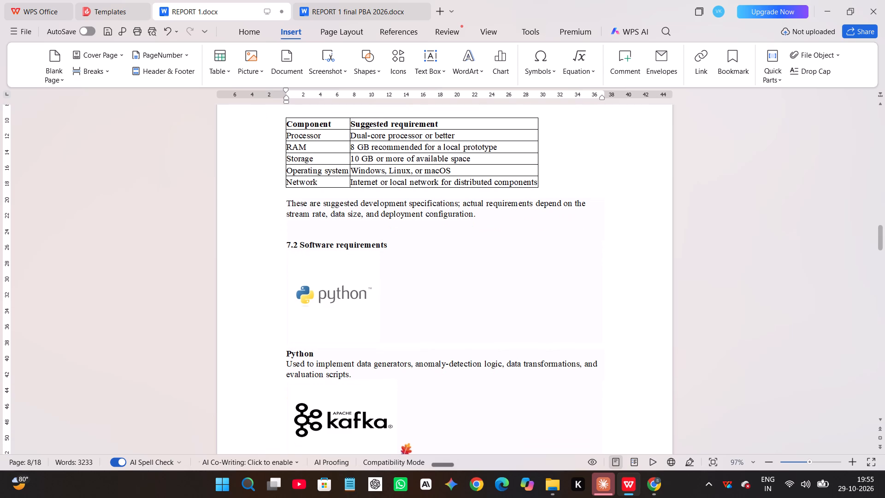
pyautogui.scroll(-4, 298, 261)
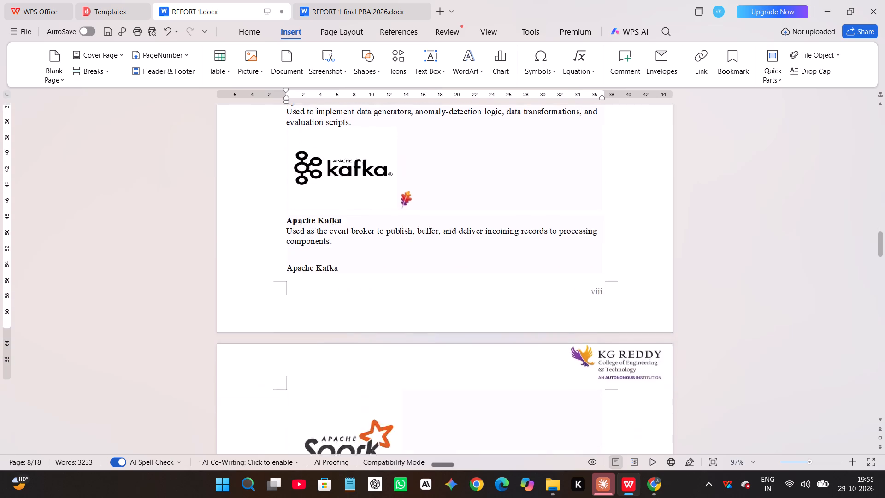
# Review the report's layout from section 7.4 Functional requirements through section 11 Conclusion and Future Scope.
pyautogui.scroll(-6, 298, 261)
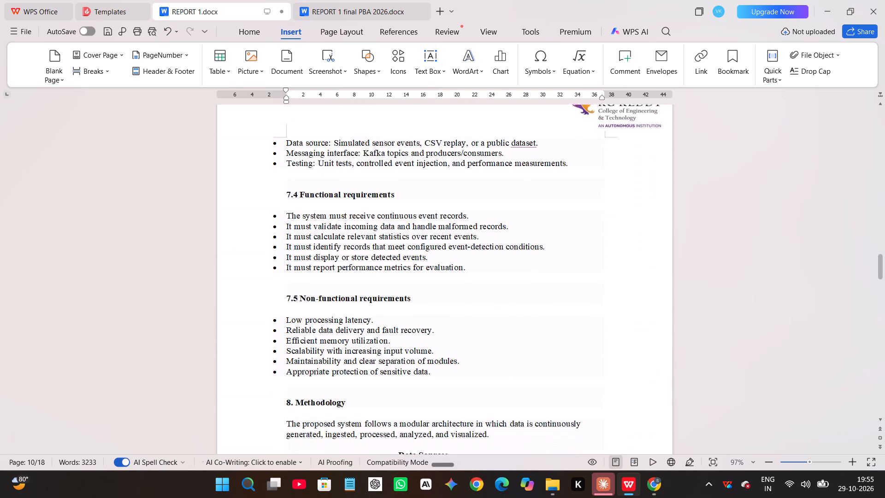
pyautogui.hscroll(3, 298, 261)
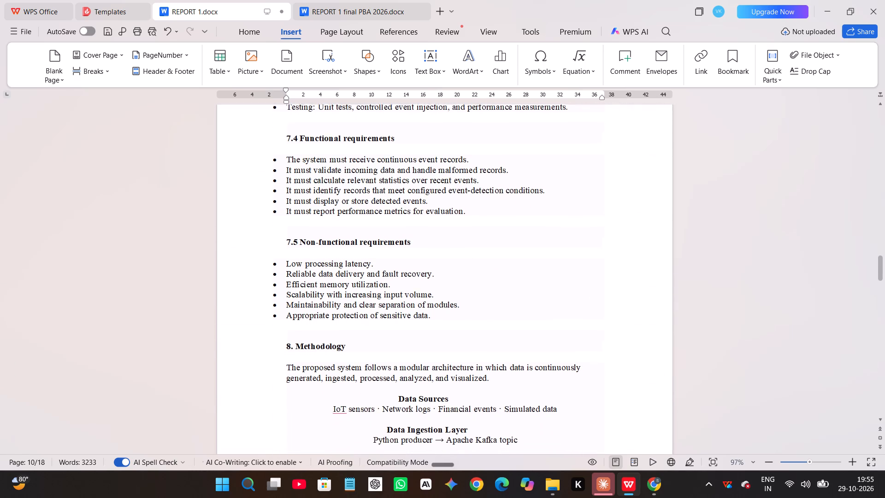
pyautogui.hscroll(1, 298, 261)
pyautogui.scroll(-2, 298, 261)
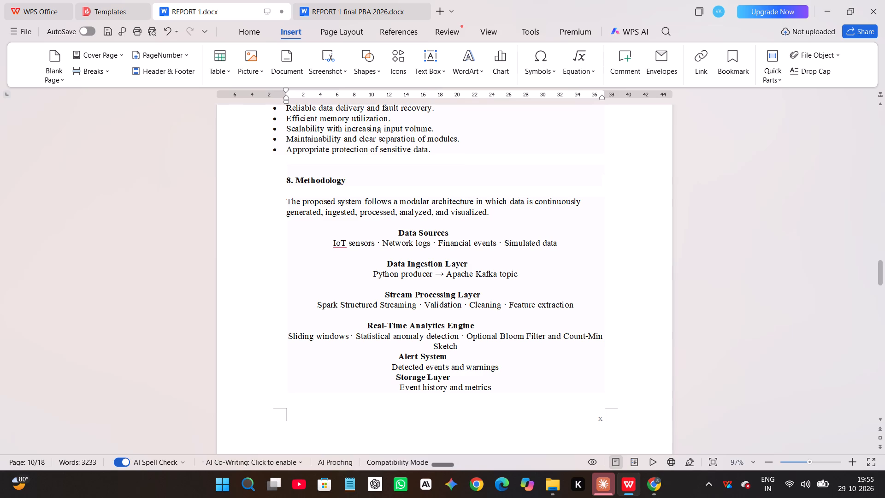
pyautogui.scroll(-11, 297, 194)
pyautogui.scroll(2, 297, 194)
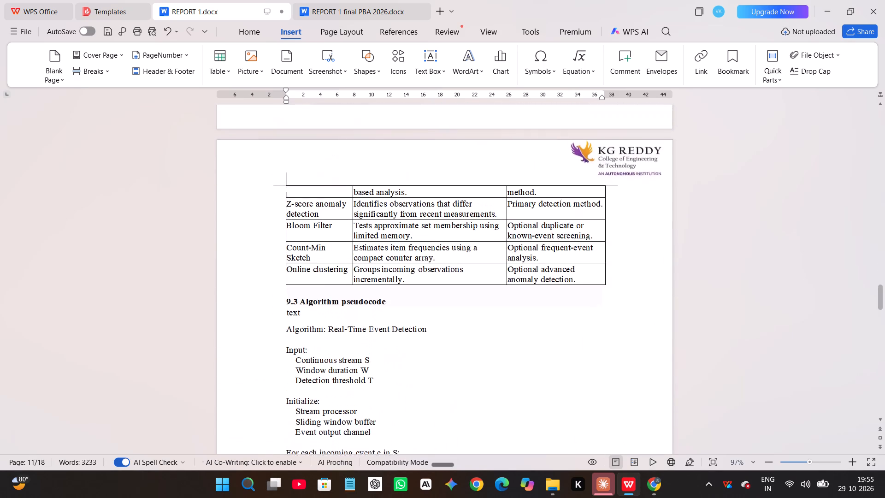
pyautogui.scroll(2, 297, 194)
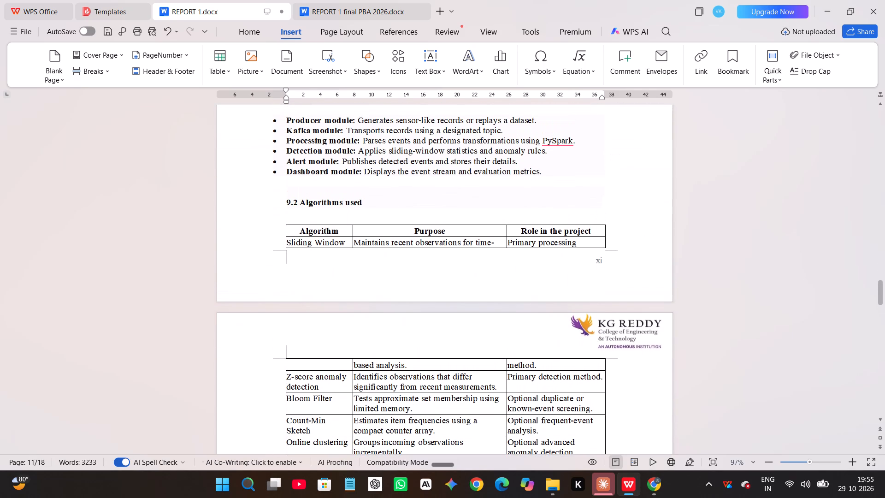
pyautogui.scroll(-5, 297, 194)
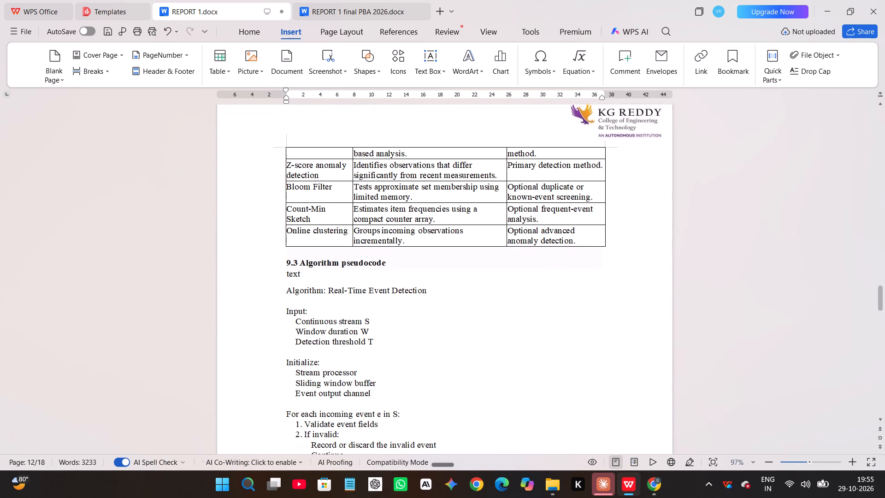
pyautogui.scroll(4, 297, 194)
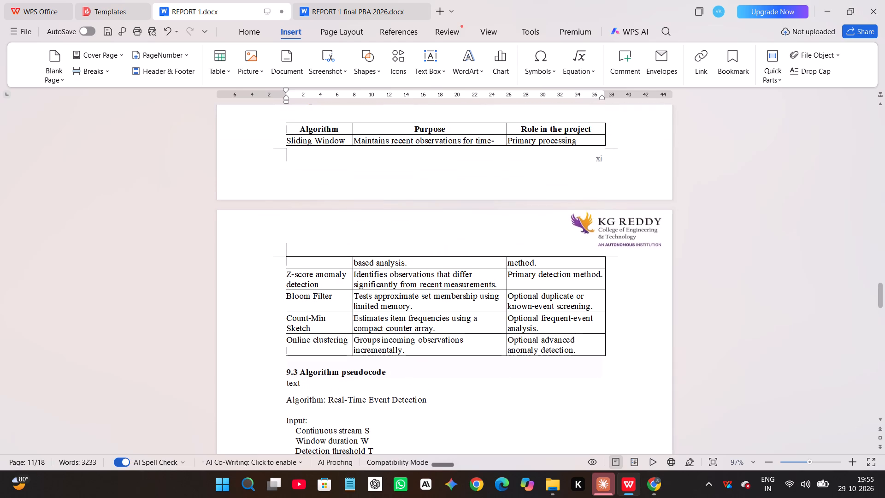
pyautogui.scroll(-5, 297, 194)
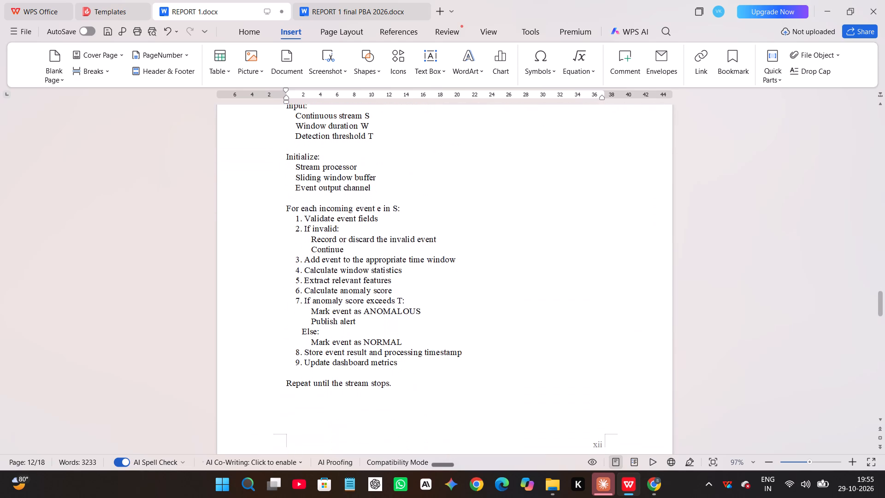
pyautogui.hscroll(2, 297, 194)
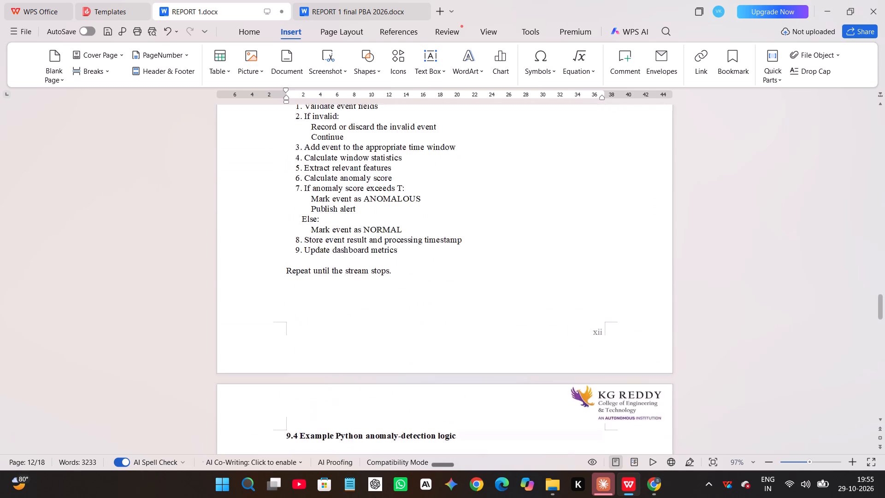
pyautogui.scroll(-3, 297, 194)
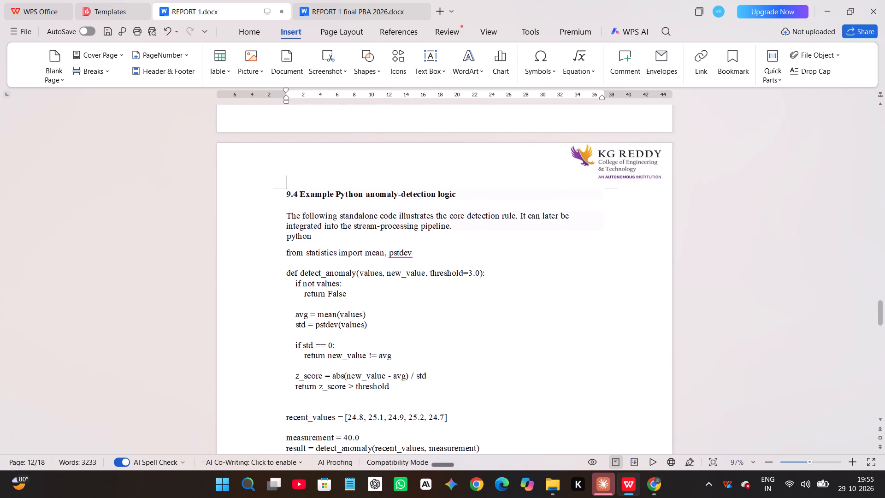
pyautogui.scroll(-8, 297, 194)
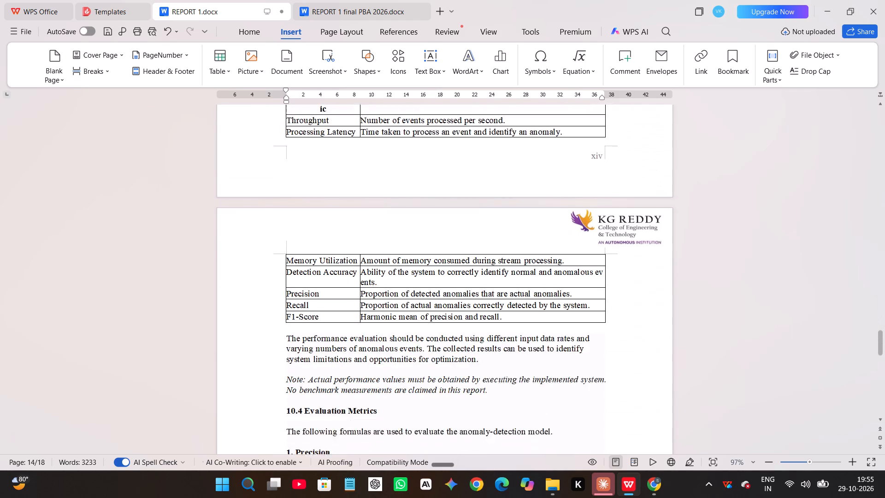
pyautogui.scroll(-4, 297, 194)
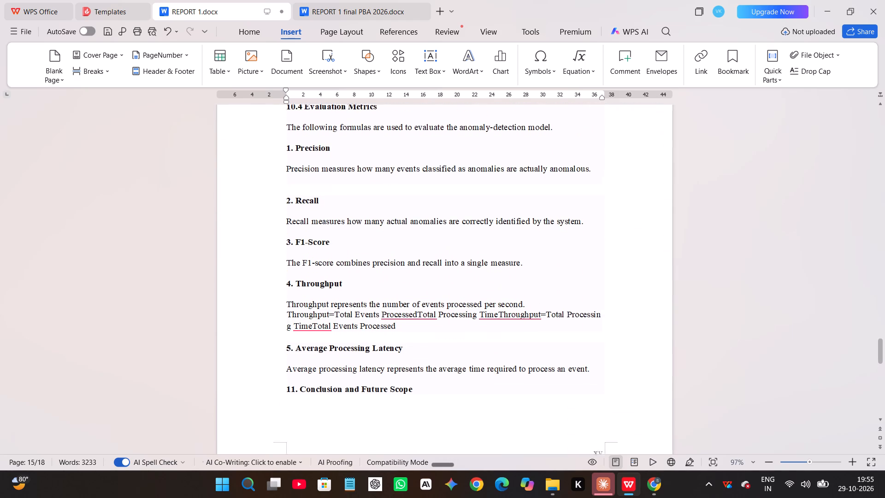
pyautogui.scroll(-4, 297, 194)
pyautogui.scroll(11, 297, 194)
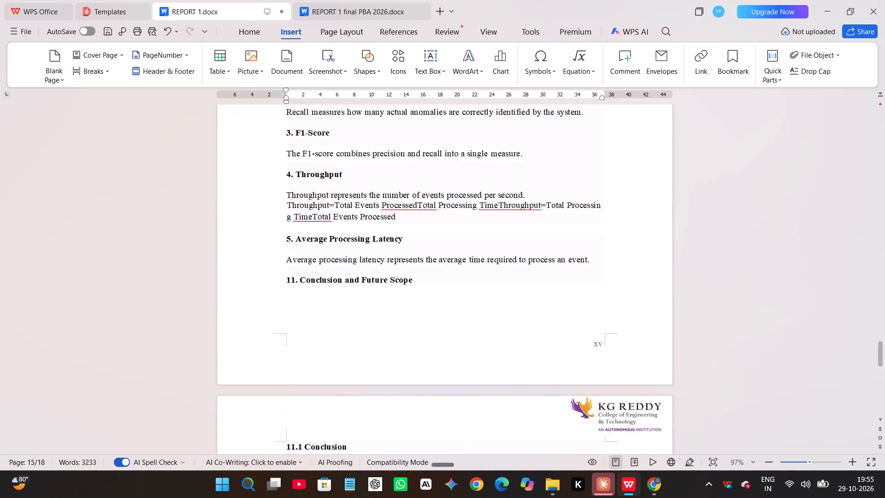
# Look back through the report's earlier pages and CONTENTS list, ending at the "7. Requirements and Tools Information" section.
pyautogui.scroll(19, 297, 194)
pyautogui.scroll(5, 297, 194)
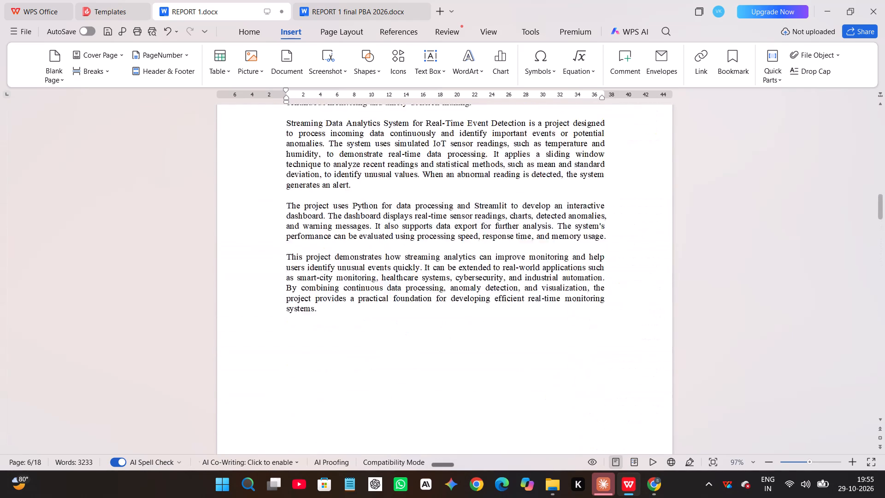
pyautogui.scroll(6, 297, 194)
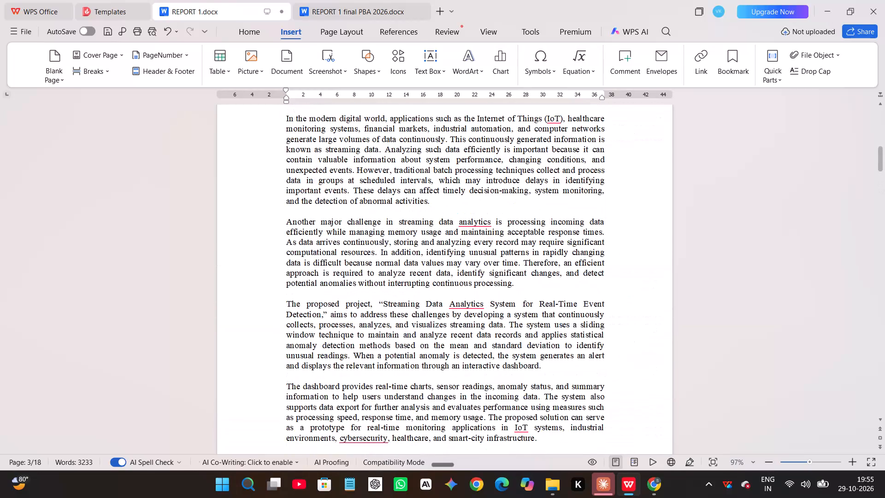
pyautogui.scroll(1, 297, 194)
pyautogui.scroll(-4, 297, 194)
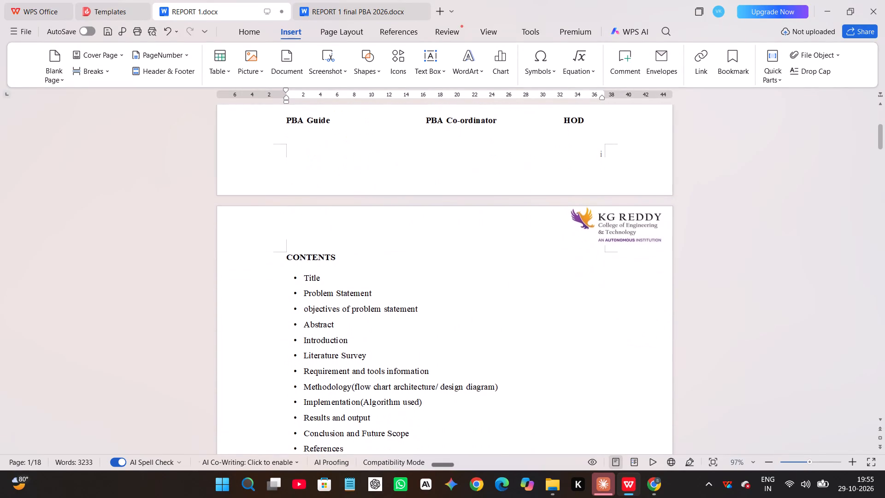
pyautogui.scroll(-8, 297, 194)
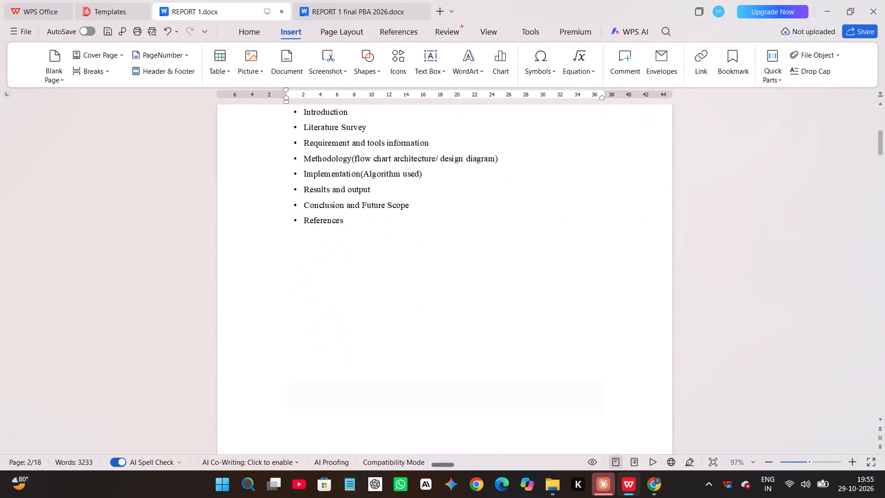
pyautogui.scroll(-8, 297, 194)
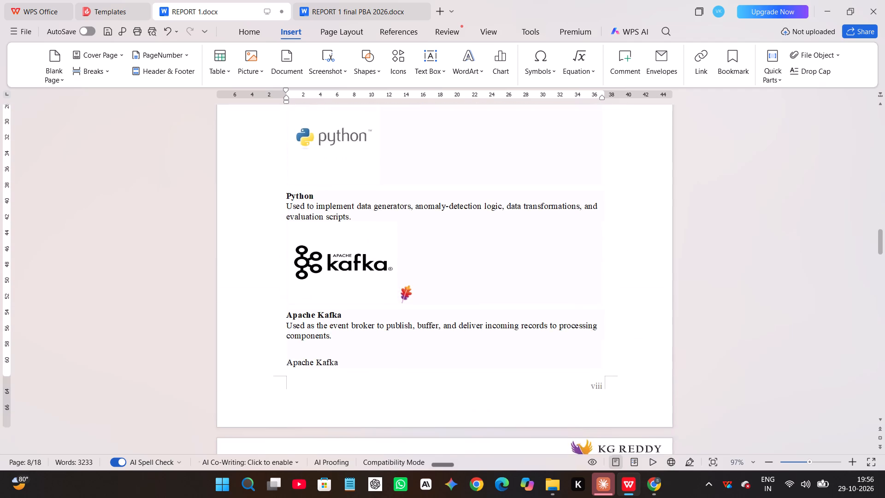
pyautogui.scroll(2, 297, 194)
pyautogui.scroll(-5, 297, 194)
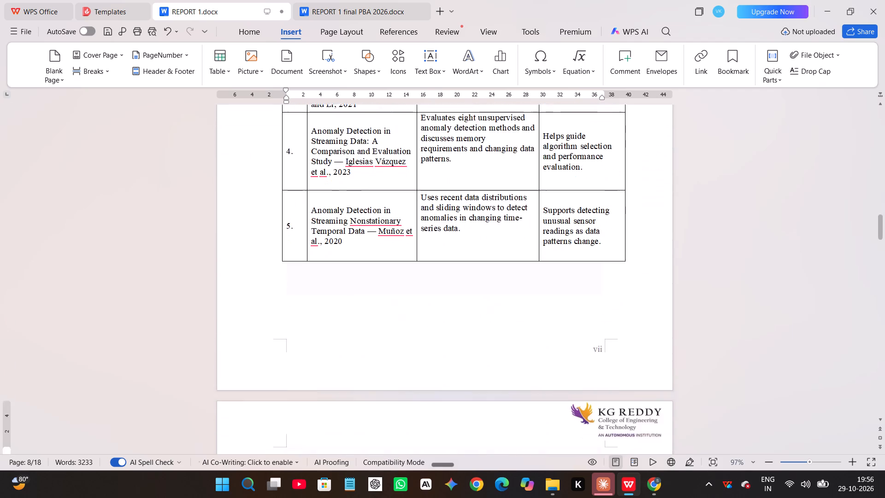
pyautogui.scroll(-1, 297, 194)
pyautogui.scroll(8, 297, 194)
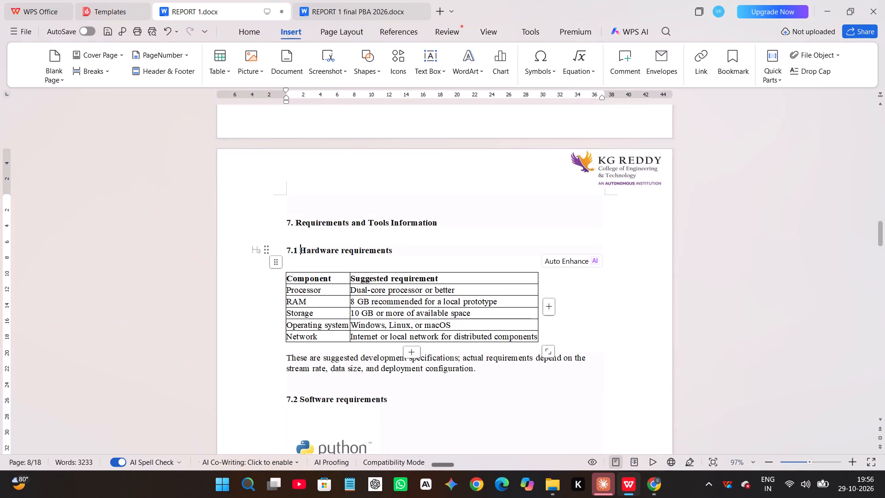
pyautogui.click(397, 253)
pyautogui.click(289, 250)
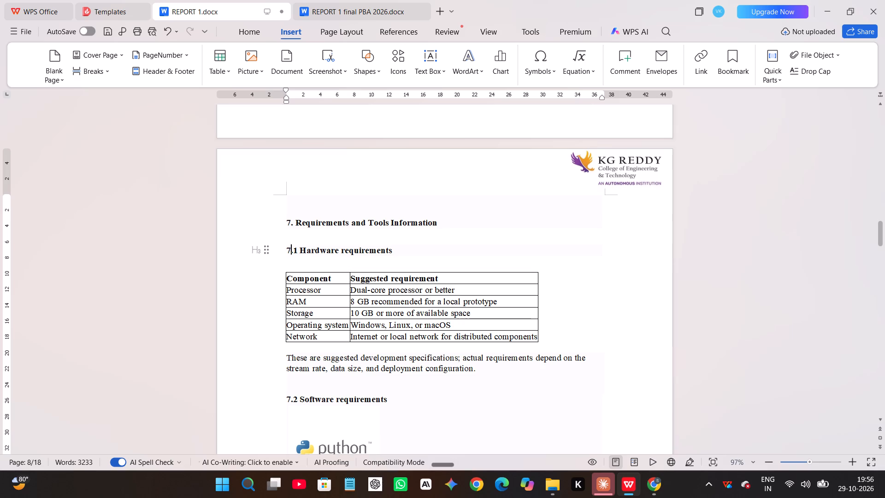
pyautogui.click(299, 237)
pyautogui.hotkey('ctrl', 'v')
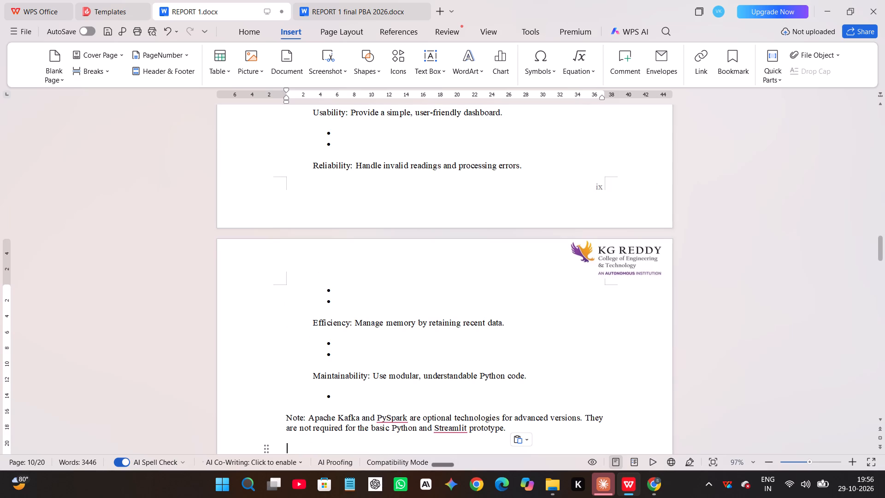
# Delete the redundant centred "Requirements and Tools" title at the start of the pasted content.
pyautogui.scroll(6, 353, 341)
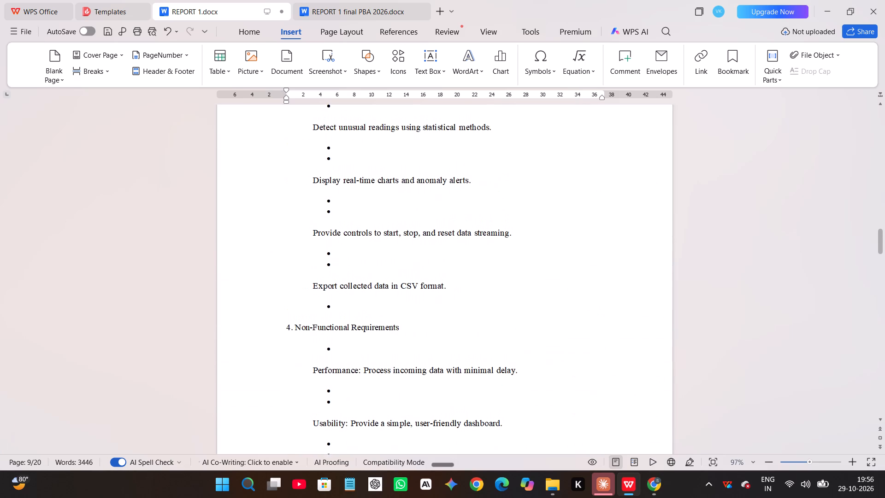
pyautogui.scroll(6, 353, 341)
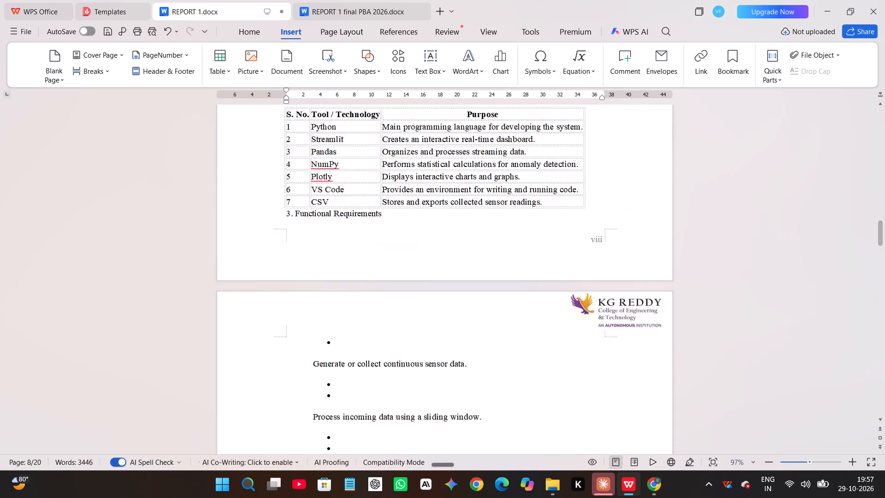
pyautogui.scroll(5, 353, 341)
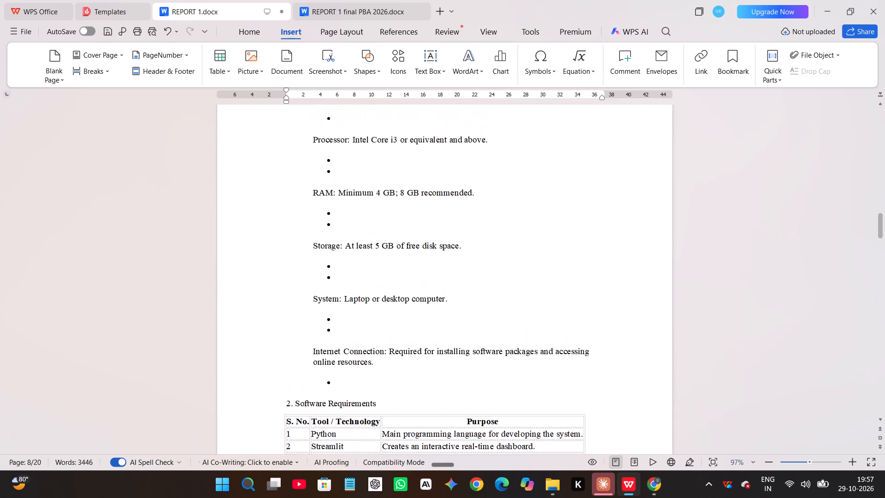
pyautogui.scroll(1, 353, 341)
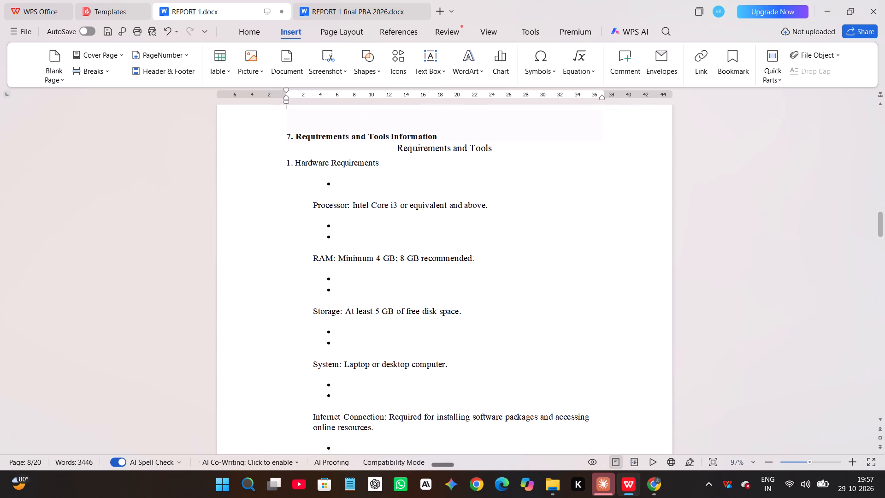
pyautogui.moveTo(506, 142); pyautogui.dragTo(425, 144)
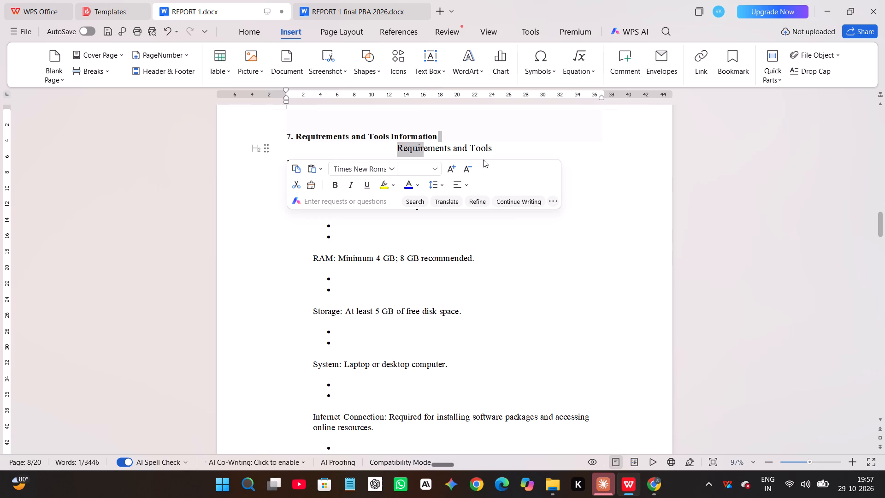
pyautogui.click(497, 142)
pyautogui.moveTo(494, 149); pyautogui.dragTo(393, 150)
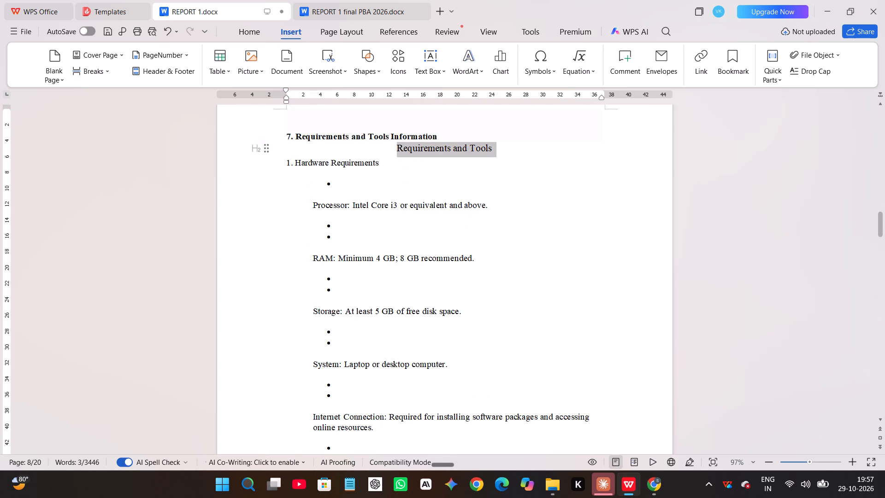
pyautogui.press('BackSpace')
# Make the pasted "1. Hardware Requirements" heading bold.
pyautogui.moveTo(390, 150); pyautogui.dragTo(343, 143)
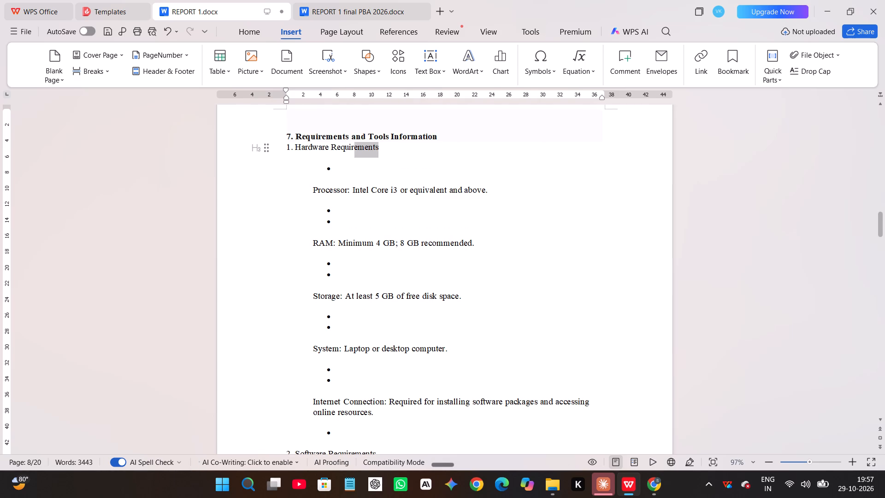
pyautogui.moveTo(343, 143); pyautogui.dragTo(286, 150)
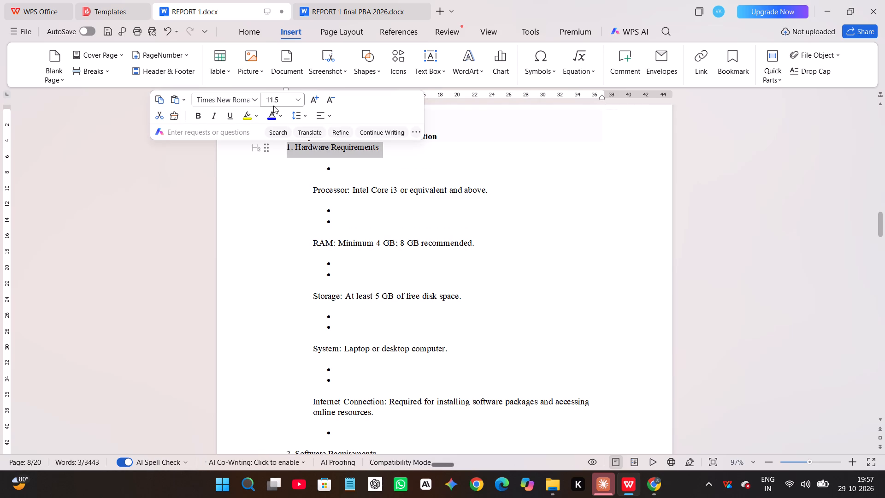
pyautogui.click(192, 114)
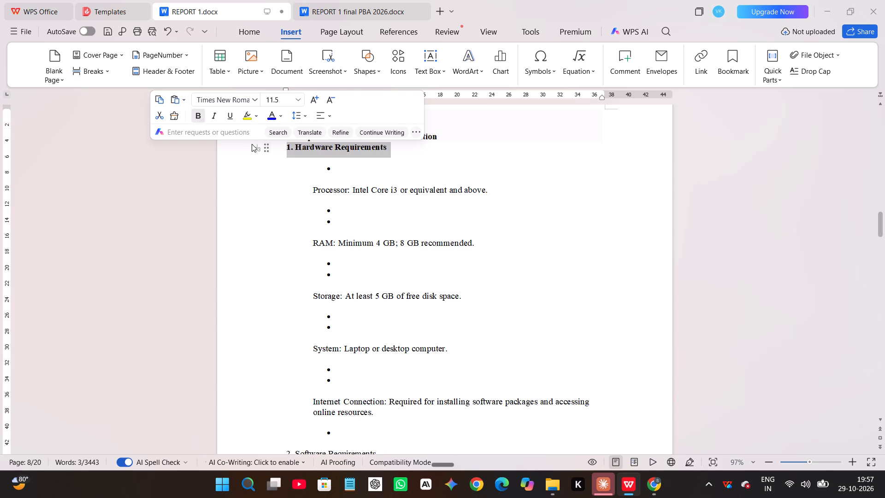
# Remove the empty bullets before and after the Processor line under "1. Hardware Requirements".
pyautogui.click(353, 175)
pyautogui.press('BackSpace')
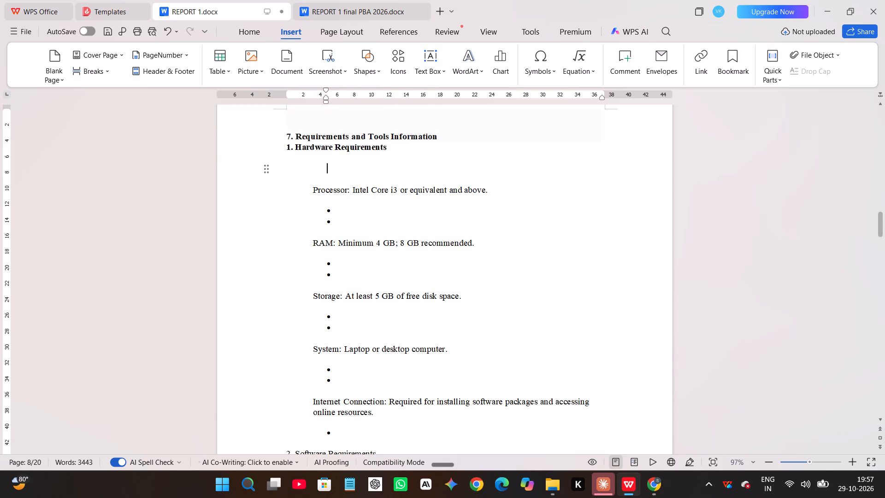
pyautogui.press('BackSpace')
pyautogui.press('BackSpace')
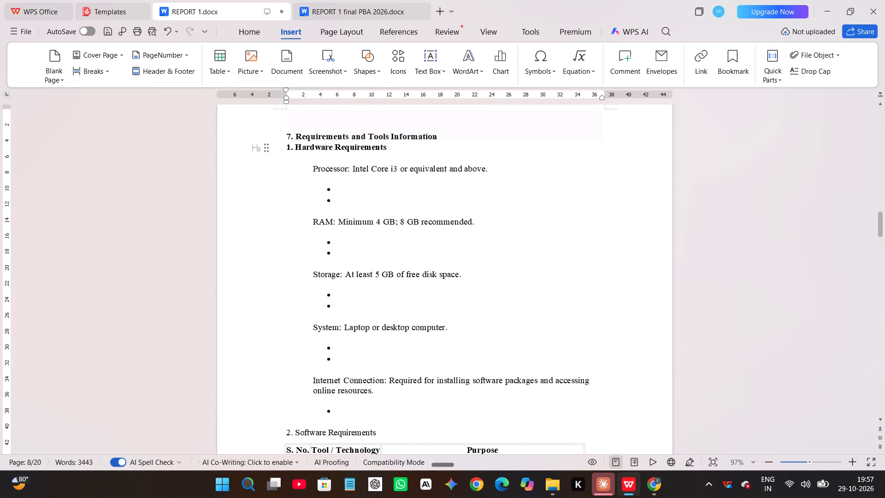
pyautogui.click(338, 212)
pyautogui.press('\\')
pyautogui.press('BackSpace')
pyautogui.press('BackSpace')
pyautogui.press('BackSpace')
pyautogui.press('BackSpace')
pyautogui.press('BackSpace')
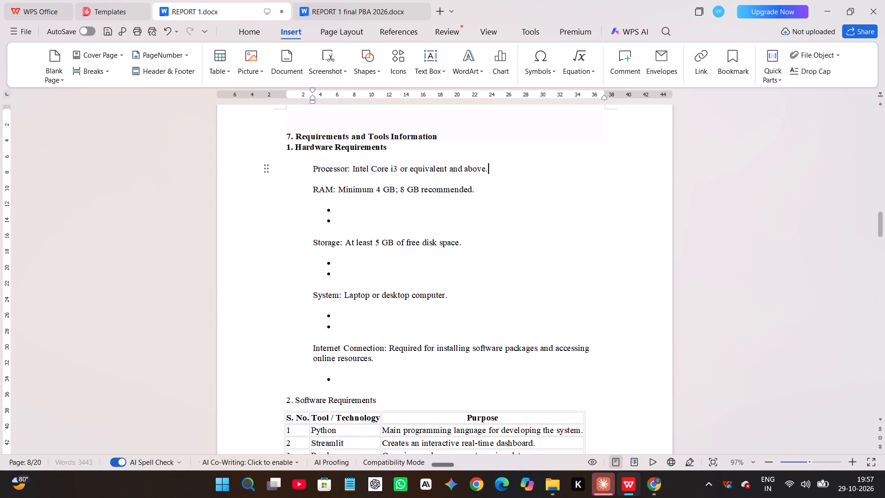
# Remove the empty bullets following the RAM and Storage lines in the hardware list.
pyautogui.press('Down')
pyautogui.press('Down')
pyautogui.press('Down')
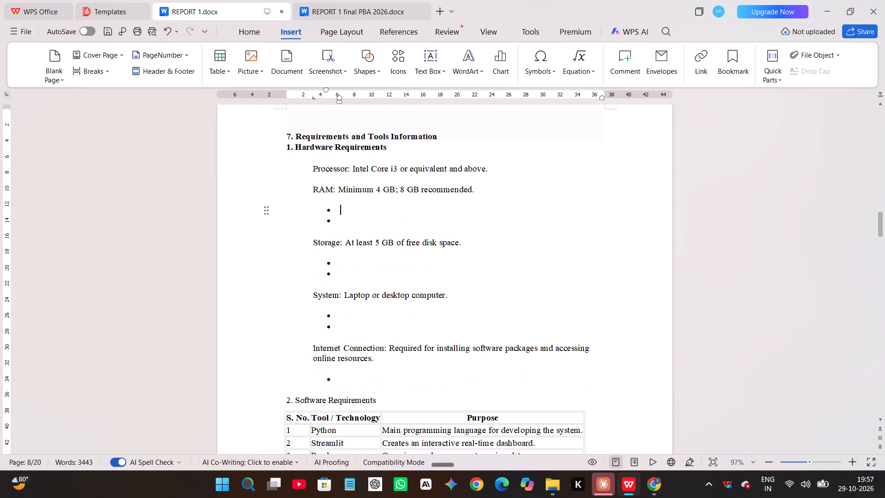
pyautogui.press('BackSpace')
pyautogui.press('BackSpace')
pyautogui.press('BackSpace')
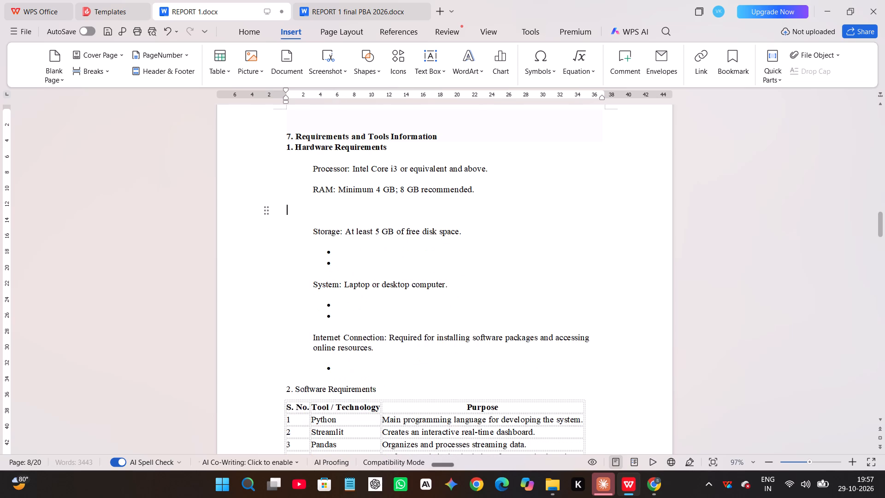
pyautogui.press('BackSpace')
pyautogui.press('Down')
pyautogui.press('Down')
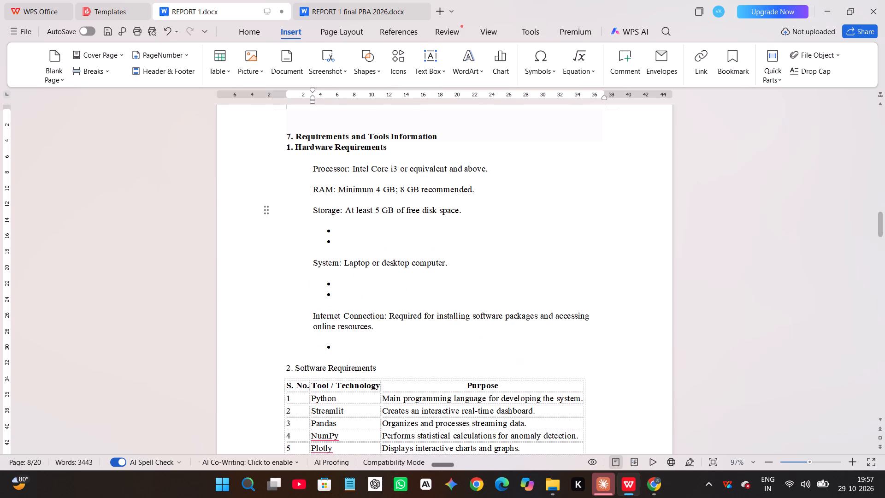
pyautogui.press('Down')
pyautogui.press('BackSpace')
pyautogui.press('BackSpace')
pyautogui.press('BackSpace')
pyautogui.press('BackSpace')
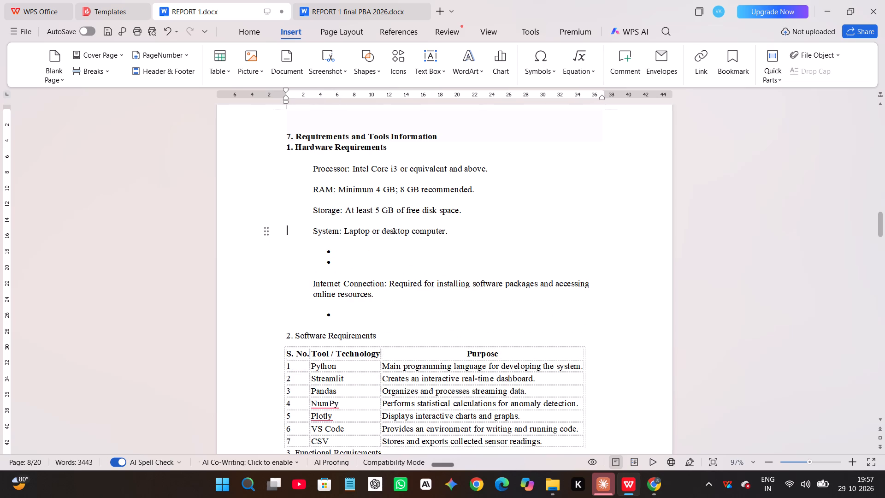
# Remove the empty bullets following the System and Internet Connection lines, up to the "2. Software Requirements" heading.
pyautogui.press('Down')
pyautogui.press('Down')
pyautogui.press('Down')
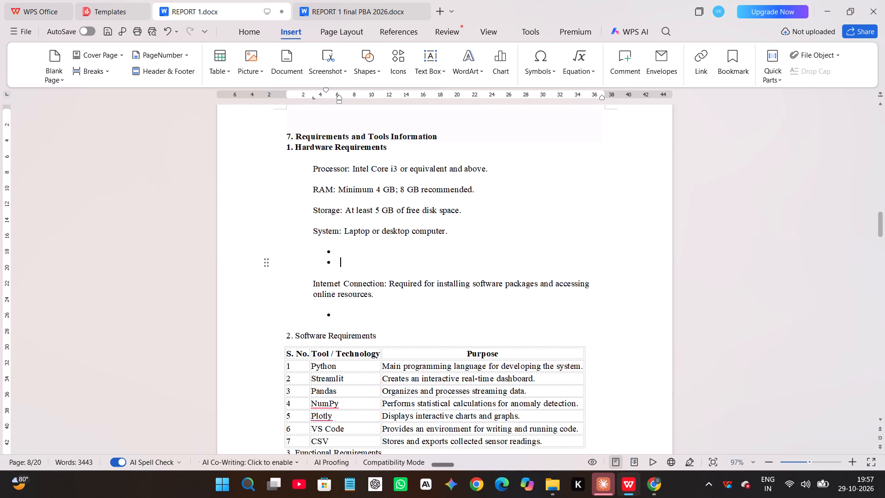
pyautogui.press('BackSpace')
pyautogui.press('BackSpace')
pyautogui.press('BackSpace')
pyautogui.press('BackSpace')
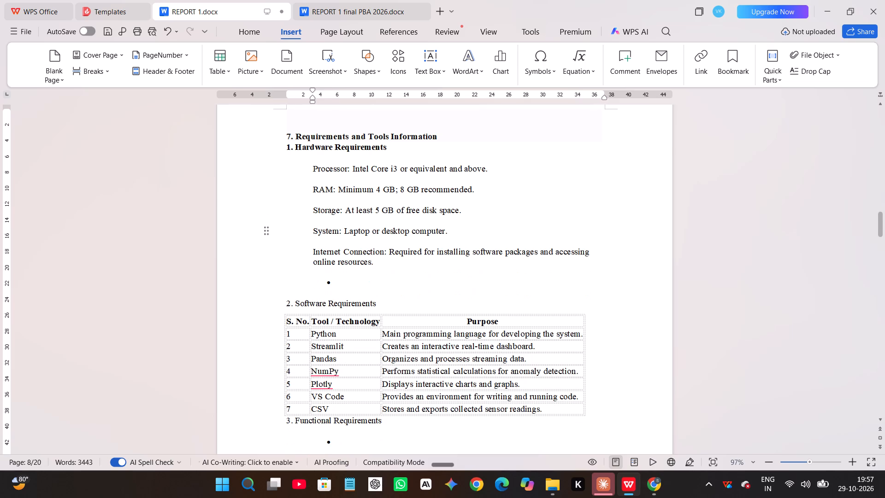
pyautogui.press('Down')
pyautogui.press('Down')
pyautogui.press('Down')
pyautogui.press('Down')
pyautogui.press('Up')
pyautogui.press('BackSpace')
pyautogui.press('BackSpace')
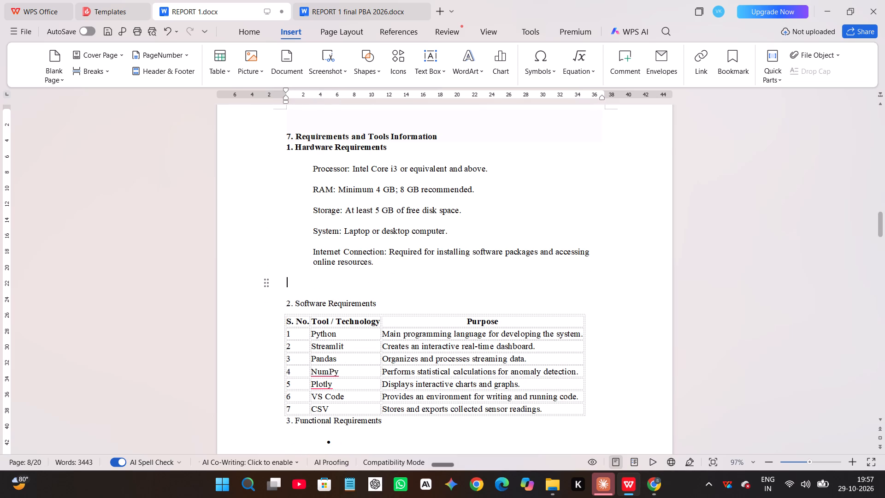
pyautogui.press('BackSpace')
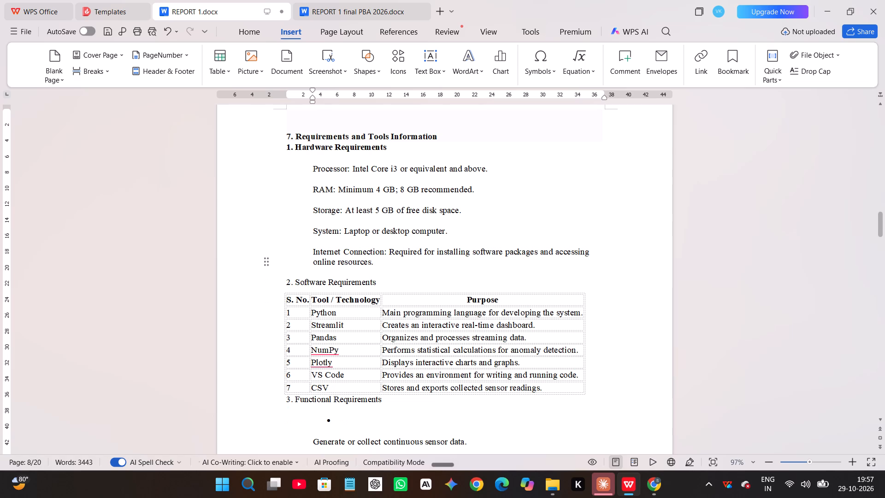
# Replace the Processor line's indent under "1. Hardware Requirements" with a smaller indent of two spaces.
pyautogui.click(314, 170)
pyautogui.press('BackSpace')
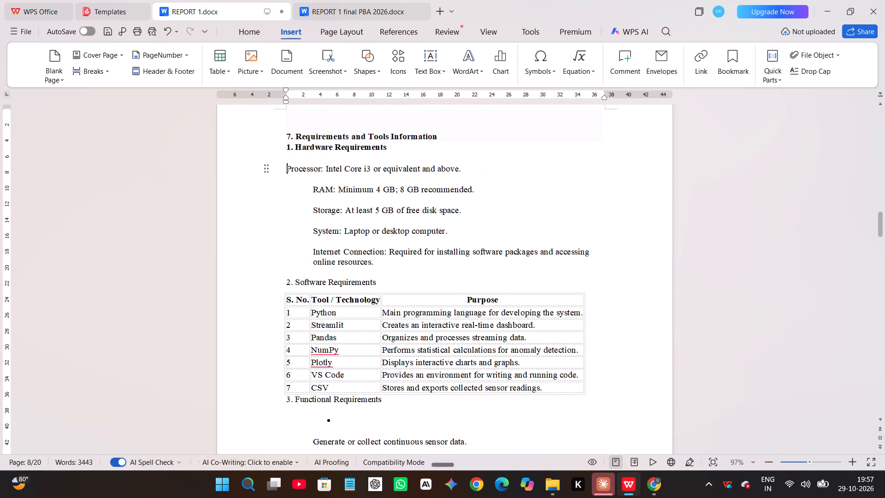
pyautogui.press('space')
pyautogui.press('space')
pyautogui.press('space')
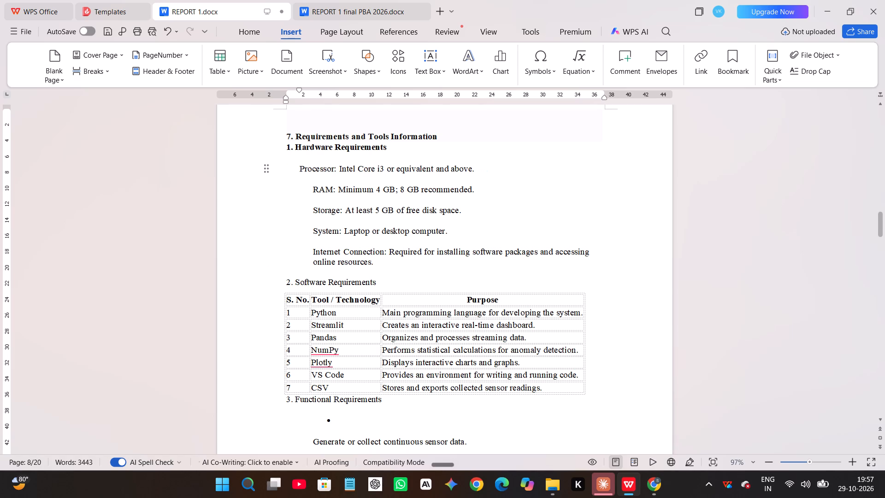
pyautogui.press('BackSpace')
pyautogui.press('space')
pyautogui.press('space')
pyautogui.press('space')
pyautogui.press('BackSpace')
pyautogui.press('space')
pyautogui.press('space')
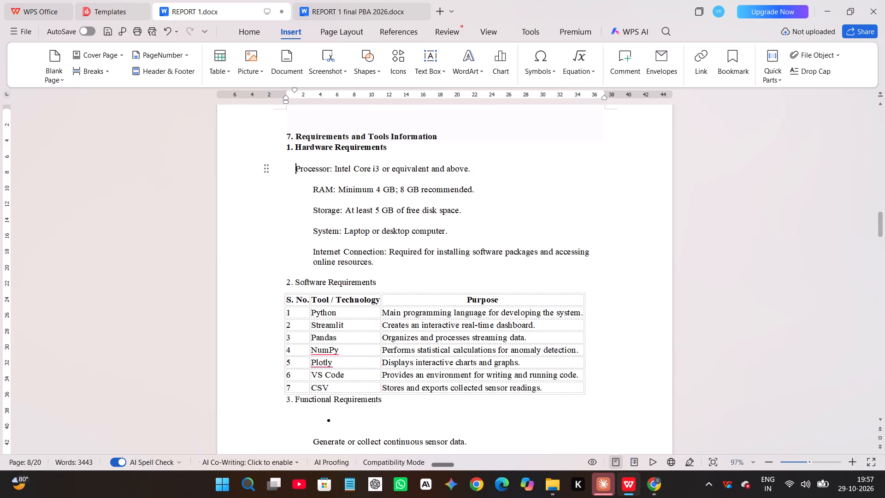
pyautogui.press('space')
pyautogui.press('BackSpace')
pyautogui.press('space')
pyautogui.press('space')
# Reduce the indent of the RAM and Storage lines to match the Processor line.
pyautogui.click(307, 192)
pyautogui.press('BackSpace')
pyautogui.press('space')
pyautogui.press('space')
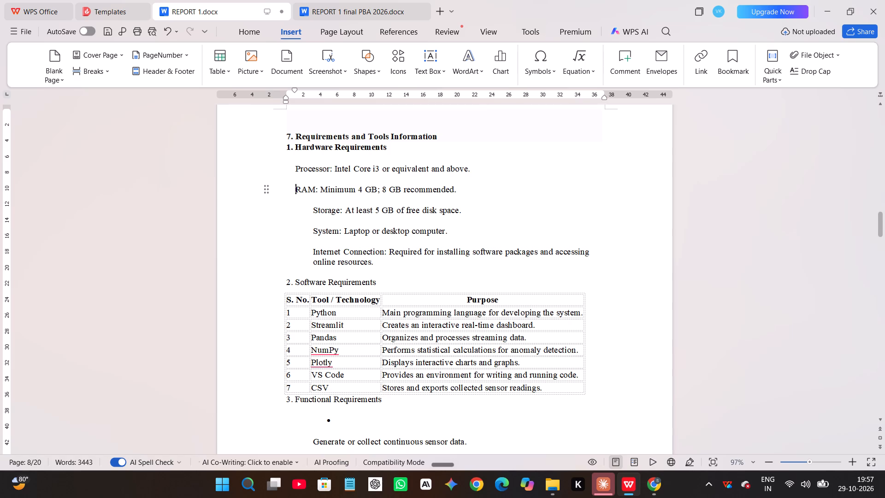
pyautogui.click(313, 206)
pyautogui.press('BackSpace')
pyautogui.press('BackSpace')
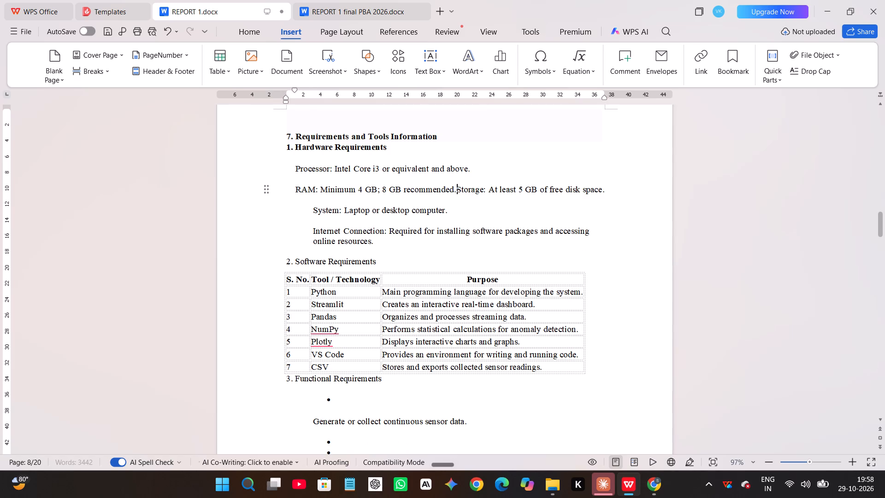
pyautogui.press('Return')
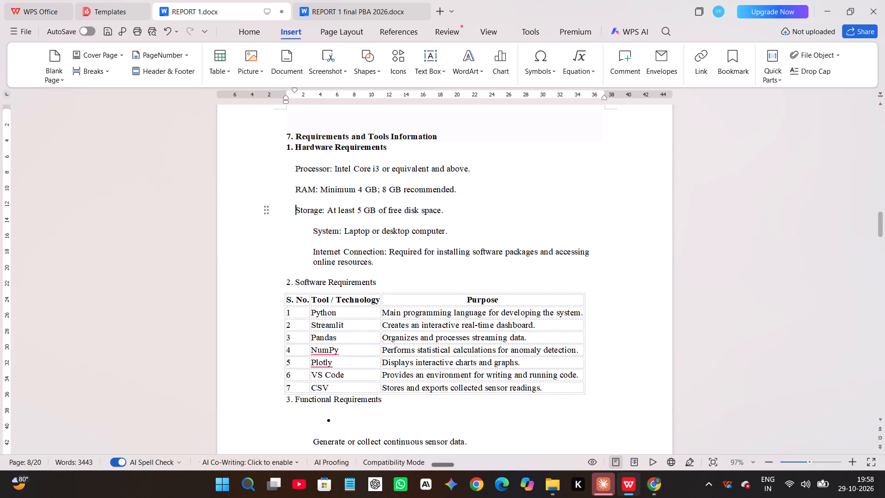
pyautogui.press('BackSpace')
pyautogui.press('space')
pyautogui.press('space')
# Reduce the indent of the System and Internet Connection lines to match the hardware lines above.
pyautogui.press('Down')
pyautogui.press('BackSpace')
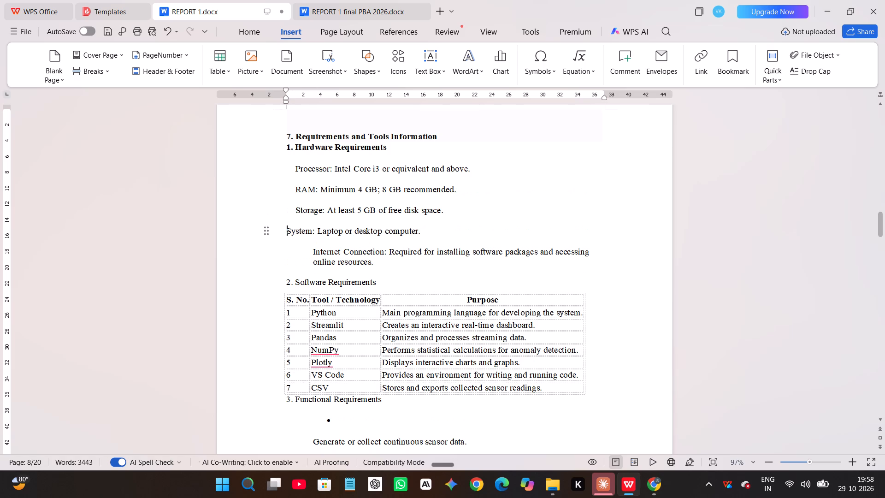
pyautogui.press('BackSpace')
pyautogui.press('Return')
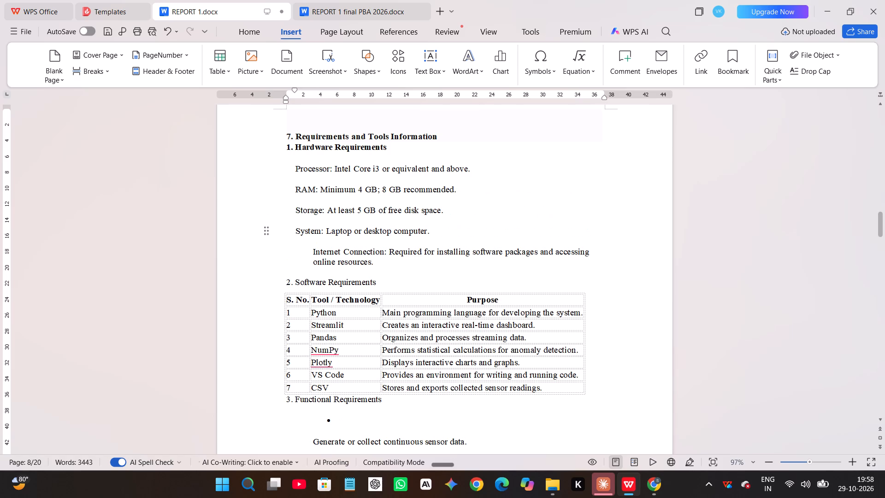
pyautogui.press('Down')
pyautogui.press('BackSpace')
pyautogui.press('BackSpace')
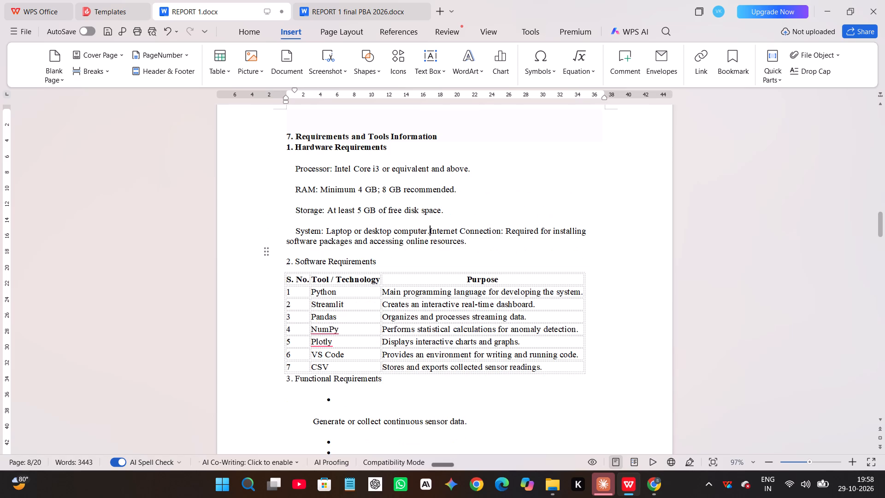
pyautogui.press('Return')
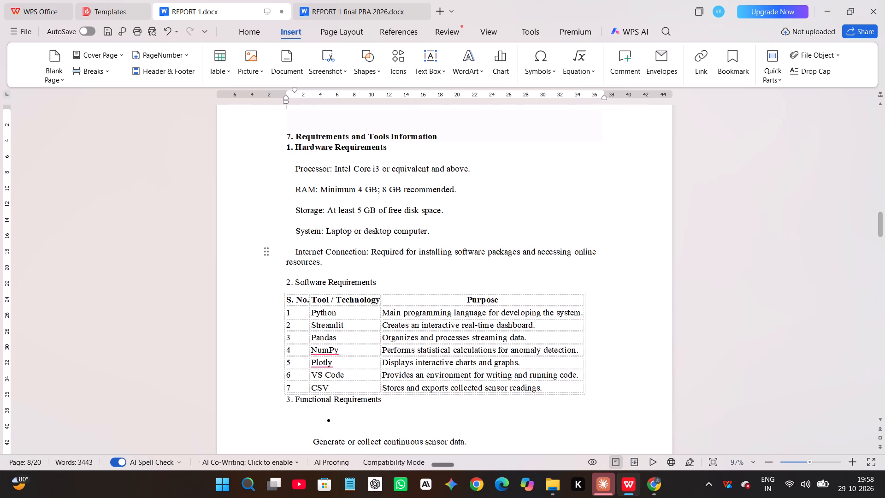
pyautogui.press('BackSpace')
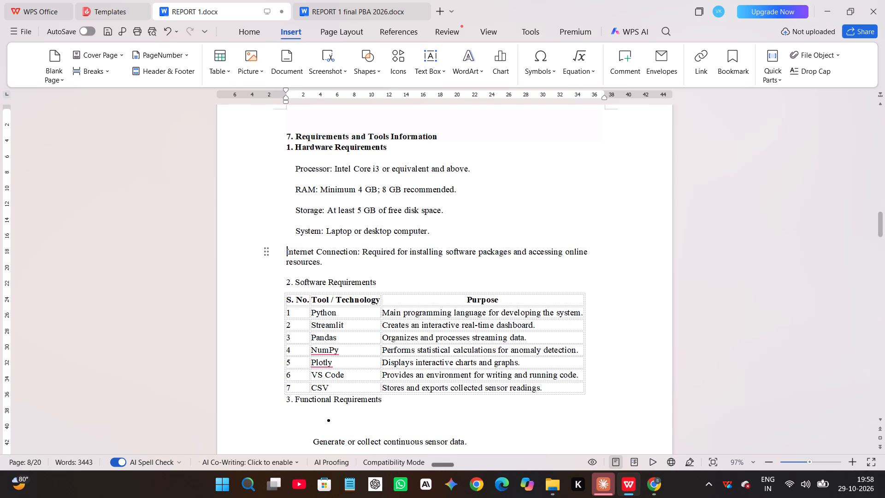
pyautogui.press('space')
pyautogui.press('space')
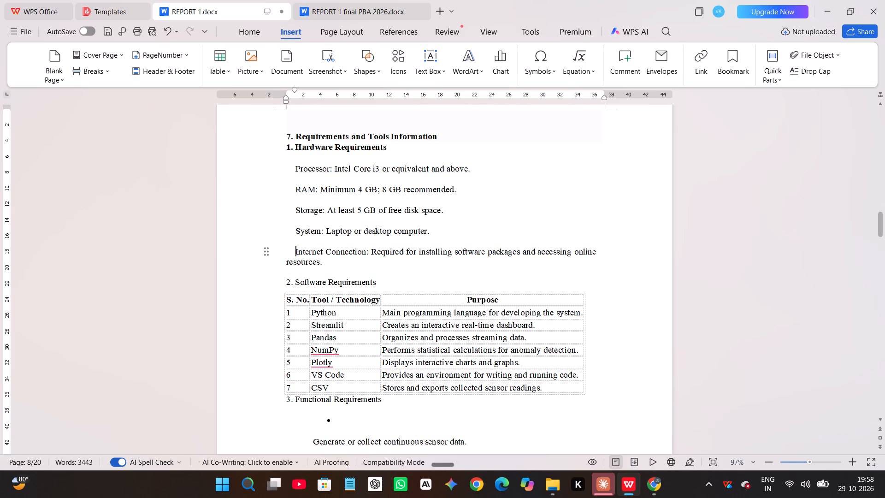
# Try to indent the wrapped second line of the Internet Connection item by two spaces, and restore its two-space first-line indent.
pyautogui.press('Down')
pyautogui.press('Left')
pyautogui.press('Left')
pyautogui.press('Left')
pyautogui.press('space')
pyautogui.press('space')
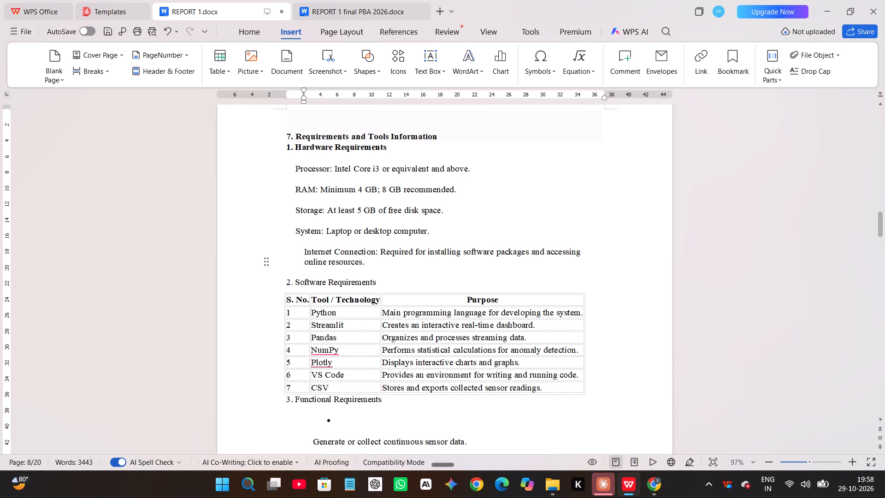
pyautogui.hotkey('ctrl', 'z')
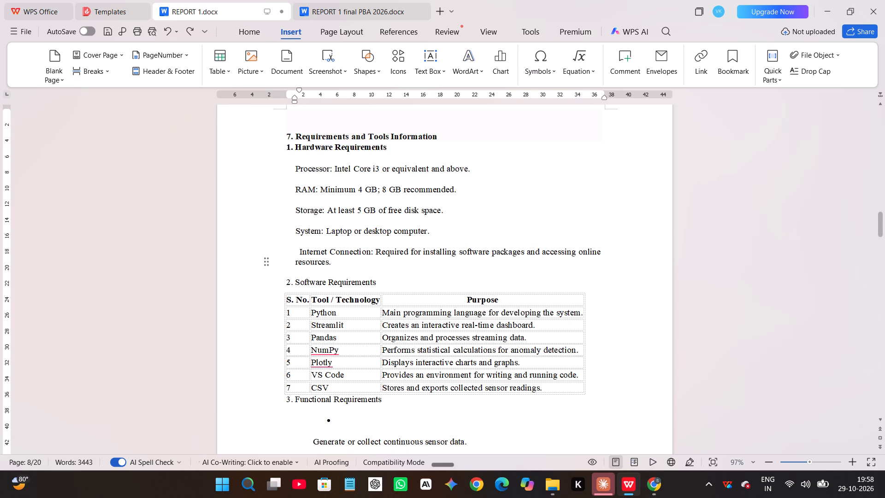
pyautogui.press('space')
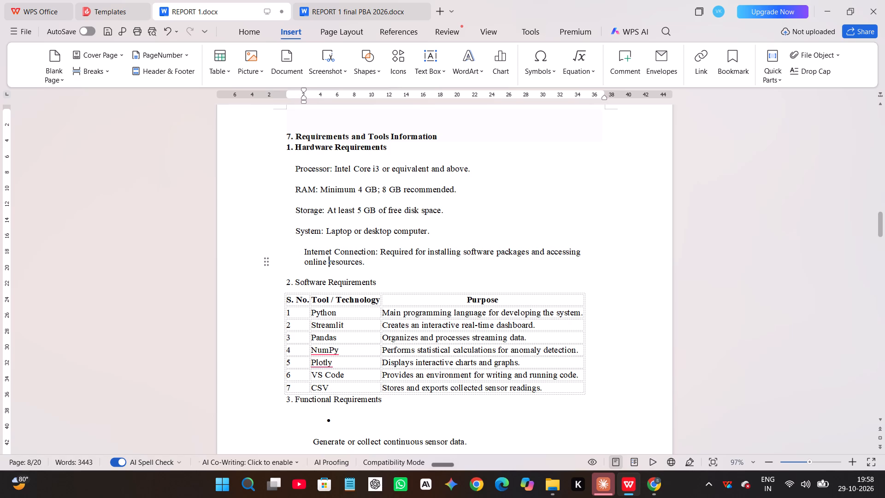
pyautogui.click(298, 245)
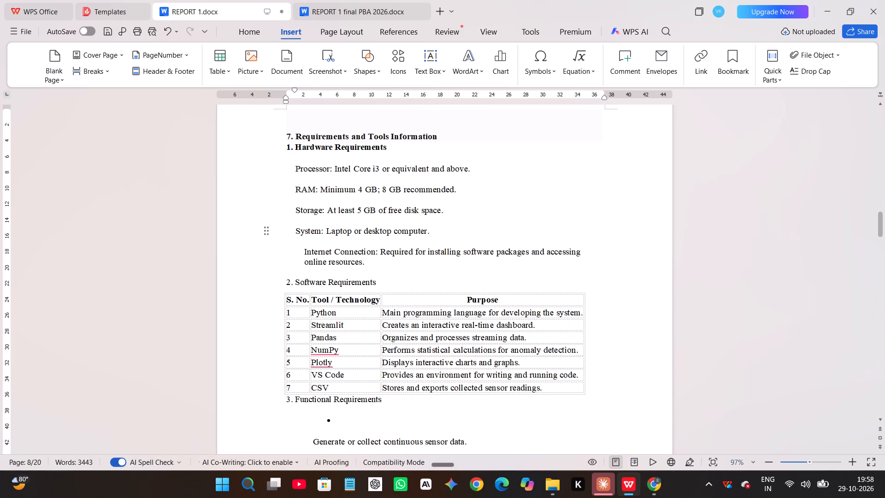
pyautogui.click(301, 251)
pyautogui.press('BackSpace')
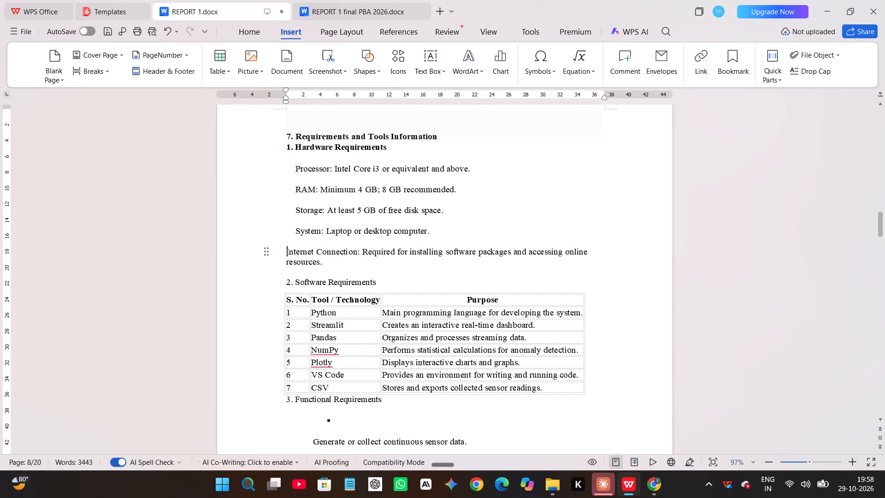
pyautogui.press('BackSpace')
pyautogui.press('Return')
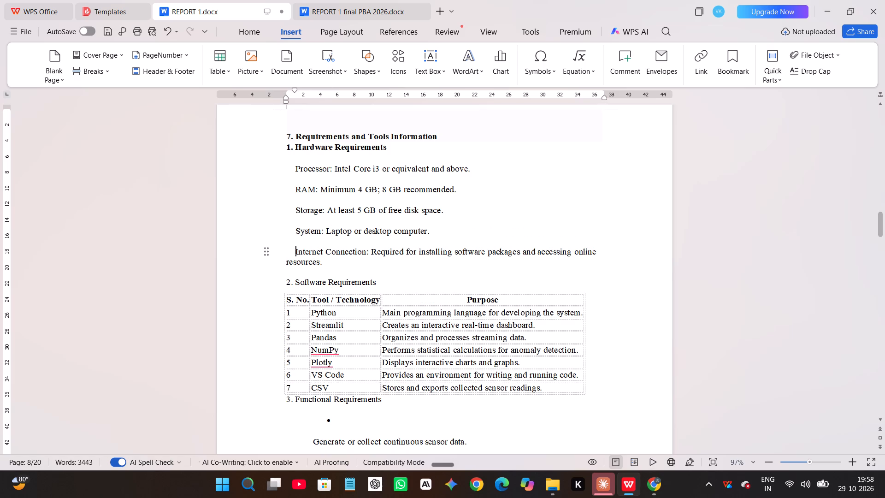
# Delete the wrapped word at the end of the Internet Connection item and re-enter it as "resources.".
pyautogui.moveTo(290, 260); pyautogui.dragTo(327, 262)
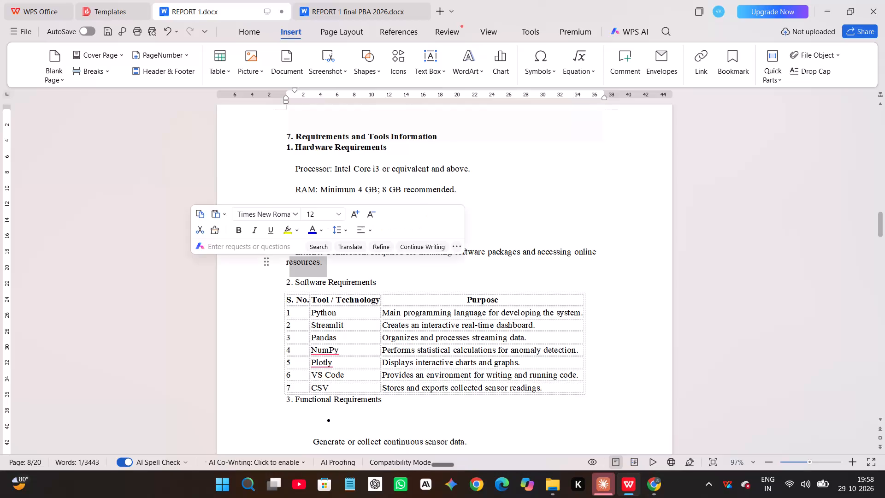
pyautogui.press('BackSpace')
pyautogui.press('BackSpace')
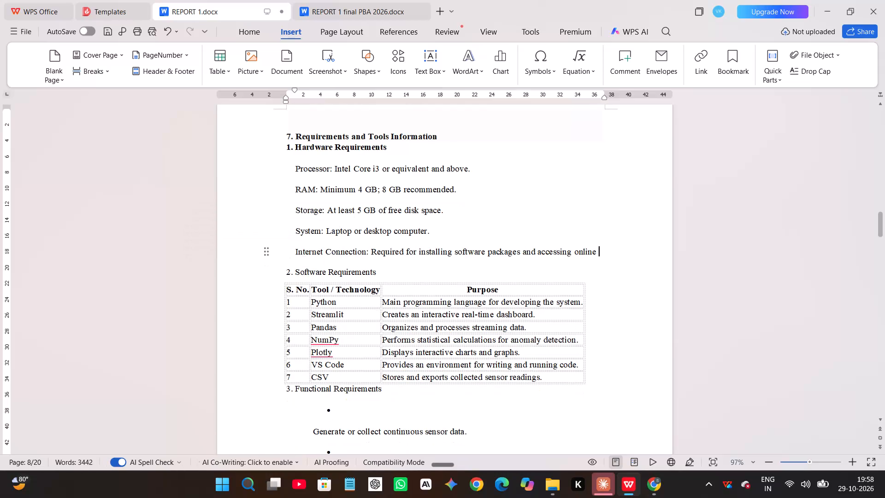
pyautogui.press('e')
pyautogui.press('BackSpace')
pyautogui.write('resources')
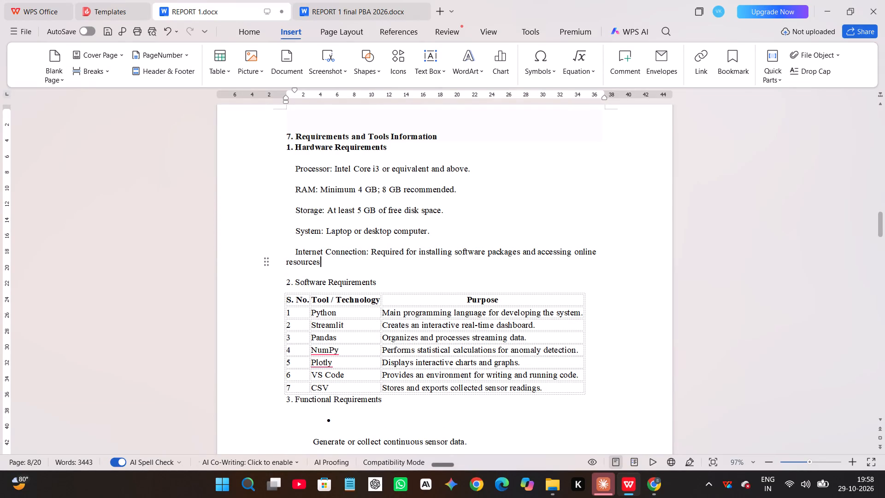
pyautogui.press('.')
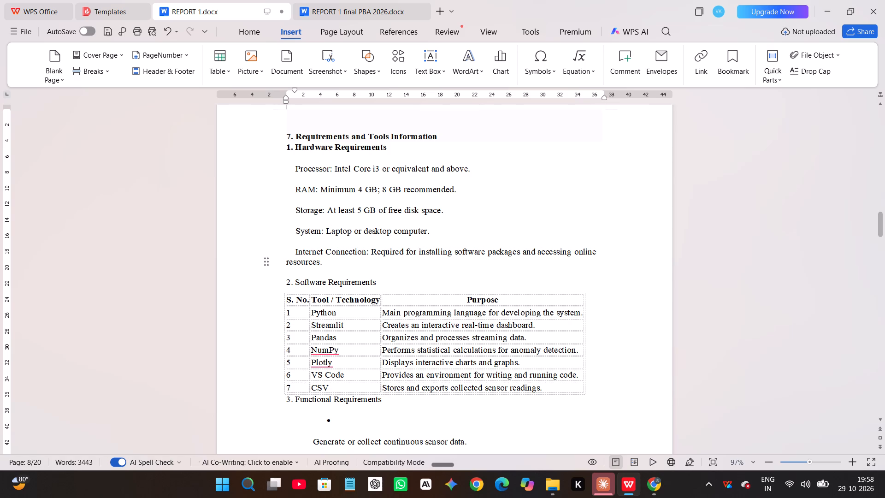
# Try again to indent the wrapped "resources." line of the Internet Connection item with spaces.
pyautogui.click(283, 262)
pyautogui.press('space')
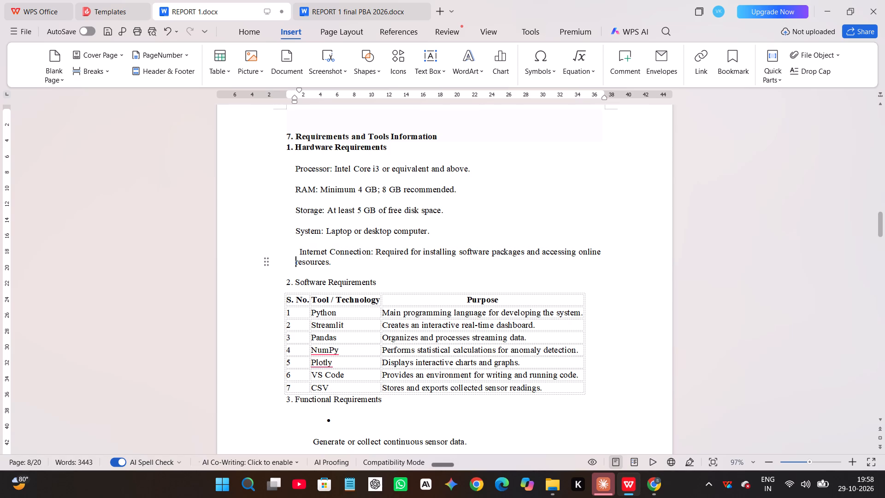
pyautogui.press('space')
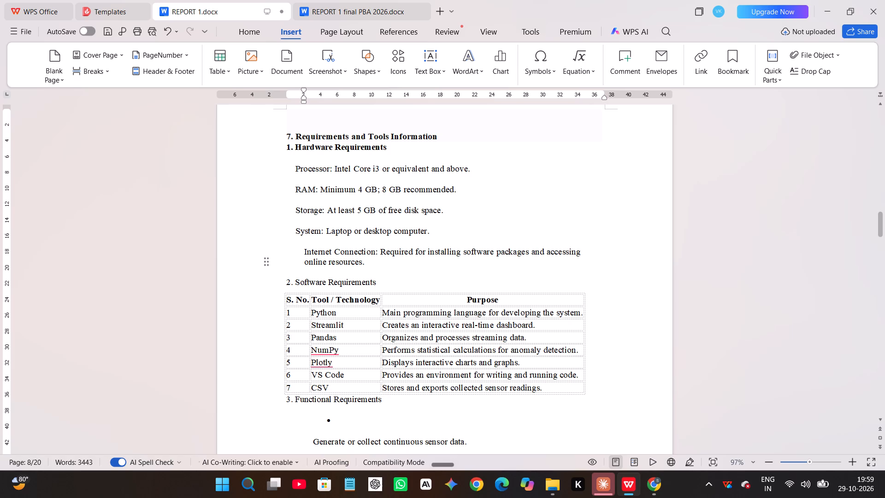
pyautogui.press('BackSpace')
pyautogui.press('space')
# Remove the indent from the whole Internet Connection item so it starts at the page margin.
pyautogui.press('Up')
pyautogui.press('Left')
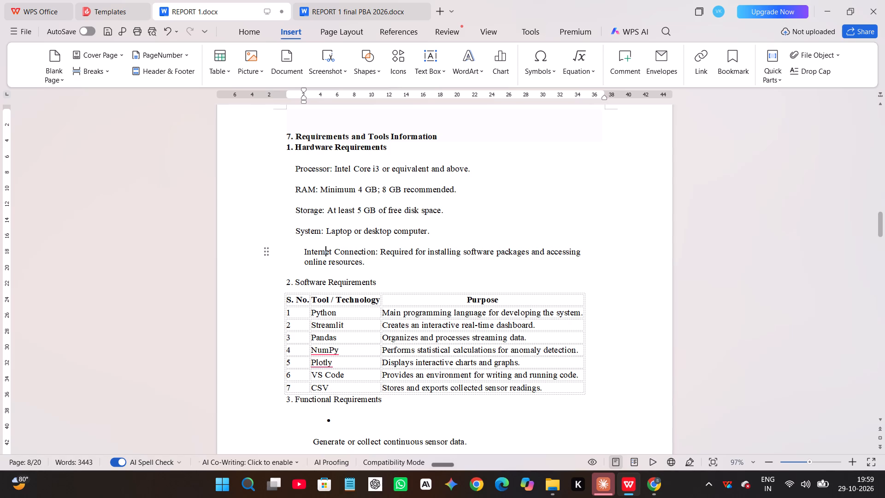
pyautogui.press('Left')
pyautogui.press('Left')
pyautogui.press('Left')
pyautogui.press('Left')
pyautogui.press('Left')
pyautogui.press('Left')
pyautogui.press('BackSpace')
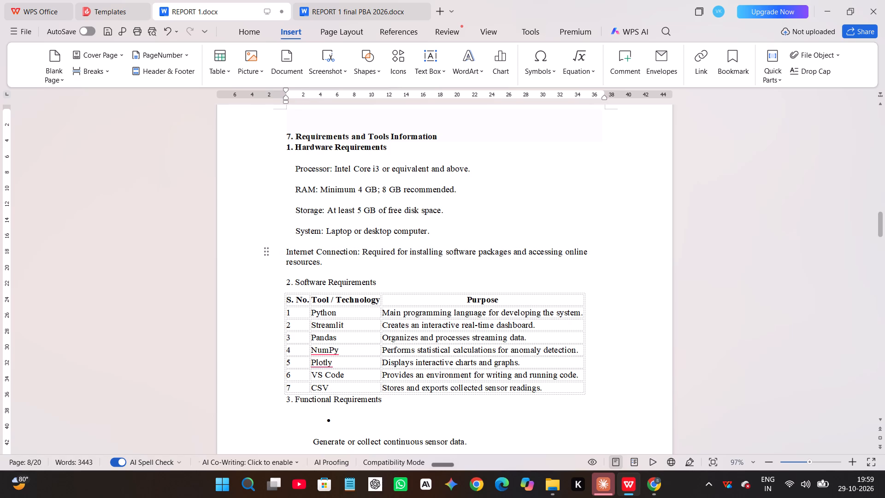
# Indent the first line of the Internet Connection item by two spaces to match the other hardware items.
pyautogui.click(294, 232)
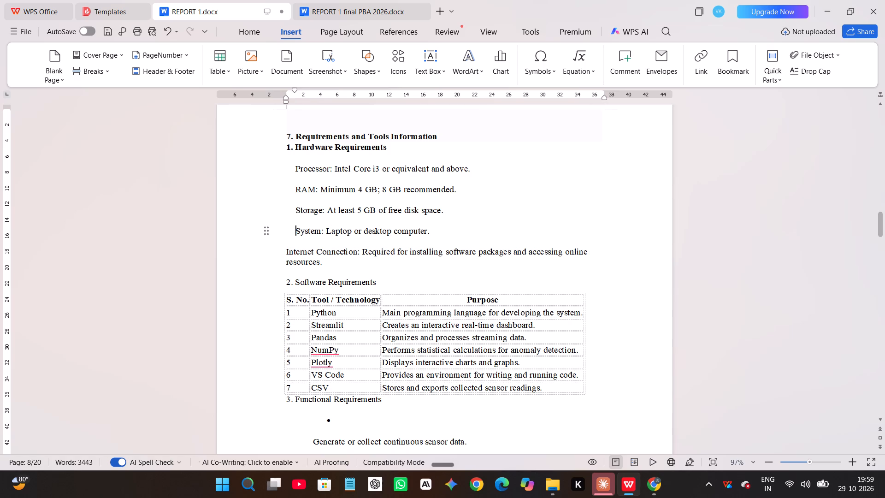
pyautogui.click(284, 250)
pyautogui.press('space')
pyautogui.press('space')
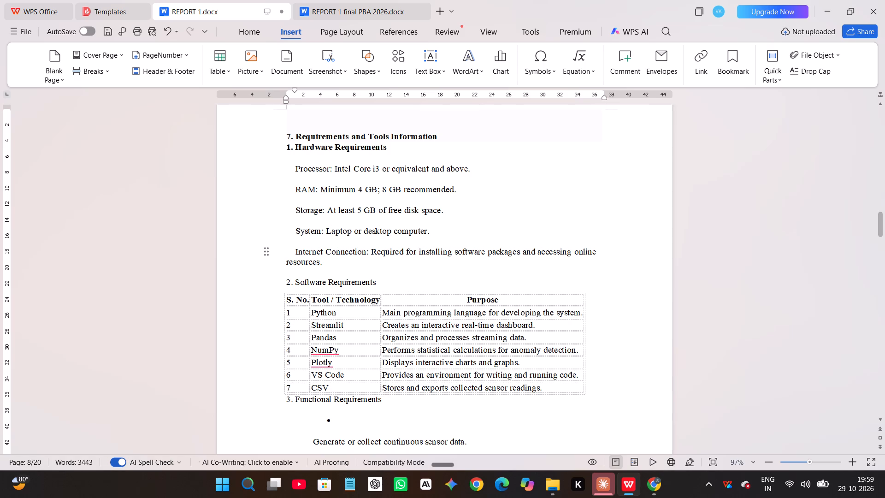
# Justify the five hardware requirement items from Processor through Internet Connection.
pyautogui.moveTo(298, 172); pyautogui.dragTo(312, 234)
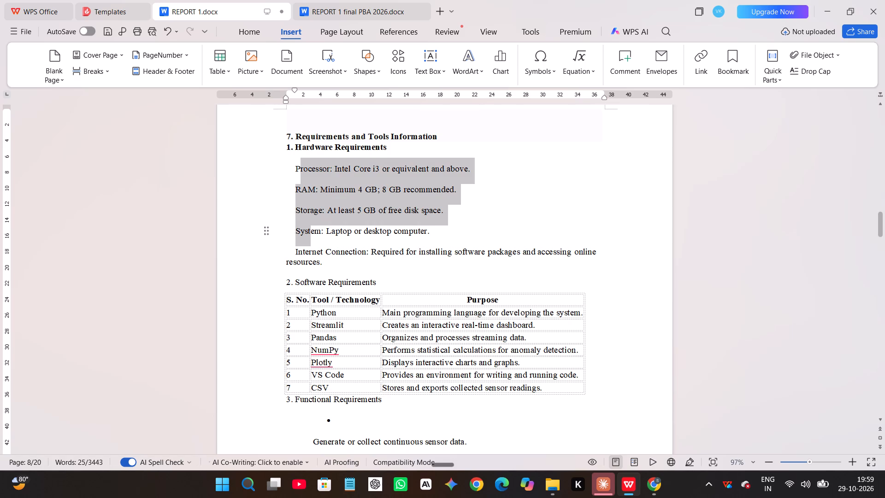
pyautogui.moveTo(312, 234); pyautogui.dragTo(321, 262)
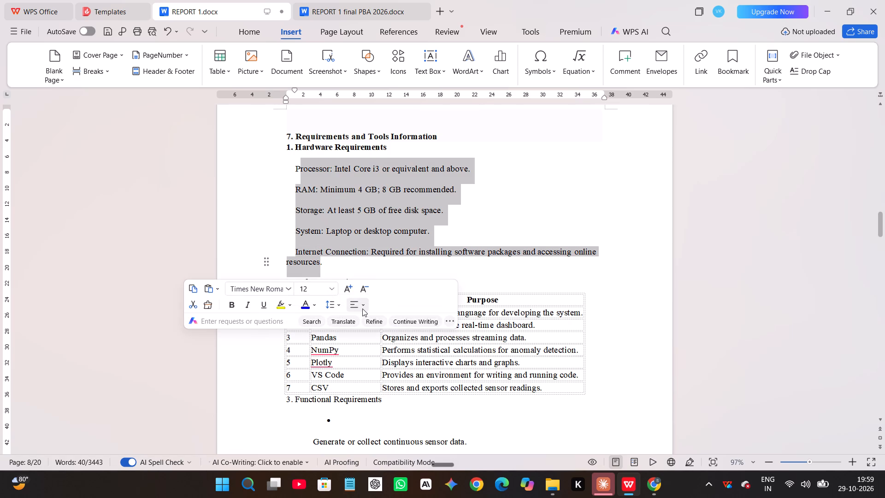
pyautogui.click(362, 308)
pyautogui.click(369, 390)
pyautogui.click(289, 257)
pyautogui.moveTo(283, 257); pyautogui.dragTo(291, 262)
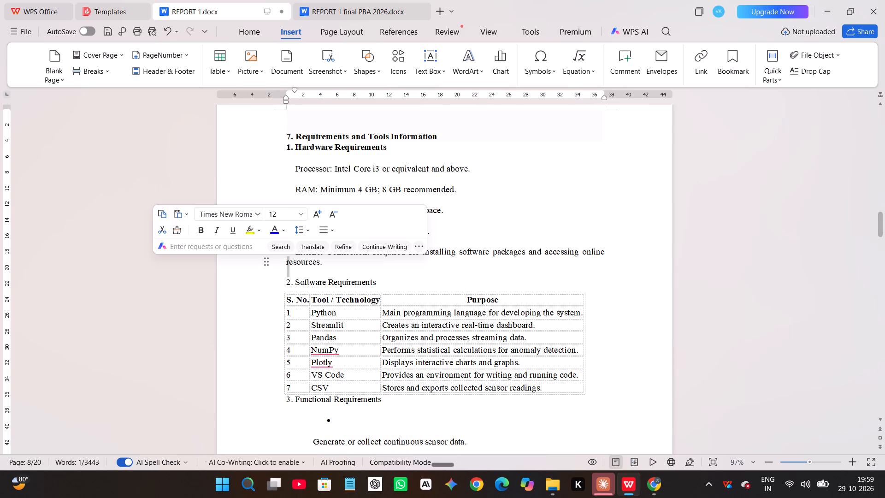
pyautogui.click(337, 260)
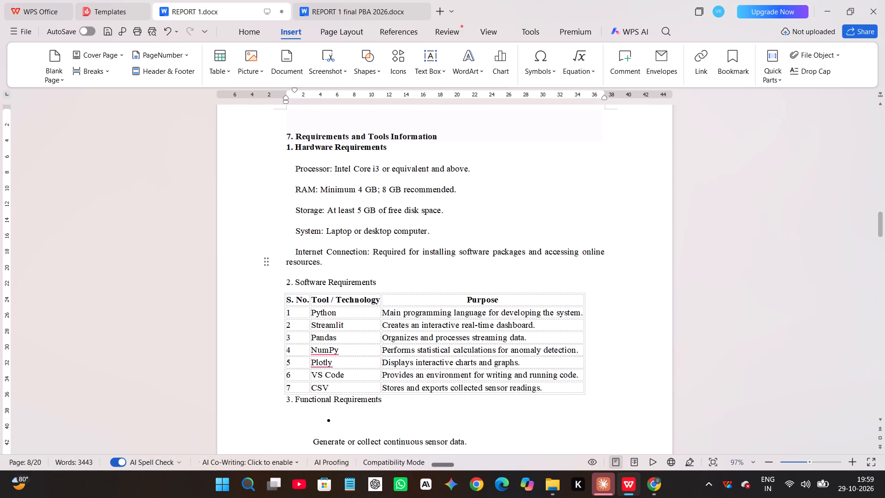
# Apply solid round bullets to the five hardware requirement items, from Processor through Internet Connection.
pyautogui.click(330, 165)
pyautogui.moveTo(294, 165); pyautogui.dragTo(341, 249)
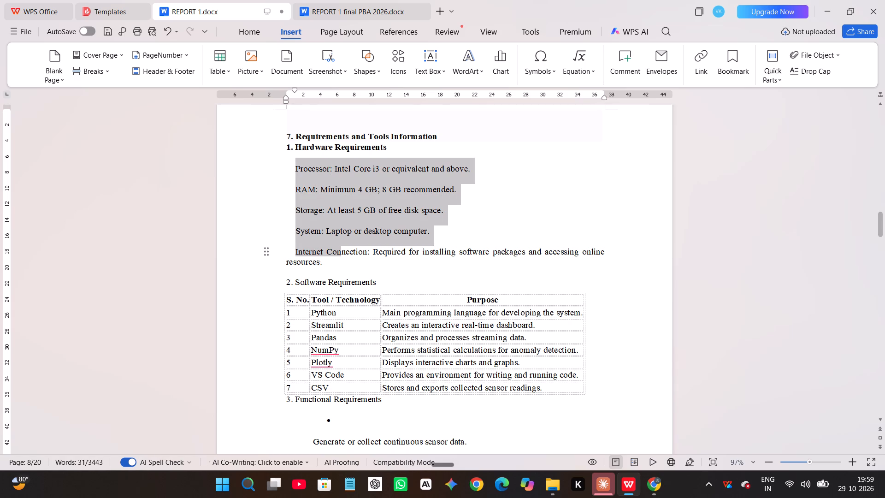
pyautogui.moveTo(341, 249); pyautogui.dragTo(363, 253)
pyautogui.moveTo(363, 253); pyautogui.dragTo(363, 253)
pyautogui.click(248, 36)
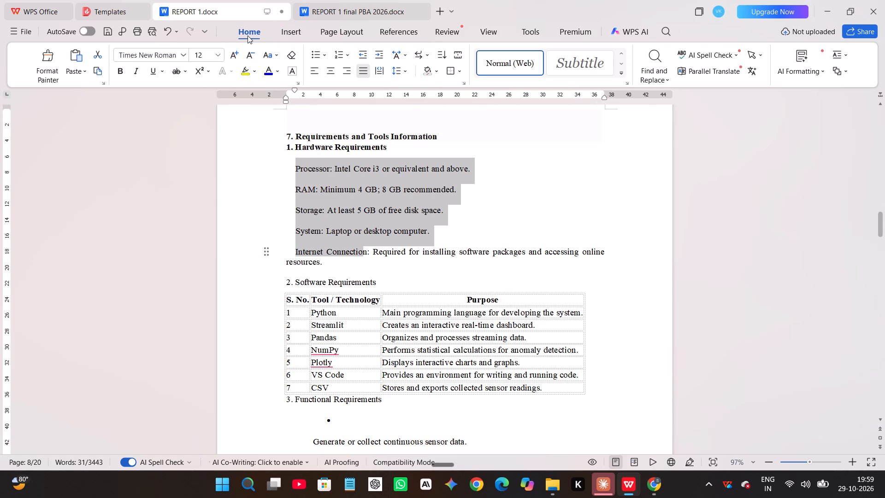
pyautogui.click(326, 55)
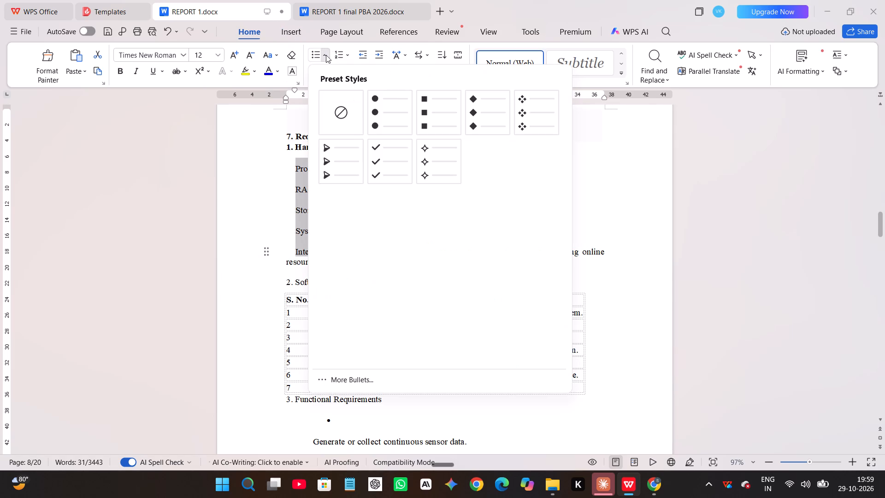
pyautogui.click(395, 106)
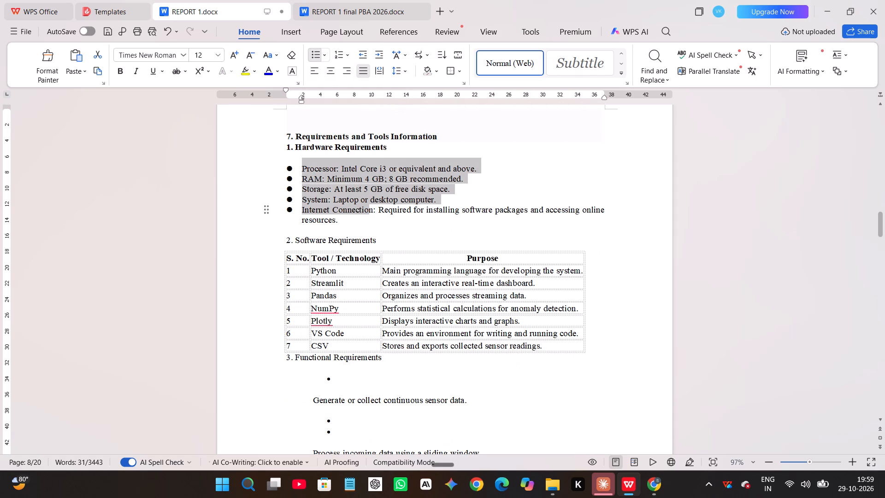
pyautogui.click(300, 217)
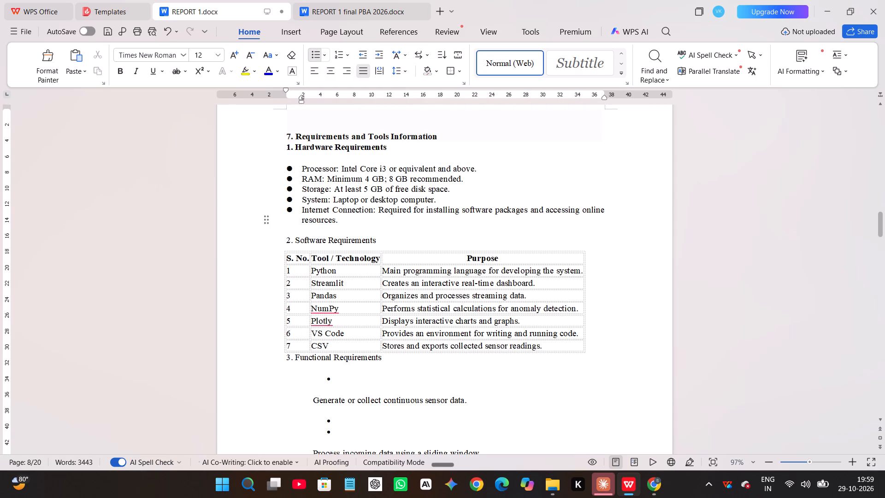
pyautogui.click(300, 217)
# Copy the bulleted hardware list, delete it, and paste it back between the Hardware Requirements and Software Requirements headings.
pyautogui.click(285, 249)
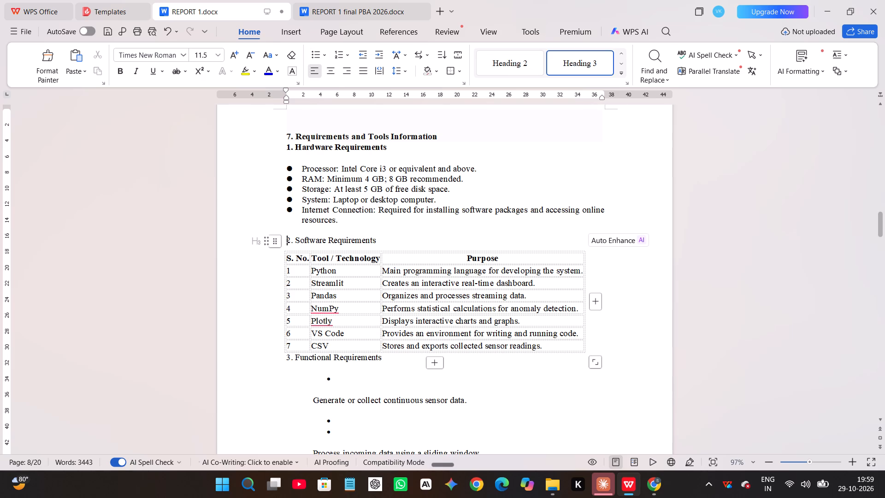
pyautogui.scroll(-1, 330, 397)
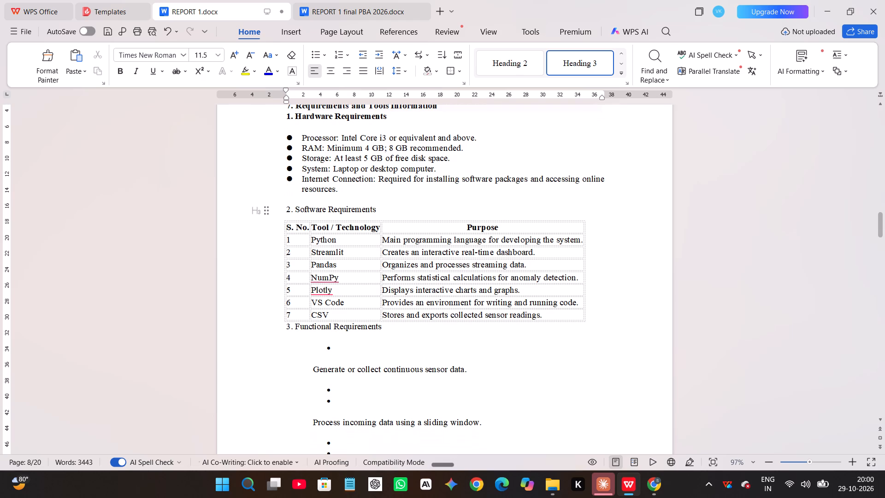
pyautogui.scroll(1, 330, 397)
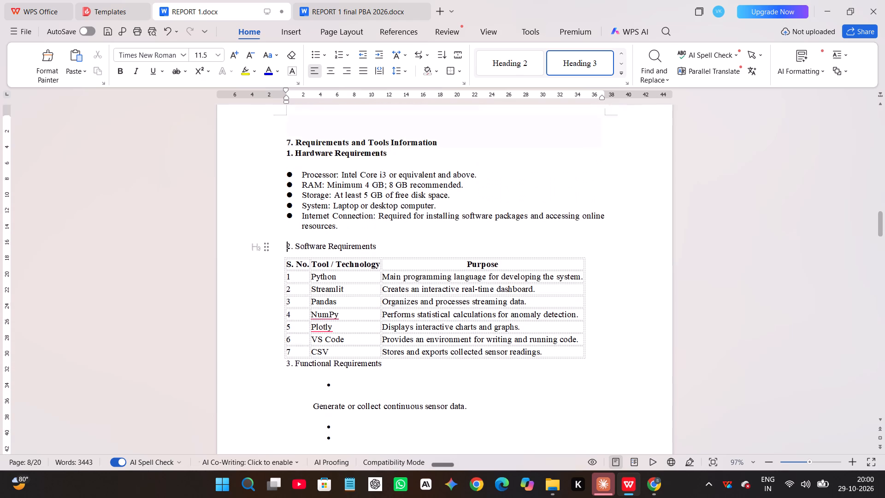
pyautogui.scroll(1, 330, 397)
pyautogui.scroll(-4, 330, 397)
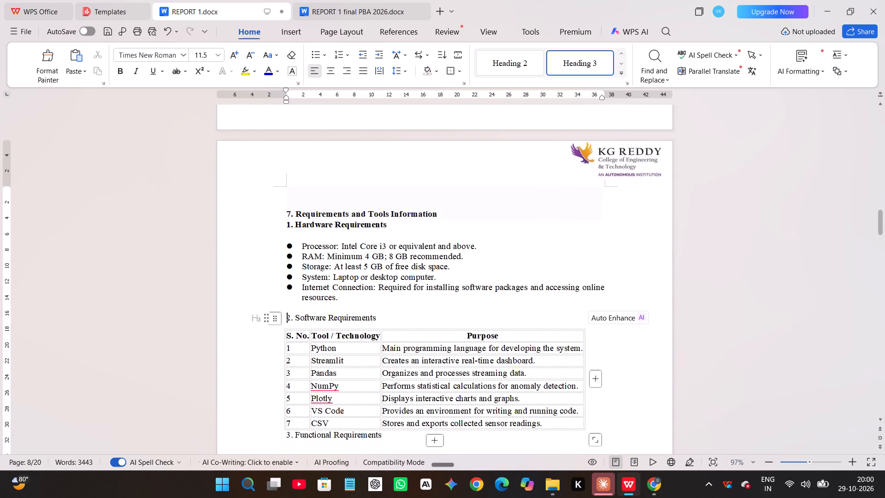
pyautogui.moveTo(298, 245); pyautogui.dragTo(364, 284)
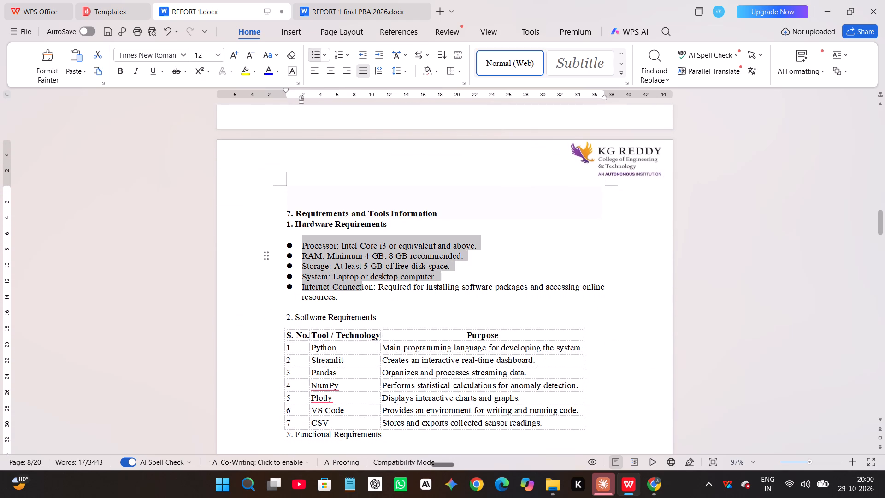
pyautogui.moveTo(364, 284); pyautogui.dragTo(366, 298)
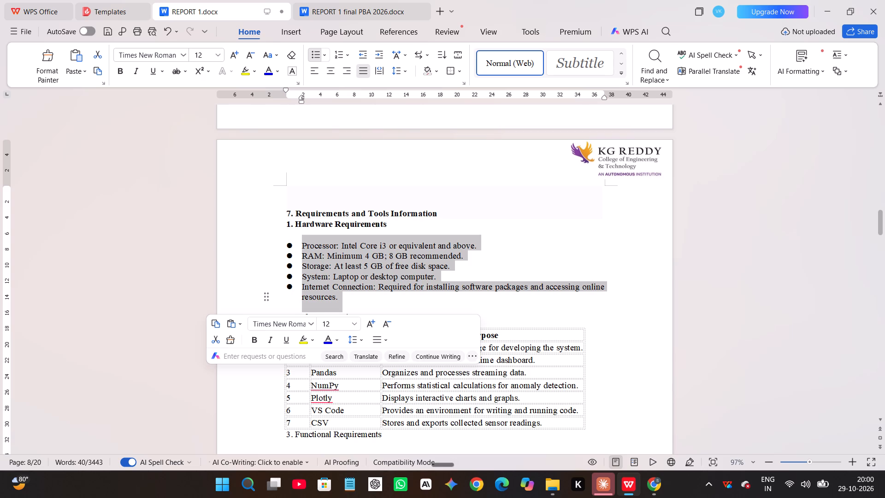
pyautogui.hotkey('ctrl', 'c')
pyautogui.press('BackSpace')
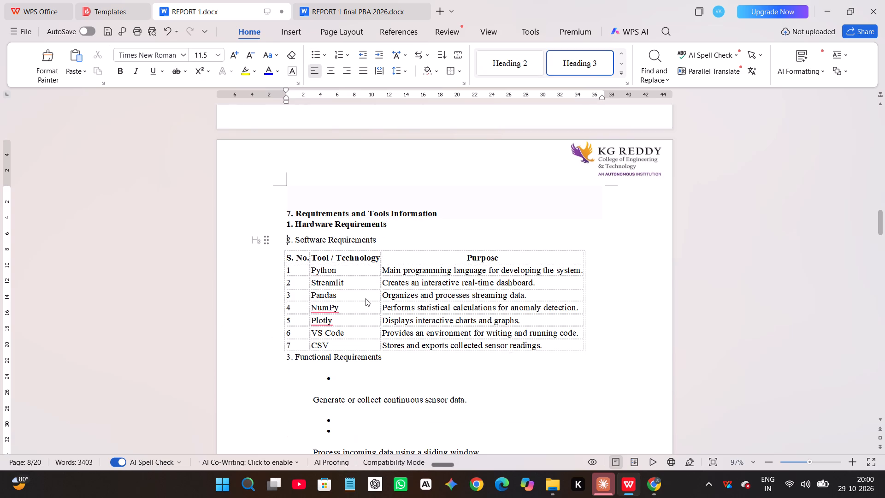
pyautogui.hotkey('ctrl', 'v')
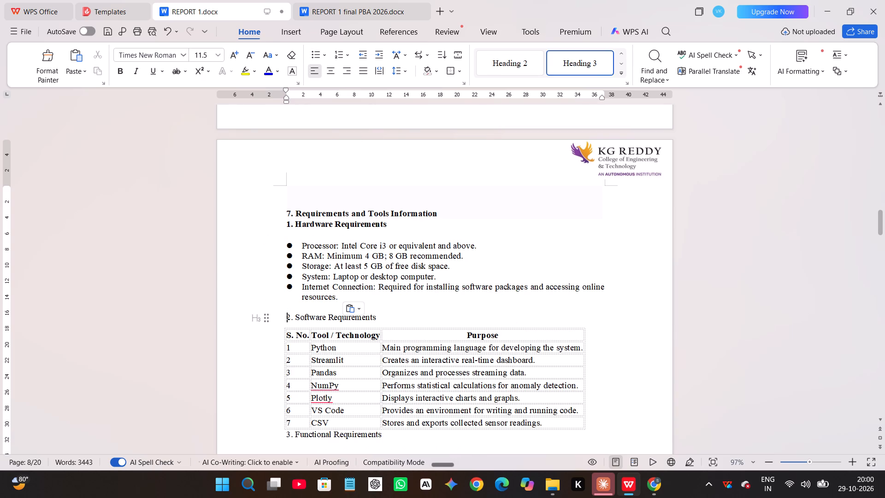
# Set the blank after the hardware list's bullets to Moderate (Space).
pyautogui.doubleClick(287, 247)
pyautogui.click(354, 266)
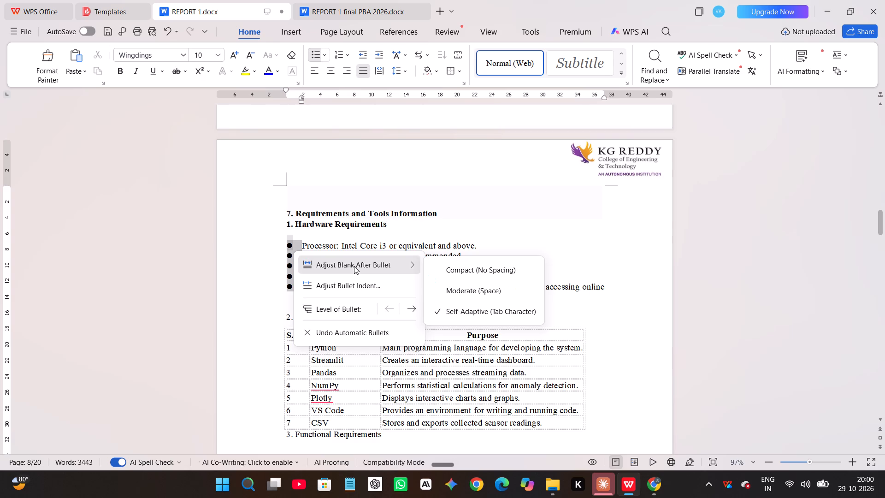
pyautogui.click(454, 288)
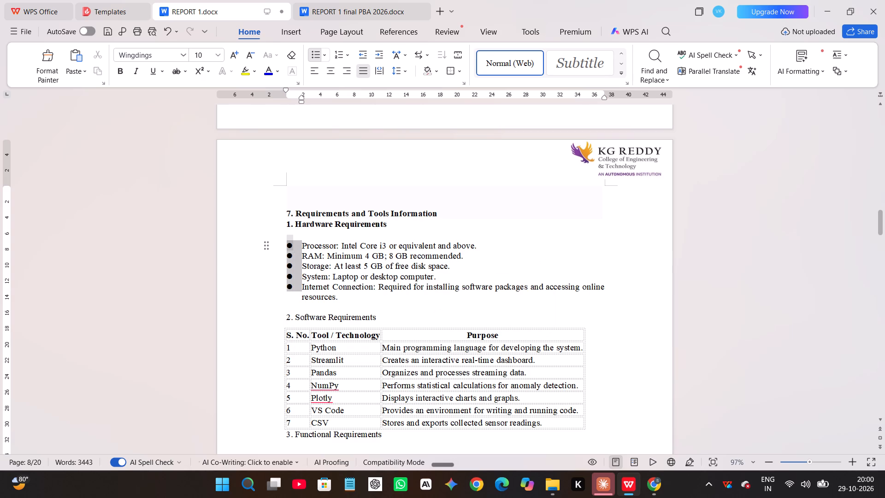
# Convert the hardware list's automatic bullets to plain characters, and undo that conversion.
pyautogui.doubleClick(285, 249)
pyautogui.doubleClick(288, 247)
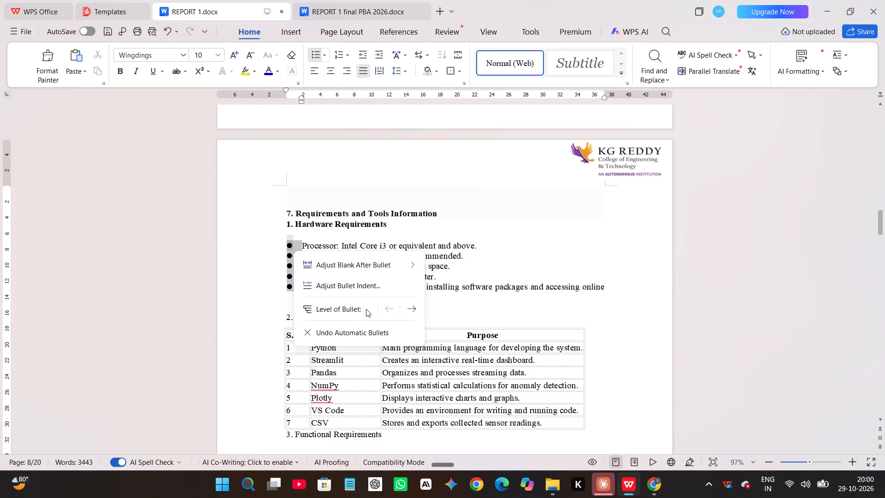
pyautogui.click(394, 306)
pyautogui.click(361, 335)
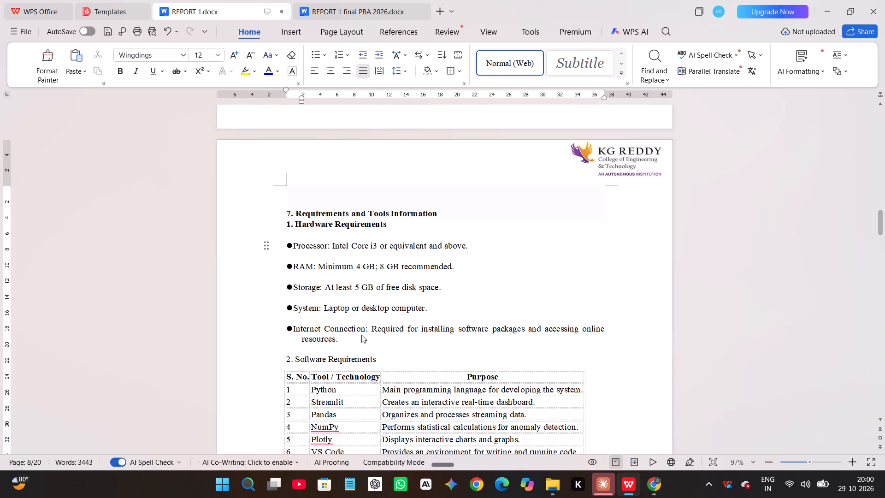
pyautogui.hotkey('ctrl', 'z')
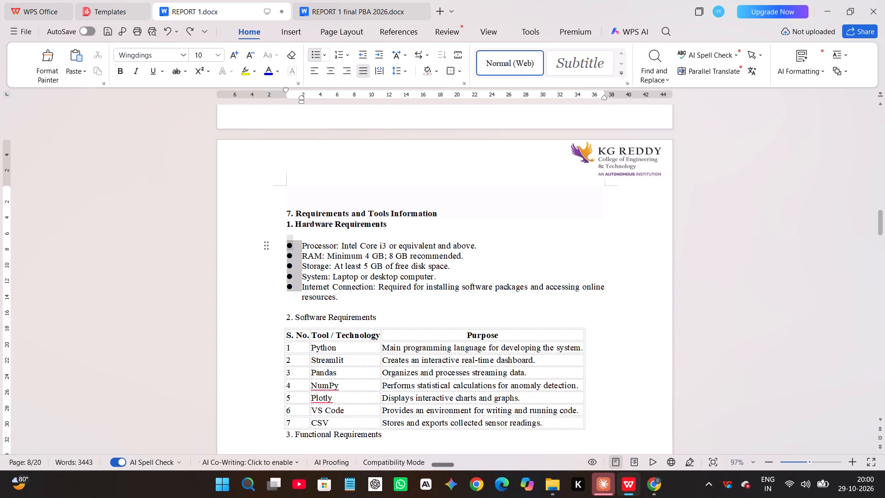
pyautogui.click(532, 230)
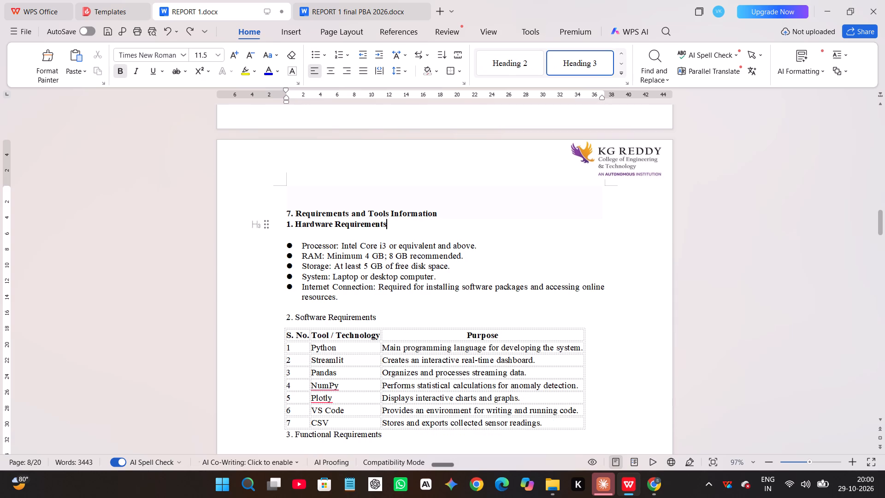
# Make the "2. Software Requirements" heading bold.
pyautogui.scroll(-3, 532, 230)
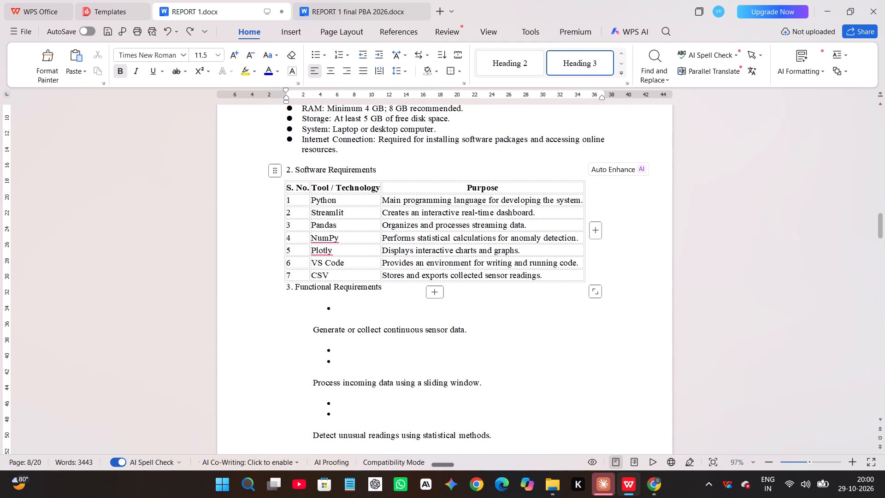
pyautogui.click(286, 184)
pyautogui.moveTo(382, 287); pyautogui.dragTo(262, 303)
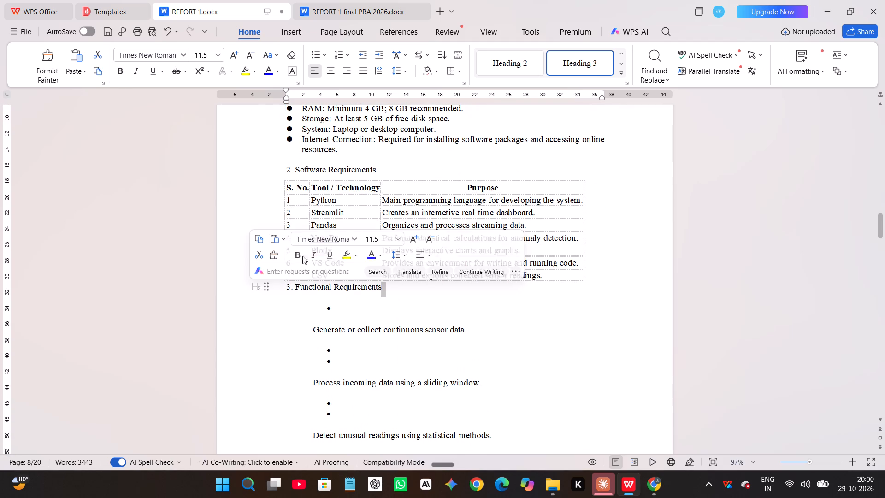
pyautogui.moveTo(379, 168); pyautogui.dragTo(277, 175)
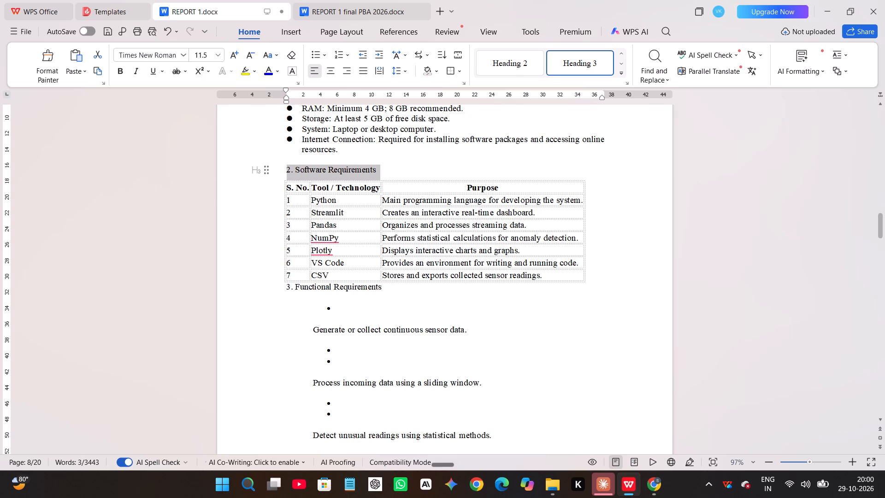
pyautogui.moveTo(277, 175); pyautogui.dragTo(277, 174)
pyautogui.click(197, 141)
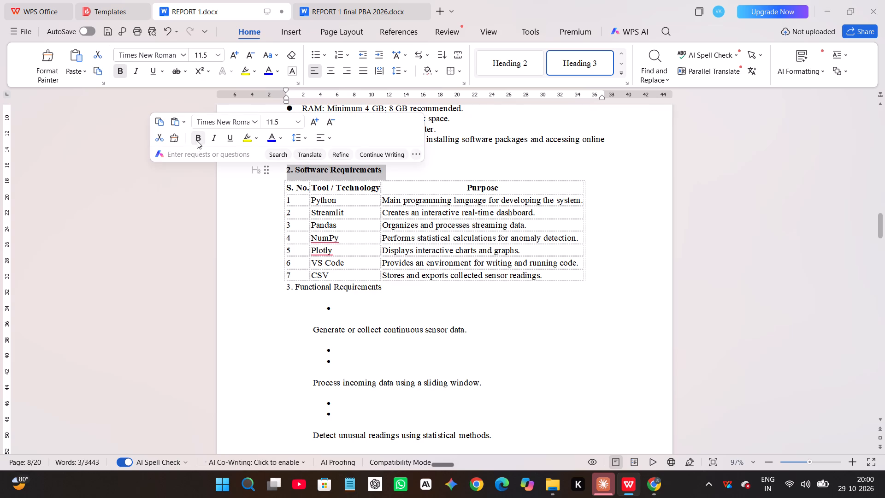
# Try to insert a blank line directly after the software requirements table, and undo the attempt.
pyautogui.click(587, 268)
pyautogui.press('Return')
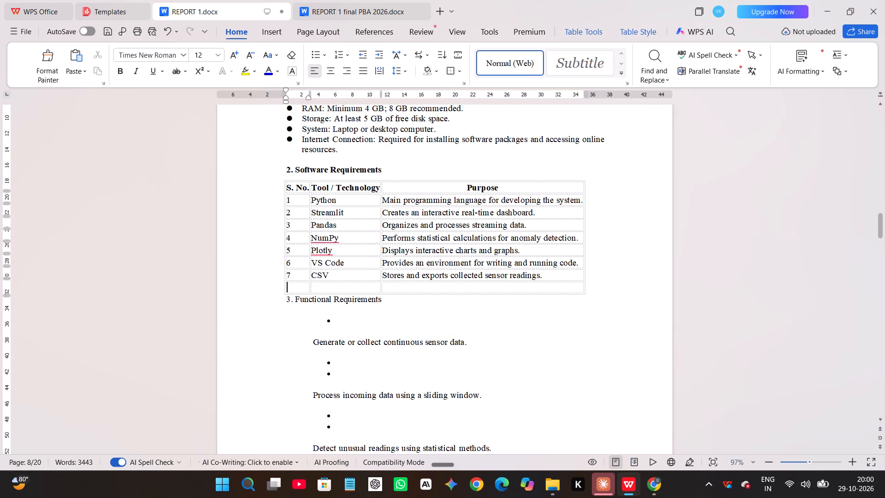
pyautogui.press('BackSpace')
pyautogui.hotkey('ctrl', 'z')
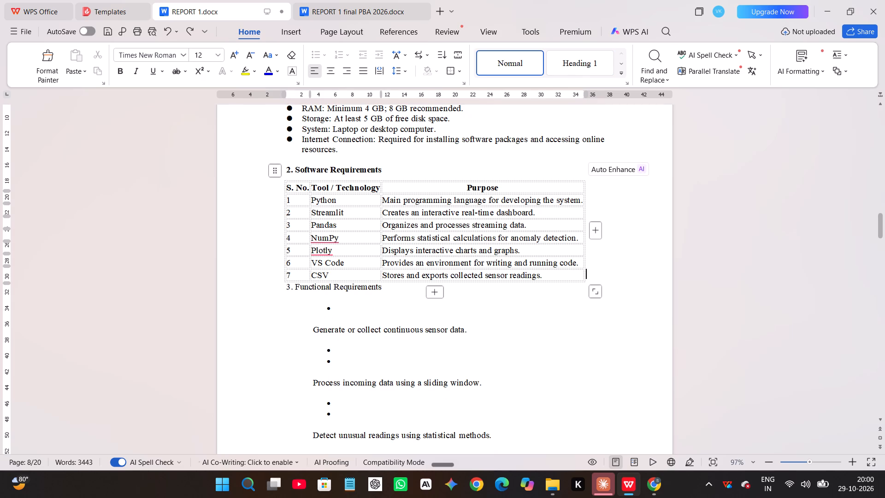
# Insert a blank line between the software table and the "3. Functional Requirements" heading, and make that heading bold.
pyautogui.click(286, 291)
pyautogui.press('Return')
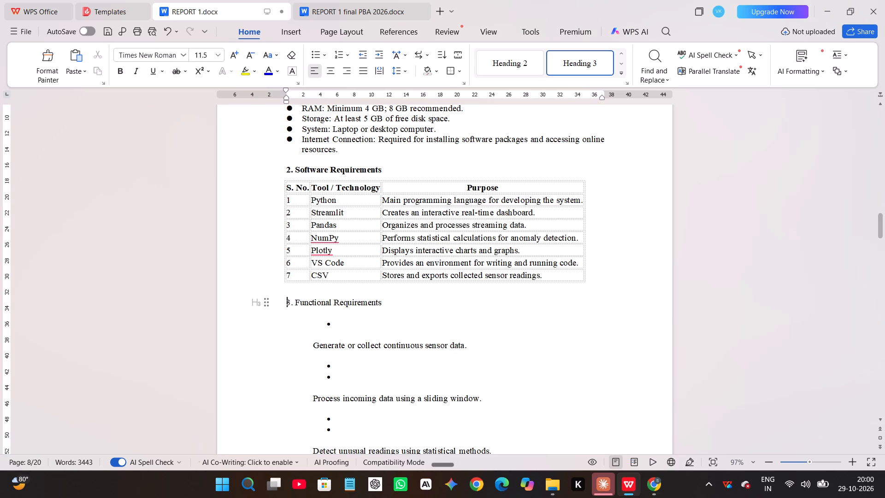
pyautogui.moveTo(382, 304); pyautogui.dragTo(253, 311)
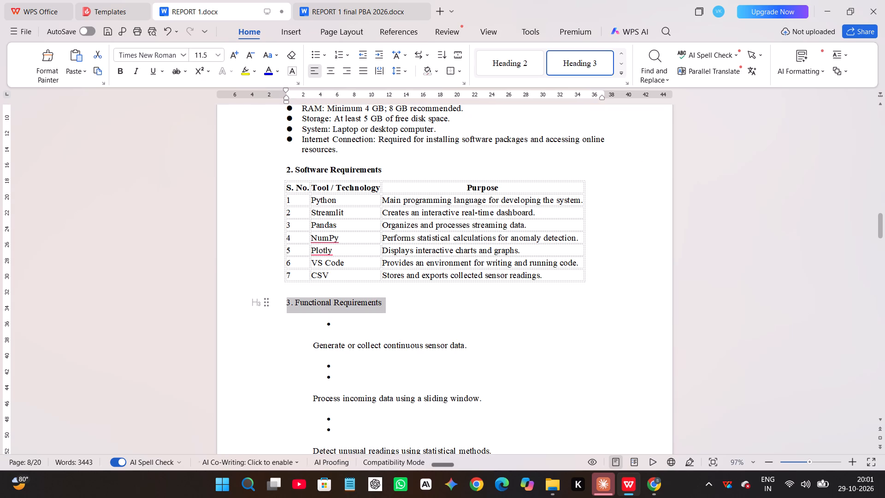
pyautogui.moveTo(253, 311); pyautogui.dragTo(254, 309)
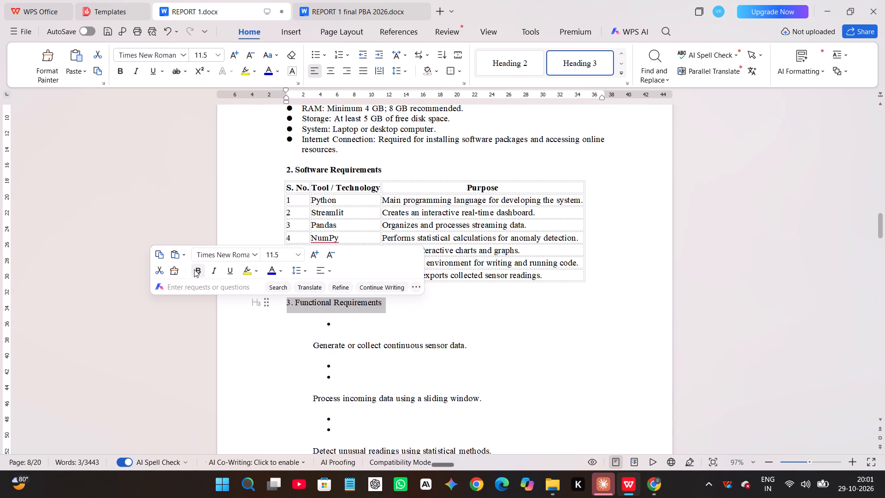
pyautogui.click(194, 269)
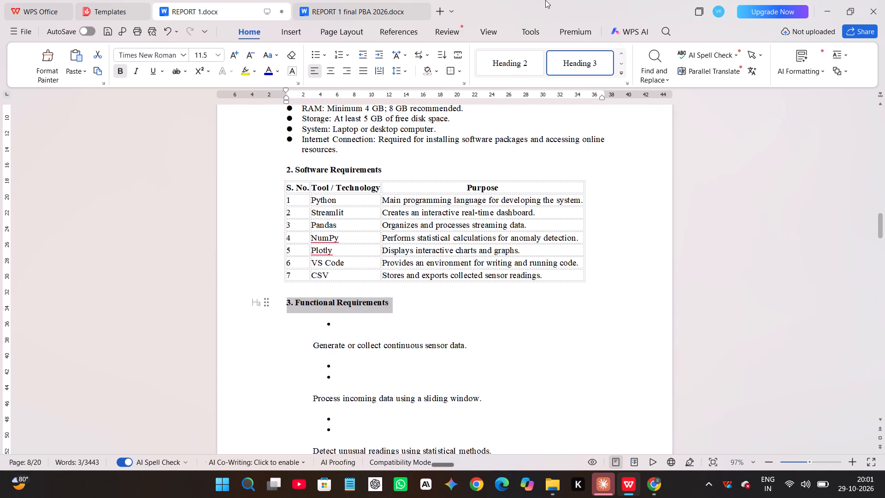
# Minimize the open document, browser and other windows to reach the desktop, and close the File Explorer Home window.
pyautogui.click(831, 13)
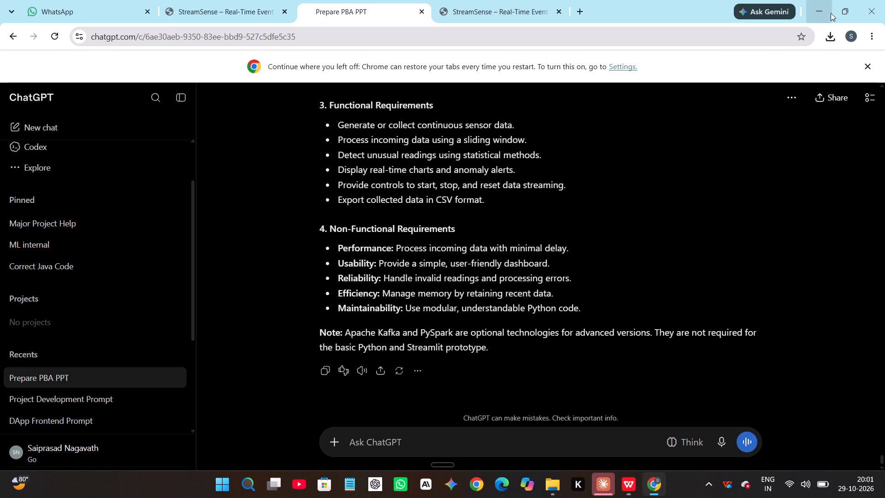
pyautogui.click(831, 13)
pyautogui.click(824, 5)
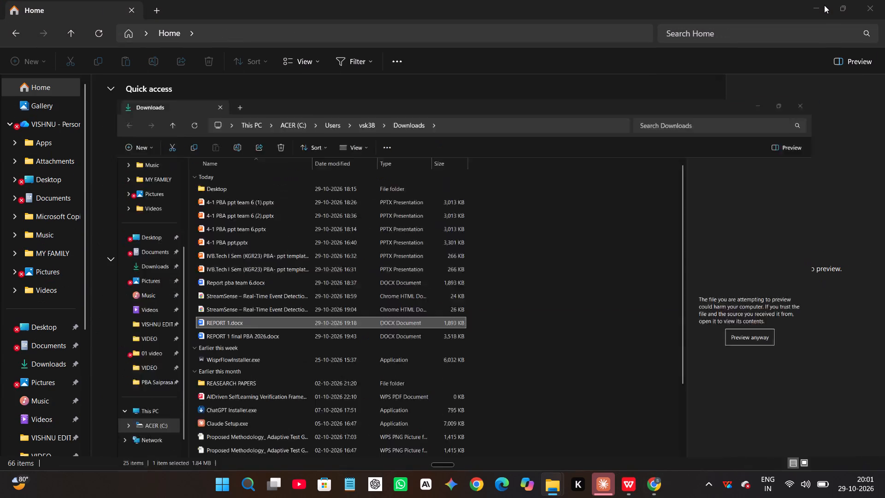
pyautogui.click(824, 5)
pyautogui.click(824, 5)
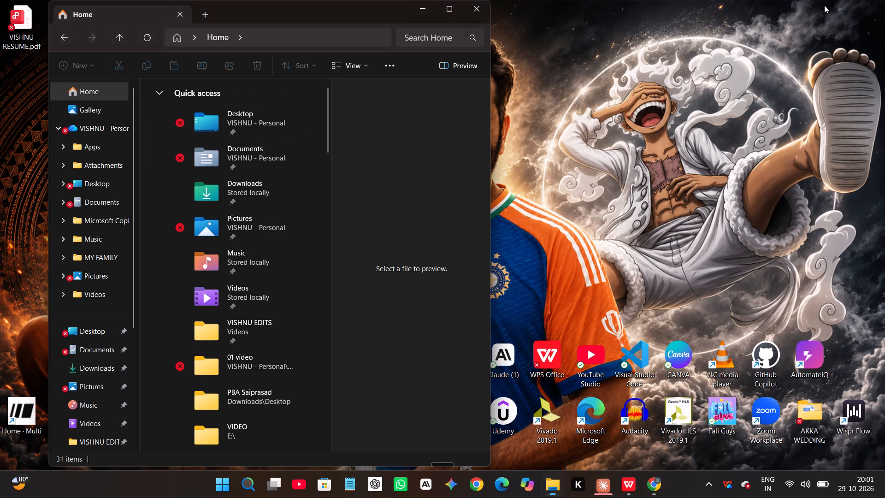
pyautogui.click(481, 12)
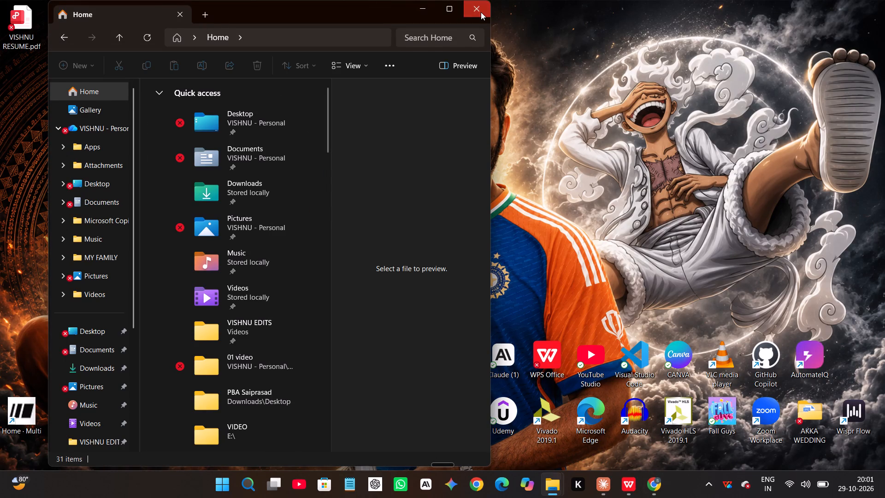
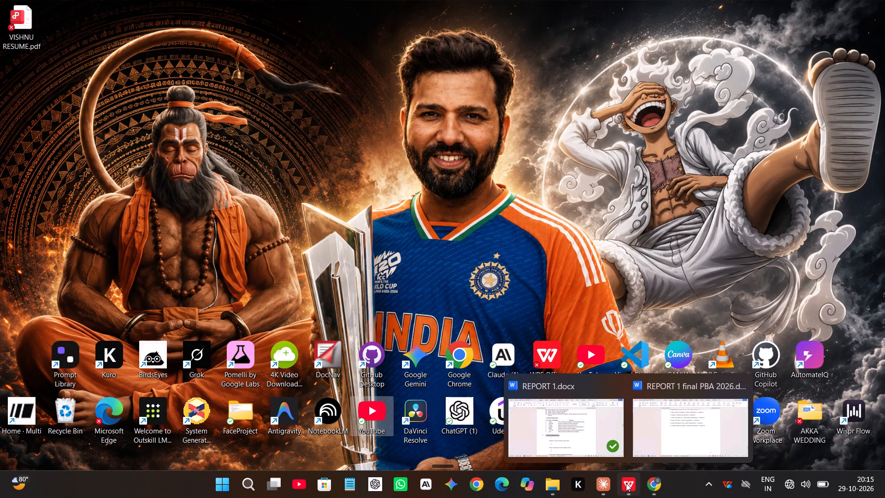
# Switch to the REPORT 1.docx document in WPS Office.
pyautogui.click(586, 424)
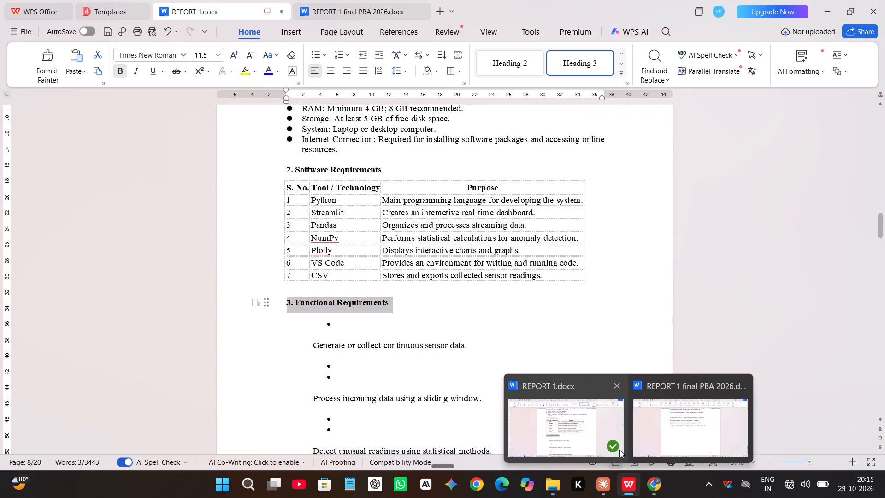
pyautogui.click(588, 430)
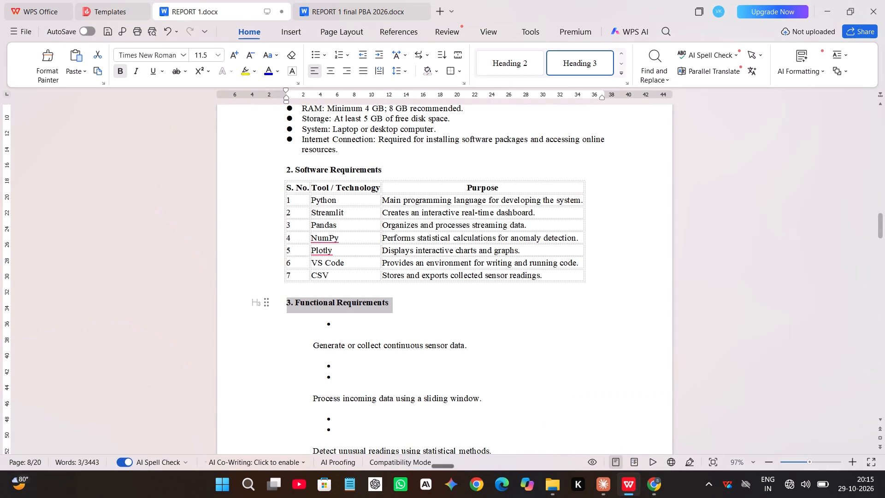
# Remove the empty bullets and left indents before "Generate or collect continuous sensor data." and "Process incoming data using a sliding window.".
pyautogui.click(314, 349)
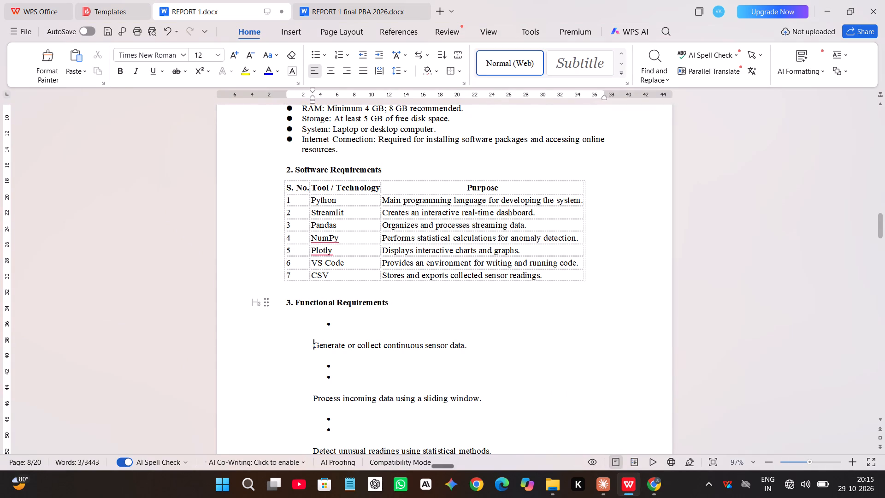
pyautogui.press('BackSpace')
pyautogui.press('BackSpace')
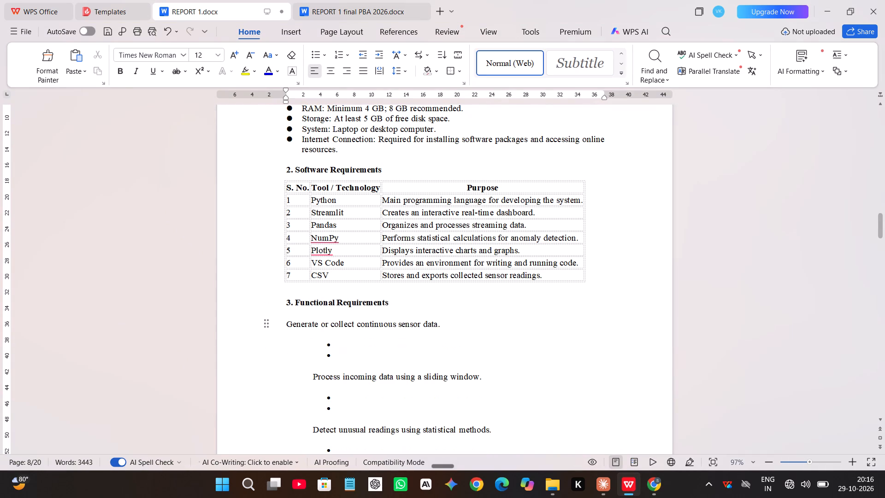
pyautogui.press('Down')
pyautogui.press('Down')
pyautogui.press('Down')
pyautogui.press('BackSpace')
pyautogui.press('BackSpace')
pyautogui.press('BackSpace')
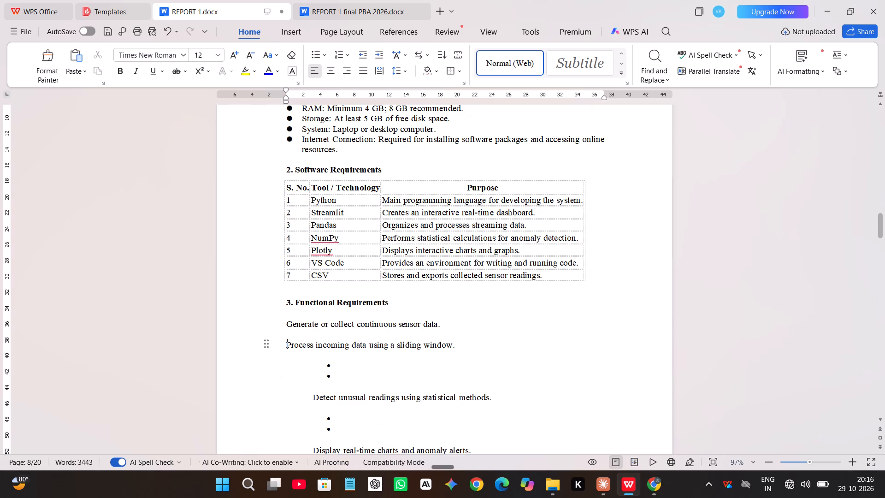
# Remove the empty bullets and indent before "Detect unusual readings using statistical methods.", keeping the sentence as its own paragraph.
pyautogui.press('Down')
pyautogui.press('Down')
pyautogui.press('Down')
pyautogui.press('BackSpace')
pyautogui.press('BackSpace')
pyautogui.press('BackSpace')
pyautogui.press('BackSpace')
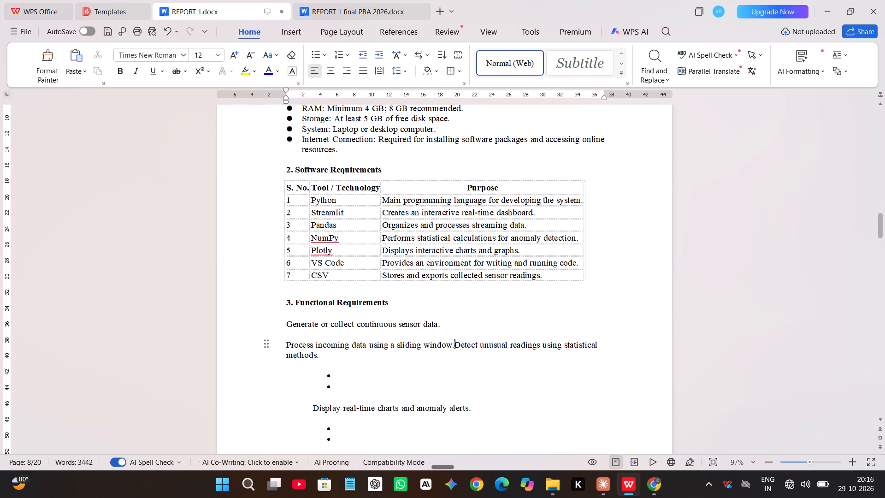
pyautogui.press('Return')
# Remove the empty bullets and left indent before "Display real-time charts and anomaly alerts.".
pyautogui.press('Down')
pyautogui.press('Down')
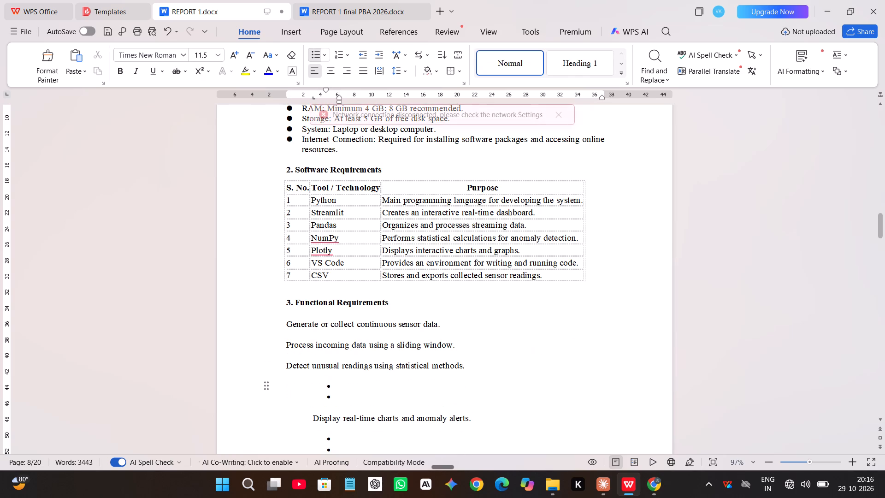
pyautogui.press('Down')
pyautogui.press('BackSpace')
pyautogui.press('BackSpace')
pyautogui.press('BackSpace')
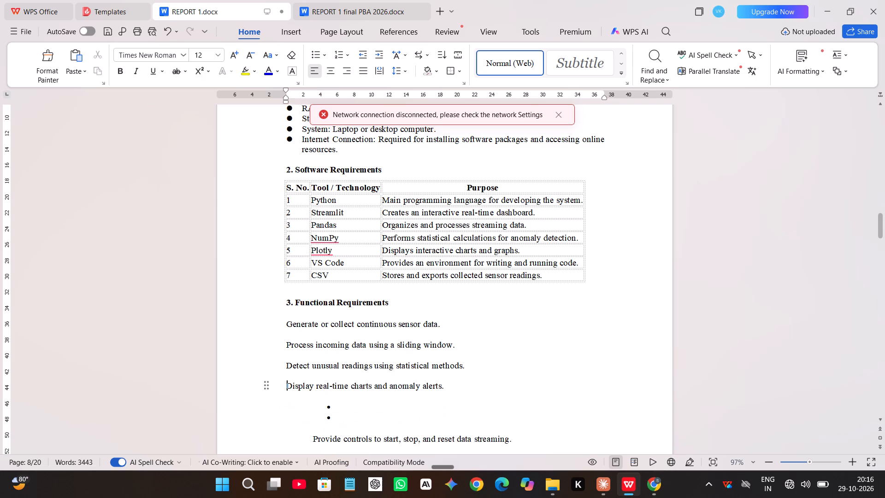
# Delete the two empty bullets between the "Display real-time charts" and "Provide controls to start, stop, and reset" lines.
pyautogui.press('Down')
pyautogui.press('Down')
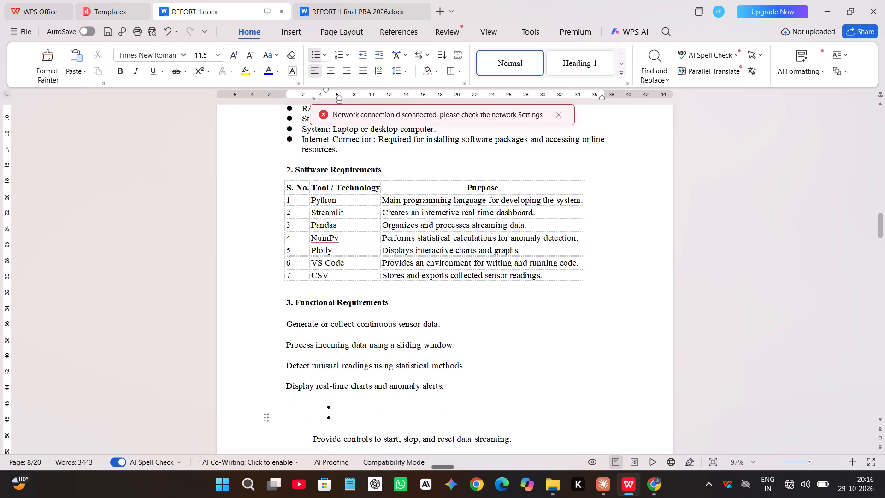
pyautogui.press('BackSpace')
pyautogui.press('BackSpace')
pyautogui.press('BackSpace')
pyautogui.press('BackSpace')
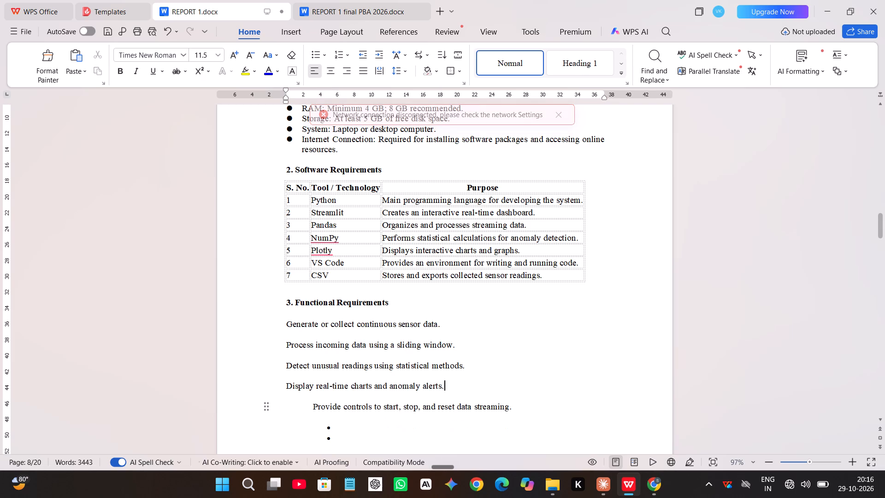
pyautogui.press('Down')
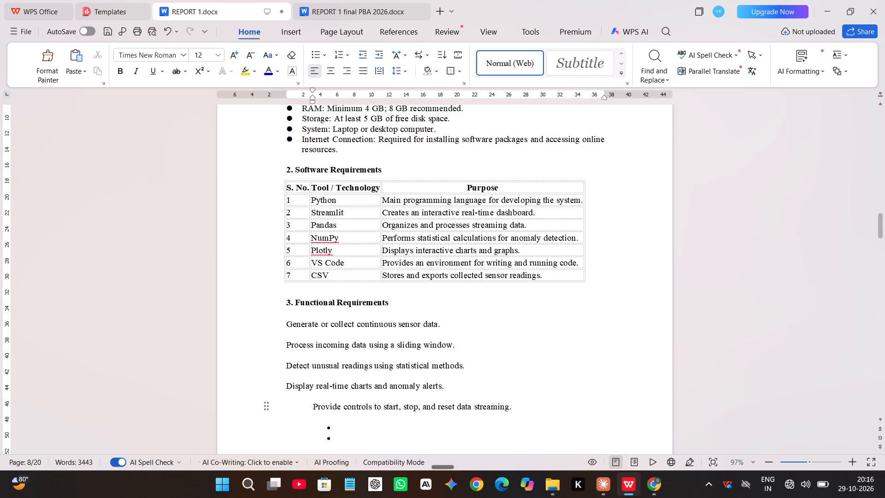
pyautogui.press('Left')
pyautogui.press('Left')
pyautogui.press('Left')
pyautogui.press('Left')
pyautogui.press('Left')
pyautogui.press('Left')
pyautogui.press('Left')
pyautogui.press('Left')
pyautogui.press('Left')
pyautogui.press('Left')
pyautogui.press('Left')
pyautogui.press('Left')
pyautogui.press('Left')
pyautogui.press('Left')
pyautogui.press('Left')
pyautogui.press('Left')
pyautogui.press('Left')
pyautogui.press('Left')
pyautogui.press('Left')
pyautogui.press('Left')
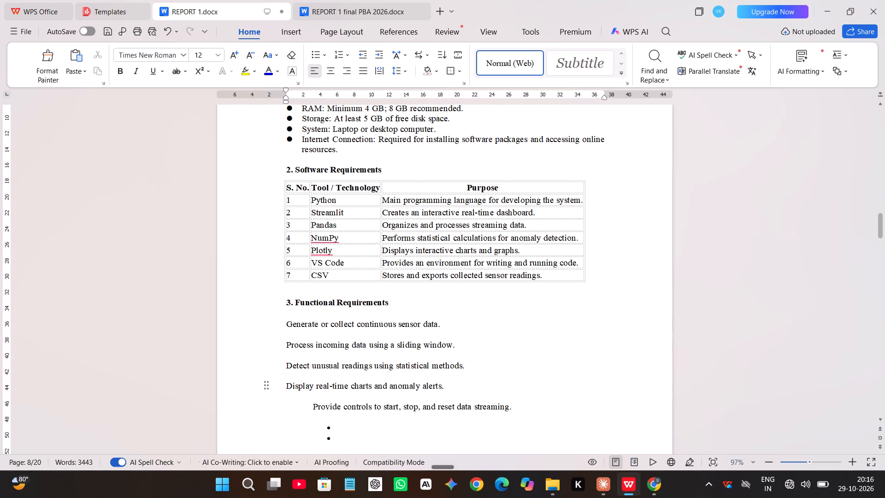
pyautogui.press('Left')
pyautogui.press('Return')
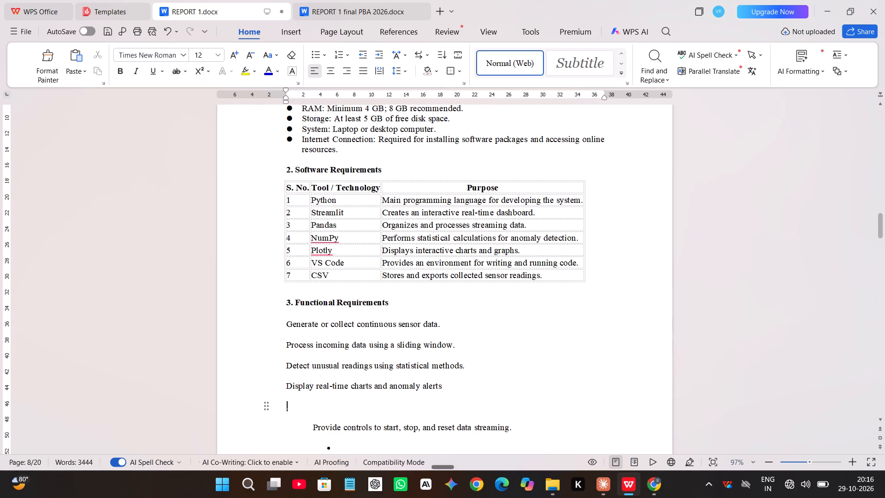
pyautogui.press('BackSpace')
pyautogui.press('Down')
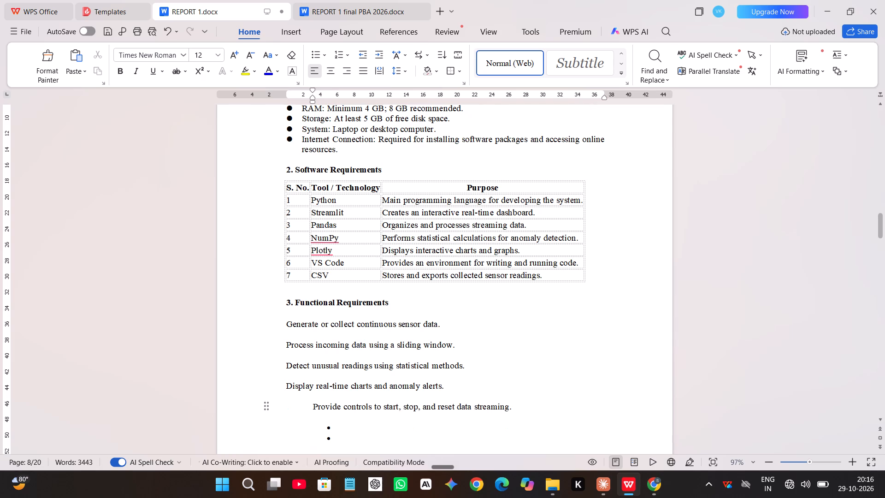
# Delete the two empty bullets between the "Provide controls" and "Export collected data in CSV format." lines.
pyautogui.press('Down')
pyautogui.press('Down')
pyautogui.press('Down')
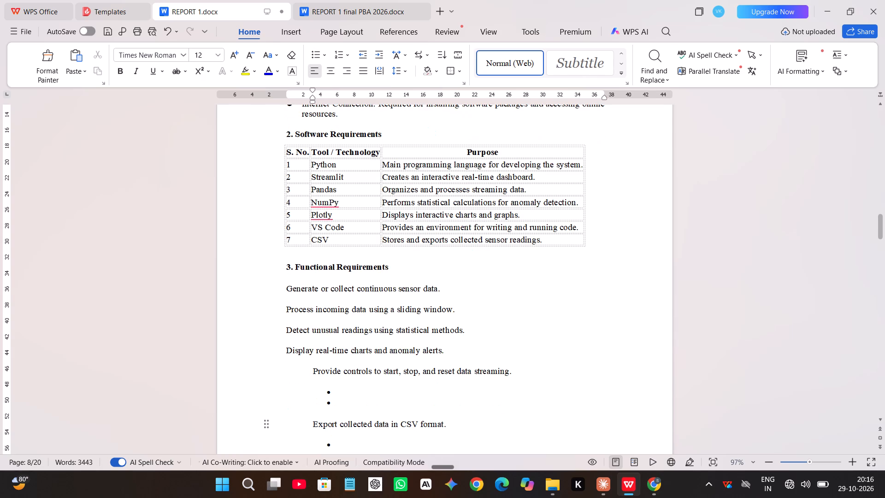
pyautogui.press('Up')
pyautogui.press('BackSpace')
pyautogui.press('BackSpace')
pyautogui.press('BackSpace')
pyautogui.press('BackSpace')
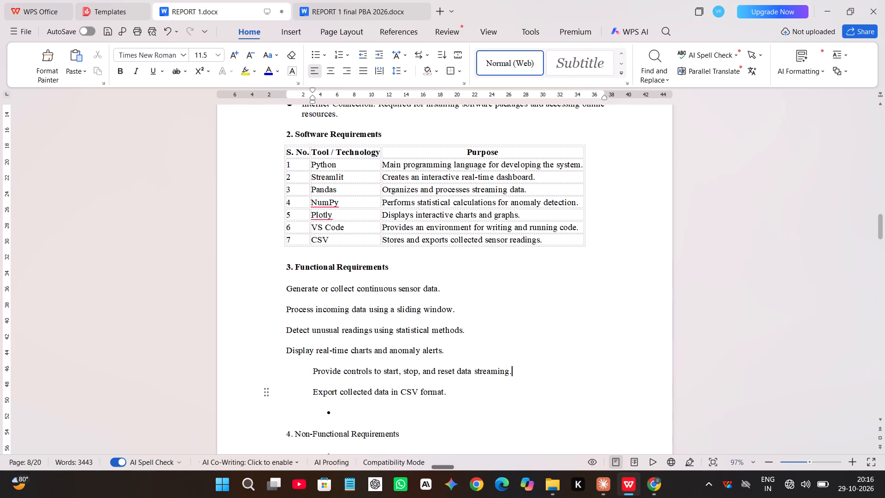
# Delete the empty bullet paragraph above the heading "4. Non-Functional Requirements".
pyautogui.press('Down')
pyautogui.press('Down')
pyautogui.press('Down')
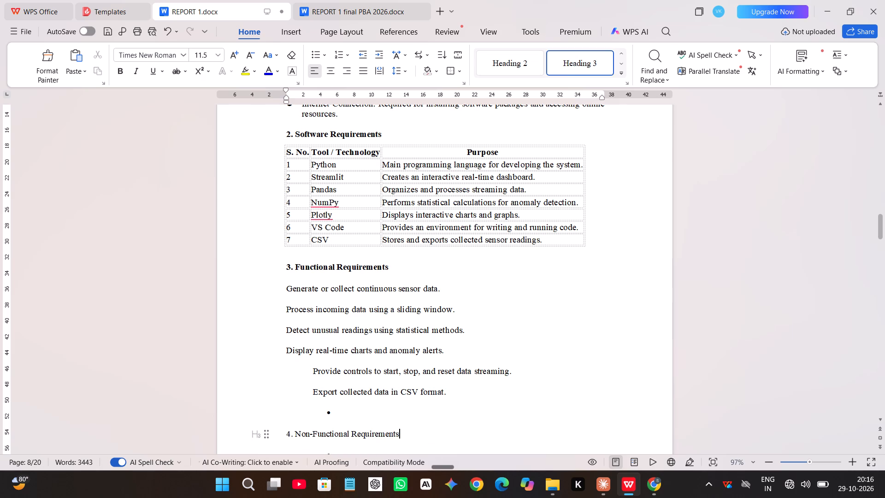
pyautogui.press('Up')
pyautogui.press('BackSpace')
pyautogui.press('BackSpace')
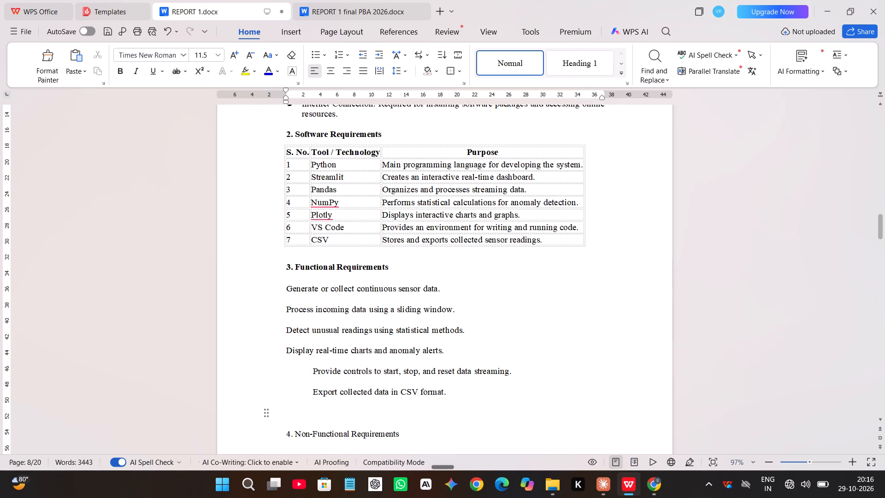
pyautogui.press('BackSpace')
# Remove the left indent from the "Export collected data in CSV format." and "Provide controls to start, stop, and reset data streaming." lines.
pyautogui.press('Left')
pyautogui.press('Left')
pyautogui.press('Left')
pyautogui.press('Left')
pyautogui.press('Left')
pyautogui.press('Left')
pyautogui.press('Left')
pyautogui.press('Left')
pyautogui.press('Left')
pyautogui.press('Left')
pyautogui.press('Left')
pyautogui.press('Left')
pyautogui.press('Left')
pyautogui.press('Left')
pyautogui.press('Left')
pyautogui.press('Left')
pyautogui.press('Left')
pyautogui.press('Left')
pyautogui.press('Left')
pyautogui.press('Left')
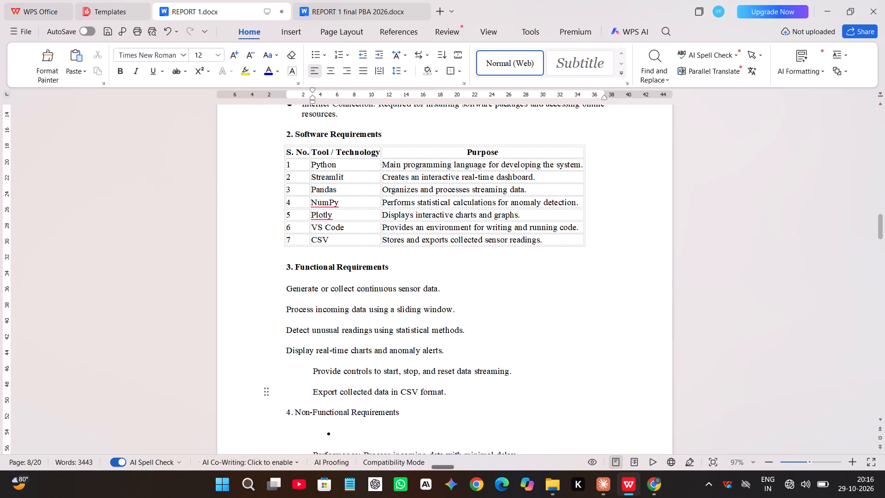
pyautogui.press('Left')
pyautogui.press('Left')
pyautogui.press('BackSpace')
pyautogui.press('Up')
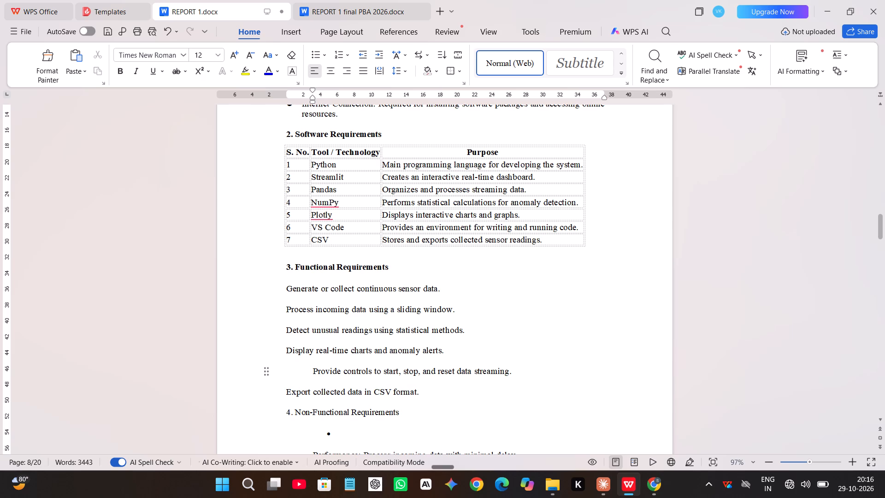
pyautogui.press('BackSpace')
# Format the heading "4. Non-Functional Requirements" as bold at font size 12.
pyautogui.press('Down')
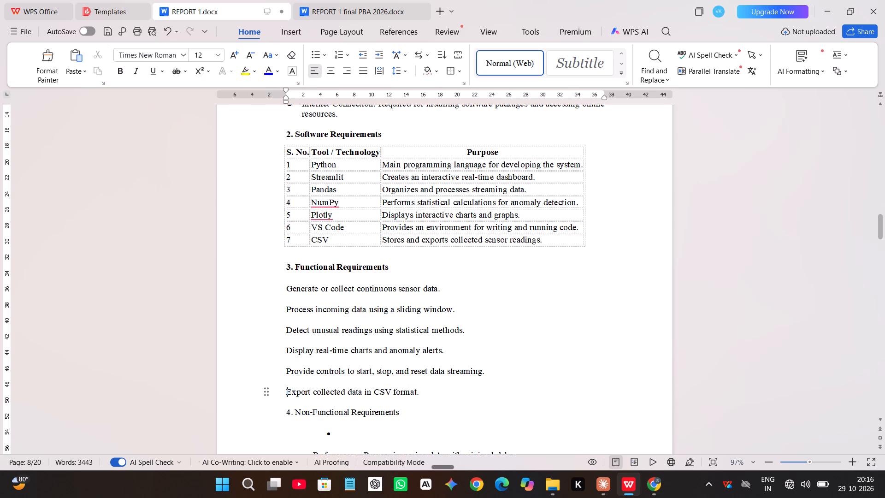
pyautogui.press('Down')
pyautogui.moveTo(402, 413); pyautogui.dragTo(264, 420)
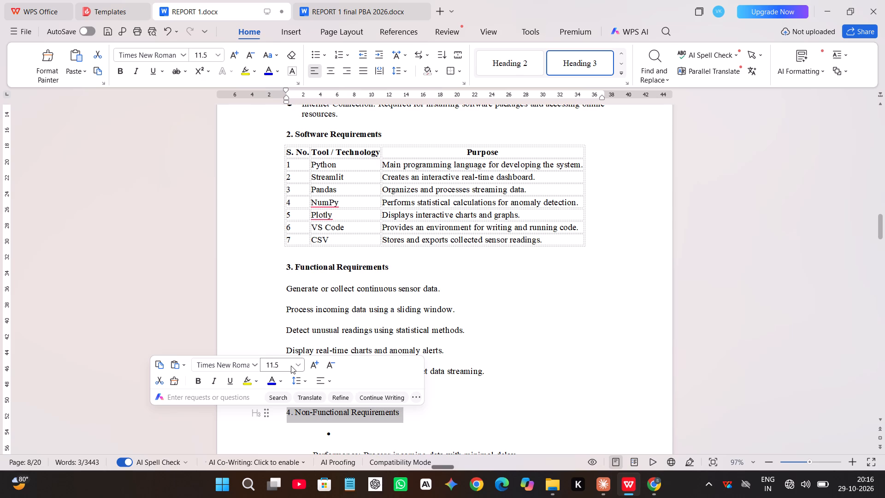
pyautogui.click(293, 366)
pyautogui.click(301, 363)
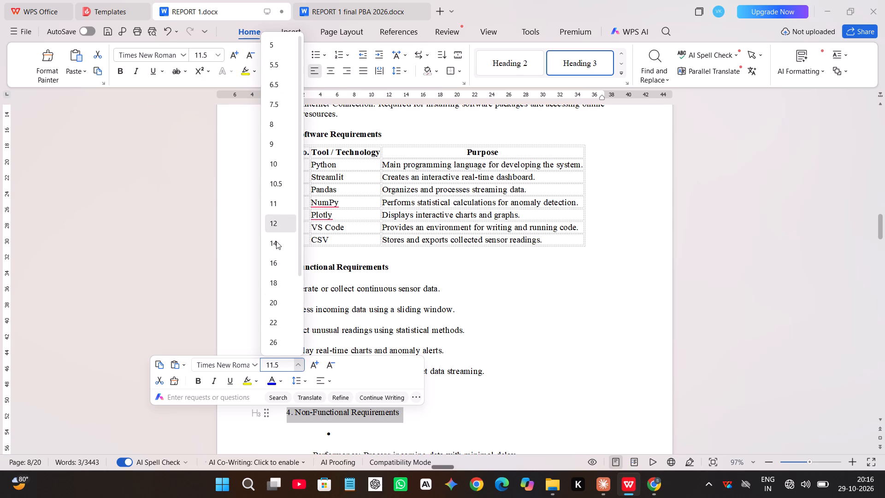
pyautogui.click(282, 221)
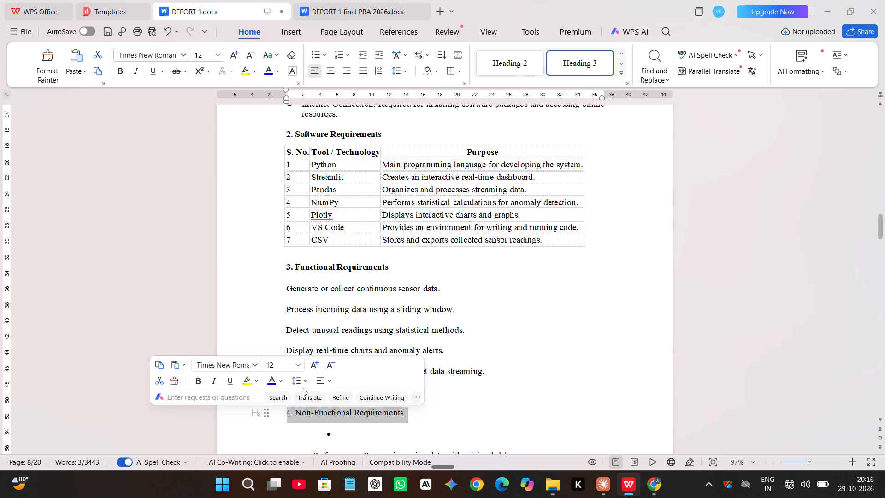
pyautogui.click(197, 379)
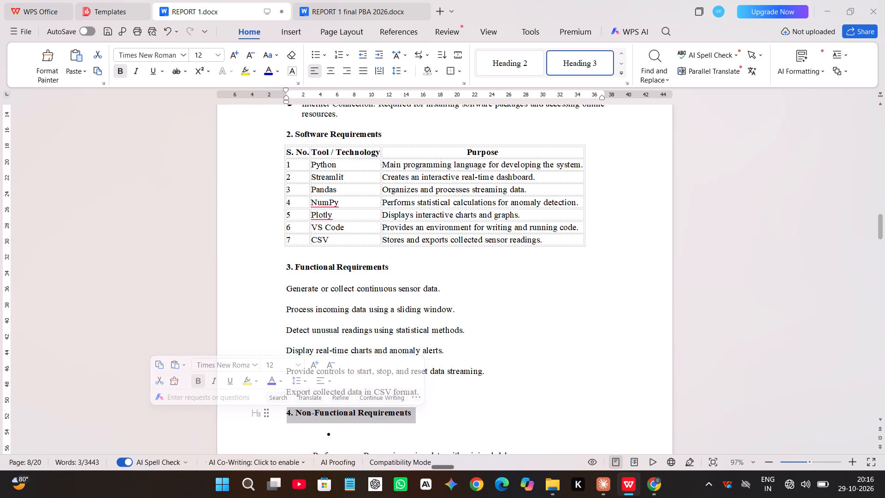
pyautogui.click(435, 436)
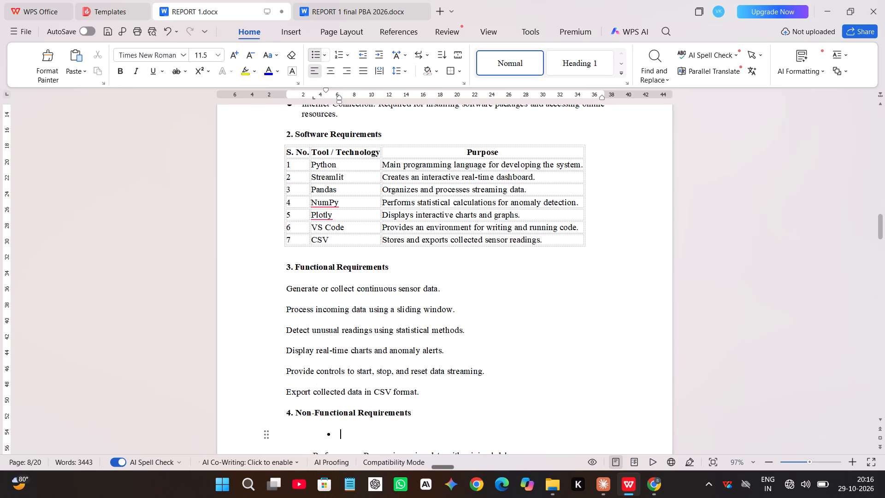
# Set the heading "3. Functional Requirements" to font size 12.
pyautogui.moveTo(391, 266); pyautogui.dragTo(283, 268)
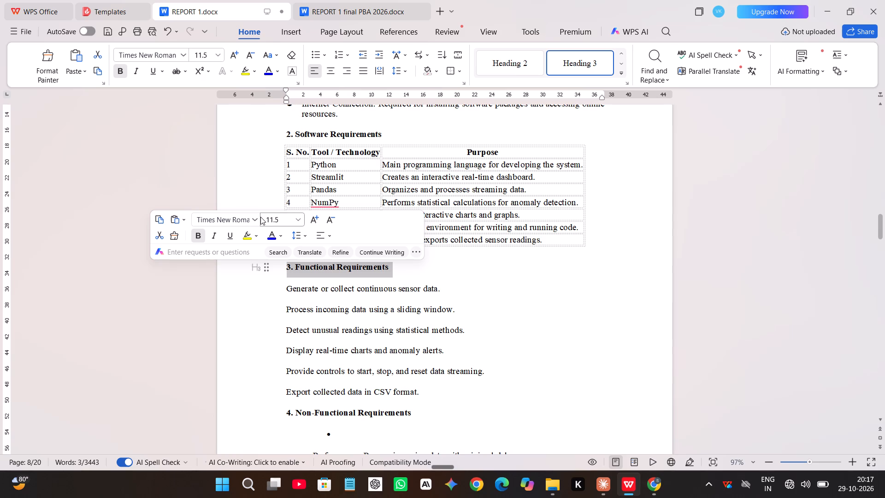
pyautogui.click(299, 219)
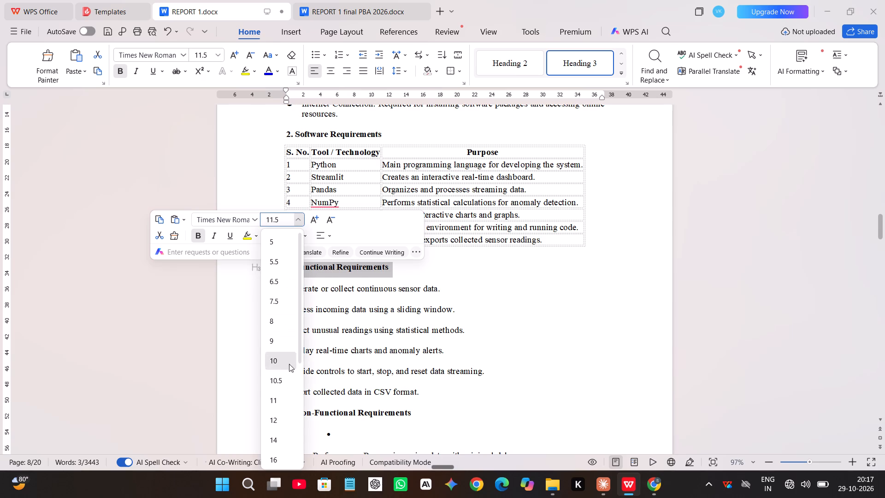
pyautogui.click(274, 416)
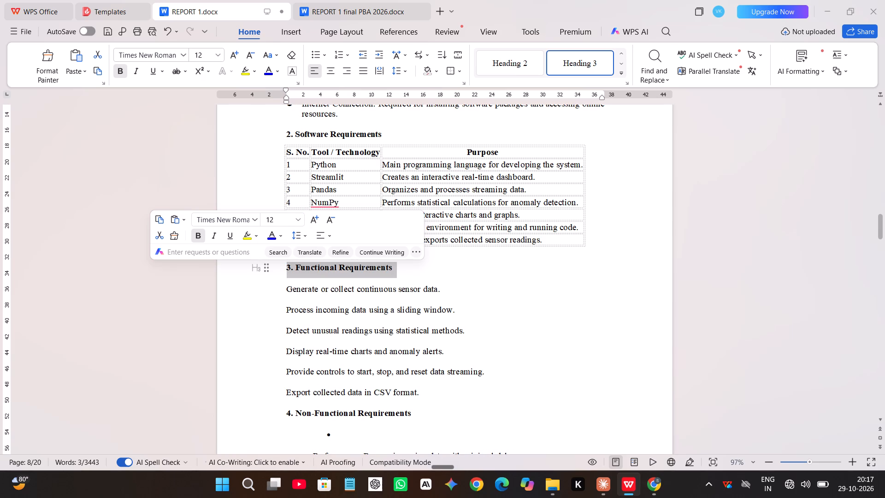
pyautogui.click(473, 275)
# Set the heading "2. Software Requirements" to font size 12.
pyautogui.scroll(1, 469, 290)
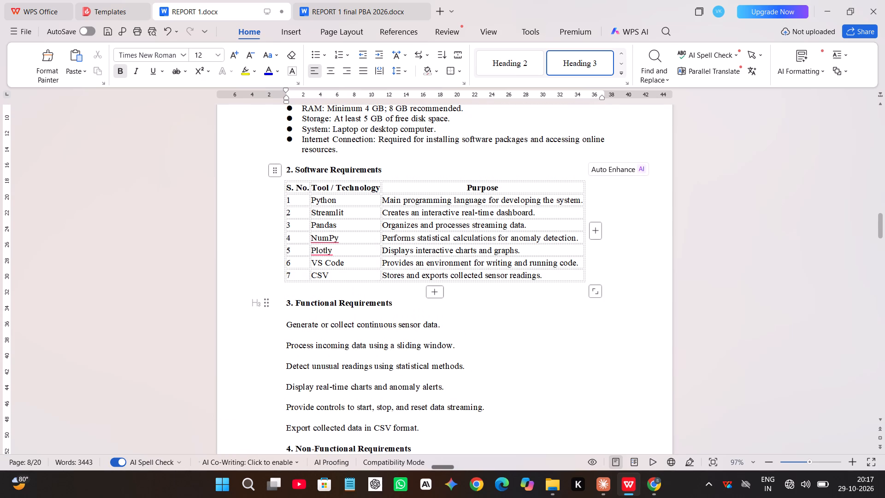
pyautogui.moveTo(401, 168); pyautogui.dragTo(285, 172)
pyautogui.click(299, 125)
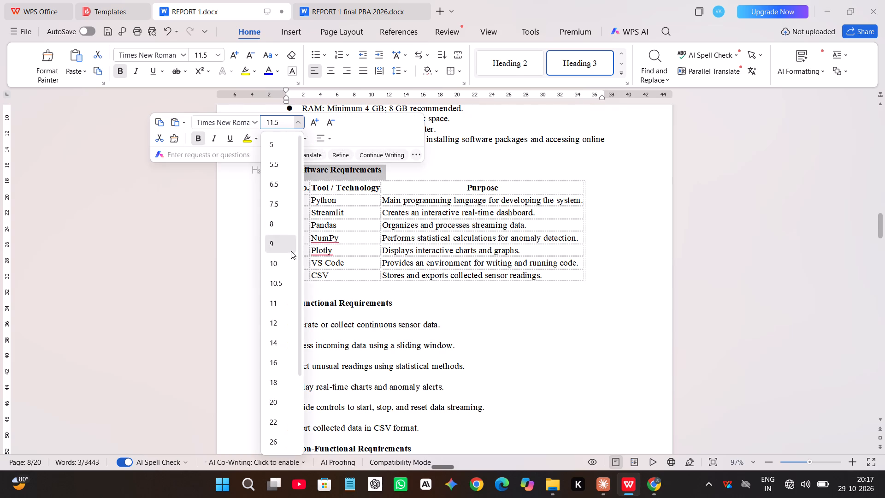
pyautogui.click(279, 328)
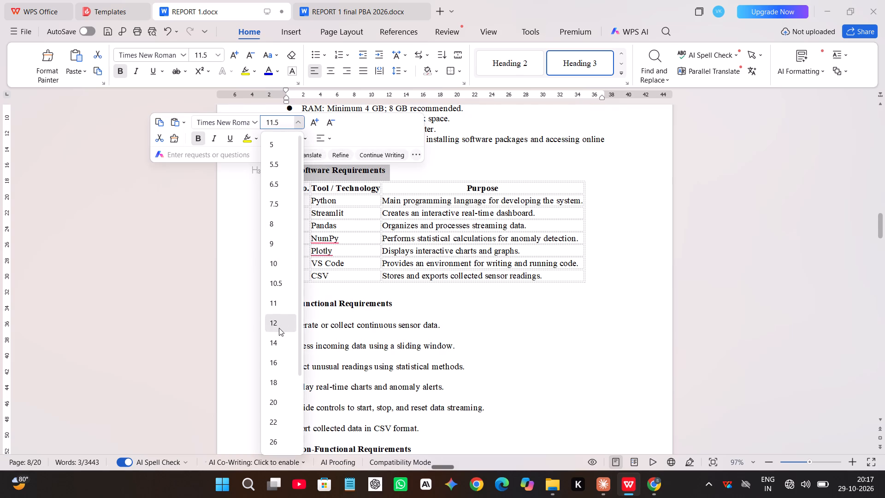
# Set the heading "1. Hardware Requirements" to font size 12.
pyautogui.click(492, 303)
pyautogui.scroll(2, 492, 303)
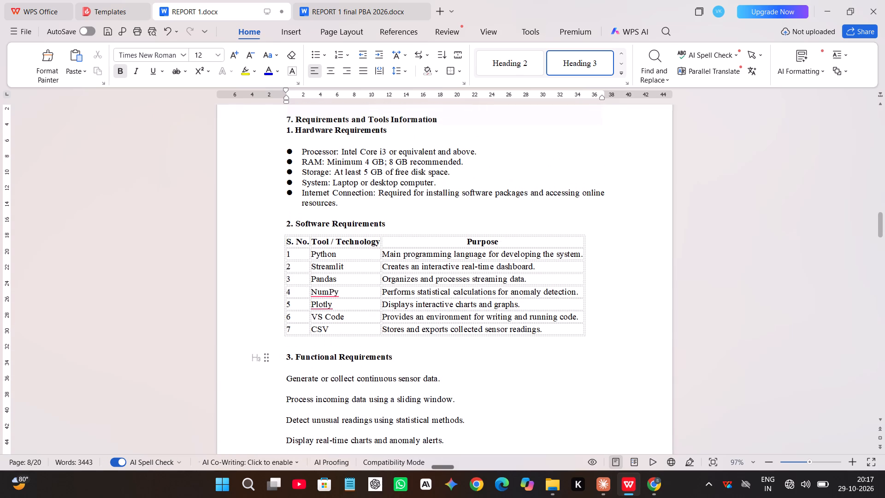
pyautogui.scroll(1, 492, 303)
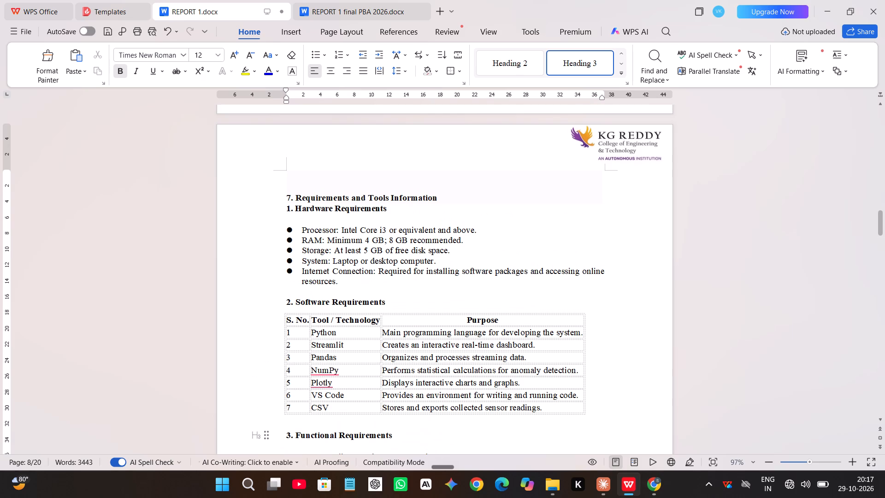
pyautogui.moveTo(407, 213); pyautogui.dragTo(295, 211)
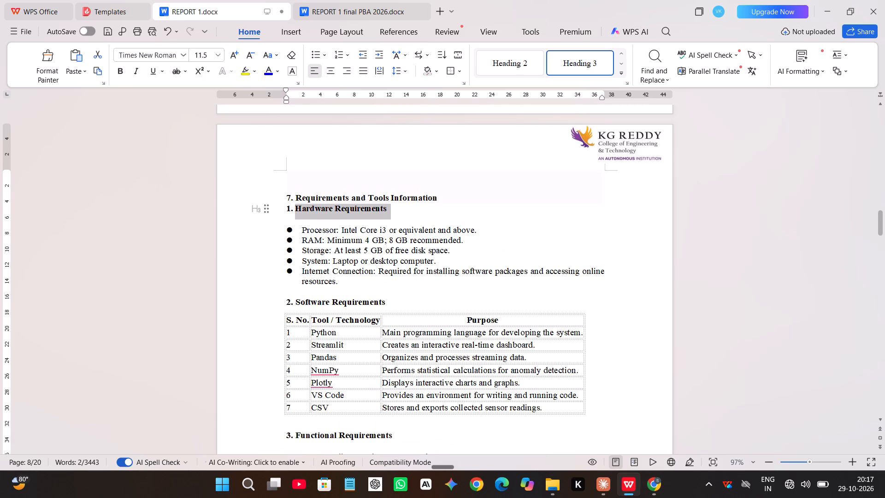
pyautogui.moveTo(295, 211); pyautogui.dragTo(286, 207)
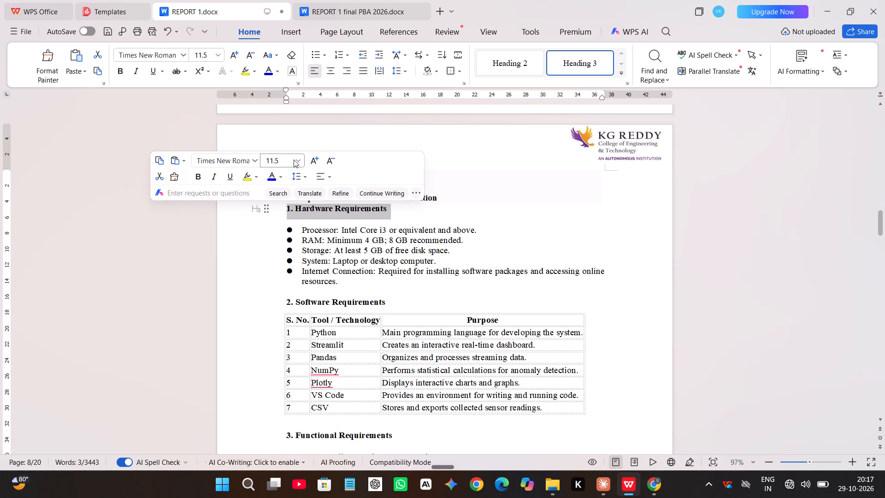
pyautogui.click(299, 160)
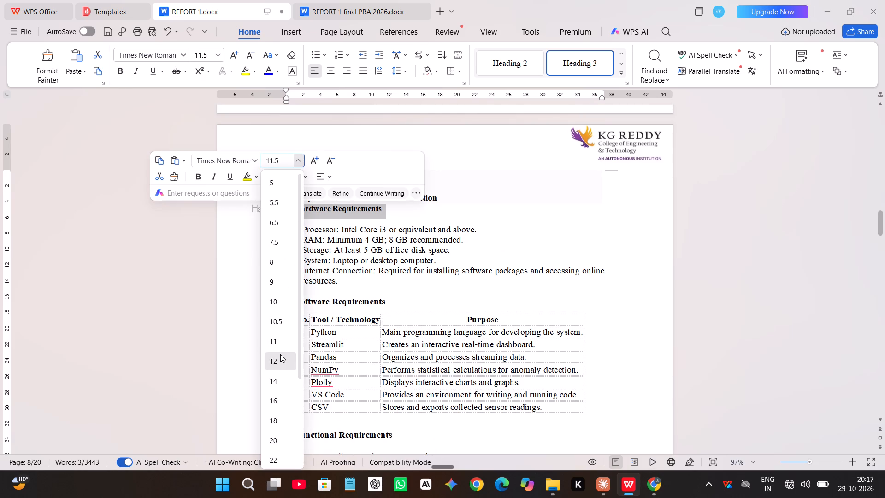
pyautogui.click(278, 356)
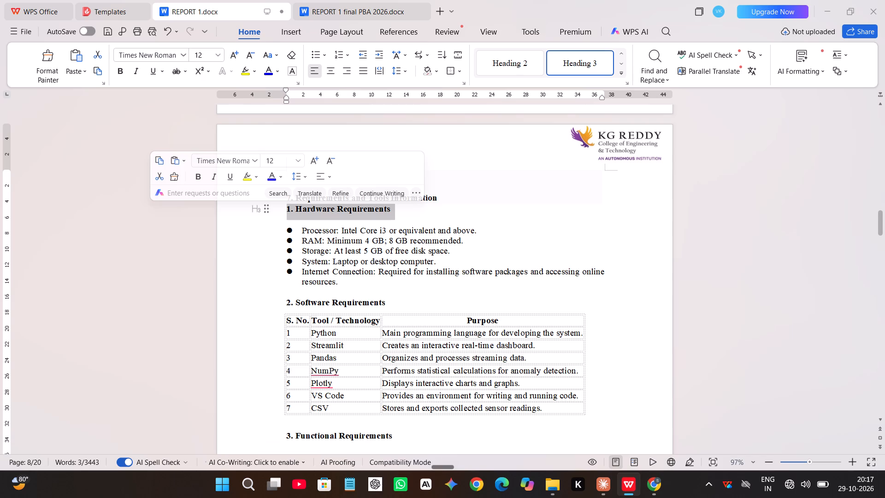
# Increase the font size of the heading "7. Requirements and Tools Information" to 14.
pyautogui.moveTo(442, 199); pyautogui.dragTo(289, 199)
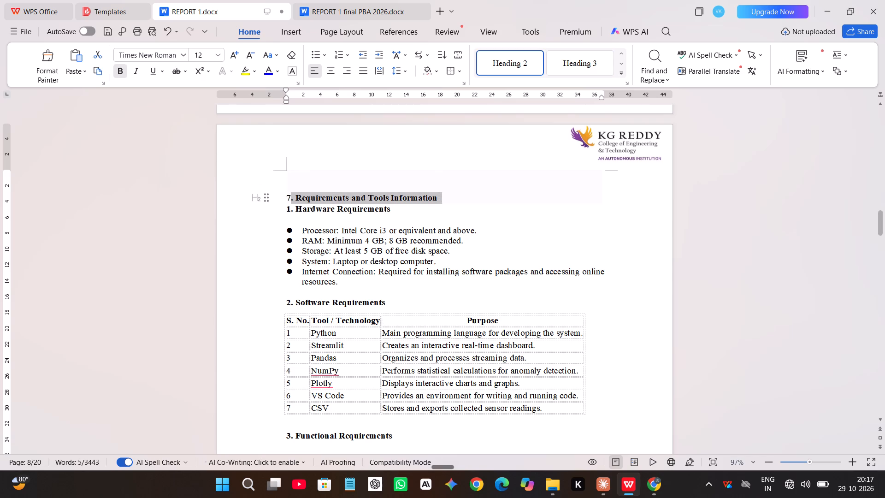
pyautogui.moveTo(289, 199); pyautogui.dragTo(286, 198)
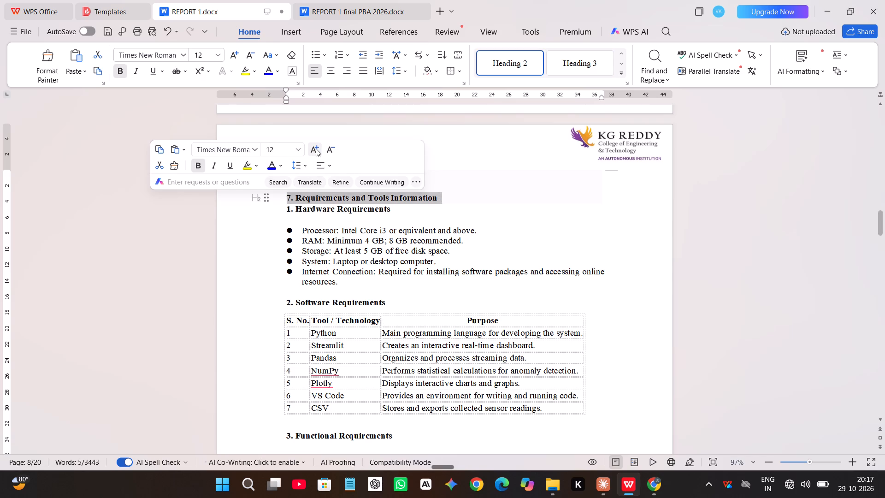
pyautogui.click(316, 148)
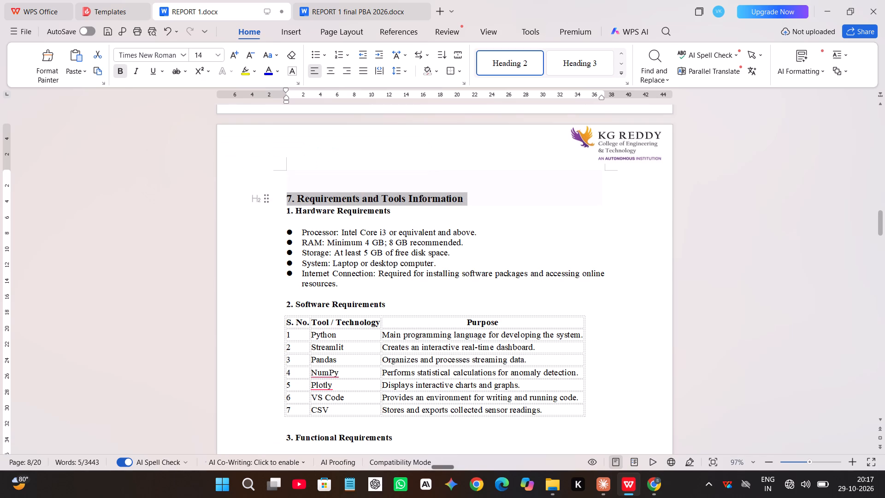
pyautogui.click(478, 230)
# Delete the empty bullets between the Efficiency and Maintainability lines under Non-Functional Requirements.
pyautogui.scroll(-2, 478, 230)
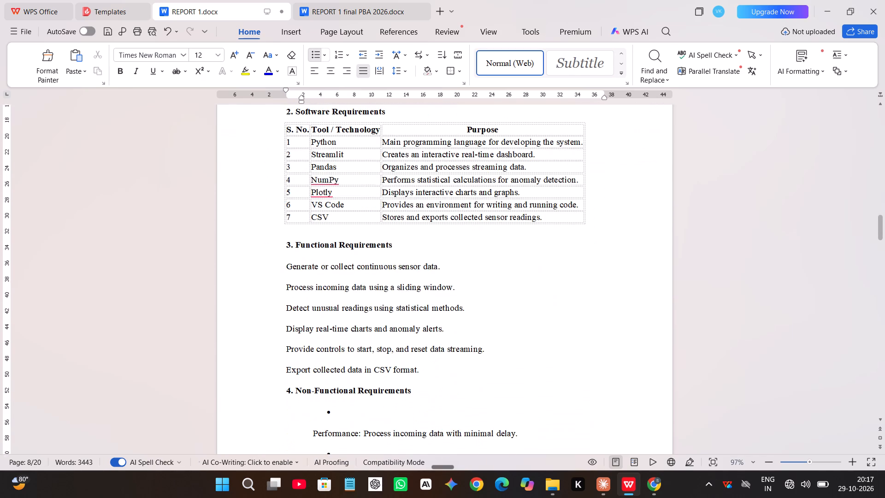
pyautogui.scroll(-6, 478, 230)
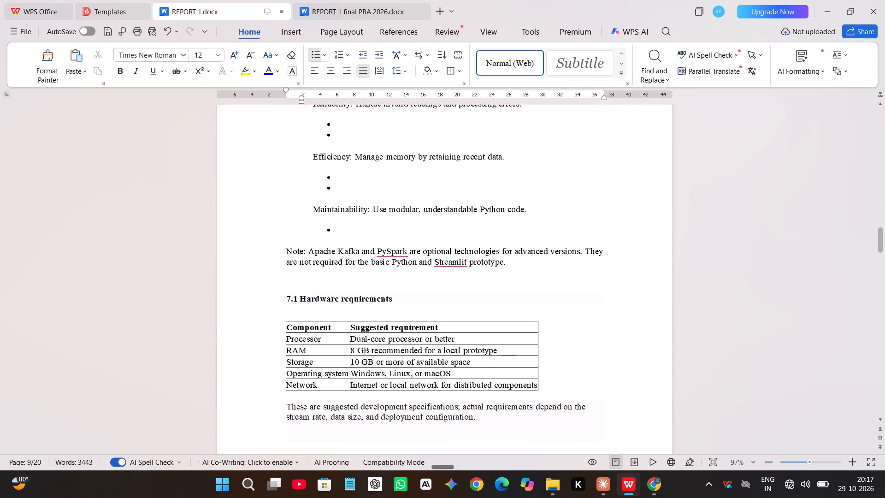
pyautogui.scroll(2, 478, 230)
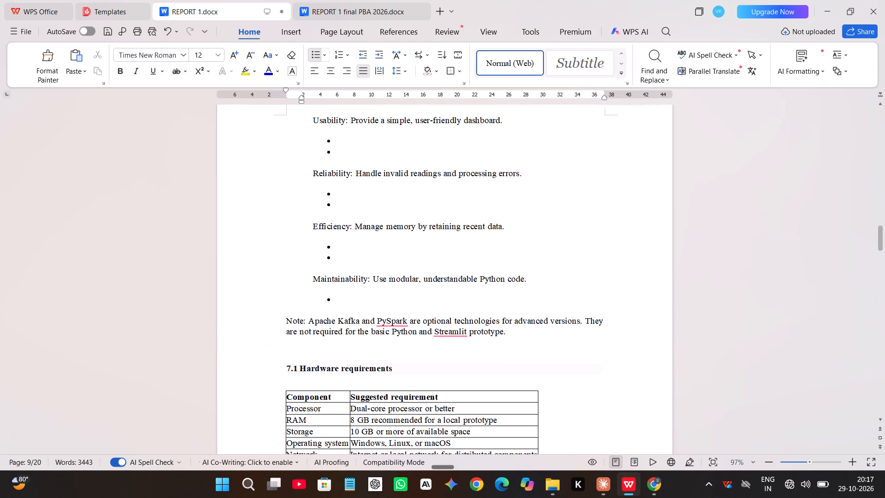
pyautogui.click(330, 262)
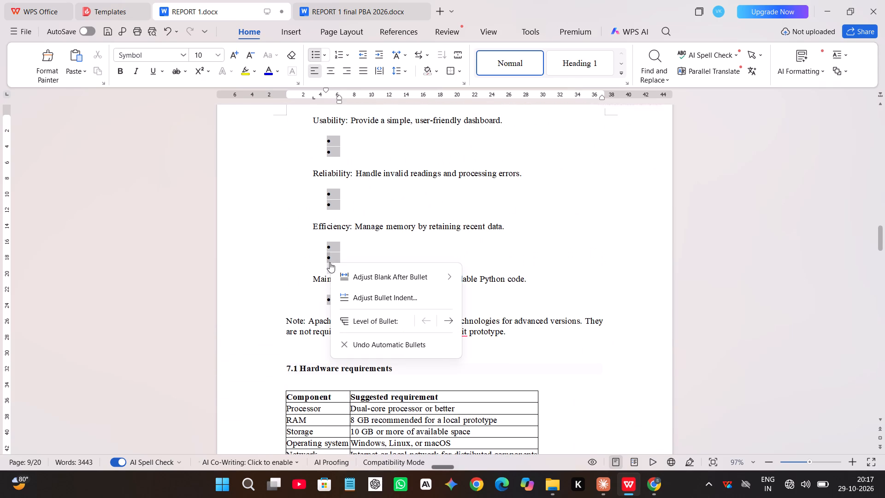
pyautogui.press('BackSpace')
pyautogui.press('BackSpace')
pyautogui.press('BackSpace')
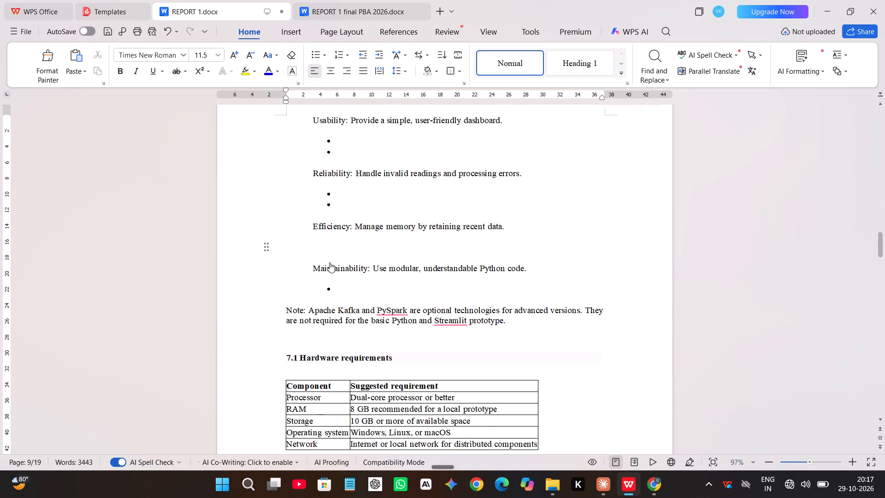
pyautogui.press('BackSpace')
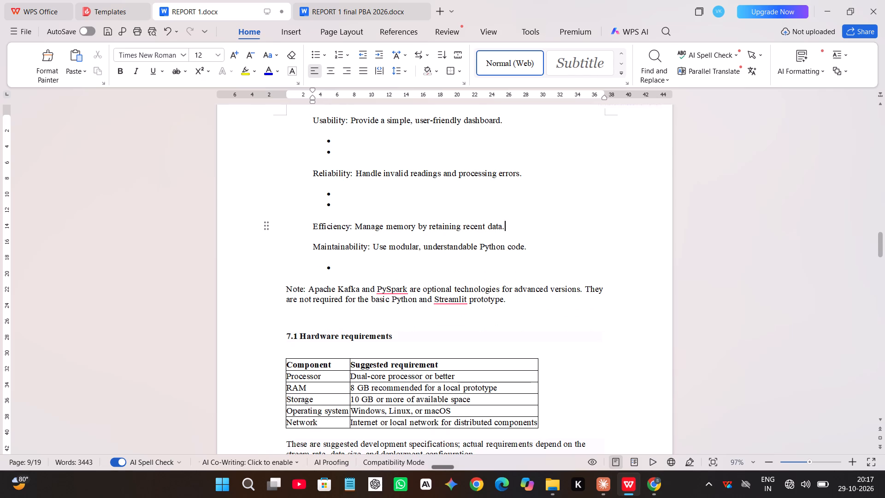
# Delete the empty bullets and leftover blank lines between the Reliability and Efficiency lines.
pyautogui.doubleClick(329, 197)
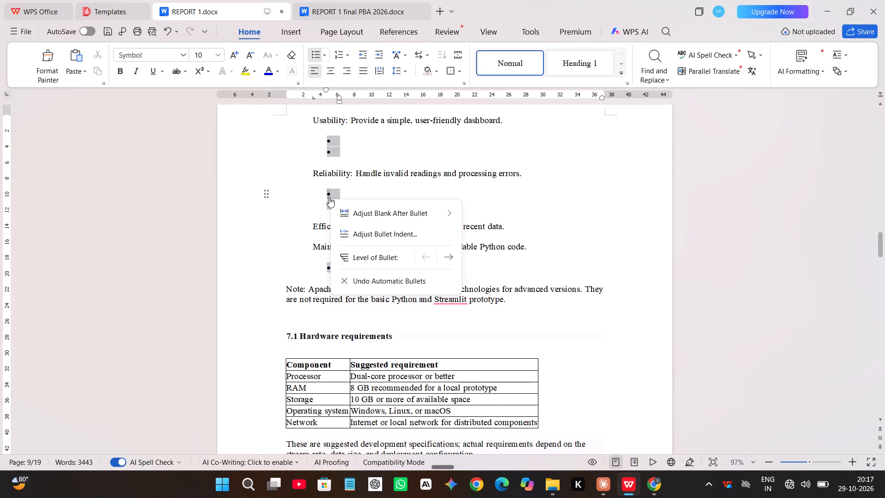
pyautogui.press('BackSpace')
pyautogui.doubleClick(329, 197)
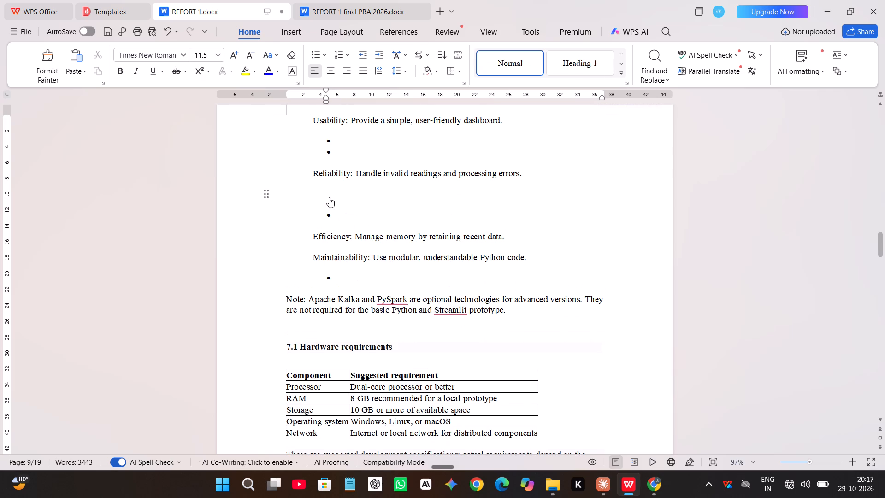
pyautogui.doubleClick(323, 213)
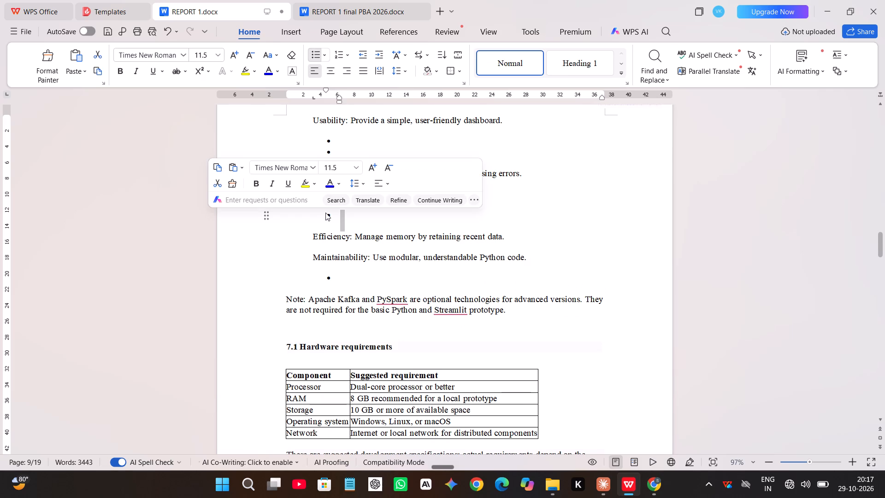
pyautogui.doubleClick(326, 213)
pyautogui.click(330, 222)
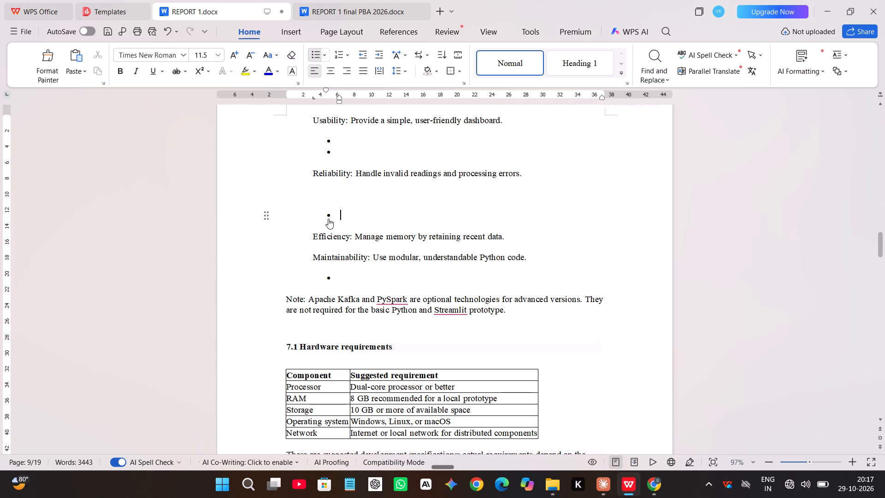
pyautogui.doubleClick(328, 219)
pyautogui.click(328, 219)
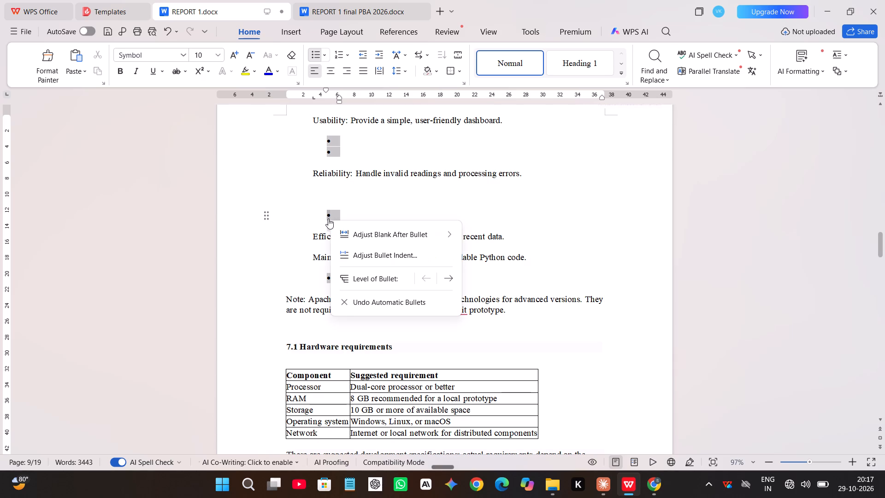
pyautogui.press('BackSpace')
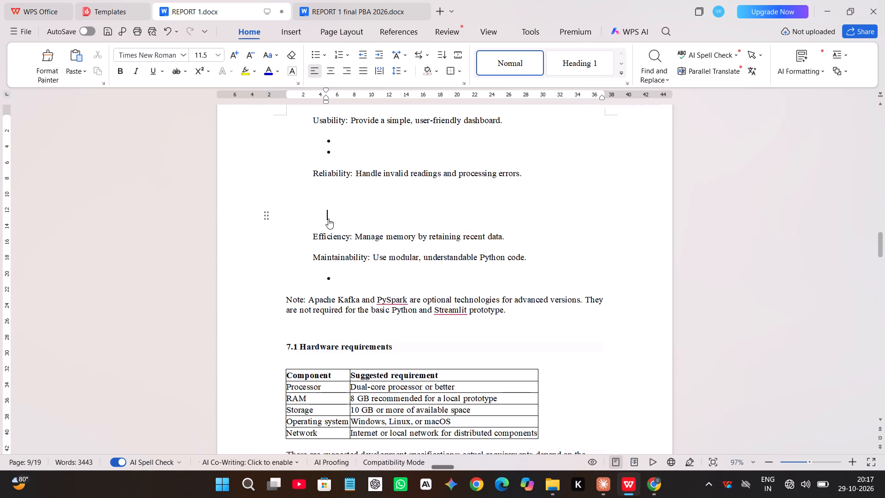
pyautogui.scroll(1, 328, 219)
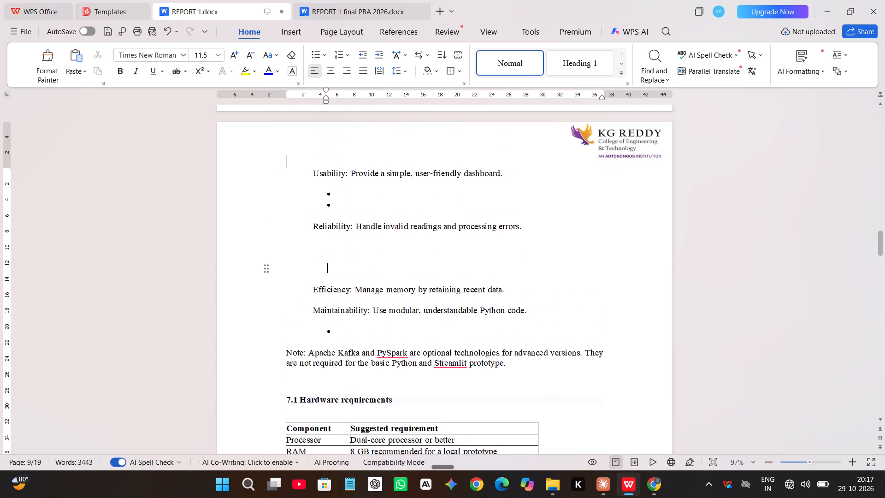
pyautogui.press('BackSpace')
pyautogui.press('BackSpace')
pyautogui.press('BackSpace')
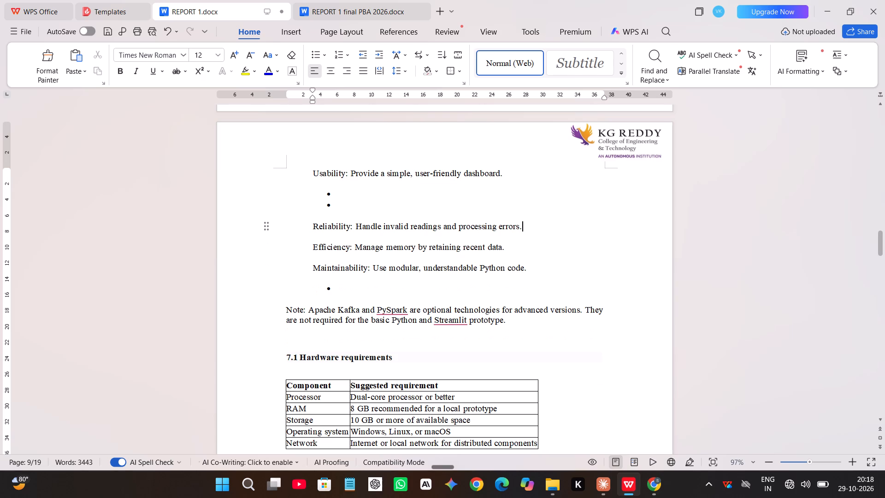
# Delete the empty bullets between the Usability and Reliability lines.
pyautogui.click(323, 216)
pyautogui.press('BackSpace')
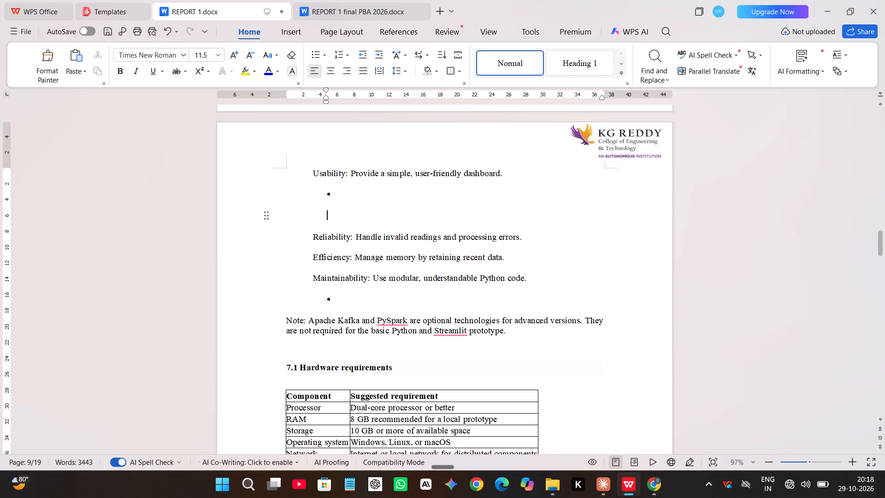
pyautogui.press('BackSpace')
pyautogui.press('BackSpace')
pyautogui.press('BackSpace')
# Delete the empty bullets between the Performance and Usability lines.
pyautogui.scroll(2, 323, 216)
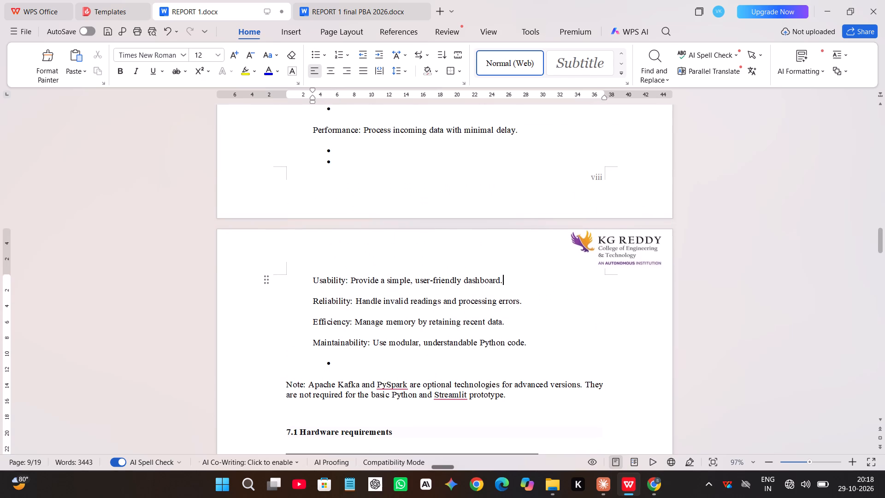
pyautogui.scroll(1, 323, 216)
pyautogui.doubleClick(335, 163)
pyautogui.press('BackSpace')
pyautogui.press('BackSpace')
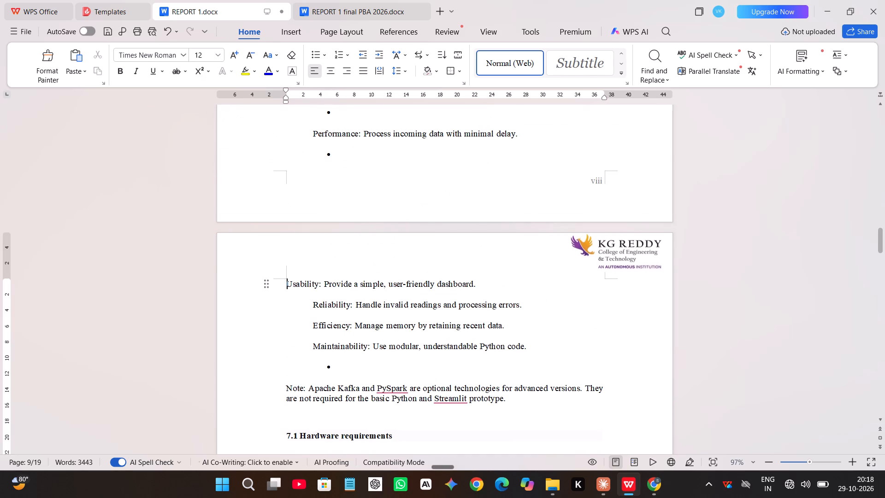
pyautogui.press('BackSpace')
# Indent the Usability line with six leading spaces to align it with the Performance line.
pyautogui.press('space')
pyautogui.press('space')
pyautogui.press('space')
pyautogui.press('space')
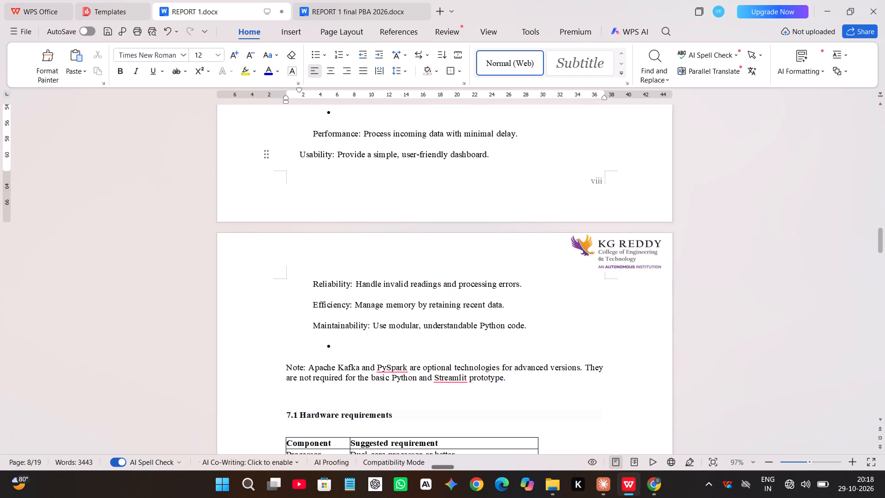
pyautogui.press('space')
pyautogui.press('space')
# Delete the empty bullet between the heading "4. Non-Functional Requirements" and the Performance line.
pyautogui.scroll(1, 335, 163)
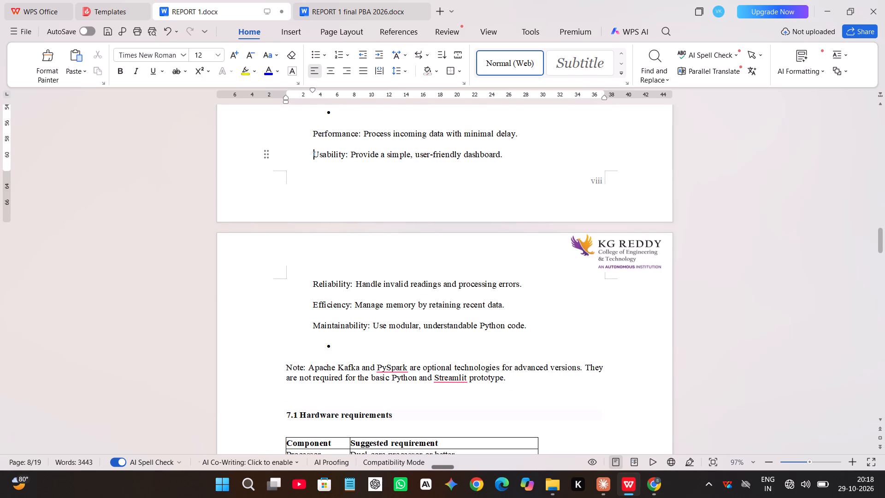
pyautogui.scroll(1, 335, 163)
pyautogui.click(330, 204)
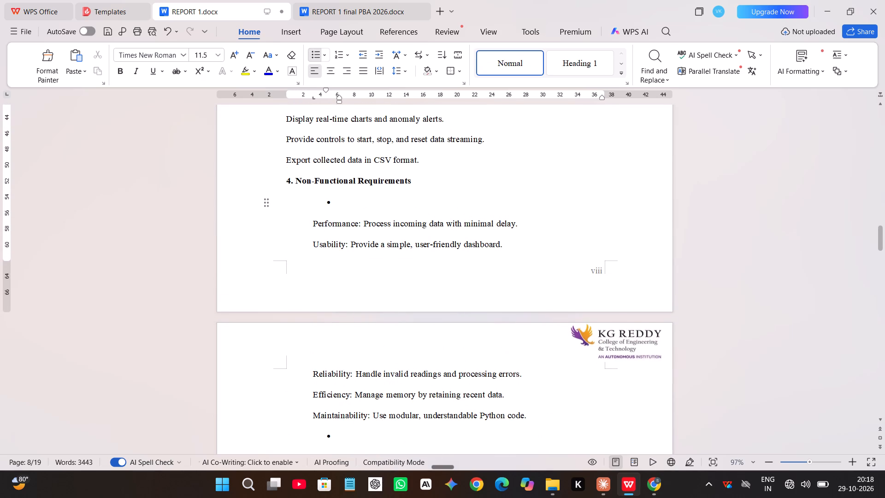
pyautogui.press('BackSpace')
pyautogui.press('BackSpace')
pyautogui.press('BackSpace')
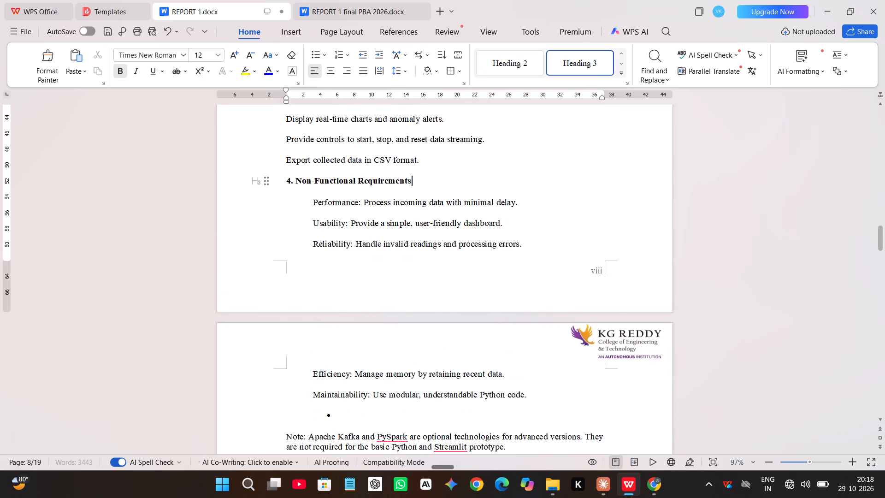
# Make the labels "Performance:", "Usability:" and "Reliability:" bold under Non-Functional Requirements.
pyautogui.moveTo(364, 204); pyautogui.dragTo(307, 203)
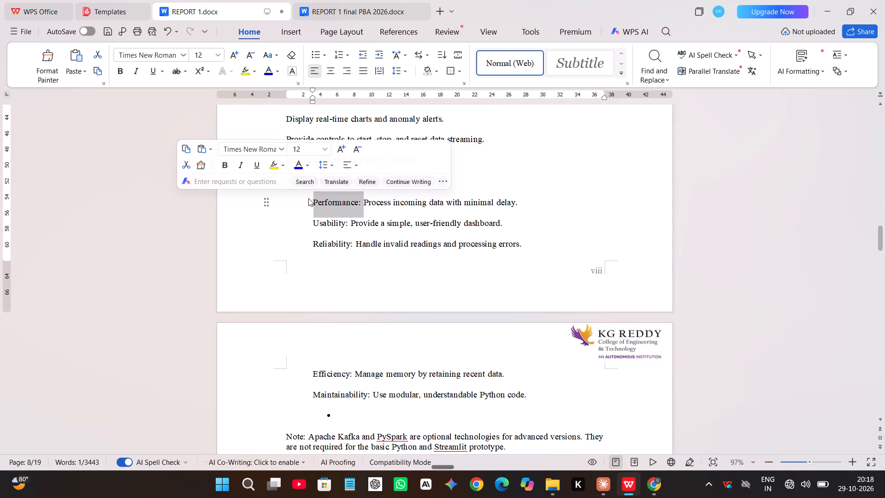
pyautogui.click(228, 166)
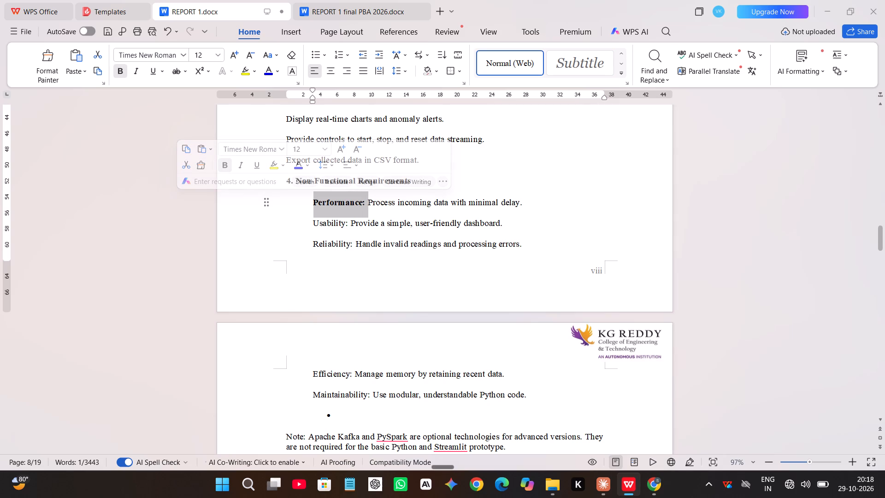
pyautogui.moveTo(349, 223); pyautogui.dragTo(295, 219)
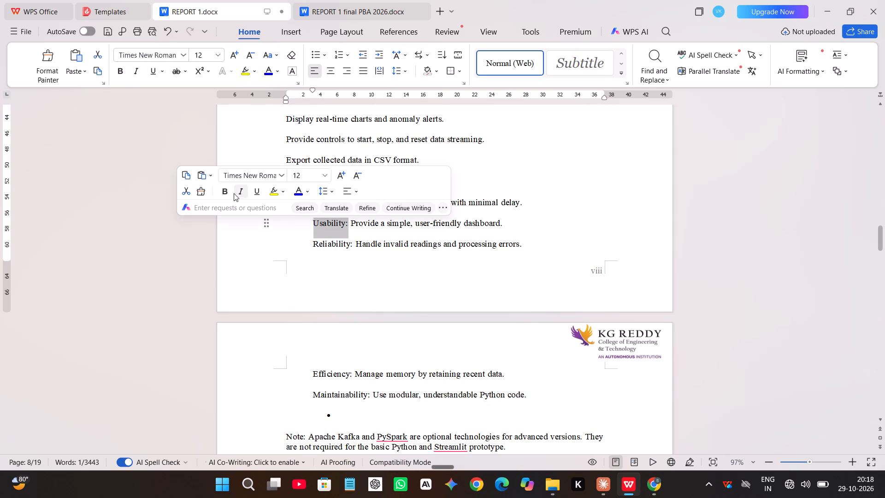
pyautogui.click(225, 190)
pyautogui.moveTo(354, 249); pyautogui.dragTo(276, 249)
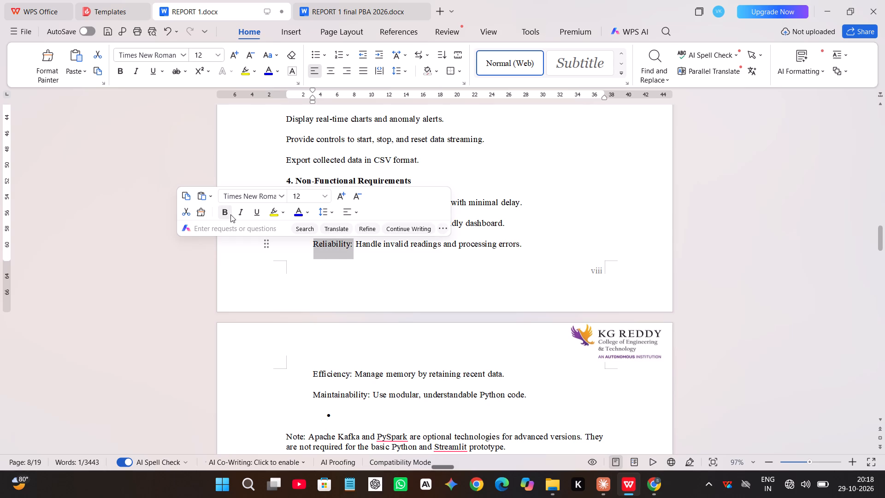
pyautogui.click(230, 214)
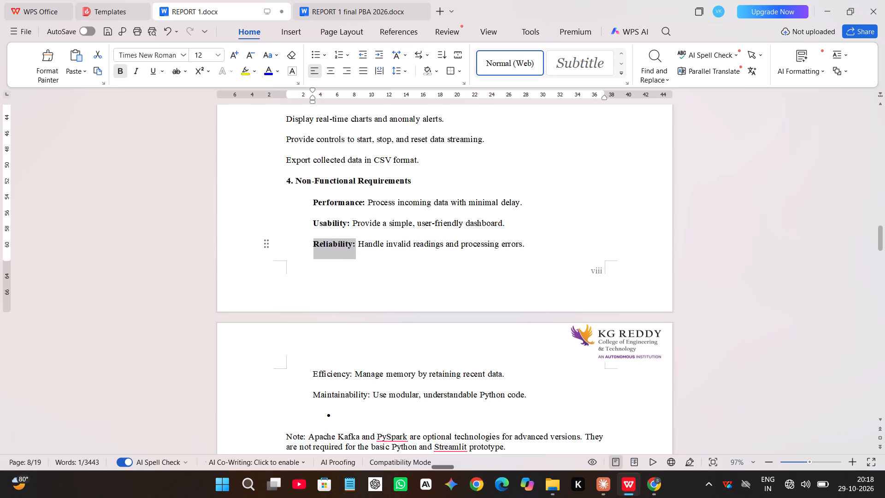
# Make the label "Efficiency" bold at the start of its line under Non-Functional Requirements.
pyautogui.moveTo(352, 373); pyautogui.dragTo(315, 370)
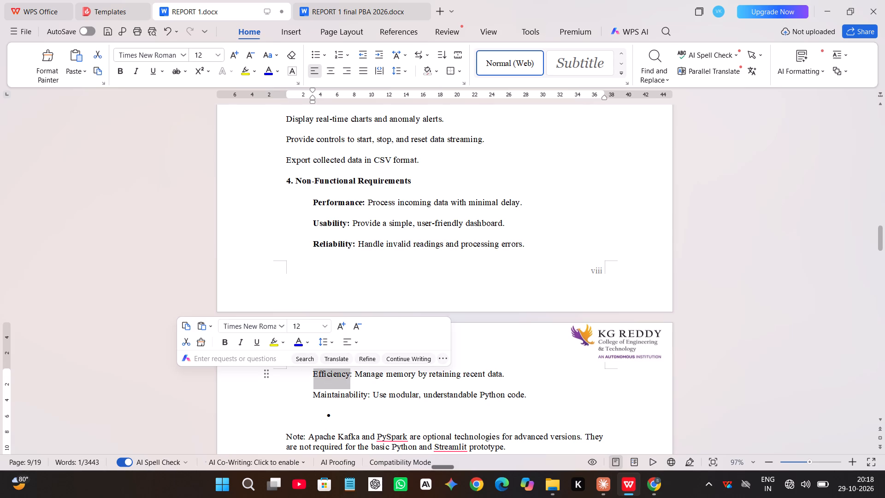
pyautogui.click(233, 348)
pyautogui.click(233, 344)
pyautogui.click(226, 341)
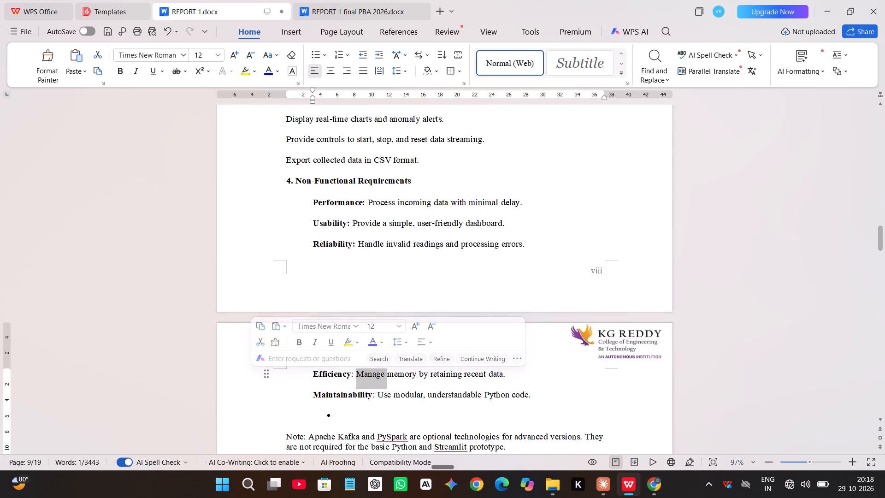
pyautogui.doubleClick(375, 397)
pyautogui.click(294, 358)
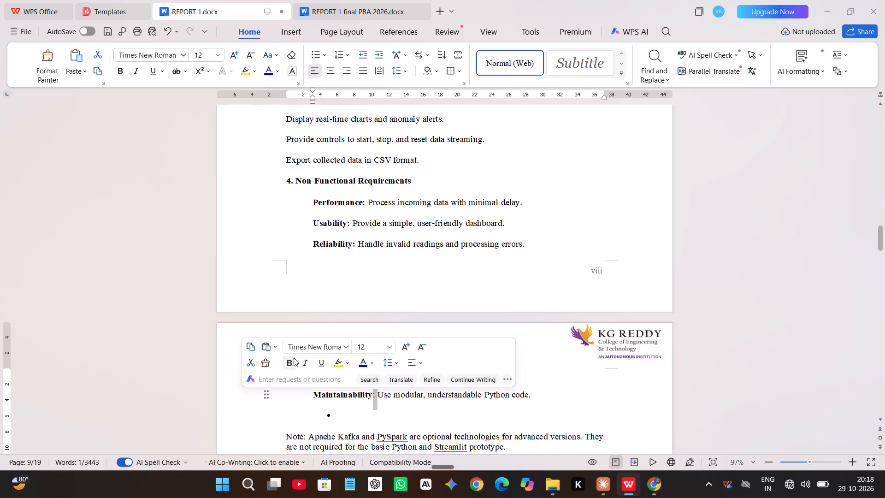
# Delete the empty bullet between the Maintainability line and the Note paragraph.
pyautogui.click(337, 411)
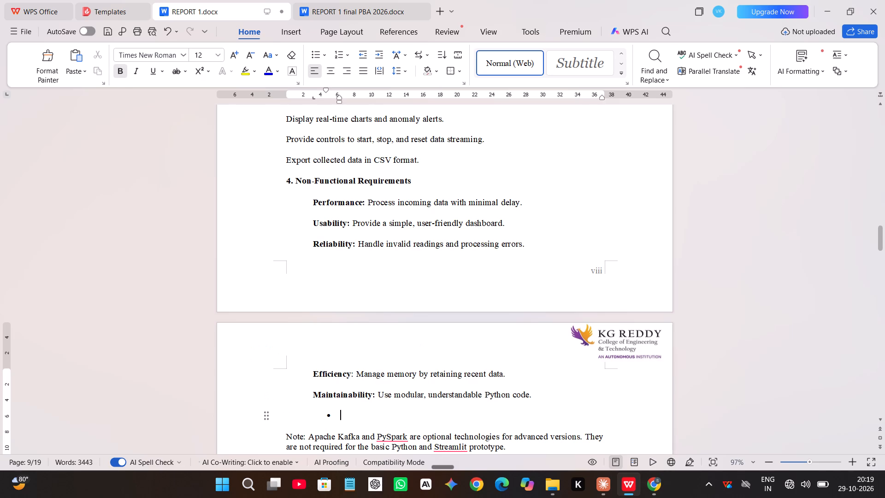
pyautogui.press('BackSpace')
pyautogui.press('BackSpace')
pyautogui.press('BackSpace')
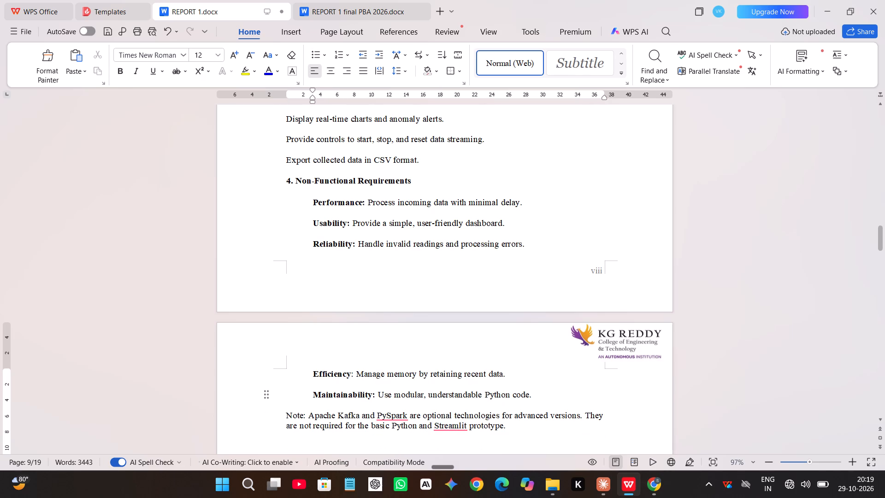
# Make the word "Note:" bold at the start of the Apache Kafka and PySpark paragraph.
pyautogui.moveTo(307, 416); pyautogui.dragTo(292, 416)
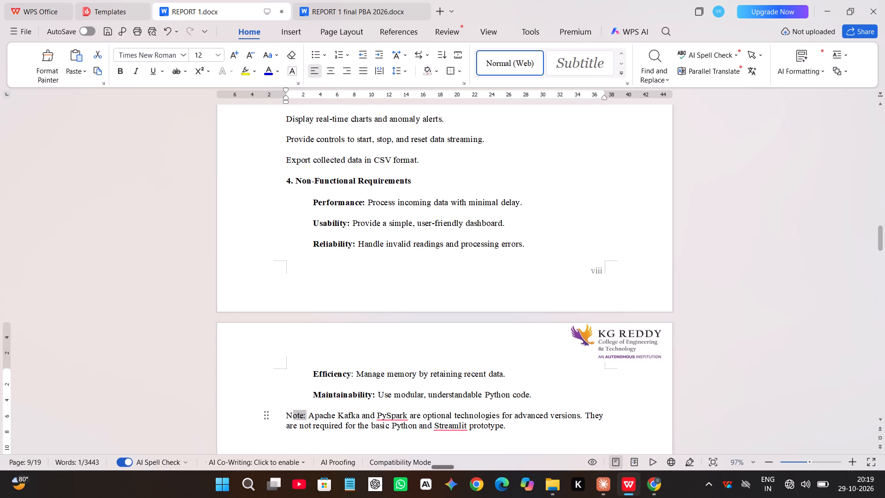
pyautogui.moveTo(292, 416); pyautogui.dragTo(282, 415)
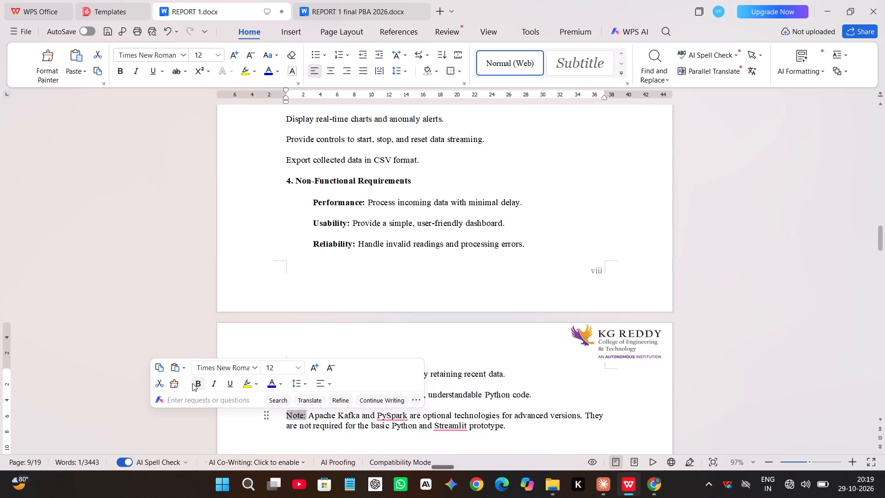
pyautogui.click(192, 383)
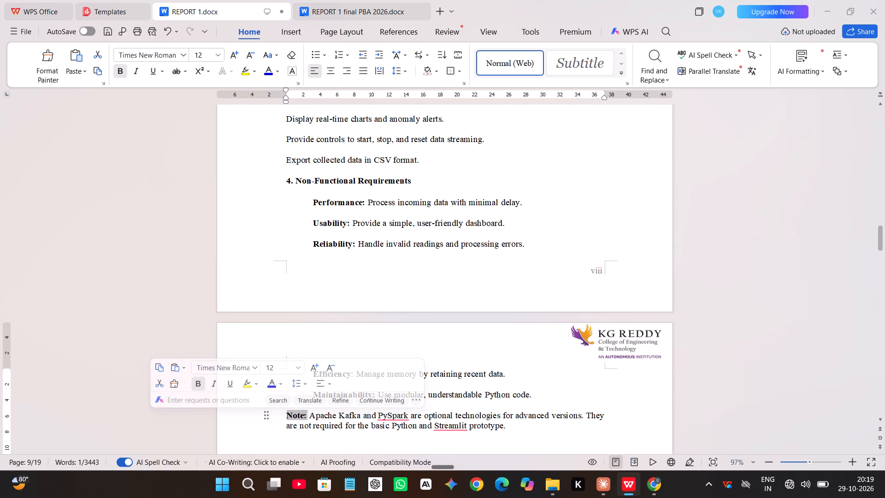
# Set the line spacing of the five non-functional requirement lines, Performance through Maintainability, to 1.0.
pyautogui.scroll(-3, 398, 425)
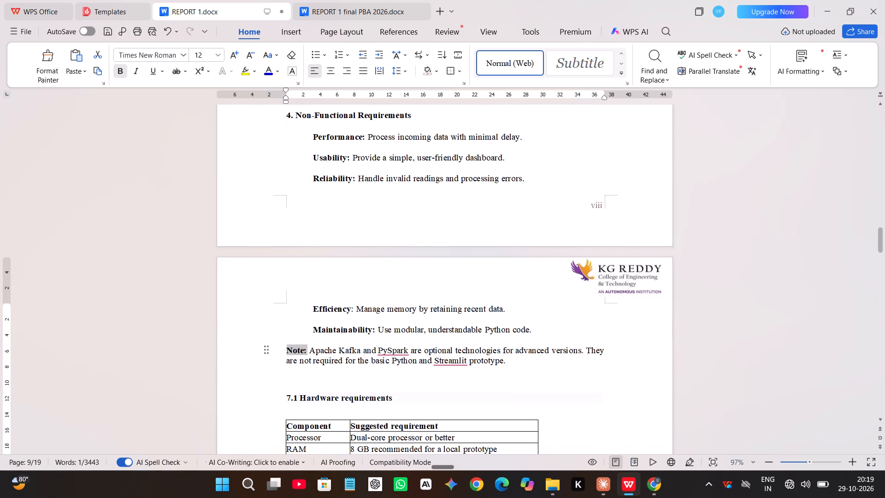
pyautogui.scroll(-2, 398, 425)
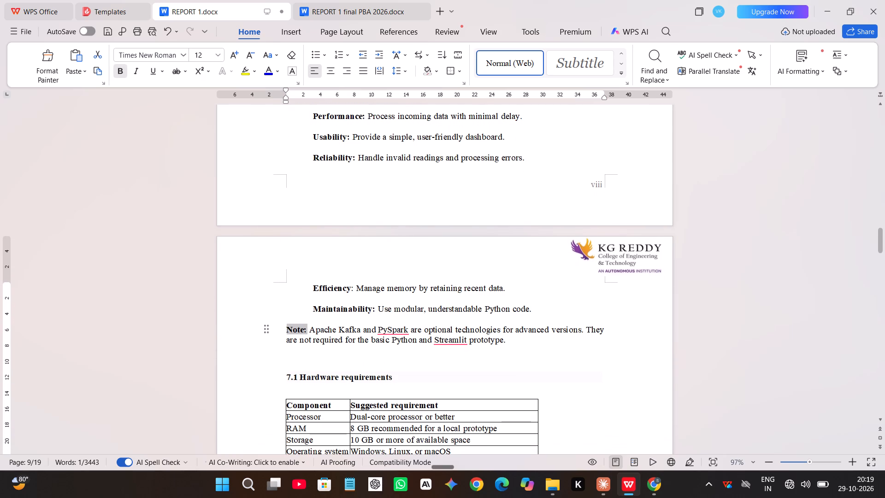
pyautogui.scroll(3, 314, 265)
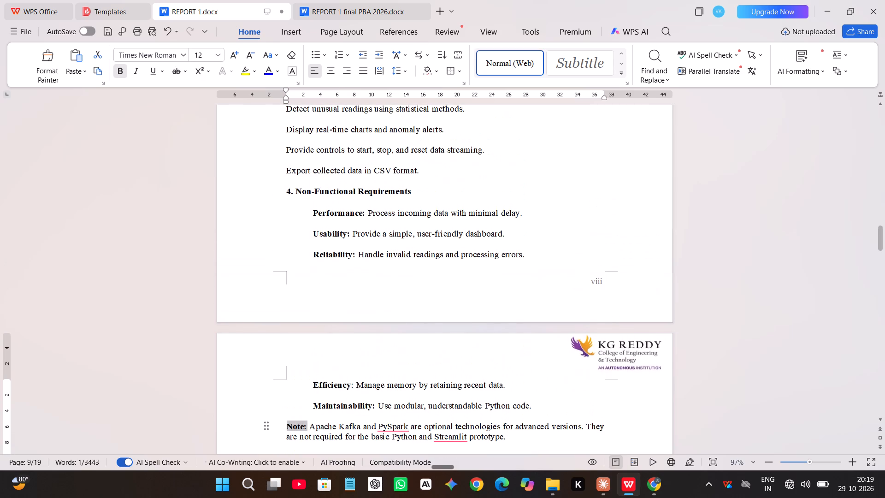
pyautogui.click(313, 222)
pyautogui.moveTo(313, 222); pyautogui.dragTo(499, 261)
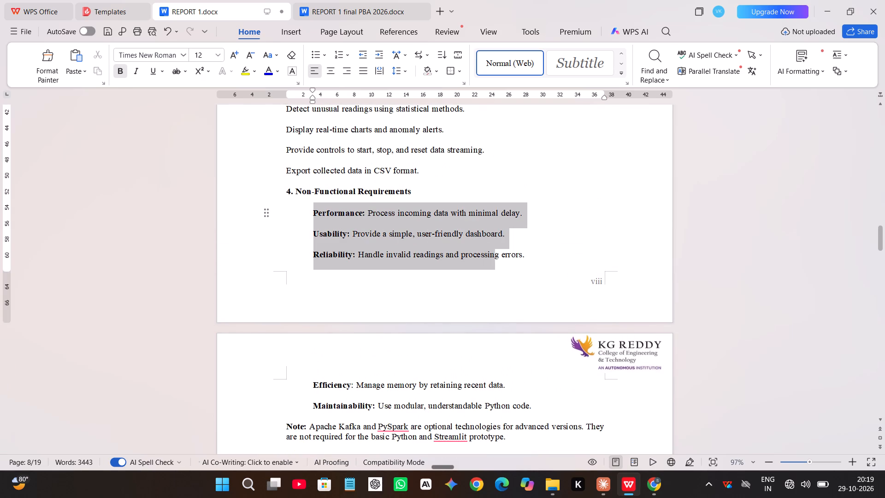
pyautogui.moveTo(499, 261); pyautogui.dragTo(531, 400)
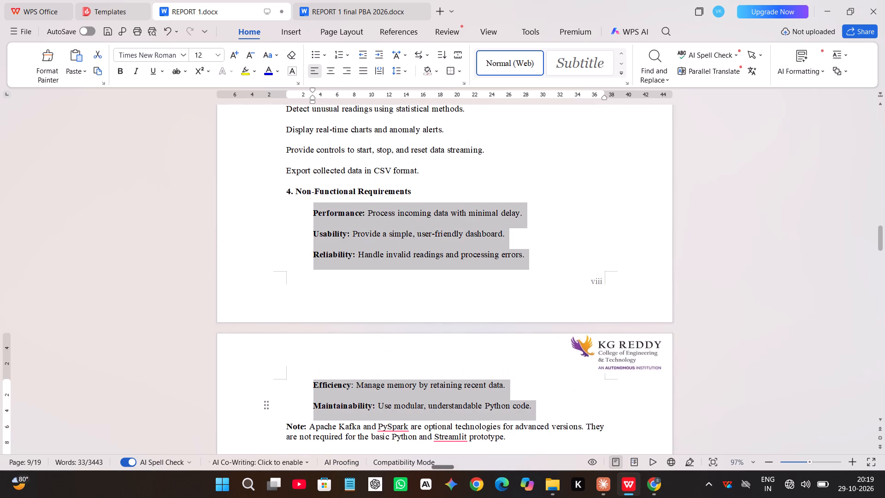
pyautogui.moveTo(531, 400); pyautogui.dragTo(536, 402)
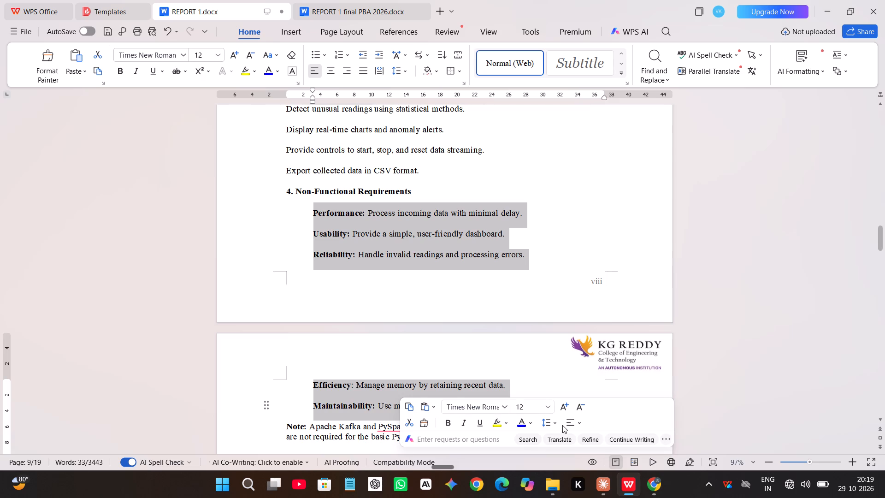
pyautogui.click(555, 422)
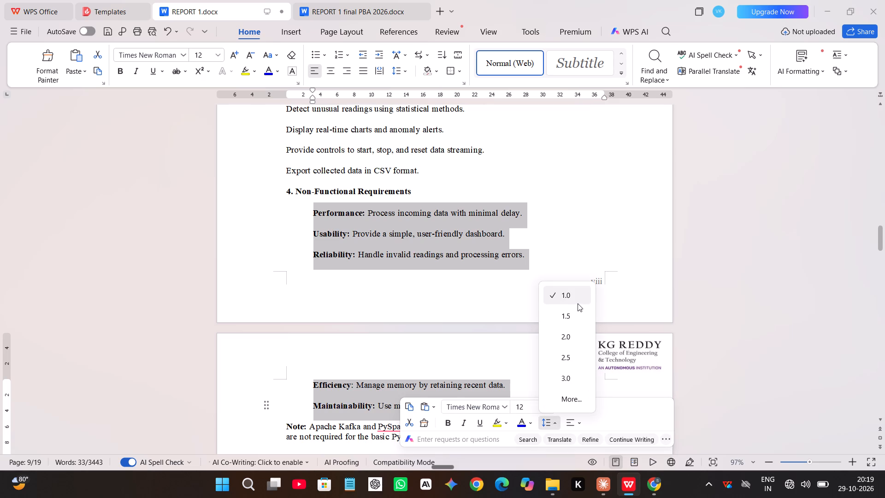
pyautogui.click(577, 302)
pyautogui.click(472, 286)
# Review the layout of section 7, from the Hardware Requirements list through the Non-Functional Requirements.
pyautogui.scroll(1, 472, 286)
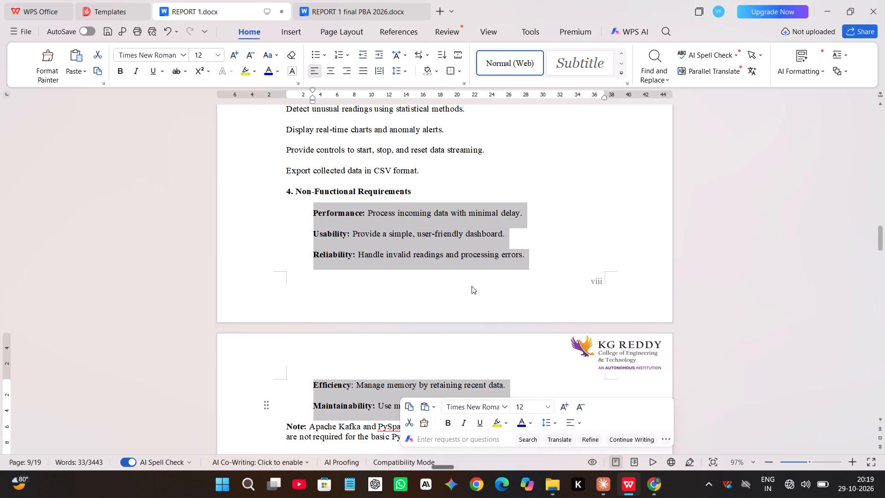
pyautogui.scroll(4, 472, 286)
pyautogui.click(472, 286)
pyautogui.scroll(1, 472, 286)
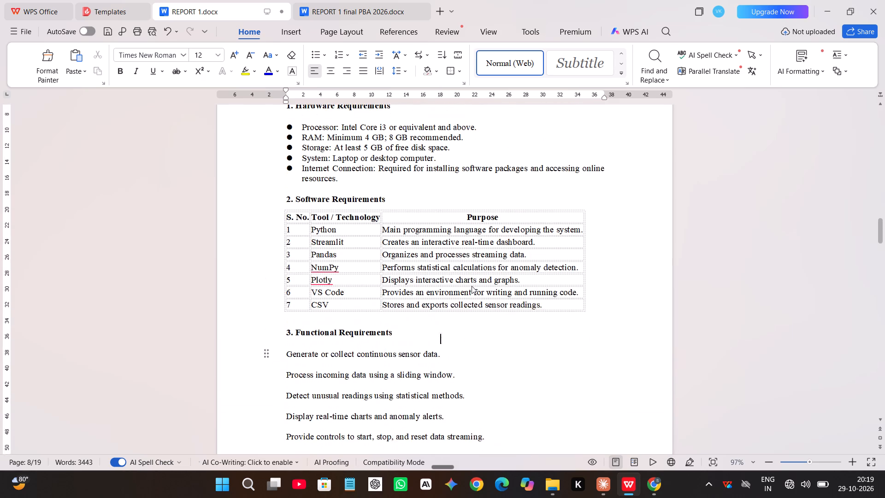
pyautogui.scroll(4, 472, 286)
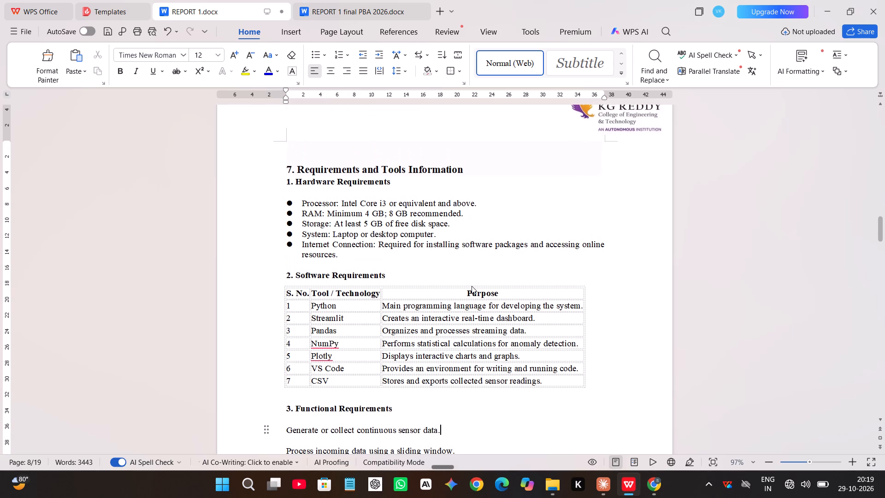
pyautogui.scroll(-6, 472, 286)
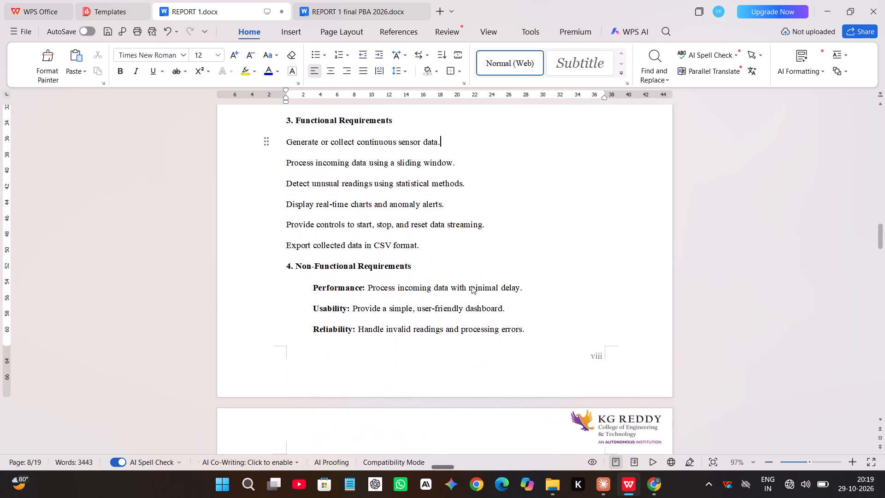
pyautogui.scroll(-2, 472, 286)
pyautogui.scroll(3, 472, 286)
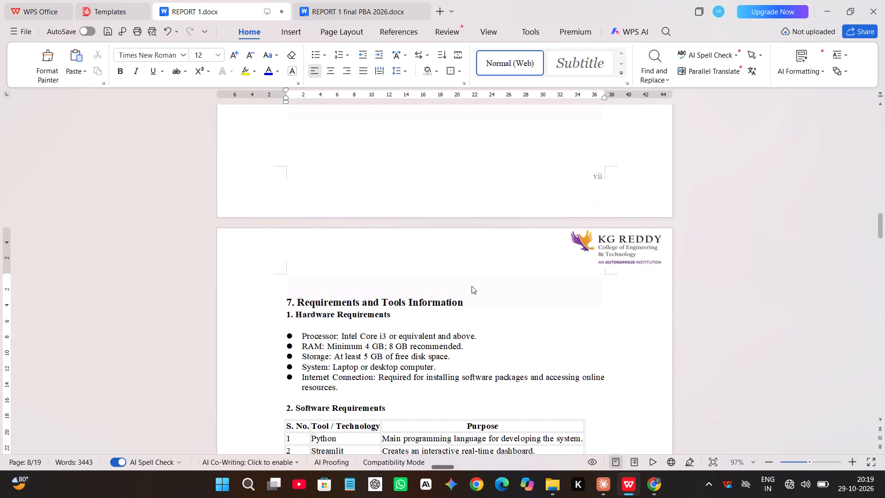
pyautogui.scroll(-7, 472, 286)
pyautogui.scroll(1, 472, 286)
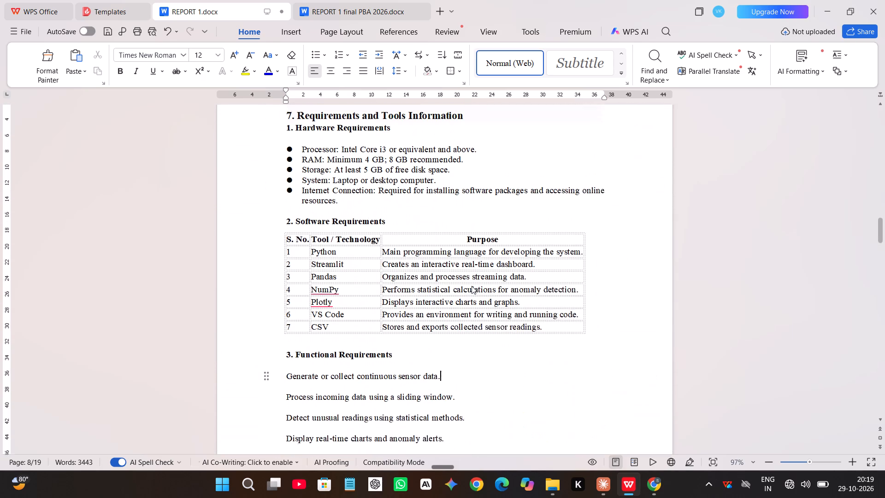
# Insert blank lines before the "3. Functional Requirements" heading to move it from below the Software Requirements table to the next page.
pyautogui.click(287, 362)
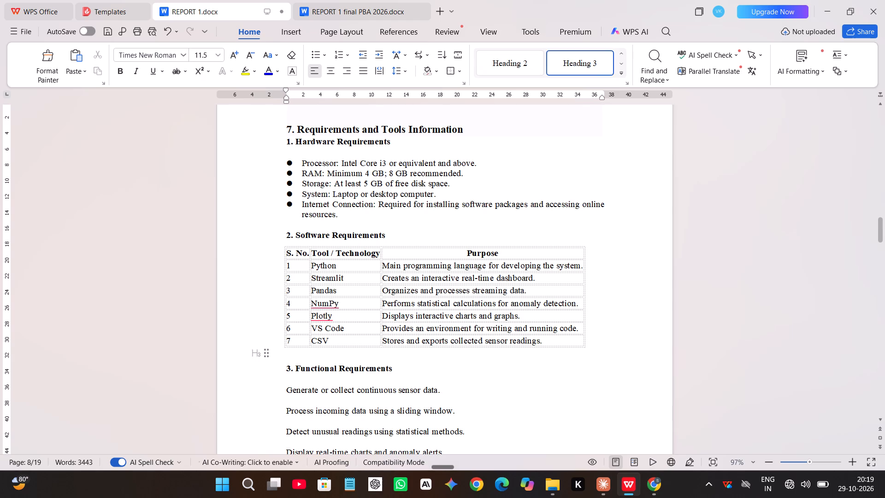
pyautogui.click(283, 365)
pyautogui.press('Return')
pyautogui.press('Return')
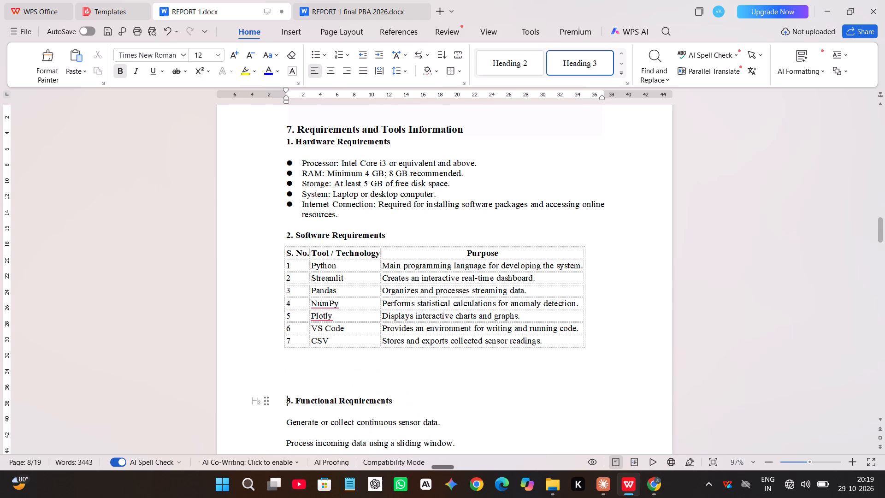
pyautogui.press('Return')
pyautogui.press('Return')
pyautogui.press('Return')
pyautogui.press('Return')
pyautogui.press('Return')
pyautogui.press('Return')
pyautogui.press('Return')
pyautogui.press('Return')
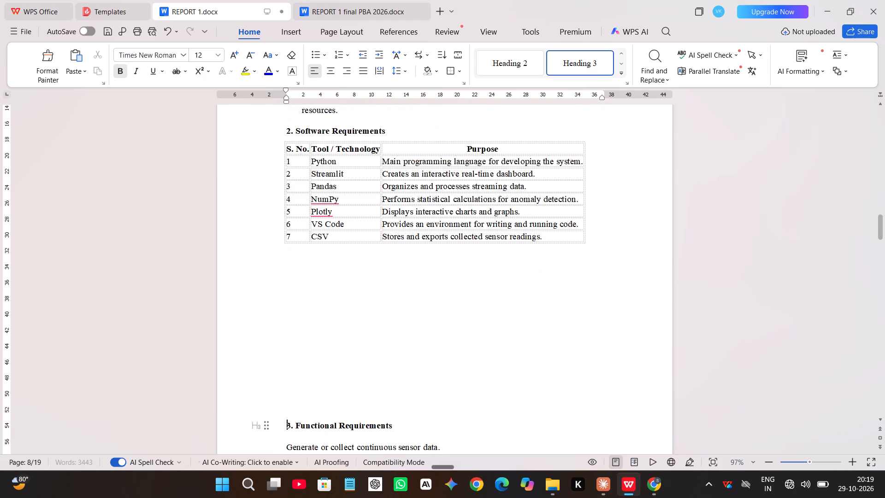
pyautogui.press('Return')
pyautogui.press('Return')
pyautogui.press('Return')
pyautogui.press('Return')
pyautogui.press('Return')
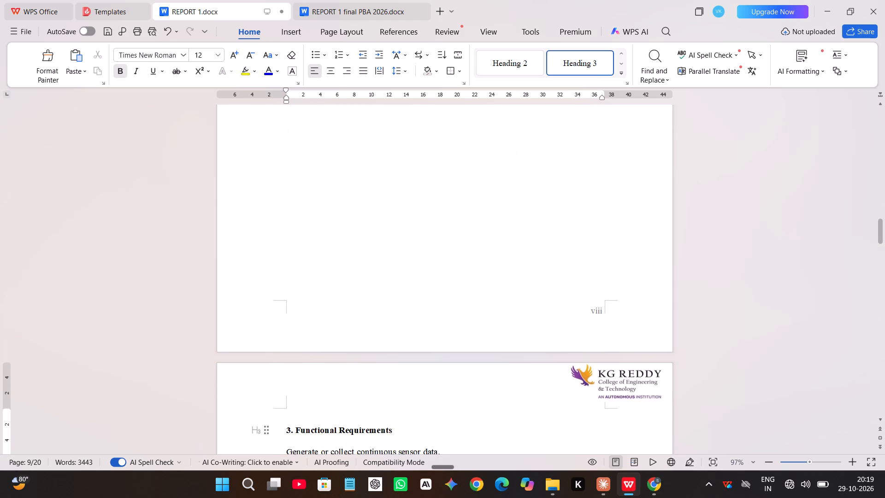
pyautogui.scroll(6, 283, 365)
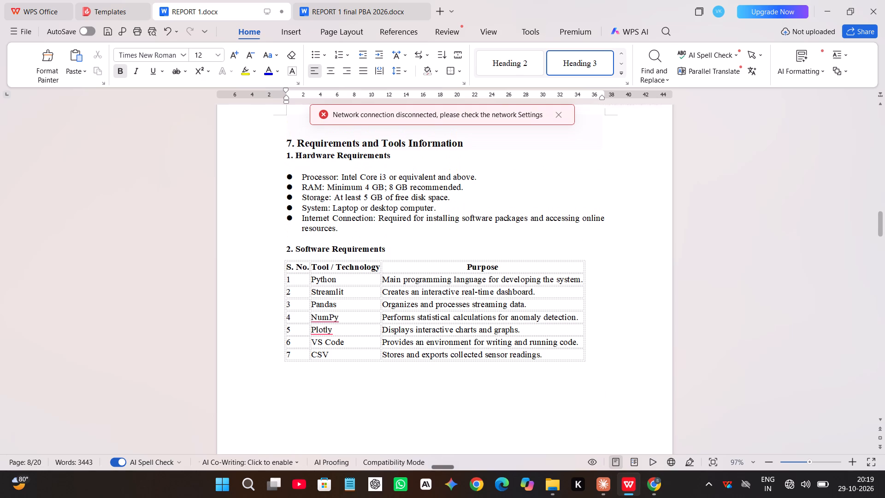
# Check the Wi-Fi status in the system's quick settings.
pyautogui.click(791, 480)
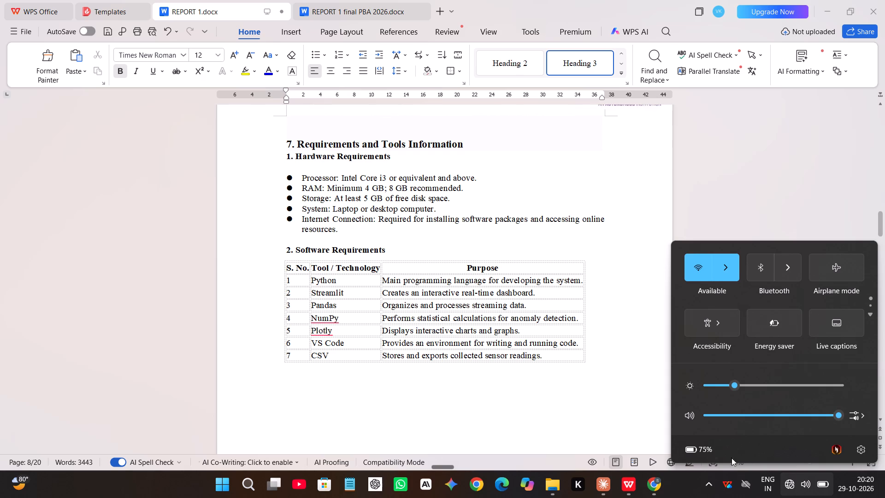
pyautogui.click(626, 371)
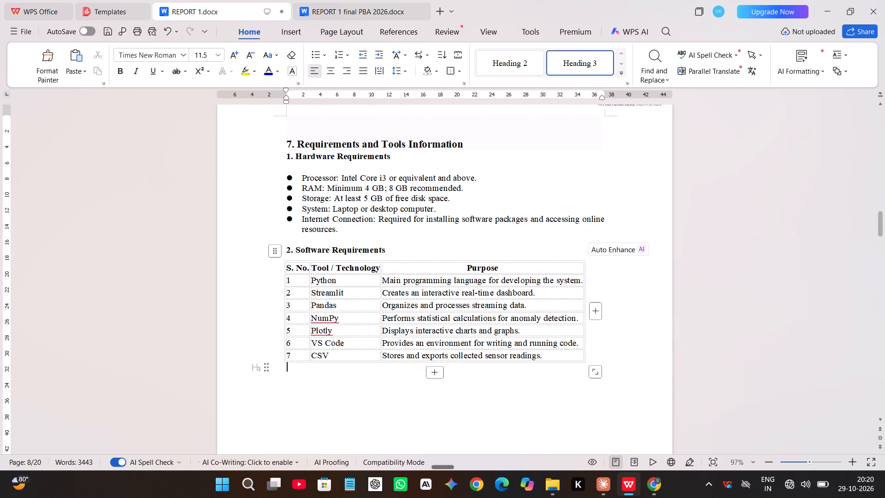
# Delete the 7.1 Hardware requirements section with its component table and closing paragraph, together with the 7.2 Software requirements heading.
pyautogui.scroll(1, 466, 262)
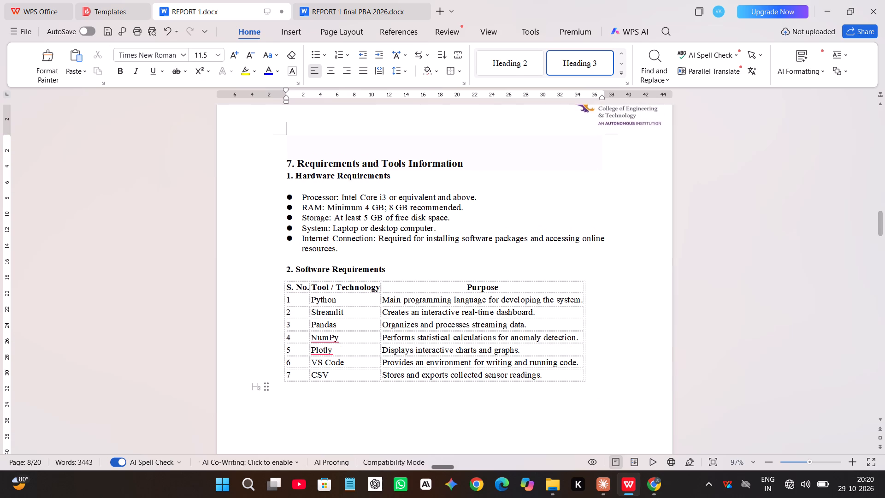
pyautogui.scroll(-8, 390, 247)
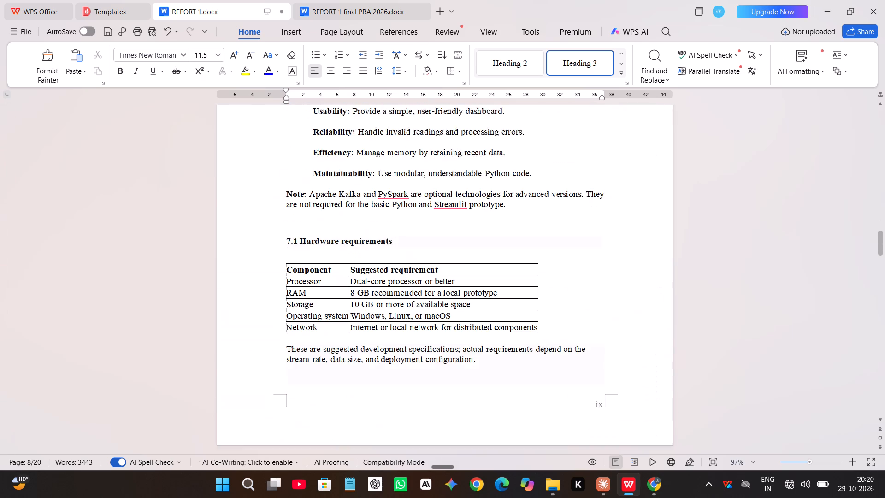
pyautogui.scroll(1, 390, 247)
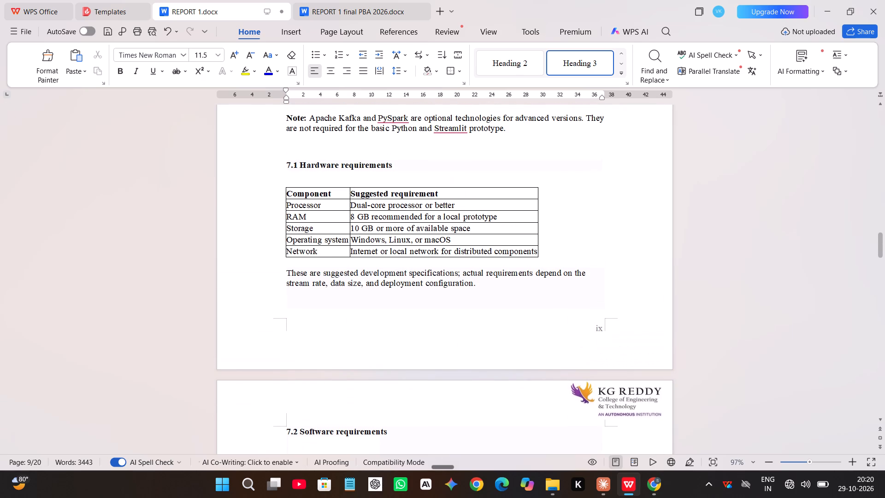
pyautogui.moveTo(290, 163); pyautogui.dragTo(426, 373)
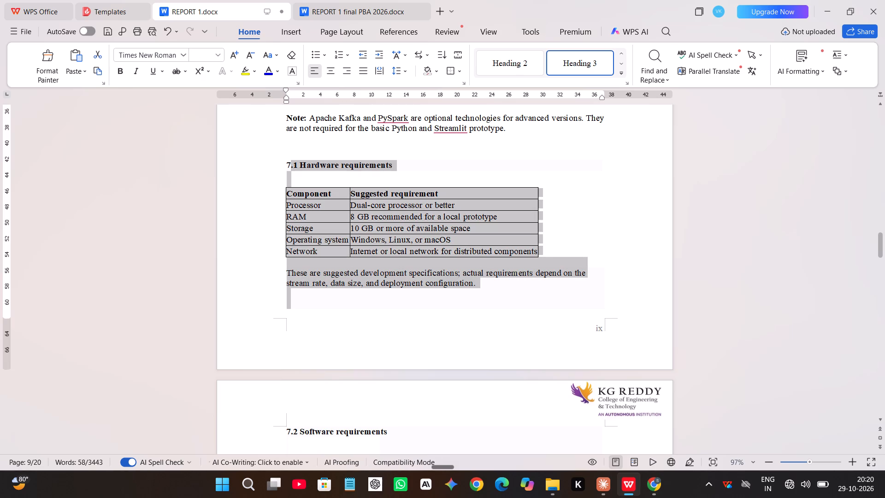
pyautogui.moveTo(426, 373); pyautogui.dragTo(440, 422)
pyautogui.press('BackSpace')
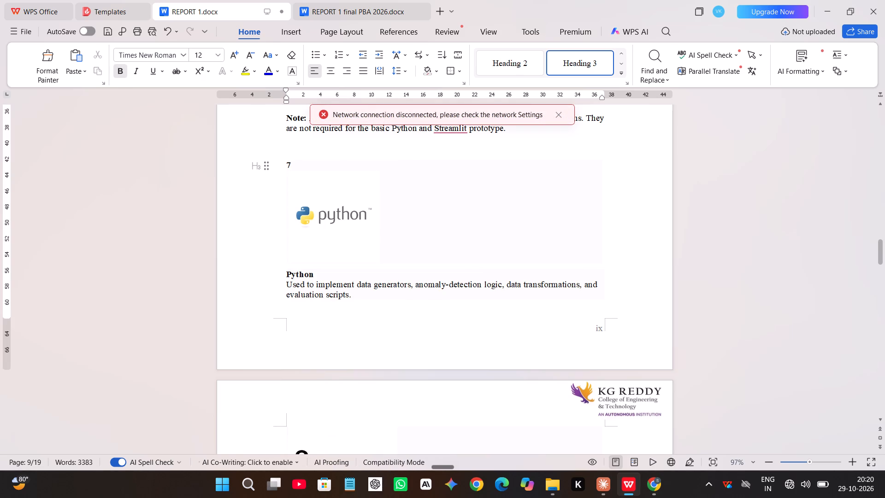
# Delete the old text from the Python description through the end of the 7.5 Non-functional requirements list.
pyautogui.moveTo(303, 204); pyautogui.dragTo(414, 471)
pyautogui.press('BackSpace')
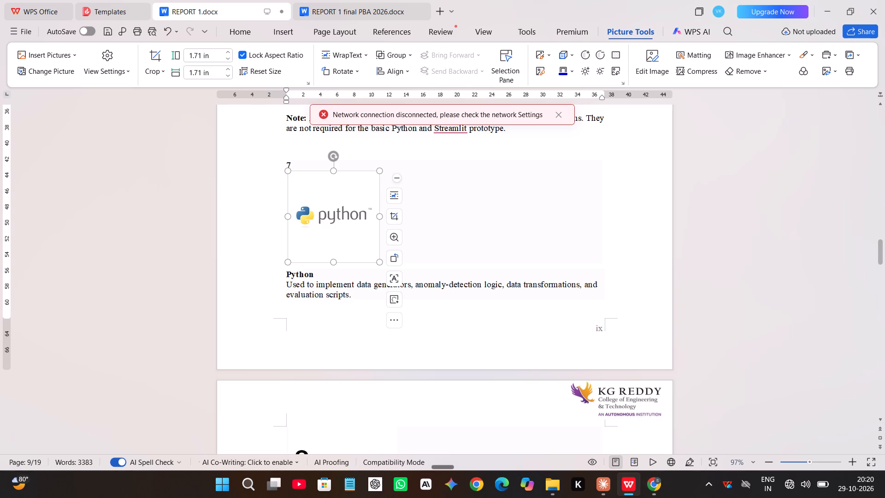
pyautogui.moveTo(283, 274); pyautogui.dragTo(491, 405)
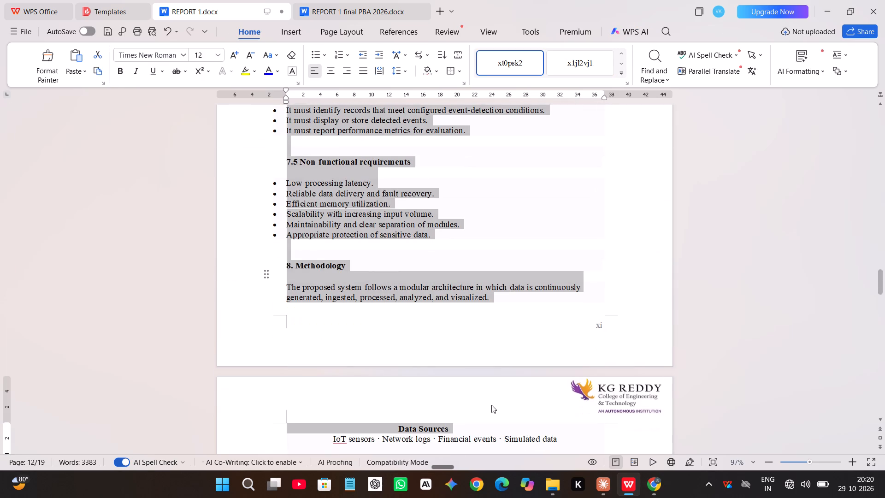
pyautogui.moveTo(491, 405); pyautogui.dragTo(459, 243)
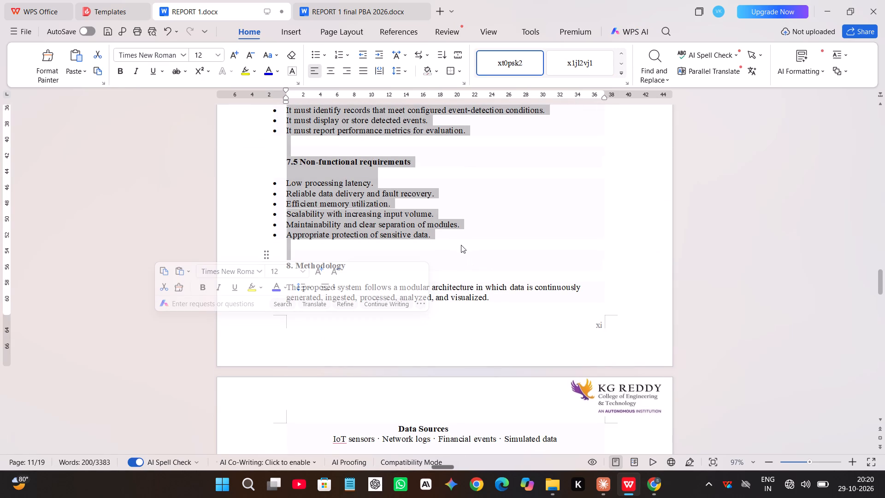
pyautogui.press('BackSpace')
# Delete the leftover Python logo picture and the stray "7" above the 8. Methodology heading.
pyautogui.scroll(5, 461, 245)
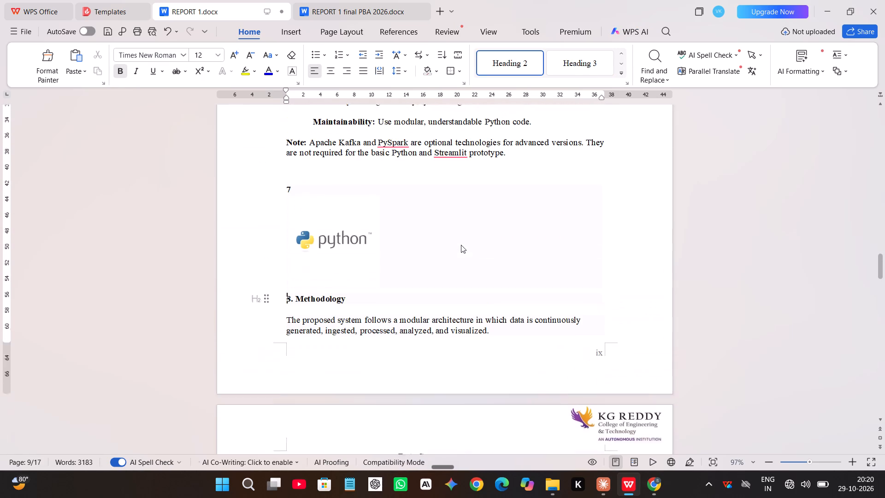
pyautogui.scroll(1, 461, 245)
pyautogui.click(340, 262)
pyautogui.press('BackSpace')
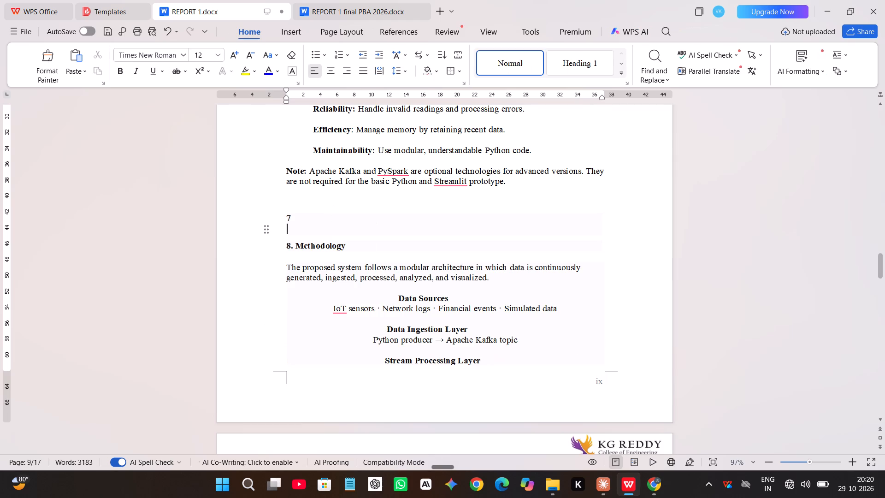
pyautogui.press('\\')
pyautogui.press('BackSpace')
pyautogui.press('BackSpace')
pyautogui.press('BackSpace')
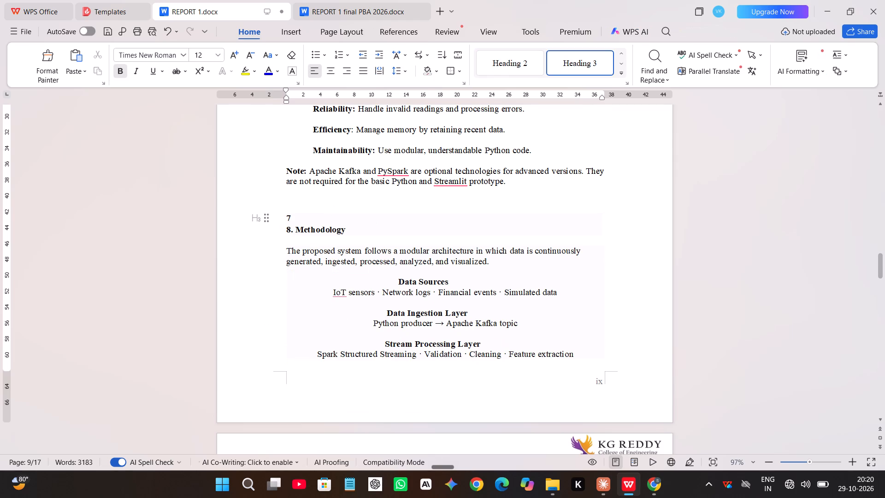
pyautogui.press('BackSpace')
# Insert blank lines above the 8. Methodology heading so that it starts on a new page.
pyautogui.press('Return')
pyautogui.press('Return')
pyautogui.press('Return')
pyautogui.press('Return')
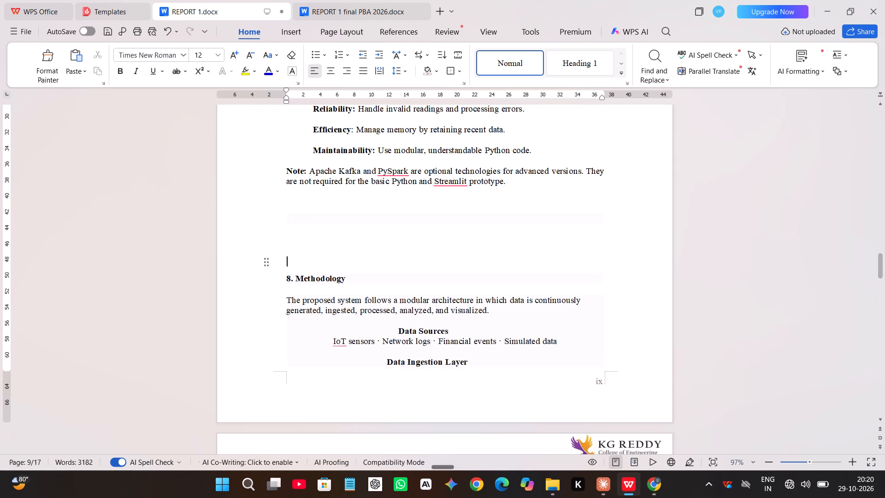
pyautogui.press('Return')
pyautogui.press('Return')
pyautogui.press('Return')
pyautogui.press('Return')
# Remove the left indent from the five non-functional requirement lines, Performance through Maintainability.
pyautogui.scroll(4, 340, 262)
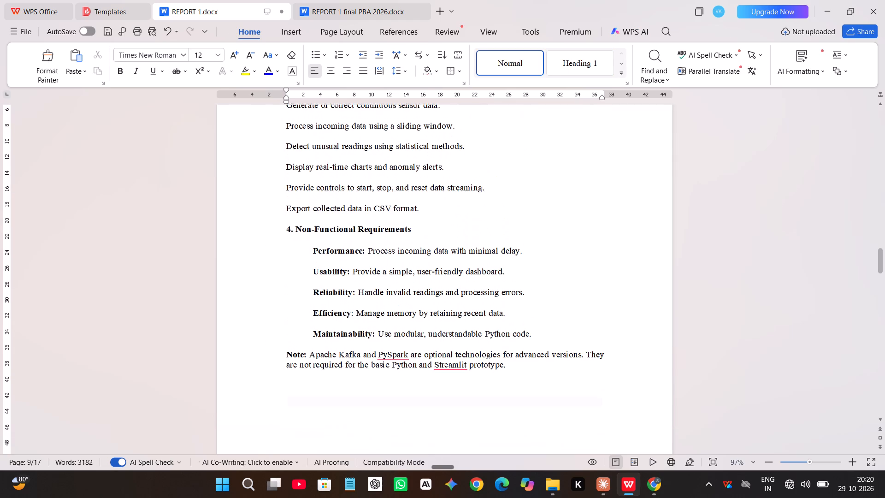
pyautogui.scroll(2, 340, 262)
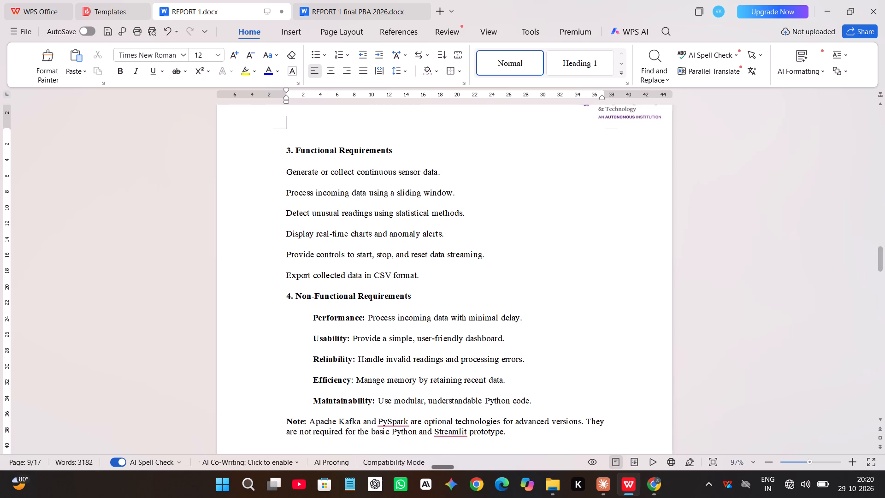
pyautogui.click(311, 315)
pyautogui.press('BackSpace')
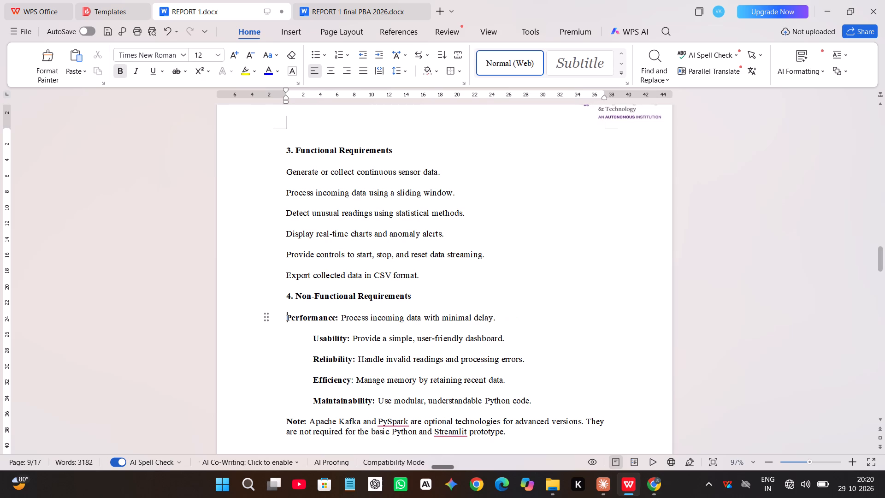
pyautogui.click(311, 341)
pyautogui.press('BackSpace')
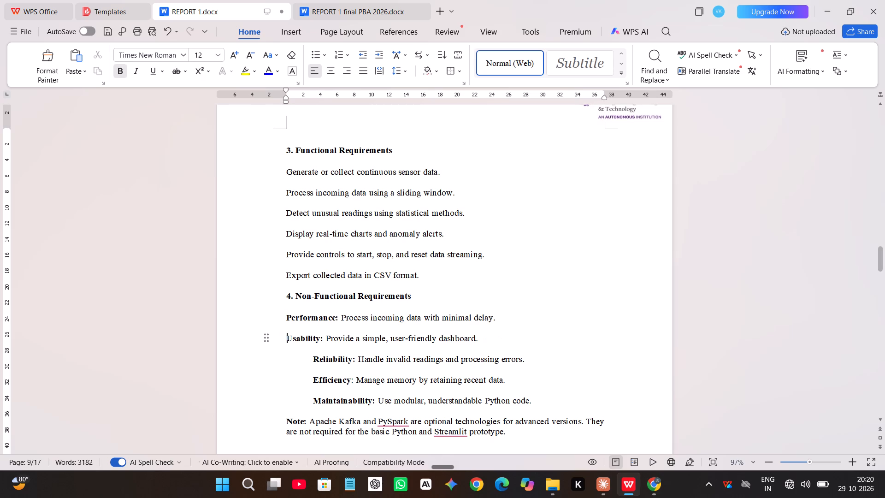
pyautogui.press('Down')
pyautogui.press('BackSpace')
pyautogui.press('Down')
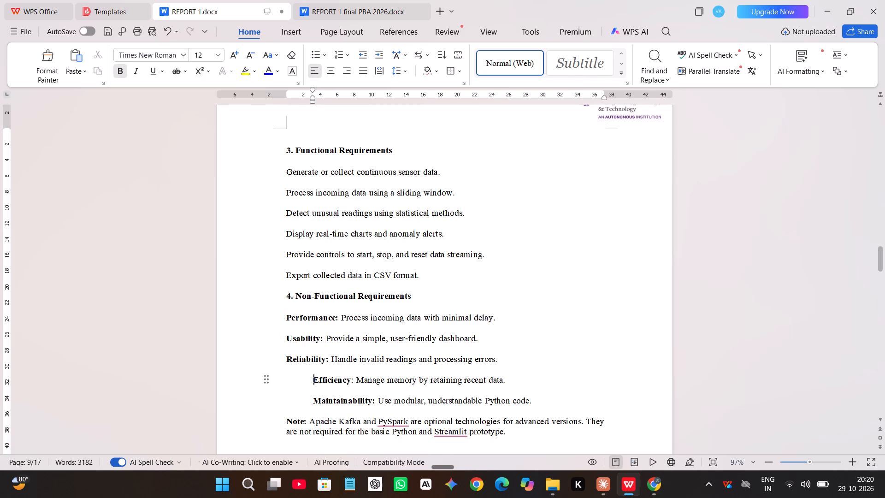
pyautogui.press('BackSpace')
pyautogui.press('Down')
pyautogui.press('BackSpace')
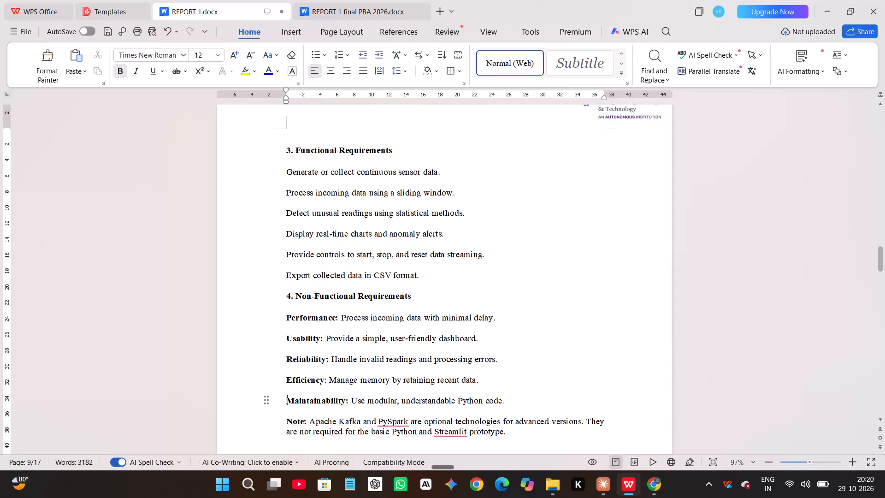
# Insert a blank line above the 3. Functional Requirements heading at the start of its page.
pyautogui.scroll(-2, 311, 341)
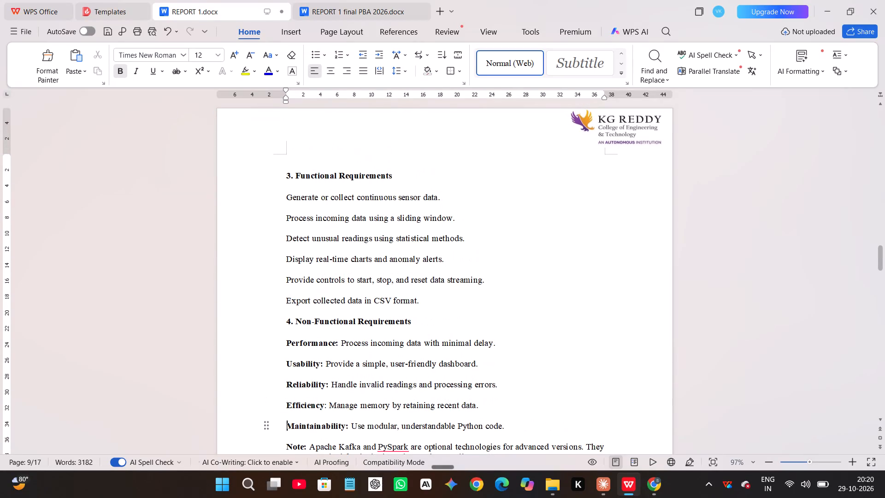
pyautogui.scroll(-4, 311, 341)
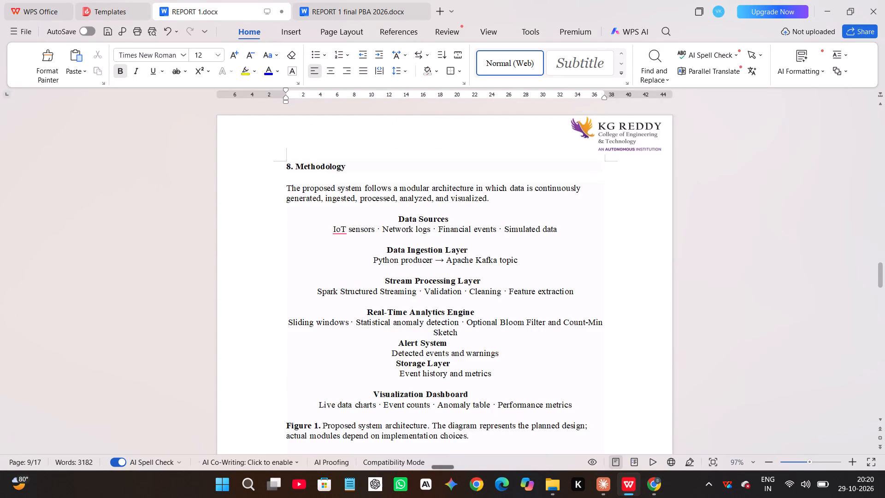
pyautogui.scroll(8, 311, 341)
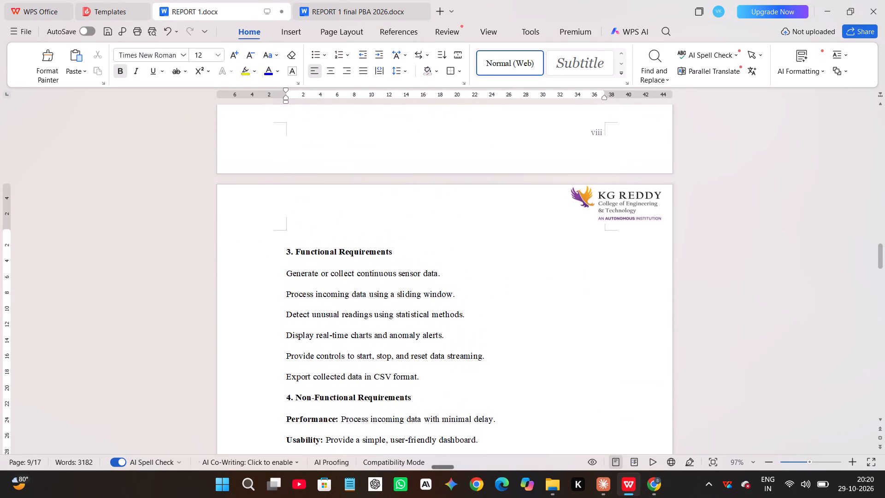
pyautogui.click(286, 250)
pyautogui.press('BackSpace')
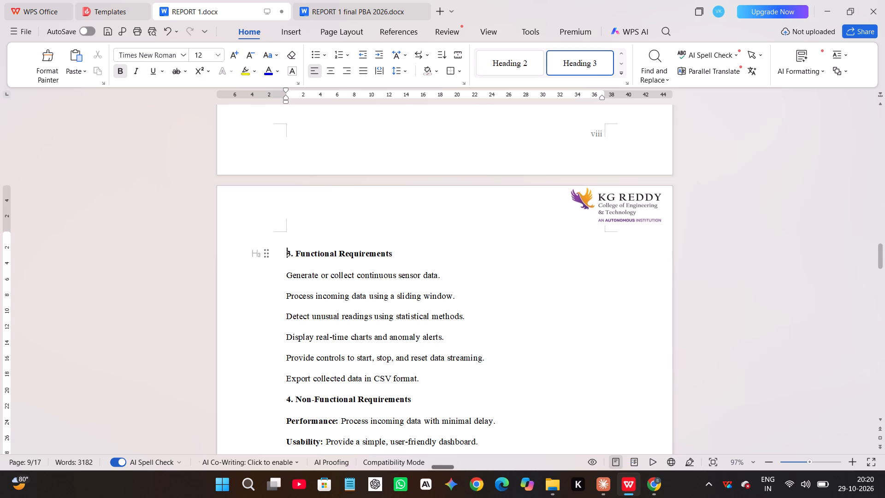
pyautogui.press('Return')
pyautogui.hscroll(1, 286, 250)
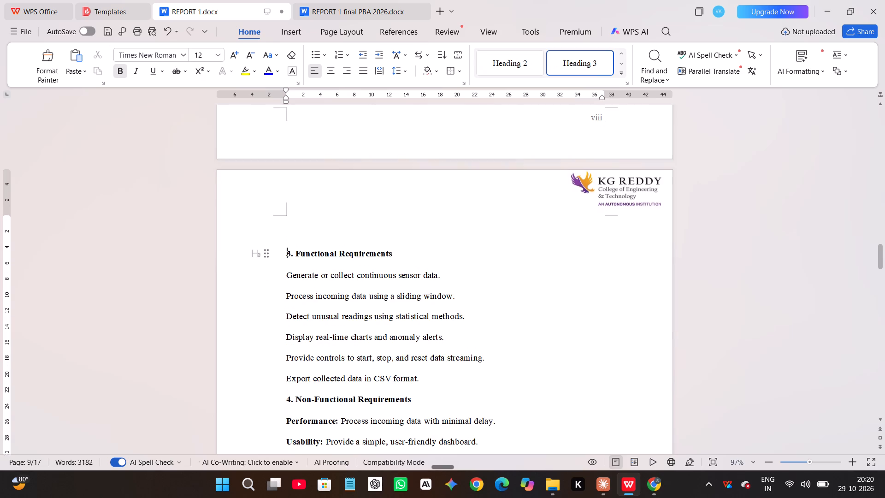
pyautogui.hscroll(1, 286, 250)
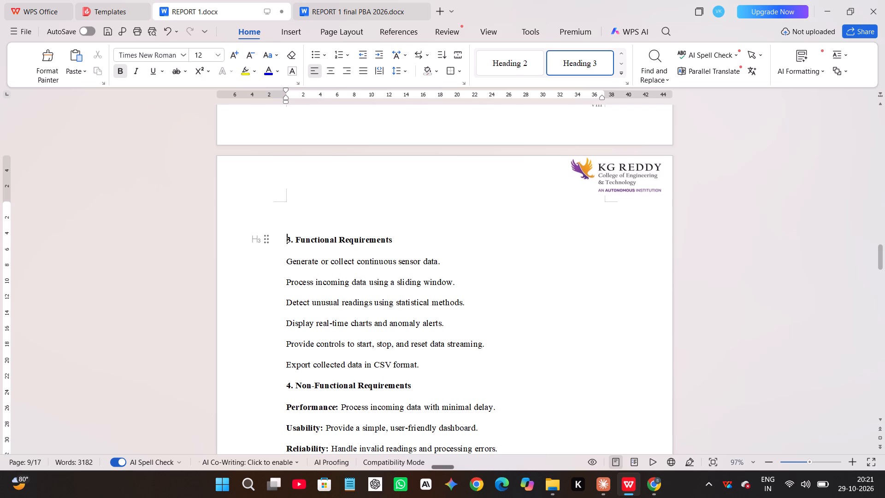
# Review the page layout from the Literature Survey through the Functional and Non-Functional Requirements.
pyautogui.scroll(1, 286, 250)
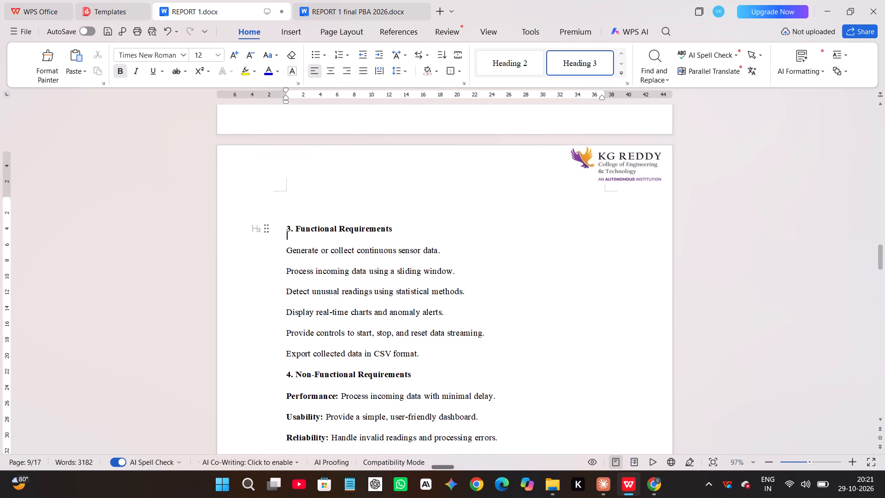
pyautogui.scroll(8, 286, 250)
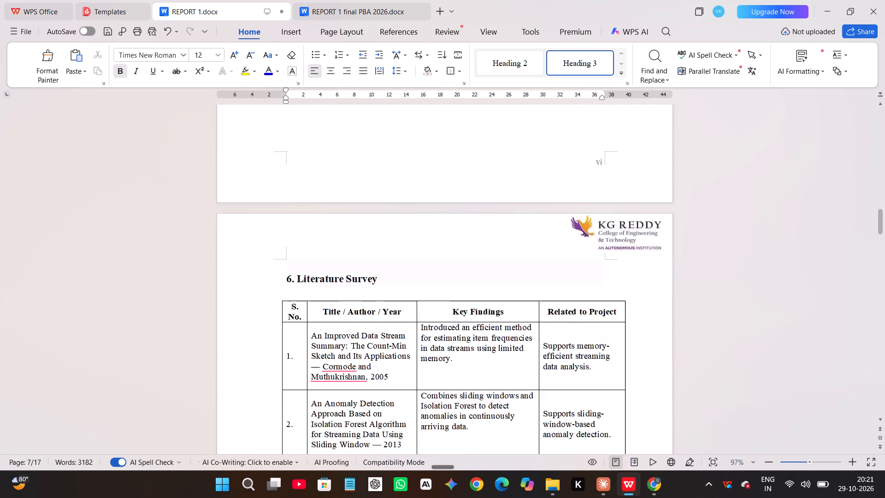
pyautogui.scroll(1, 286, 250)
pyautogui.scroll(-1, 286, 250)
pyautogui.scroll(2, 286, 250)
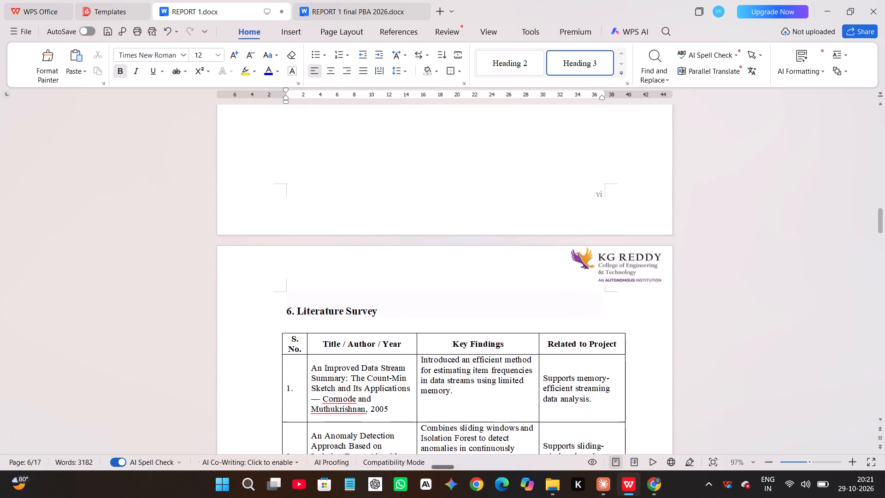
pyautogui.scroll(2, 286, 250)
pyautogui.scroll(-10, 286, 250)
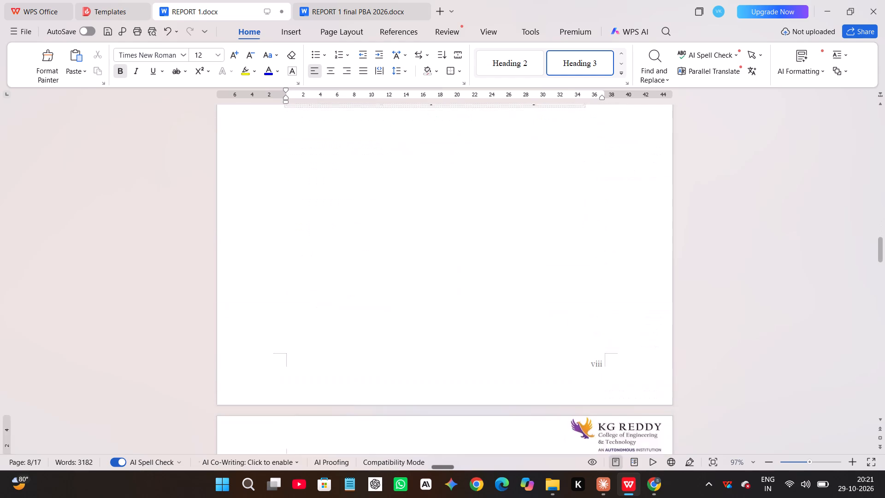
pyautogui.scroll(-3, 286, 250)
pyautogui.scroll(4, 286, 250)
pyautogui.scroll(-8, 286, 250)
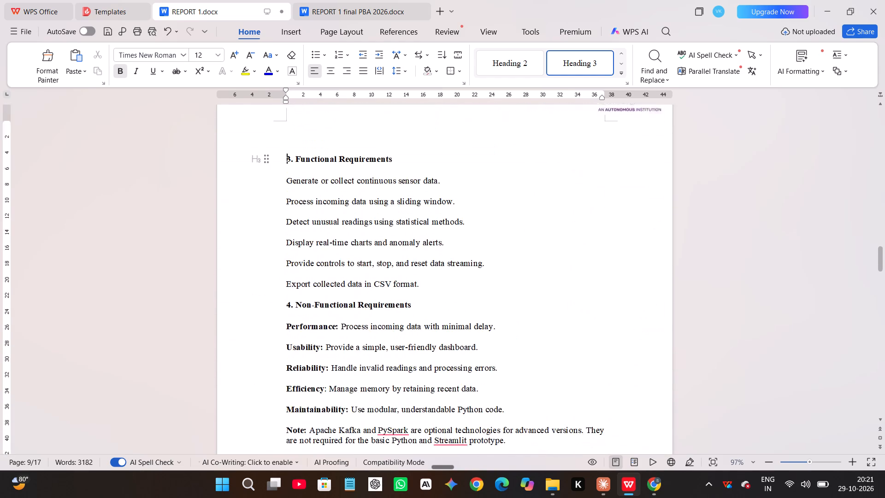
pyautogui.scroll(-1, 286, 250)
pyautogui.scroll(1, 286, 250)
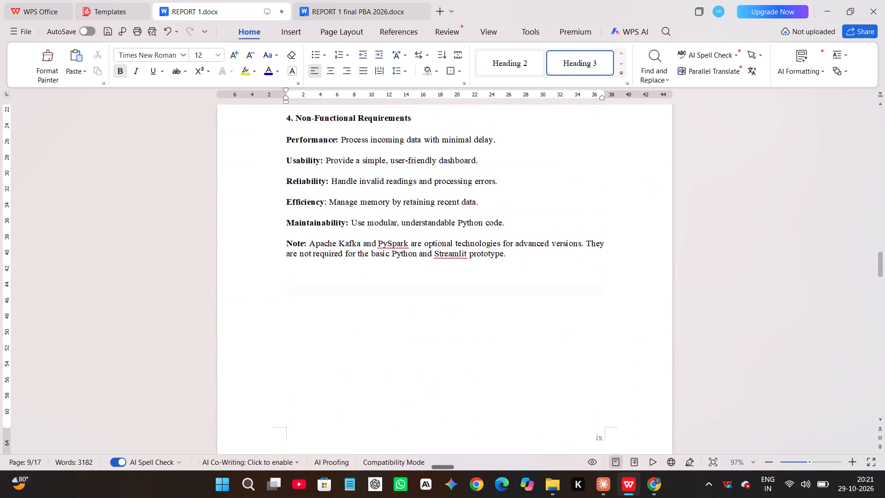
pyautogui.scroll(4, 286, 250)
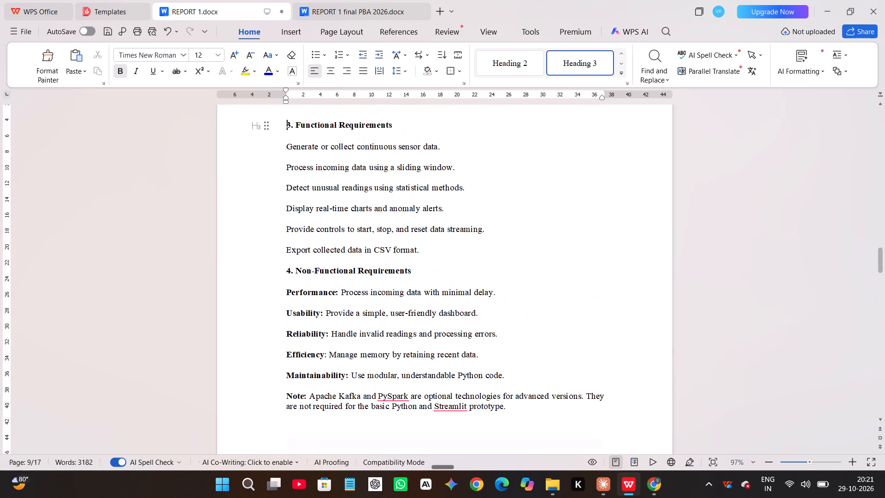
# Insert a blank line between the CSV export line and the 4. Non-Functional Requirements heading.
pyautogui.click(419, 250)
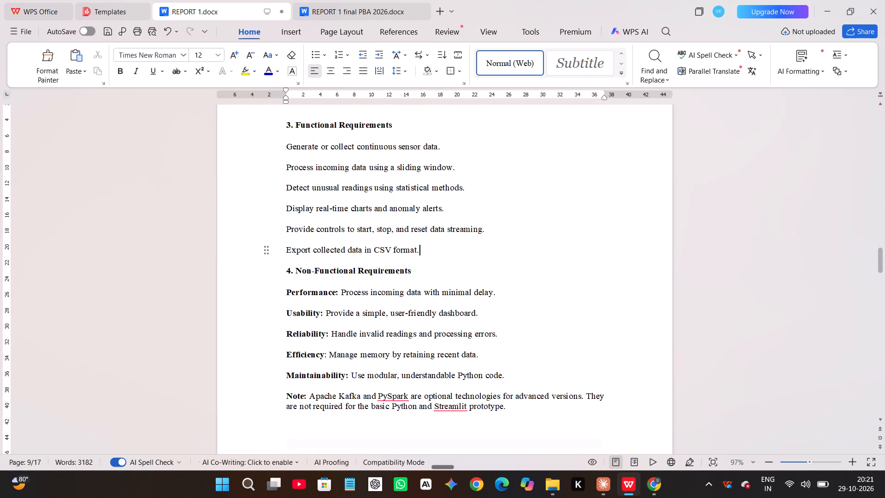
pyautogui.press('Return')
# Insert an unbulleted blank line after the Internet Connection item, above the 2. Software Requirements heading.
pyautogui.scroll(1, 419, 250)
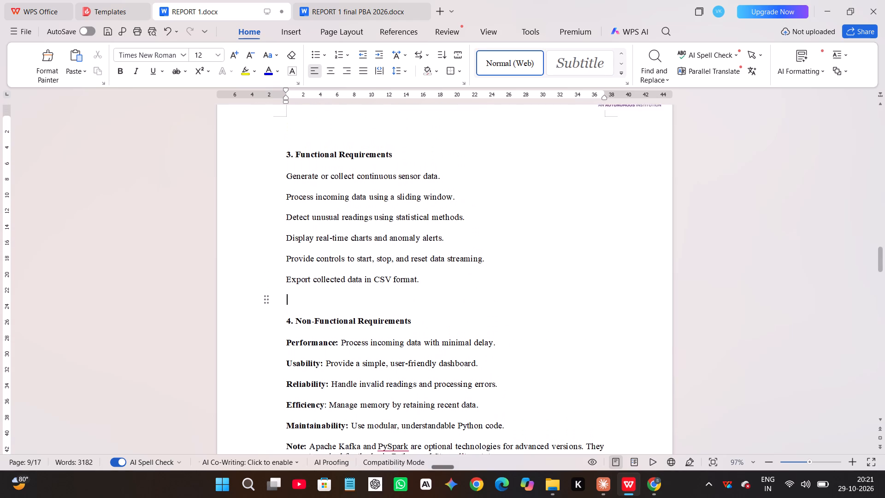
pyautogui.scroll(5, 419, 250)
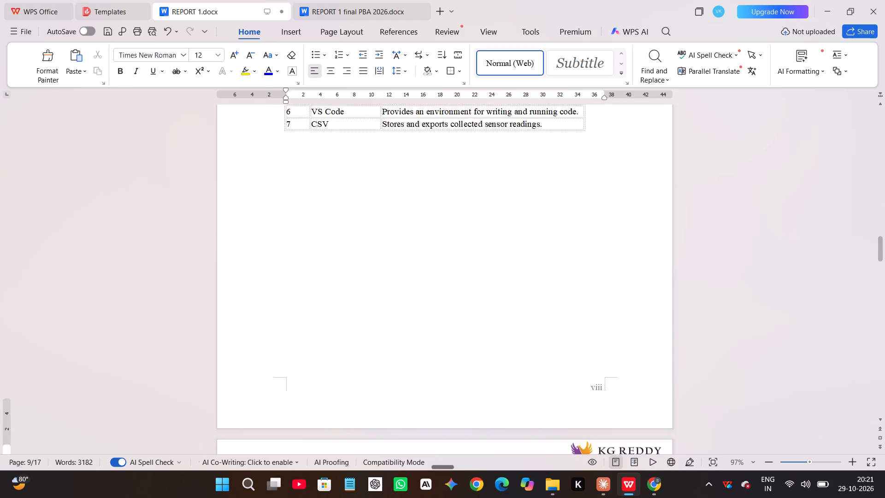
pyautogui.scroll(2, 419, 250)
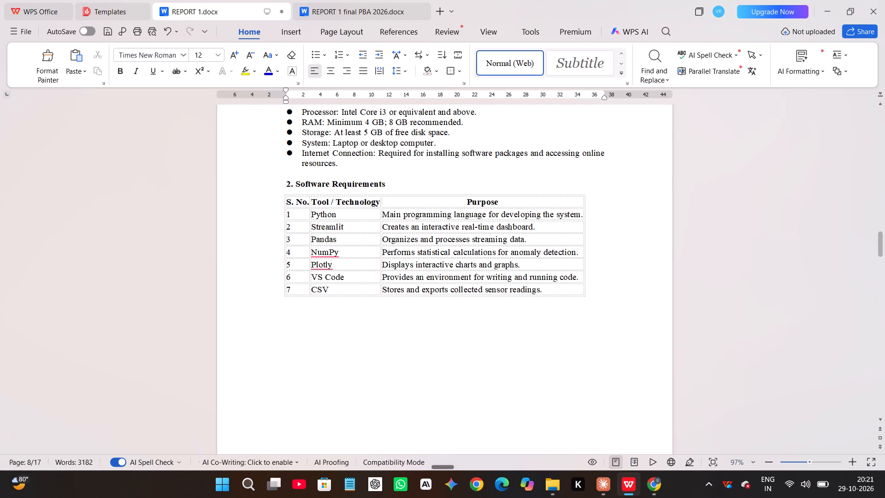
pyautogui.click(386, 164)
pyautogui.press('Return')
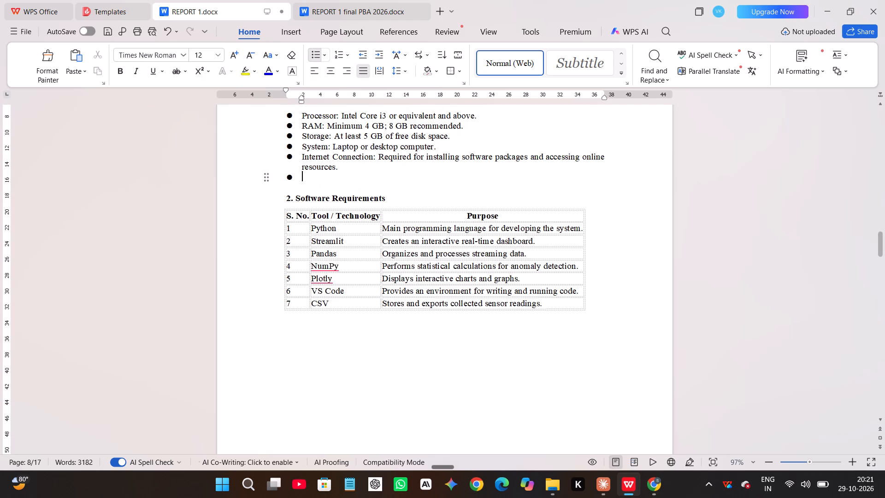
pyautogui.press('BackSpace')
# Insert a blank line between the Requirements and Tools Information heading and the 1. Hardware Requirements heading.
pyautogui.scroll(3, 386, 164)
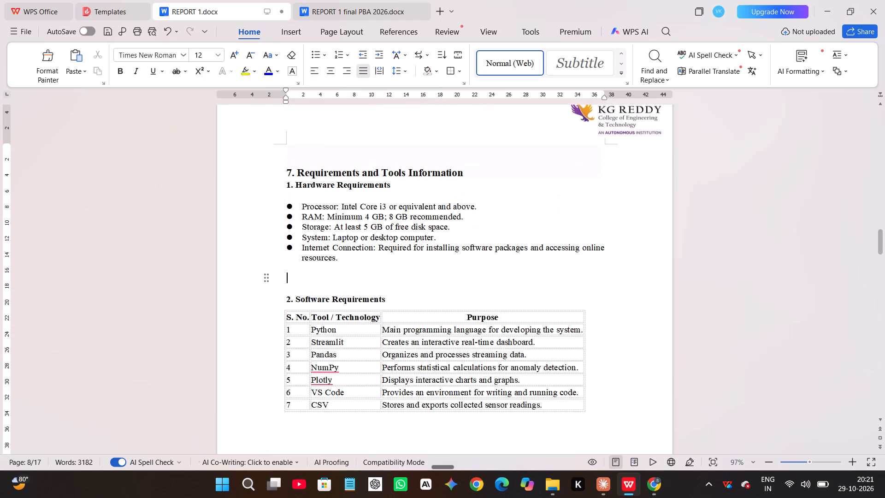
pyautogui.click(478, 176)
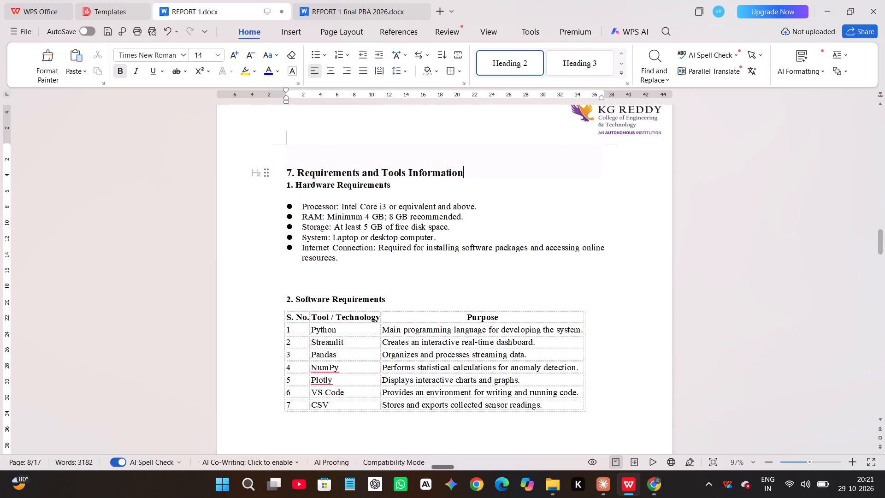
pyautogui.press('Return')
pyautogui.press('BackSpace')
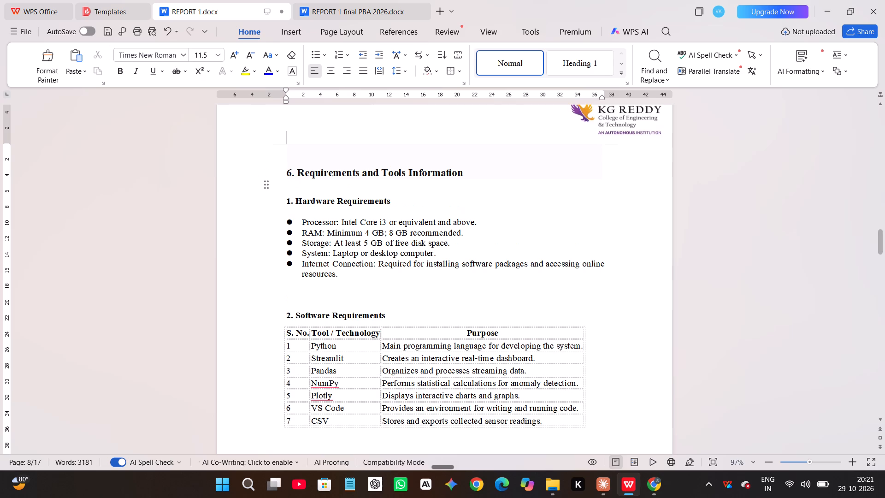
pyautogui.scroll(-2, 478, 176)
# Delete the text under the 8. Methodology heading, from the modular architecture introduction through the Figure 1 caption.
pyautogui.scroll(-9, 478, 176)
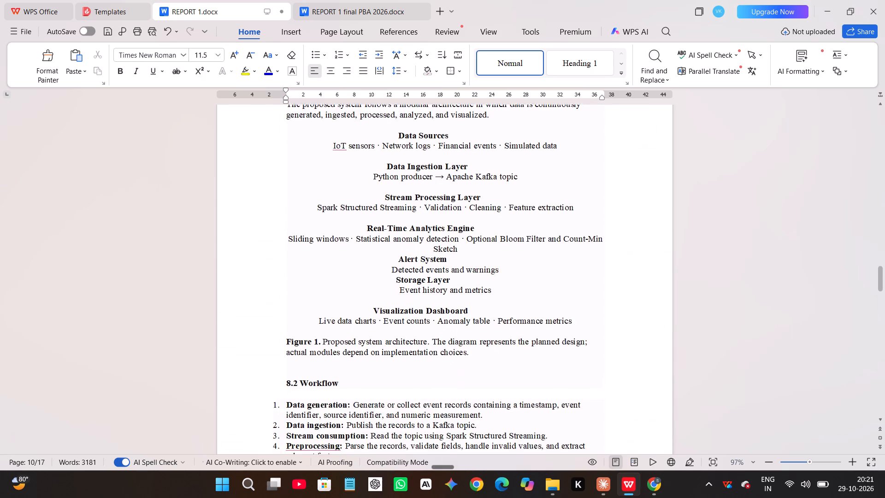
pyautogui.scroll(2, 478, 176)
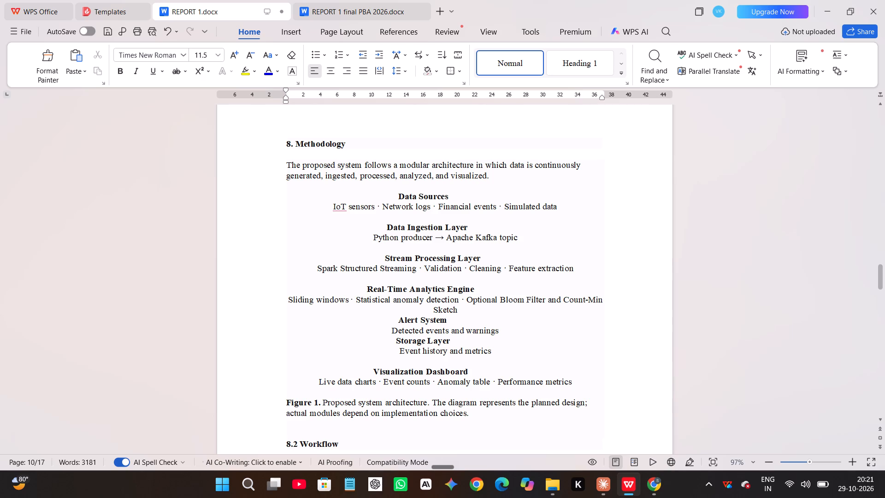
pyautogui.moveTo(287, 162); pyautogui.dragTo(499, 388)
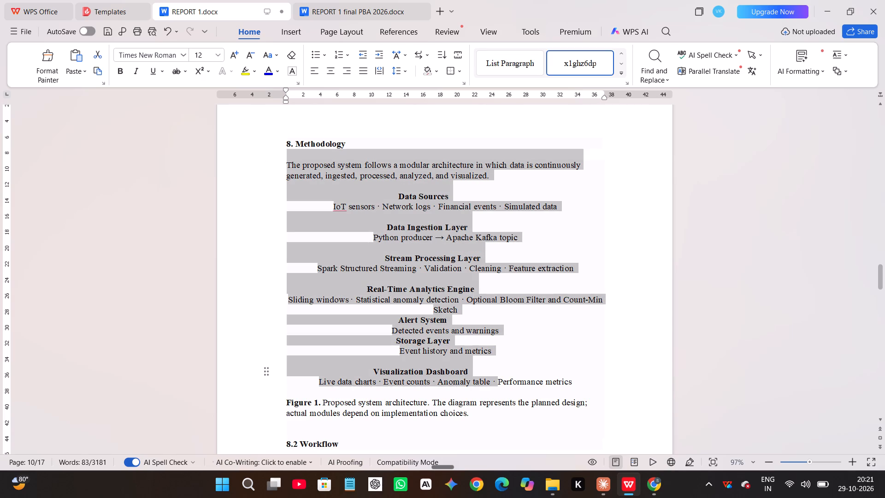
pyautogui.moveTo(499, 388); pyautogui.dragTo(493, 407)
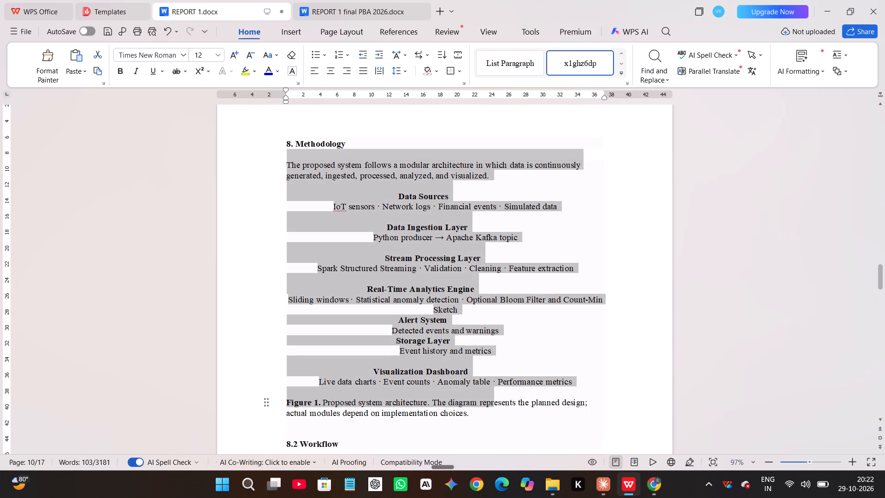
pyautogui.moveTo(493, 407); pyautogui.dragTo(496, 412)
pyautogui.press('BackSpace')
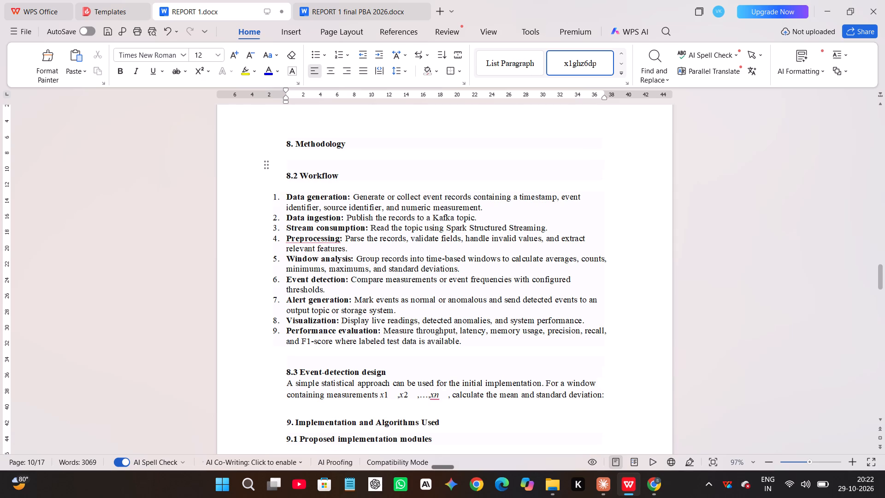
# Delete the nine-item numbered list under the 8.2 Workflow heading, from Data generation through Performance evaluation.
pyautogui.moveTo(286, 194); pyautogui.dragTo(477, 347)
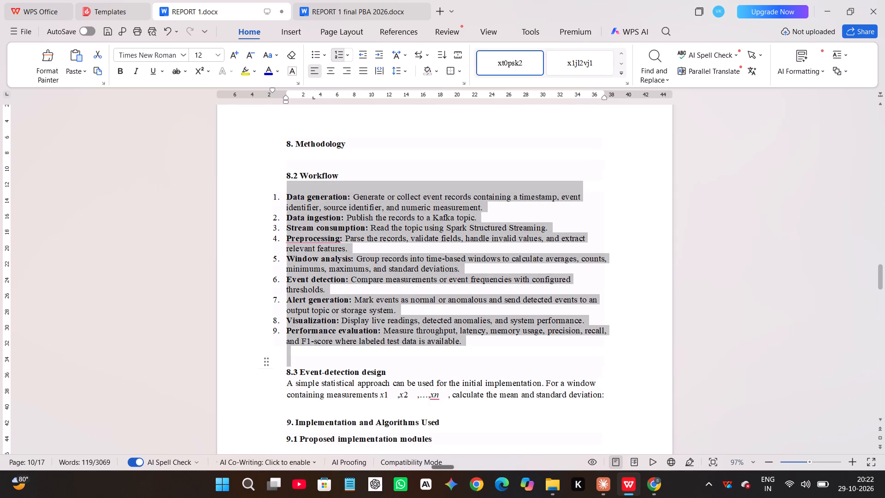
pyautogui.press('BackSpace')
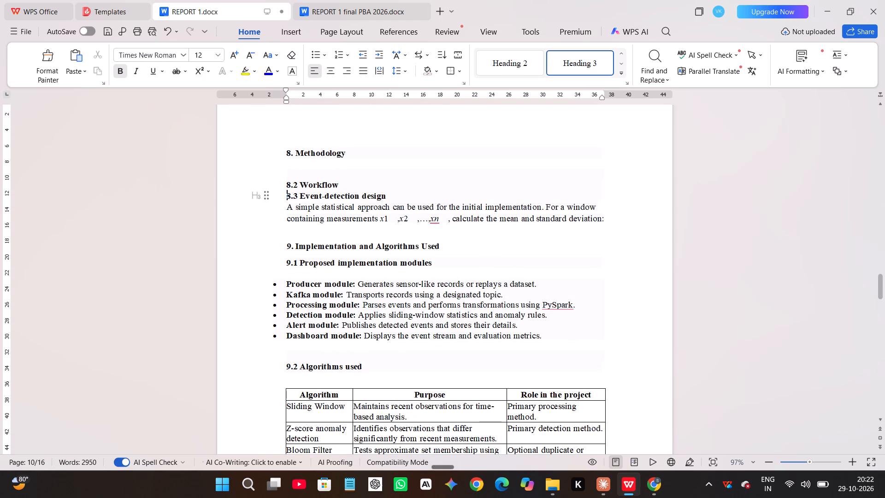
# Delete the 8.3 Event-detection design heading together with its paragraph on the statistical approach.
pyautogui.moveTo(605, 221); pyautogui.dragTo(363, 216)
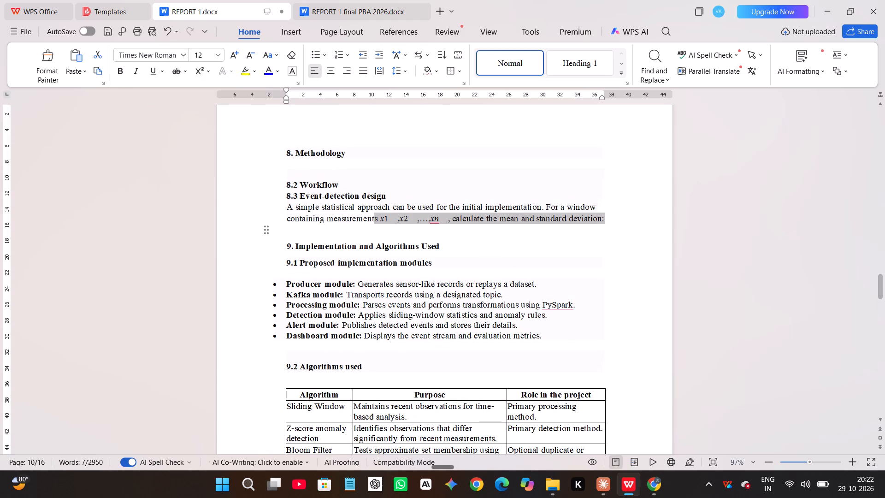
pyautogui.moveTo(363, 216); pyautogui.dragTo(281, 198)
pyautogui.press('BackSpace')
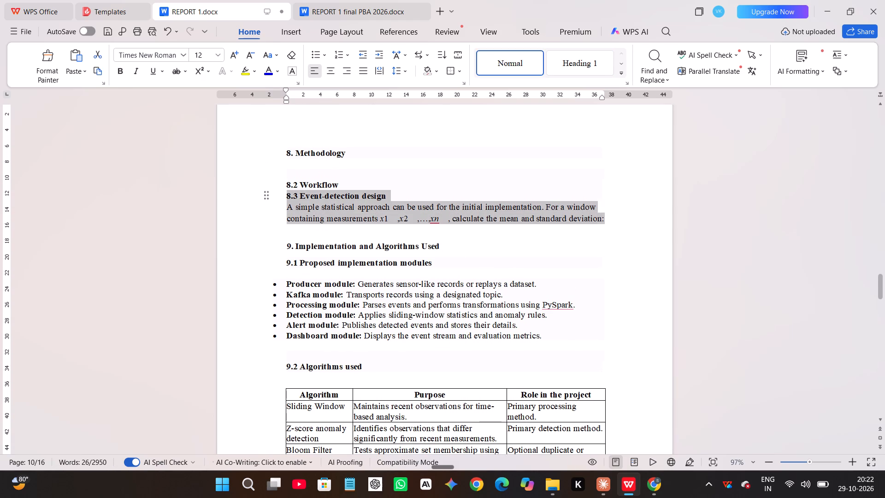
# Renumber the Methodology heading as 7 and insert a blank line in normal style beneath it.
pyautogui.scroll(1, 281, 198)
pyautogui.click(313, 205)
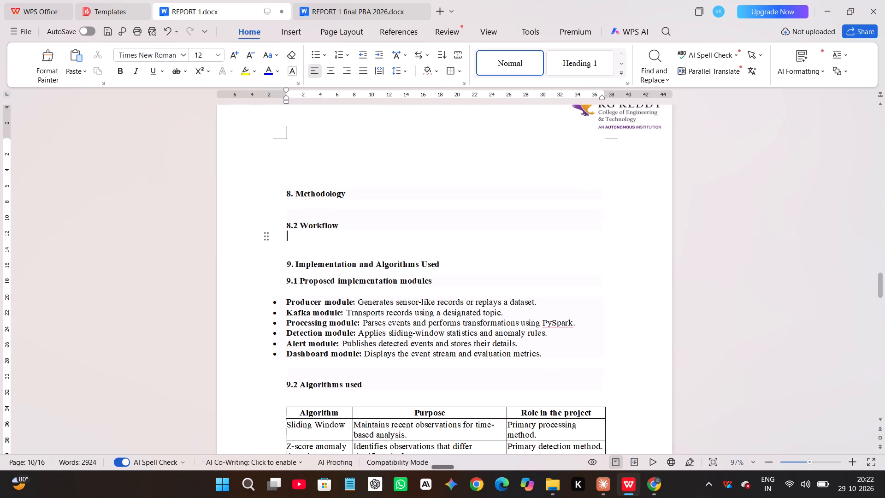
pyautogui.click(353, 198)
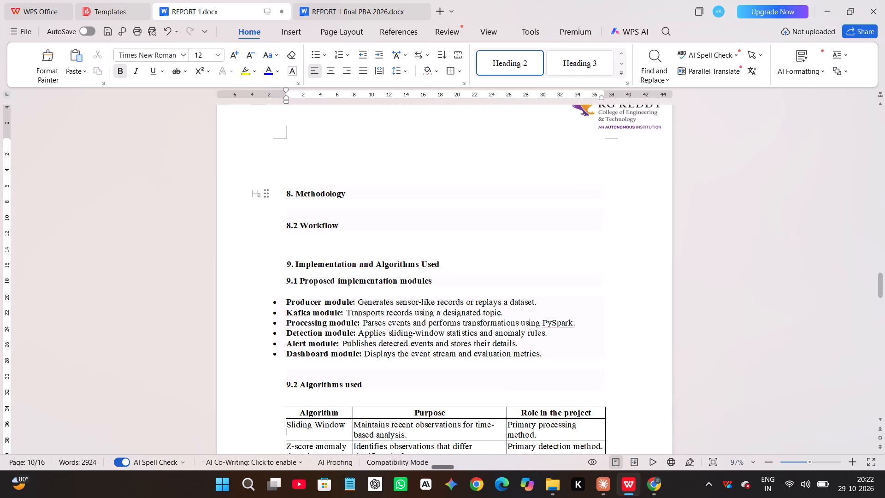
pyautogui.press('Return')
pyautogui.press('BackSpace')
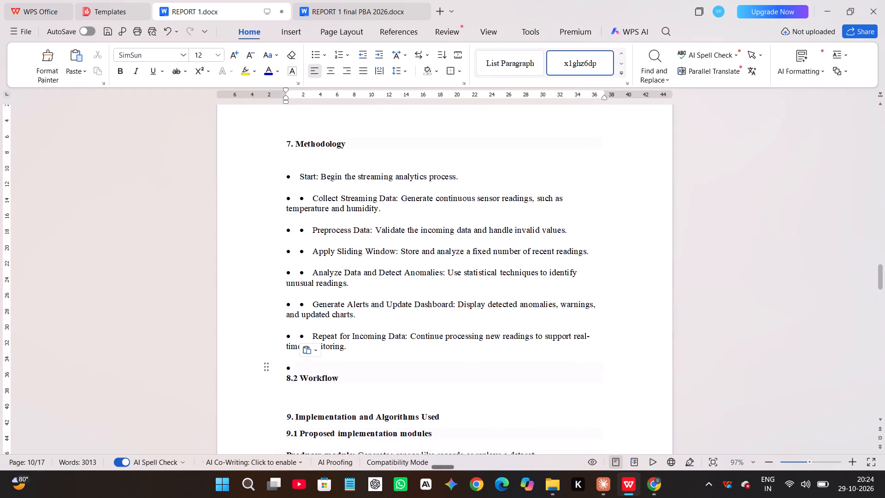
pyautogui.scroll(1, 411, 234)
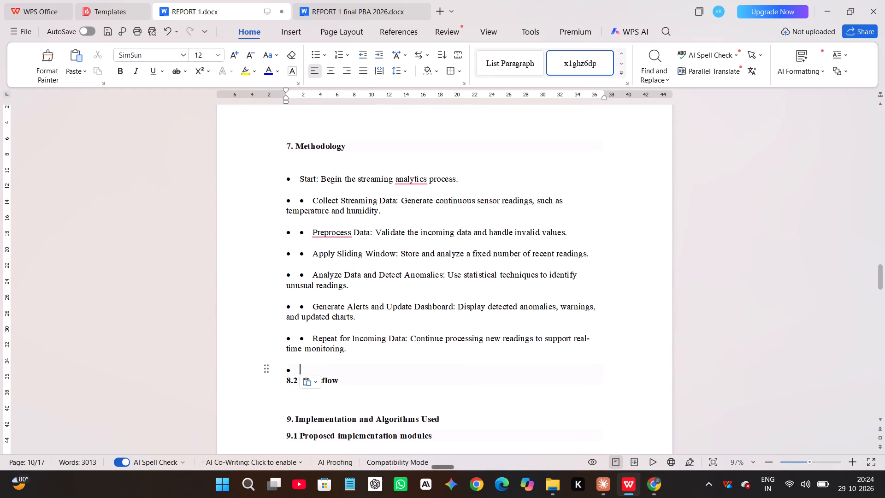
# Remove the duplicate bullets from the Repeat for Incoming Data, Generate Alerts and Update Dashboard, and Analyze Data and Detect Anomalies points.
pyautogui.click(303, 344)
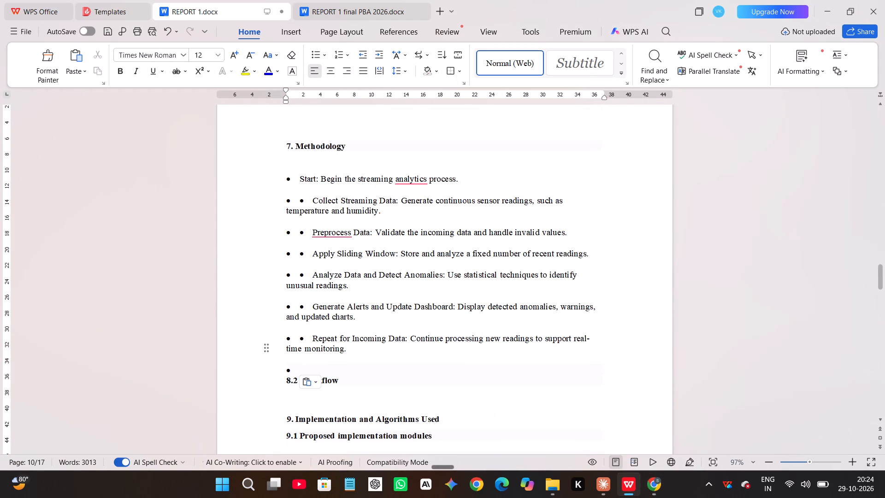
pyautogui.click(300, 333)
pyautogui.press('BackSpace')
pyautogui.press('BackSpace')
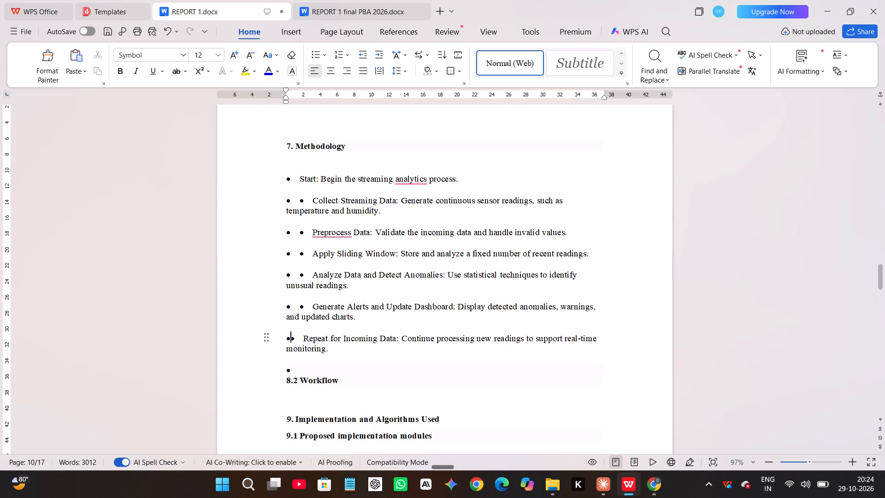
pyautogui.press('BackSpace')
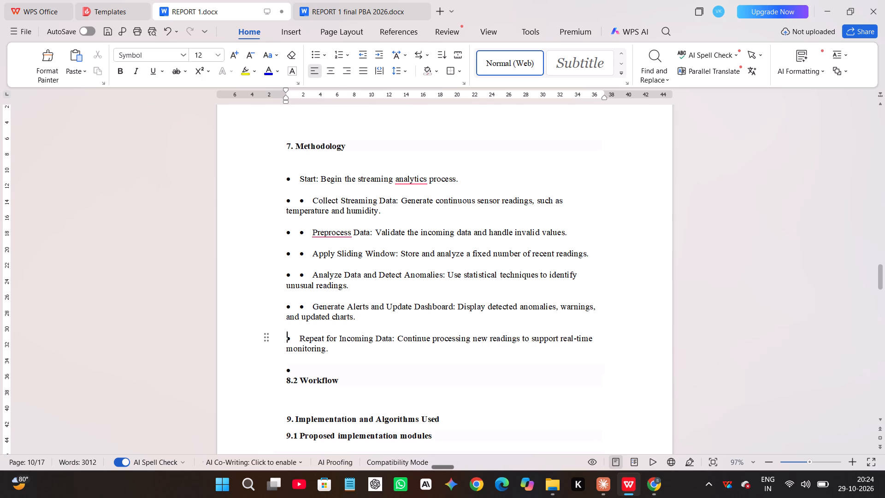
pyautogui.click(302, 306)
pyautogui.press('BackSpace')
pyautogui.press('BackSpace')
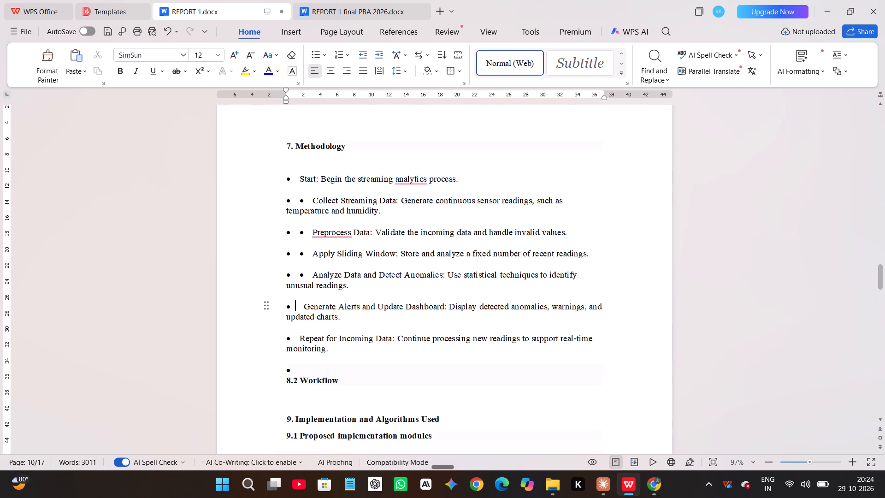
pyautogui.press('BackSpace')
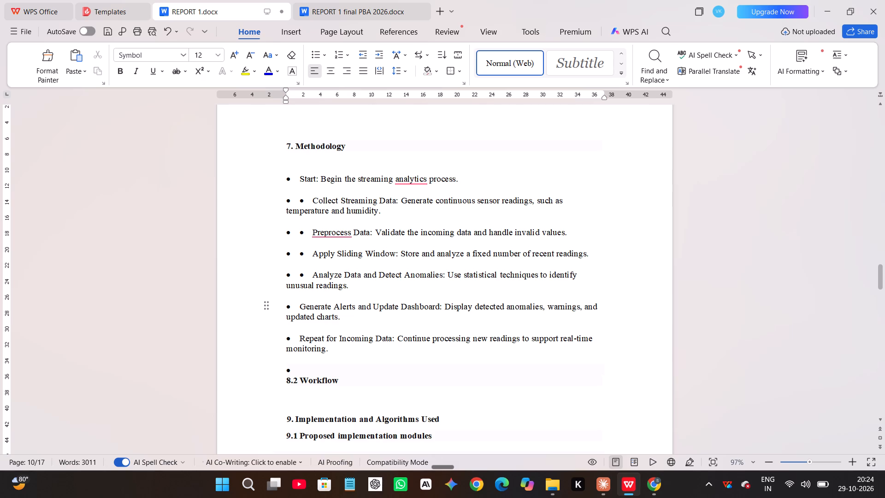
pyautogui.click(305, 275)
pyautogui.press('BackSpace')
pyautogui.press('BackSpace')
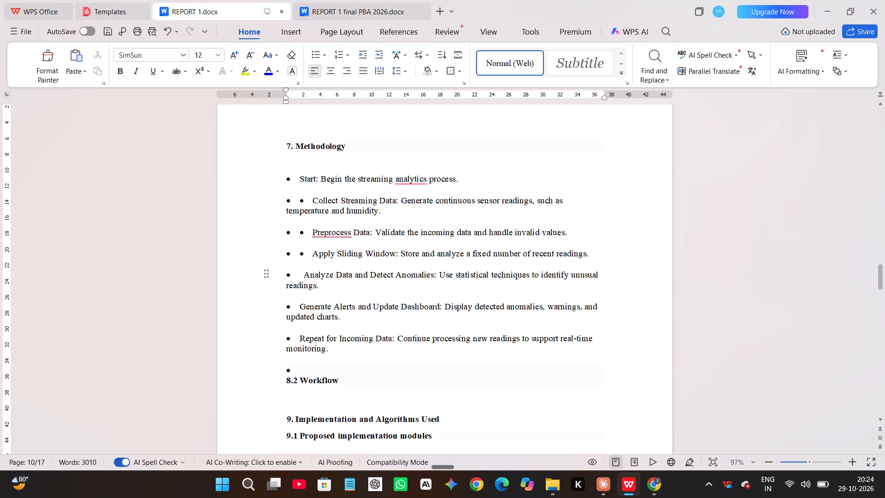
pyautogui.press('BackSpace')
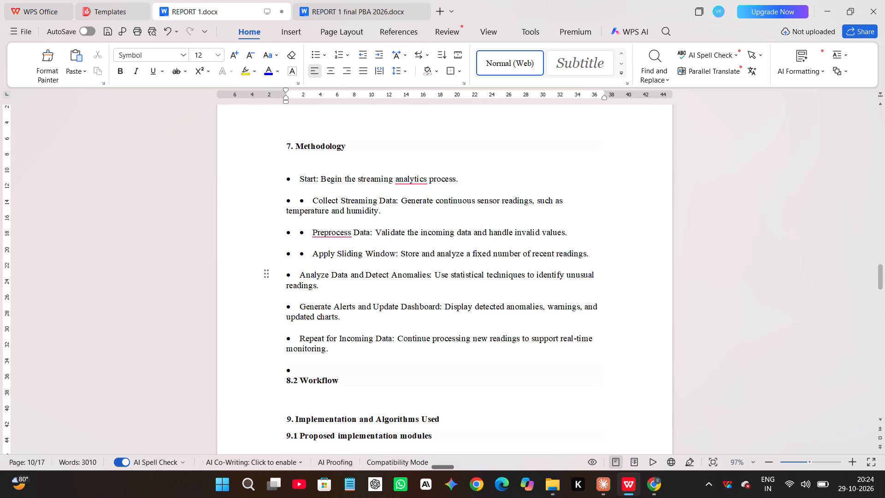
# Remove the duplicate bullets from the Apply Sliding Window, Preprocess Data and Collect Streaming Data points.
pyautogui.click(312, 252)
pyautogui.press('BackSpace')
pyautogui.press('BackSpace')
pyautogui.press('BackSpace')
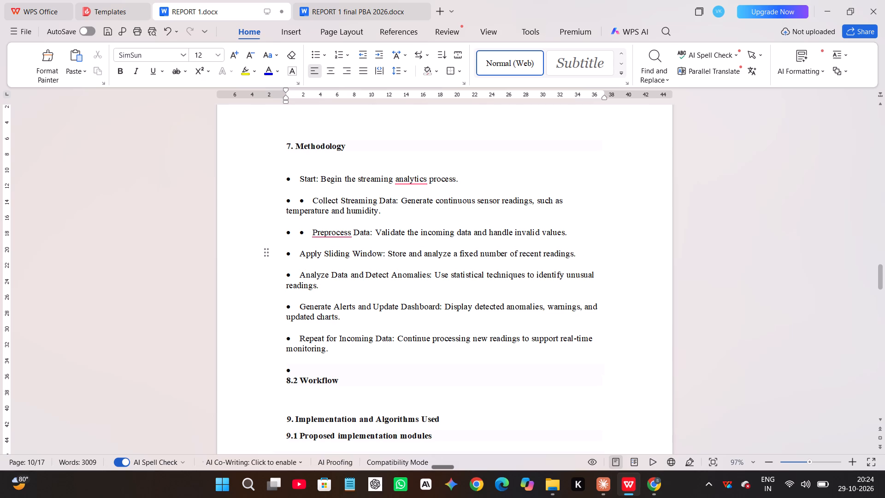
pyautogui.click(305, 233)
pyautogui.press('BackSpace')
pyautogui.press('Right')
pyautogui.press('BackSpace')
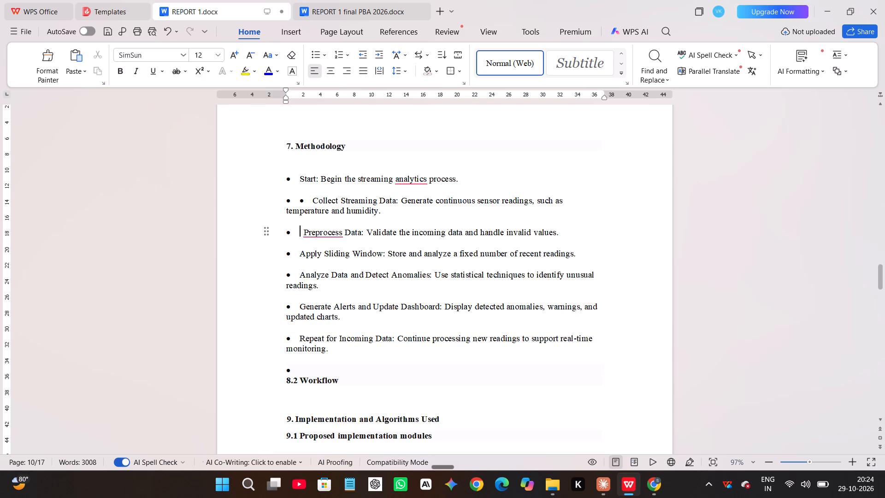
pyautogui.press('BackSpace')
pyautogui.click(312, 202)
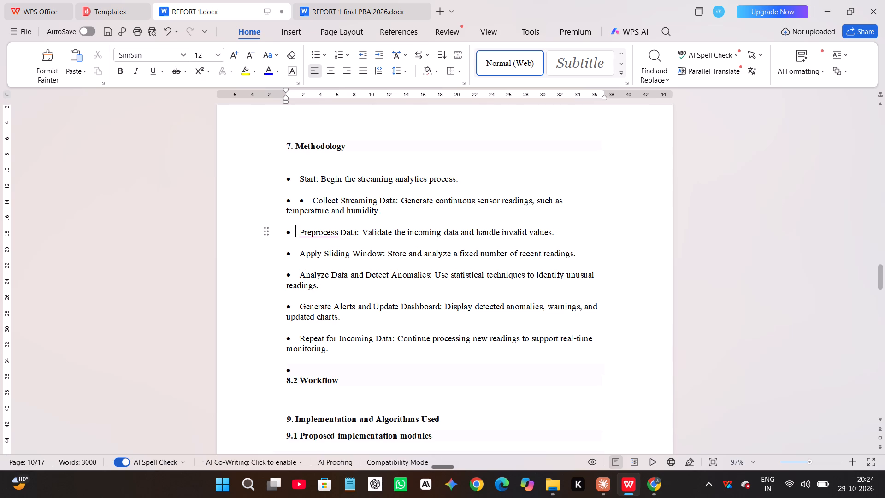
pyautogui.press('BackSpace')
pyautogui.press('BackSpace')
pyautogui.press('BackSpace')
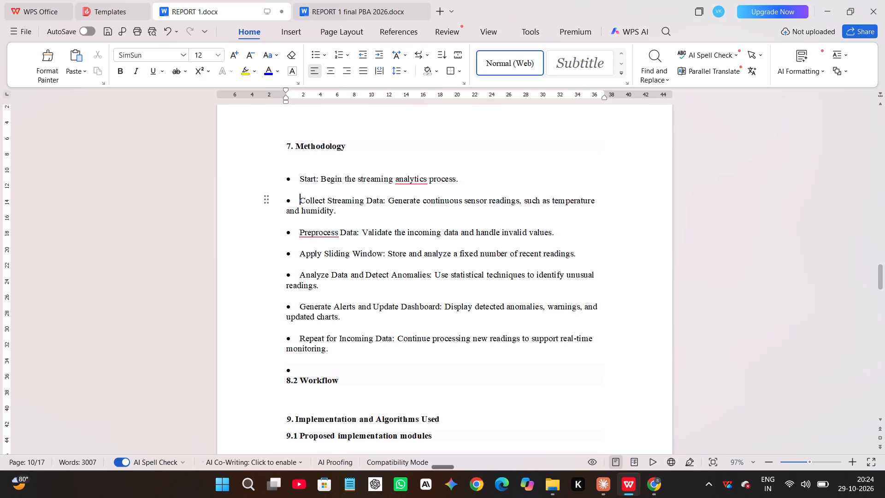
# Bold the lead-in labels "Start:", "Preprocess Data:" and "Collect Streaming Data:" in the Methodology list.
pyautogui.moveTo(319, 176); pyautogui.dragTo(302, 177)
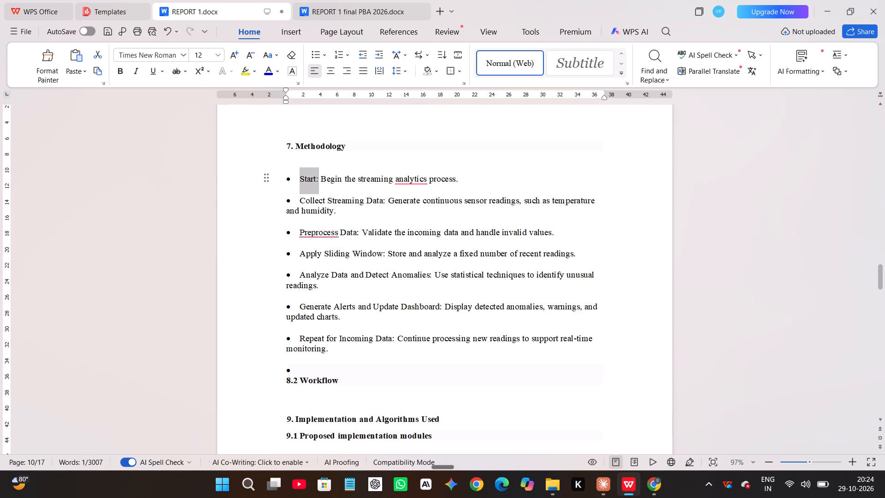
pyautogui.moveTo(302, 177); pyautogui.dragTo(301, 177)
pyautogui.click(207, 142)
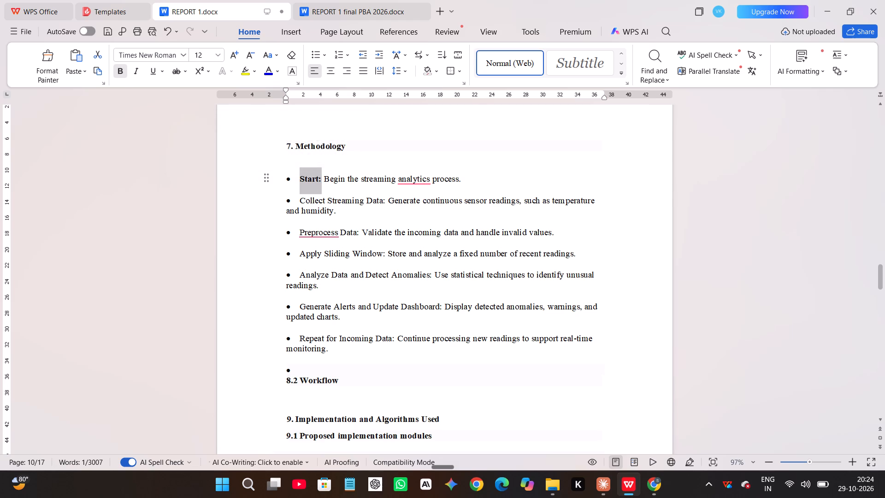
pyautogui.moveTo(358, 233); pyautogui.dragTo(277, 232)
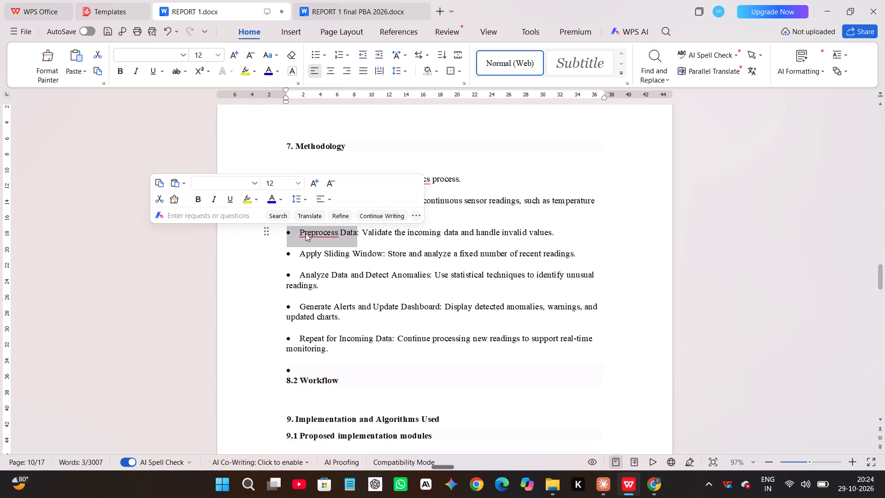
pyautogui.click(306, 233)
pyautogui.click(301, 222)
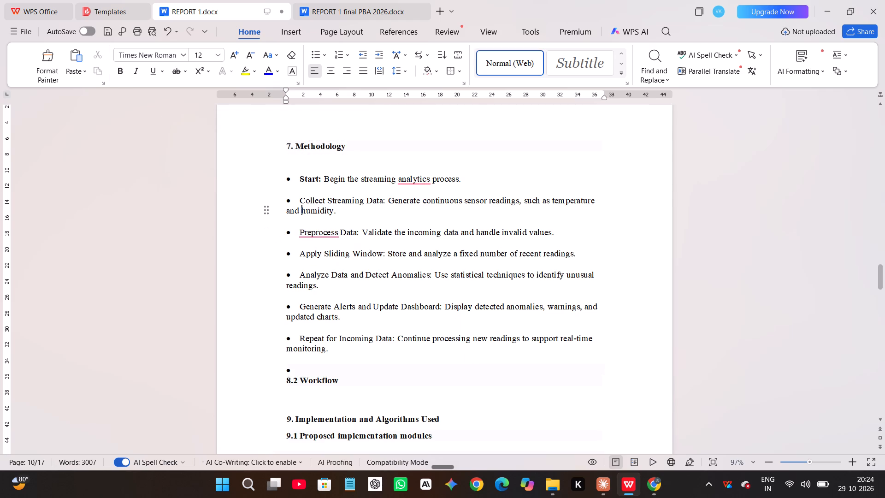
pyautogui.moveTo(301, 231); pyautogui.dragTo(362, 232)
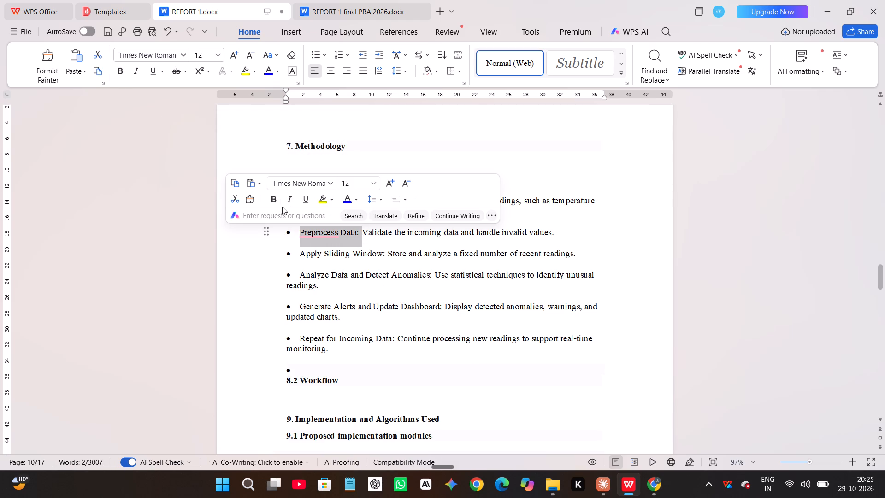
pyautogui.click(268, 201)
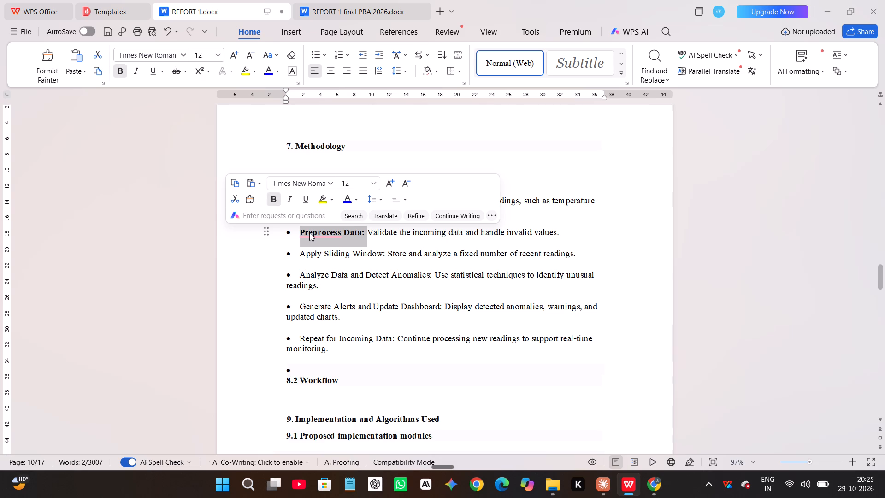
pyautogui.click(310, 234)
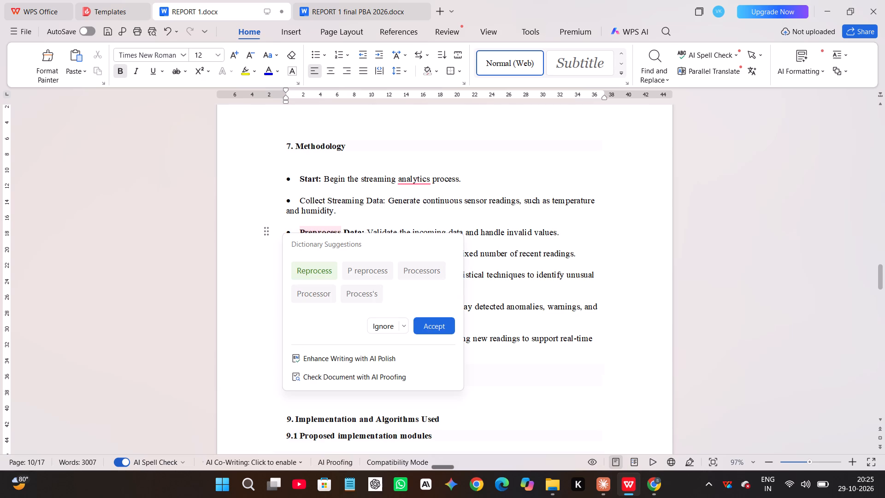
pyautogui.click(399, 203)
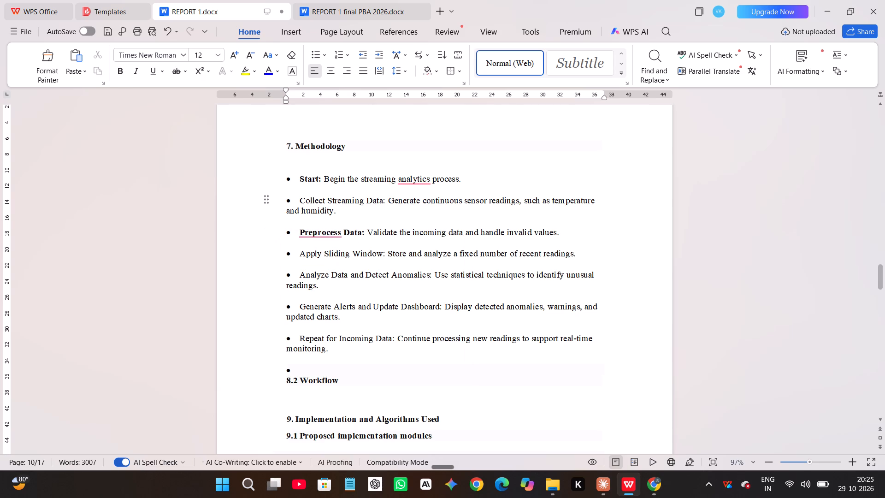
pyautogui.moveTo(386, 203); pyautogui.dragTo(334, 208)
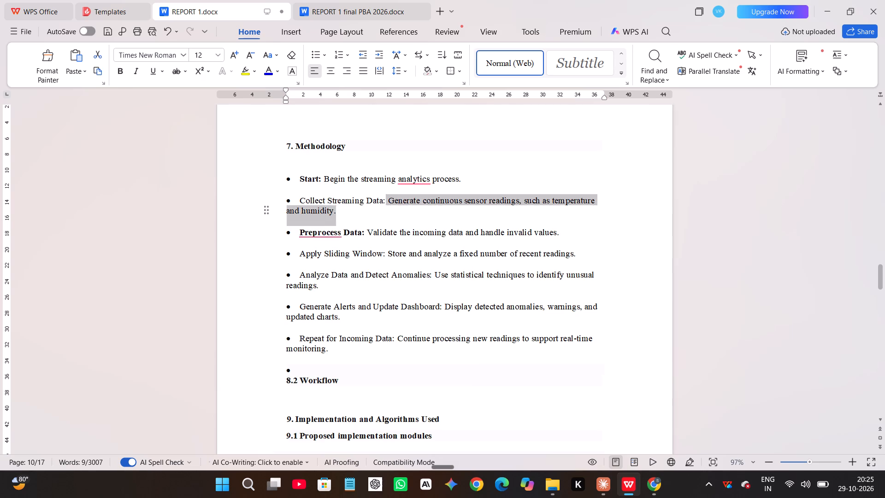
pyautogui.moveTo(334, 208); pyautogui.dragTo(299, 200)
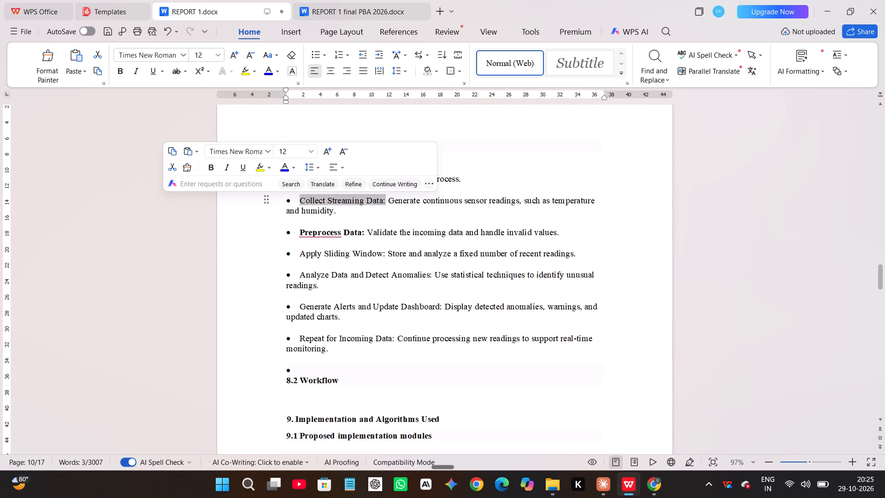
pyautogui.click(206, 167)
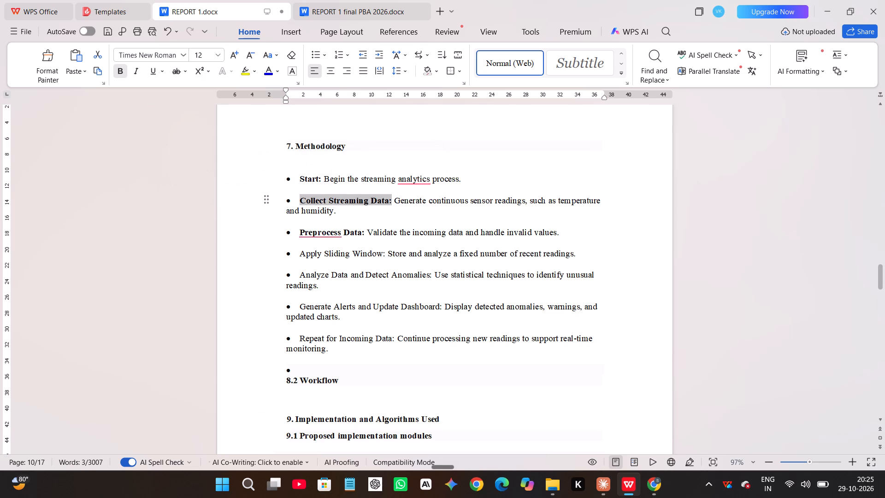
# Bold the lead-in labels "Apply Sliding Window:" and "Analyze Data and Detect Anomalies:" in the Methodology list.
pyautogui.click(382, 257)
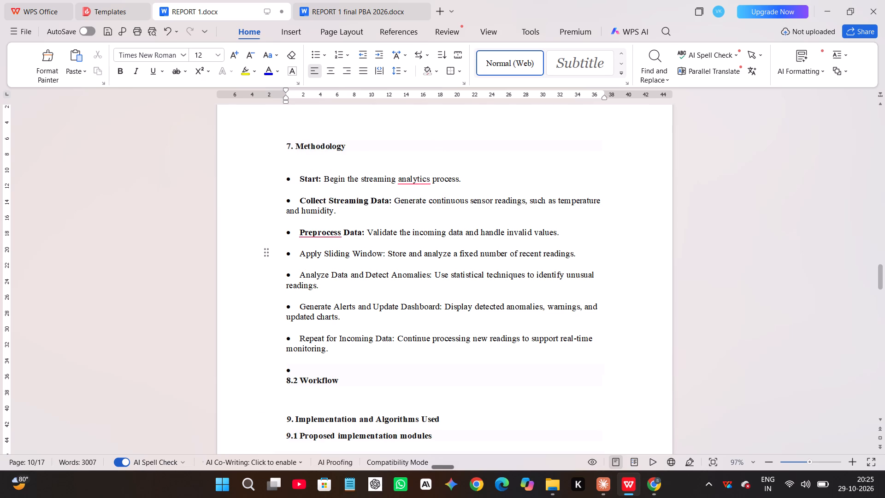
pyautogui.moveTo(387, 257); pyautogui.dragTo(304, 248)
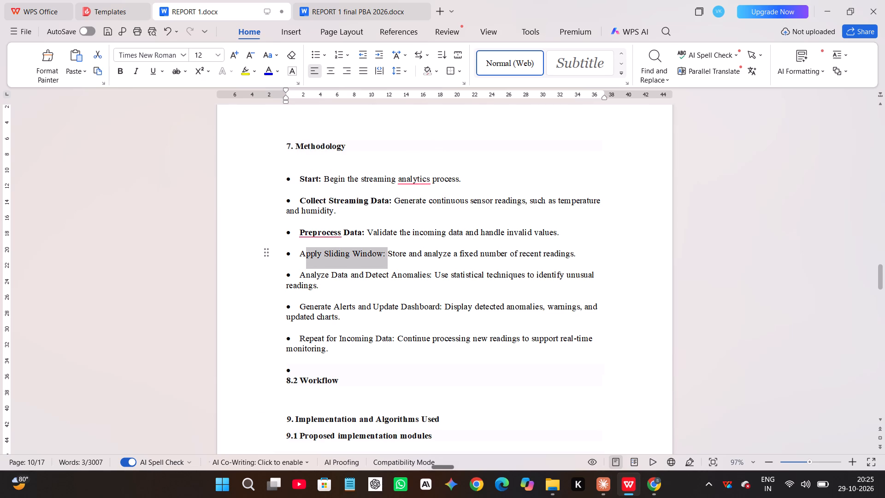
pyautogui.moveTo(304, 248); pyautogui.dragTo(301, 248)
pyautogui.click(211, 218)
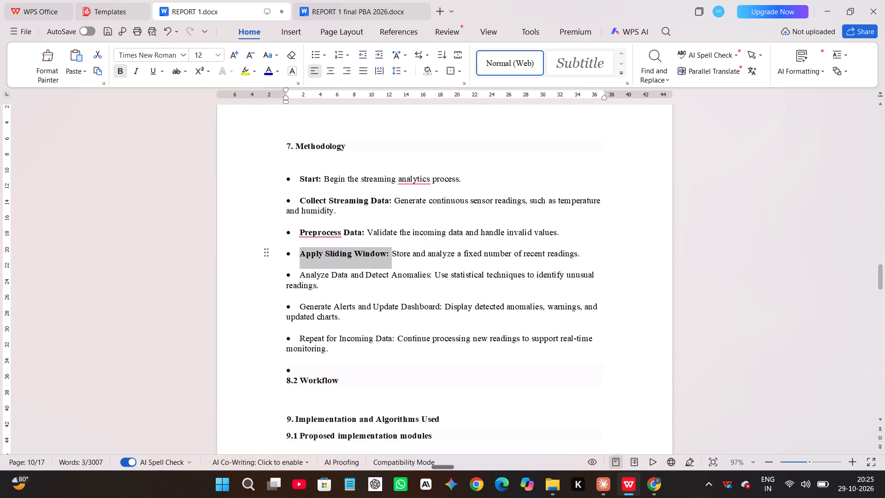
pyautogui.moveTo(433, 274); pyautogui.dragTo(282, 268)
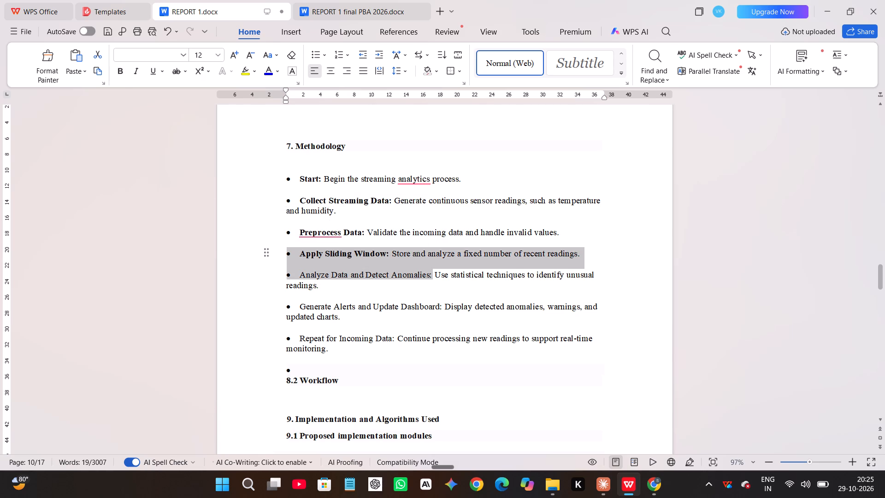
pyautogui.moveTo(299, 272); pyautogui.dragTo(324, 280)
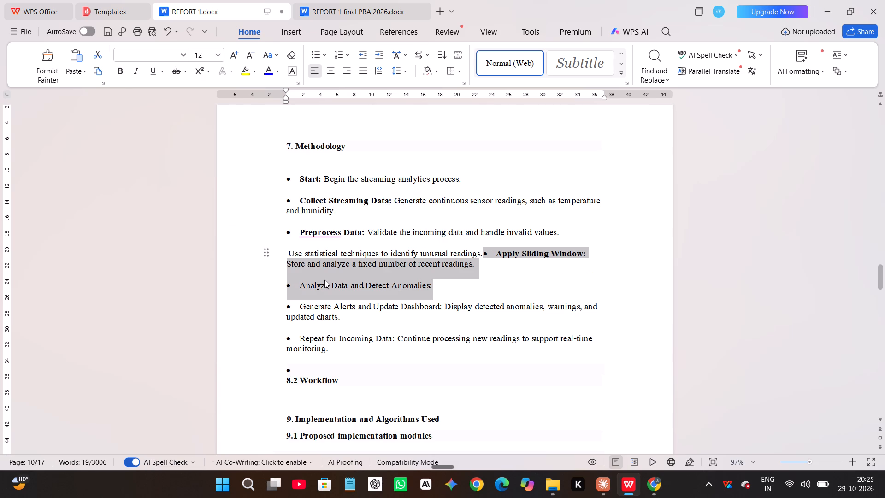
pyautogui.hotkey('ctrl', 'z')
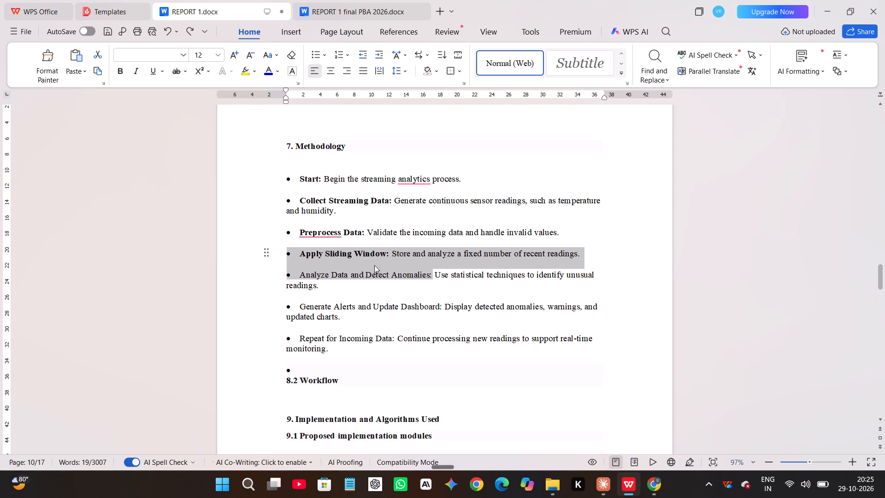
pyautogui.click(408, 274)
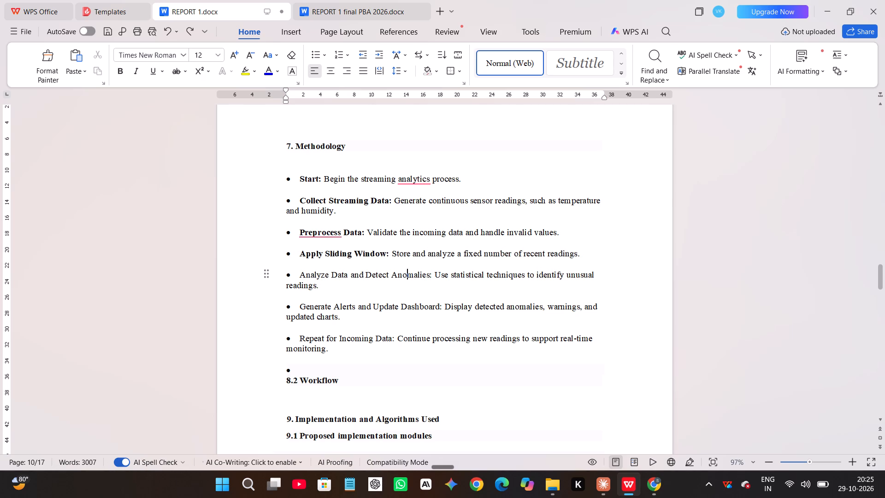
pyautogui.moveTo(431, 277); pyautogui.dragTo(303, 279)
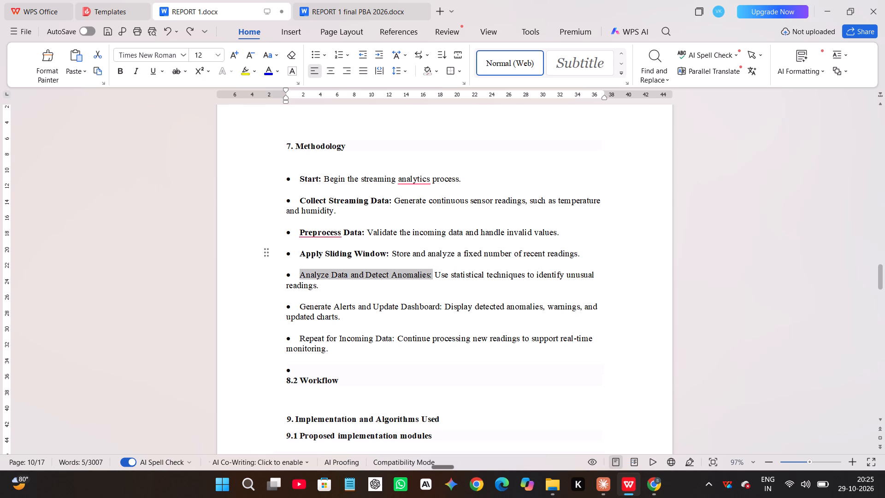
pyautogui.moveTo(303, 279); pyautogui.dragTo(302, 276)
pyautogui.click(211, 236)
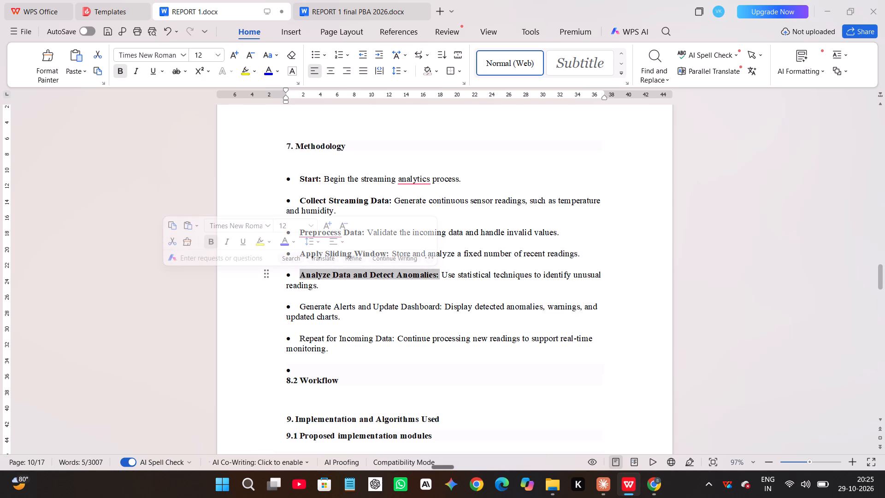
# Bold the lead-in labels "Generate Alerts and Update Dashboard:" and "Repeat for Incoming Data:" in the Methodology list.
pyautogui.moveTo(442, 307); pyautogui.dragTo(324, 314)
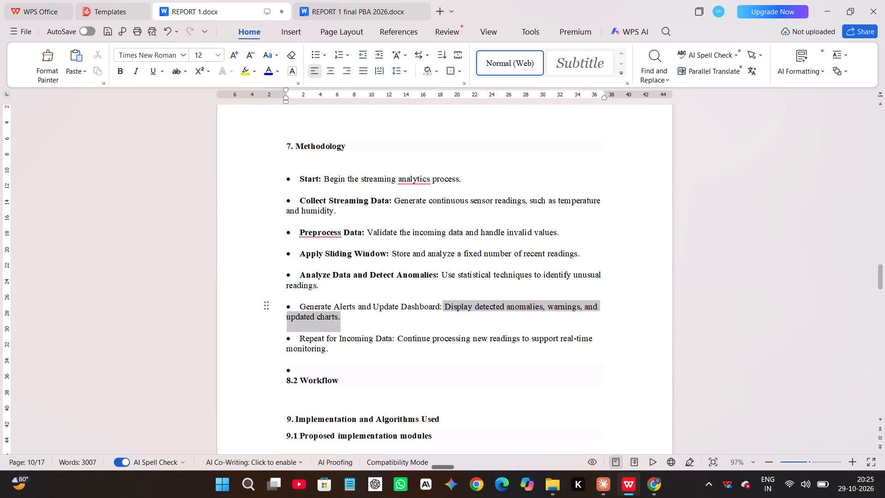
pyautogui.moveTo(324, 314); pyautogui.dragTo(300, 311)
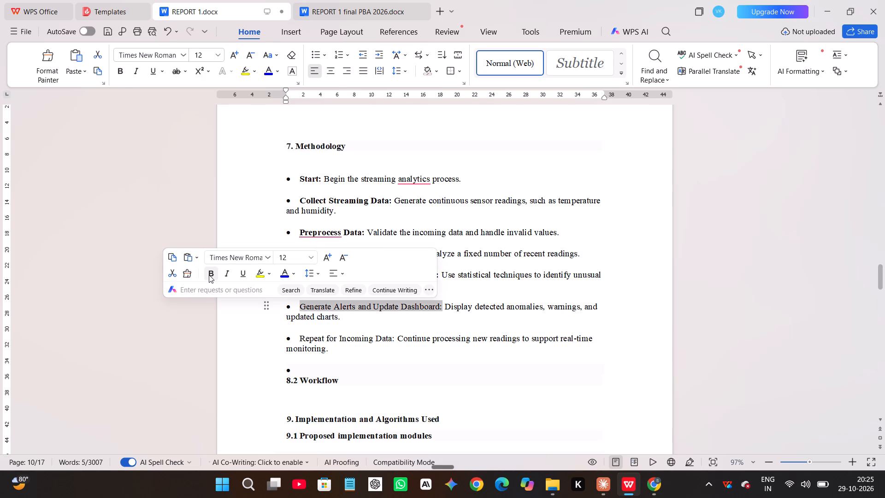
pyautogui.click(210, 275)
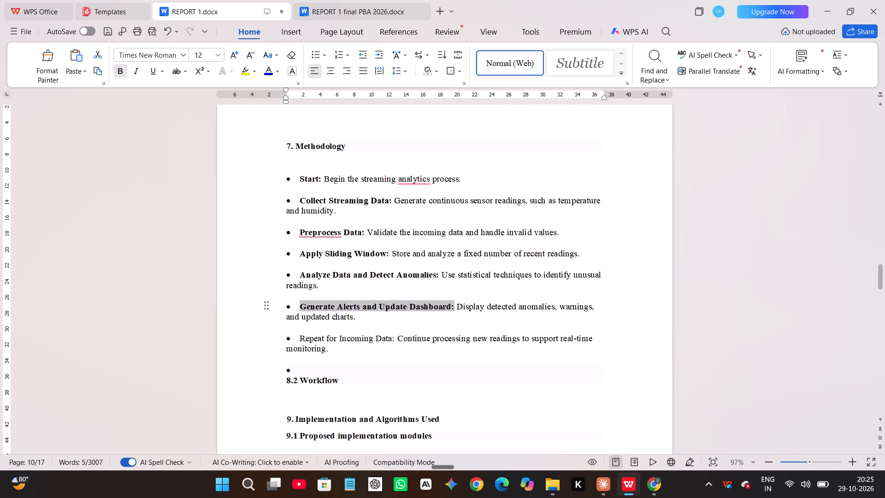
pyautogui.moveTo(396, 338); pyautogui.dragTo(337, 338)
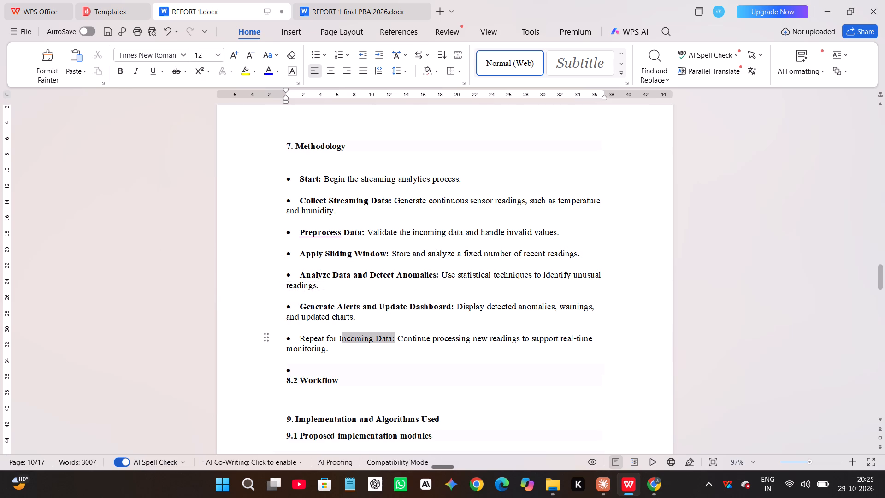
pyautogui.moveTo(337, 338); pyautogui.dragTo(303, 337)
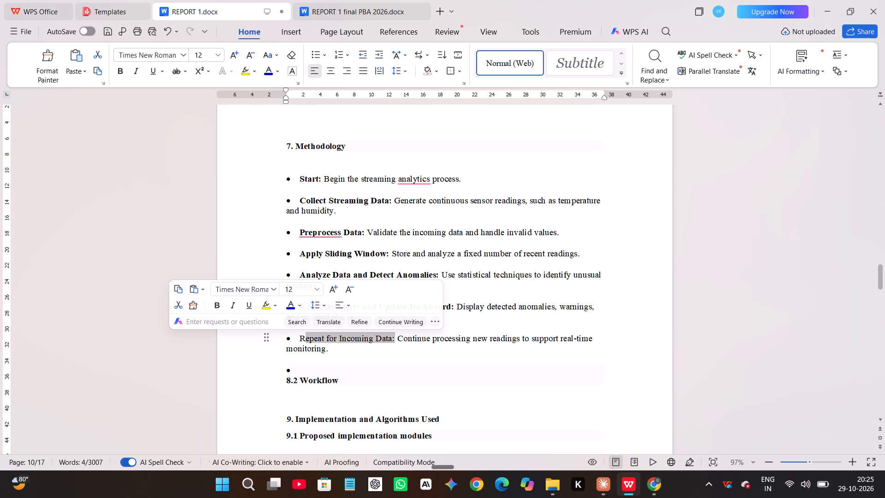
pyautogui.moveTo(301, 340); pyautogui.dragTo(399, 338)
pyautogui.click(305, 310)
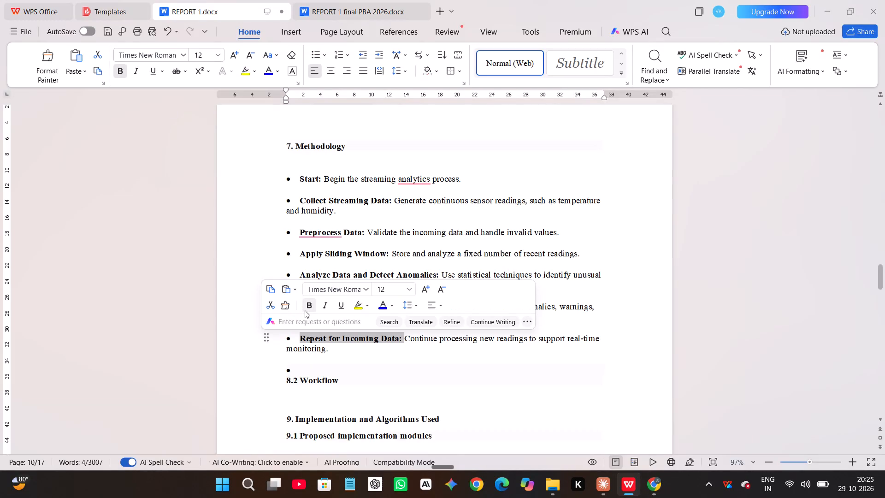
pyautogui.click(323, 355)
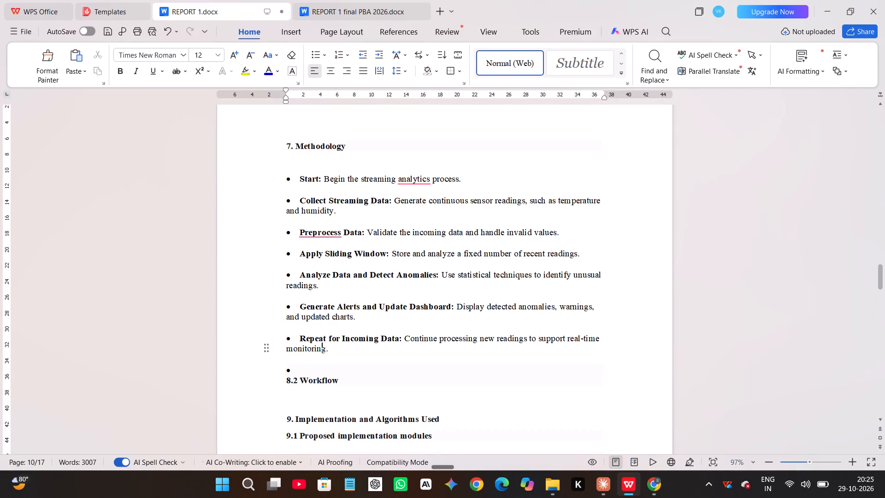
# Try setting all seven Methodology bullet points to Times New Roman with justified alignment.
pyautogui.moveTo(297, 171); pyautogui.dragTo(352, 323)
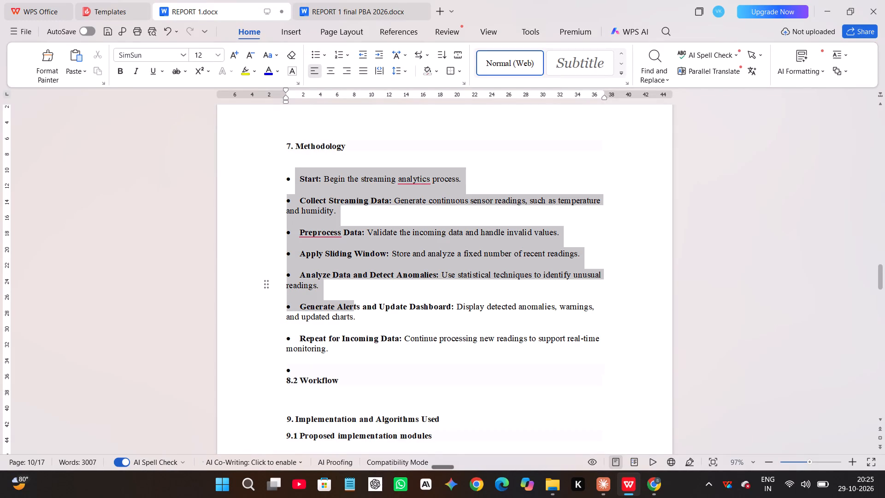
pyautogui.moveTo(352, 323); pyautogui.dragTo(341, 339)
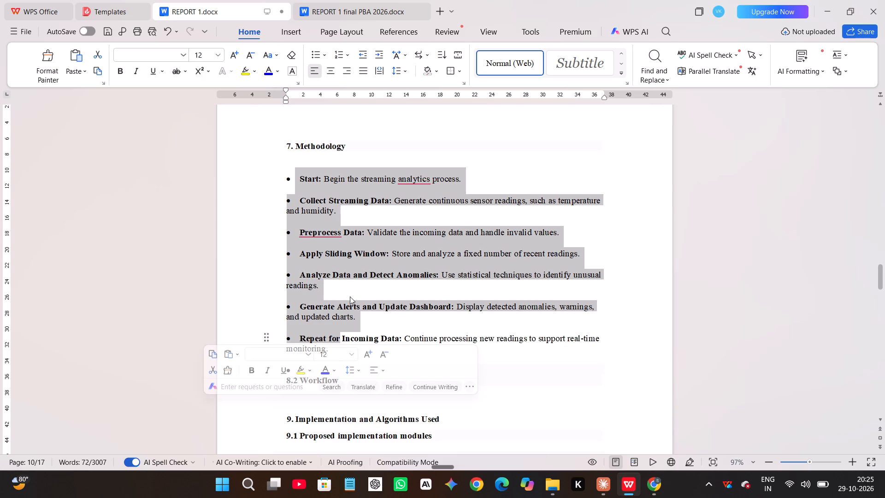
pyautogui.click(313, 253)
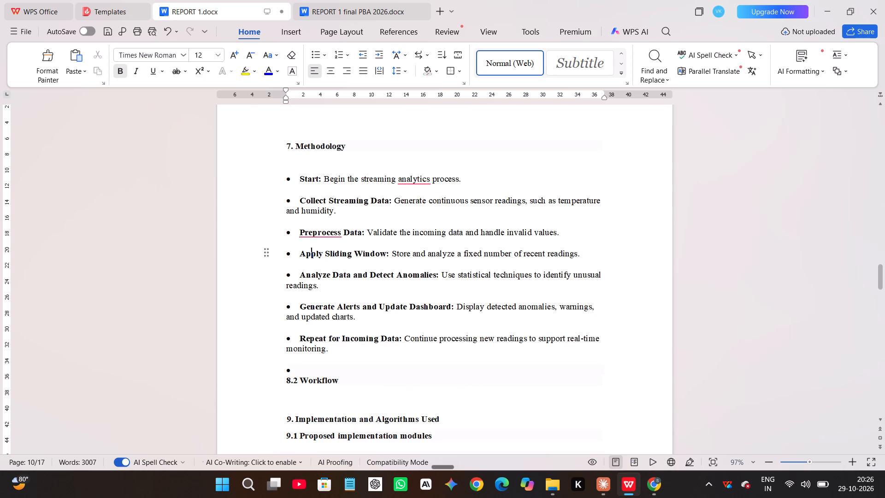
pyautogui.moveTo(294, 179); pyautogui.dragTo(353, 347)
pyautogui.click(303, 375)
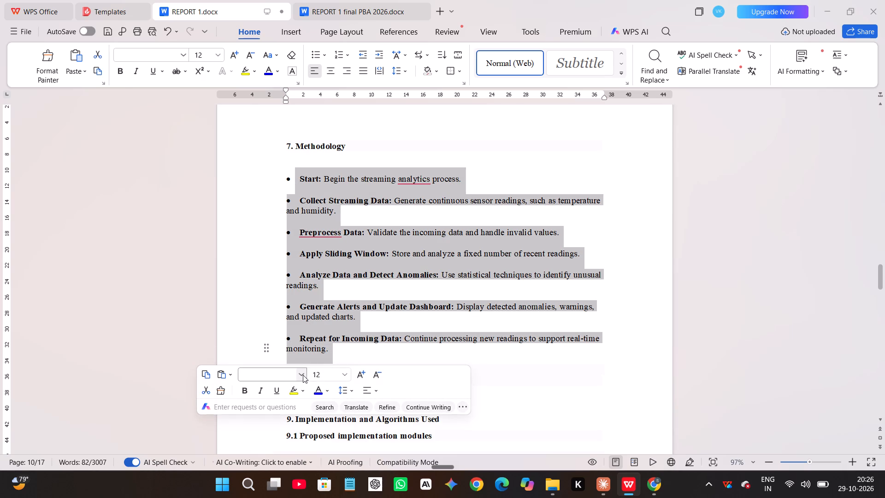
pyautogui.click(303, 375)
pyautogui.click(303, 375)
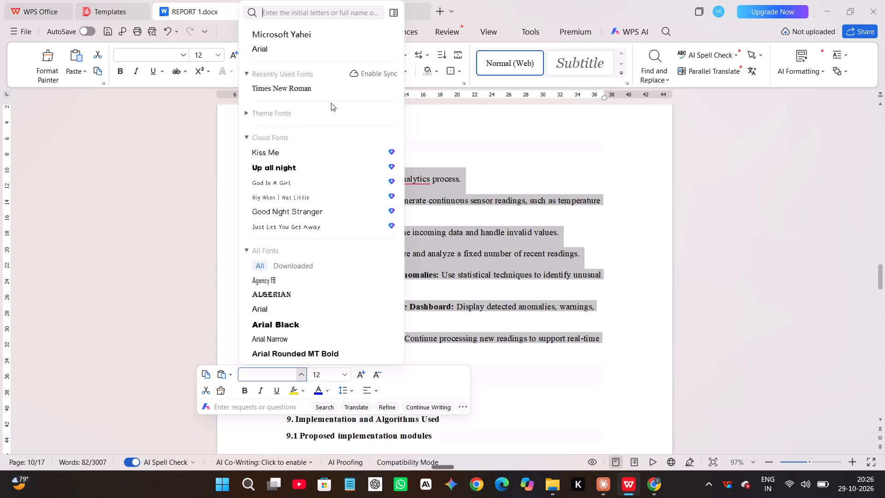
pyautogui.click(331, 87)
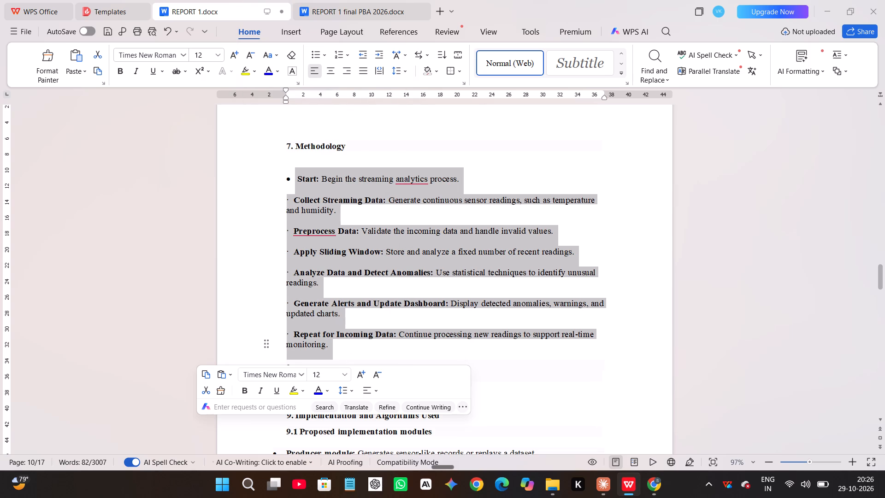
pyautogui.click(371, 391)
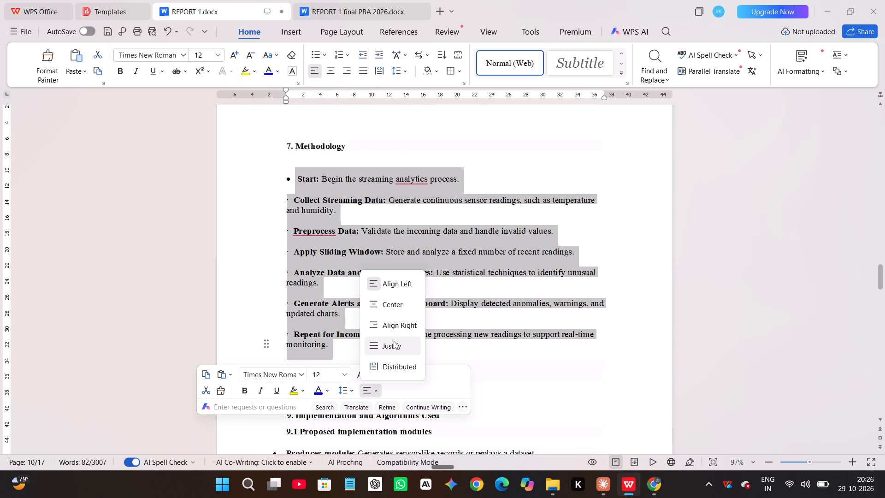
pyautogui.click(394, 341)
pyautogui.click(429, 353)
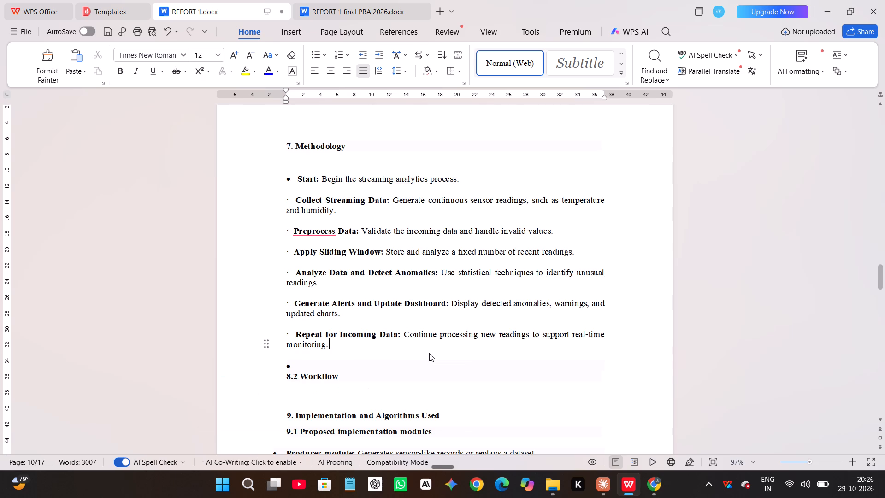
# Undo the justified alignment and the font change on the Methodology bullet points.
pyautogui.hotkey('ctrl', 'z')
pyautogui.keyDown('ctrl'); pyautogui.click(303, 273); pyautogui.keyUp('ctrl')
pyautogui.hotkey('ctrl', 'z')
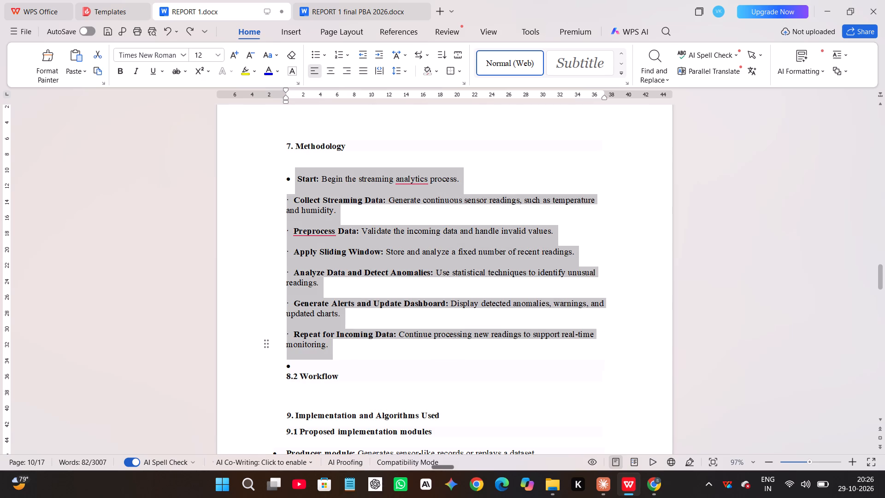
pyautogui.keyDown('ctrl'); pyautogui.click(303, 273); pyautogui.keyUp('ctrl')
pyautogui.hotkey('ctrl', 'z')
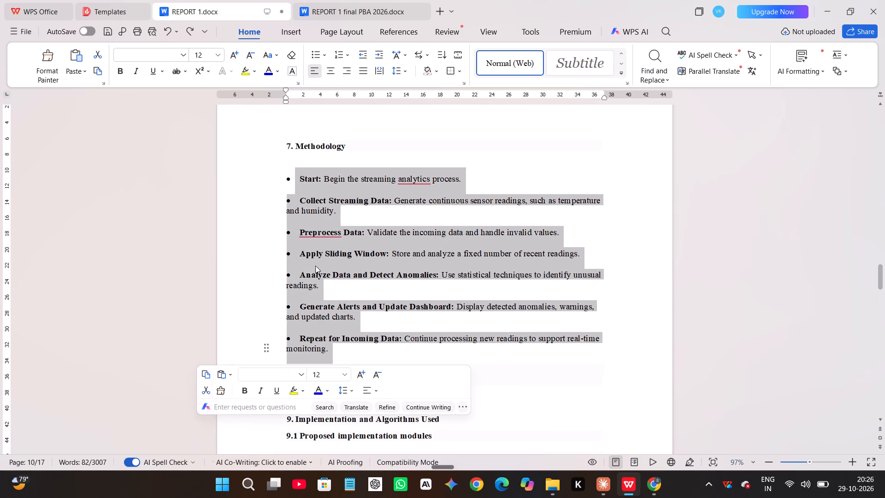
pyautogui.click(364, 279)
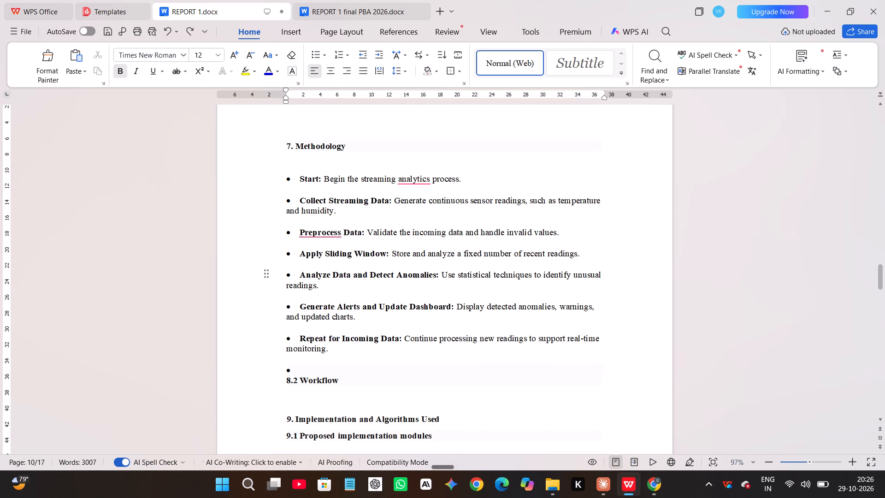
# Delete the empty bullet between the Repeat for Incoming Data point and the 8.2 Workflow heading.
pyautogui.click(293, 363)
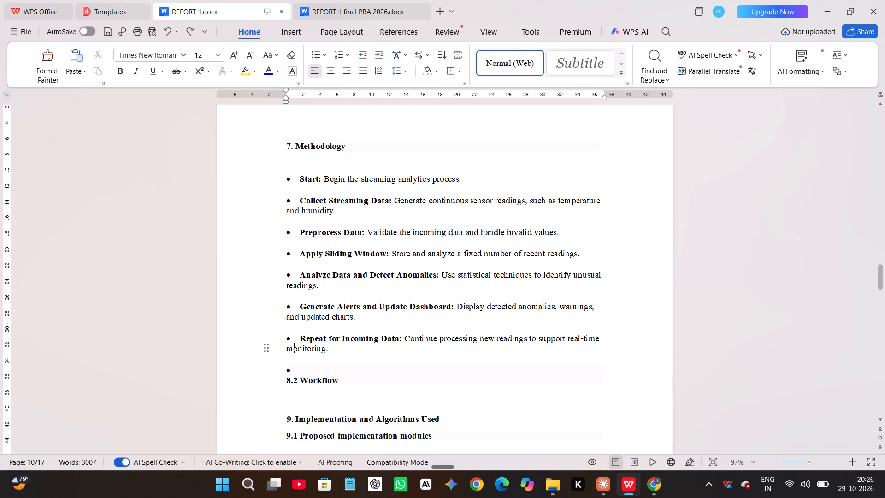
pyautogui.click(295, 370)
pyautogui.press('BackSpace')
pyautogui.press('BackSpace')
pyautogui.press('BackSpace')
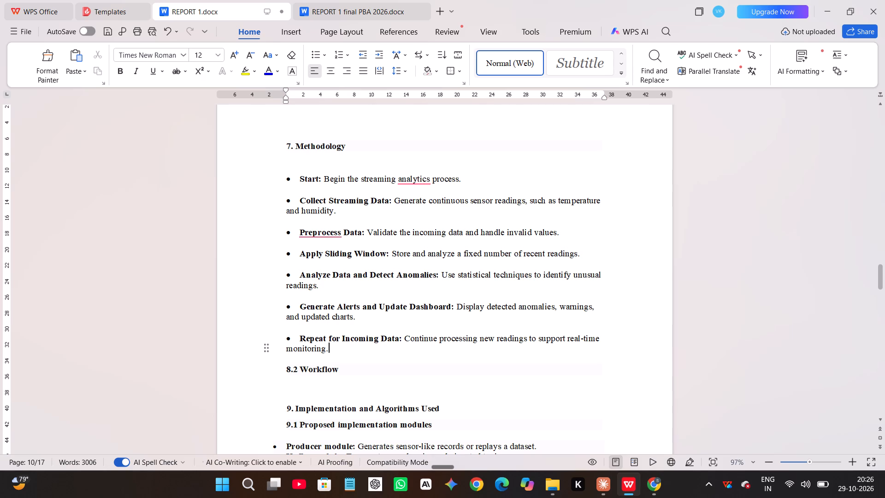
# Indent the wrapped line "and humidity." so it starts beneath "Generate" in the Collect Streaming Data point.
pyautogui.click(287, 208)
pyautogui.press('space')
pyautogui.press('space')
pyautogui.press('space')
pyautogui.press('space')
pyautogui.press('space')
pyautogui.press('space')
pyautogui.press('space')
pyautogui.press('space')
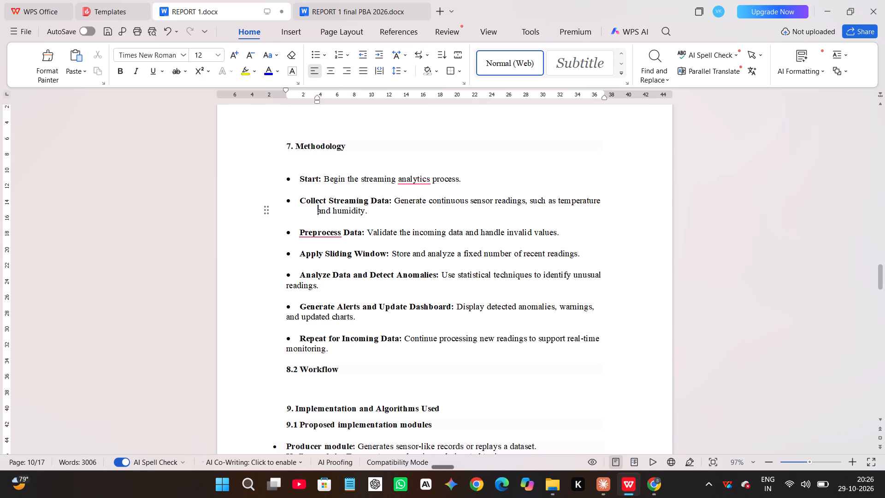
pyautogui.press('space')
pyautogui.press('space')
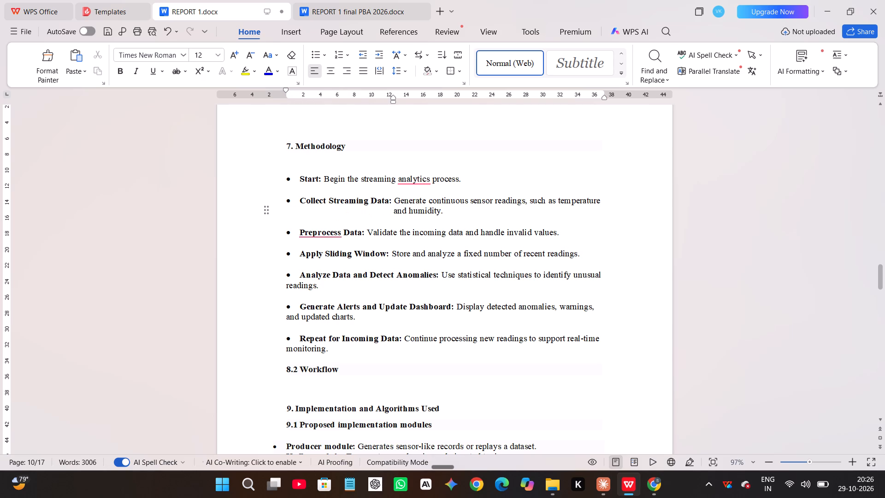
pyautogui.press('Right')
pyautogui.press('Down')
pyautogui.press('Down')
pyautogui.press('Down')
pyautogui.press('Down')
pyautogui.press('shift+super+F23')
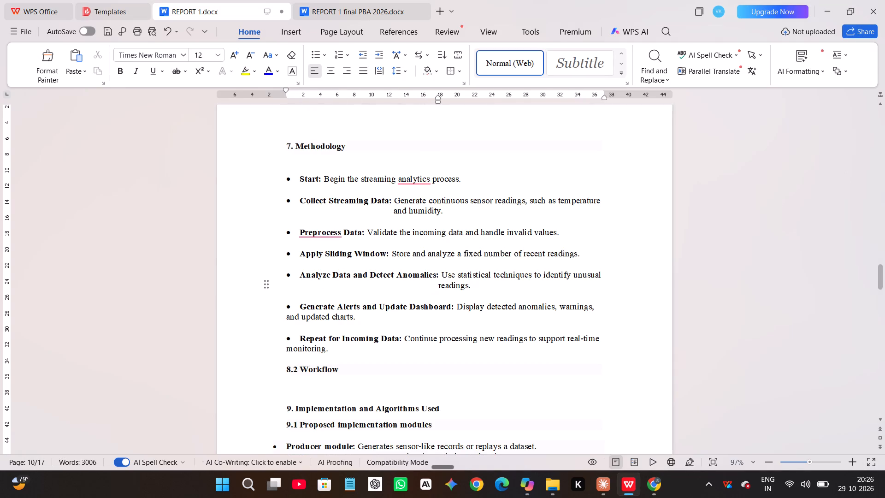
# Indent the wrapped line "and updated charts." in the Generate Alerts and Update Dashboard point towards its description text.
pyautogui.click(287, 318)
pyautogui.press('space')
pyautogui.press('space')
pyautogui.press('space')
pyautogui.press('space')
pyautogui.press('space')
pyautogui.press('space')
pyautogui.press('space')
pyautogui.press('space')
pyautogui.press('space')
pyautogui.press('space')
pyautogui.press('space')
pyautogui.press('space')
pyautogui.press('space')
pyautogui.press('space')
pyautogui.press('space')
pyautogui.press('space')
pyautogui.press('space')
pyautogui.press('space')
pyautogui.press('space')
pyautogui.press('space')
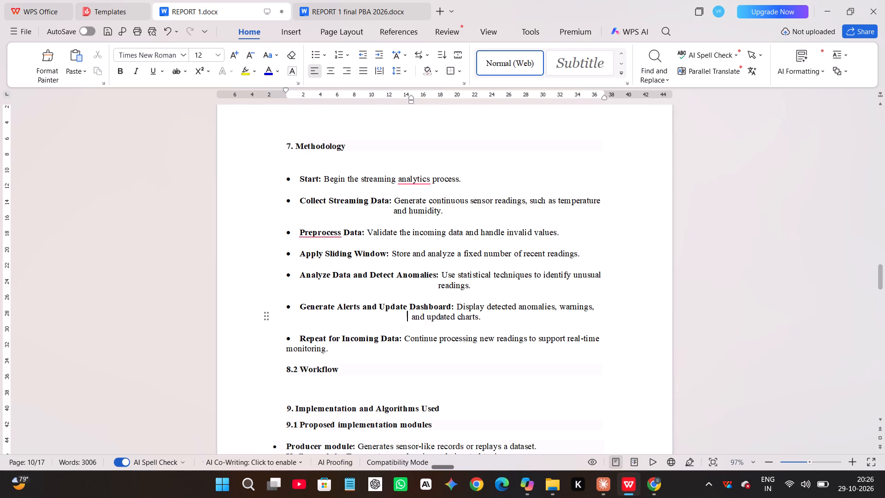
pyautogui.press('space')
pyautogui.press('space')
pyautogui.press('space')
pyautogui.press('space')
pyautogui.press('space')
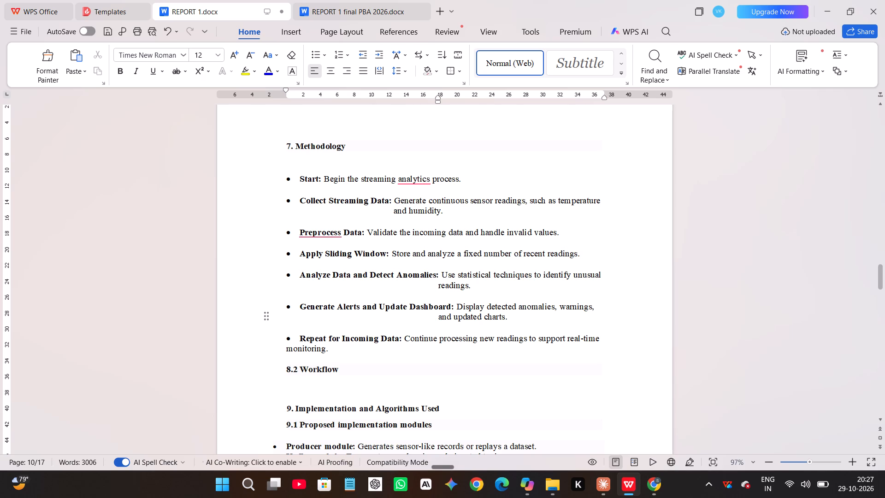
# Indent the wrapped line "monitoring." in the Repeat for Incoming Data point so it starts roughly beneath "Continue".
pyautogui.click(286, 346)
pyautogui.press('space')
pyautogui.press('space')
pyautogui.press('space')
pyautogui.press('space')
pyautogui.press('space')
pyautogui.press('space')
pyautogui.press('space')
pyautogui.press('space')
pyautogui.press('space')
pyautogui.press('space')
pyautogui.press('space')
pyautogui.press('space')
pyautogui.press('space')
pyautogui.press('space')
pyautogui.press('space')
pyautogui.press('space')
pyautogui.press('space')
pyautogui.press('space')
pyautogui.press('space')
pyautogui.press('space')
pyautogui.press('space')
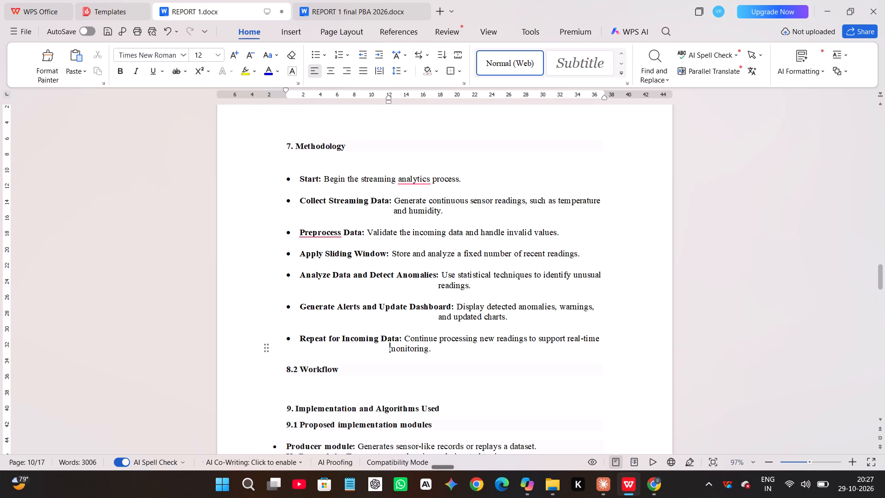
pyautogui.press('space')
pyautogui.press('space')
pyautogui.press('space')
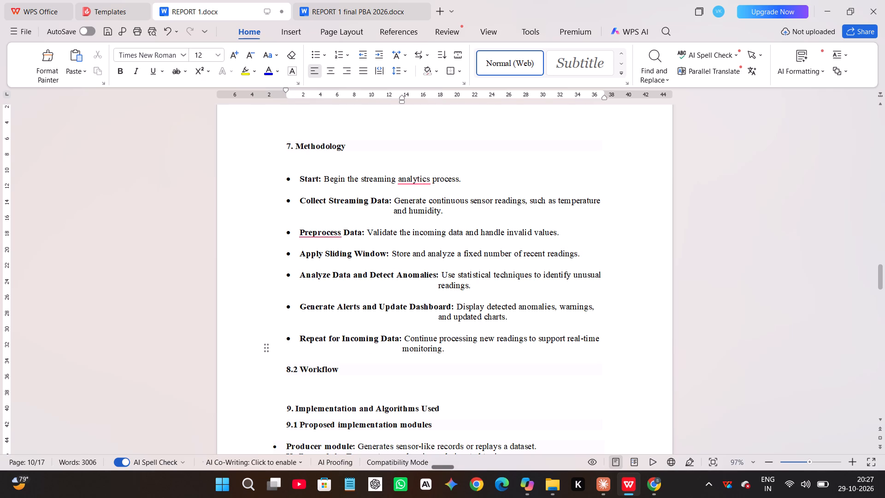
# Fine-tune the indents of "and updated charts.", "readings." and "monitoring." so they start beneath "Display", "Use" and "Continue" respectively.
pyautogui.click(432, 311)
pyautogui.press('Down')
pyautogui.press('space')
pyautogui.press('space')
pyautogui.press('space')
pyautogui.press('space')
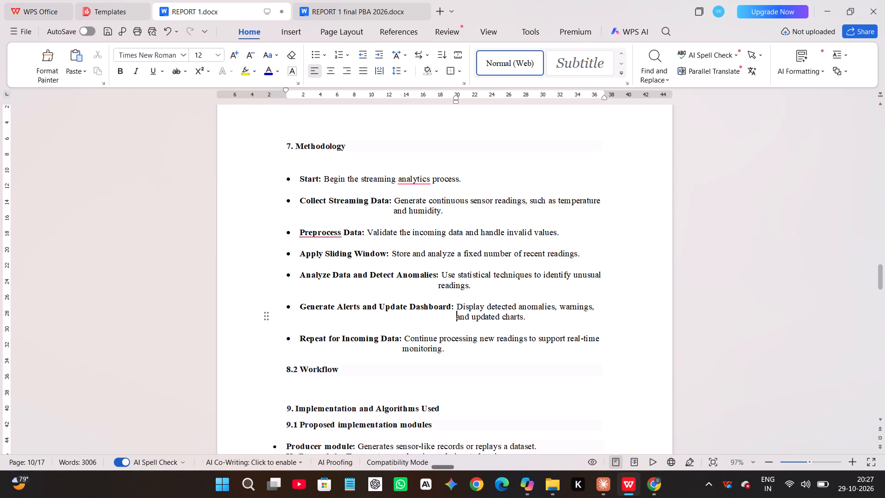
pyautogui.click(438, 285)
pyautogui.press('space')
pyautogui.press('space')
pyautogui.click(397, 350)
pyautogui.press('space')
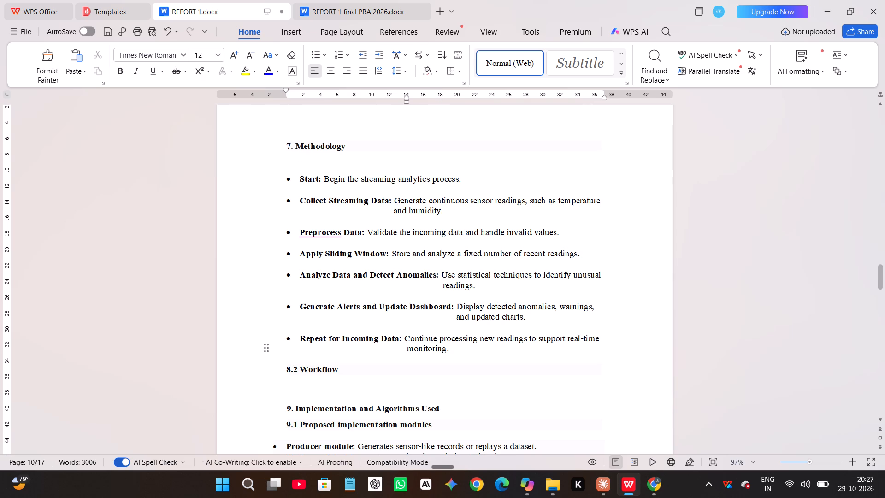
# Apply justified alignment to all seven Methodology bullet points, from Start through Repeat for Incoming Data.
pyautogui.moveTo(297, 174); pyautogui.dragTo(380, 331)
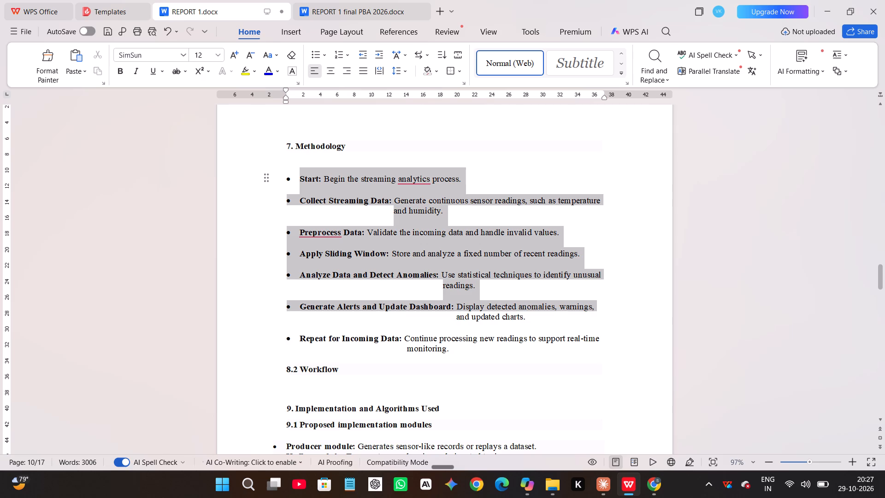
pyautogui.moveTo(380, 331); pyautogui.dragTo(457, 355)
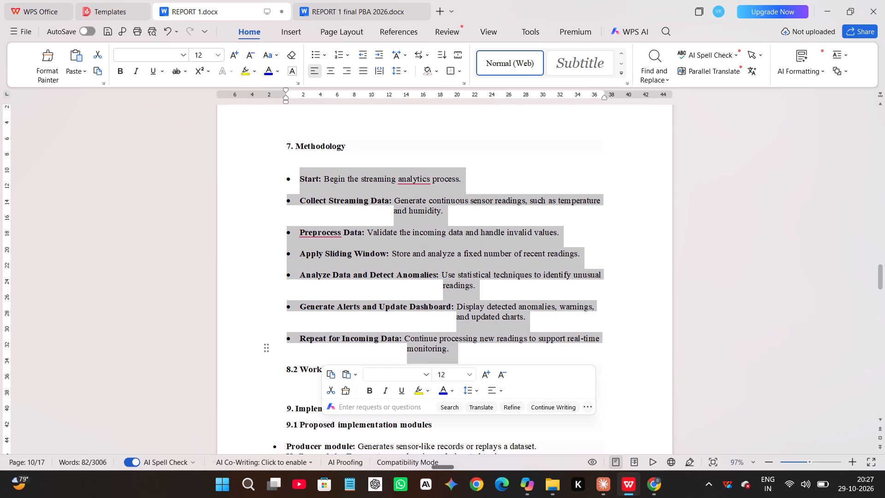
pyautogui.click(480, 390)
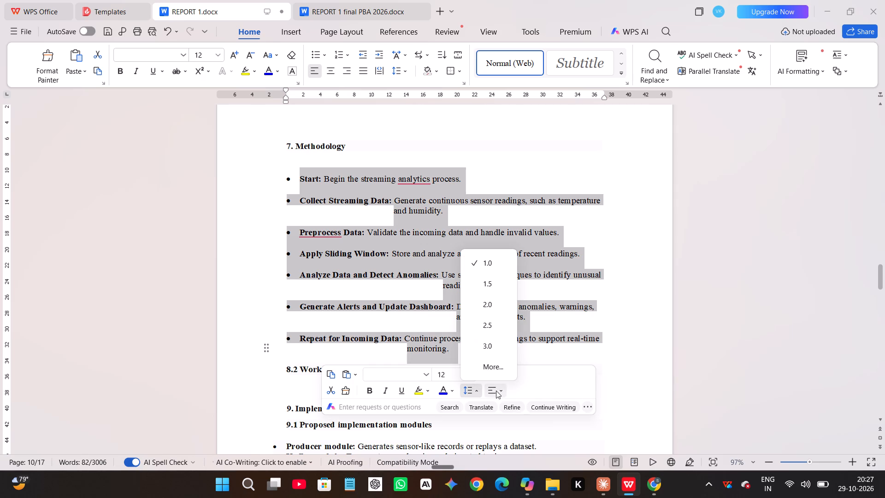
pyautogui.click(499, 391)
pyautogui.click(511, 354)
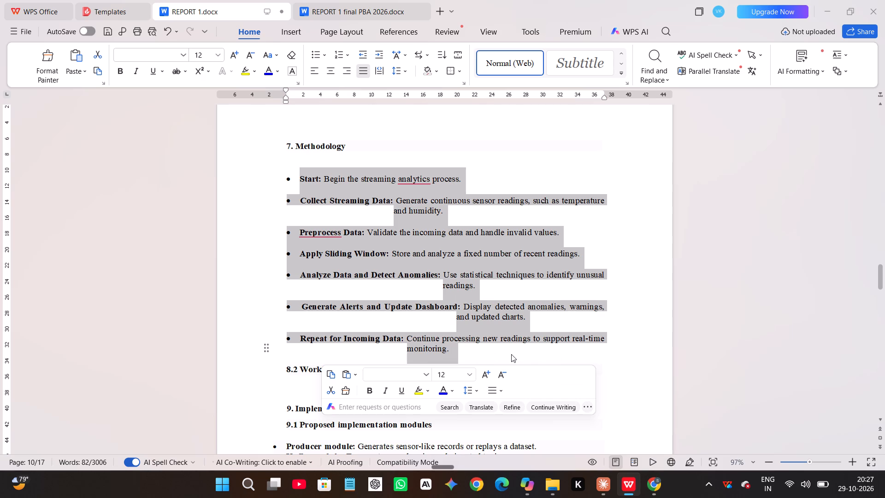
pyautogui.click(374, 213)
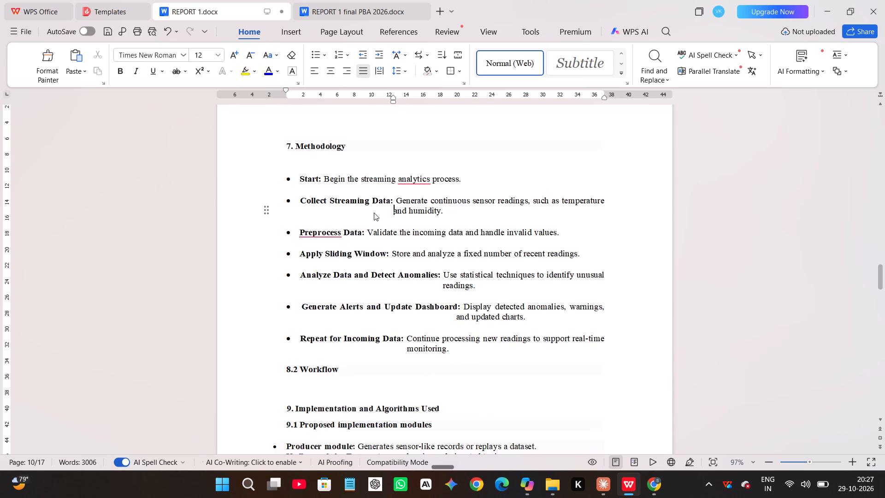
pyautogui.click(302, 169)
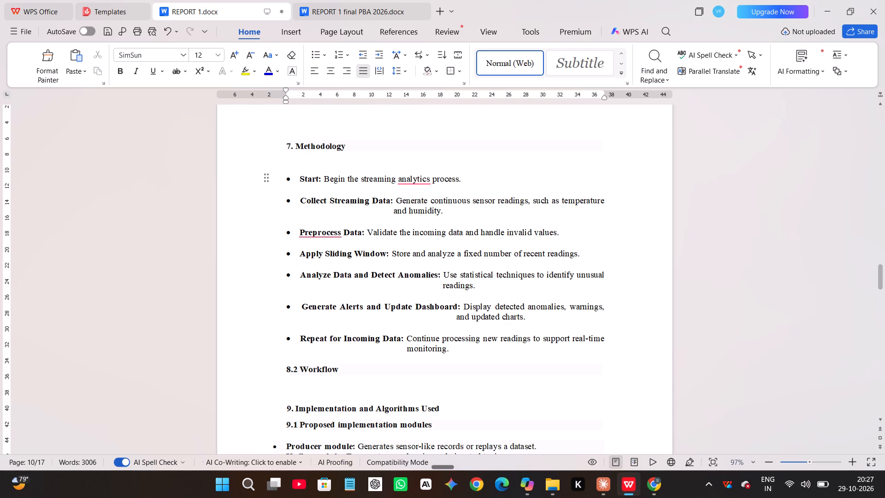
pyautogui.click(556, 240)
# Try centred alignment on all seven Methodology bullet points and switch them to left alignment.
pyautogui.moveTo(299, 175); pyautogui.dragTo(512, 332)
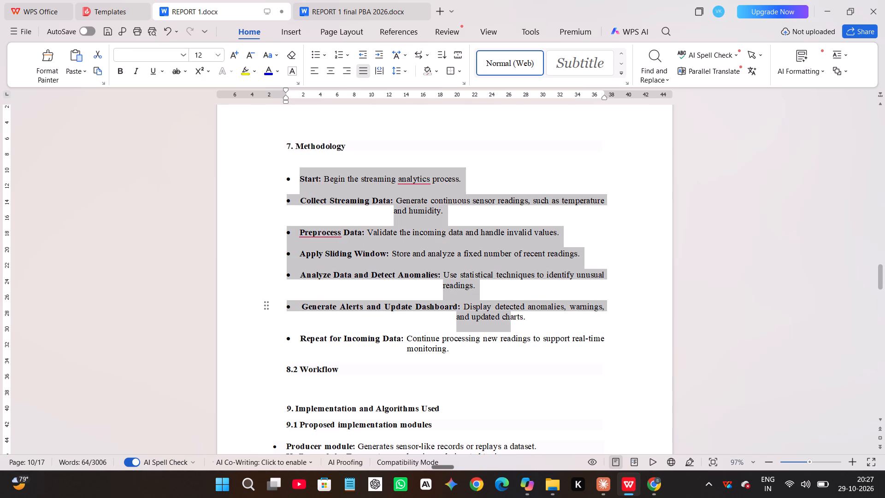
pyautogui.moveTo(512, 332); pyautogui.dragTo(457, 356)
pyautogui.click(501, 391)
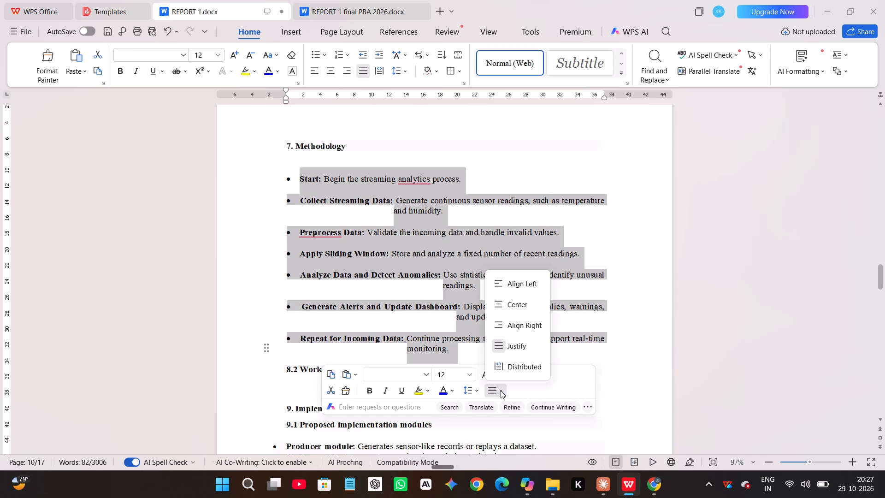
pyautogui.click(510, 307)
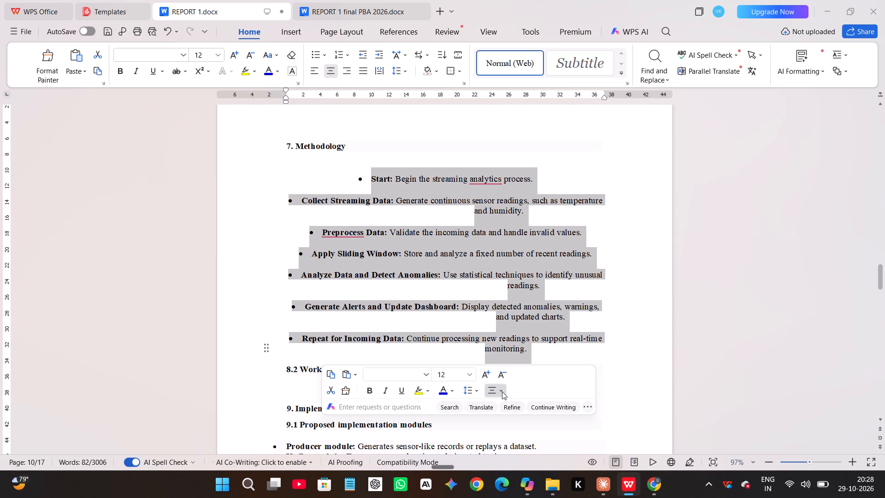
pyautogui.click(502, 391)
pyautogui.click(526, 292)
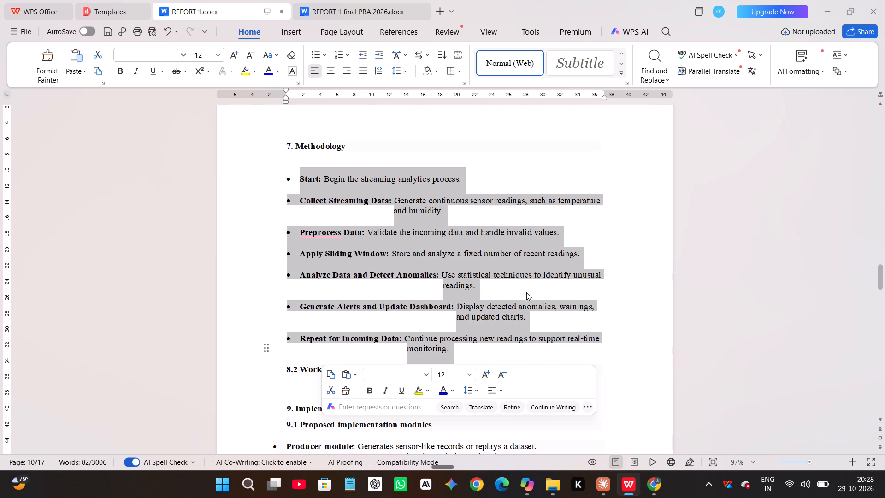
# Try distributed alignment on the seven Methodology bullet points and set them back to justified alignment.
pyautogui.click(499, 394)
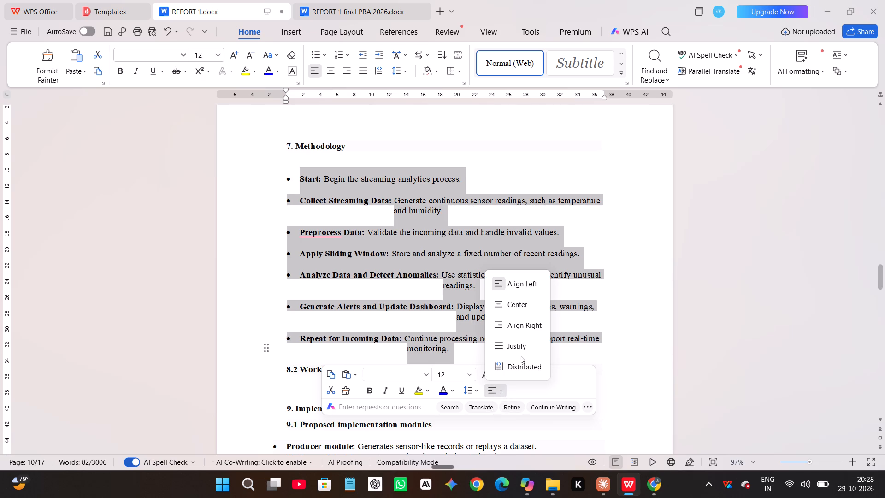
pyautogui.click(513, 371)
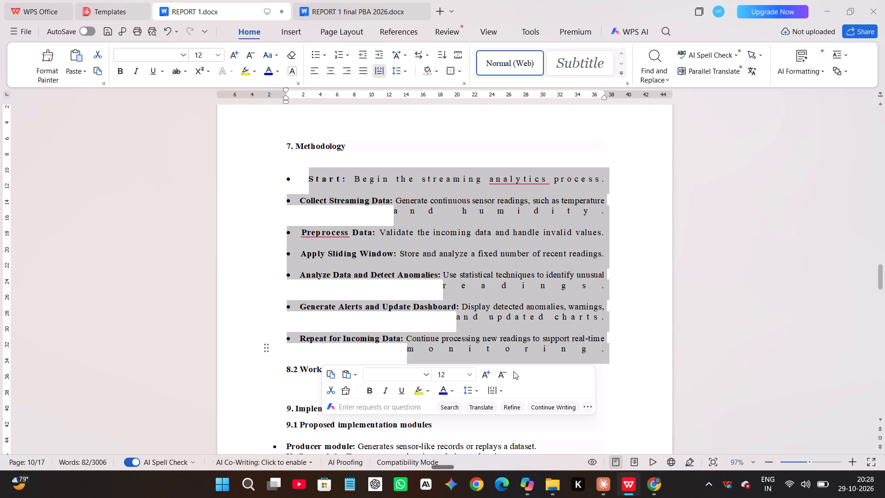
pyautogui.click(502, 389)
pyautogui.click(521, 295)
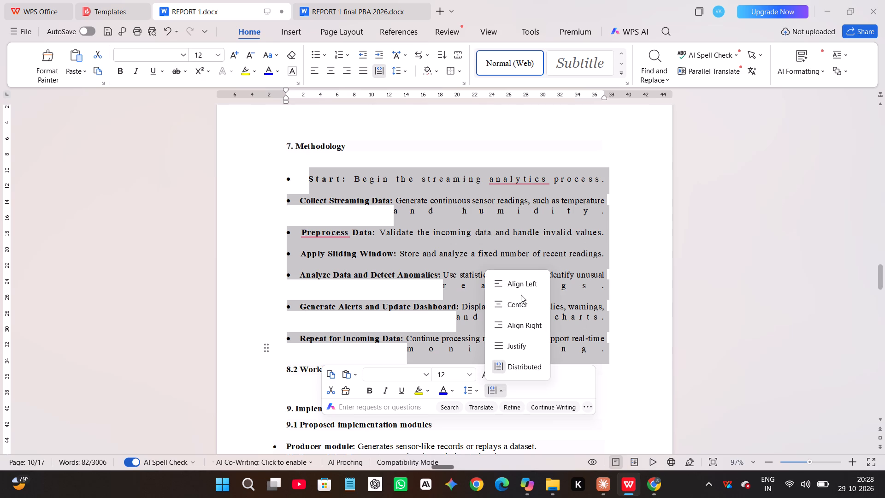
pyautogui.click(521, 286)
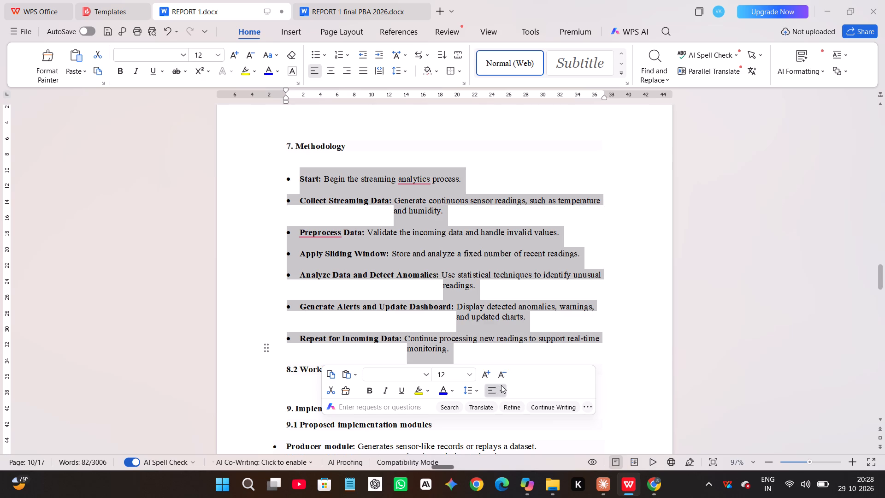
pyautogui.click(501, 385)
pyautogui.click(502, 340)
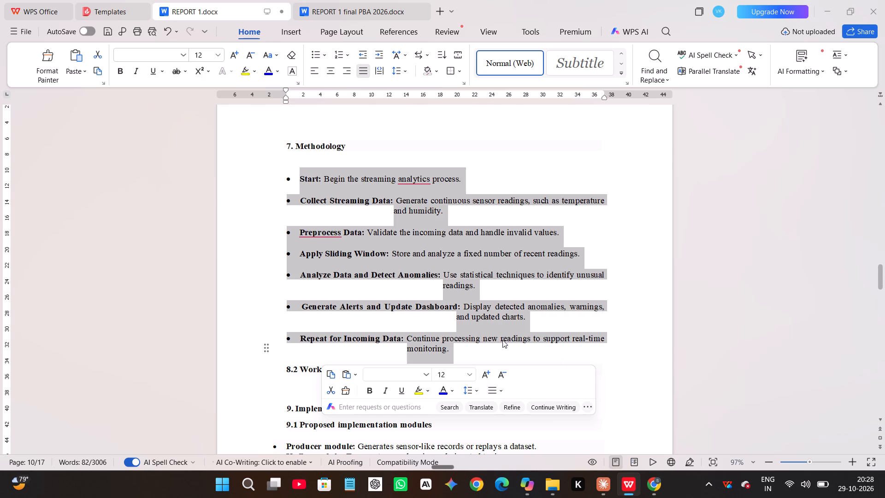
# Delete the end of the word "temperature" in the Collect Streaming Data point and retype it as "rure" before "and humidity.".
pyautogui.click(386, 210)
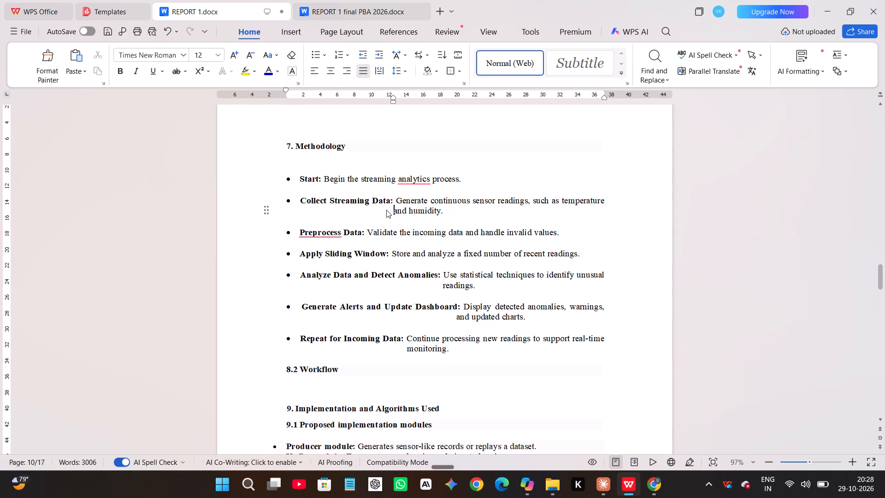
pyautogui.press('BackSpace')
pyautogui.press('BackSpace')
pyautogui.press('BackSpace')
pyautogui.press('BackSpace')
pyautogui.press('BackSpace')
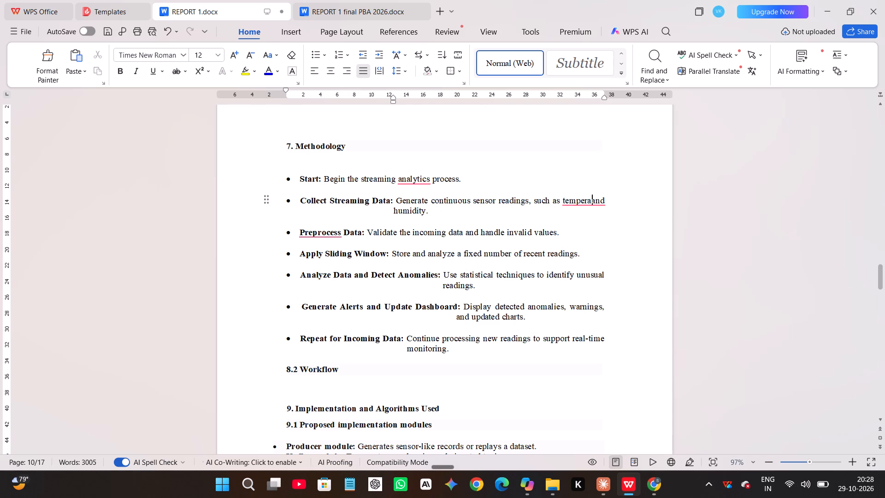
pyautogui.write('rure')
pyautogui.press('space')
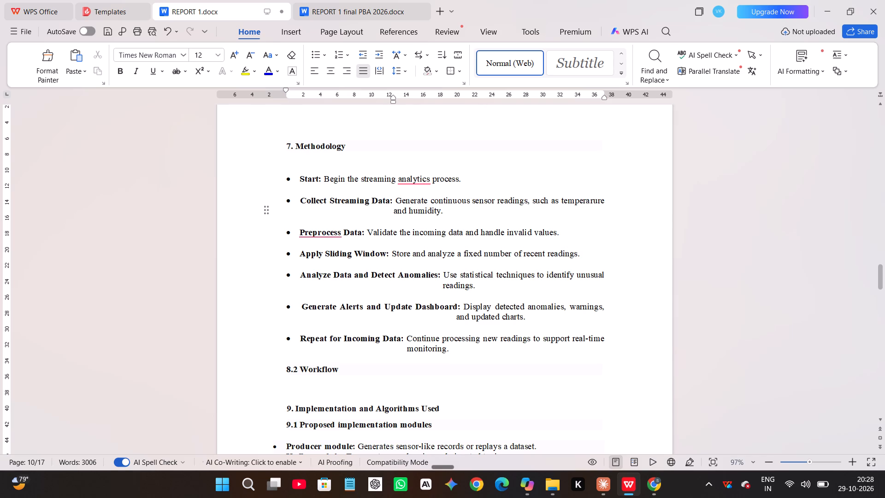
# Adjust the spacing before "and humidity." so the wrapped line starts slightly further in, beneath "Generate".
pyautogui.click(378, 210)
pyautogui.click(378, 210)
pyautogui.press('BackSpace')
pyautogui.press('space')
pyautogui.press('space')
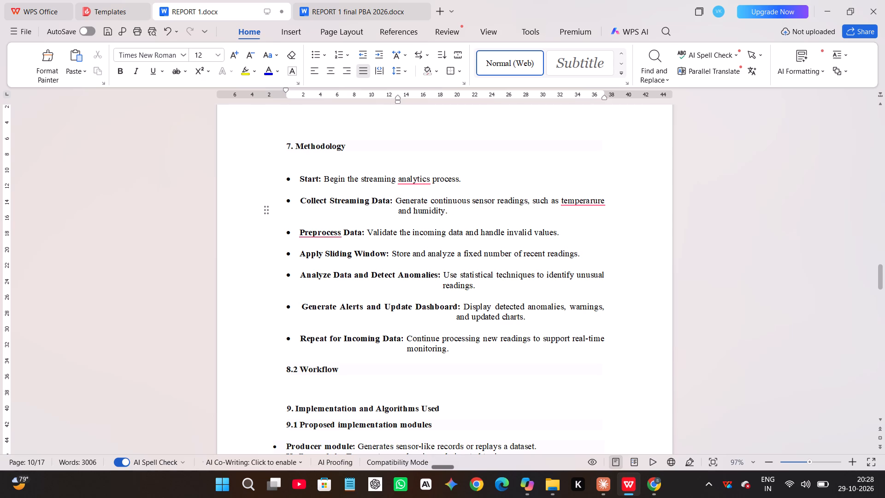
# Move "and humidity." in the Collect Streaming Data point onto its own line, indented to start beneath the bold label.
pyautogui.click(350, 212)
pyautogui.press('BackSpace')
pyautogui.press('Return')
pyautogui.press('Return')
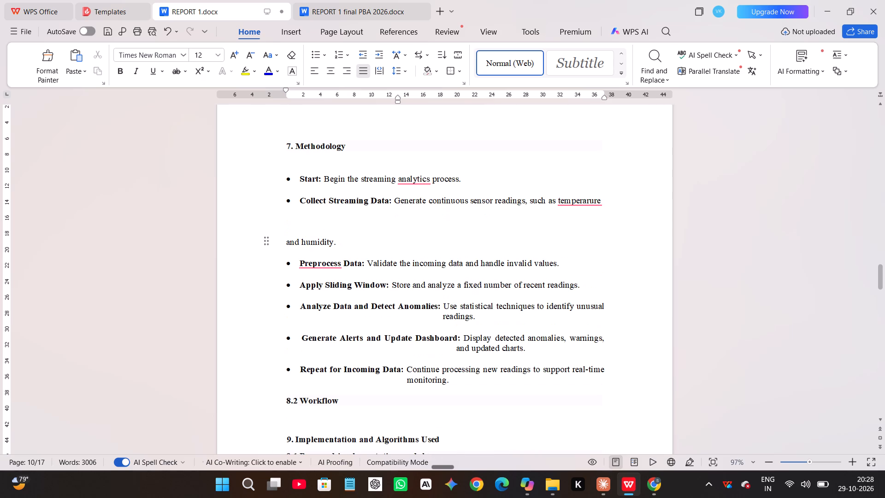
pyautogui.press('BackSpace')
pyautogui.press('BackSpace')
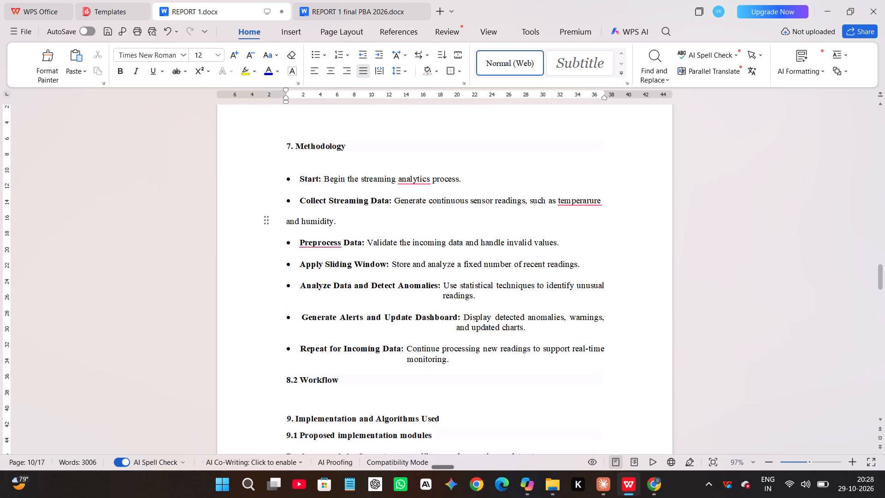
pyautogui.press('BackSpace')
pyautogui.press('Return')
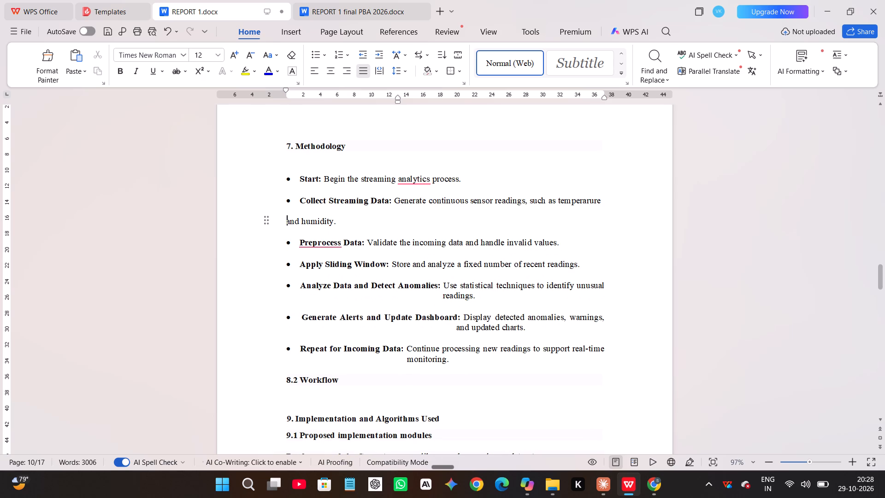
pyautogui.press('space')
pyautogui.press('space')
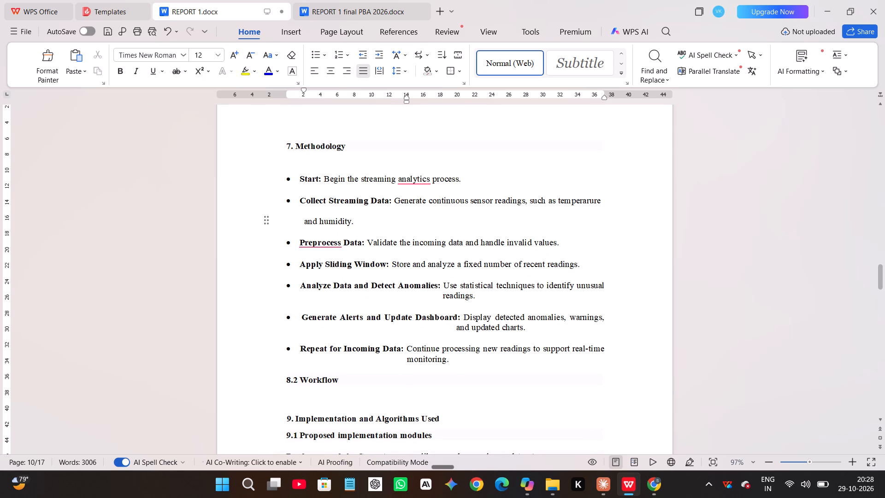
pyautogui.press('BackSpace')
pyautogui.press('space')
pyautogui.press('space')
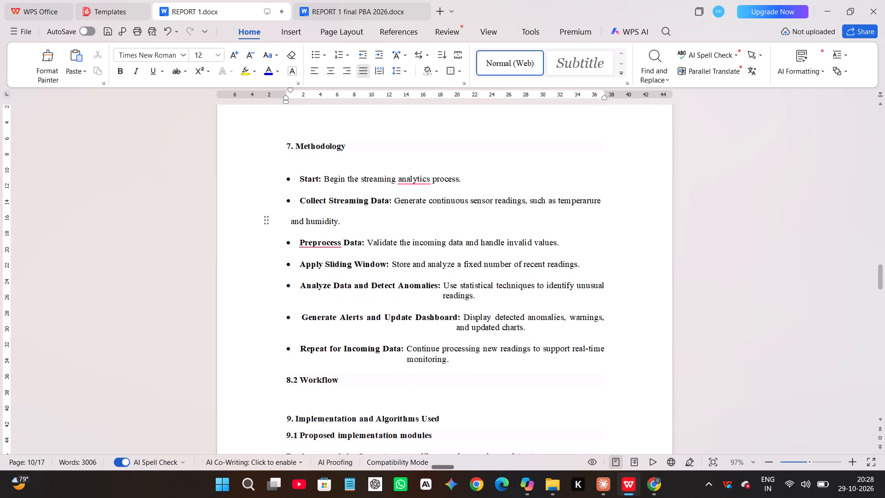
pyautogui.press('space')
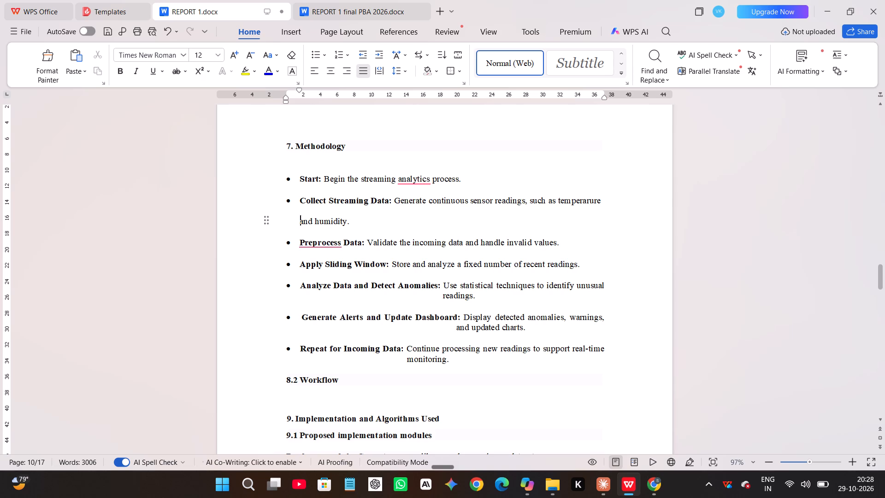
# Move "readings." in the Analyze Data and Detect Anomalies point onto its own line, indented to start beneath the bold label.
pyautogui.click(429, 297)
pyautogui.press('BackSpace')
pyautogui.press('Return')
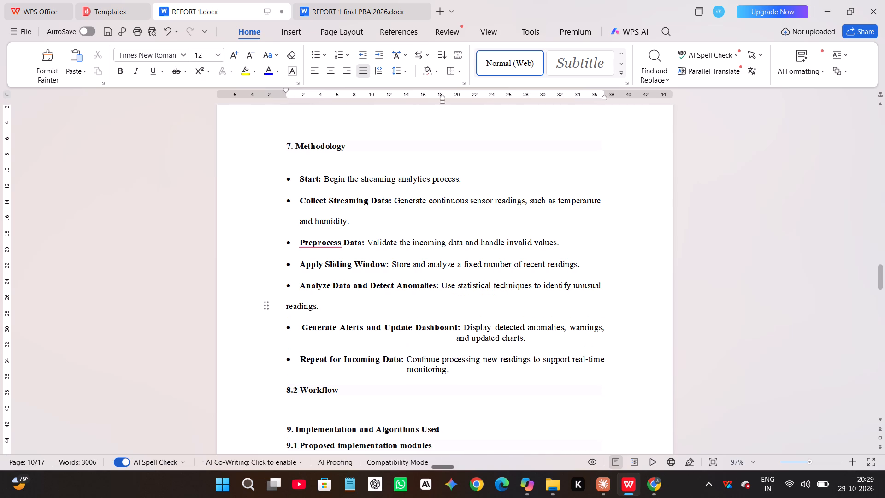
pyautogui.press('space')
pyautogui.press('space')
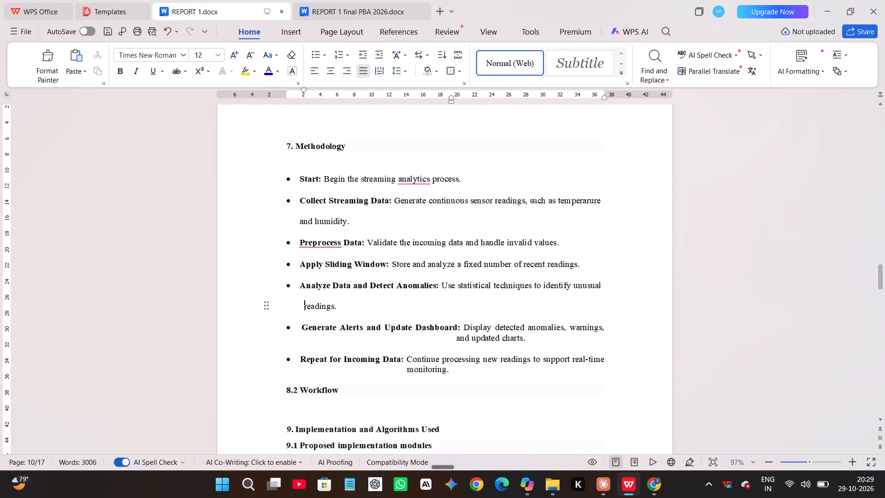
pyautogui.press('BackSpace')
pyautogui.press('space')
pyautogui.press('space')
pyautogui.press('space')
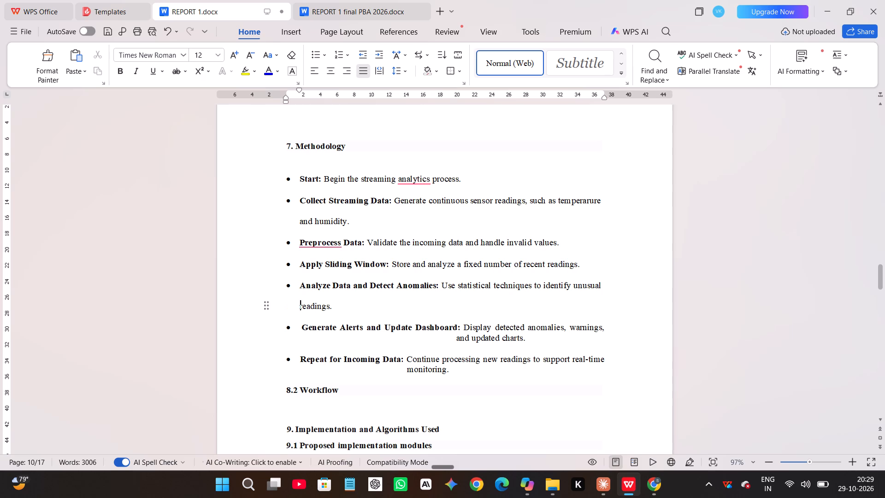
# Move "and updated charts." in the Generate Alerts and Update Dashboard point onto its own line, indented beneath the bold label.
pyautogui.click(451, 344)
pyautogui.press('BackSpace')
pyautogui.press('Return')
pyautogui.press('space')
pyautogui.press('space')
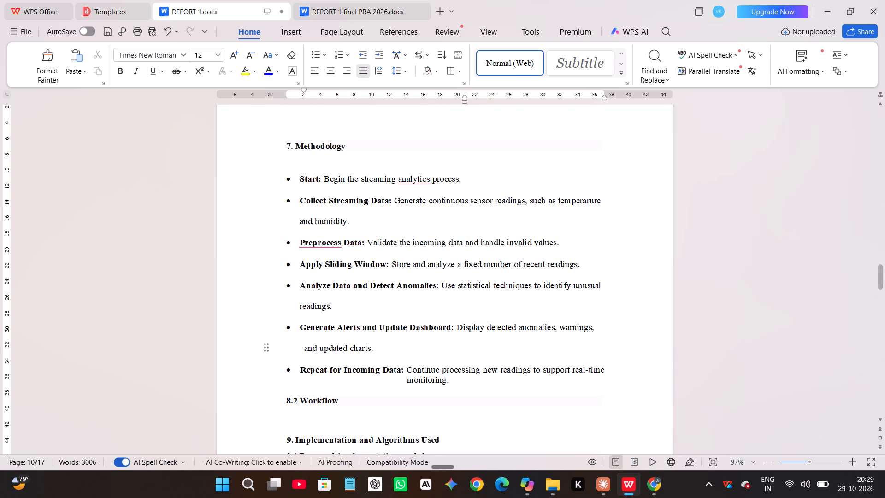
pyautogui.press('space')
pyautogui.press('BackSpace')
pyautogui.press('space')
pyautogui.press('space')
pyautogui.press('space')
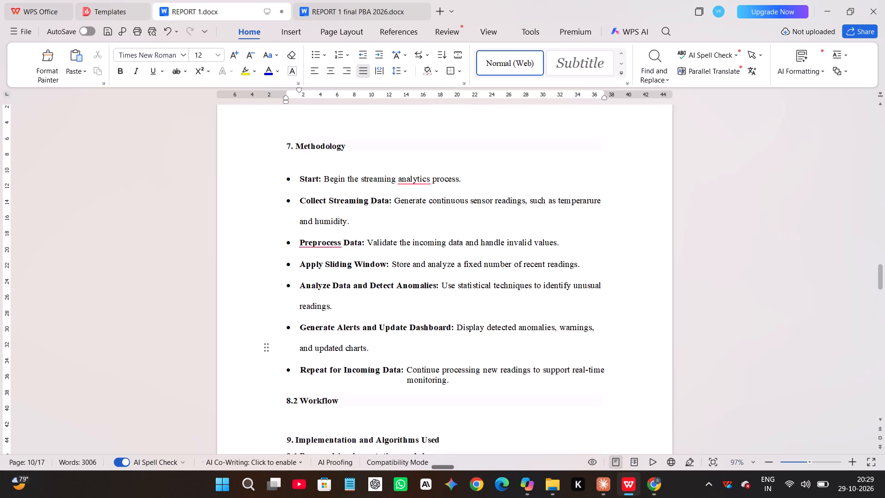
# Move "monitoring." in the Repeat for Incoming Data point onto its own line, indented to start beneath the bold label.
pyautogui.click(409, 382)
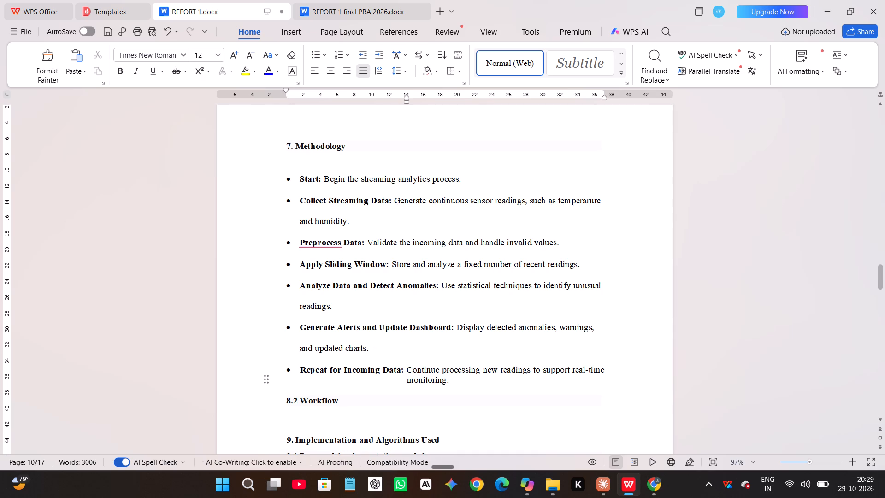
pyautogui.press('BackSpace')
pyautogui.press('Return')
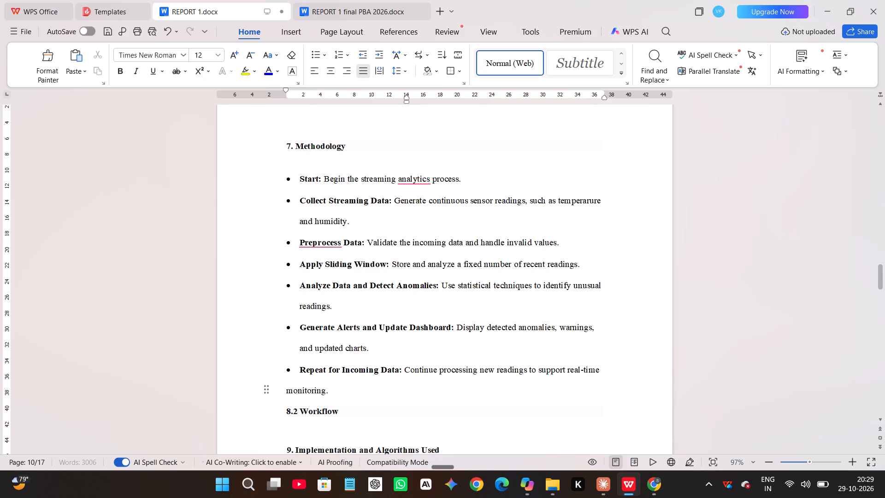
pyautogui.press('space')
pyautogui.press('space')
pyautogui.press('space')
pyautogui.press('BackSpace')
pyautogui.press('space')
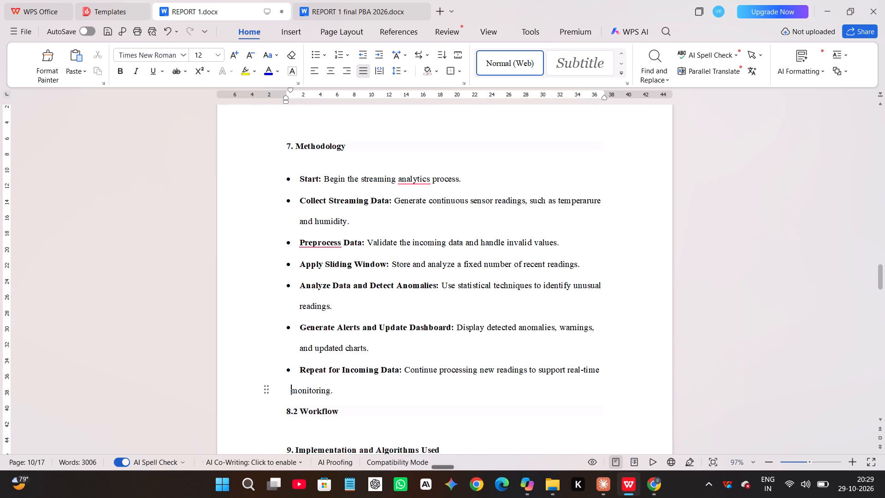
pyautogui.press('space')
pyautogui.press('space')
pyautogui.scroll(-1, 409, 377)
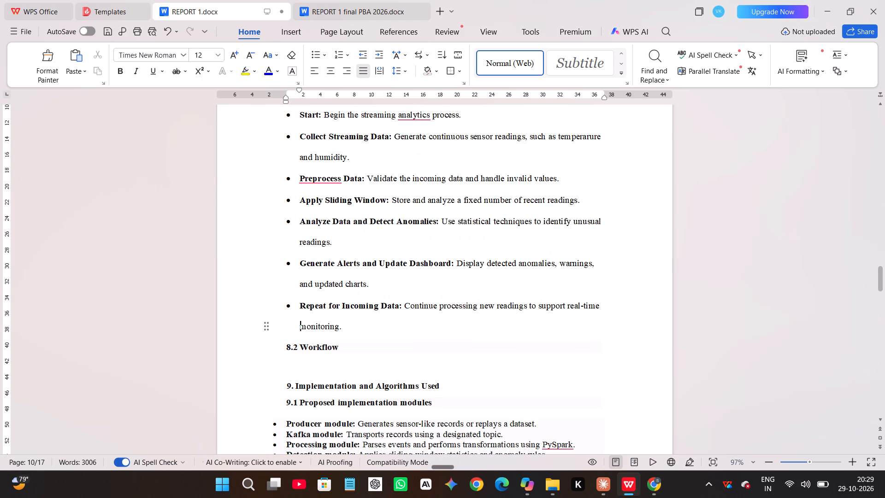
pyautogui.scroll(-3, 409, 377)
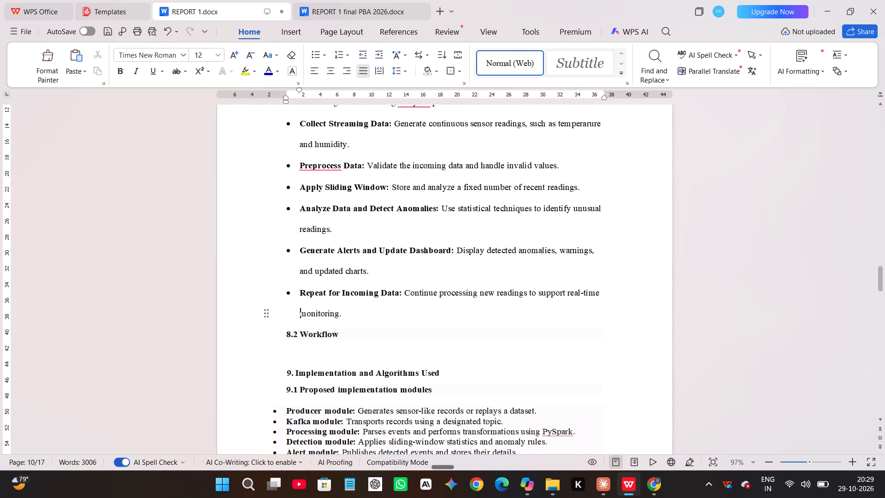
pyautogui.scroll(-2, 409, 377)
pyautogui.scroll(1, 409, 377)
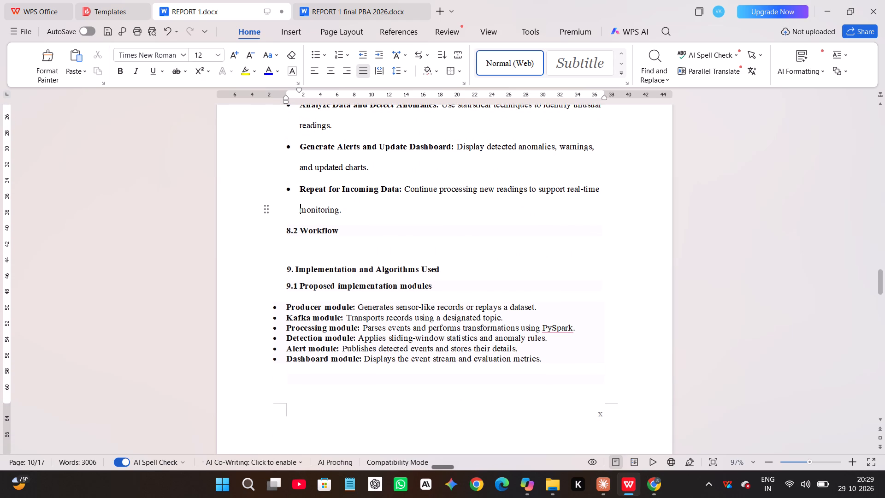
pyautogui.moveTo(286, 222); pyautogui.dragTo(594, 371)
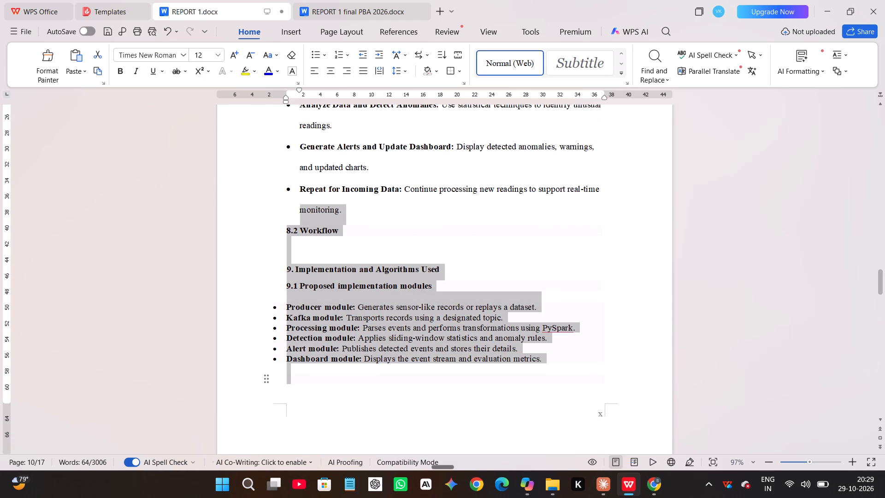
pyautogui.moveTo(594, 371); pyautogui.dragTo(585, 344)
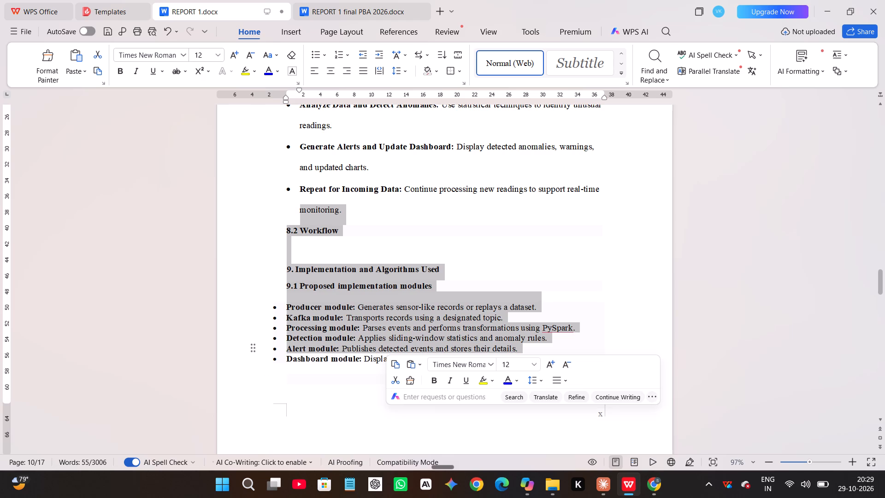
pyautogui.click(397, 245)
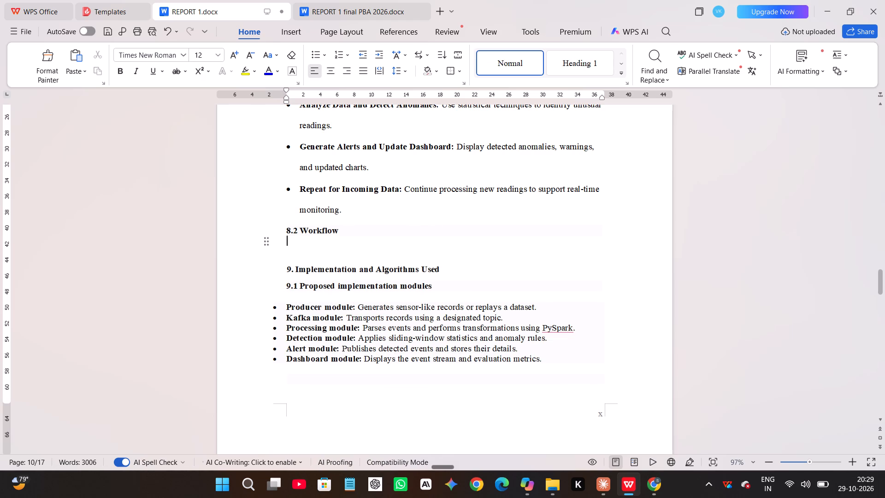
# Insert ten blank lines after "monitoring." so that 8.2 Workflow and the following content move off the Methodology page.
pyautogui.click(342, 207)
pyautogui.press('Return')
pyautogui.press('Return')
pyautogui.press('Return')
pyautogui.press('Return')
pyautogui.press('Return')
pyautogui.press('Return')
pyautogui.press('Return')
pyautogui.press('Return')
pyautogui.press('Return')
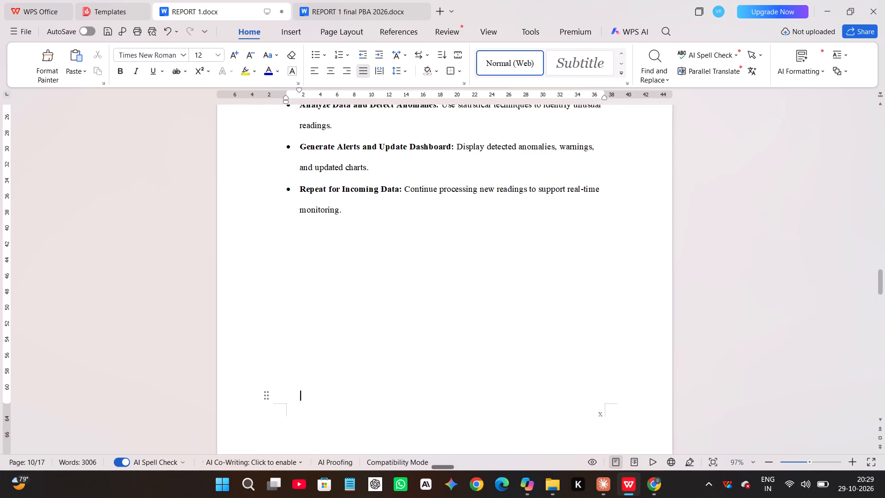
pyautogui.press('Return')
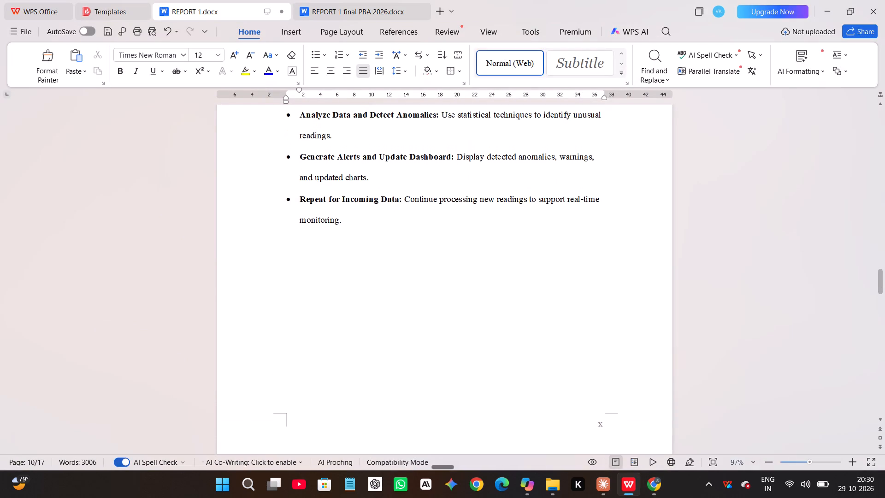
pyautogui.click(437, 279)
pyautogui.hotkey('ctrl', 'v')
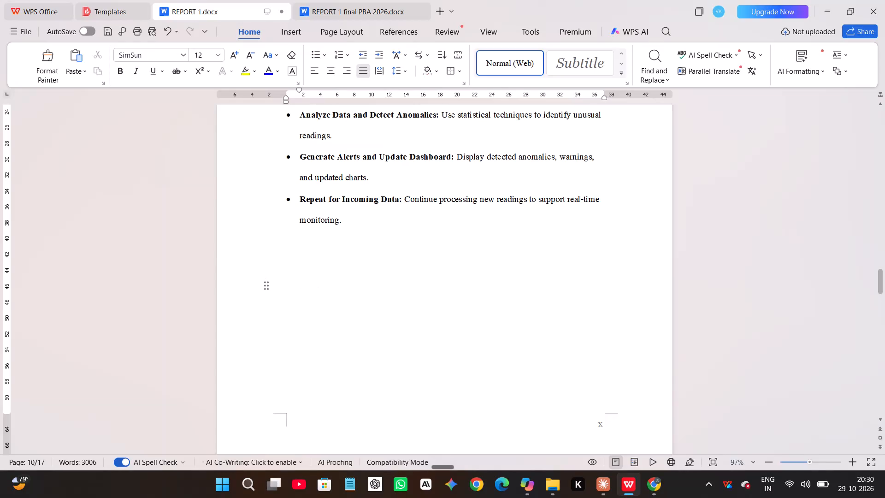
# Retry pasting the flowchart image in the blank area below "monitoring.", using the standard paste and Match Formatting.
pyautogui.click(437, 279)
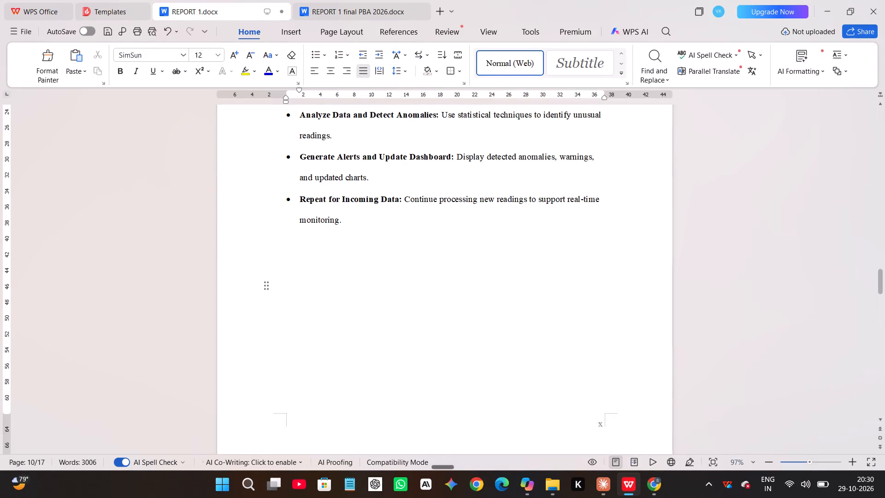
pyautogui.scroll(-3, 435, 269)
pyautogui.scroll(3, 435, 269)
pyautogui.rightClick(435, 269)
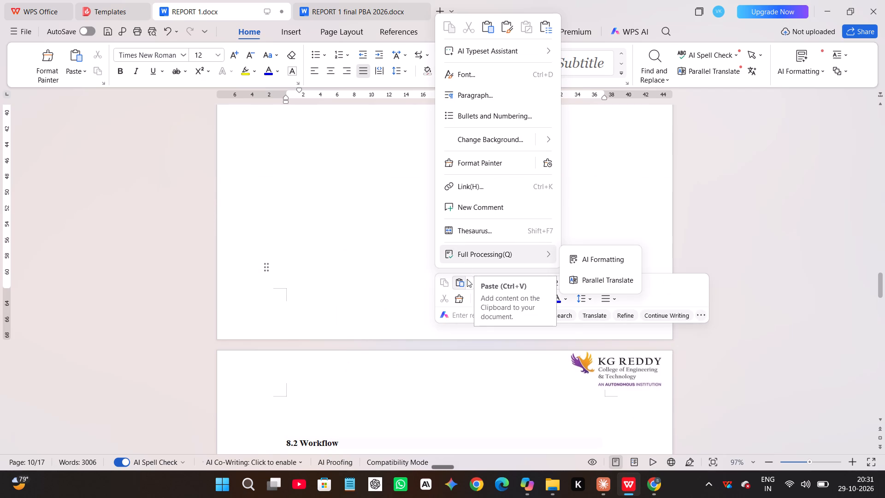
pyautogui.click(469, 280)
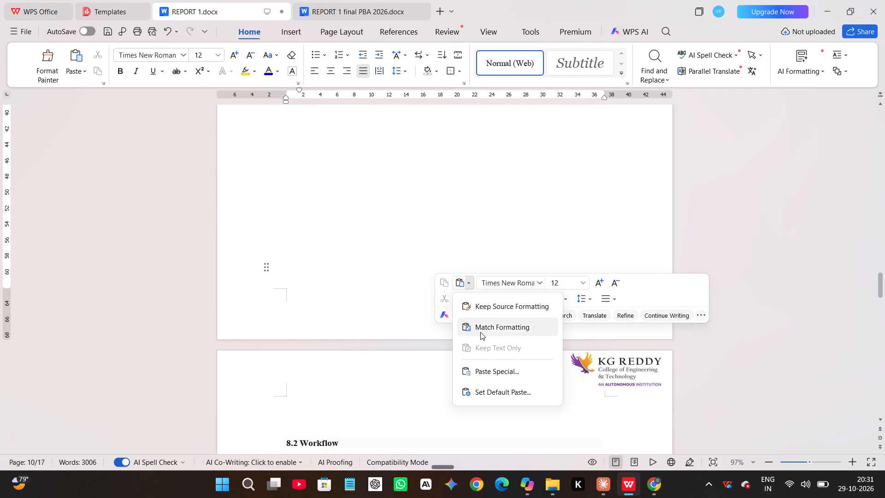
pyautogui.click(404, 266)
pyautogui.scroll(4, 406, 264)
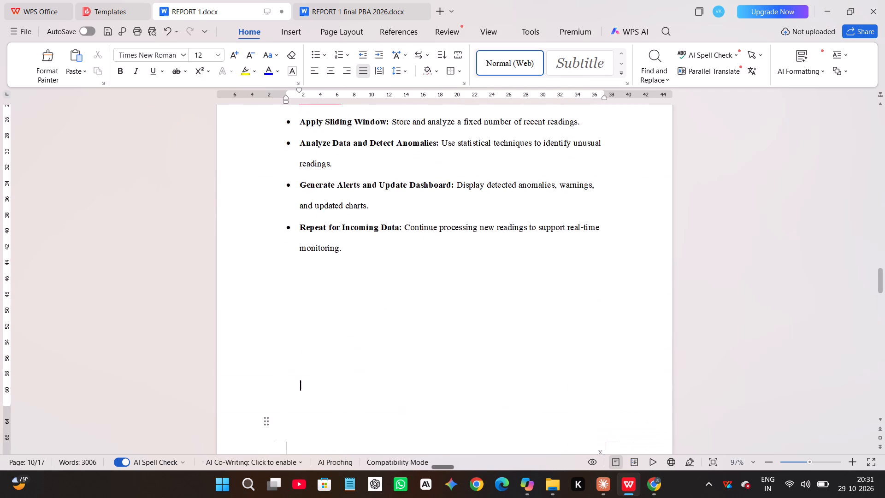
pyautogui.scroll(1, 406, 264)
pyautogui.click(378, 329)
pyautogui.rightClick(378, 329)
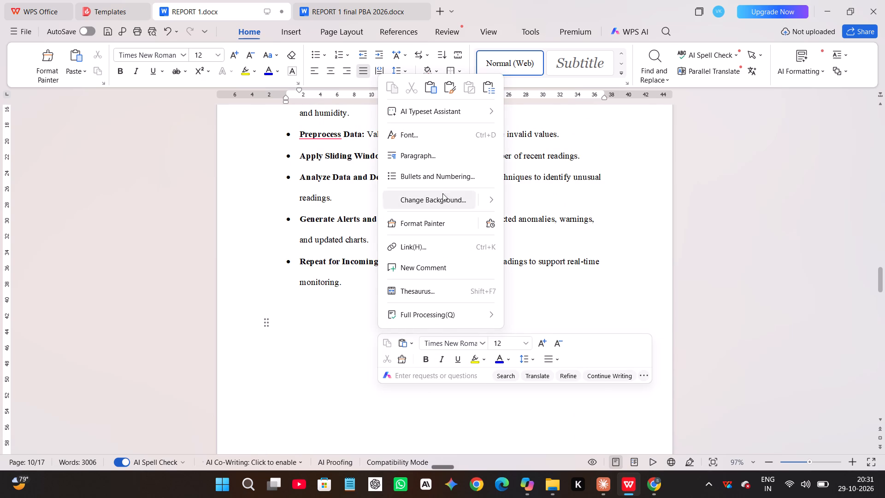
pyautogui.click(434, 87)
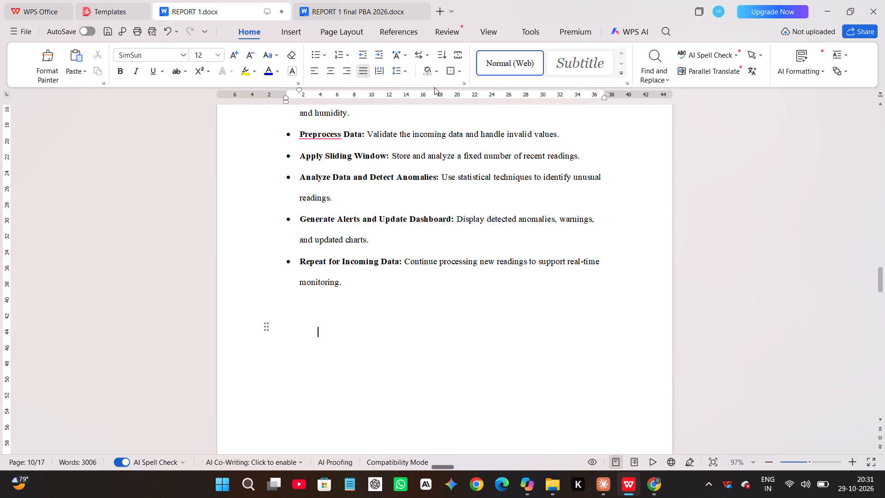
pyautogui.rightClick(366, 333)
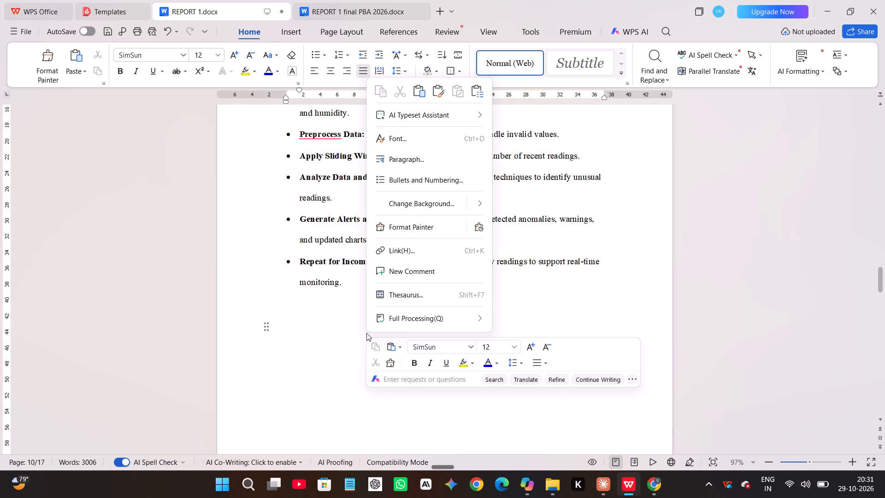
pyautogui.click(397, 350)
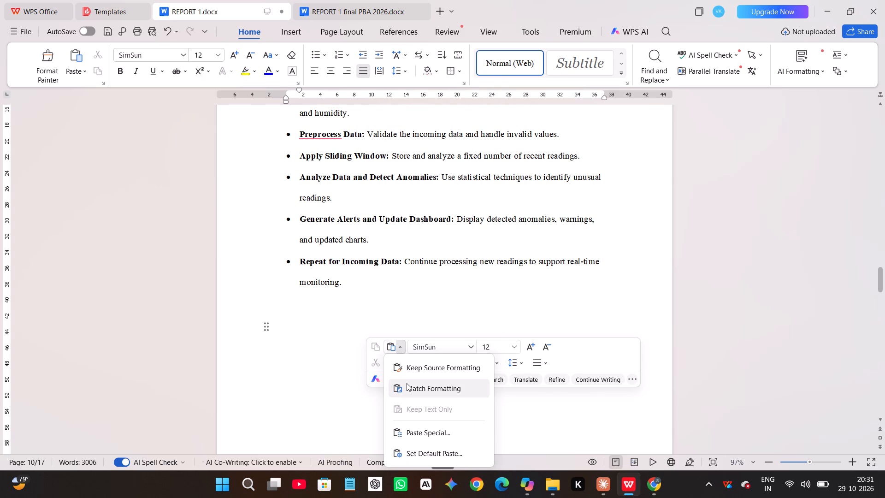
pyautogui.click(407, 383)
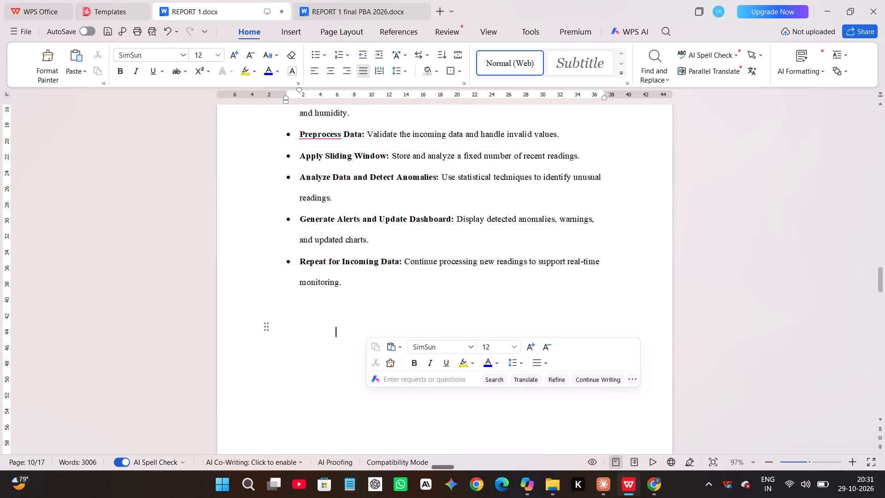
# Delete the blank line between the "7. Methodology" heading and the Start point.
pyautogui.click(314, 312)
pyautogui.hscroll(1, 314, 312)
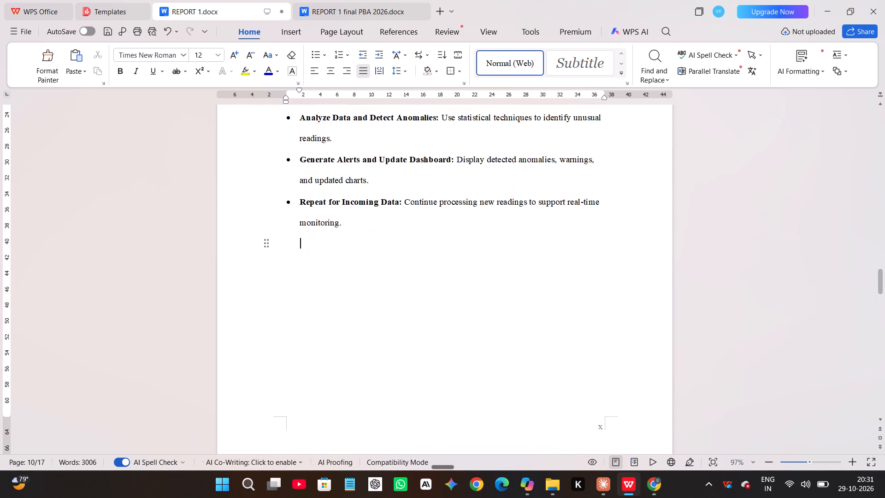
pyautogui.scroll(4, 364, 346)
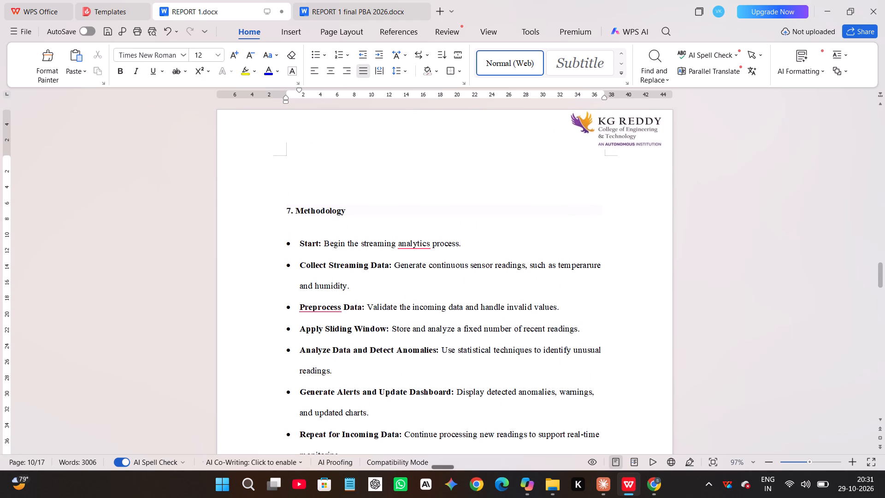
pyautogui.click(306, 225)
pyautogui.press('BackSpace')
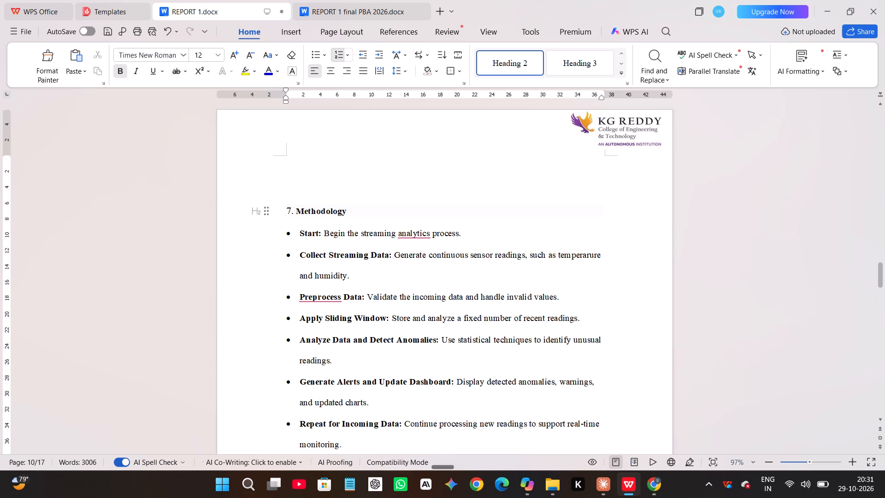
# Set the font size of the Methodology heading to 14.
pyautogui.moveTo(353, 220); pyautogui.dragTo(289, 207)
pyautogui.click(362, 214)
pyautogui.moveTo(362, 214); pyautogui.dragTo(274, 199)
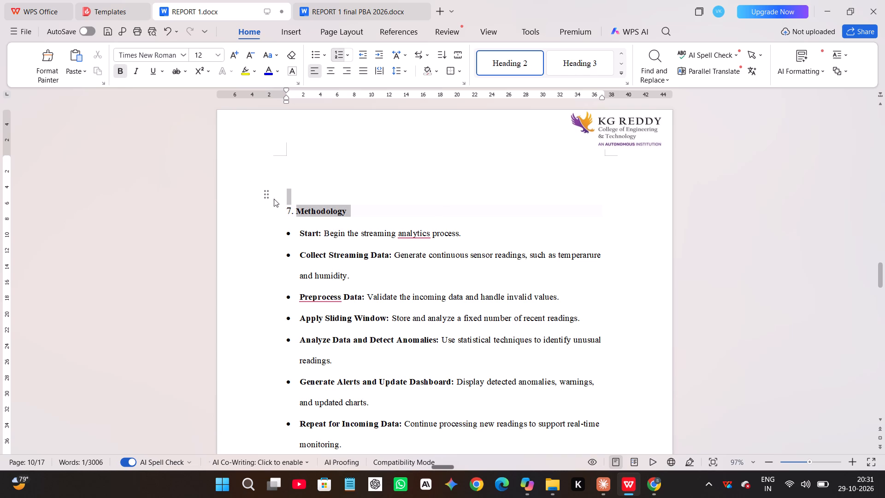
pyautogui.moveTo(274, 199); pyautogui.dragTo(281, 203)
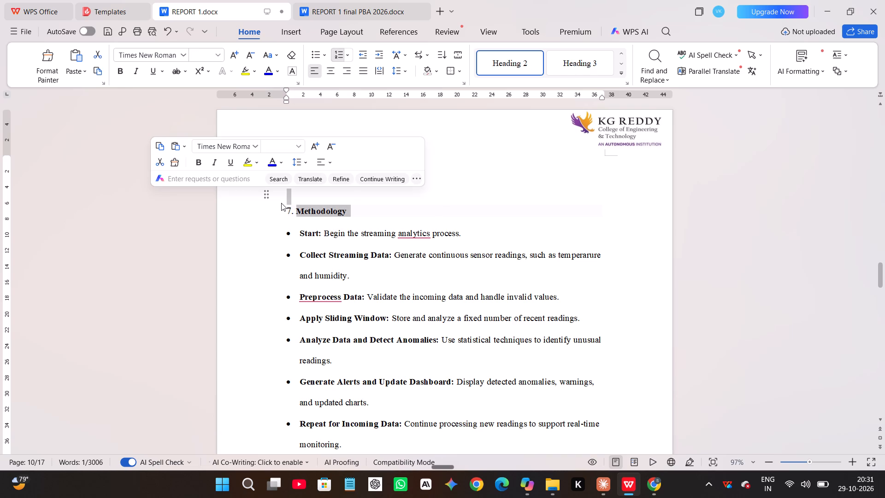
pyautogui.click(303, 142)
pyautogui.click(282, 366)
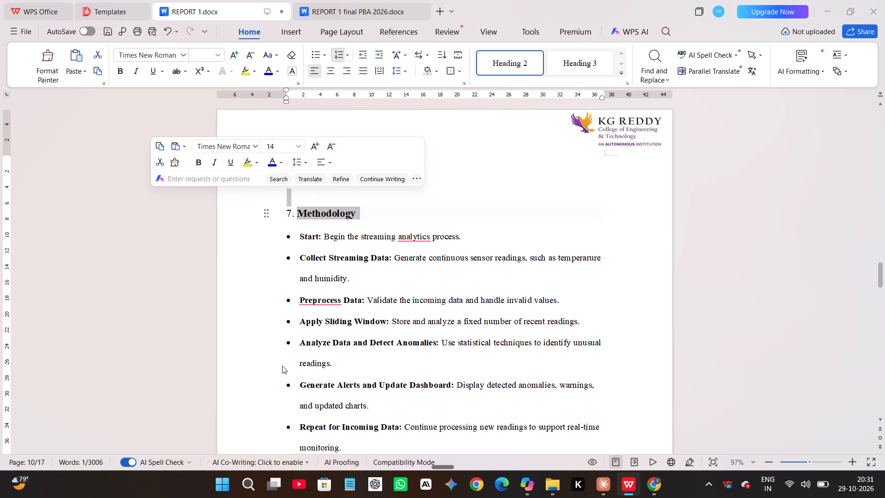
# Remove the blank lines above the "7. Methodology" heading so it starts at the top of its page.
pyautogui.click(411, 195)
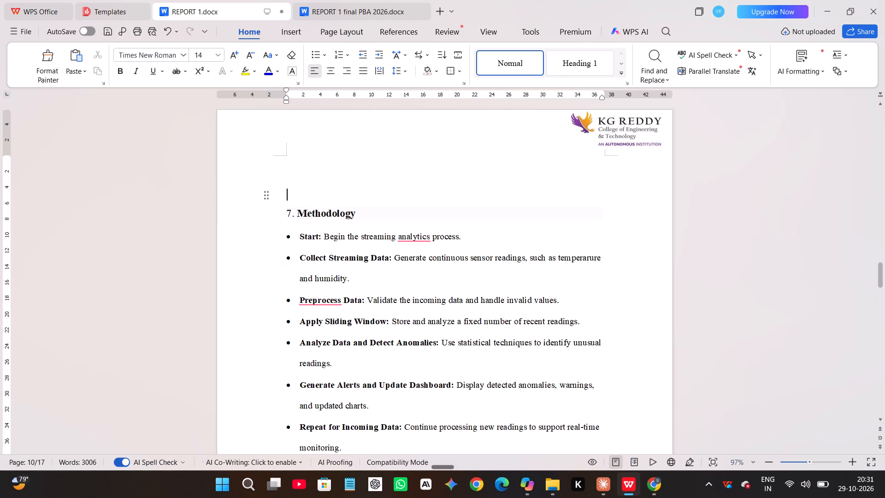
pyautogui.press('BackSpace')
pyautogui.press('BackSpace')
pyautogui.press('BackSpace')
pyautogui.press('BackSpace')
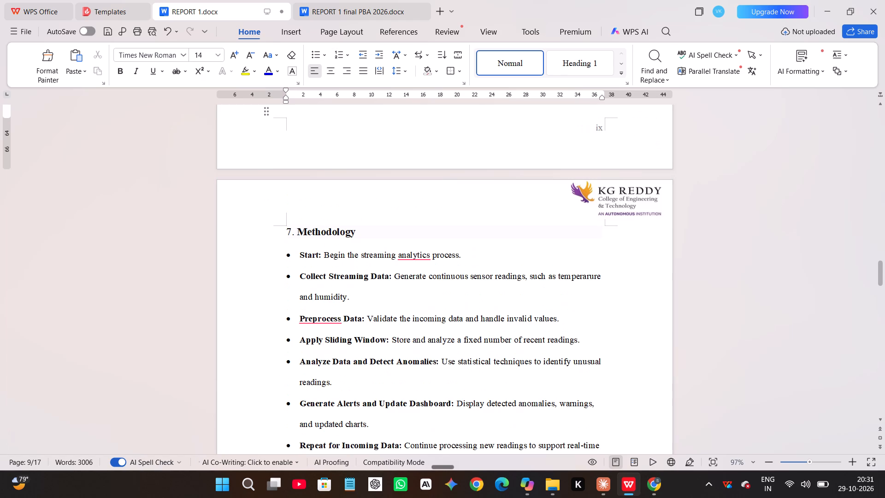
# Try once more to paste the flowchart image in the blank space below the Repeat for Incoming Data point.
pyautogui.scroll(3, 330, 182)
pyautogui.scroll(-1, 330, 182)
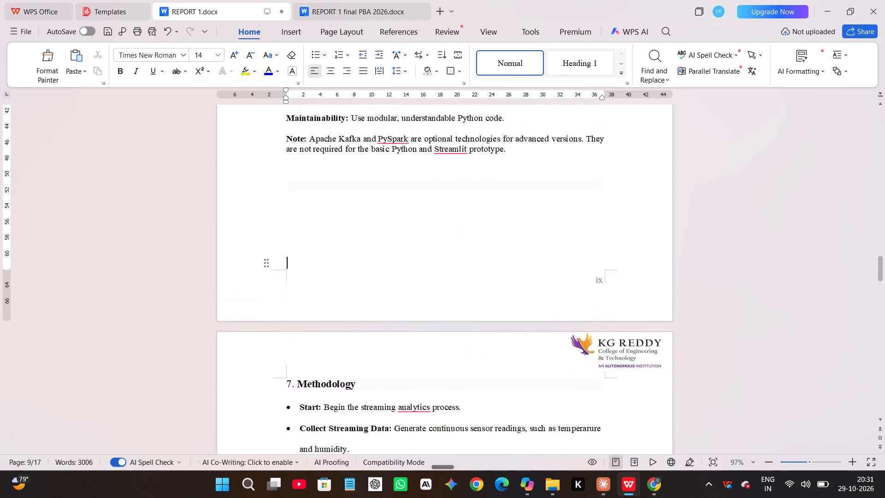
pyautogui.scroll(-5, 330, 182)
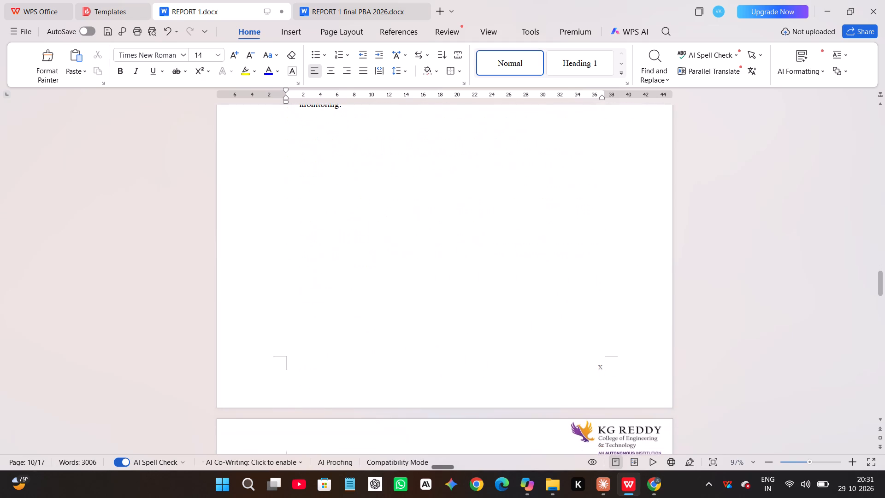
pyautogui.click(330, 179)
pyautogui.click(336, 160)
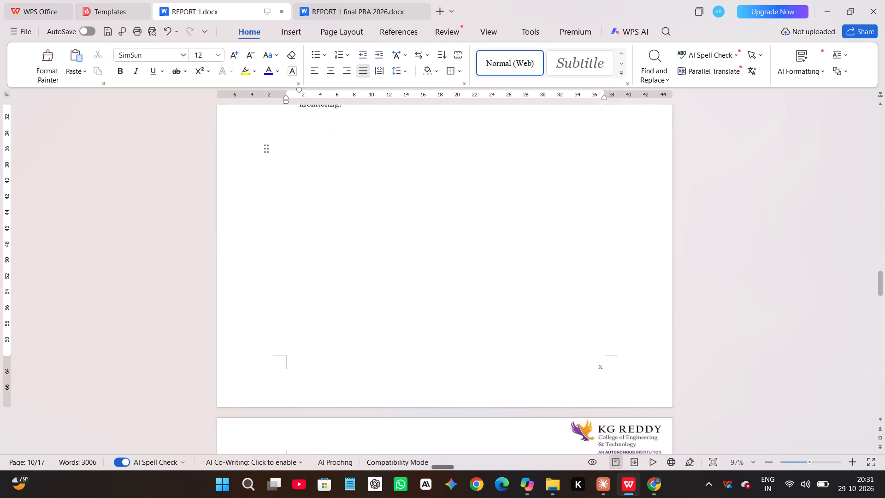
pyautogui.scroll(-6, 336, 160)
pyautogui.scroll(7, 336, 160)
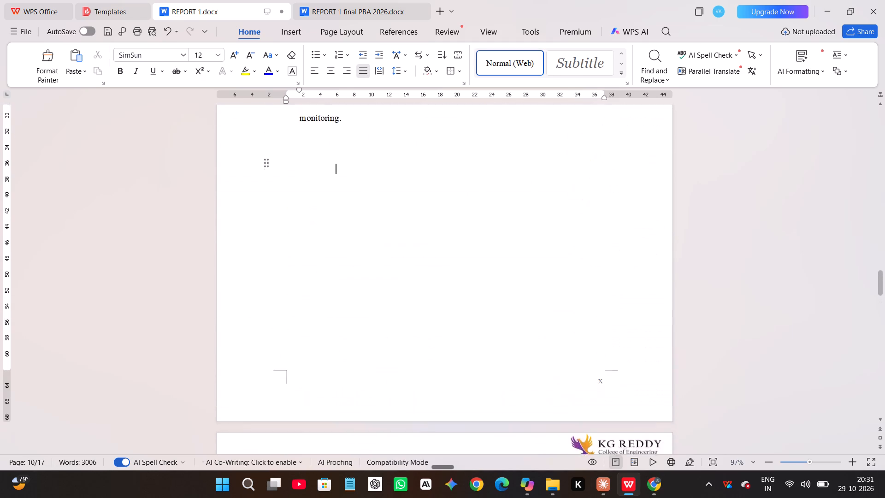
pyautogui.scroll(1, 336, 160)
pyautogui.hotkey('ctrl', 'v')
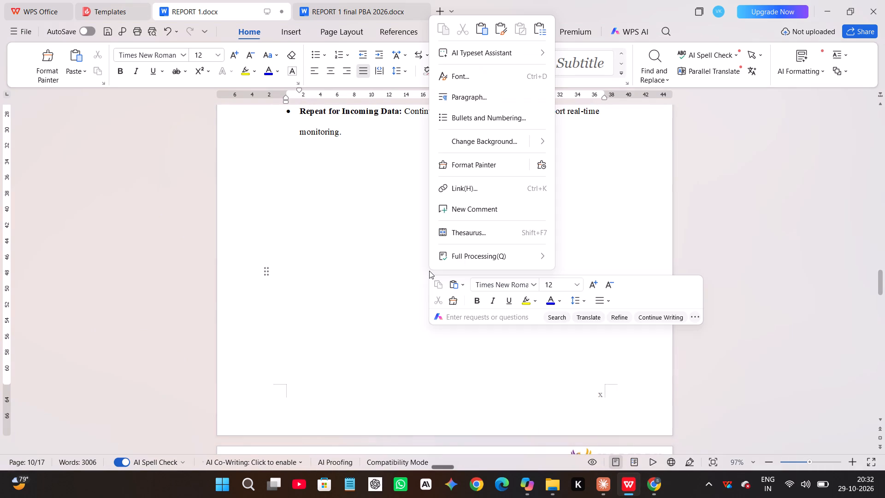
pyautogui.scroll(-1, 404, 234)
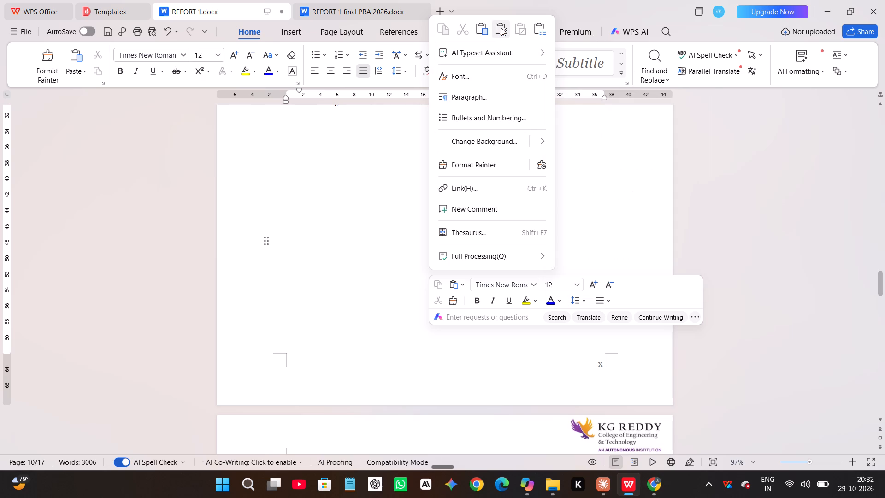
pyautogui.click(545, 25)
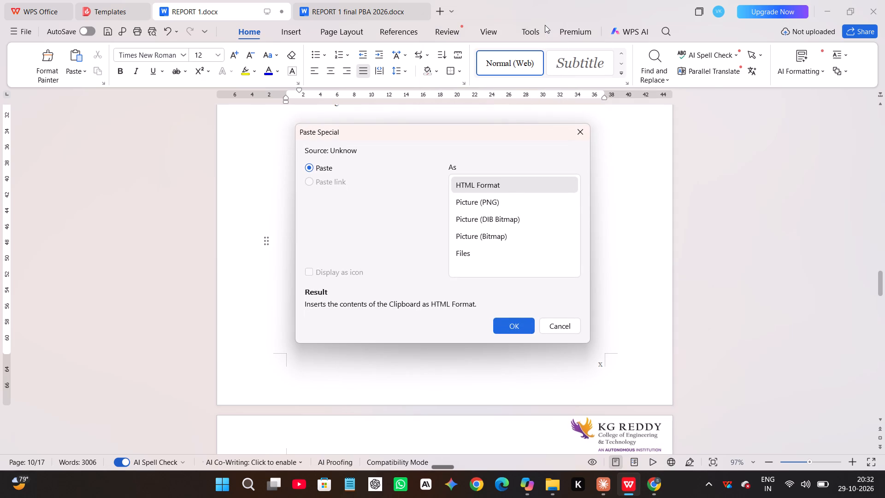
pyautogui.click(511, 206)
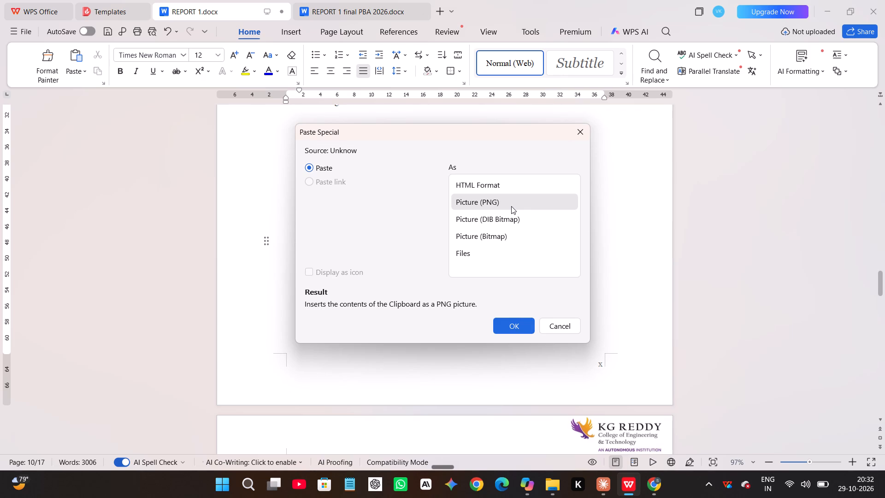
pyautogui.click(511, 206)
pyautogui.click(511, 206)
pyautogui.doubleClick(511, 206)
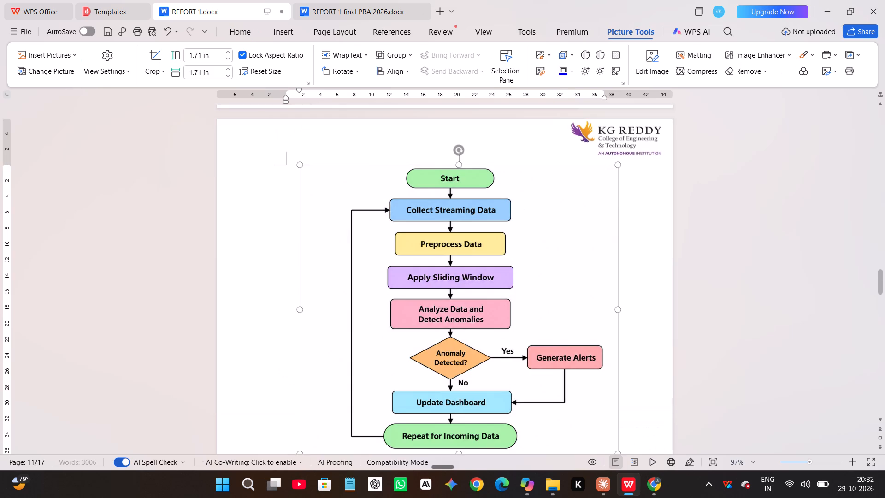
# Shrink the flowchart picture proportionally to about 3.14 in high by 3.45 in wide and try moving it up.
pyautogui.scroll(9, 511, 206)
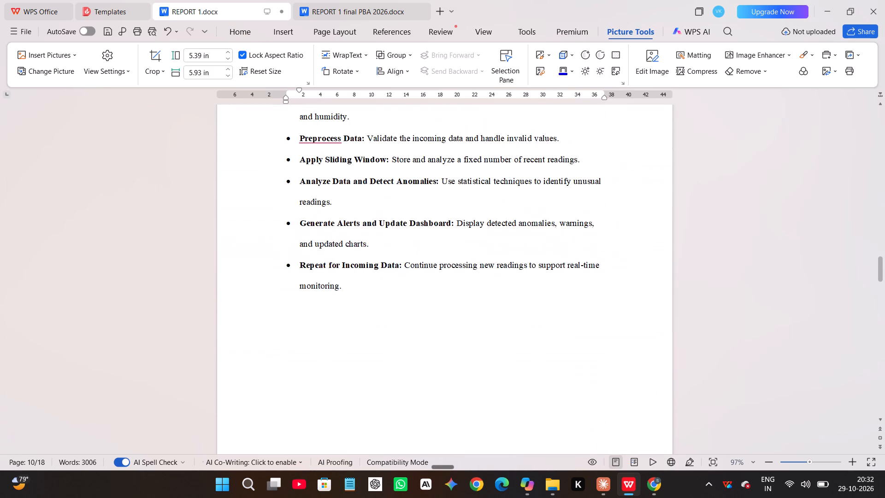
pyautogui.scroll(-8, 511, 206)
pyautogui.scroll(5, 511, 206)
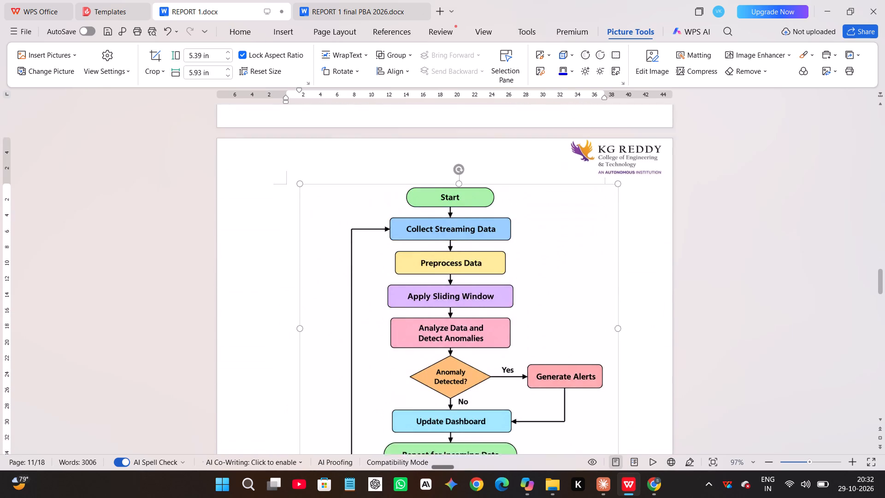
pyautogui.moveTo(617, 191); pyautogui.dragTo(495, 285)
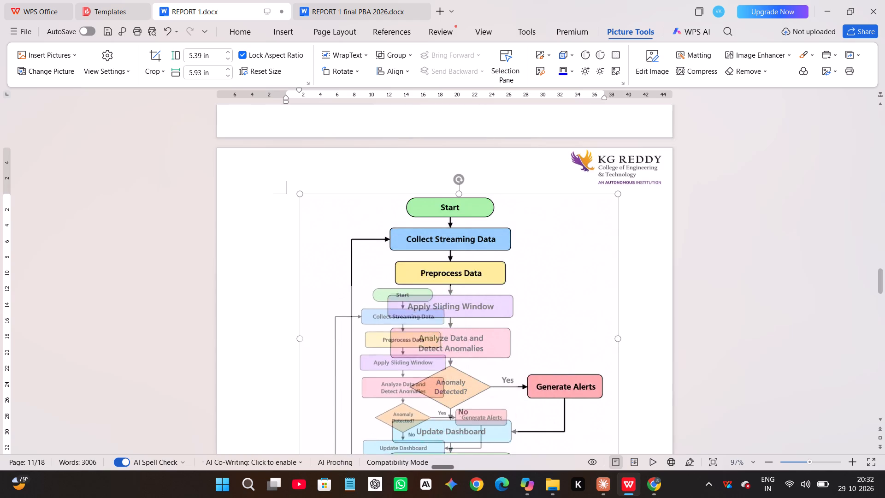
pyautogui.moveTo(495, 285); pyautogui.dragTo(493, 286)
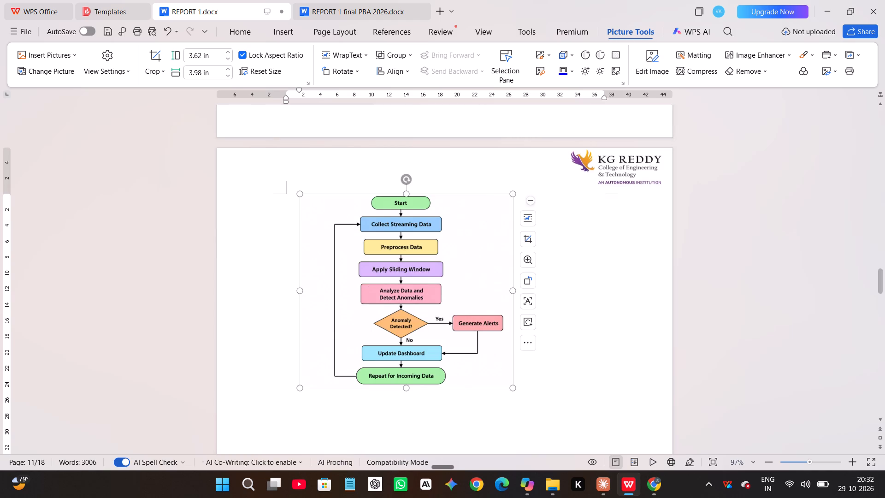
pyautogui.moveTo(513, 194); pyautogui.dragTo(485, 225)
pyautogui.moveTo(422, 253); pyautogui.dragTo(466, 123)
# Remove the extra blank lines and spacing above the flowchart so it moves up onto the Methodology points' page.
pyautogui.scroll(3, 468, 126)
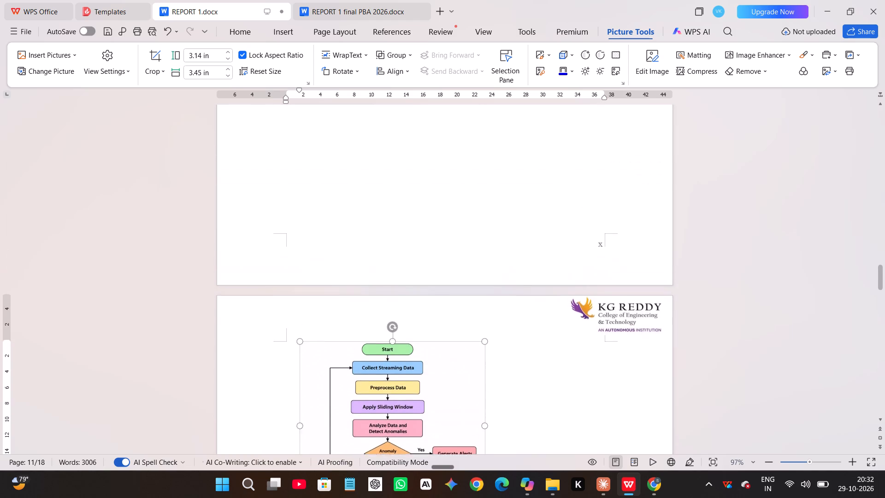
pyautogui.scroll(1, 468, 126)
pyautogui.click(394, 283)
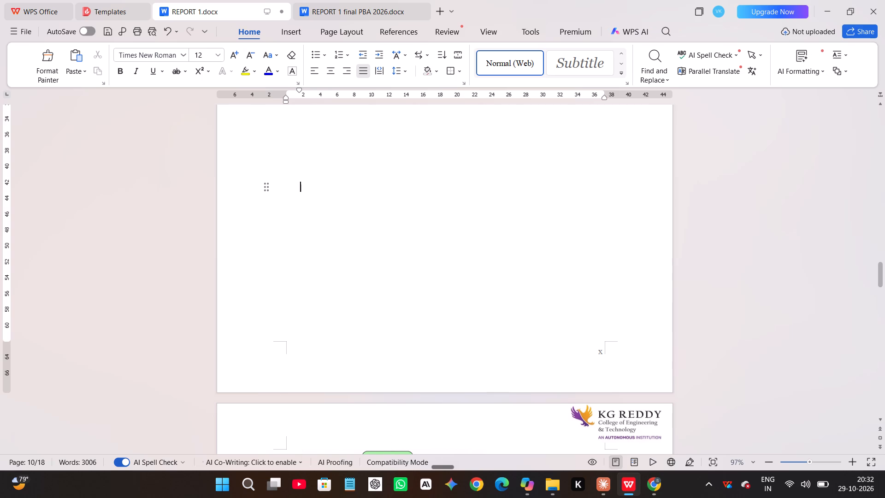
pyautogui.press('BackSpace')
pyautogui.press('BackSpace')
pyautogui.press('BackSpace')
pyautogui.press('BackSpace')
pyautogui.press('BackSpace')
pyautogui.press('BackSpace')
pyautogui.scroll(5, 394, 283)
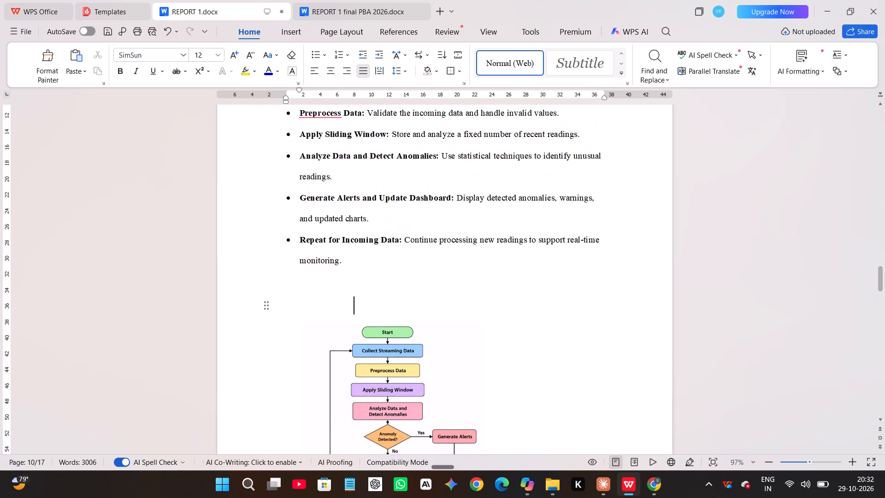
pyautogui.click(342, 322)
pyautogui.press('BackSpace')
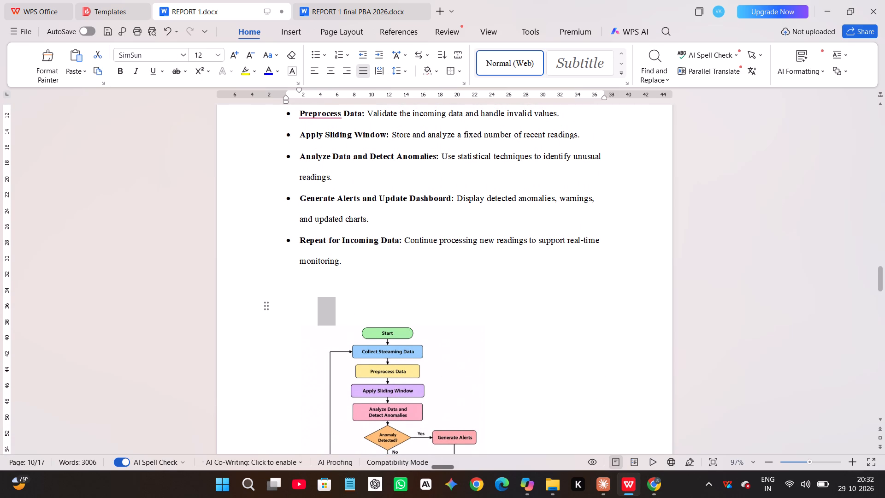
pyautogui.press('BackSpace')
pyautogui.press('BackSpace')
pyautogui.press('BackSpace')
pyautogui.press('BackSpace')
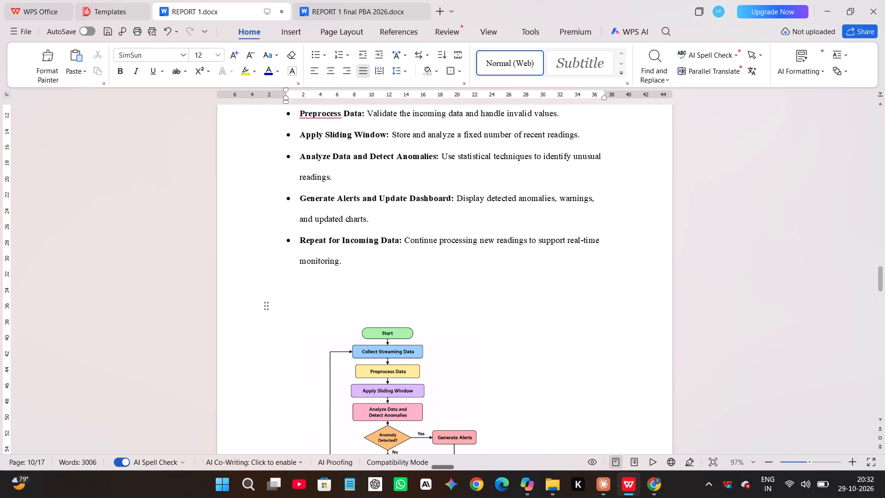
pyautogui.press('BackSpace')
# Enlarge the flowchart proportionally to about 3.73 in high by 4.10 in wide, filling the space below the Methodology points.
pyautogui.click(401, 348)
pyautogui.scroll(-2, 401, 348)
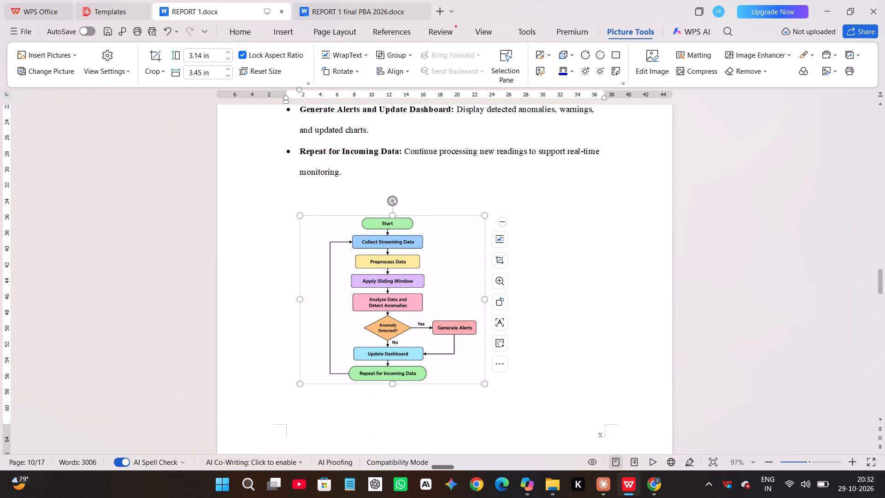
pyautogui.moveTo(484, 383); pyautogui.dragTo(518, 378)
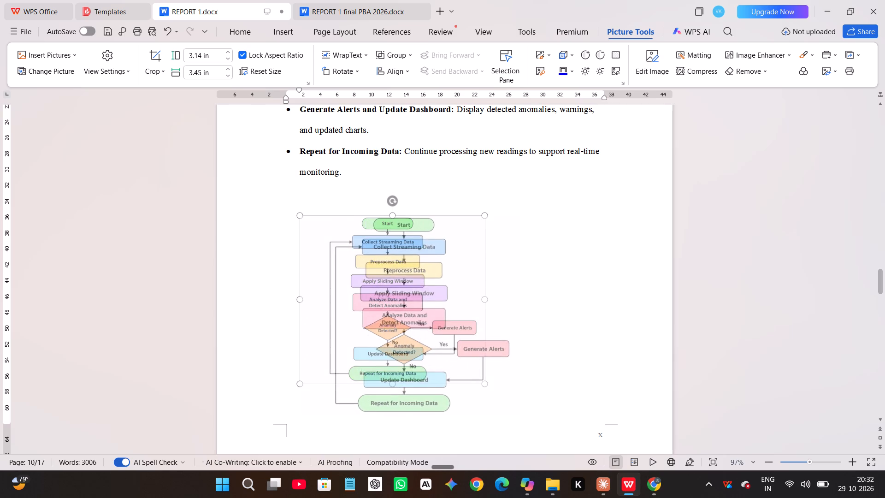
pyautogui.moveTo(518, 378); pyautogui.dragTo(519, 378)
pyautogui.moveTo(437, 327); pyautogui.dragTo(472, 310)
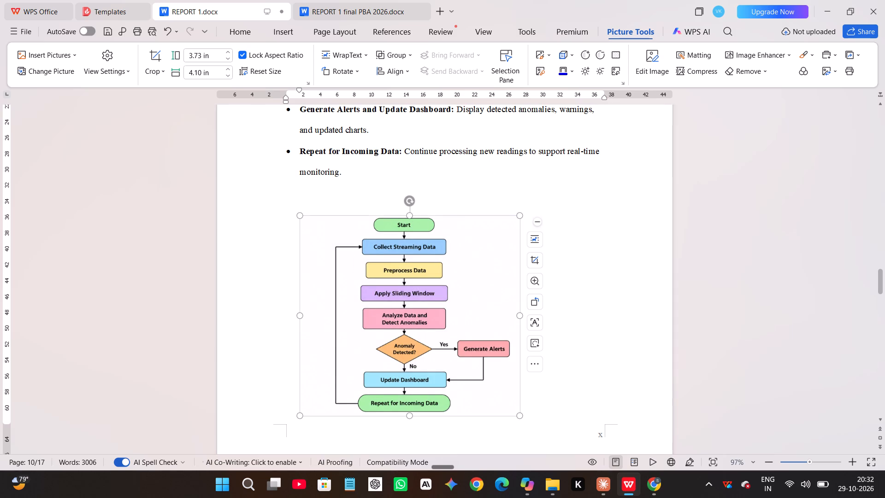
pyautogui.rightClick(472, 310)
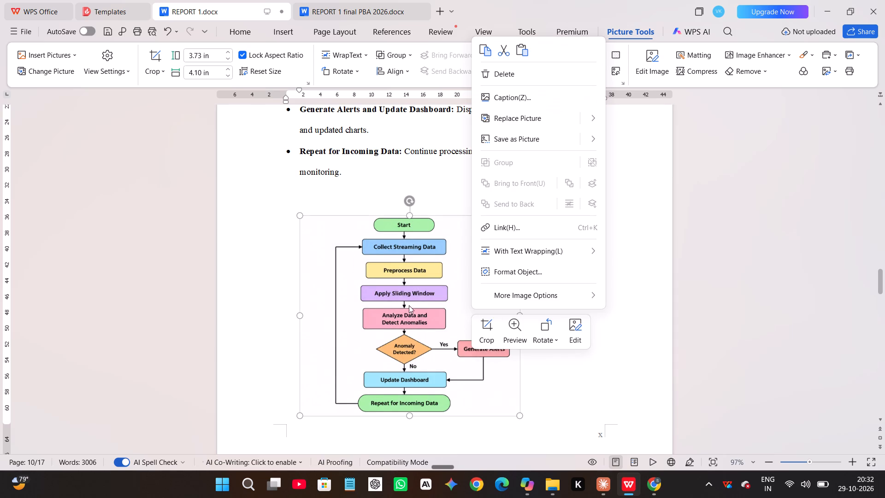
pyautogui.click(559, 366)
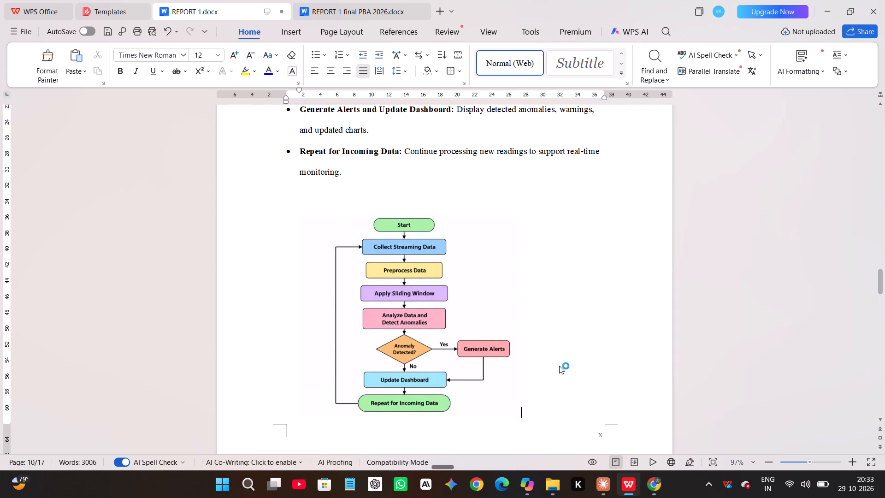
# Review the Methodology page's layout, from its heading and points down to the flowchart and the following page break.
pyautogui.scroll(5, 559, 366)
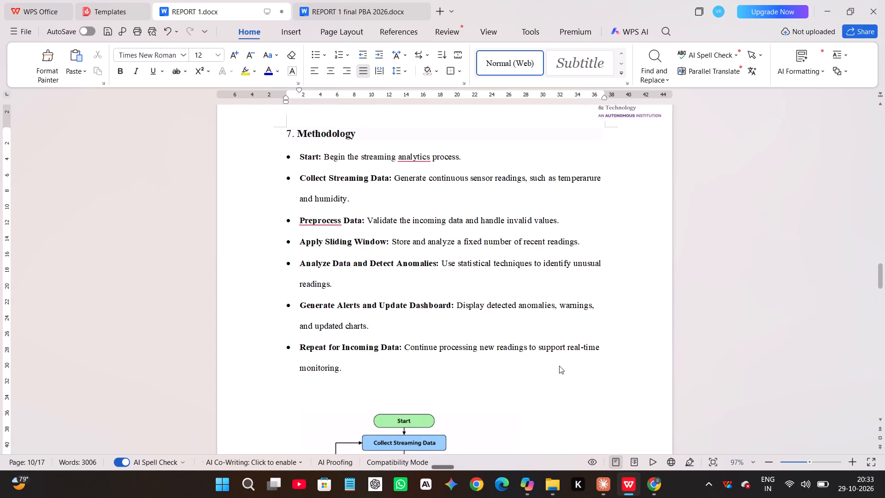
pyautogui.scroll(-2, 559, 366)
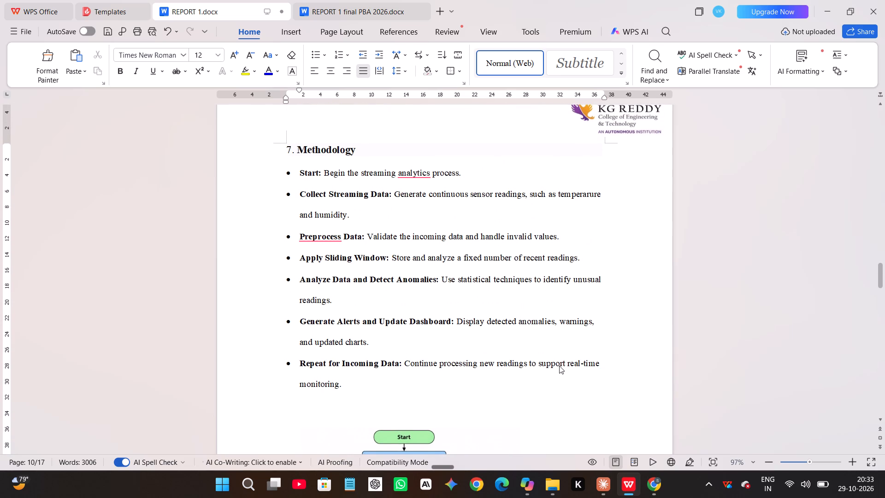
pyautogui.scroll(-3, 559, 366)
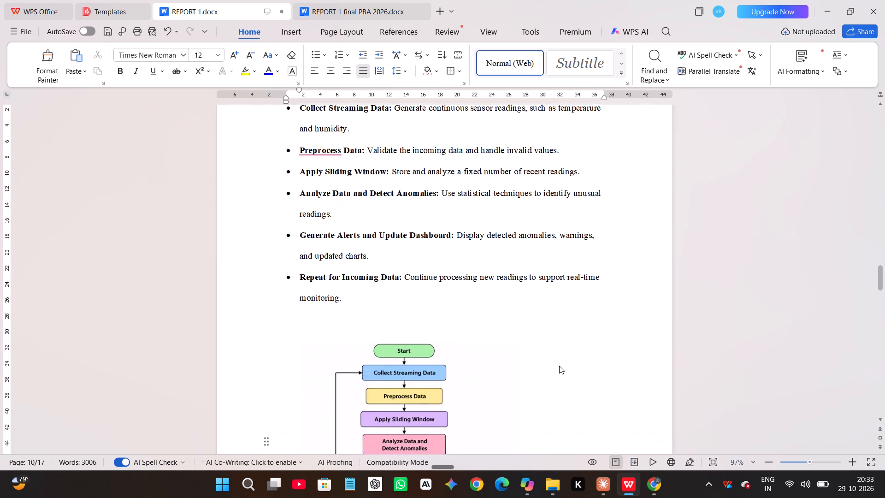
pyautogui.scroll(-3, 559, 366)
pyautogui.scroll(5, 559, 366)
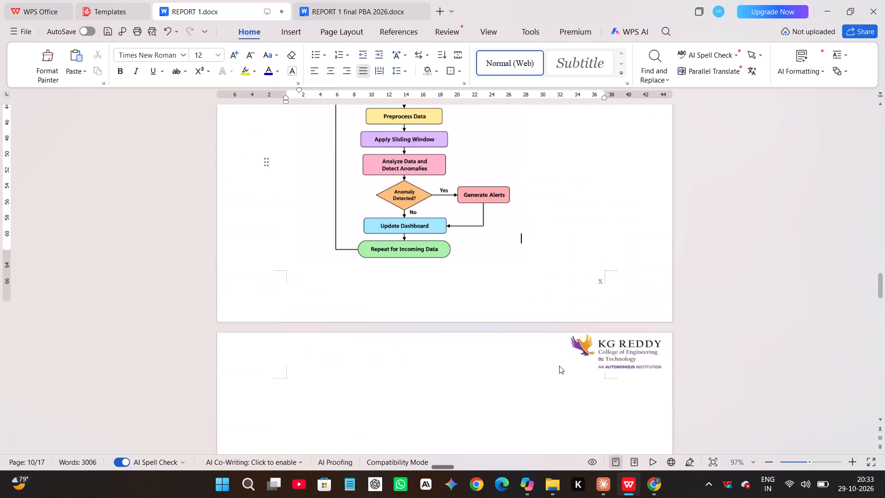
pyautogui.scroll(3, 559, 366)
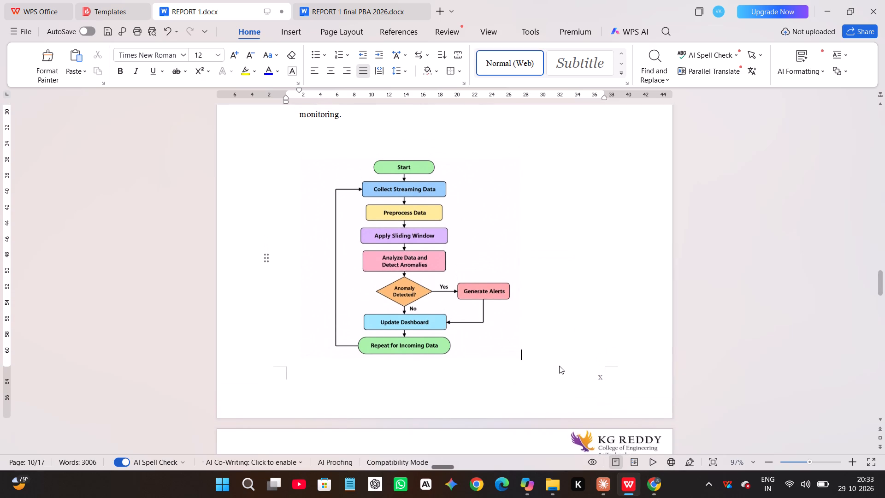
pyautogui.scroll(2, 559, 366)
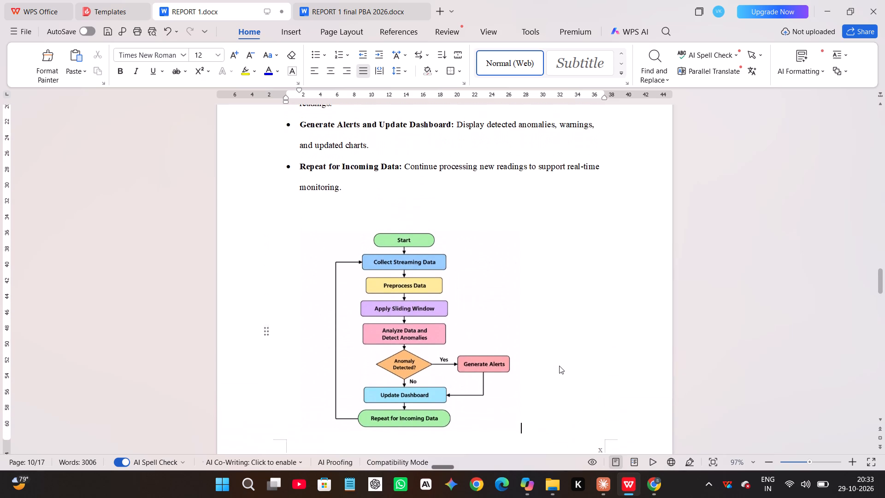
pyautogui.scroll(2, 559, 366)
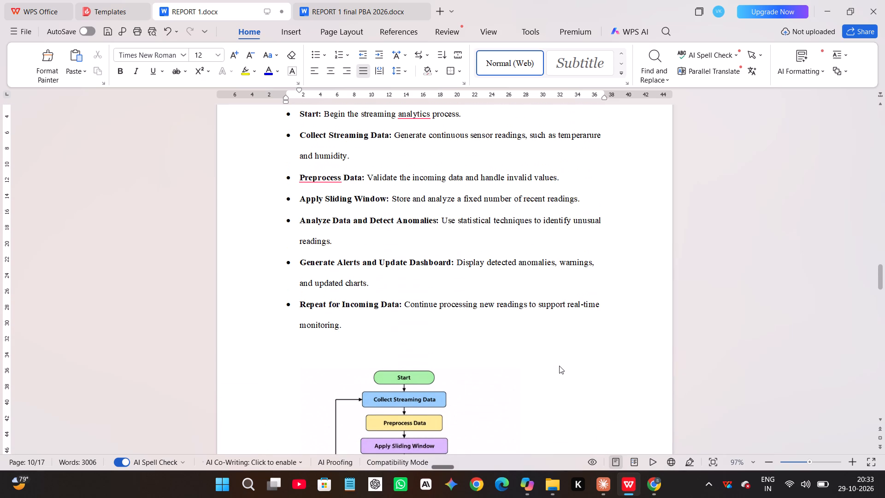
pyautogui.scroll(2, 559, 366)
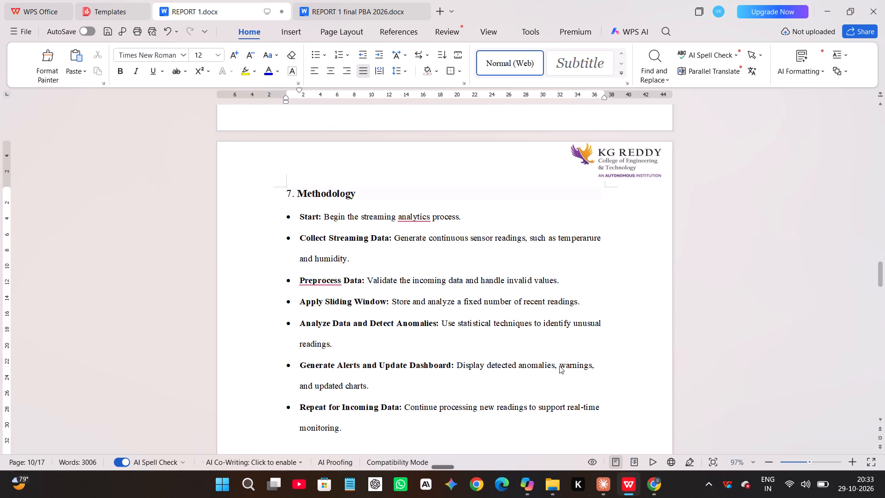
# Look over the neighbouring sections, from 6. Requirements and Tools Information through 9.3 Algorithm pseudocode.
pyautogui.scroll(3, 559, 366)
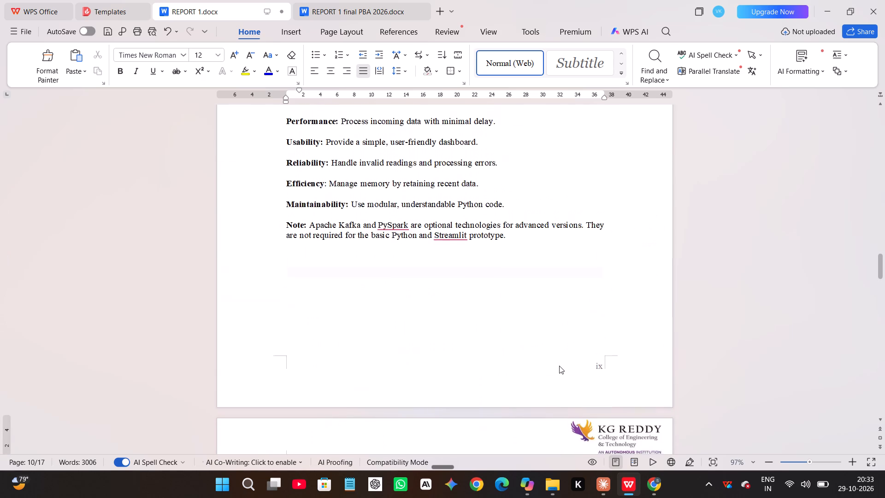
pyautogui.scroll(2, 559, 366)
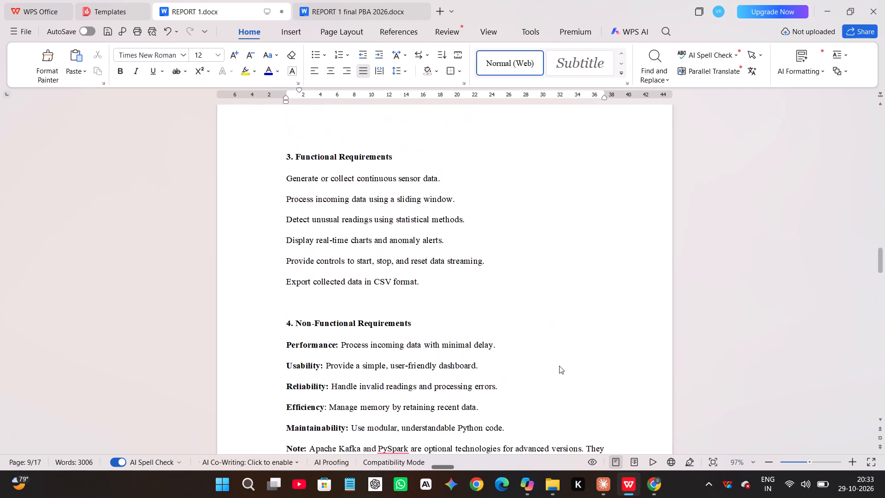
pyautogui.scroll(2, 559, 366)
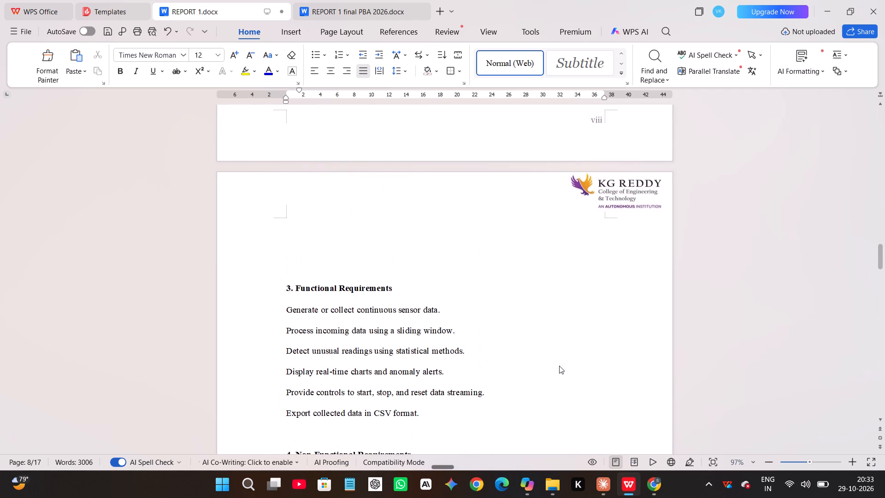
pyautogui.scroll(4, 559, 366)
pyautogui.scroll(-2, 559, 366)
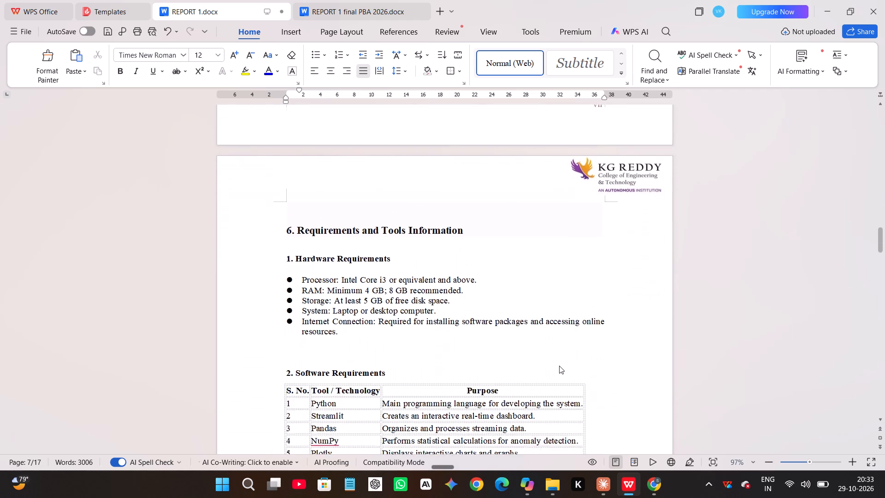
pyautogui.scroll(-9, 559, 366)
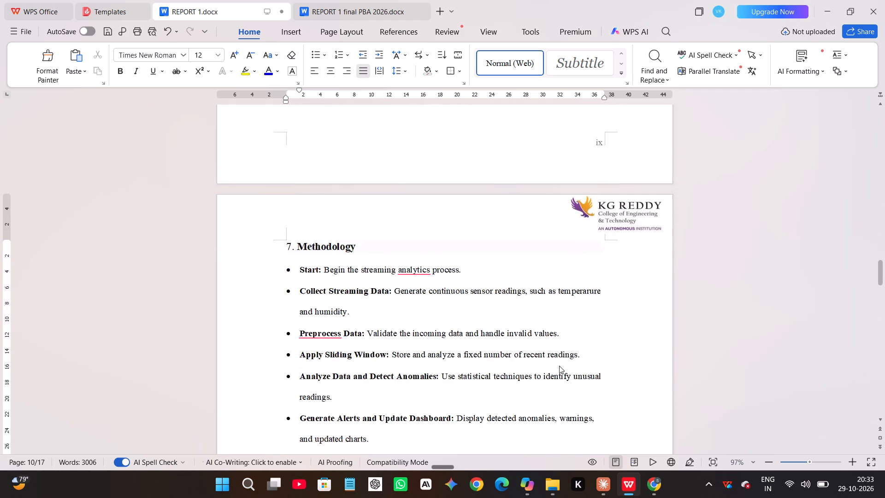
pyautogui.scroll(-5, 559, 366)
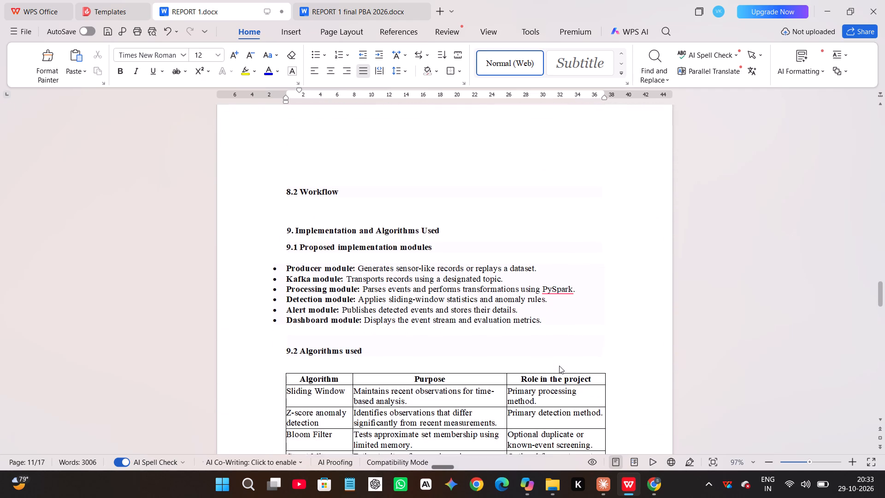
pyautogui.scroll(-5, 559, 366)
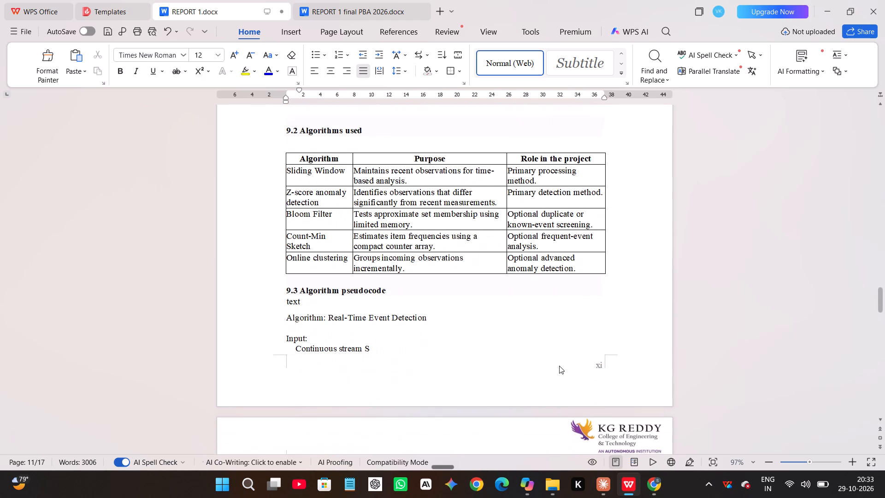
# Look over the pages from the 9.3 pseudocode back to 7. Methodology and its flowchart, checking the section layout.
pyautogui.scroll(-4, 559, 366)
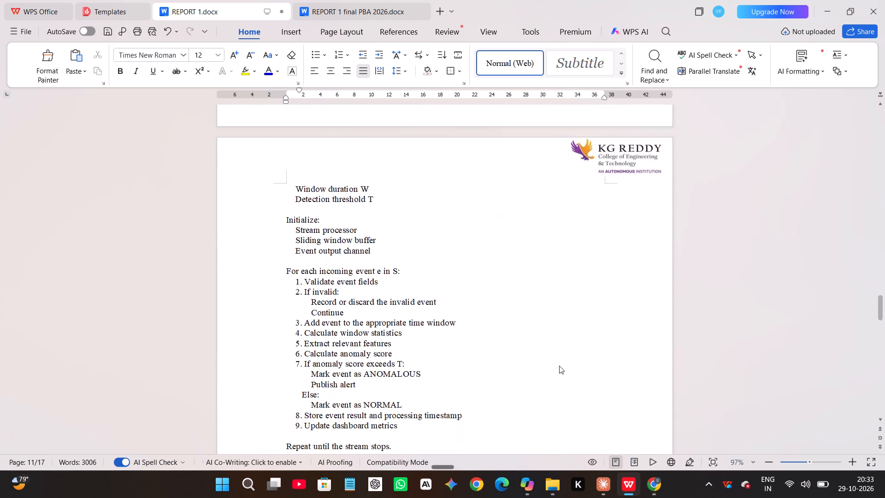
pyautogui.scroll(6, 559, 366)
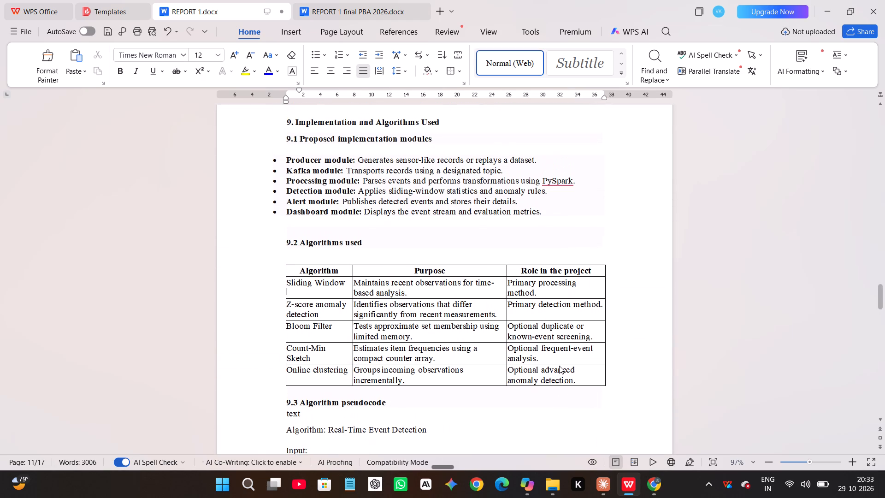
pyautogui.scroll(1, 559, 366)
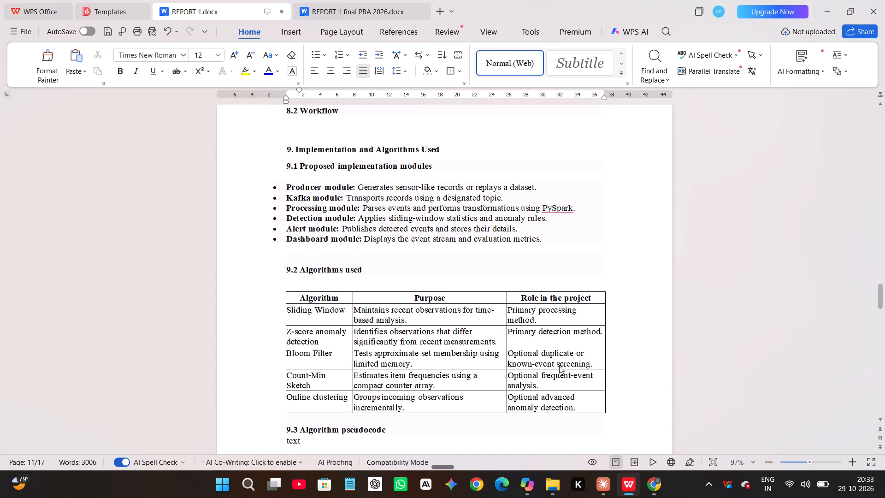
pyautogui.scroll(1, 559, 366)
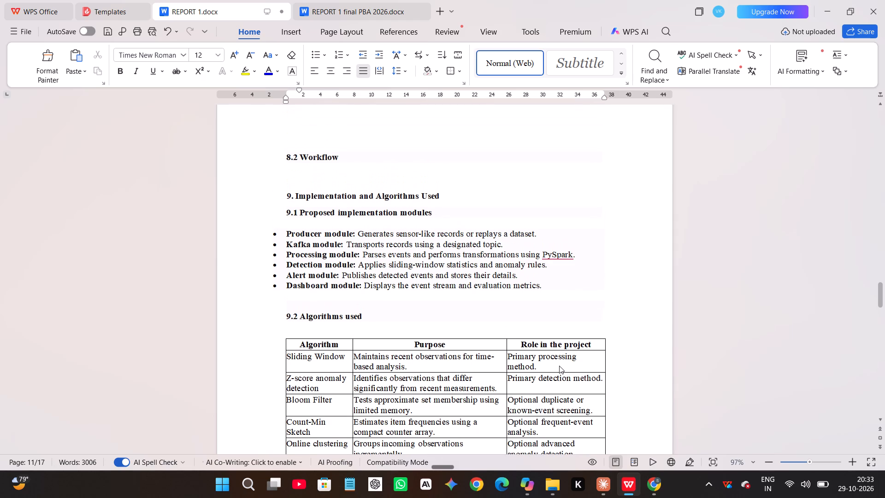
pyautogui.scroll(4, 559, 366)
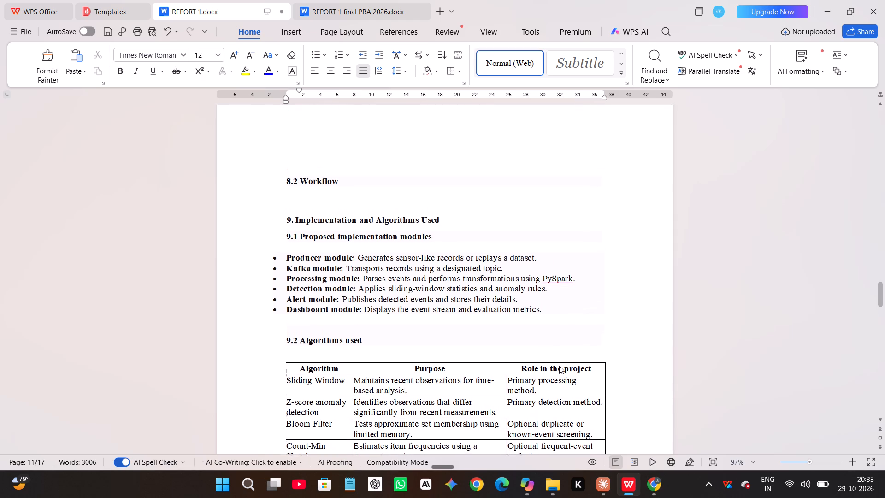
pyautogui.scroll(4, 559, 366)
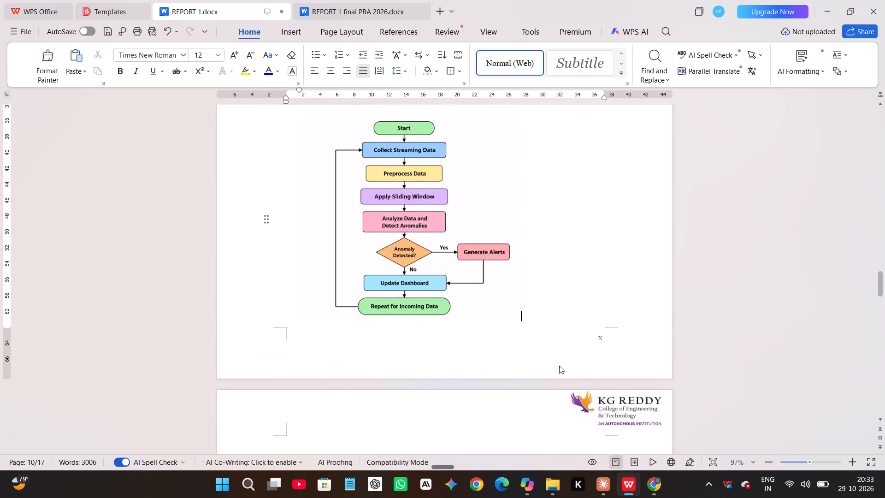
pyautogui.scroll(1, 559, 366)
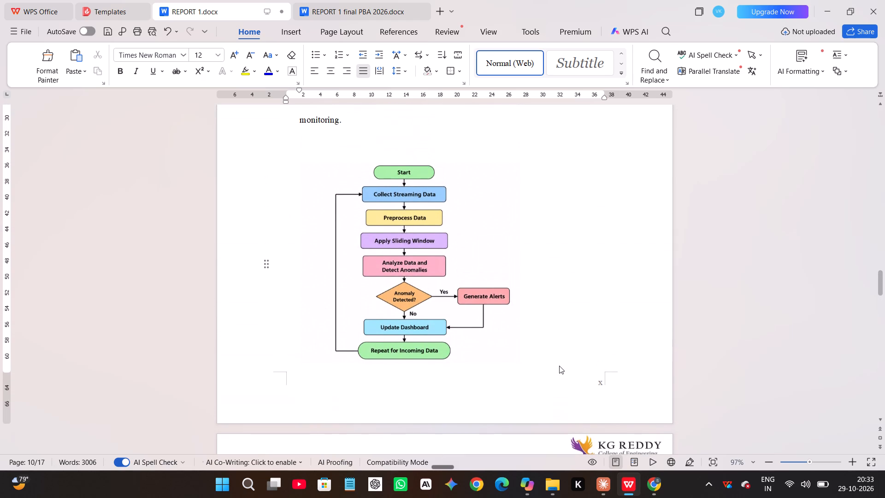
pyautogui.scroll(2, 559, 366)
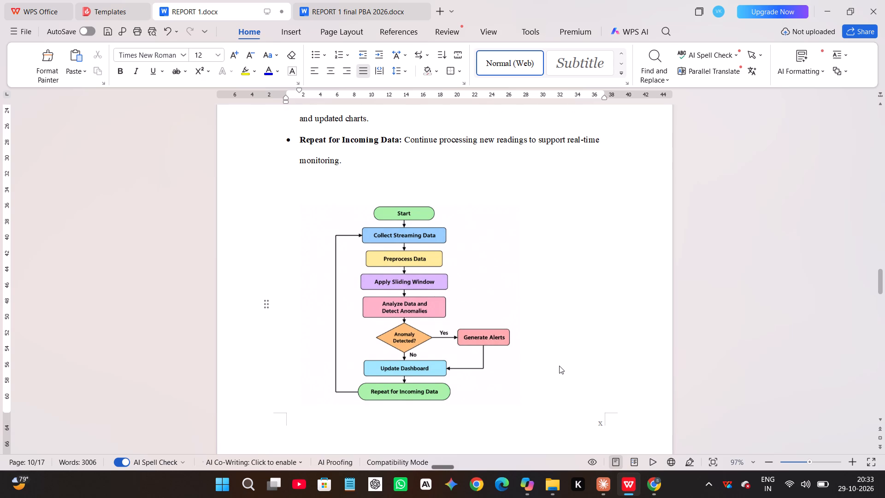
pyautogui.scroll(2, 559, 366)
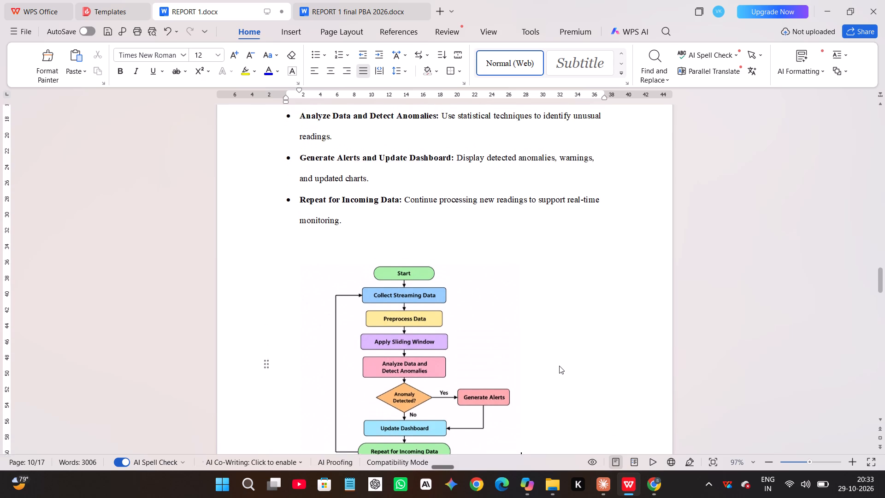
pyautogui.scroll(1, 559, 366)
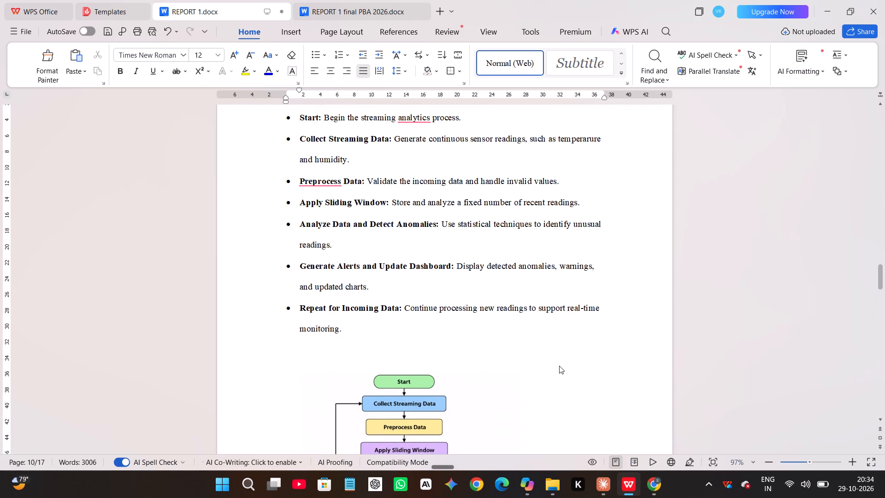
pyautogui.hscroll(1, 559, 366)
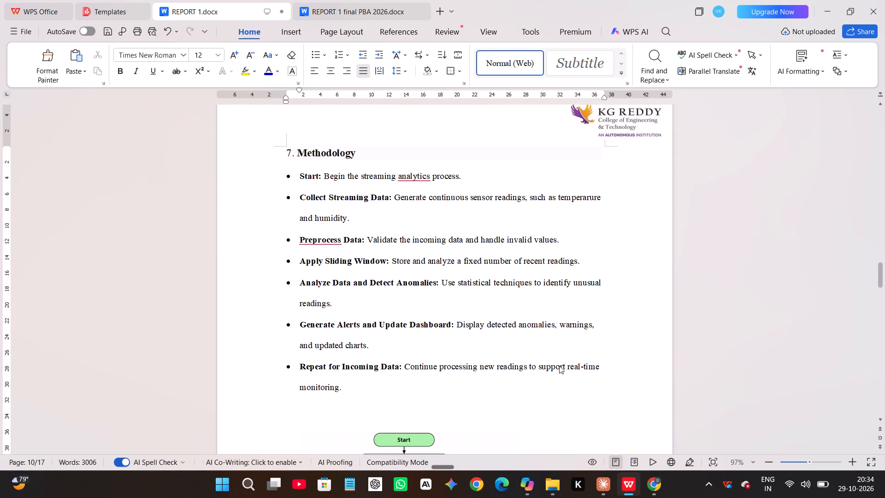
pyautogui.hscroll(1, 559, 366)
pyautogui.scroll(-3, 559, 366)
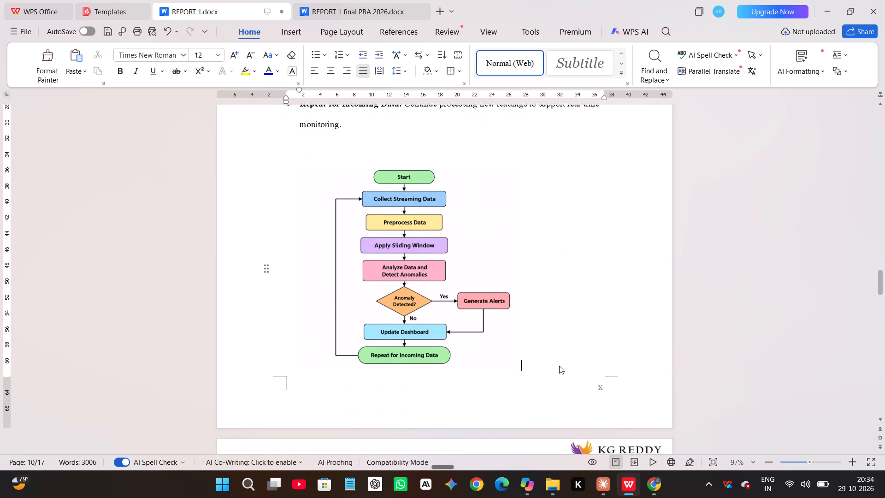
pyautogui.scroll(-1, 559, 366)
# Add an indented bold "Flowchart :" subheading on its own line beneath the 7. Methodology heading.
pyautogui.scroll(8, 559, 366)
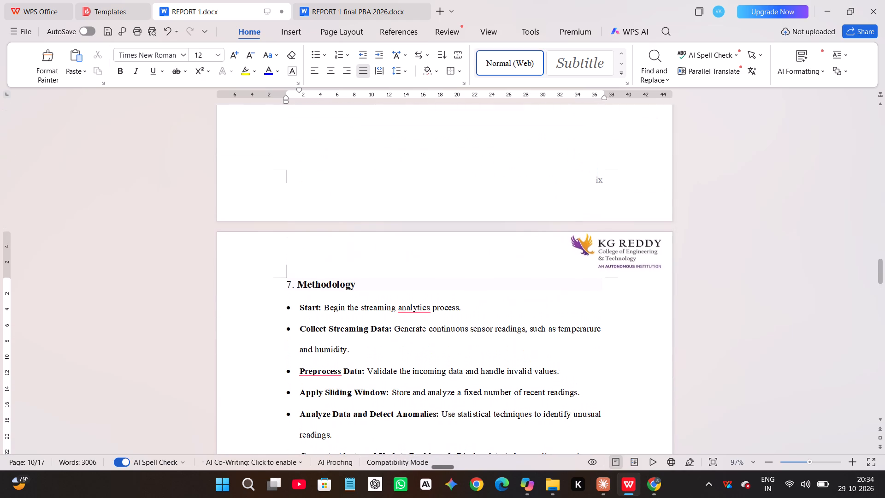
pyautogui.click(369, 282)
pyautogui.press('Return')
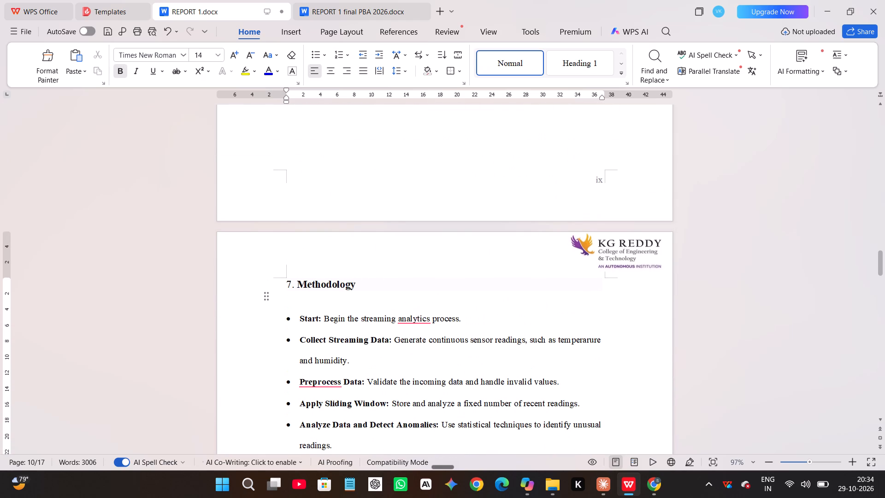
pyautogui.press('space')
pyautogui.press('space')
pyautogui.press('space')
pyautogui.hotkey('shift', 's')
pyautogui.press('BackSpace')
pyautogui.press('Return')
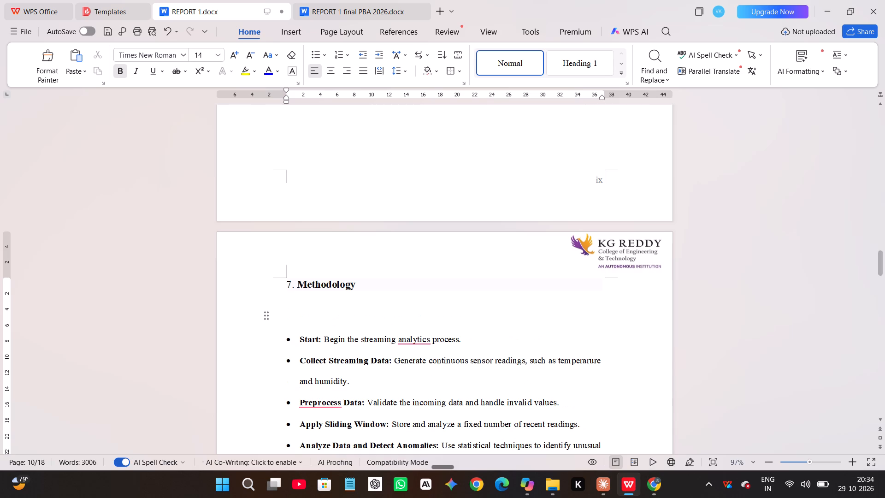
pyautogui.press('BackSpace')
pyautogui.press('BackSpace')
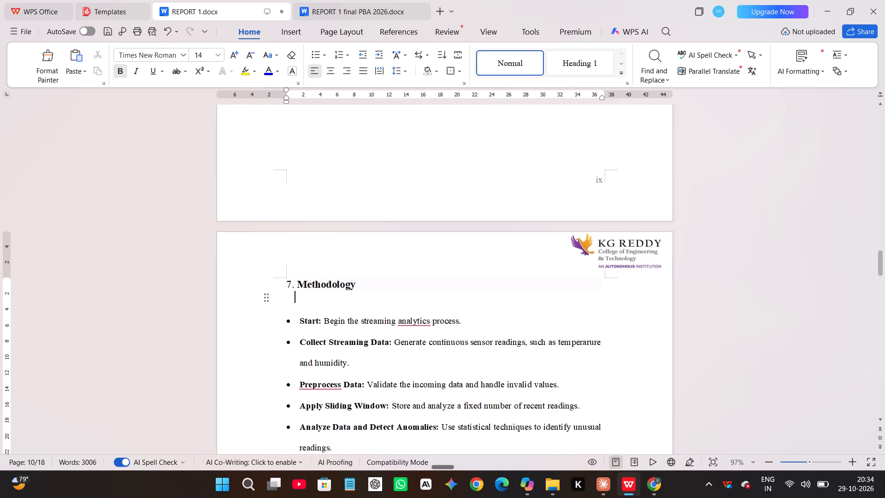
pyautogui.hotkey('shift', 'f')
pyautogui.write('lowcg')
pyautogui.press('BackSpace')
pyautogui.write('ha')
pyautogui.write('rt')
pyautogui.press('space')
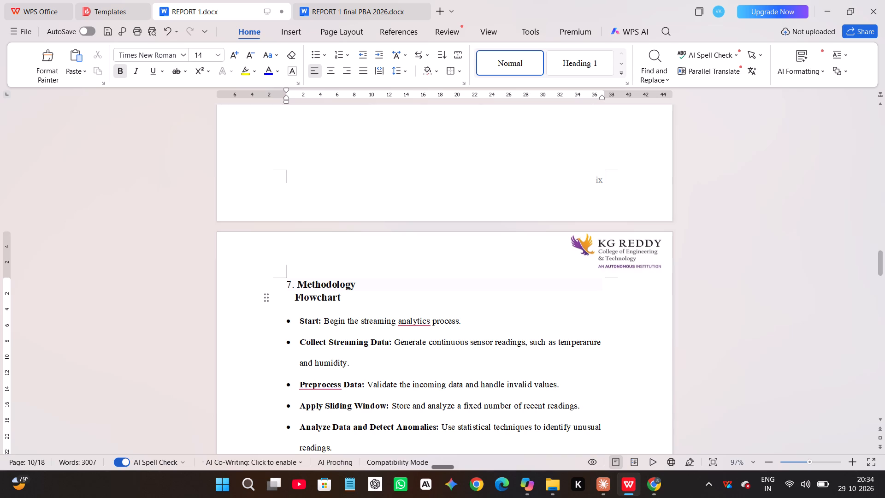
pyautogui.hotkey('shift', ':')
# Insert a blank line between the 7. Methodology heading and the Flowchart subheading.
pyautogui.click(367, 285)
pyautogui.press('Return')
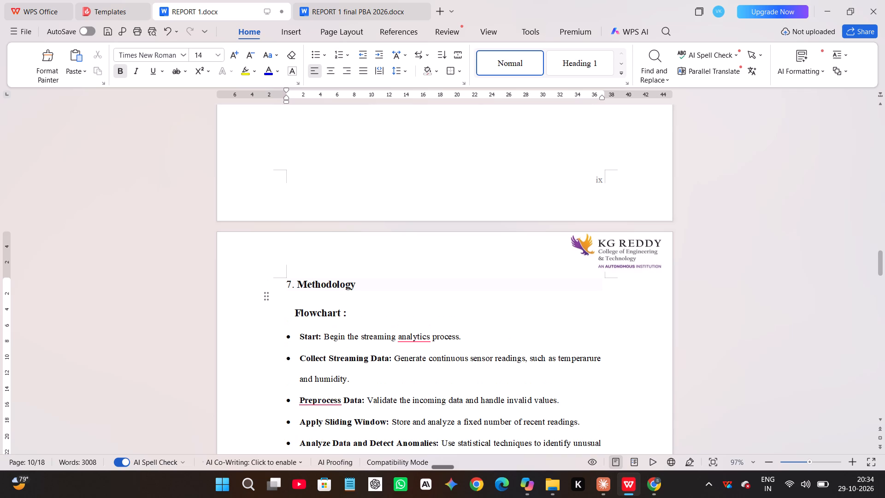
# Reduce the "Flowchart :" subheading's font size to 12.
pyautogui.moveTo(349, 315); pyautogui.dragTo(317, 312)
pyautogui.moveTo(317, 312); pyautogui.dragTo(275, 309)
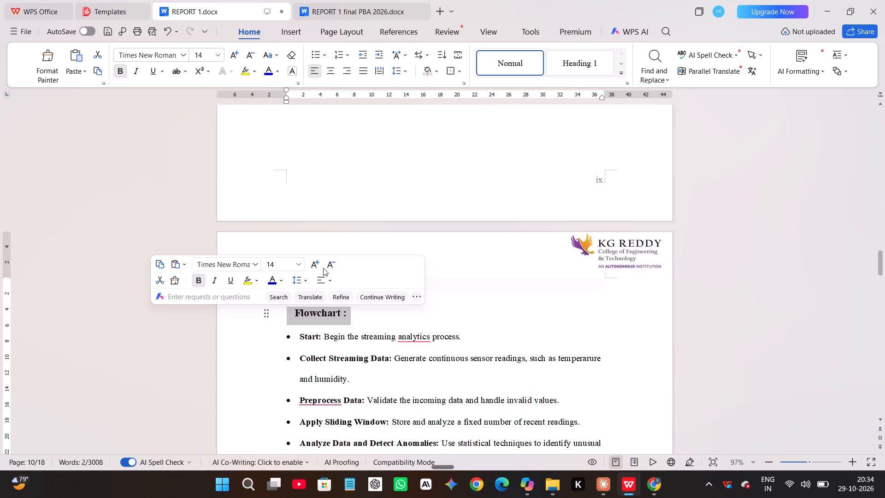
pyautogui.click(327, 261)
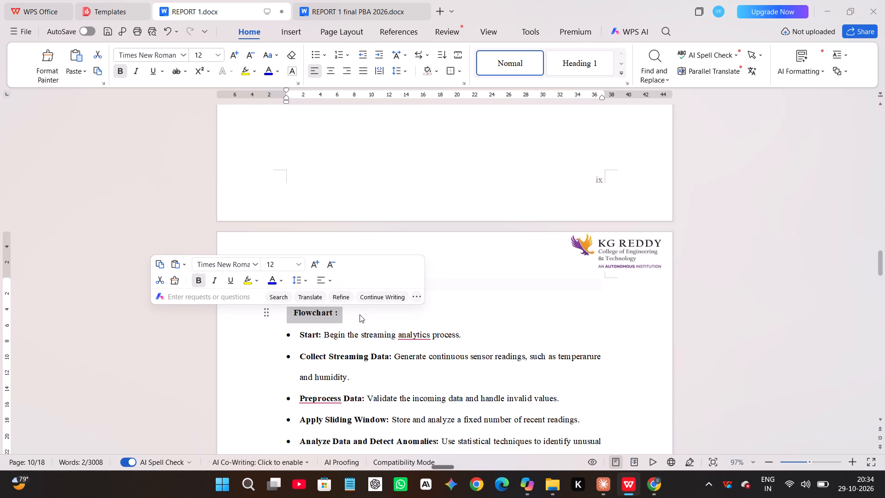
pyautogui.click(360, 314)
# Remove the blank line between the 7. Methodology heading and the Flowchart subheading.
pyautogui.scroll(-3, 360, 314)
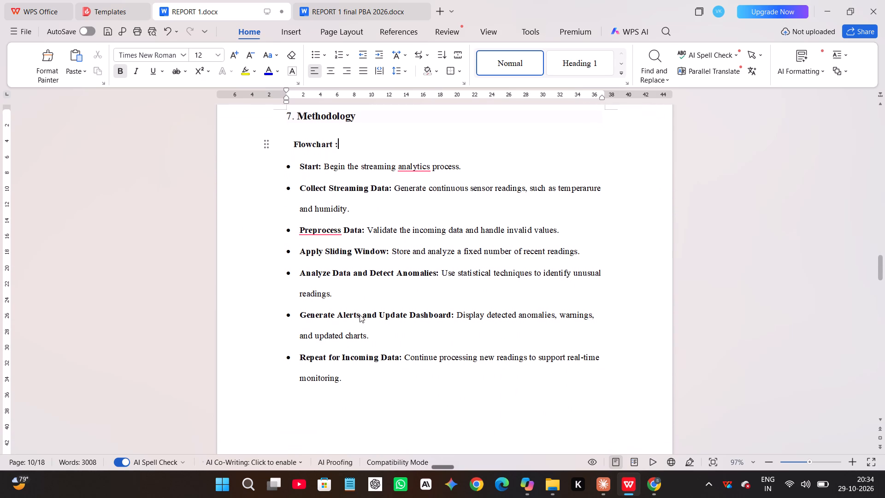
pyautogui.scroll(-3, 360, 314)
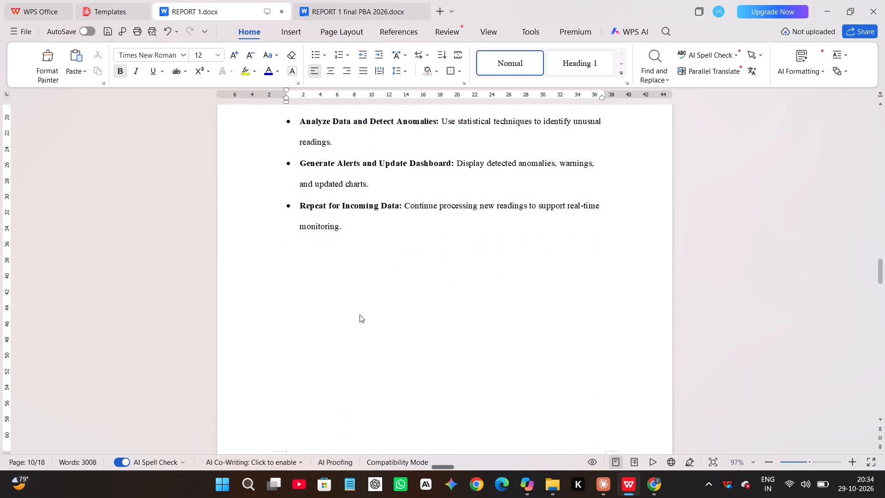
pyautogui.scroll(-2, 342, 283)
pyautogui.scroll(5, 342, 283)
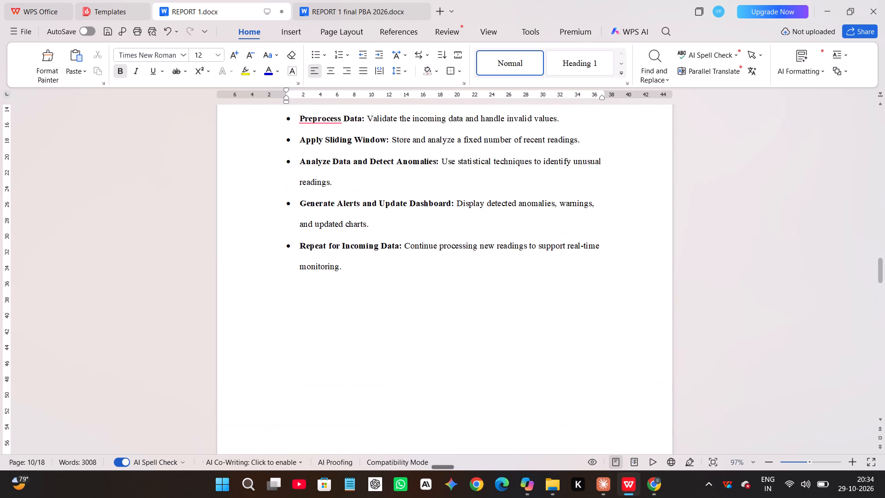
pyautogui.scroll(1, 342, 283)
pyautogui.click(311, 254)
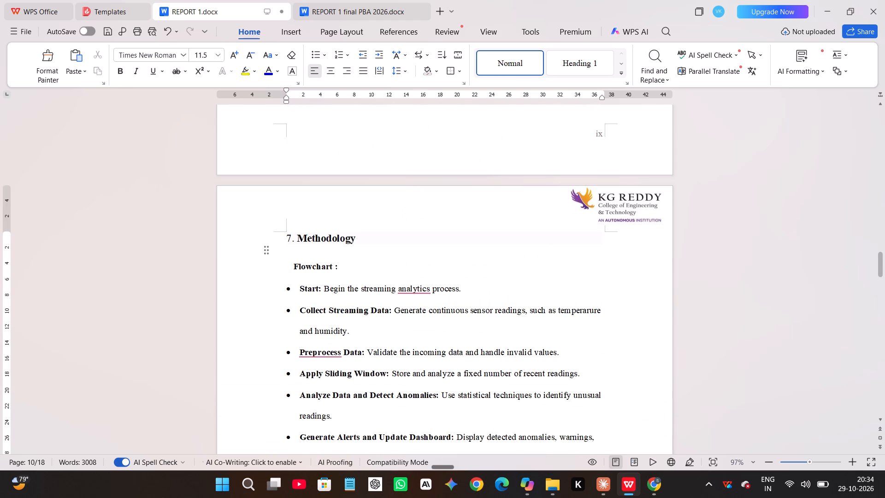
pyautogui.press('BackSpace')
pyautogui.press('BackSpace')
# Remove the extra blank space below the last Methodology point to bring the flowchart back onto the same page.
pyautogui.scroll(-5, 311, 254)
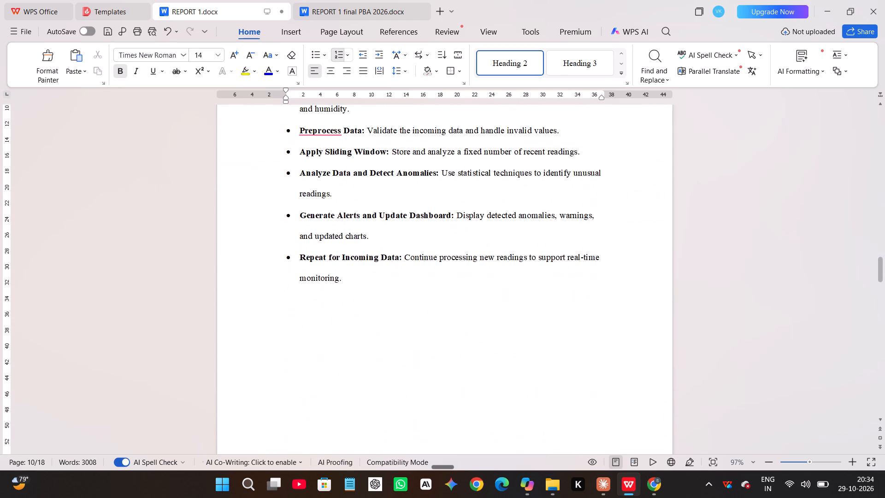
pyautogui.scroll(-2, 311, 254)
pyautogui.scroll(2, 311, 254)
pyautogui.click(311, 254)
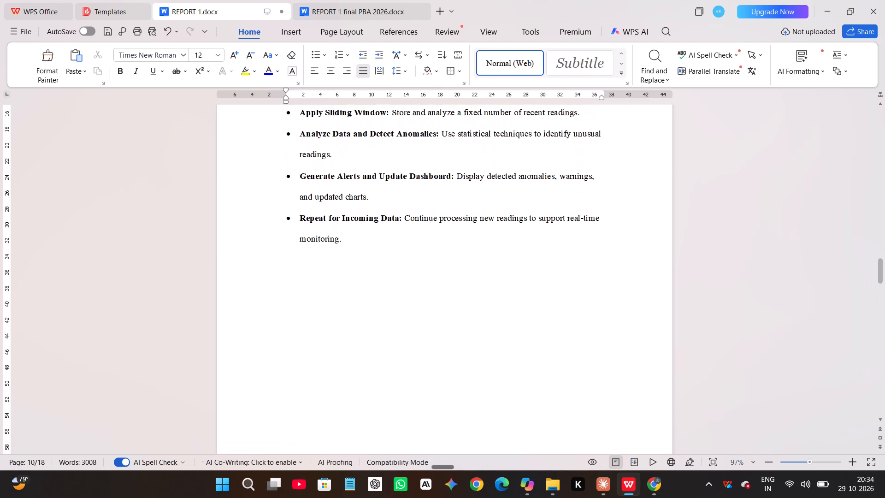
pyautogui.click(358, 322)
pyautogui.click(358, 322)
pyautogui.press('BackSpace')
pyautogui.press('BackSpace')
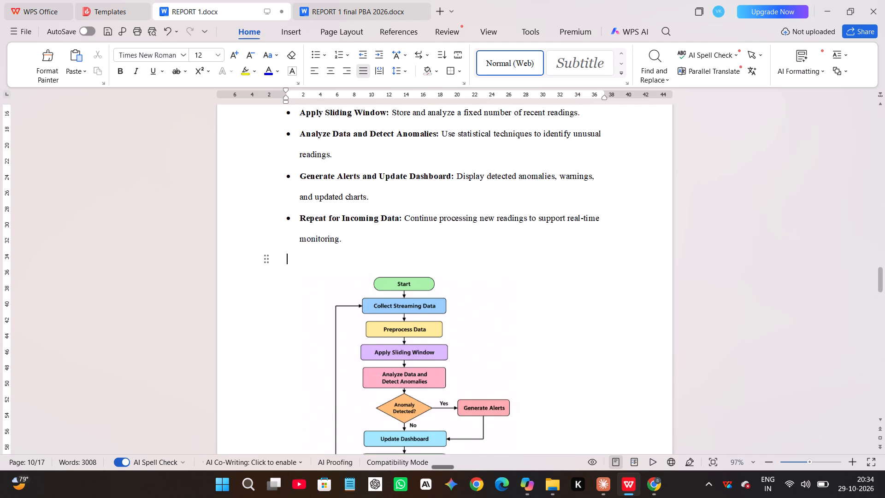
pyautogui.scroll(4, 358, 322)
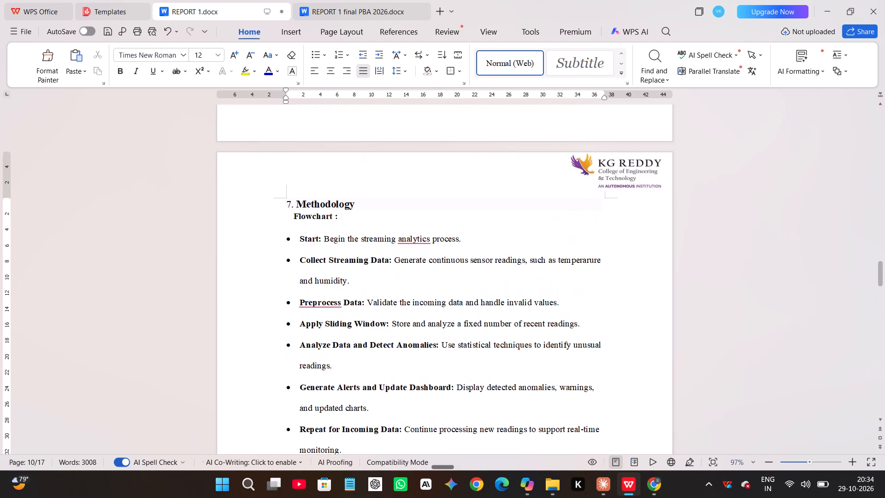
pyautogui.scroll(-1, 358, 322)
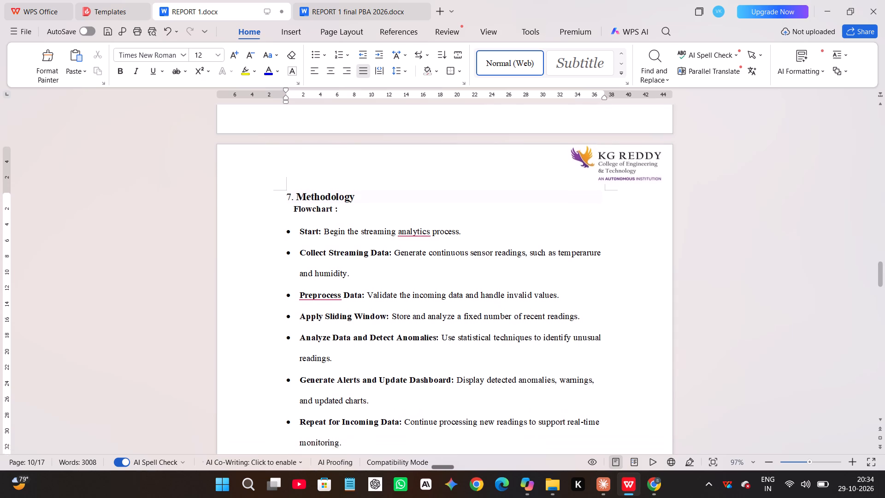
# Remove the extra blank lines above the 8.2 Workflow heading on the page after the flowchart.
pyautogui.scroll(-3, 358, 322)
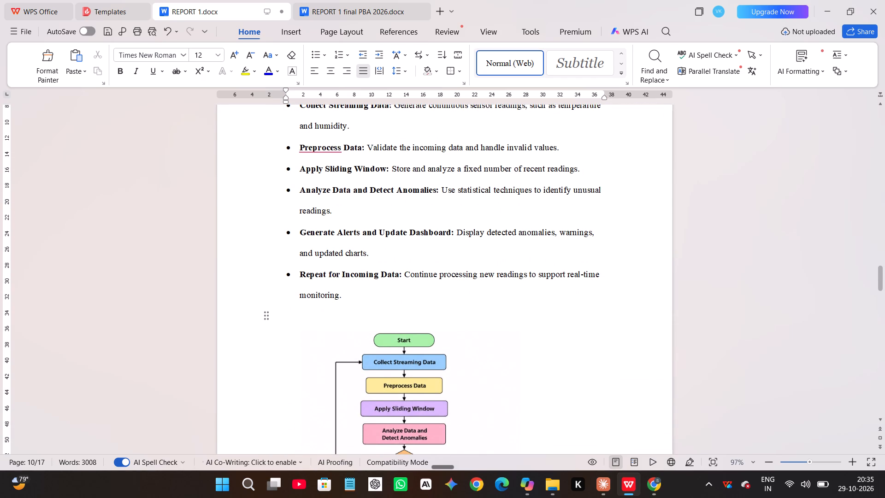
pyautogui.scroll(-2, 358, 322)
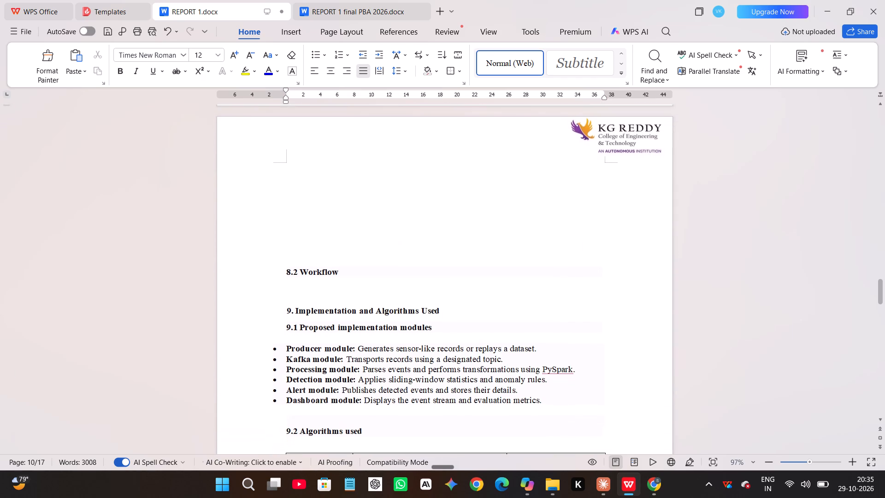
pyautogui.click(314, 219)
pyautogui.press('BackSpace')
pyautogui.press('BackSpace')
pyautogui.press('BackSpace')
pyautogui.press('BackSpace')
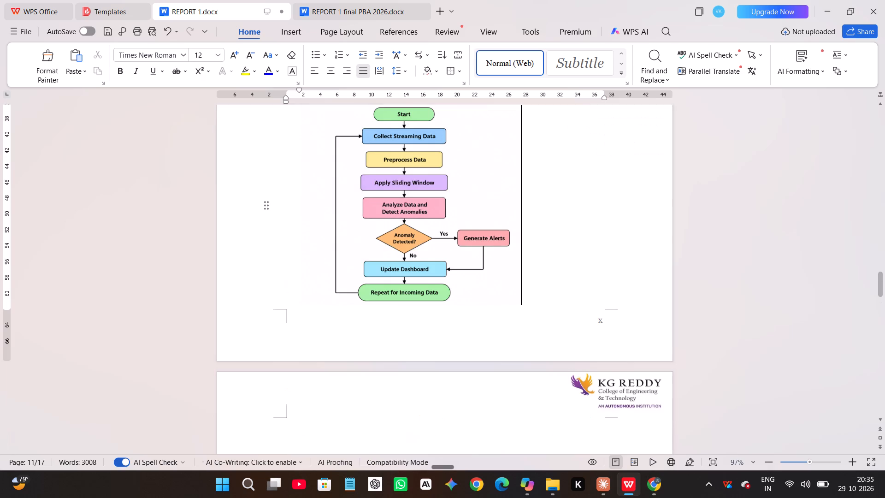
pyautogui.scroll(-2, 314, 219)
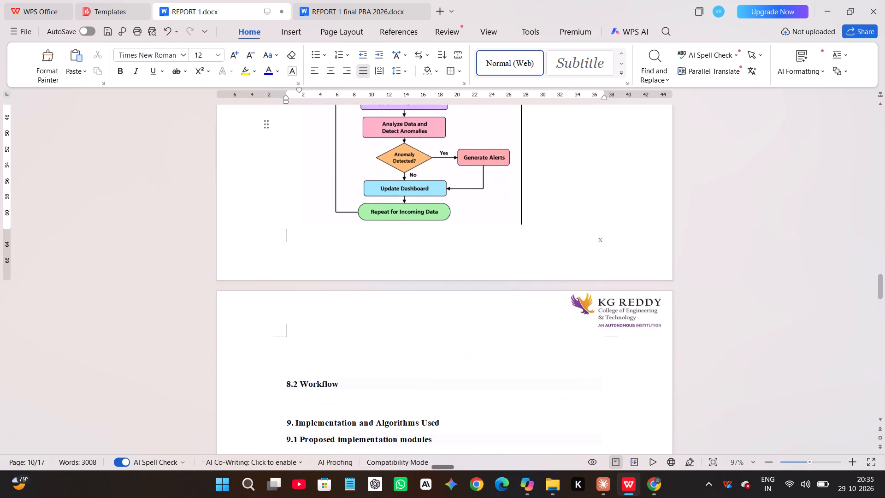
# Replace the "8.2 Workflow" heading with the text "Architecture Diagram".
pyautogui.click(281, 369)
pyautogui.click(305, 368)
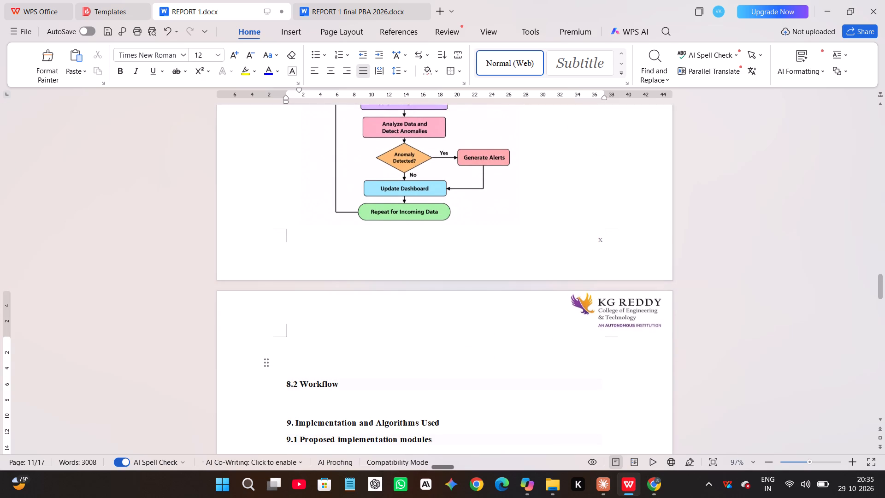
pyautogui.moveTo(343, 389); pyautogui.dragTo(255, 376)
pyautogui.press('BackSpace')
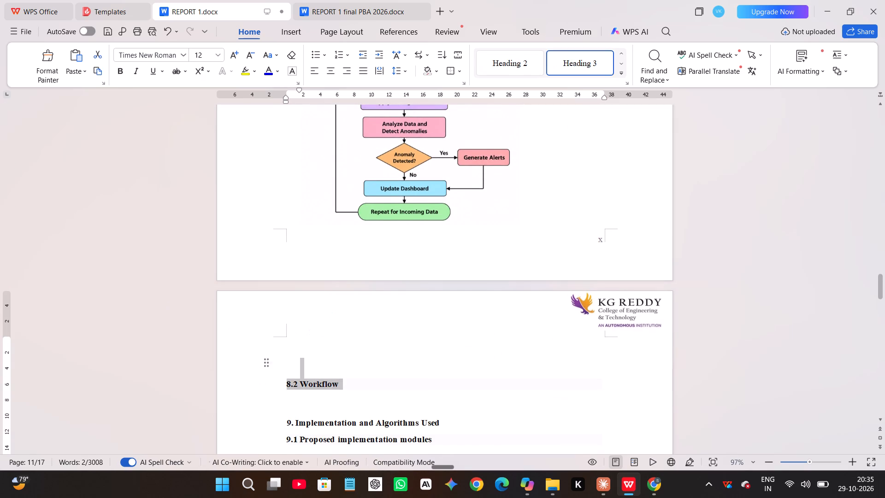
pyautogui.press('BackSpace')
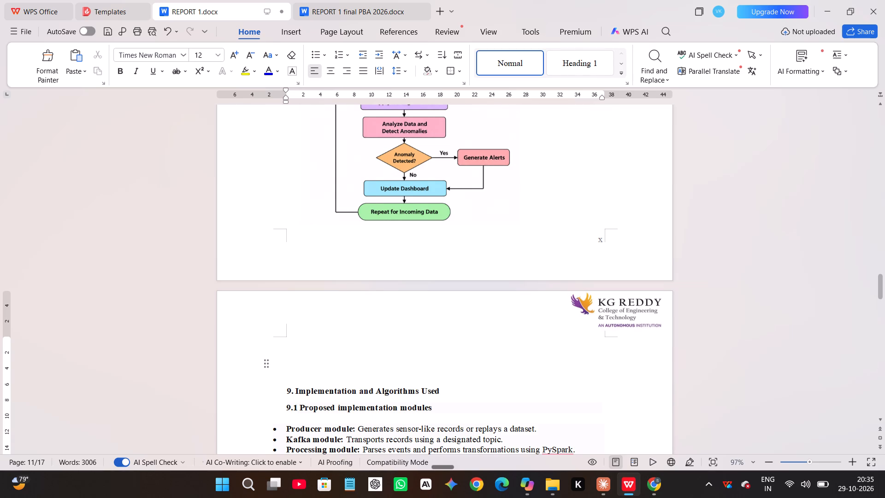
pyautogui.write('Architecture')
pyautogui.press('space')
pyautogui.write('Diagram')
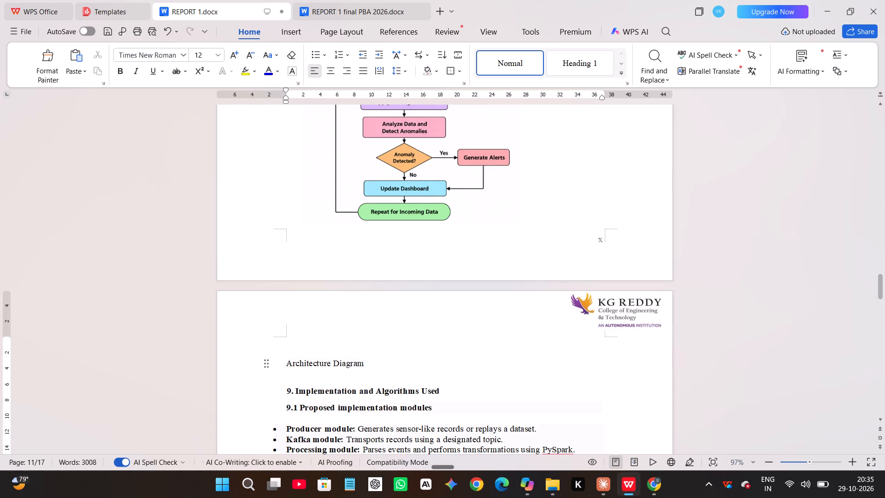
# Make the "Architecture Diagram" heading bold.
pyautogui.moveTo(372, 364); pyautogui.dragTo(337, 360)
pyautogui.moveTo(337, 360); pyautogui.dragTo(289, 365)
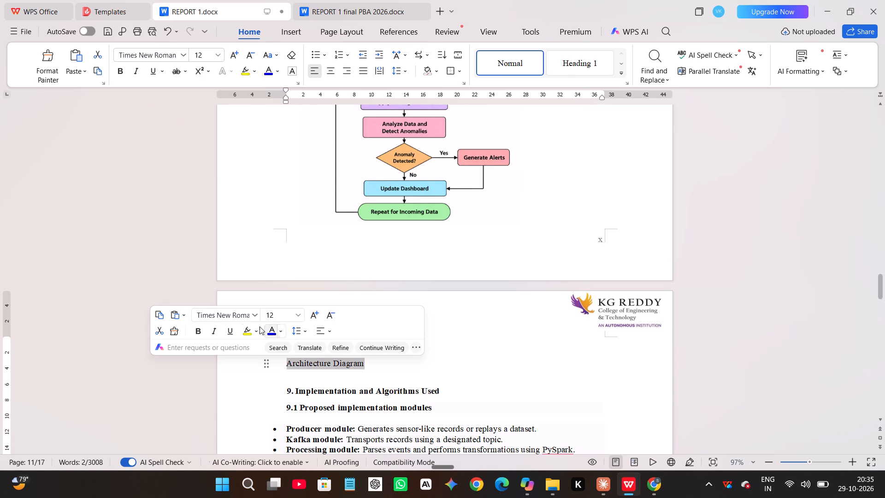
pyautogui.click(196, 332)
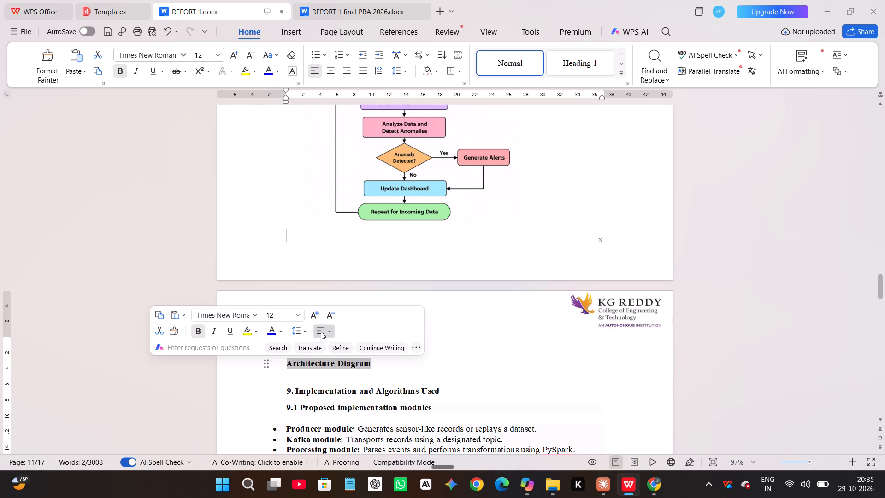
# Insert one blank line below the "Architecture Diagram" heading.
pyautogui.click(414, 385)
pyautogui.click(397, 365)
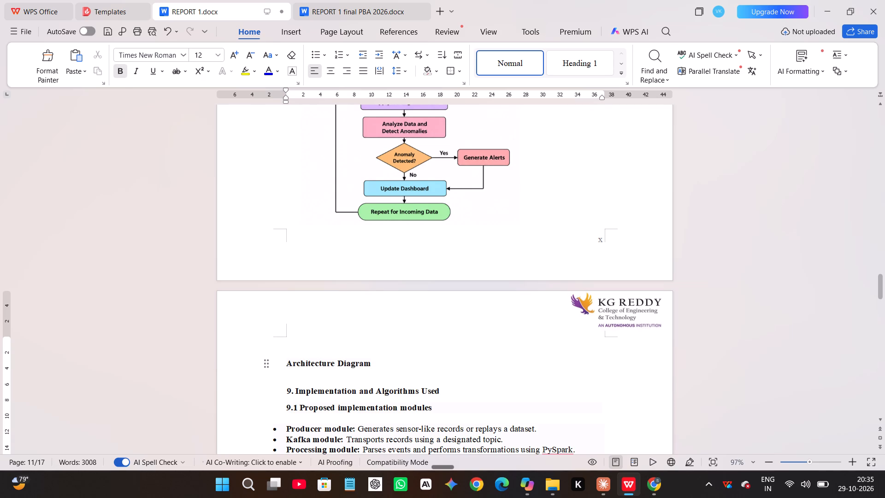
pyautogui.press('Return')
pyautogui.press('Return')
pyautogui.press('BackSpace')
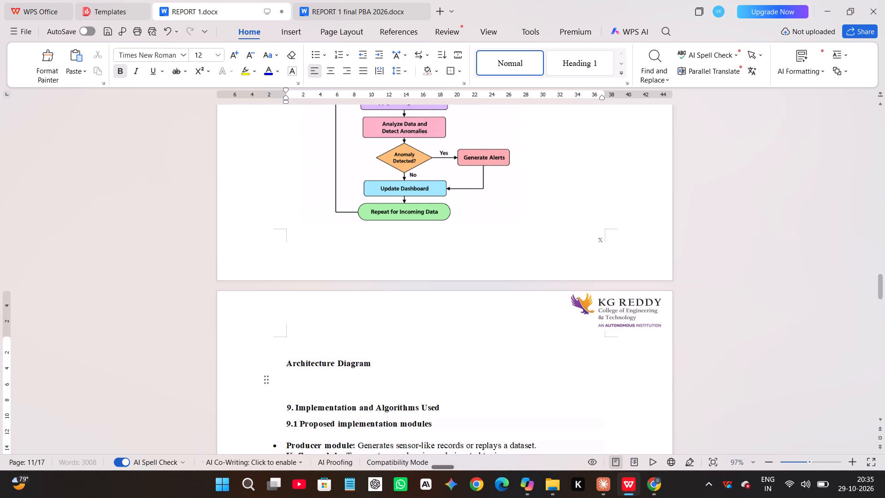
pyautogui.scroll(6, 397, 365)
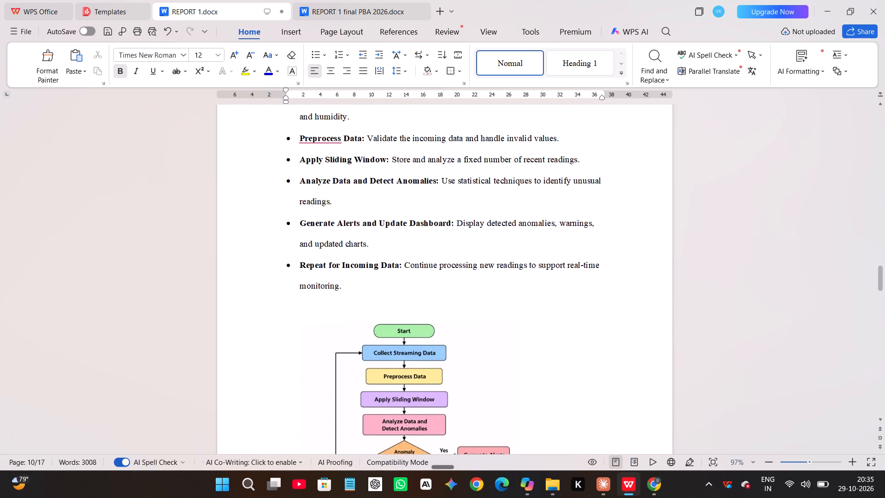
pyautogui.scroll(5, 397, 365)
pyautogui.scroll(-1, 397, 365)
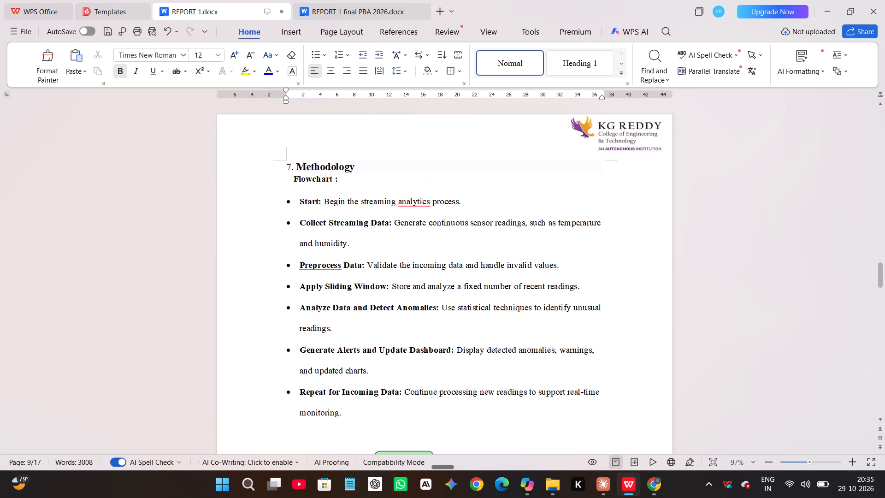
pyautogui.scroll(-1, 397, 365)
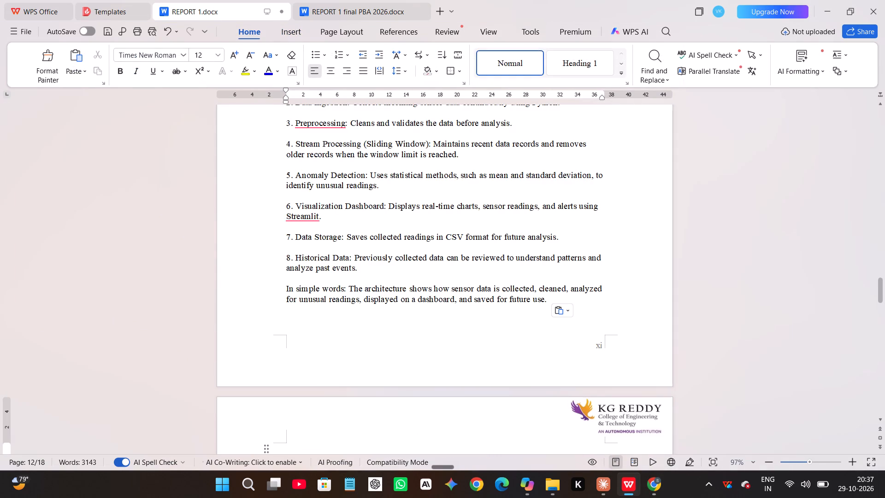
# Delete the pasted "Architecture Diagram Explanation" heading and the blank line above the numbered explanation.
pyautogui.scroll(4, 368, 274)
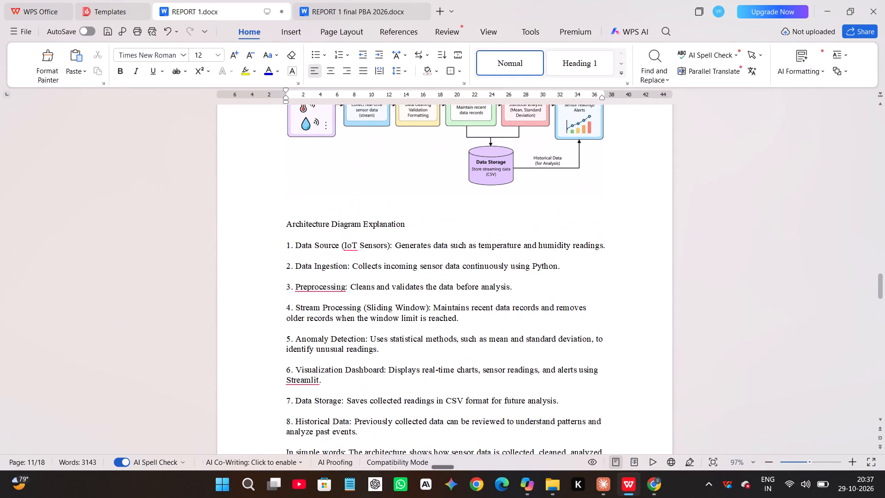
pyautogui.moveTo(413, 219); pyautogui.dragTo(307, 223)
pyautogui.click(307, 223)
pyautogui.moveTo(334, 225); pyautogui.dragTo(349, 225)
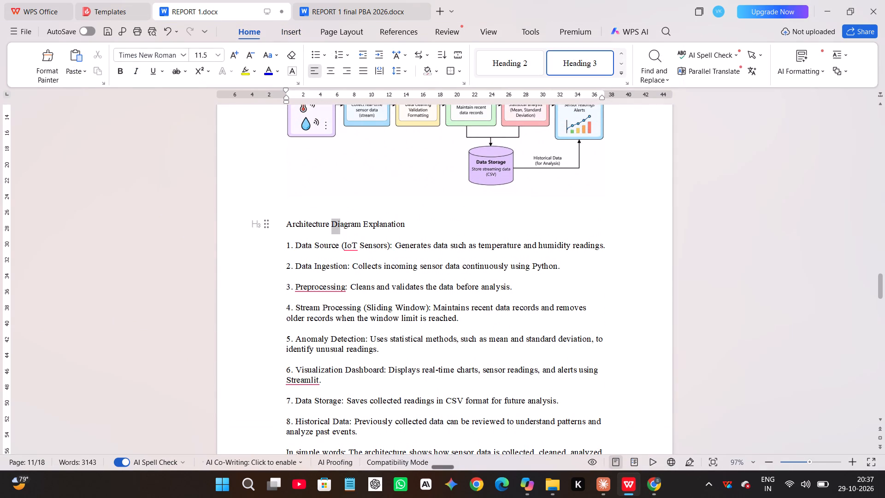
pyautogui.moveTo(349, 225); pyautogui.dragTo(404, 226)
pyautogui.moveTo(404, 226); pyautogui.dragTo(374, 219)
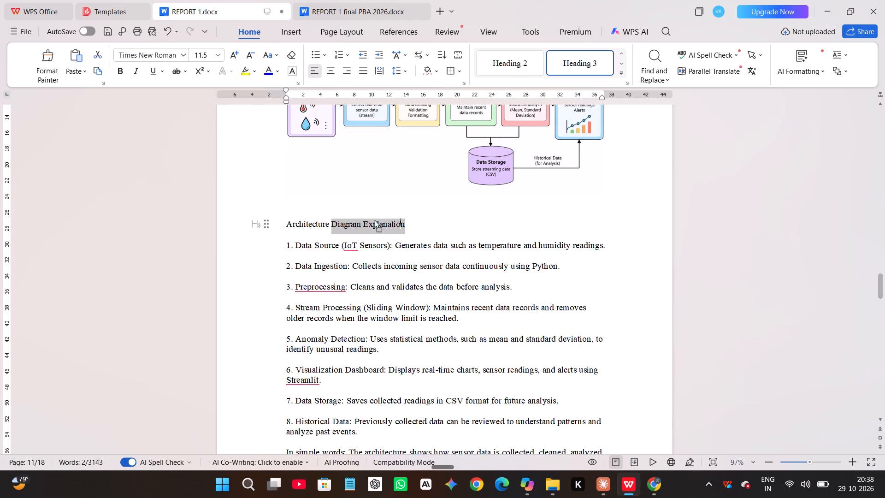
pyautogui.moveTo(374, 219); pyautogui.dragTo(277, 217)
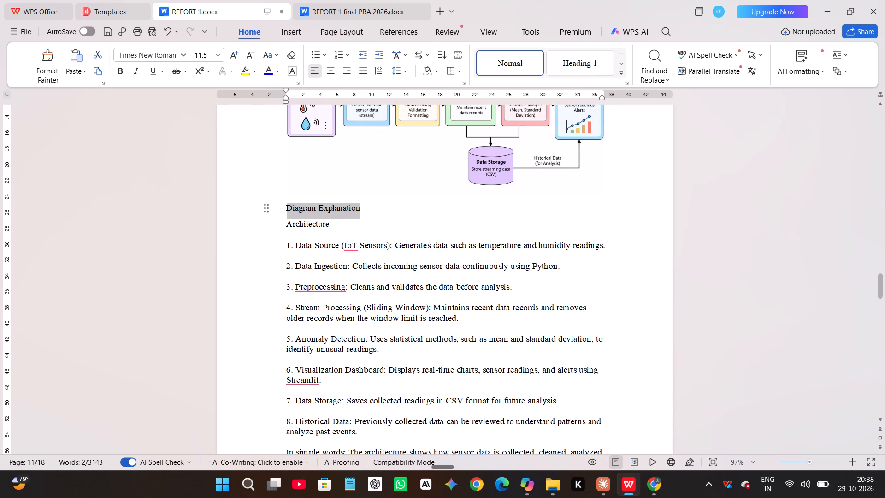
pyautogui.press('BackSpace')
pyautogui.moveTo(342, 220); pyautogui.dragTo(280, 211)
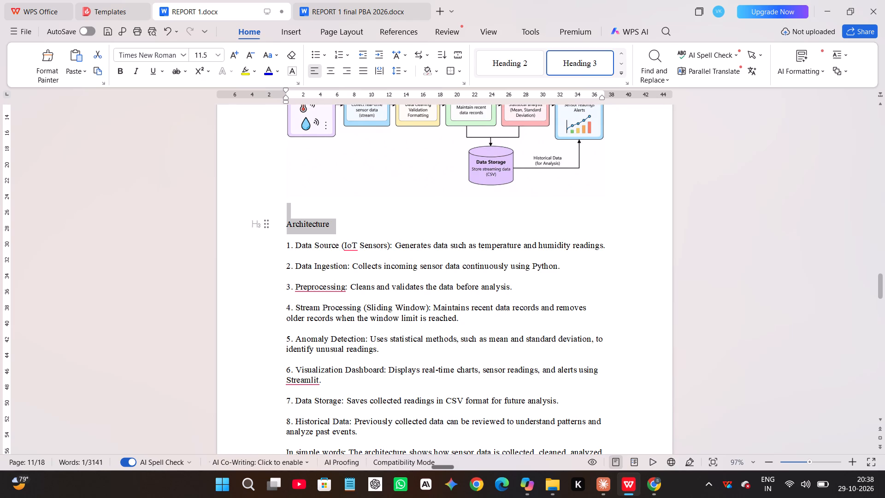
pyautogui.moveTo(280, 211); pyautogui.dragTo(270, 210)
pyautogui.press('BackSpace')
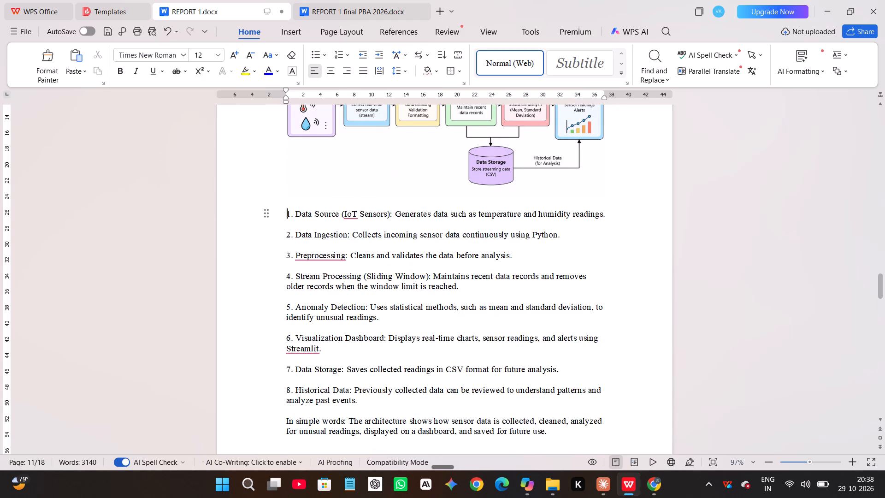
# Bold the labels Data Source (IoT Sensors), Data Ingestion, Preprocessing and Anomaly Detection, including their numbers and colons, in the architecture explanation.
pyautogui.moveTo(393, 215); pyautogui.dragTo(286, 214)
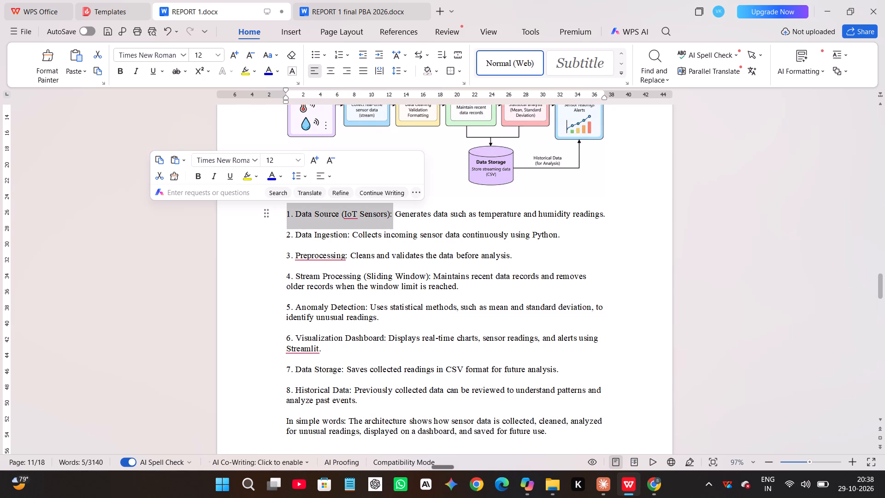
pyautogui.click(198, 178)
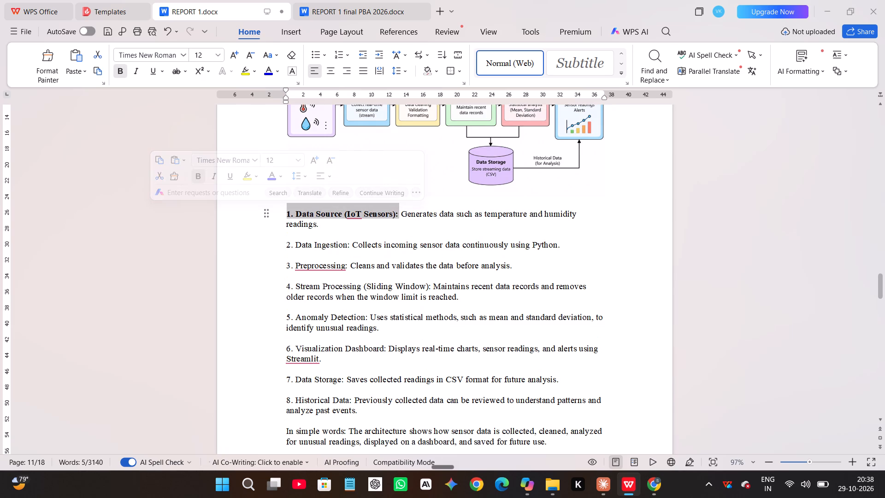
pyautogui.moveTo(350, 249); pyautogui.dragTo(286, 244)
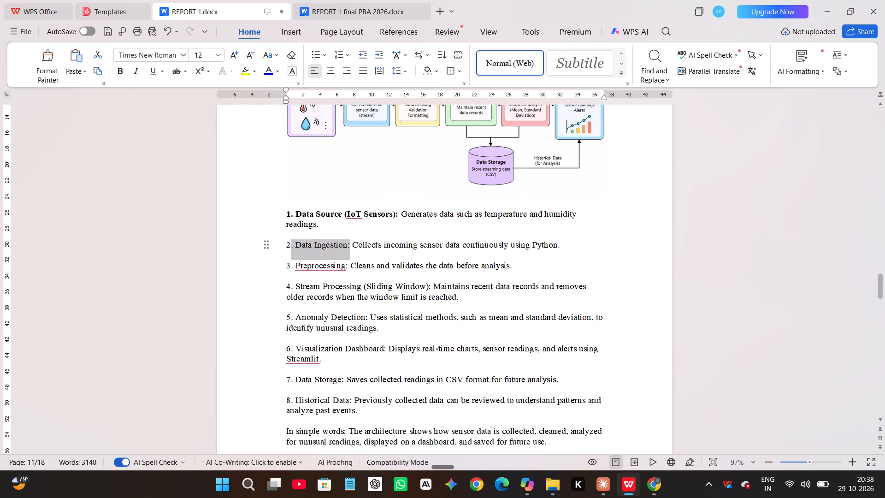
pyautogui.moveTo(286, 244); pyautogui.dragTo(280, 243)
pyautogui.click(204, 219)
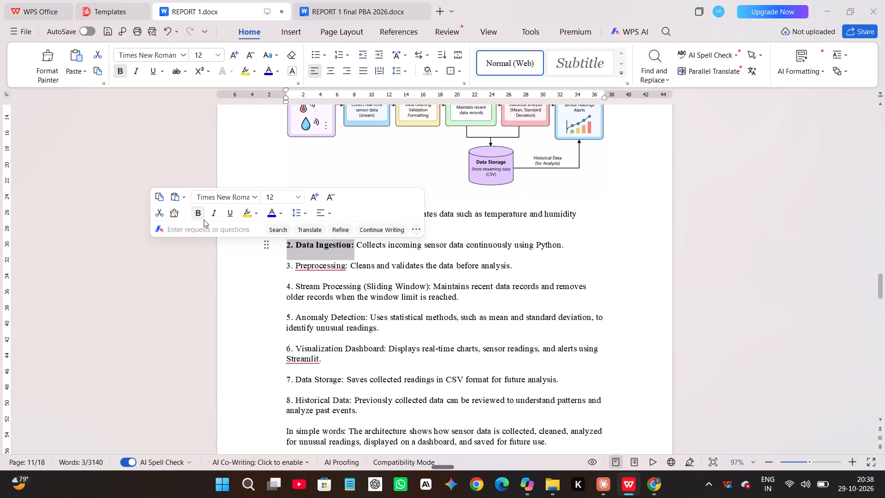
pyautogui.moveTo(349, 266); pyautogui.dragTo(286, 264)
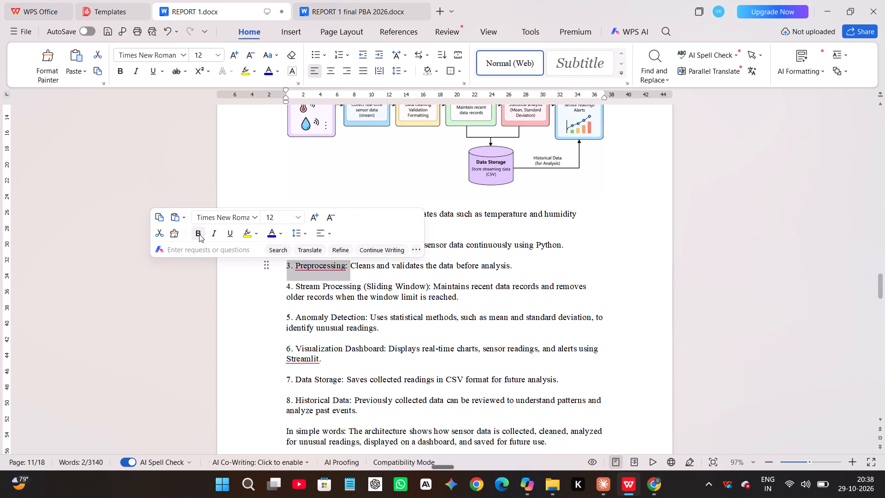
pyautogui.click(200, 235)
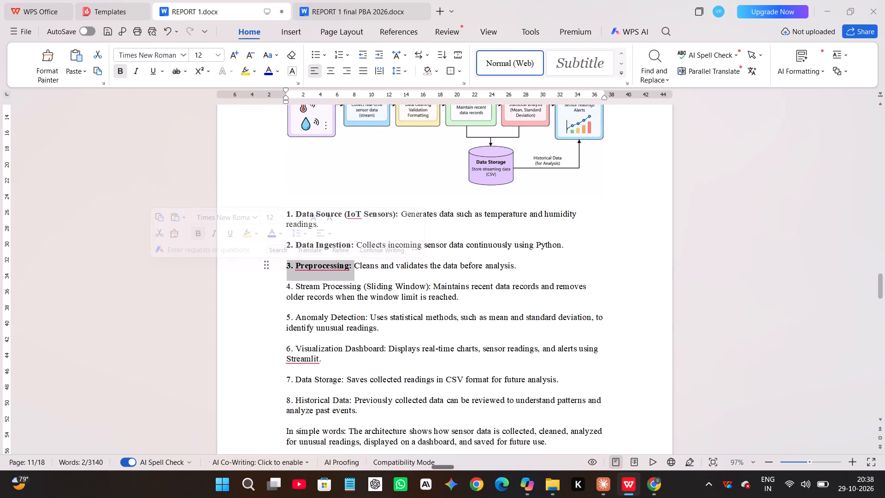
pyautogui.moveTo(369, 318); pyautogui.dragTo(288, 319)
pyautogui.click(202, 287)
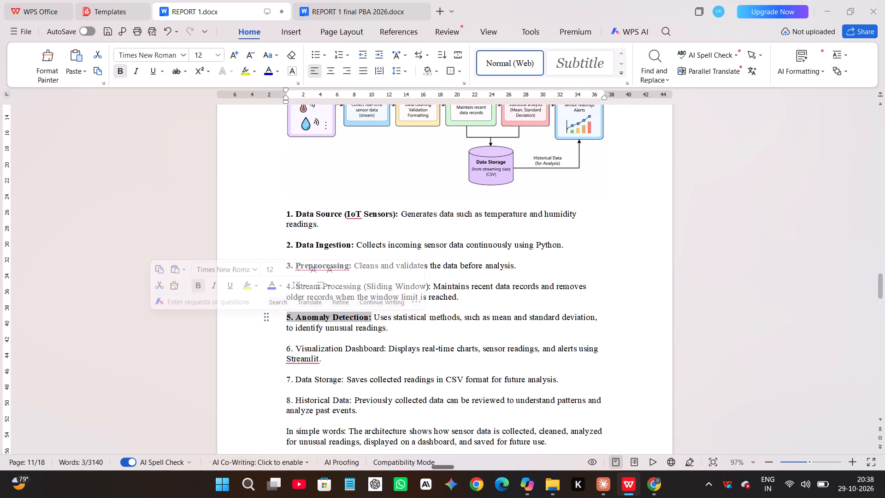
# Bold the numbered labels Visualization Dashboard, Data Storage, Stream Processing (Sliding Window) and Historical Data in the architecture explanation.
pyautogui.moveTo(384, 350); pyautogui.dragTo(318, 354)
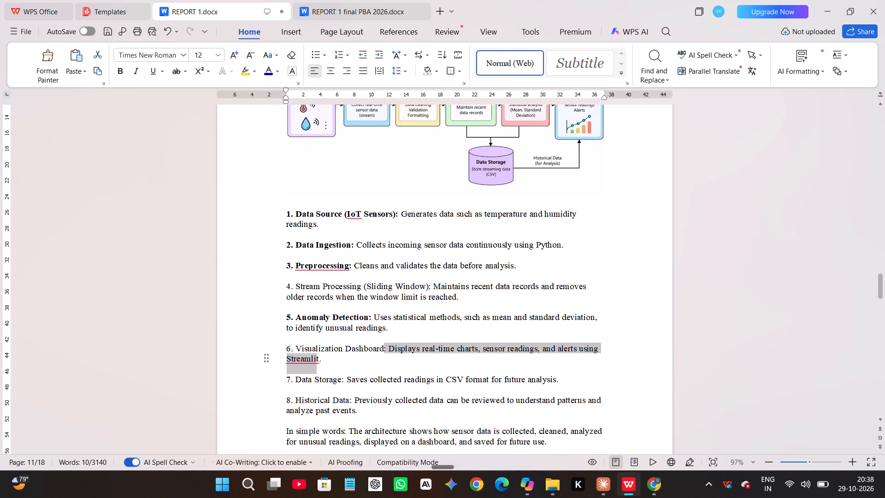
pyautogui.moveTo(318, 354); pyautogui.dragTo(288, 347)
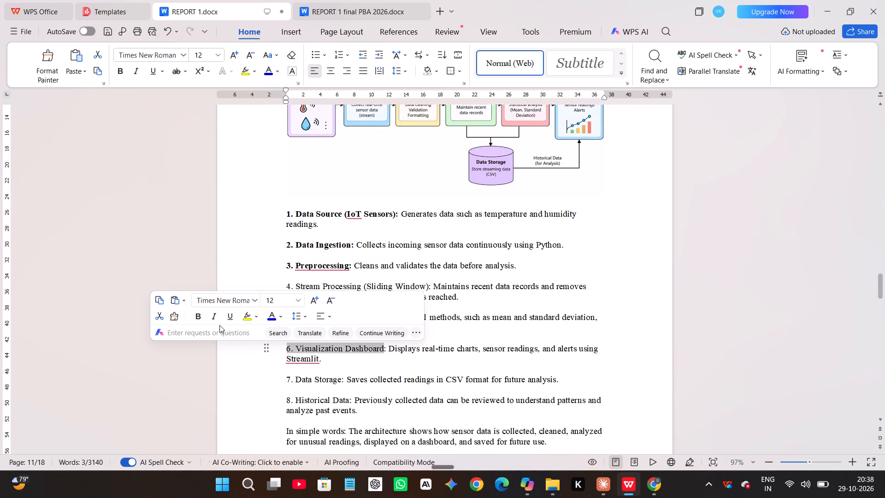
pyautogui.click(197, 318)
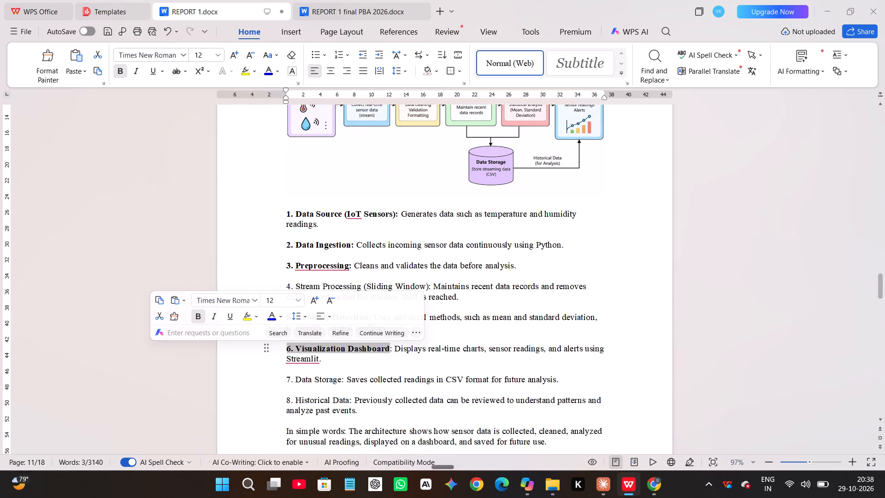
pyautogui.doubleClick(393, 353)
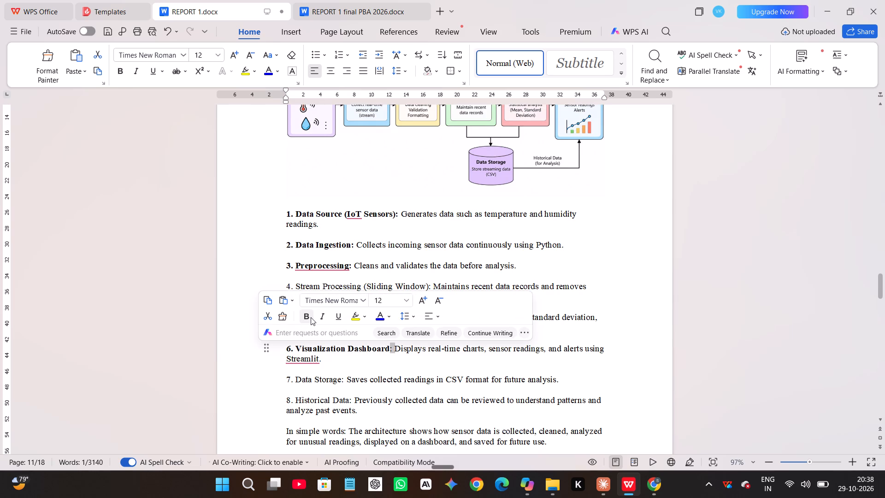
pyautogui.click(311, 317)
pyautogui.moveTo(343, 380); pyautogui.dragTo(313, 373)
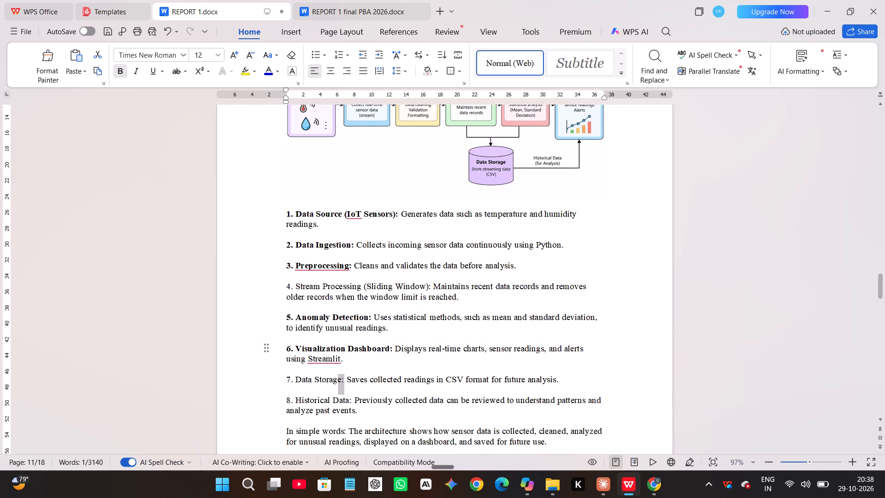
pyautogui.moveTo(313, 373); pyautogui.dragTo(284, 378)
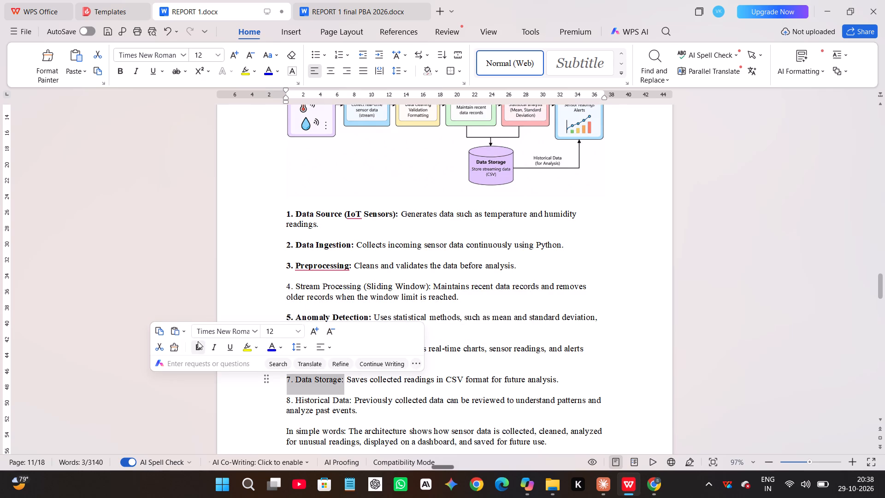
pyautogui.click(198, 341)
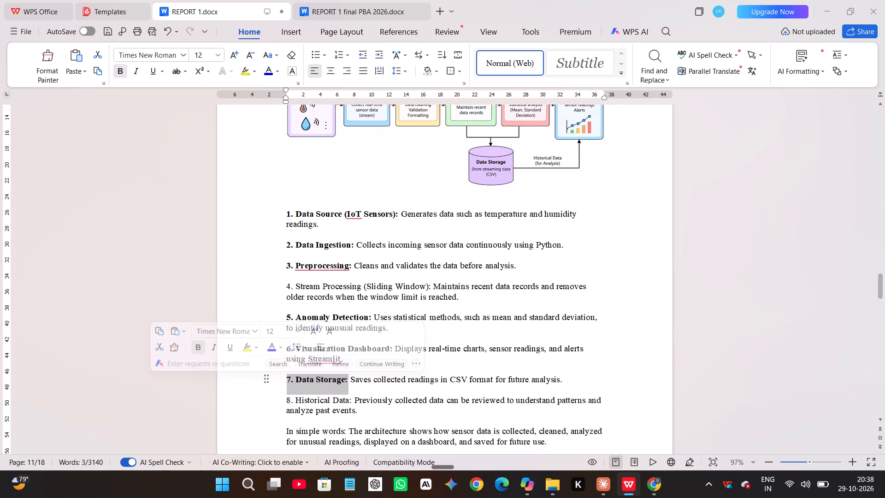
pyautogui.moveTo(431, 286); pyautogui.dragTo(273, 285)
pyautogui.click(195, 253)
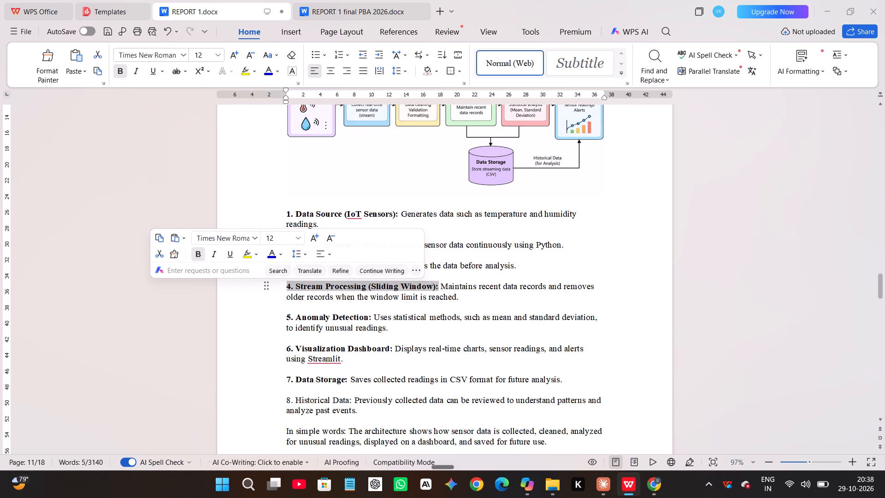
pyautogui.moveTo(350, 400); pyautogui.dragTo(322, 400)
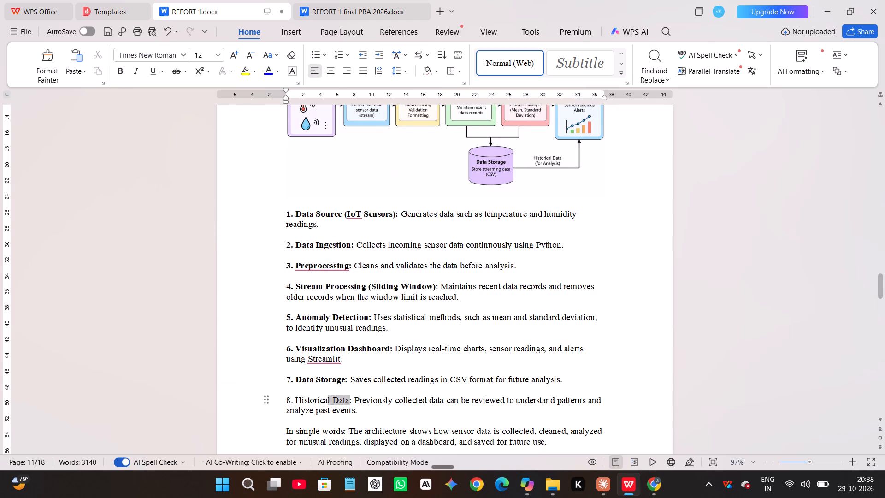
pyautogui.moveTo(322, 400); pyautogui.dragTo(275, 403)
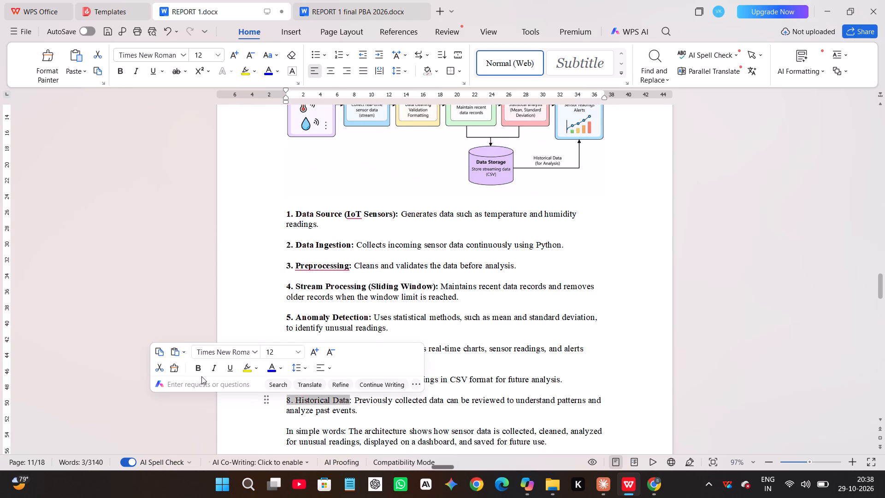
pyautogui.click(201, 366)
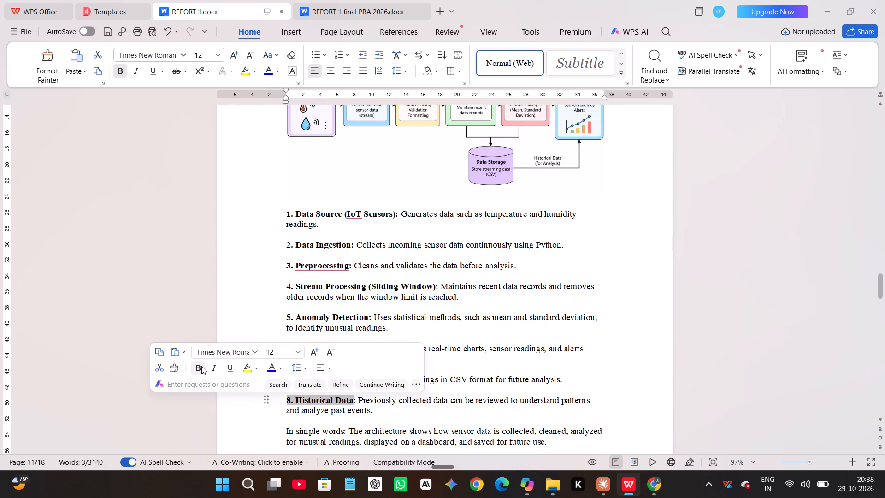
# Delete the closing "In simple words" paragraph below item 8 of the architecture explanation.
pyautogui.scroll(-2, 319, 423)
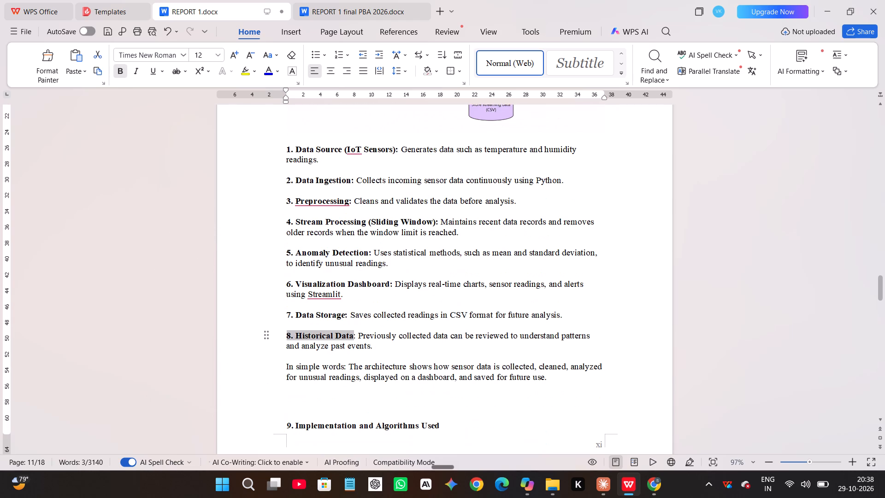
pyautogui.moveTo(287, 366); pyautogui.dragTo(584, 385)
pyautogui.press('BackSpace')
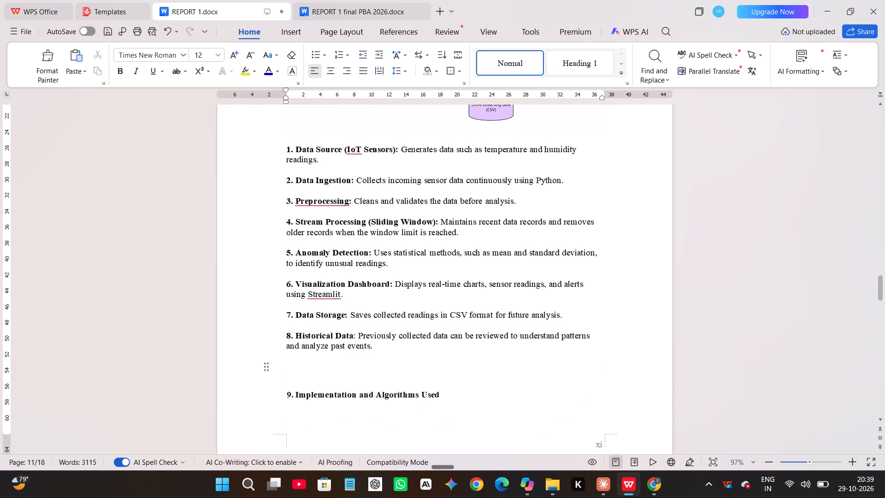
# Insert four line breaks above the "9. Implementation and Algorithms Used" heading to move it onto the next page.
pyautogui.press('Return')
pyautogui.press('Return')
pyautogui.press('Return')
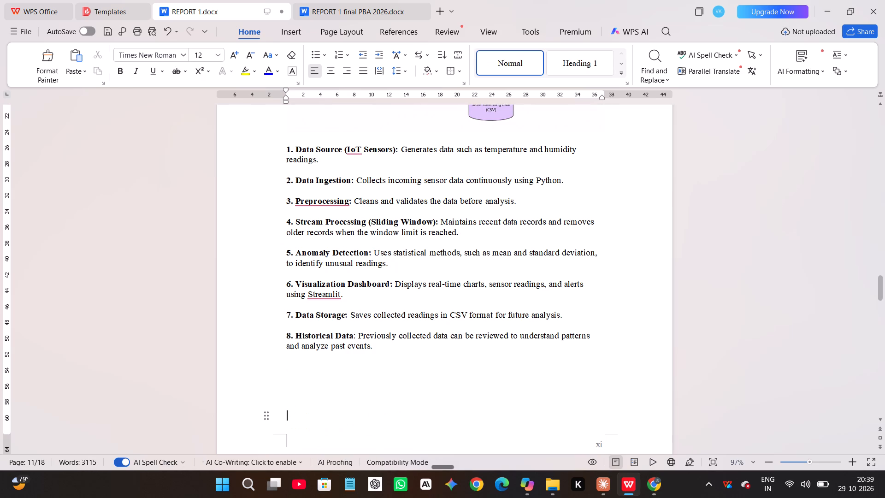
pyautogui.press('Return')
# Justify all eight numbered explanation items below the architecture diagram.
pyautogui.scroll(-2, 584, 385)
pyautogui.scroll(2, 584, 385)
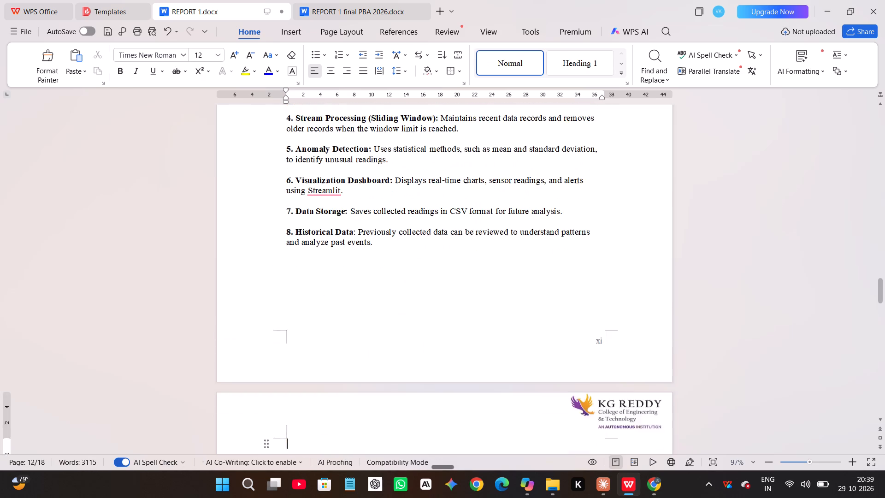
pyautogui.scroll(3, 584, 385)
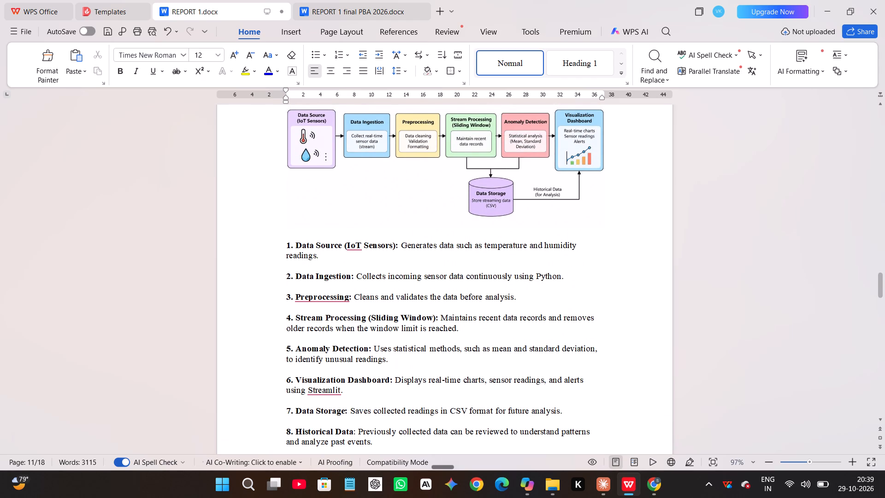
pyautogui.moveTo(285, 240); pyautogui.dragTo(417, 420)
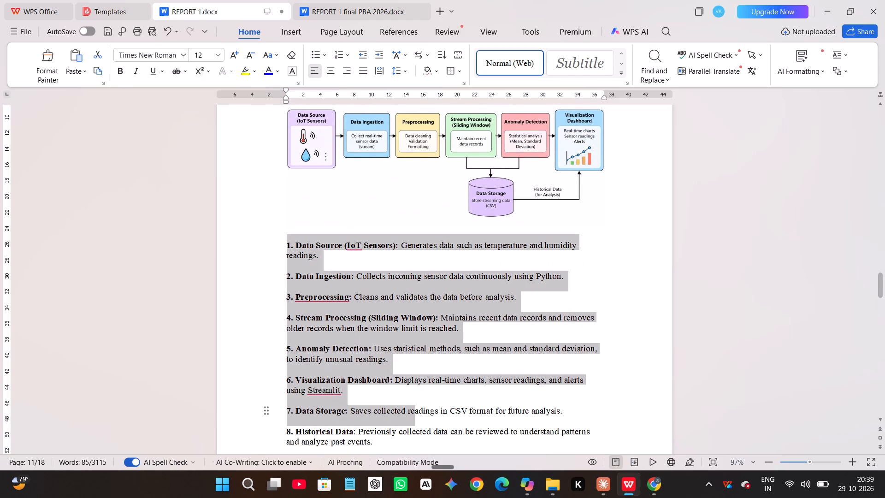
pyautogui.moveTo(417, 420); pyautogui.dragTo(395, 137)
pyautogui.click(395, 137)
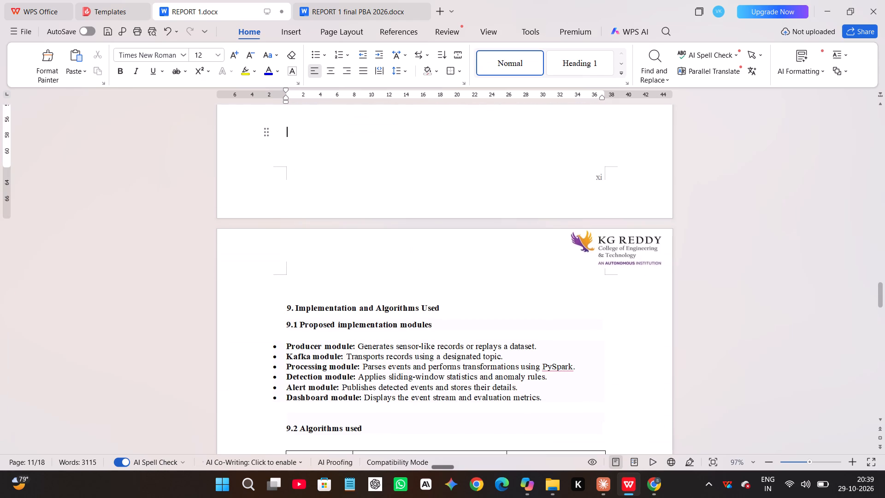
pyautogui.scroll(5, 399, 124)
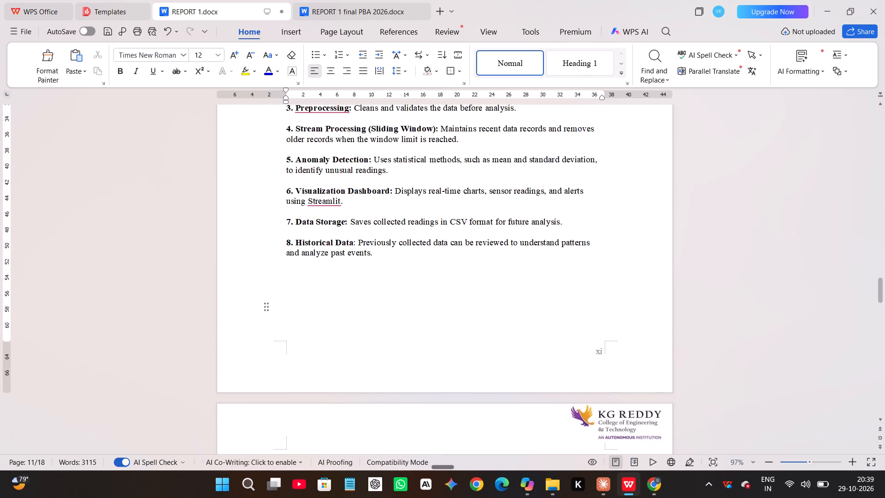
pyautogui.moveTo(386, 256); pyautogui.dragTo(286, 365)
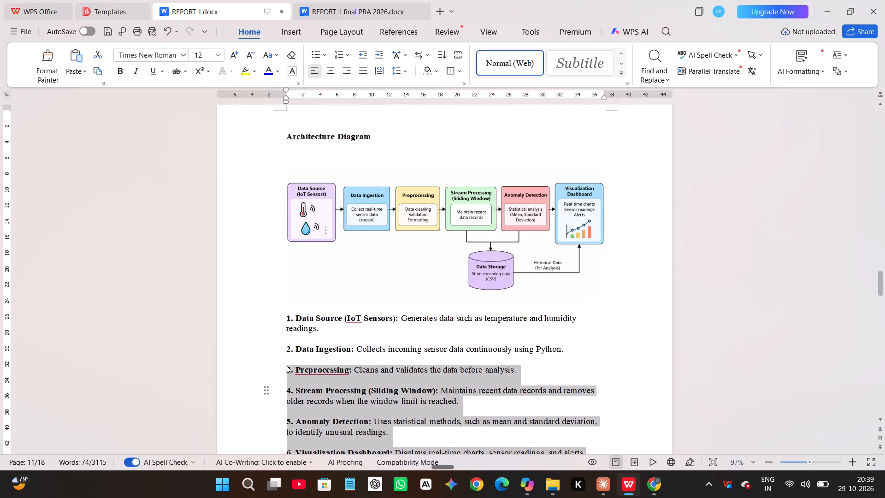
pyautogui.moveTo(286, 365); pyautogui.dragTo(271, 319)
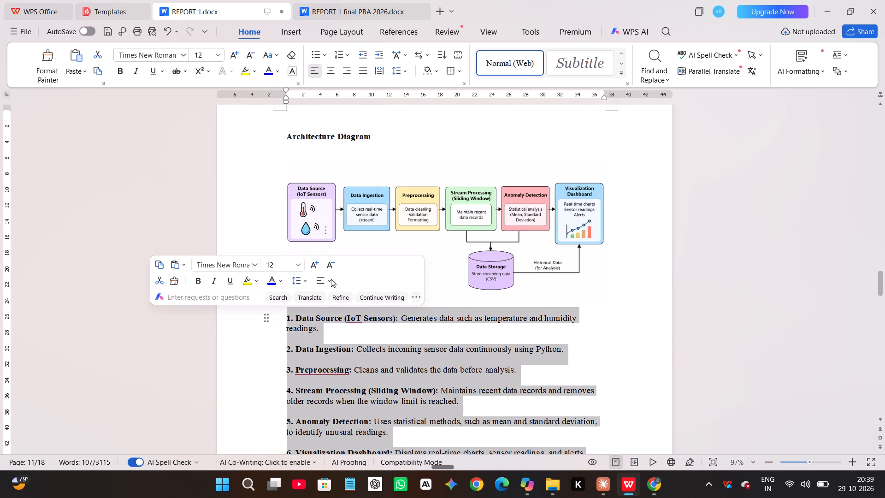
pyautogui.click(326, 283)
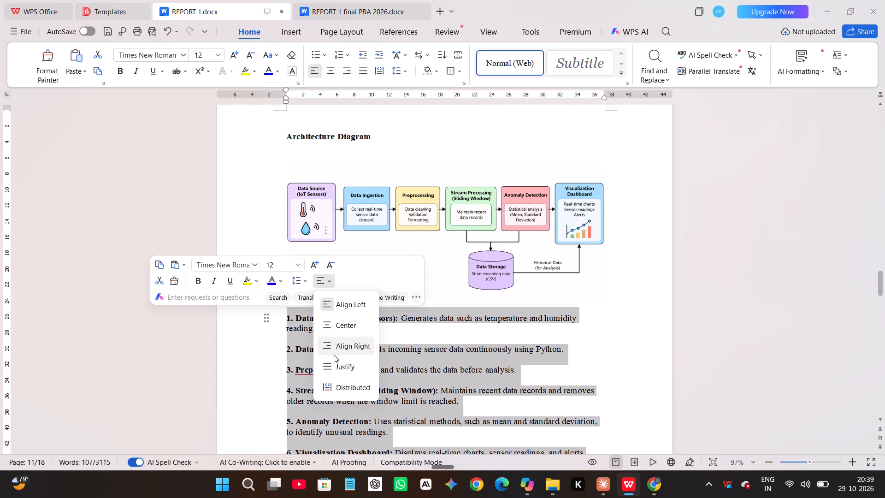
pyautogui.click(338, 359)
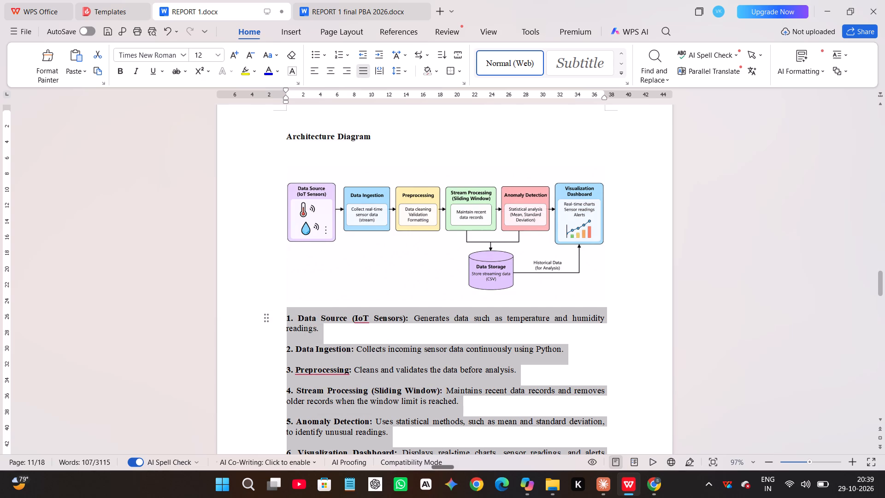
pyautogui.click(625, 361)
# Review the report from the end of the architecture explanation through section 9 to section 10.3 Performance Evaluation.
pyautogui.scroll(-4, 625, 361)
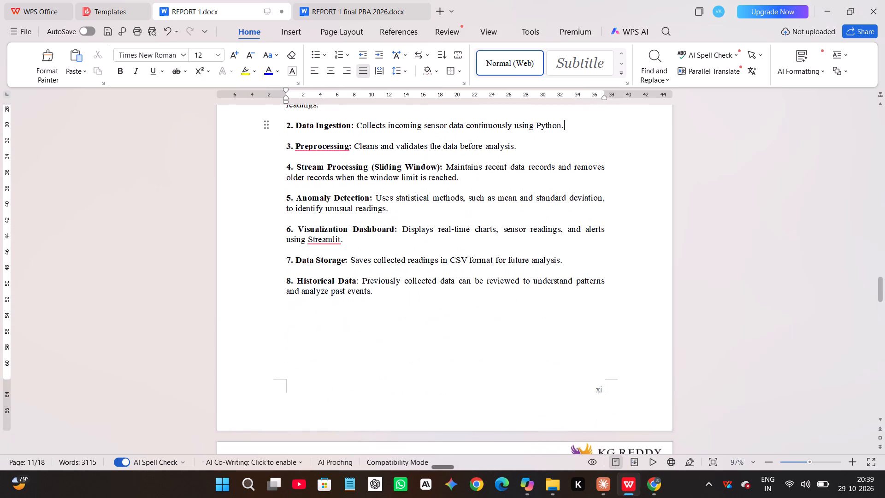
pyautogui.scroll(-3, 625, 361)
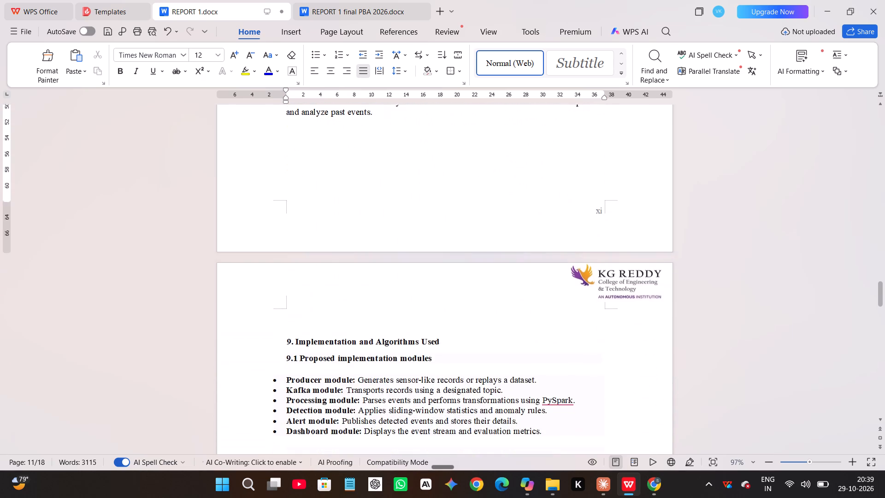
pyautogui.scroll(-1, 625, 361)
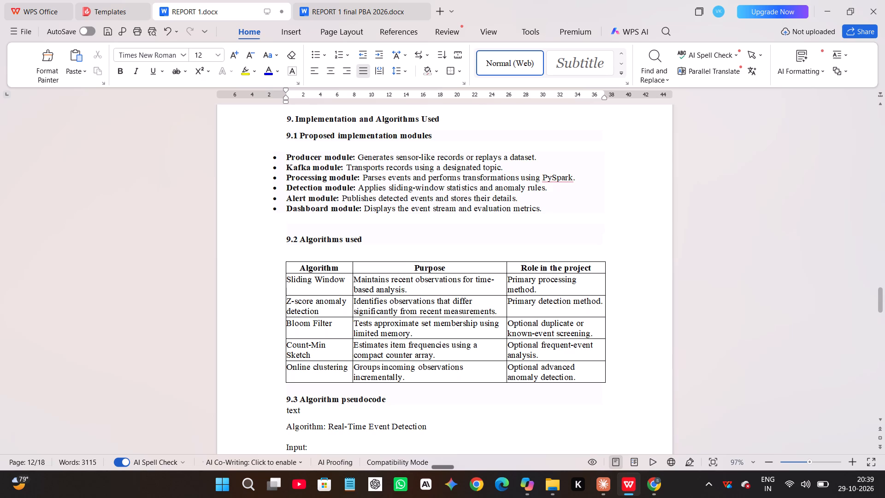
pyautogui.scroll(1, 345, 172)
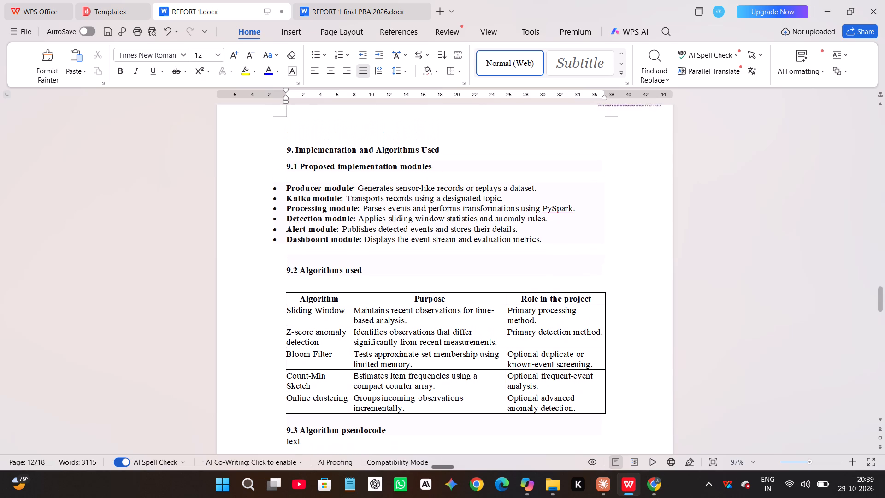
pyautogui.scroll(-13, 345, 172)
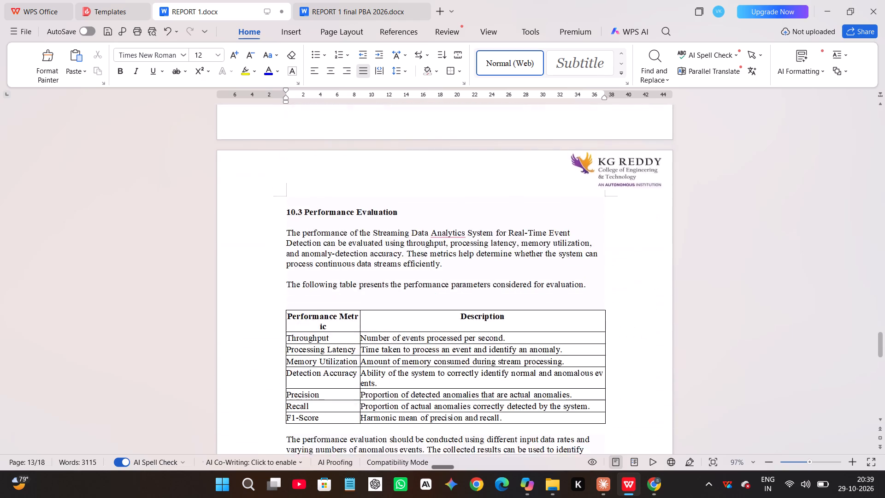
# Review sections 10.3 through 11.2 Future Scope, and go back through the code and pseudocode to the start of section 9.
pyautogui.scroll(-8, 345, 172)
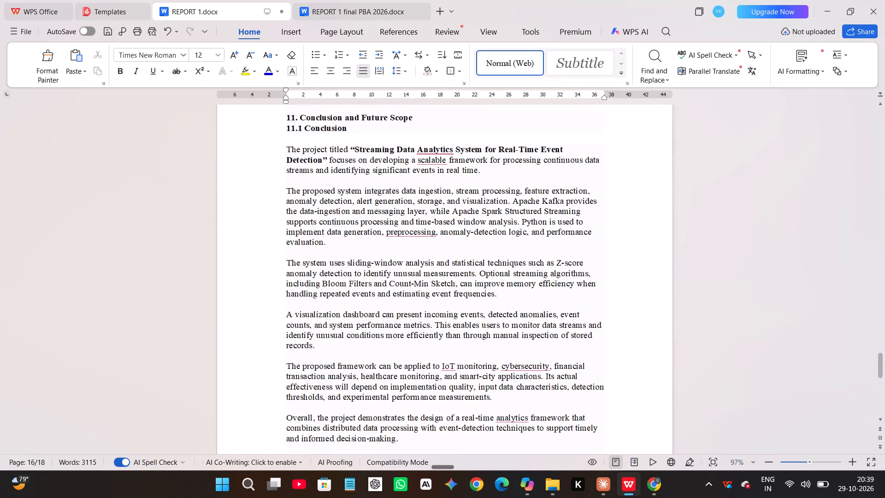
pyautogui.scroll(-3, 345, 172)
pyautogui.scroll(5, 345, 172)
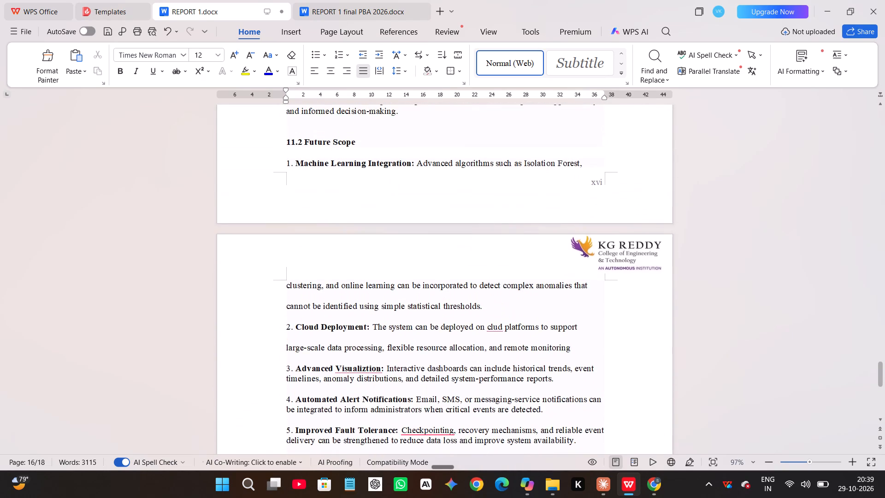
pyautogui.scroll(10, 345, 172)
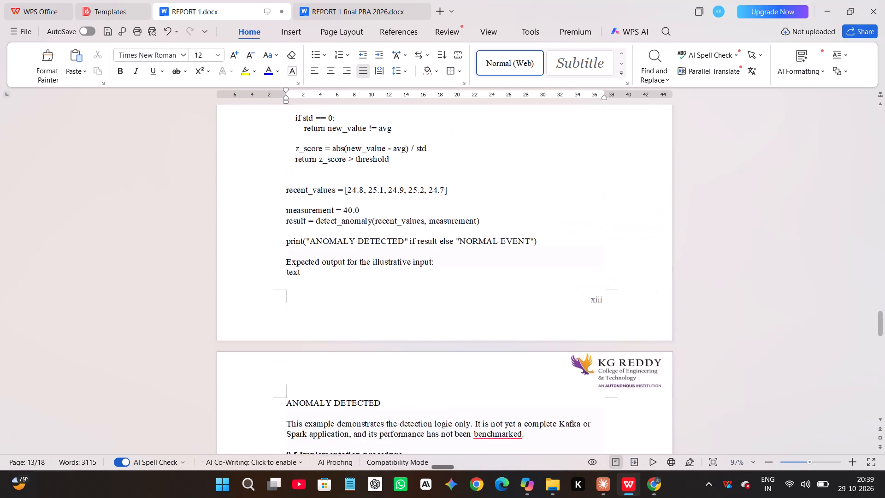
pyautogui.scroll(6, 345, 172)
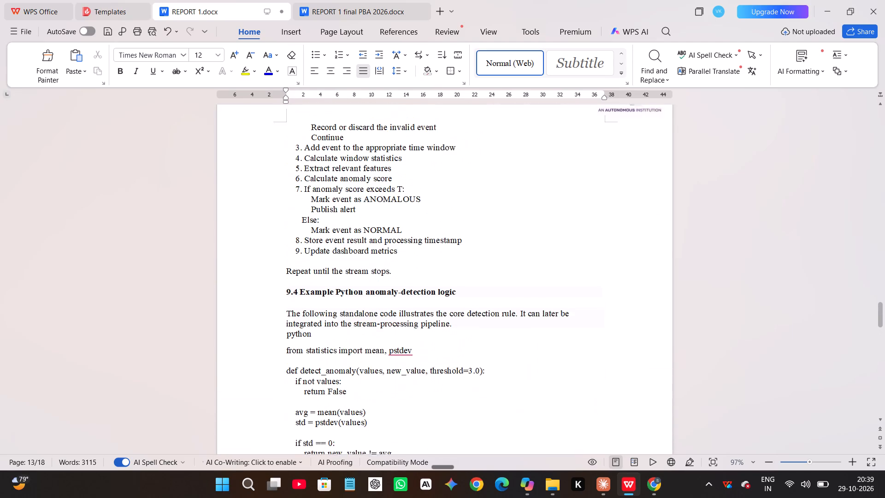
pyautogui.scroll(4, 345, 172)
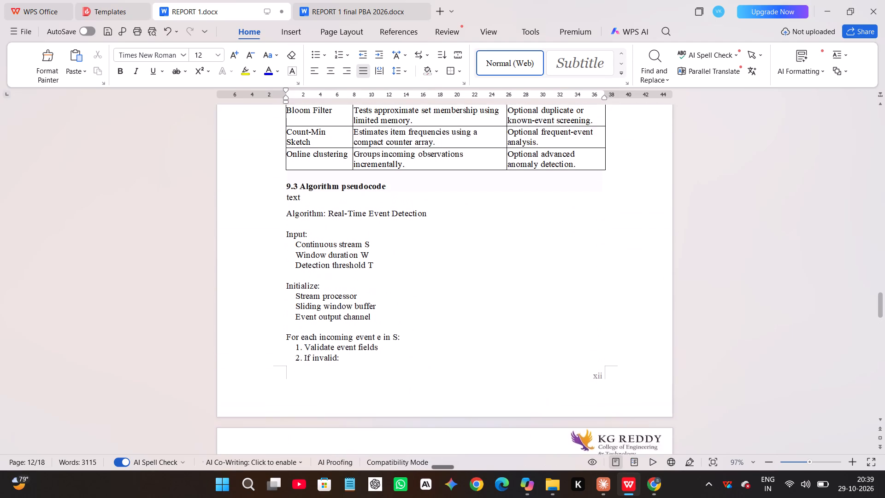
pyautogui.scroll(5, 345, 172)
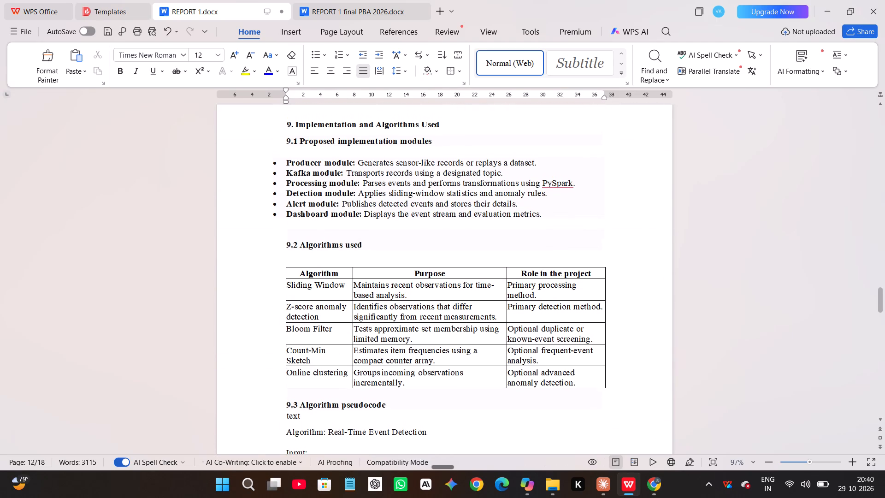
pyautogui.scroll(2, 345, 172)
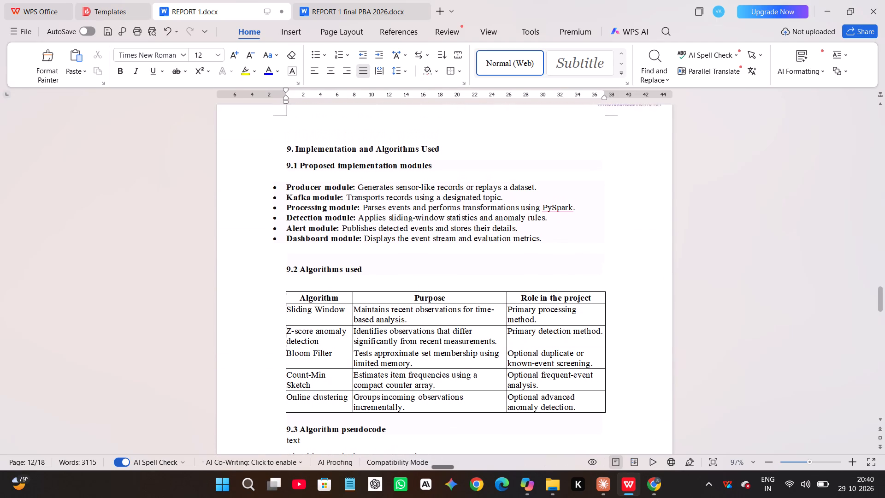
pyautogui.scroll(1, 345, 172)
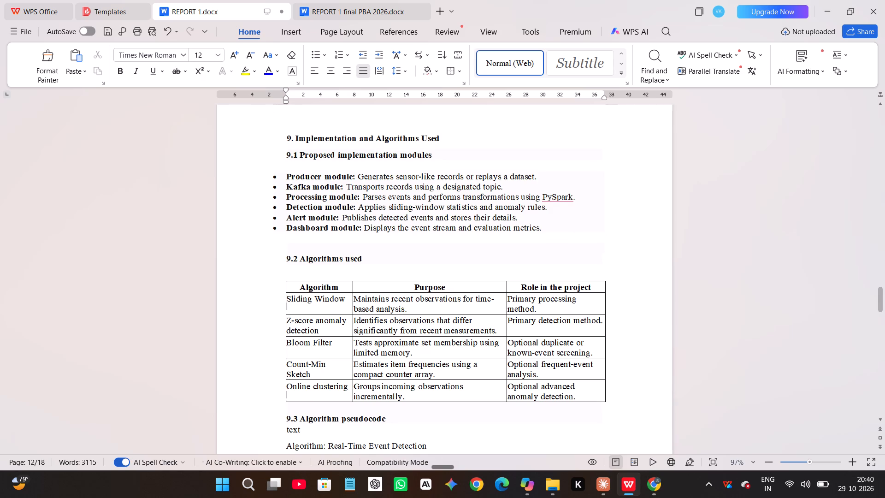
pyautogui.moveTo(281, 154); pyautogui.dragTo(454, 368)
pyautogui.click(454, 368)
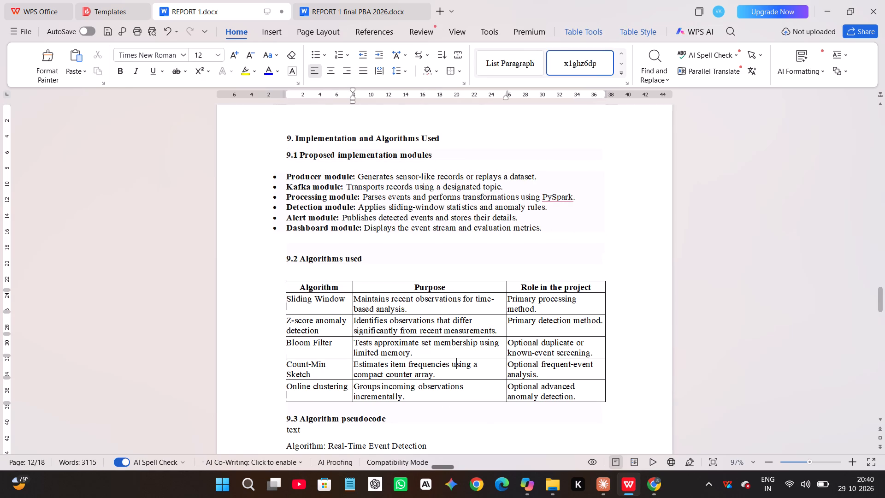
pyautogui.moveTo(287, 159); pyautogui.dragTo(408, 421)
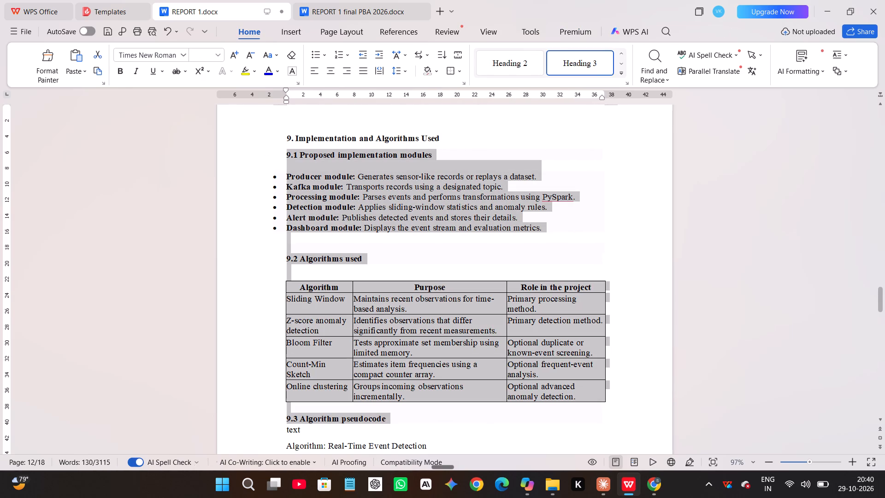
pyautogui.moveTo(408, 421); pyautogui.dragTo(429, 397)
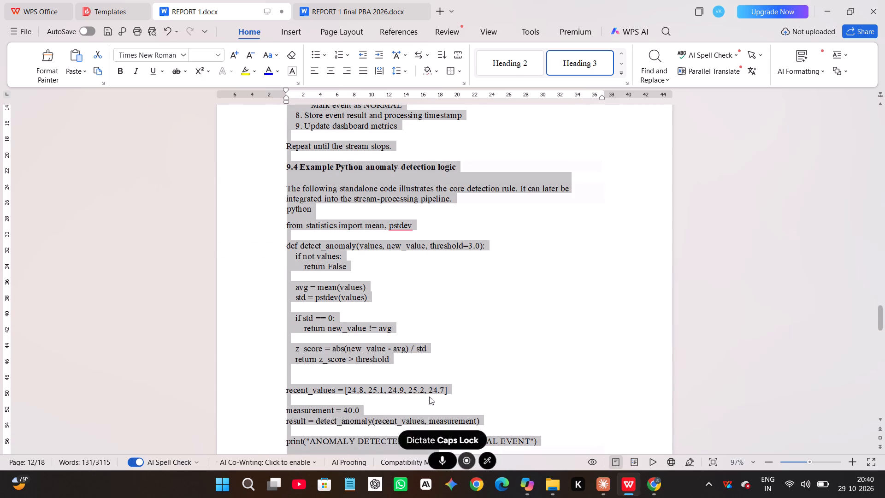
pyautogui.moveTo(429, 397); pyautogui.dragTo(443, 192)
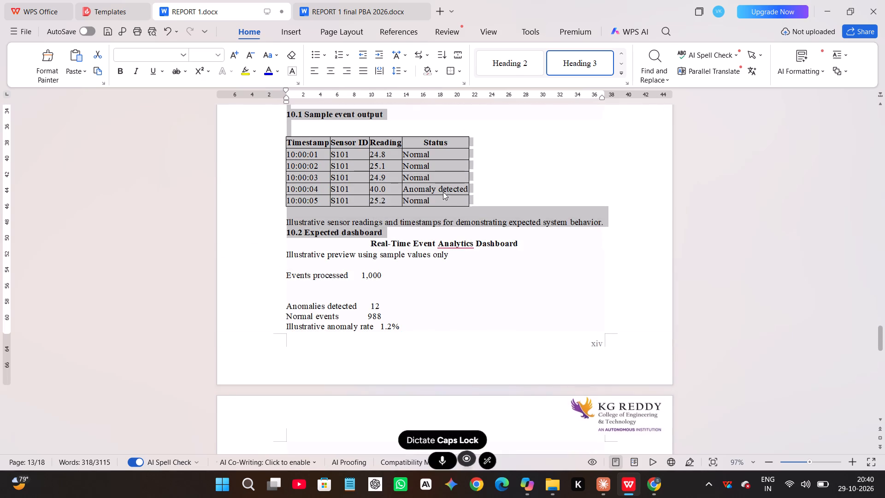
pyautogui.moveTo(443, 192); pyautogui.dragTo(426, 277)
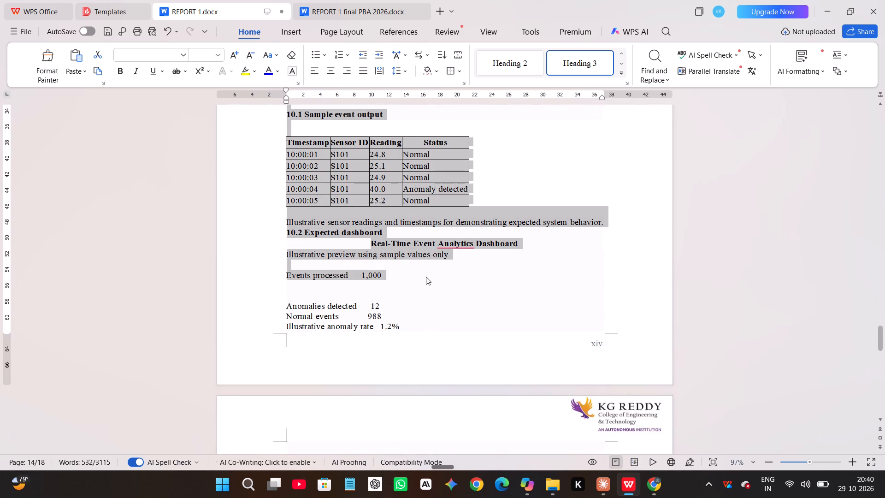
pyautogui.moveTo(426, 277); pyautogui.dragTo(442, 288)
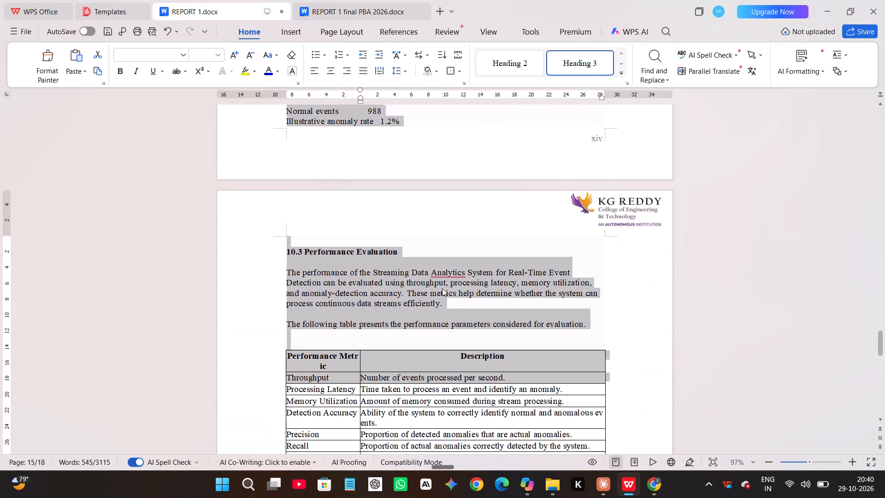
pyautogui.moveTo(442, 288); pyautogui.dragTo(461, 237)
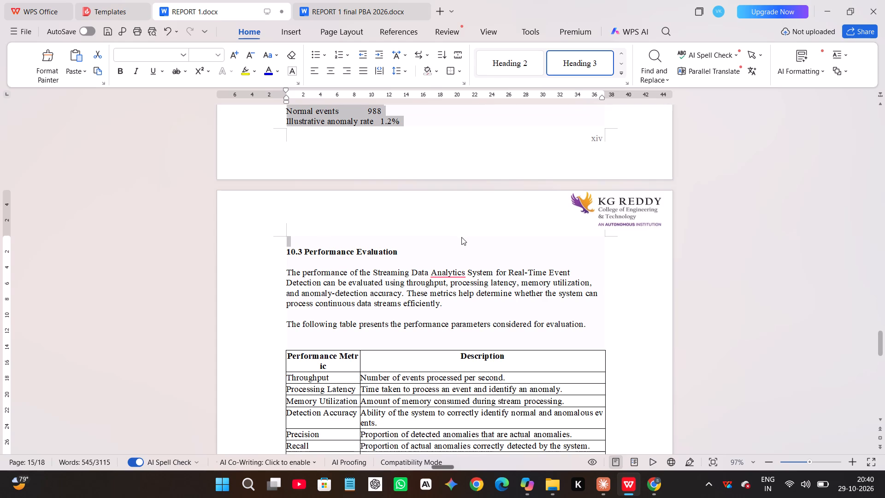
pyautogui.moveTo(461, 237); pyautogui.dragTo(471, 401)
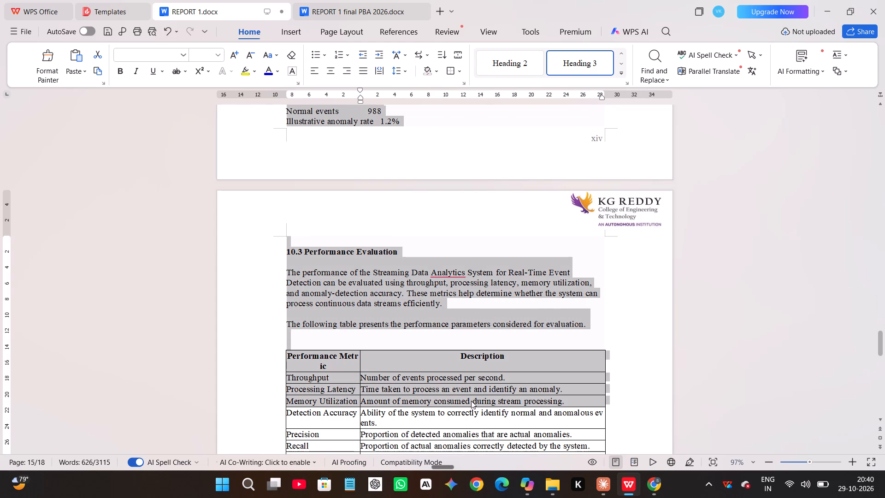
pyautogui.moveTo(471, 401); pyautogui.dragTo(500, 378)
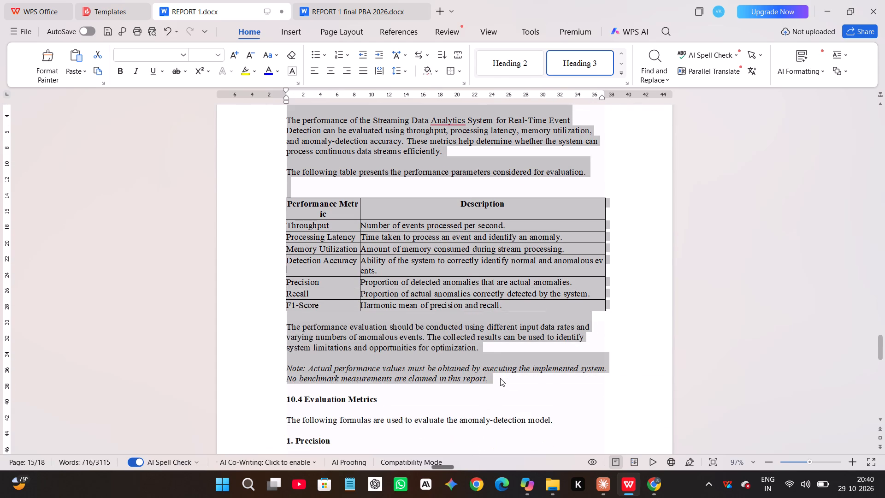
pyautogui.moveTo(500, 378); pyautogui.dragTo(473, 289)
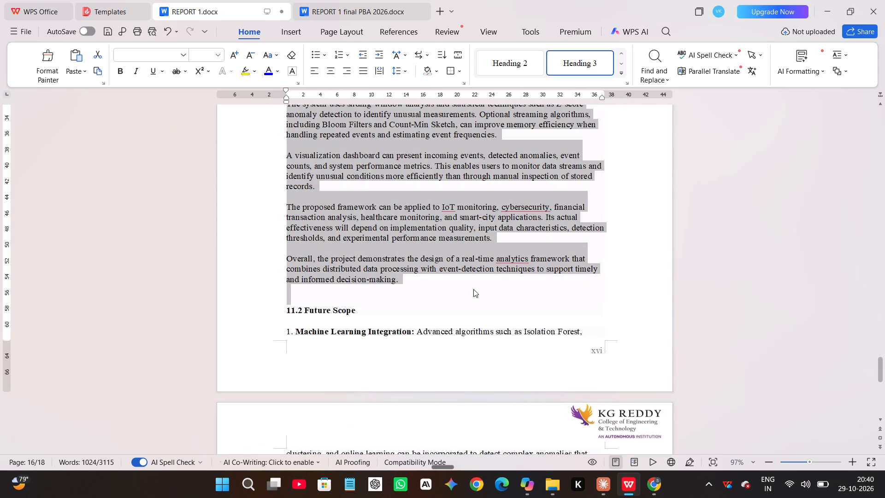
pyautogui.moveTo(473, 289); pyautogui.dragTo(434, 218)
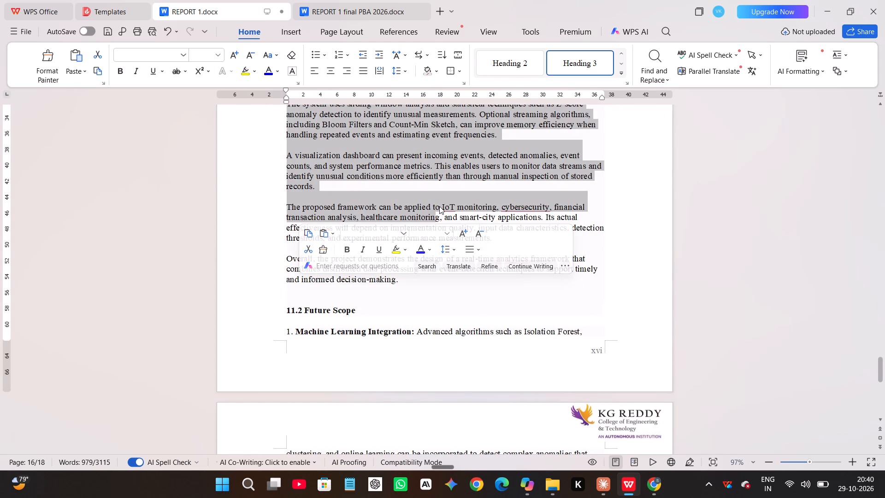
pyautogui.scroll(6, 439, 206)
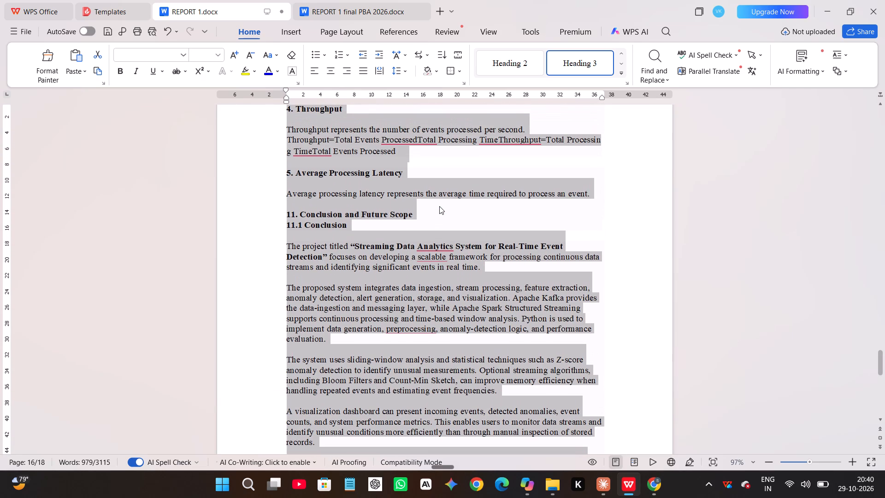
# Delete everything from the Detection module bullet in section 9.1 through the Average Processing Latency text that ends section 10.
pyautogui.click(592, 193)
pyautogui.moveTo(593, 195); pyautogui.dragTo(414, 172)
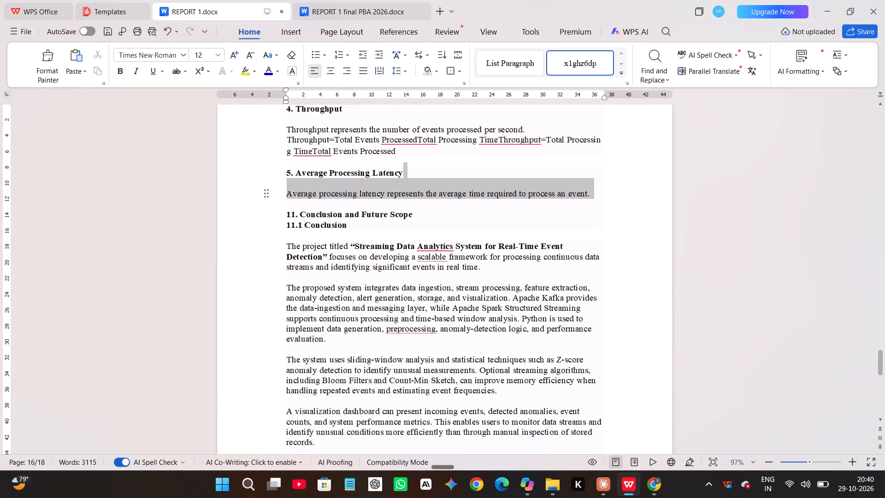
pyautogui.moveTo(414, 172); pyautogui.dragTo(265, 157)
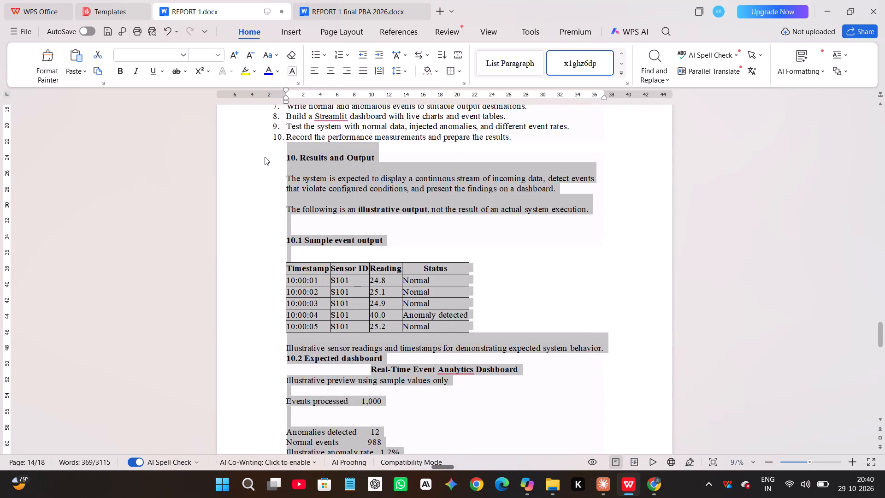
pyautogui.moveTo(265, 157); pyautogui.dragTo(265, 238)
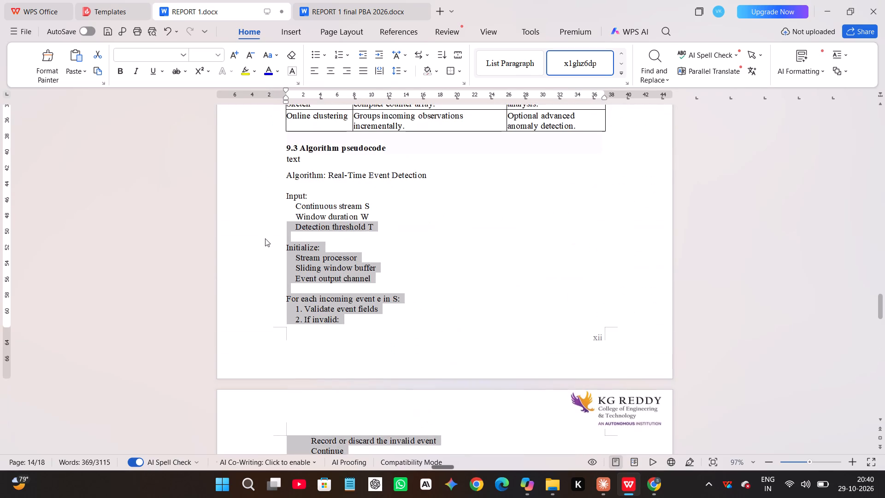
pyautogui.moveTo(265, 238); pyautogui.dragTo(267, 88)
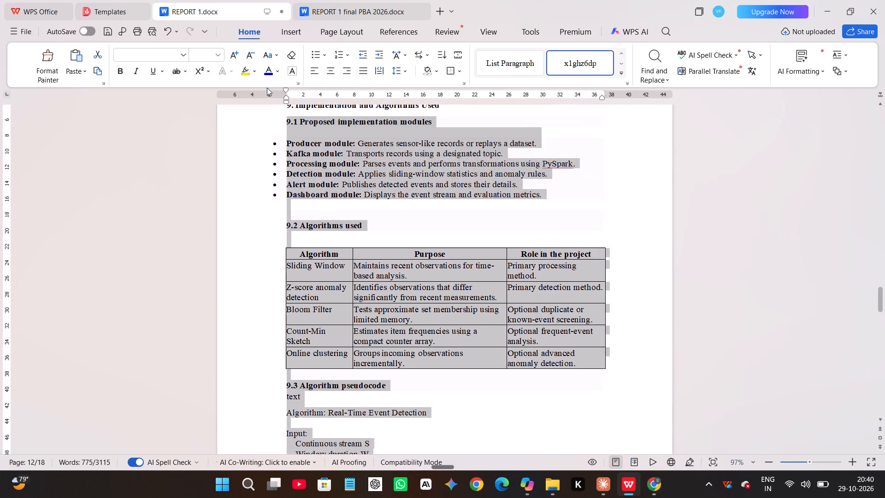
pyautogui.moveTo(267, 88); pyautogui.dragTo(273, 262)
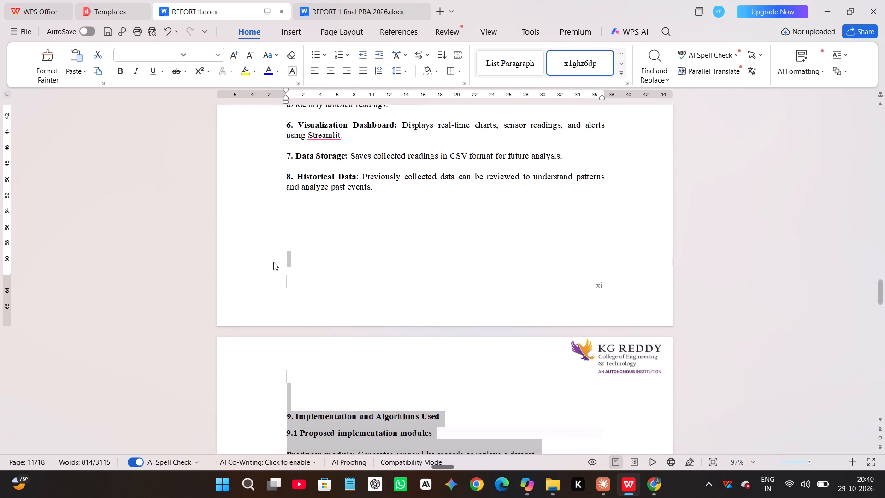
pyautogui.moveTo(273, 262); pyautogui.dragTo(273, 262)
pyautogui.moveTo(273, 262); pyautogui.dragTo(285, 119)
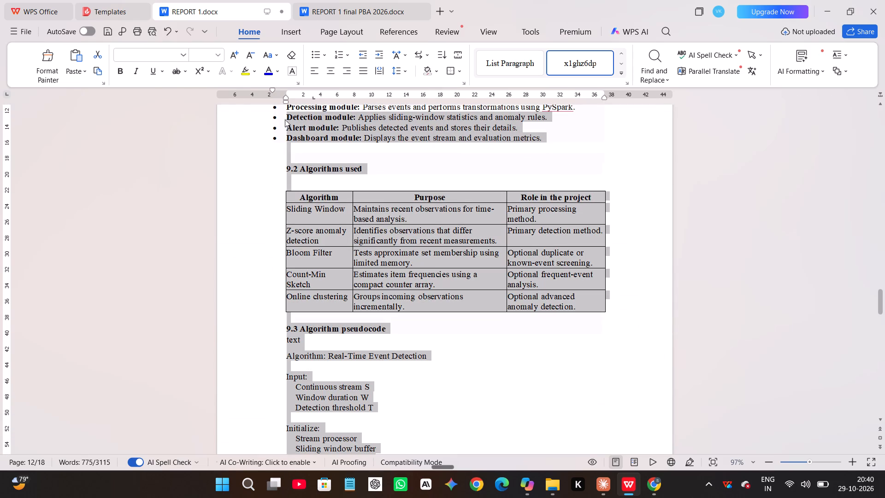
pyautogui.moveTo(285, 119); pyautogui.dragTo(284, 121)
pyautogui.press('\\')
pyautogui.scroll(3, 284, 121)
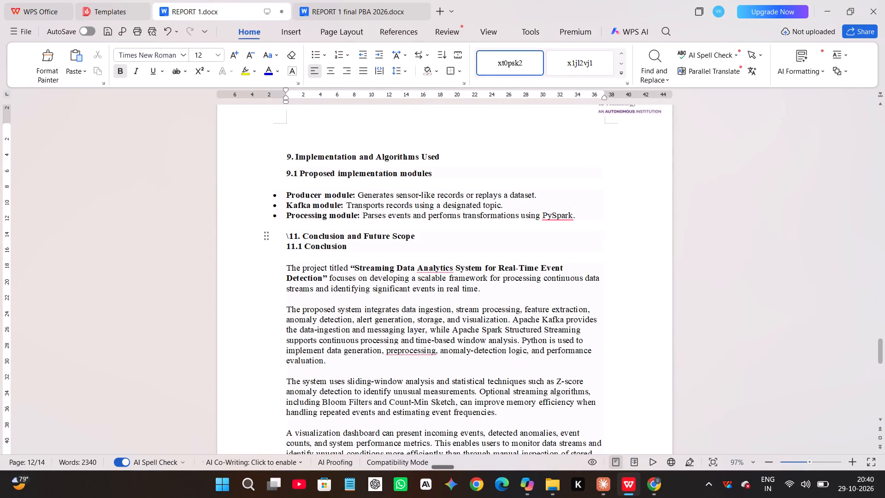
# Delete the "9.1 Proposed implementation modules" heading and its remaining Producer, Kafka and Processing module bullets.
pyautogui.moveTo(286, 168); pyautogui.dragTo(496, 187)
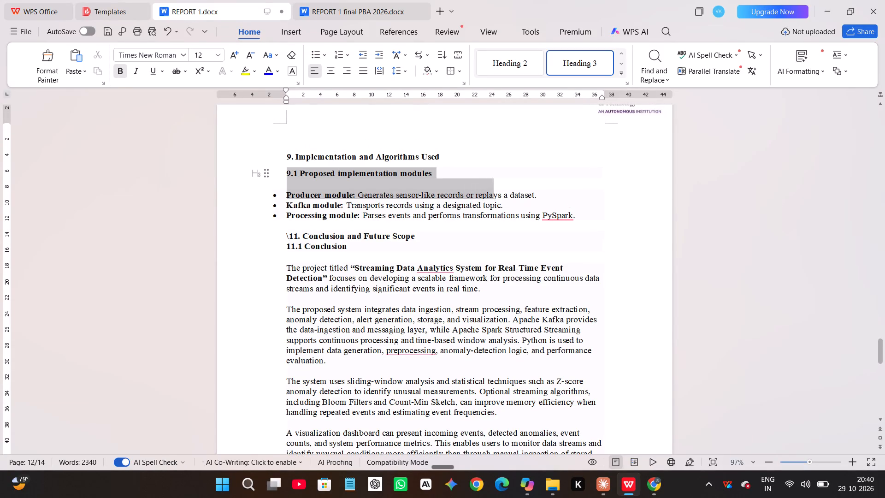
pyautogui.moveTo(496, 187); pyautogui.dragTo(606, 215)
pyautogui.press('BackSpace')
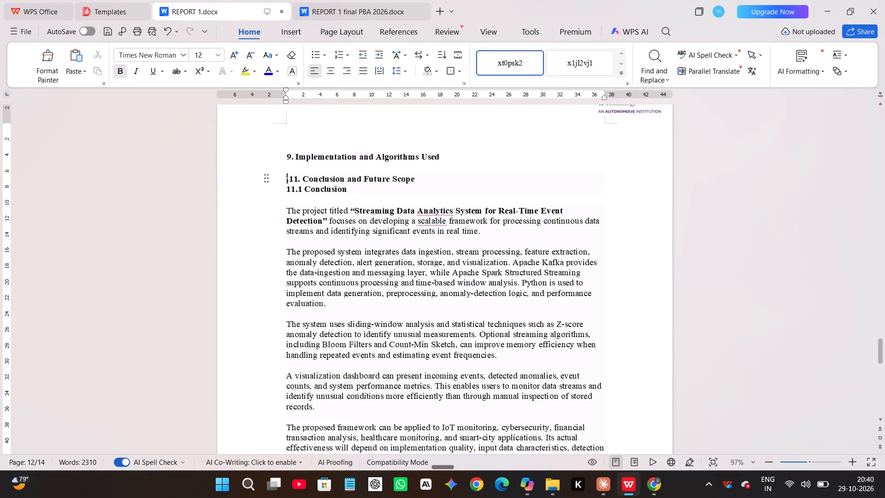
# Add an unnumbered blank line below the "Implementation and Algorithms Used" heading.
pyautogui.click(492, 156)
pyautogui.press('Return')
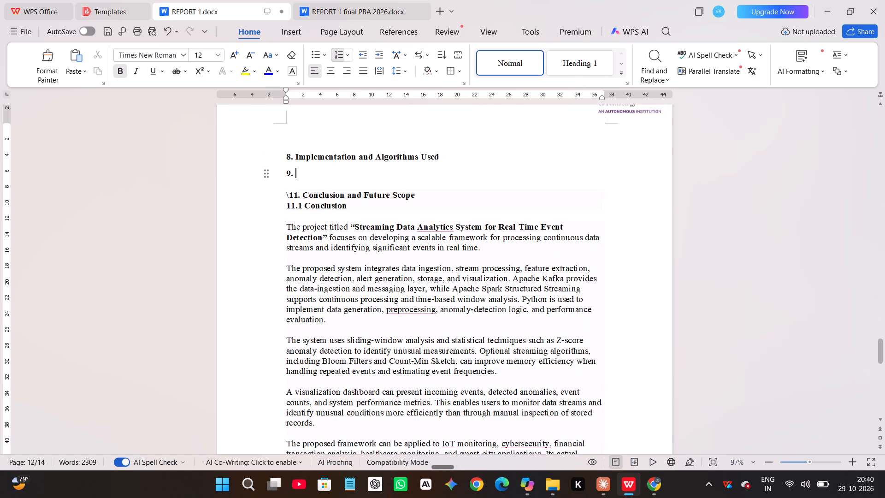
pyautogui.press('BackSpace')
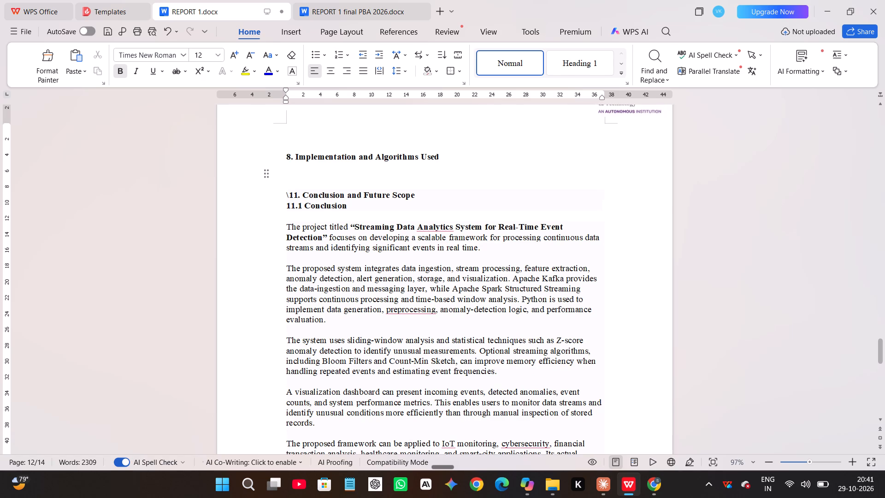
# Remove the stray backslash in front of the "11. Conclusion and Future Scope" heading.
pyautogui.click(291, 195)
pyautogui.press('BackSpace')
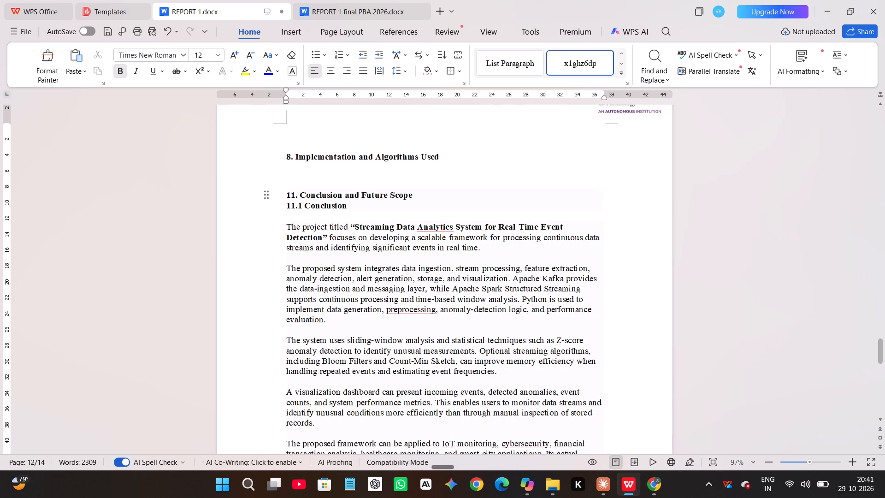
# Review the report's layout from the contents list through the Methodology, Implementation and Conclusion sections to the References.
pyautogui.scroll(10, 291, 195)
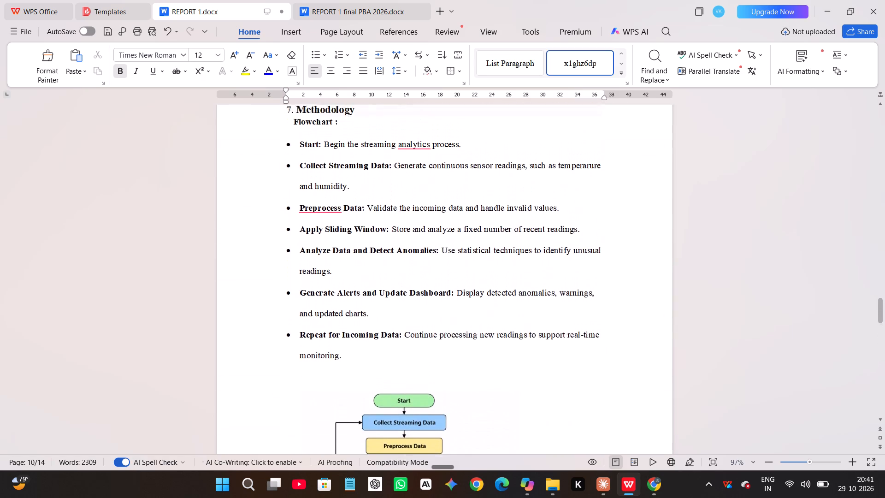
pyautogui.scroll(20, 291, 195)
pyautogui.scroll(4, 291, 195)
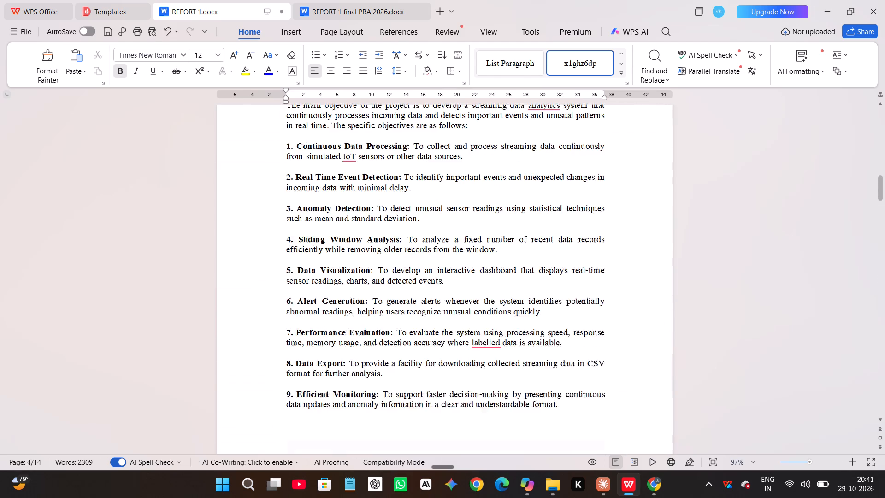
pyautogui.scroll(12, 291, 195)
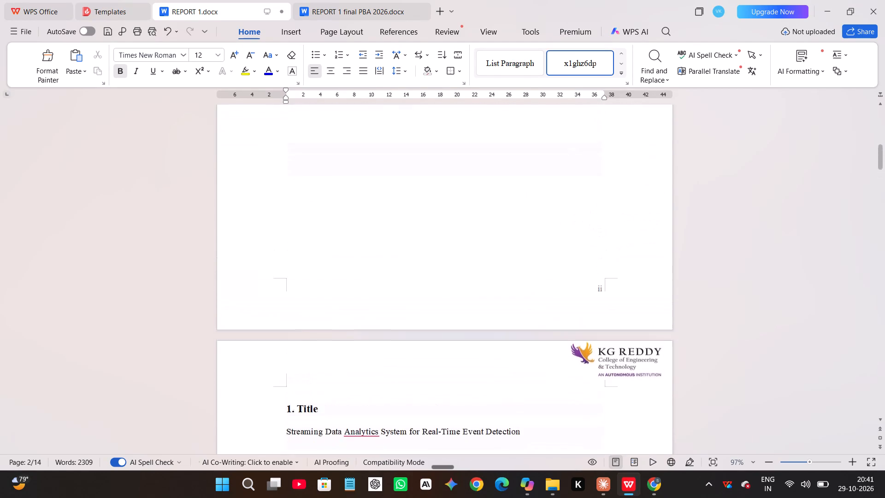
pyautogui.scroll(1, 291, 195)
pyautogui.scroll(-2, 291, 195)
pyautogui.scroll(7, 291, 195)
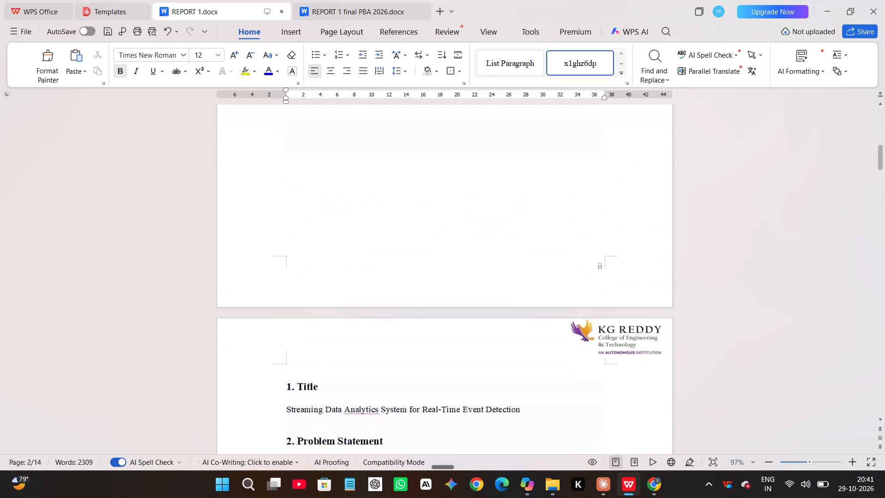
pyautogui.scroll(2, 291, 195)
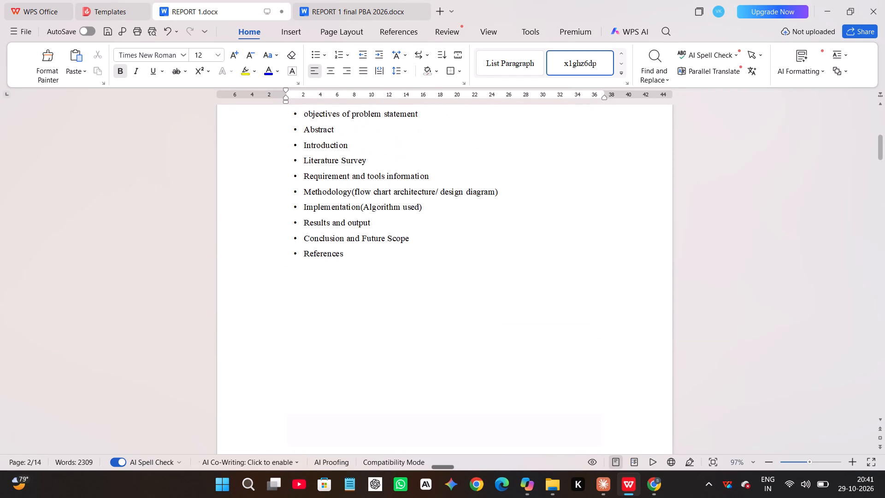
pyautogui.scroll(-15, 391, 233)
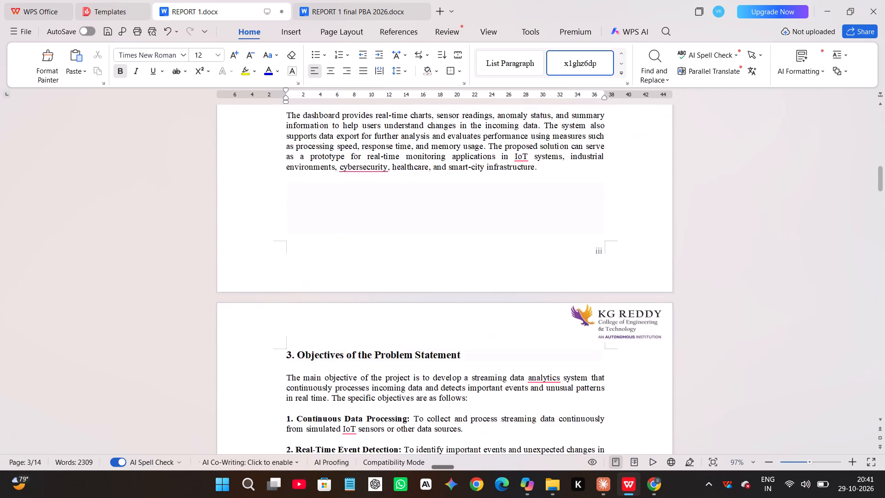
pyautogui.scroll(-4, 391, 233)
pyautogui.hscroll(5, 391, 233)
pyautogui.scroll(-3, 391, 233)
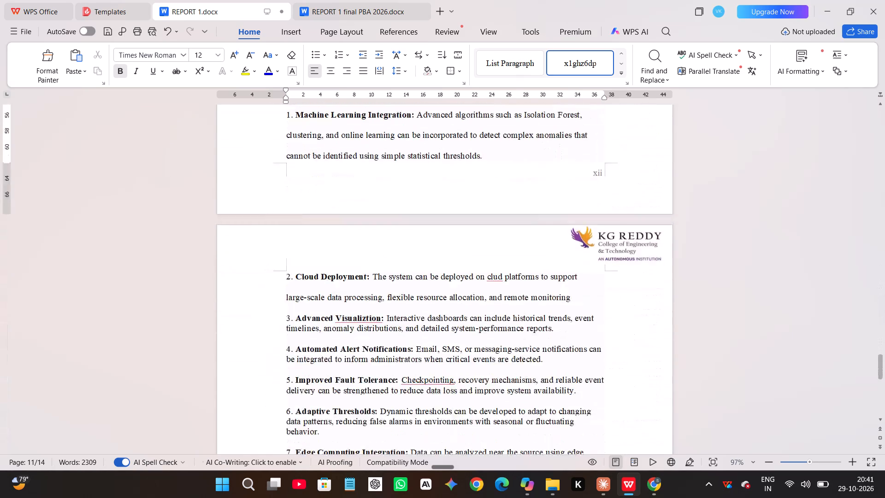
pyautogui.scroll(-7, 391, 233)
pyautogui.scroll(4, 391, 233)
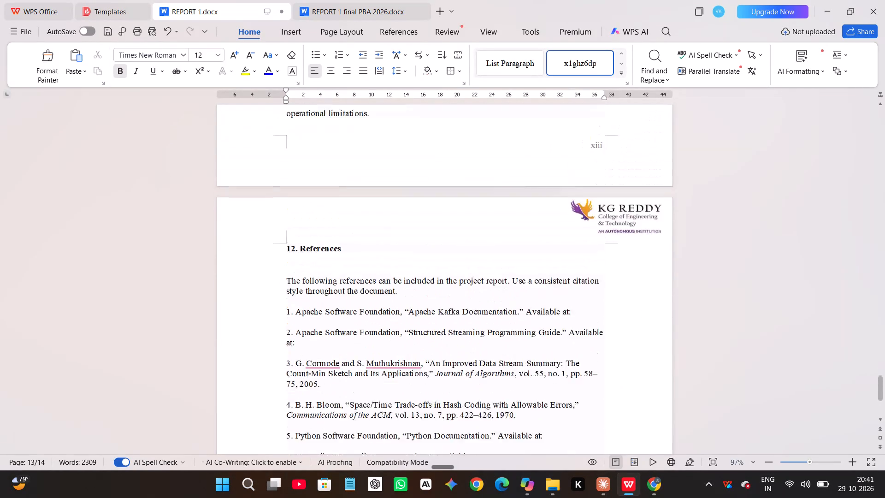
pyautogui.scroll(8, 391, 233)
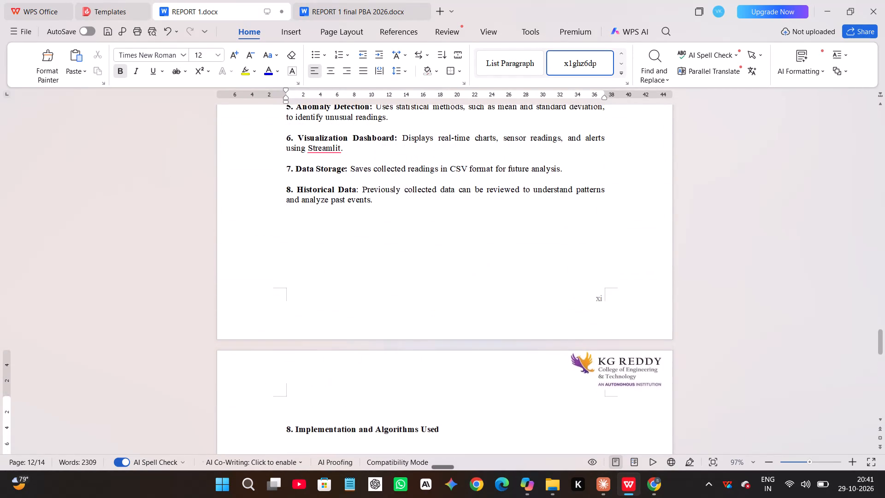
pyautogui.scroll(4, 391, 233)
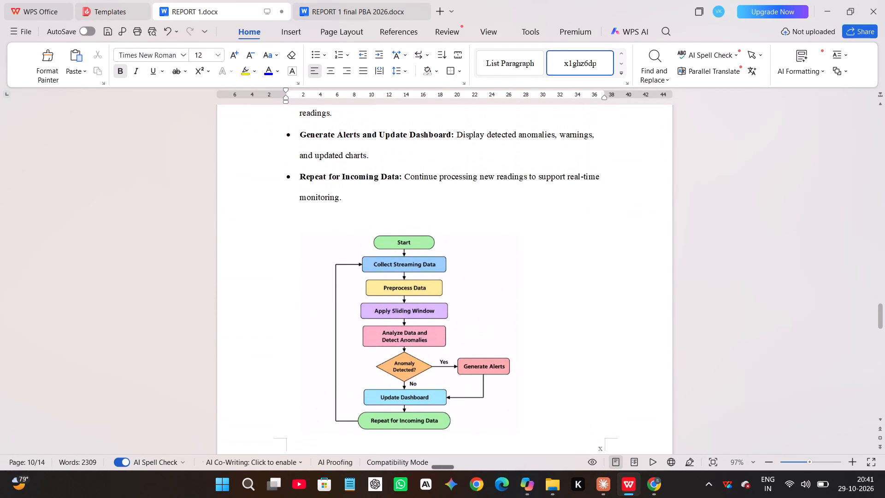
pyautogui.scroll(4, 391, 233)
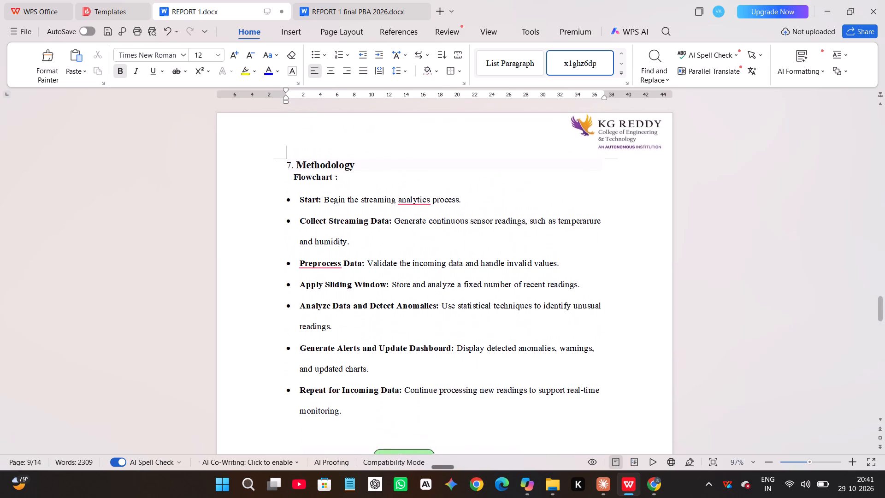
pyautogui.scroll(1, 391, 233)
pyautogui.scroll(-5, 391, 233)
pyautogui.scroll(1, 391, 233)
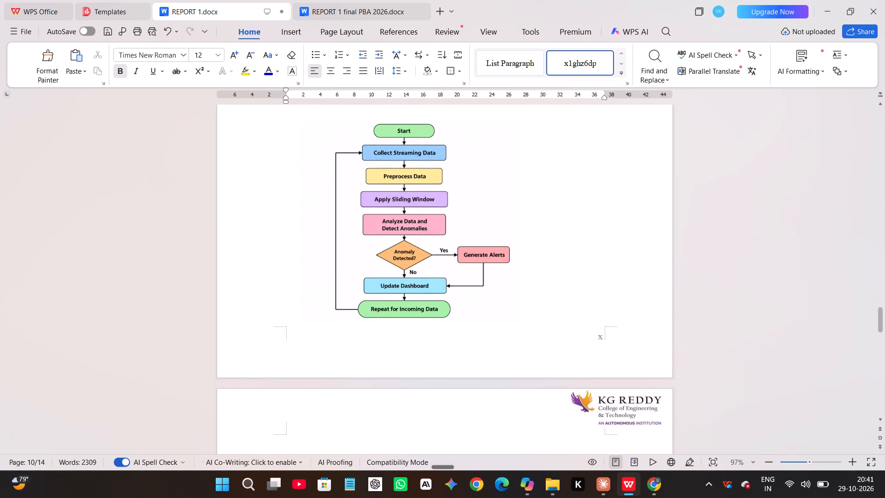
# Move the flowchart picture from below the Methodology bullets up to the "Flowchart :" line beneath the "7. Methodology" heading.
pyautogui.scroll(1, 391, 233)
pyautogui.moveTo(391, 233); pyautogui.dragTo(391, 156)
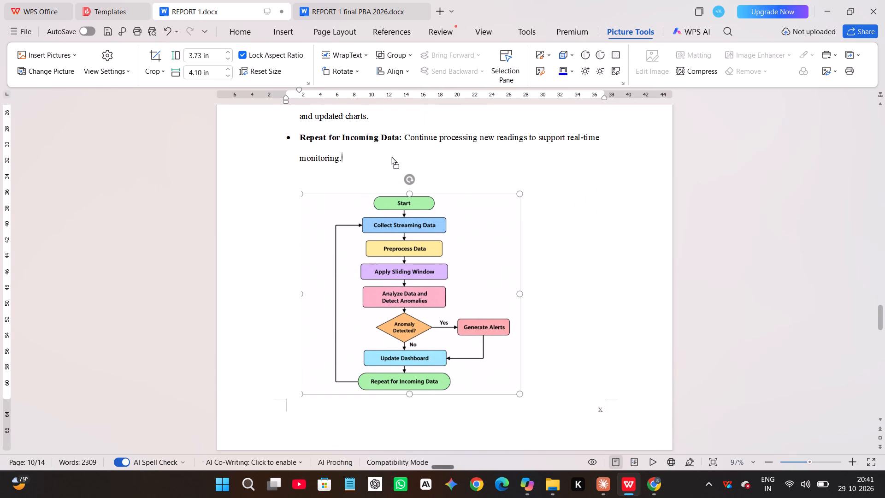
pyautogui.moveTo(391, 156); pyautogui.dragTo(385, 106)
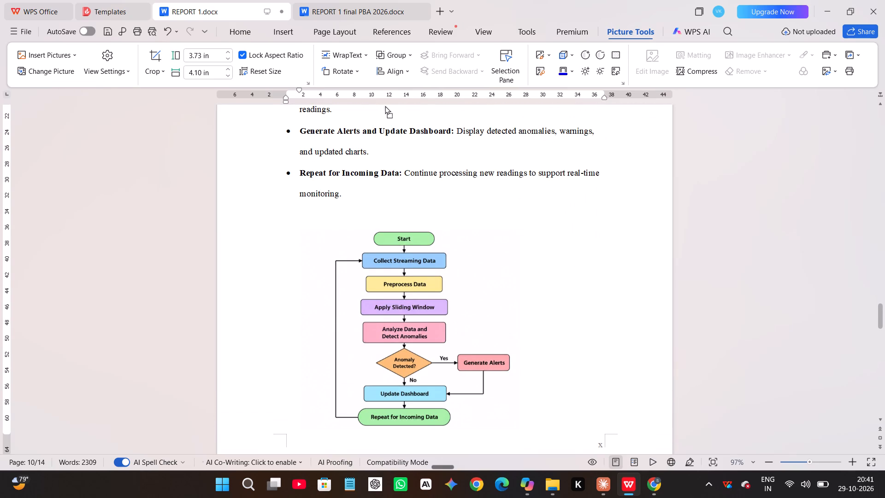
pyautogui.moveTo(385, 106); pyautogui.dragTo(383, 116)
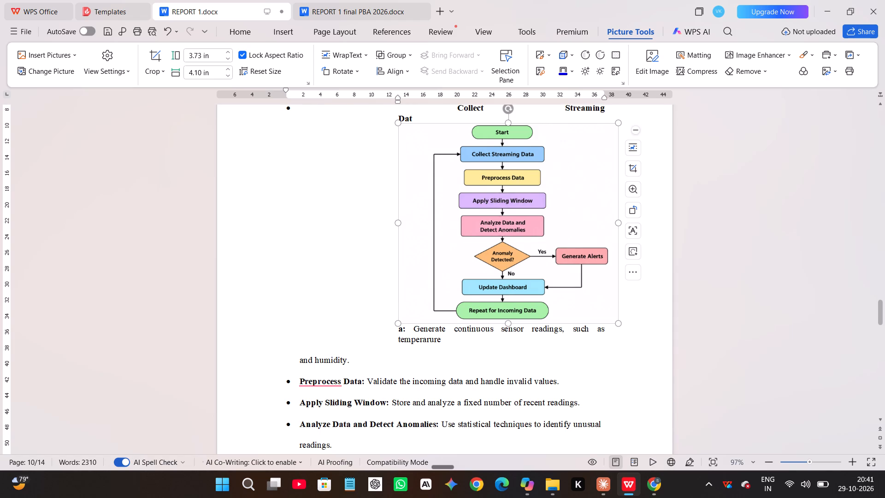
pyautogui.scroll(3, 332, 207)
pyautogui.moveTo(404, 265); pyautogui.dragTo(394, 227)
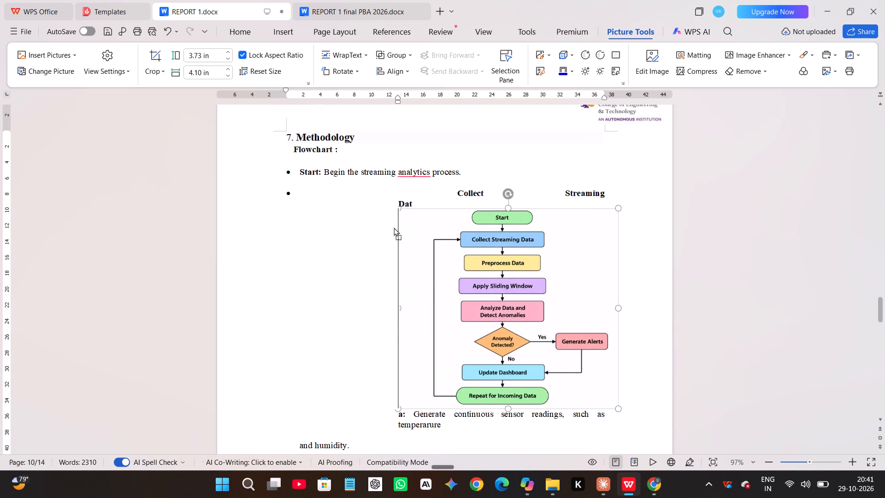
pyautogui.moveTo(394, 227); pyautogui.dragTo(359, 159)
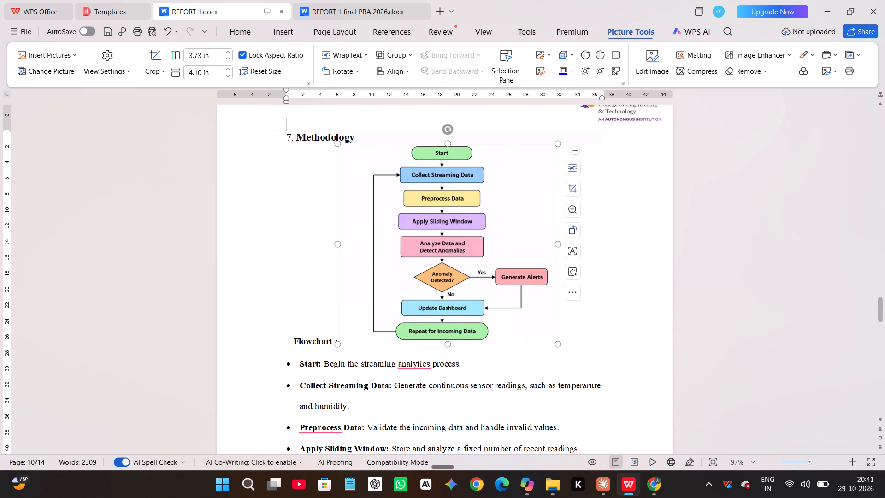
# Shrink the flowchart picture to about 3.45 in wide by 3.14 in high and try to shift it slightly lower.
pyautogui.moveTo(338, 145); pyautogui.dragTo(373, 178)
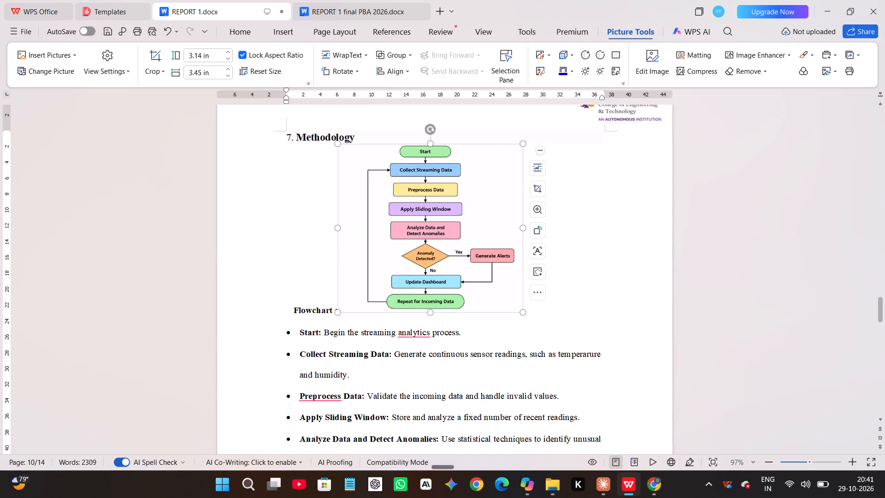
pyautogui.moveTo(412, 194); pyautogui.dragTo(407, 216)
# Insert a blank line between the "7. Methodology" heading and the line holding the flowchart picture and "Flowchart :" label.
pyautogui.click(294, 309)
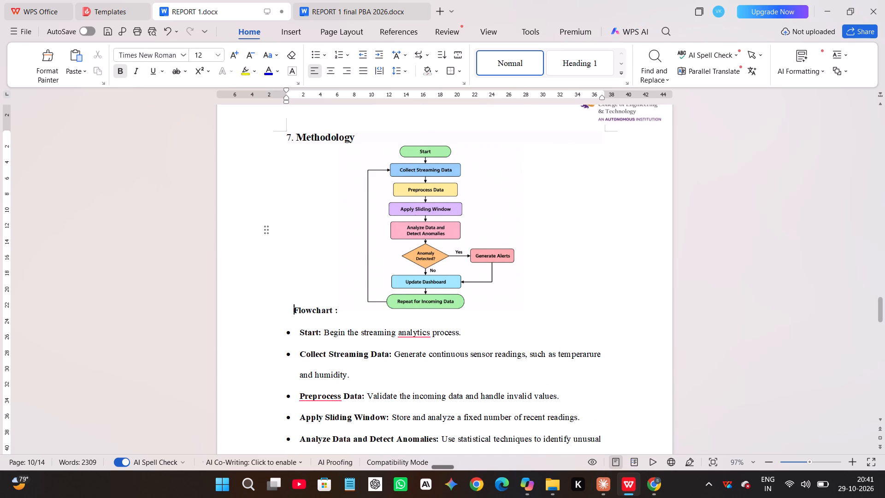
pyautogui.press('Return')
pyautogui.scroll(-3, 294, 309)
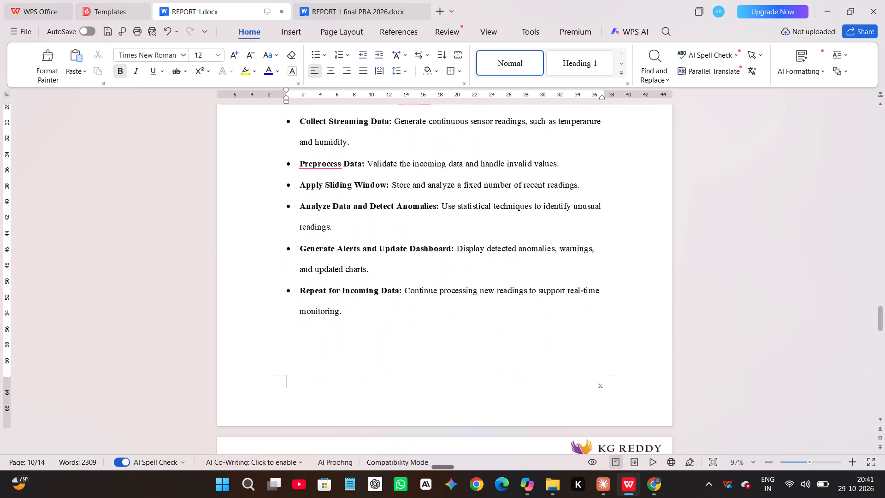
pyautogui.scroll(-3, 294, 309)
pyautogui.scroll(6, 295, 310)
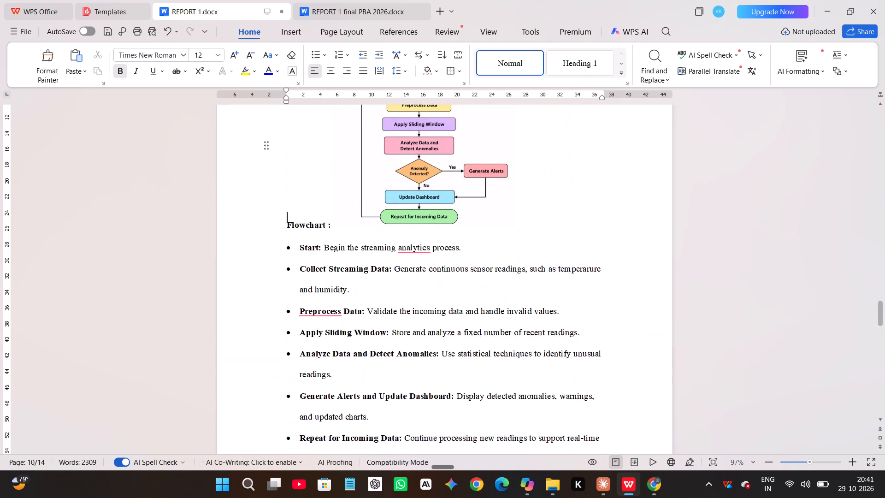
pyautogui.scroll(1, 295, 310)
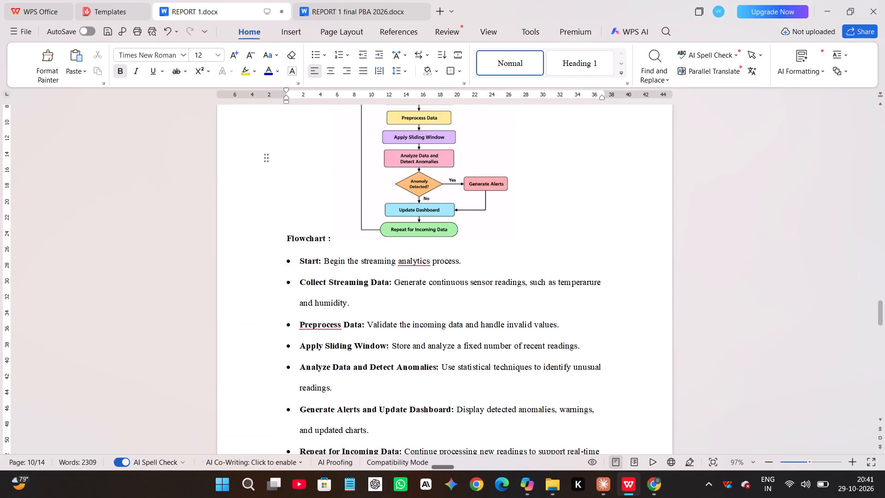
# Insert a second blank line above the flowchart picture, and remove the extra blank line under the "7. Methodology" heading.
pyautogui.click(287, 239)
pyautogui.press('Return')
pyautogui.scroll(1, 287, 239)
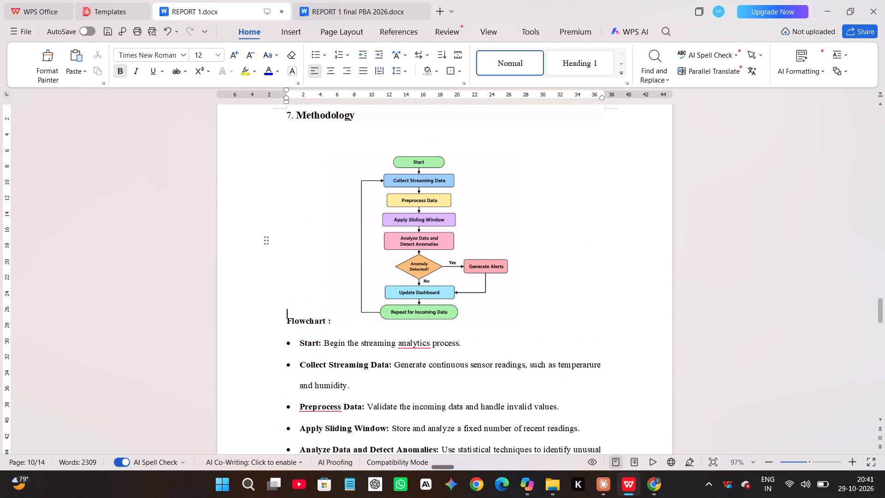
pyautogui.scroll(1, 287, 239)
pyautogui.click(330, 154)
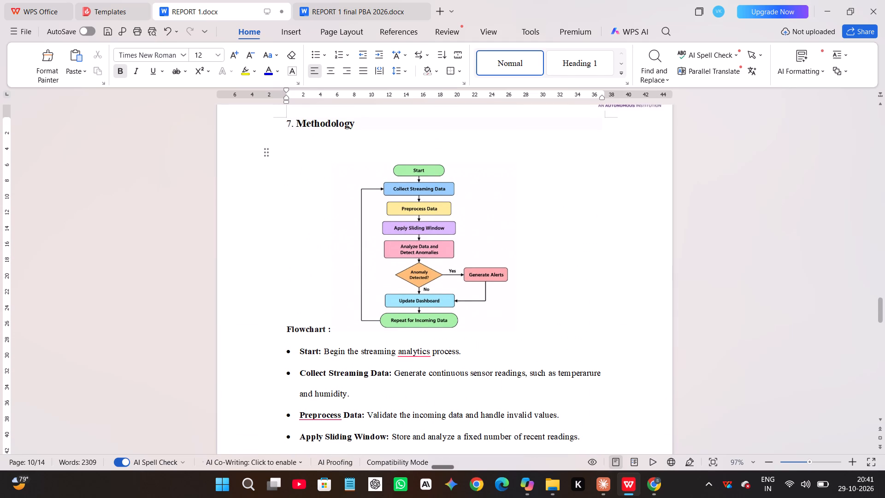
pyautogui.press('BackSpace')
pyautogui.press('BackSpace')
# Check the page layout of the Methodology section, from the flowchart through the Architecture Diagram page.
pyautogui.scroll(-1, 330, 154)
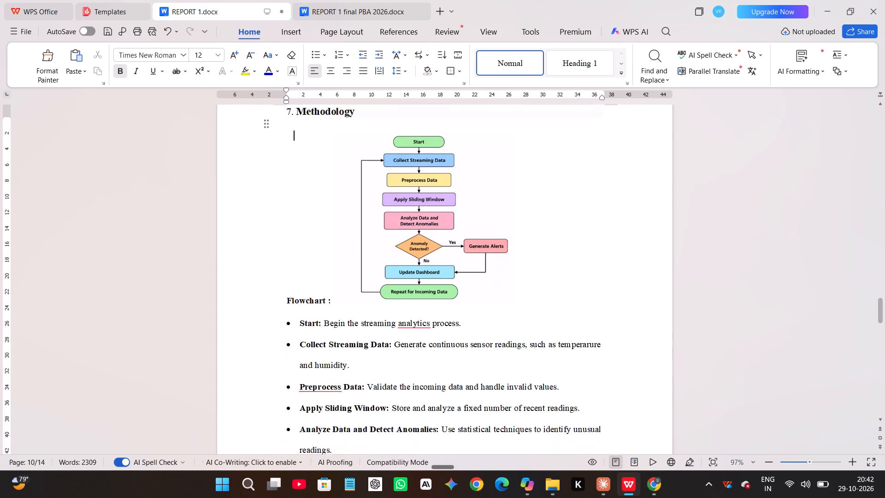
pyautogui.scroll(-5, 330, 154)
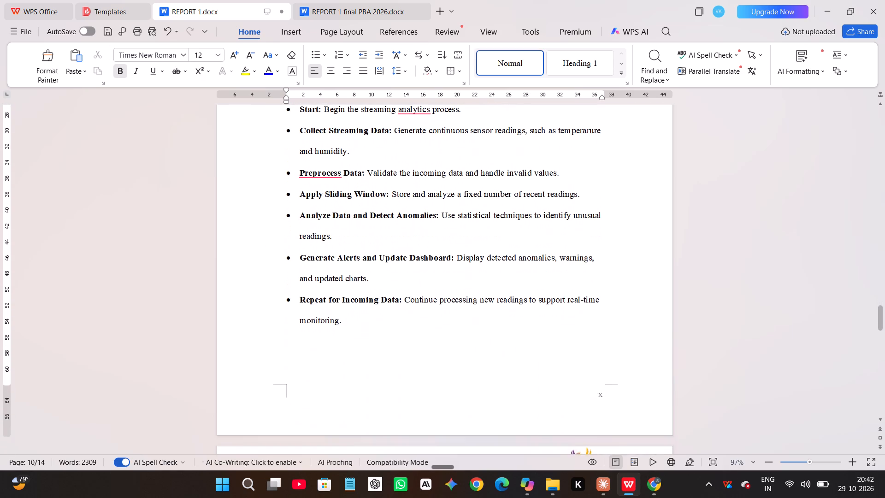
pyautogui.scroll(-4, 330, 154)
pyautogui.scroll(2, 330, 154)
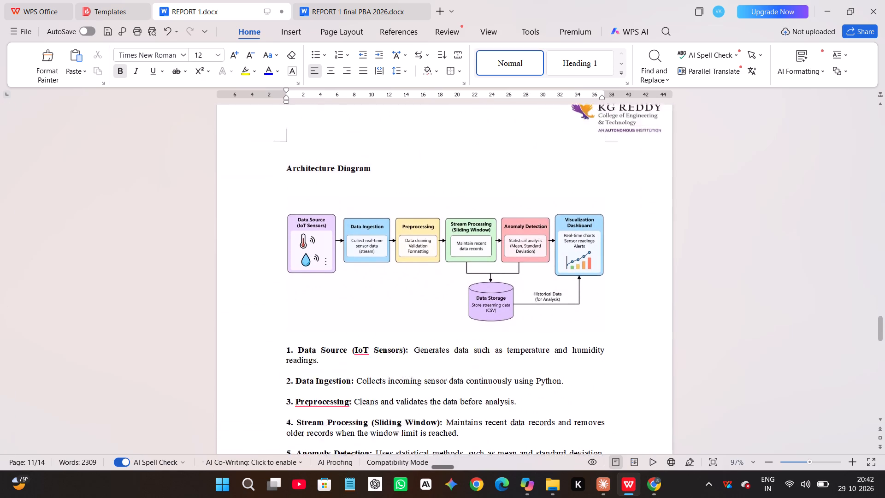
pyautogui.scroll(6, 330, 154)
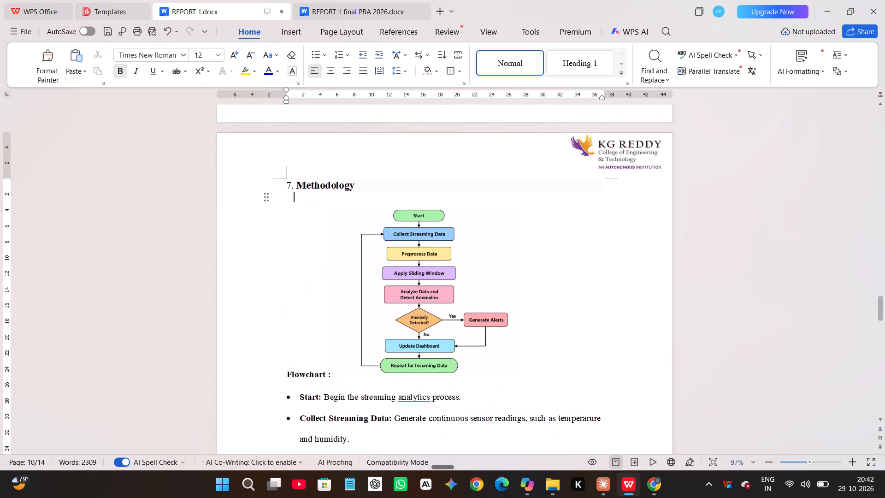
# Shrink the flowchart picture further to about 3.09 in wide by 2.81 in high and try to move it slightly upward.
pyautogui.click(332, 374)
pyautogui.moveTo(332, 374); pyautogui.dragTo(355, 356)
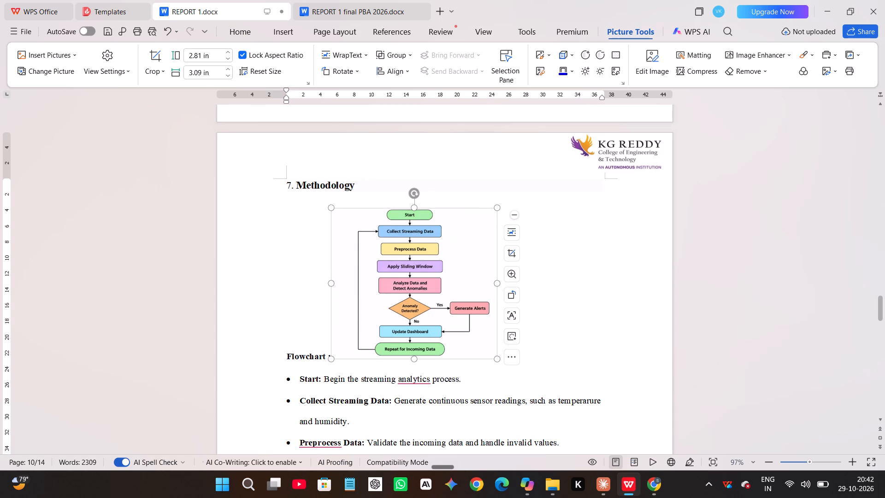
pyautogui.moveTo(378, 335); pyautogui.dragTo(389, 314)
pyautogui.click(298, 309)
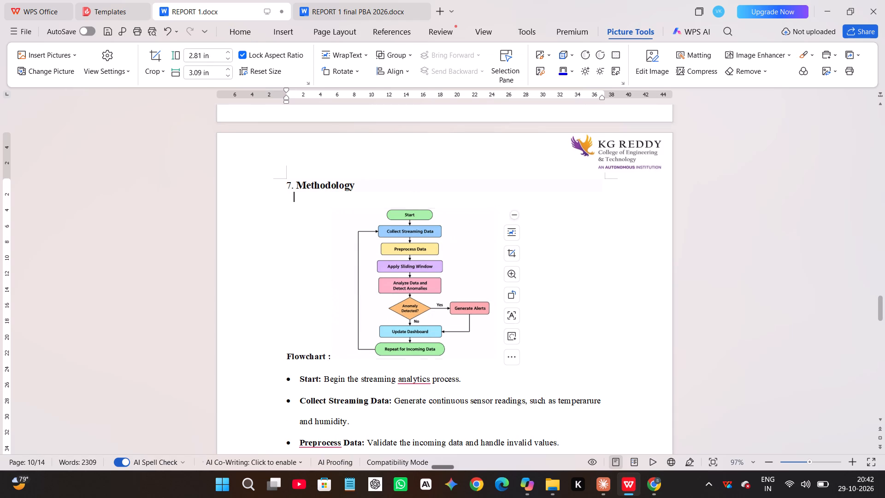
pyautogui.click(342, 345)
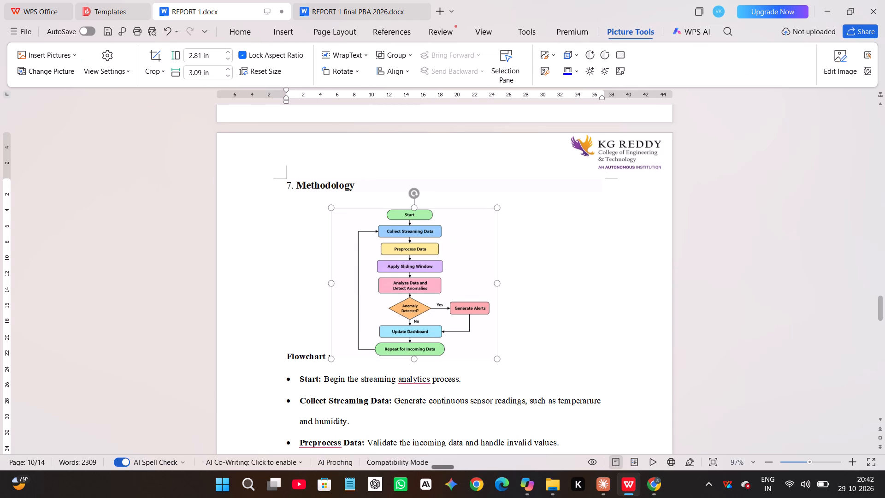
# Insert three more blank lines above the flowchart picture, starting from just before the "Flowchart :" label.
pyautogui.click(286, 307)
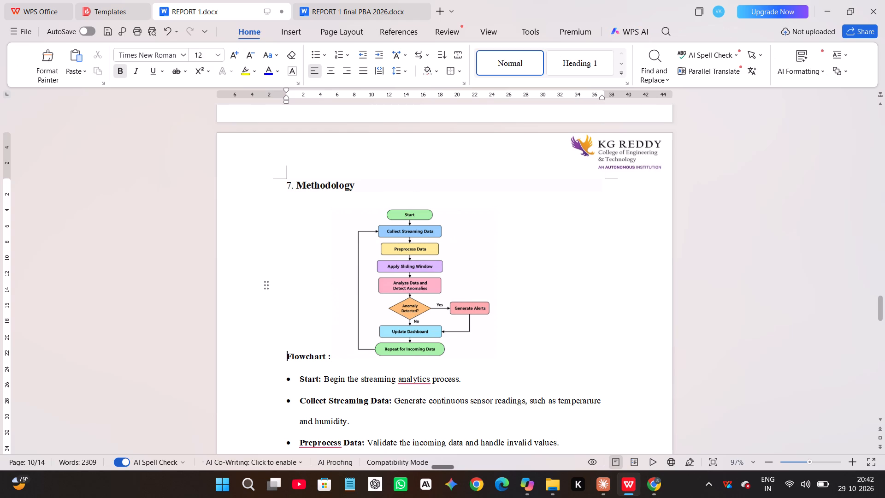
pyautogui.scroll(-6, 286, 307)
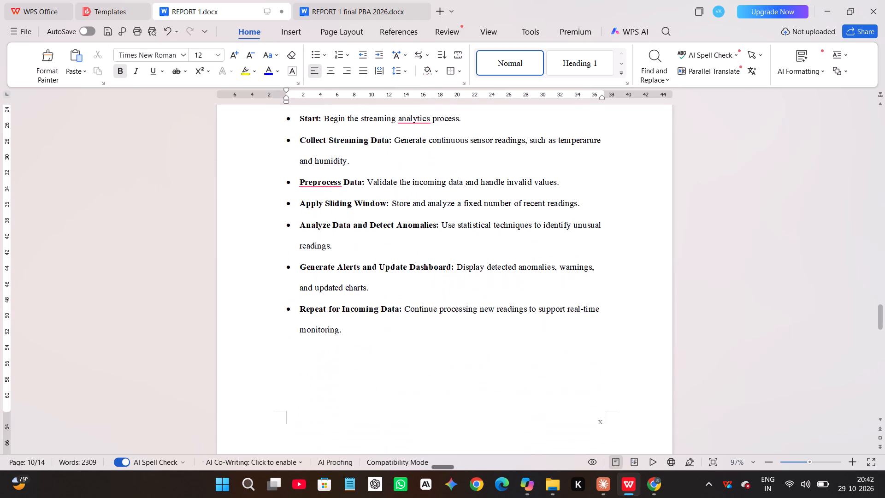
pyautogui.scroll(3, 286, 307)
pyautogui.press('Return')
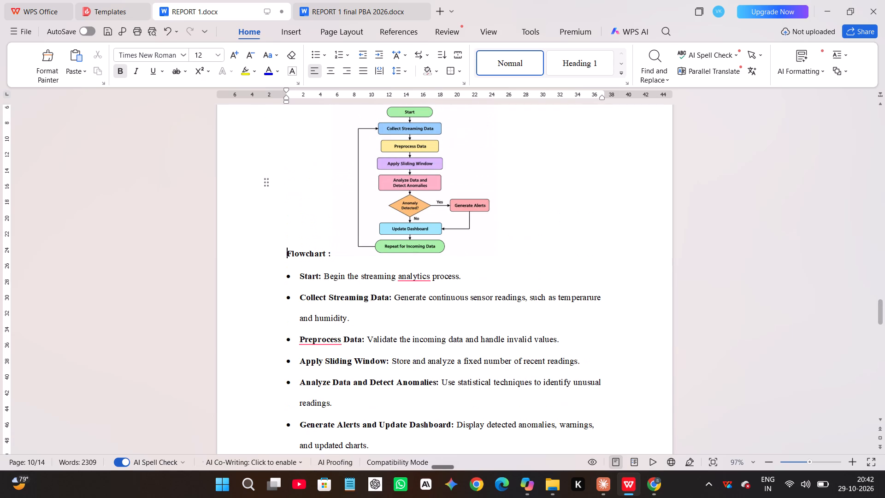
pyautogui.press('Return')
pyautogui.press('Return')
pyautogui.scroll(2, 294, 273)
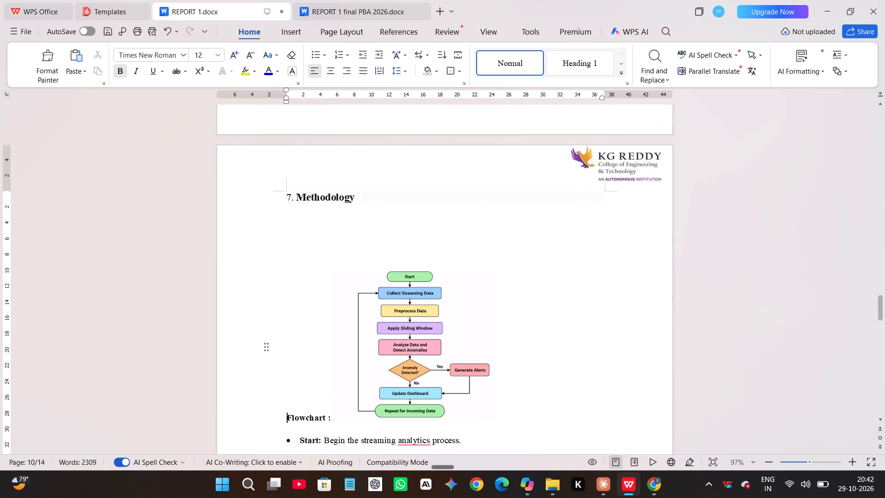
# Move the flowchart picture up so it sits directly beneath the "7. Methodology" heading.
pyautogui.scroll(1, 294, 273)
pyautogui.moveTo(393, 311); pyautogui.dragTo(389, 228)
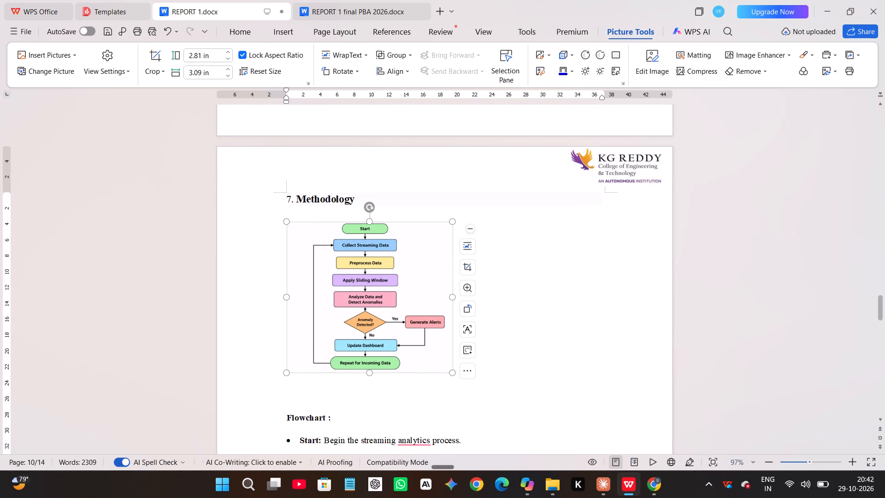
pyautogui.moveTo(352, 278); pyautogui.dragTo(402, 250)
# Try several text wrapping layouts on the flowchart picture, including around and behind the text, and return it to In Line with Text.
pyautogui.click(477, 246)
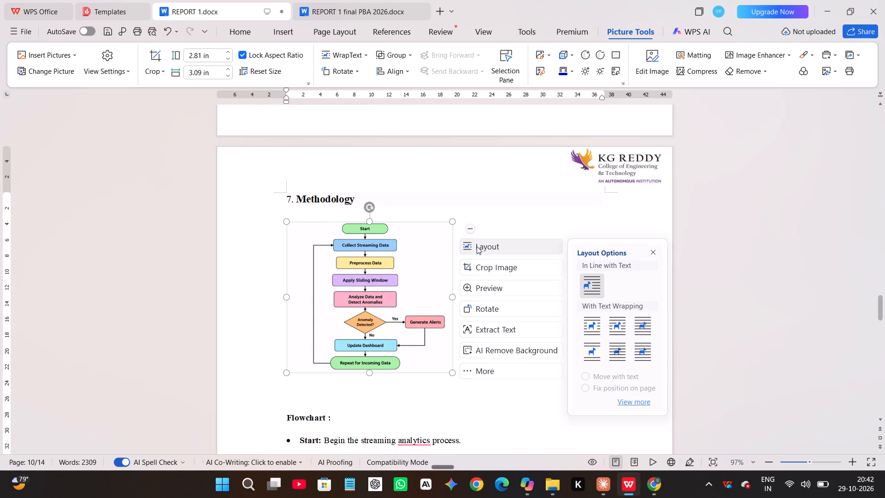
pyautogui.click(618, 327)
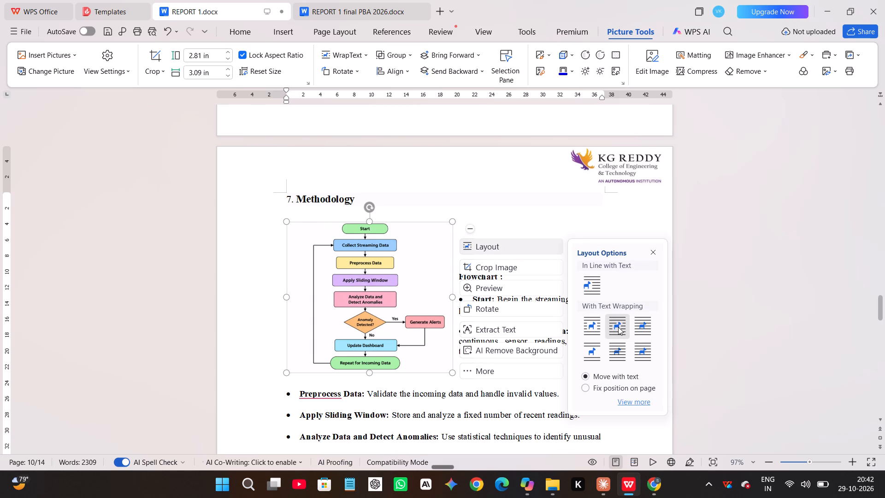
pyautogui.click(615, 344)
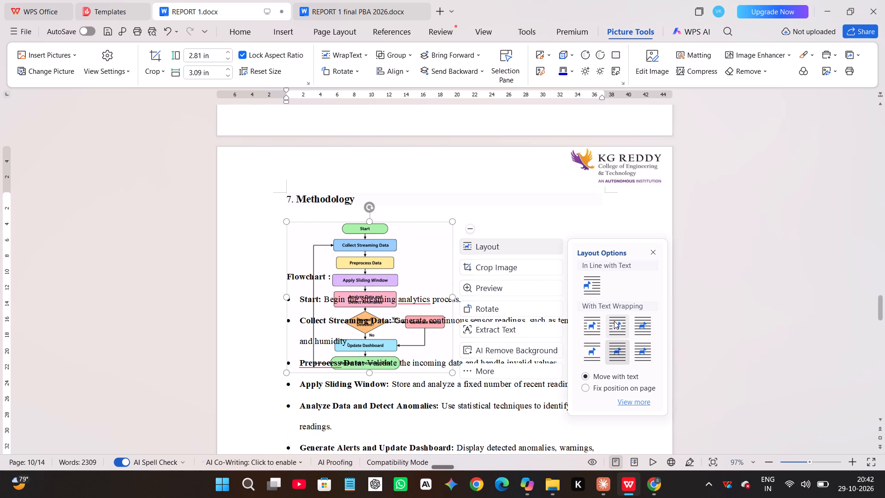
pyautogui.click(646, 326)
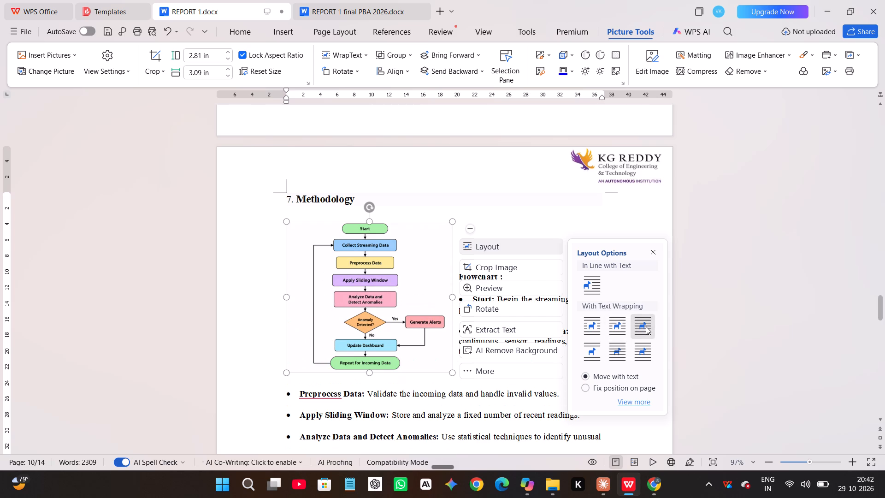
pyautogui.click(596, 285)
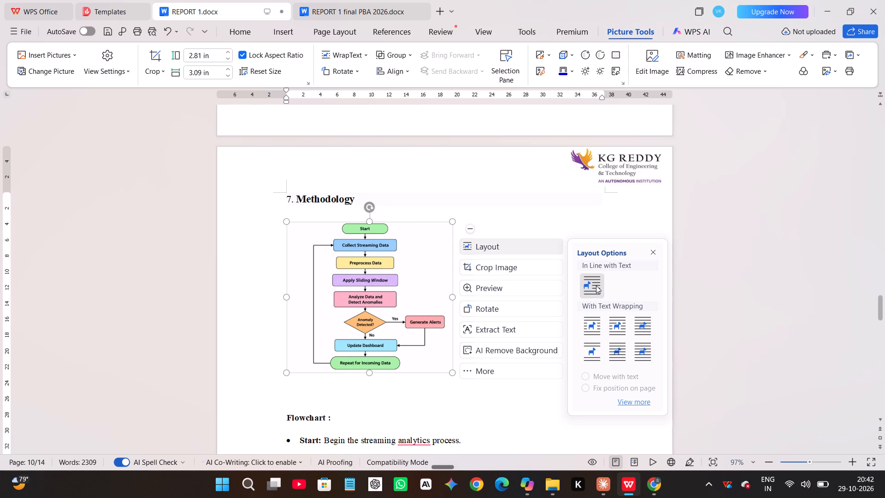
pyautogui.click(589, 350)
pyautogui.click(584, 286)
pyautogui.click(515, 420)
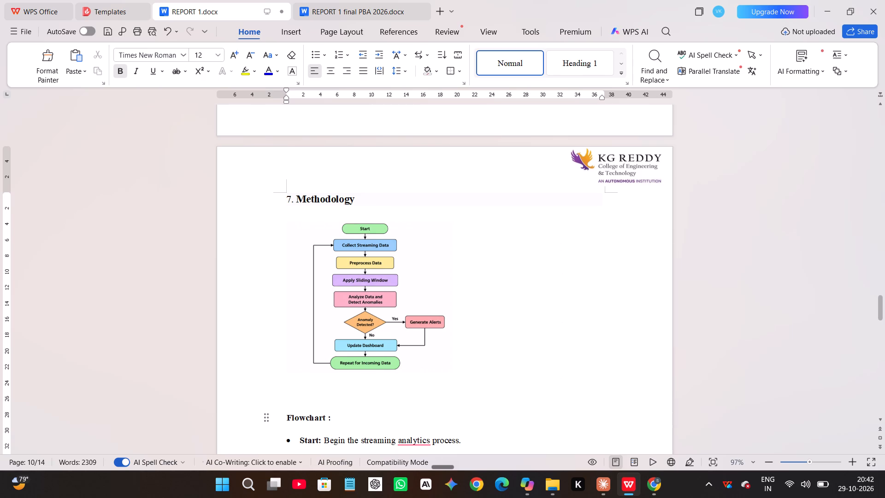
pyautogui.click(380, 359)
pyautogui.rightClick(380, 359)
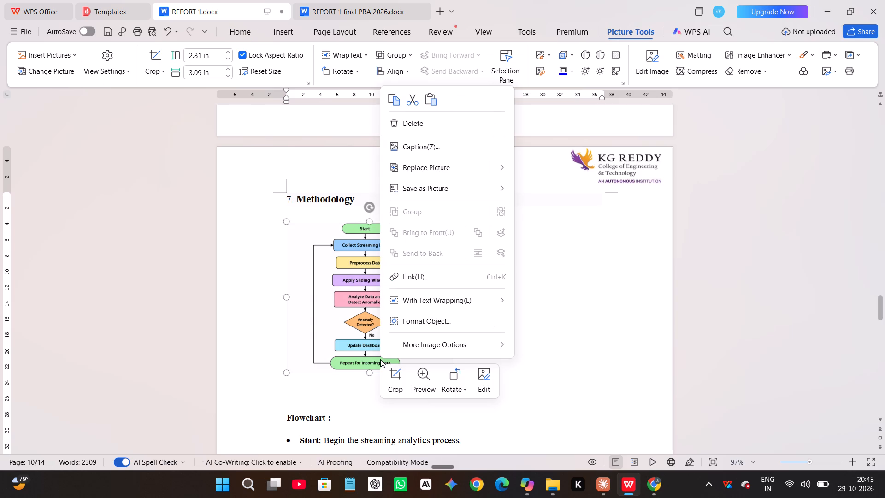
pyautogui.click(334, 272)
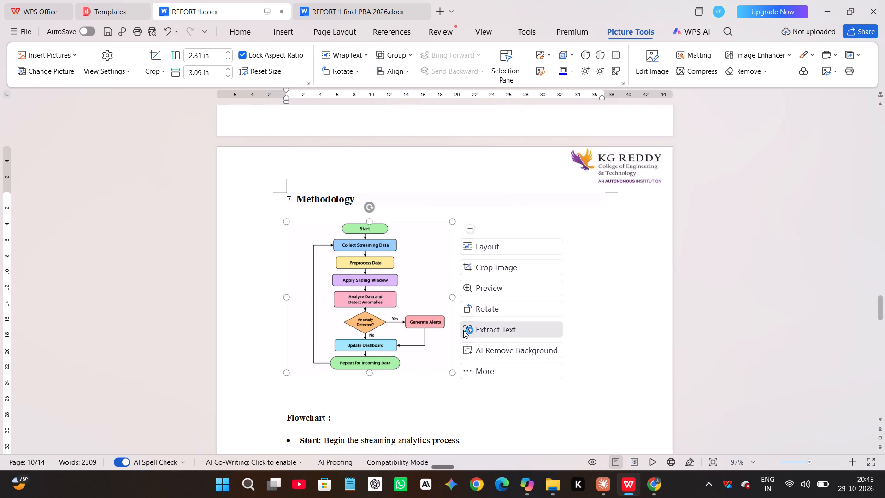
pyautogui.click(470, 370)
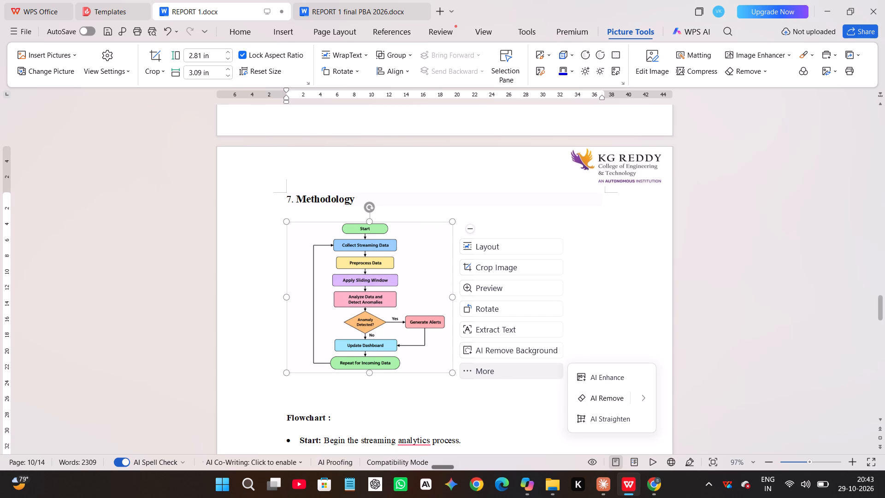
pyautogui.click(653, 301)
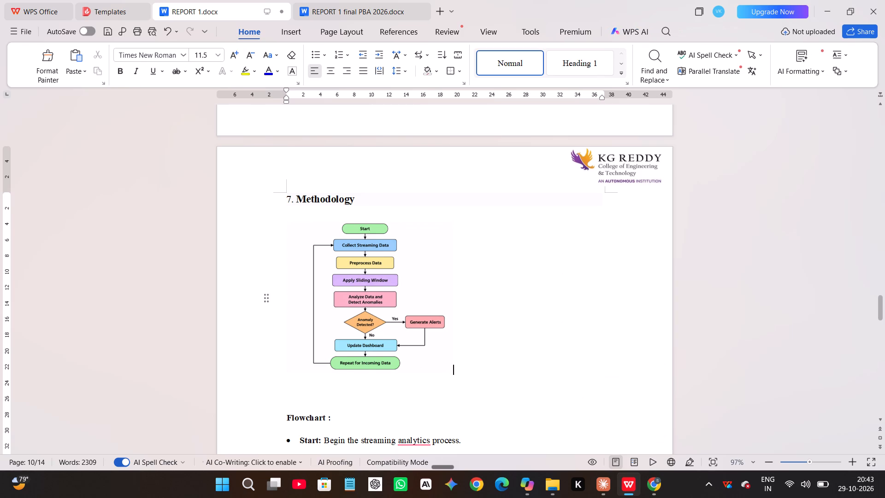
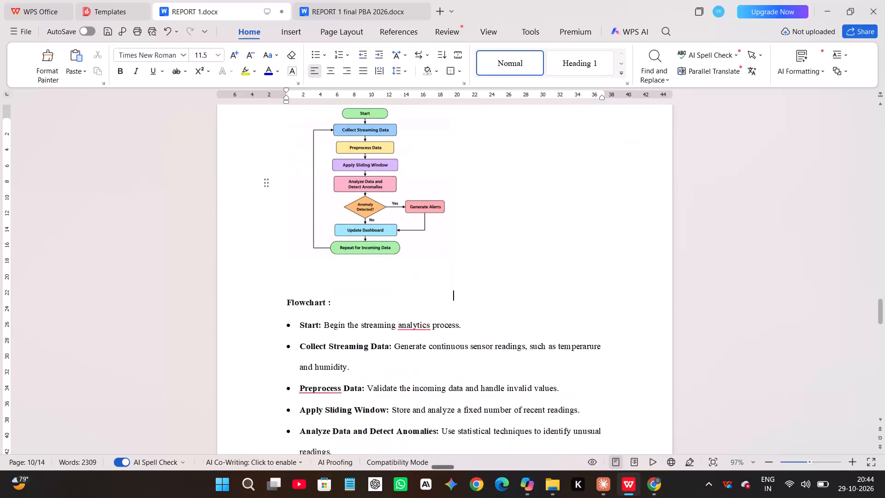
# Reword the section 8 heading from "Implementation and Algorithms Used" to "Implementation (Algorithms Used)".
pyautogui.scroll(-3, 653, 301)
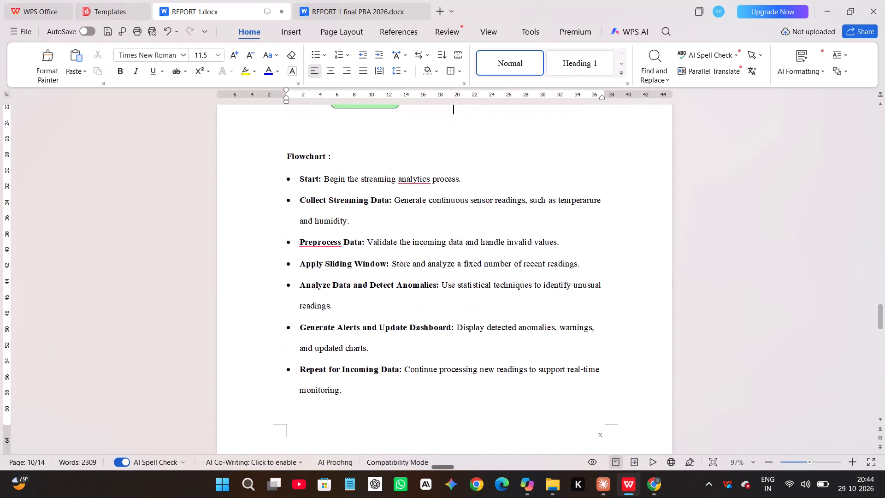
pyautogui.scroll(-5, 653, 301)
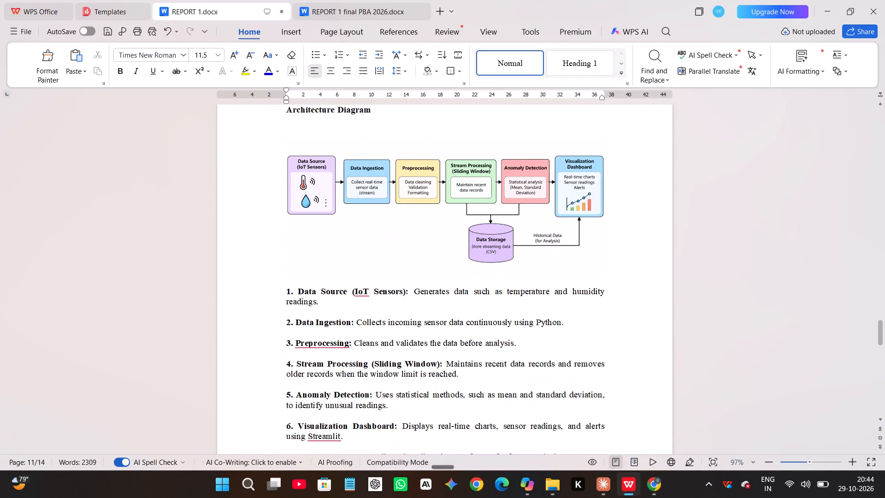
pyautogui.scroll(-1, 653, 301)
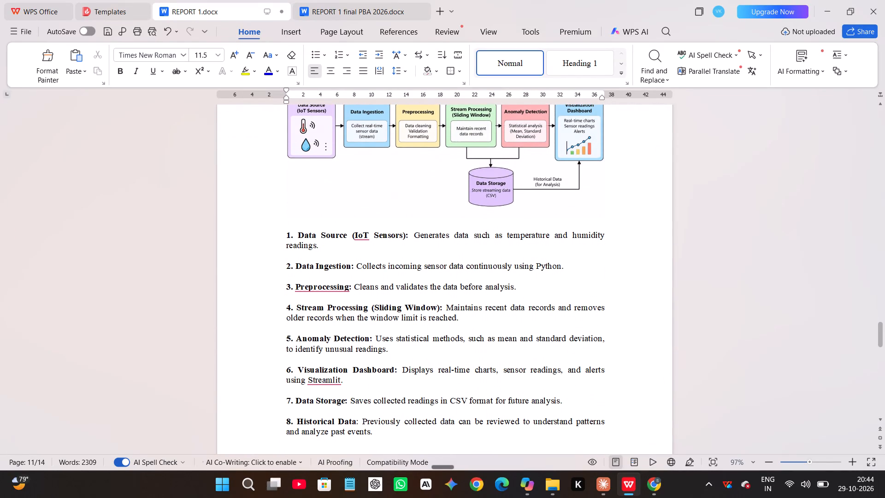
pyautogui.scroll(-1, 653, 301)
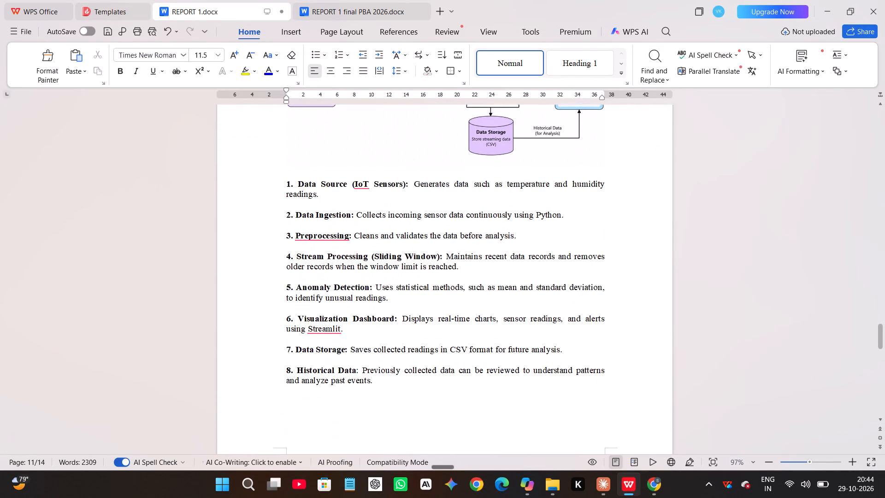
pyautogui.scroll(-2, 653, 301)
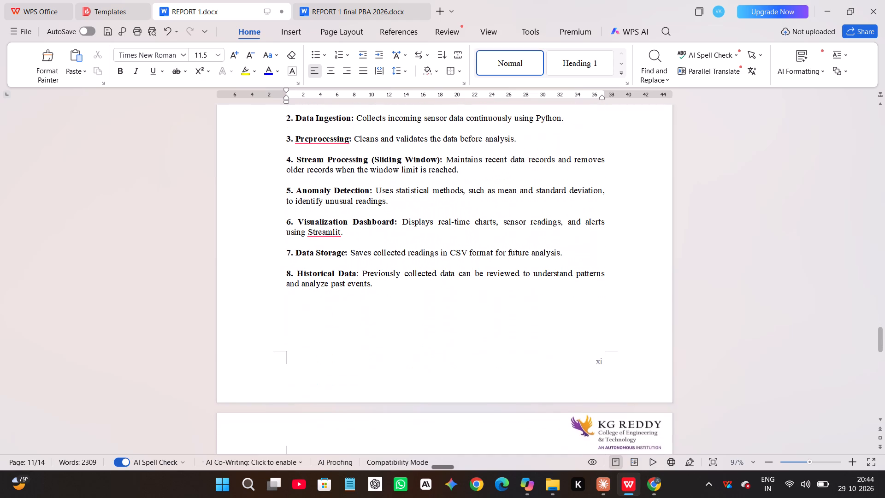
pyautogui.scroll(-3, 653, 301)
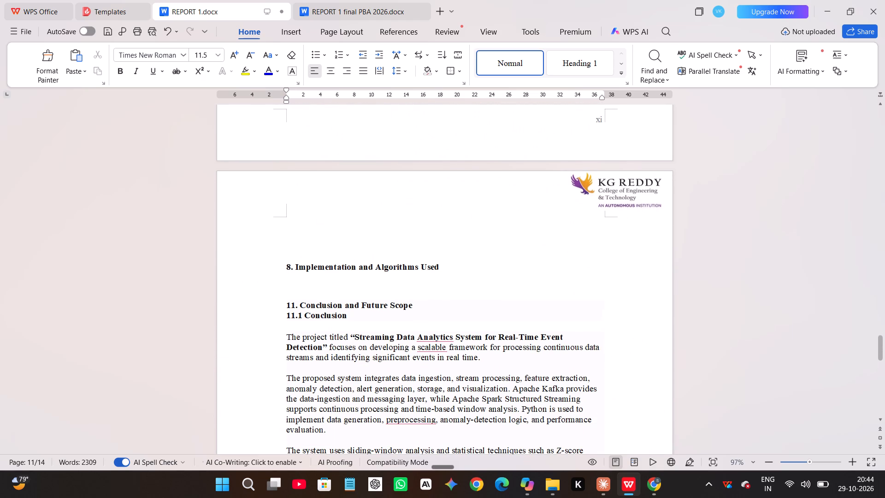
pyautogui.click(375, 266)
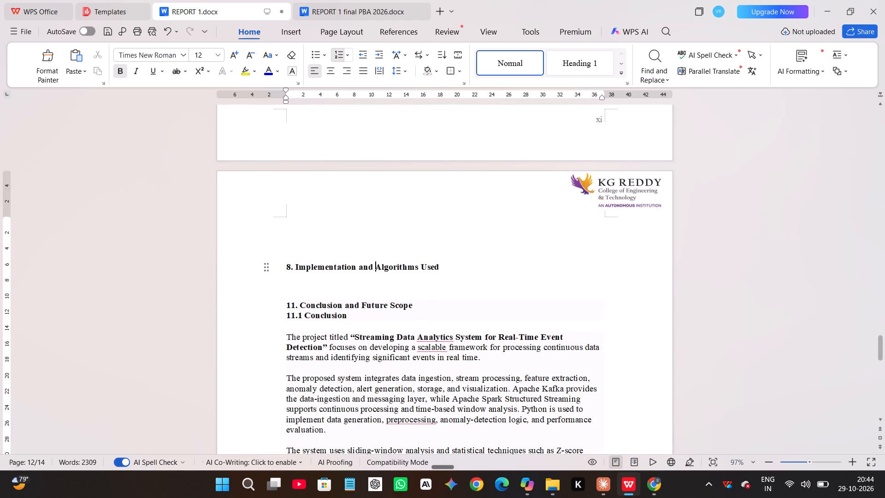
pyautogui.press('BackSpace')
pyautogui.press('BackSpace')
pyautogui.press('BackSpace')
pyautogui.press('BackSpace')
pyautogui.hotkey('shift', '(')
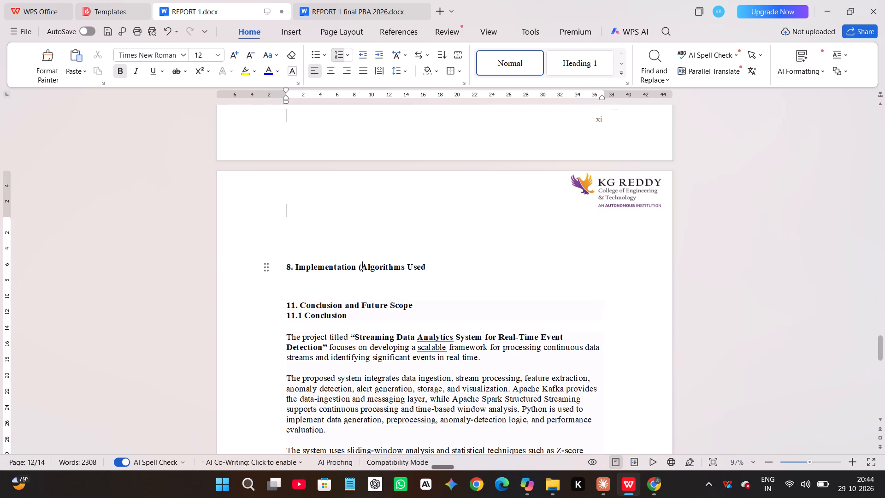
pyautogui.press('Right')
pyautogui.press('Right')
pyautogui.press('Right')
pyautogui.press('Right')
pyautogui.press('Right')
pyautogui.press('Right')
pyautogui.press('Right')
pyautogui.press('Right')
pyautogui.press('Right')
pyautogui.press('Right')
pyautogui.press('Right')
pyautogui.press('Right')
pyautogui.press('Right')
pyautogui.press('Right')
pyautogui.press('Right')
pyautogui.hotkey('shift', ')')
# Increase the font size of the "Implementation (Algorithms Used)" heading to 14.
pyautogui.moveTo(431, 271); pyautogui.dragTo(277, 258)
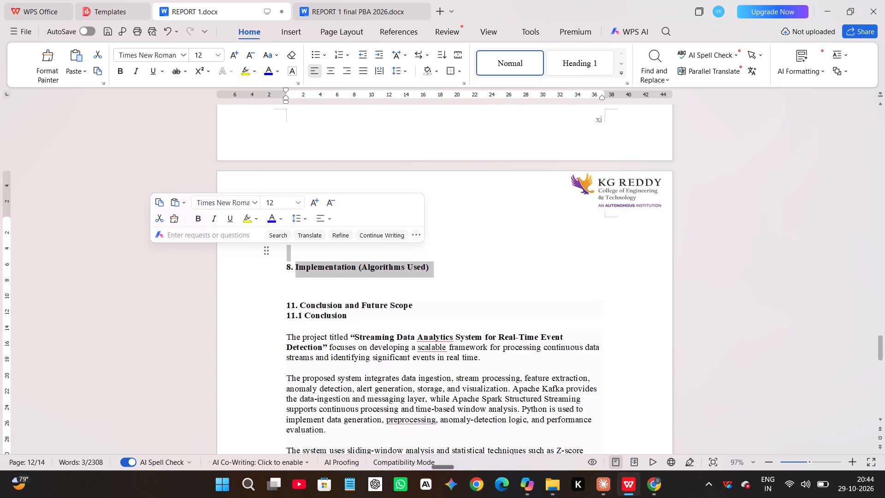
pyautogui.click(313, 202)
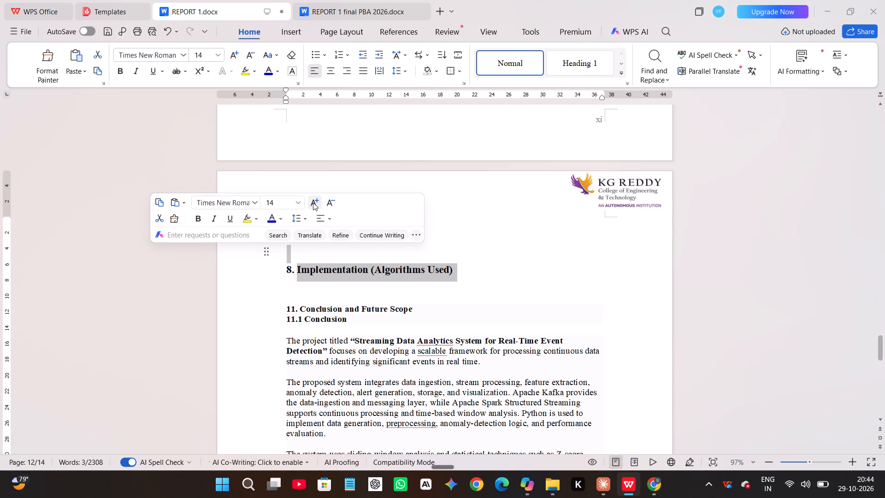
pyautogui.click(460, 287)
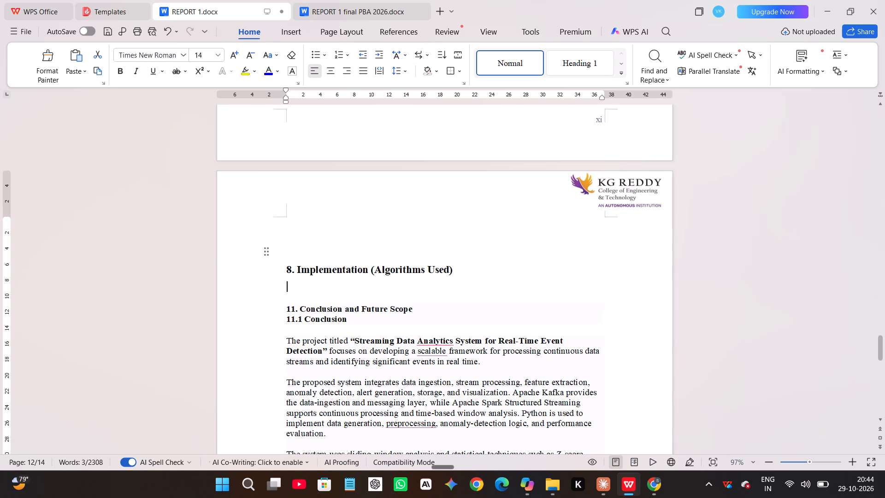
# Review the preceding pages from the Software Requirements table through Methodology and the Architecture Diagram, returning to section 8.
pyautogui.scroll(10, 460, 287)
pyautogui.hscroll(1, 460, 287)
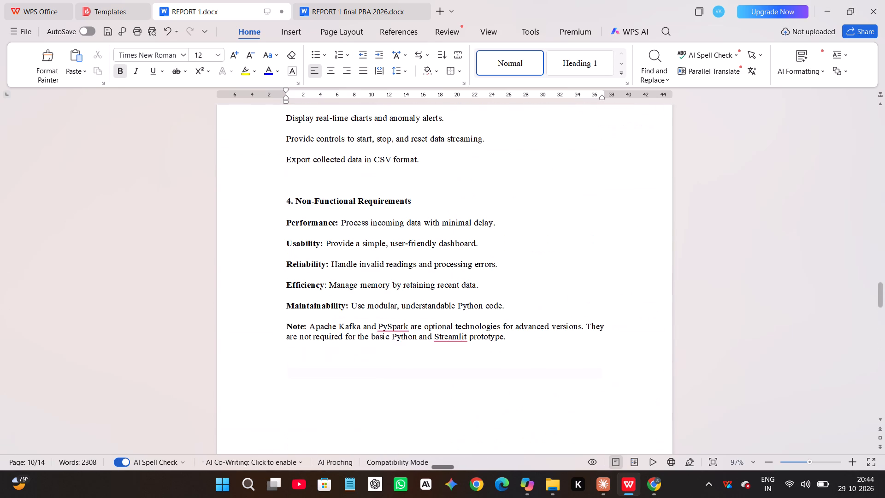
pyautogui.hscroll(1, 460, 287)
pyautogui.scroll(5, 460, 287)
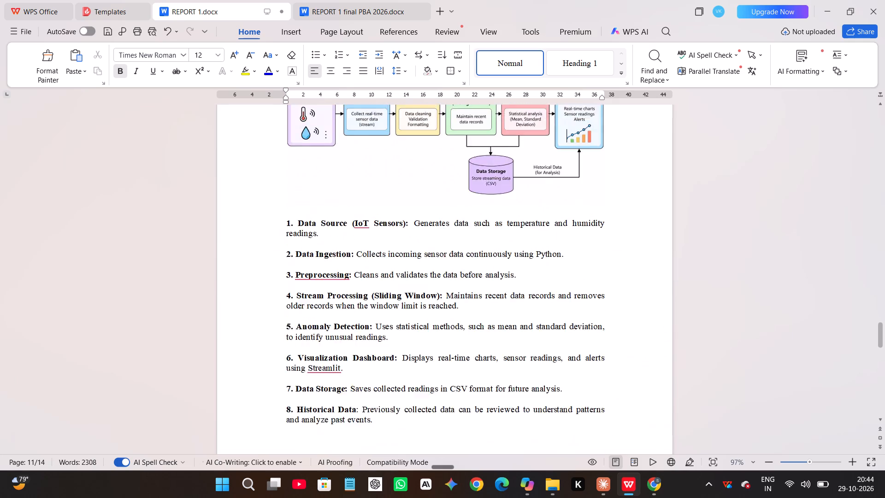
pyautogui.scroll(7, 460, 287)
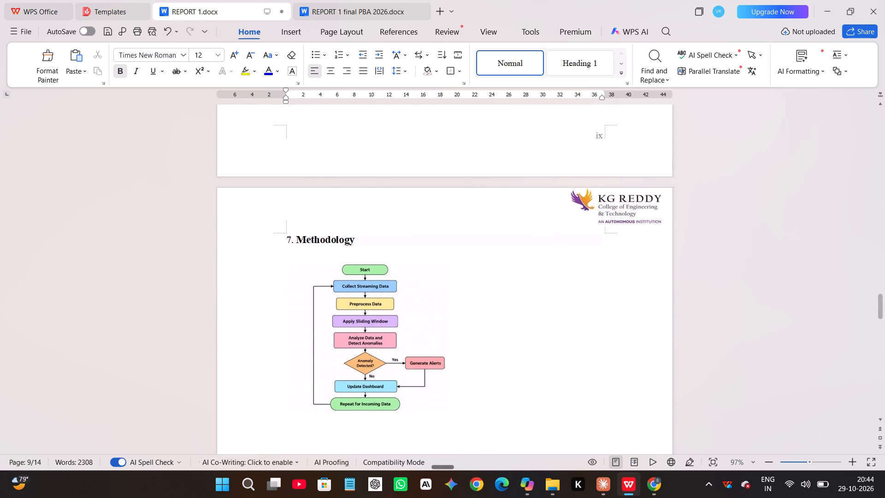
pyautogui.scroll(6, 460, 287)
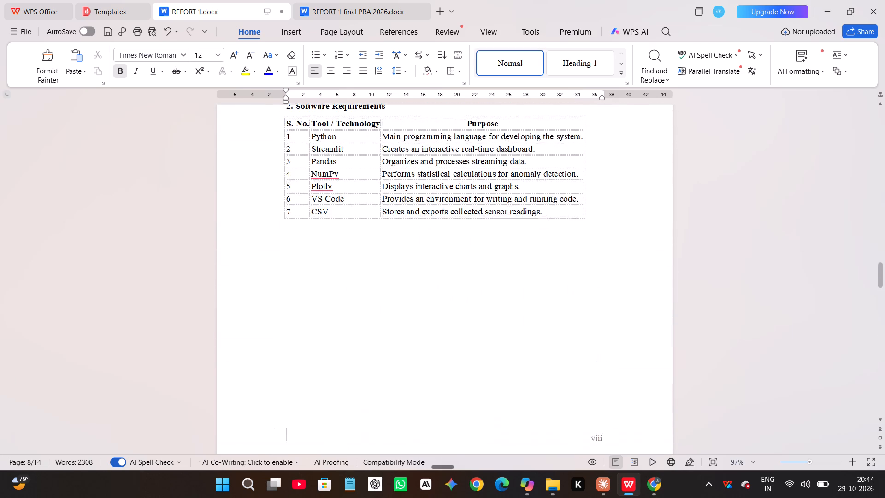
pyautogui.scroll(3, 460, 287)
pyautogui.scroll(-6, 460, 287)
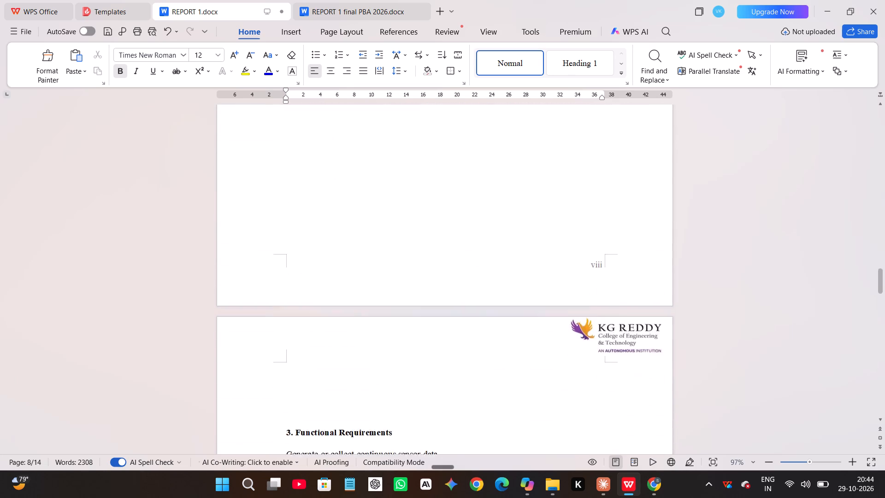
pyautogui.scroll(-10, 460, 287)
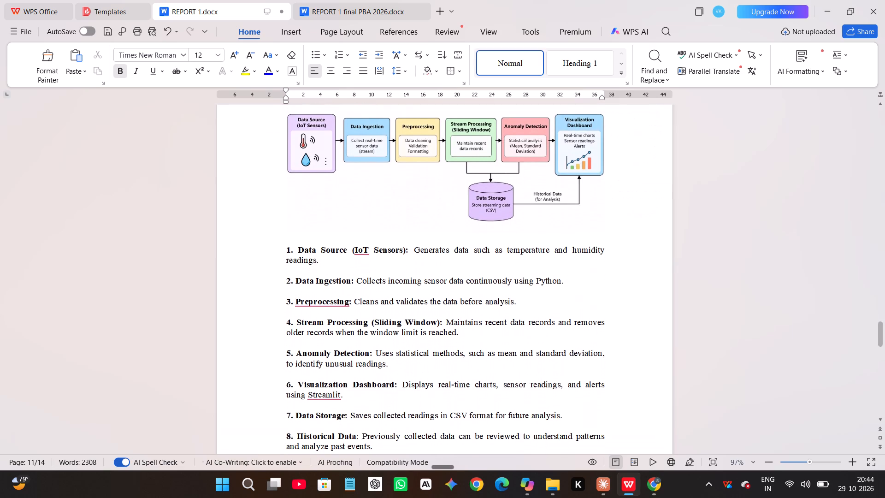
pyautogui.scroll(-5, 460, 287)
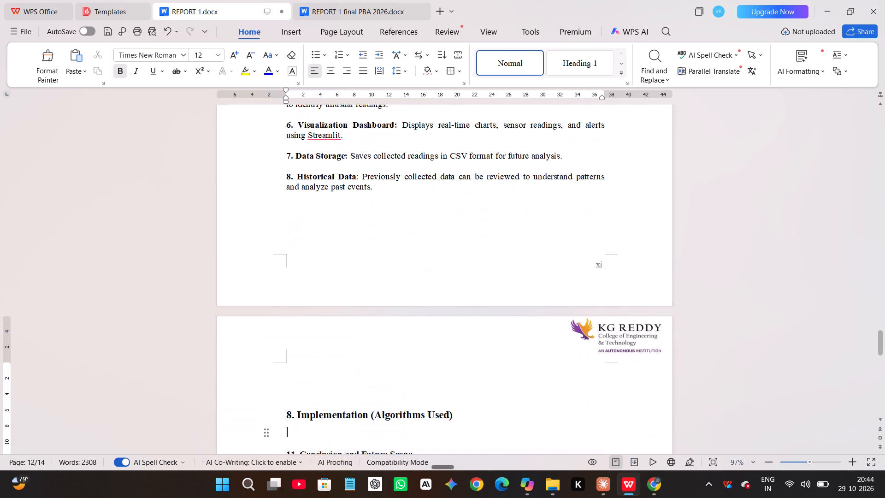
pyautogui.scroll(-1, 463, 268)
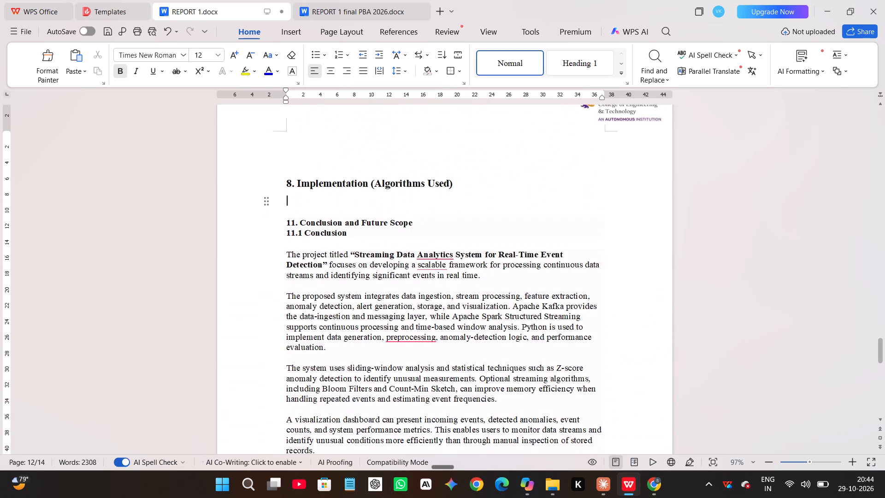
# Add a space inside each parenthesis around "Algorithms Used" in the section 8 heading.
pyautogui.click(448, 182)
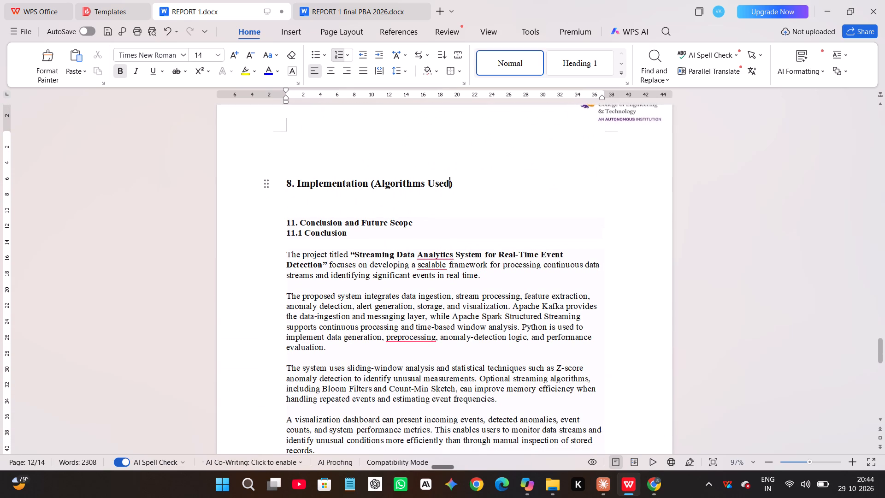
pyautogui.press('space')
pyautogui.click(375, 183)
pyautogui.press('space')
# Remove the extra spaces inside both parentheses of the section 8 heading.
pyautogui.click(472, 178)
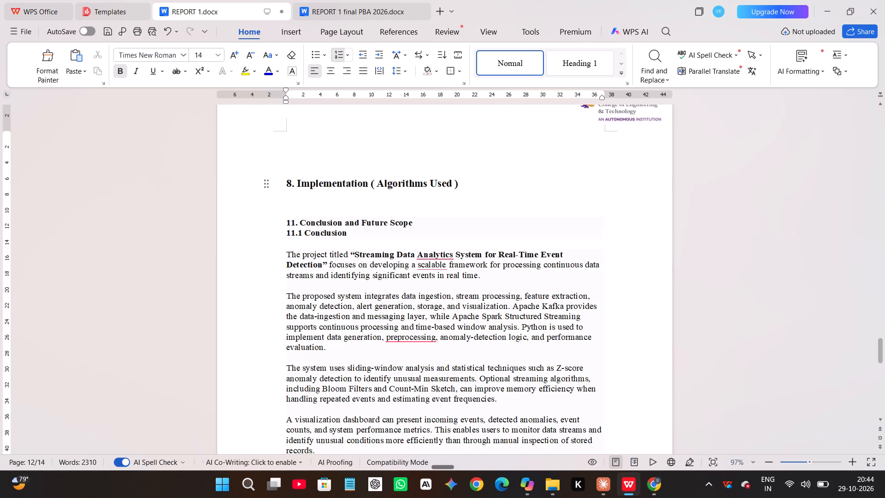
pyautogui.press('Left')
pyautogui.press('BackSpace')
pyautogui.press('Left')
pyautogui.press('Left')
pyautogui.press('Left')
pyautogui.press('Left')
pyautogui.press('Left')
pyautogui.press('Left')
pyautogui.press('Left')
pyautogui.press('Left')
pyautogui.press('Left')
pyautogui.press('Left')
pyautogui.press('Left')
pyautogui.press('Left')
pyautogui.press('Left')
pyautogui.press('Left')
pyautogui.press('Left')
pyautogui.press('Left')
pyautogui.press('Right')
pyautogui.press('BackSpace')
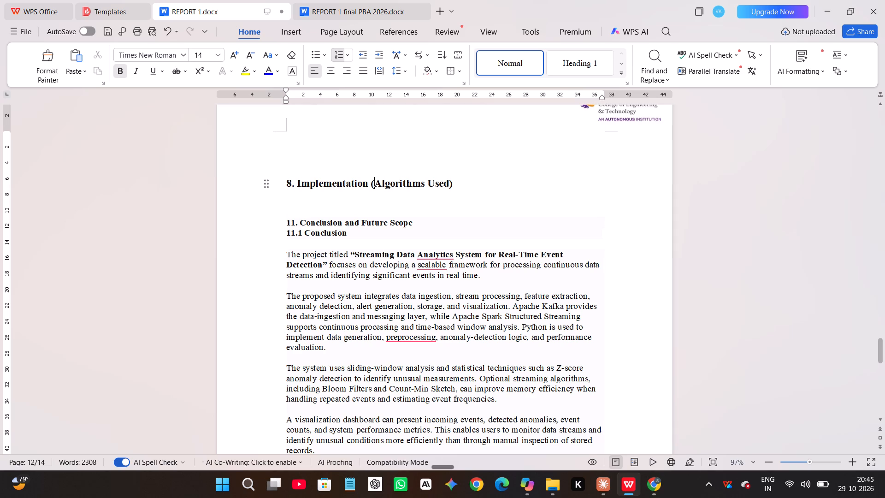
# Insert a blank line without a list number directly below the section 8 heading.
pyautogui.click(467, 179)
pyautogui.press('Return')
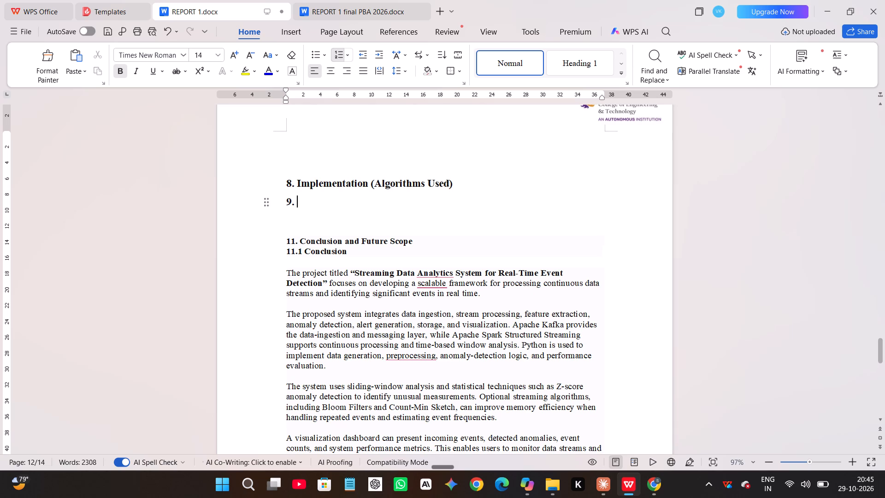
pyautogui.press('BackSpace')
pyautogui.scroll(-2, 467, 179)
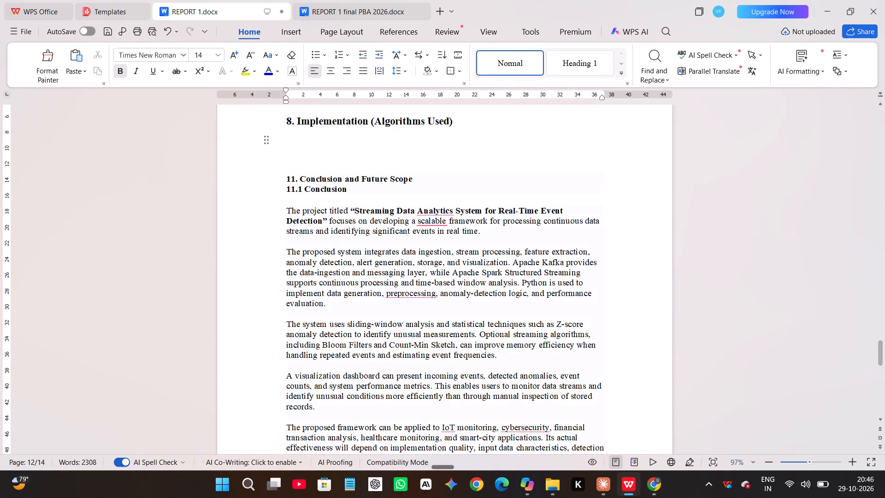
pyautogui.hotkey('ctrl', 'v')
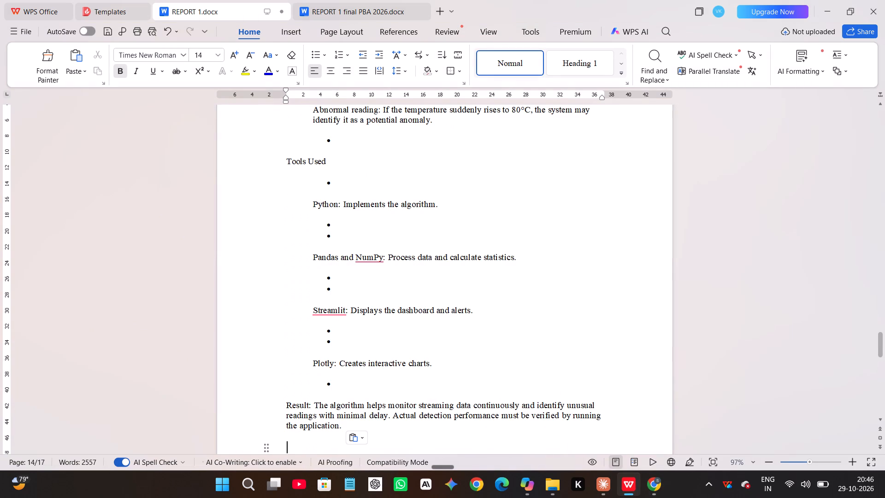
# In the pasted Algorithm Steps, delete the empty numbered lines between Collect Data and Preprocess Data.
pyautogui.scroll(9, 364, 216)
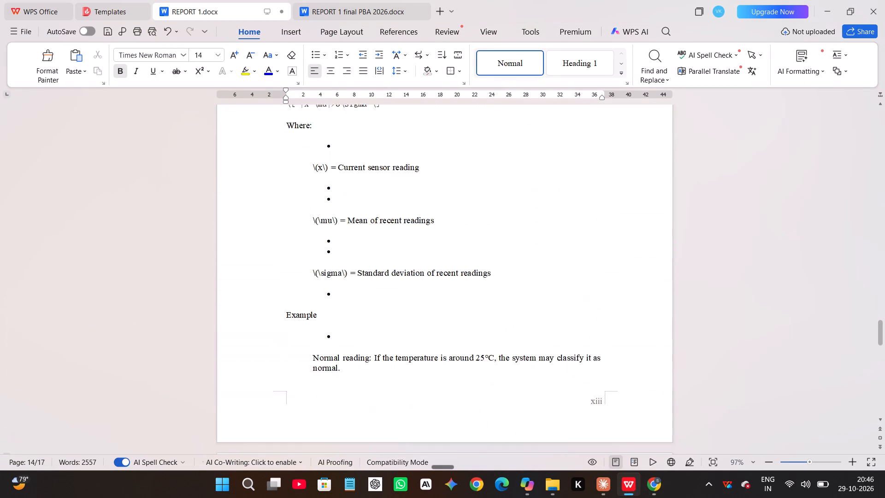
pyautogui.scroll(4, 364, 216)
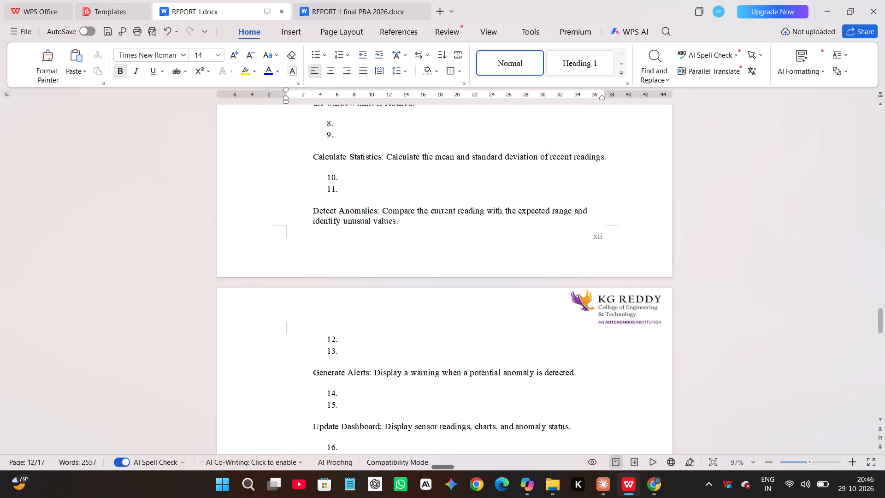
pyautogui.scroll(7, 364, 216)
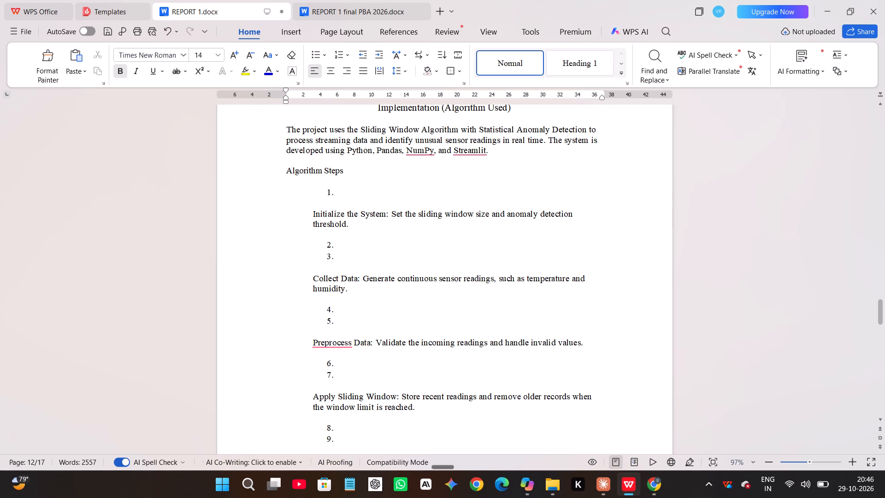
pyautogui.click(336, 324)
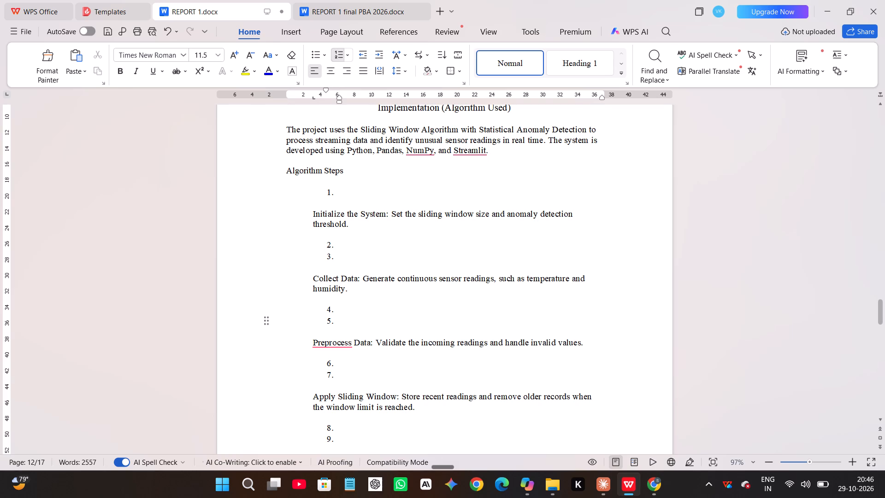
pyautogui.press('BackSpace')
pyautogui.press('BackSpace')
pyautogui.press('BackSpace')
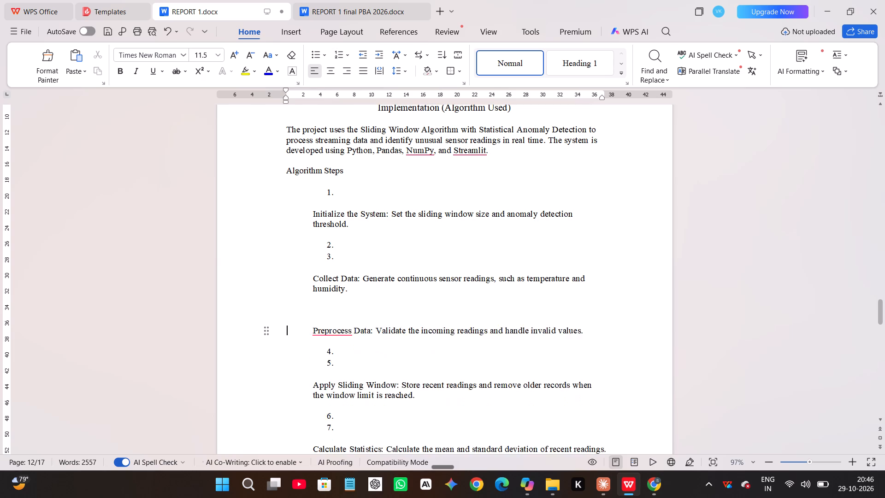
pyautogui.press('BackSpace')
# Delete the empty numbered lines between the Preprocess Data and Apply Sliding Window steps.
pyautogui.press('Down')
pyautogui.press('Down')
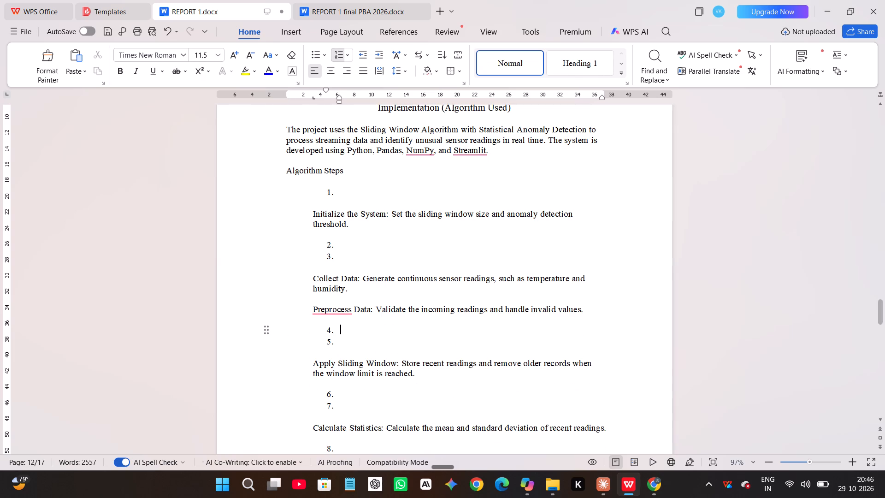
pyautogui.press('Down')
pyautogui.press('BackSpace')
pyautogui.press('BackSpace')
pyautogui.press('BackSpace')
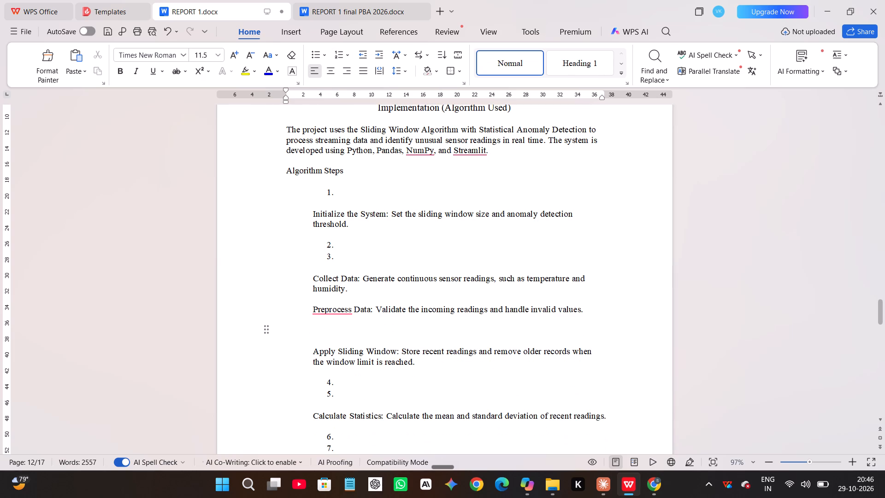
pyautogui.press('BackSpace')
# Delete the empty numbered lines between the Apply Sliding Window and Calculate Statistics steps.
pyautogui.press('Down')
pyautogui.press('Down')
pyautogui.press('Down')
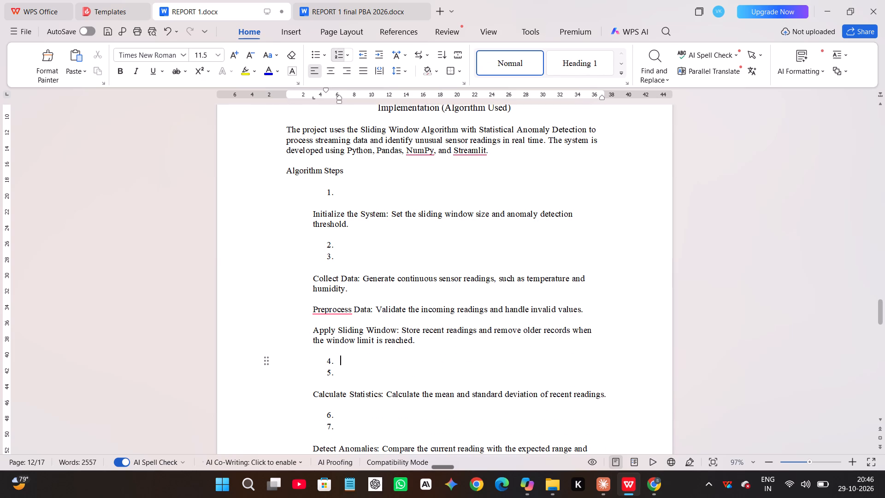
pyautogui.press('Down')
pyautogui.press('BackSpace')
pyautogui.press('BackSpace')
pyautogui.press('BackSpace')
pyautogui.press('BackSpace')
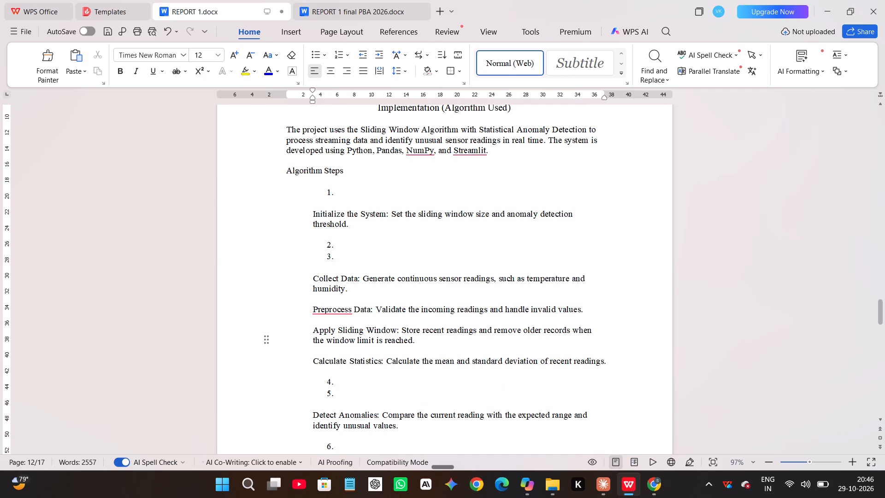
# Delete the empty numbered lines between the Calculate Statistics and Detect Anomalies steps.
pyautogui.press('Down')
pyautogui.press('Down')
pyautogui.press('Down')
pyautogui.press('BackSpace')
pyautogui.press('BackSpace')
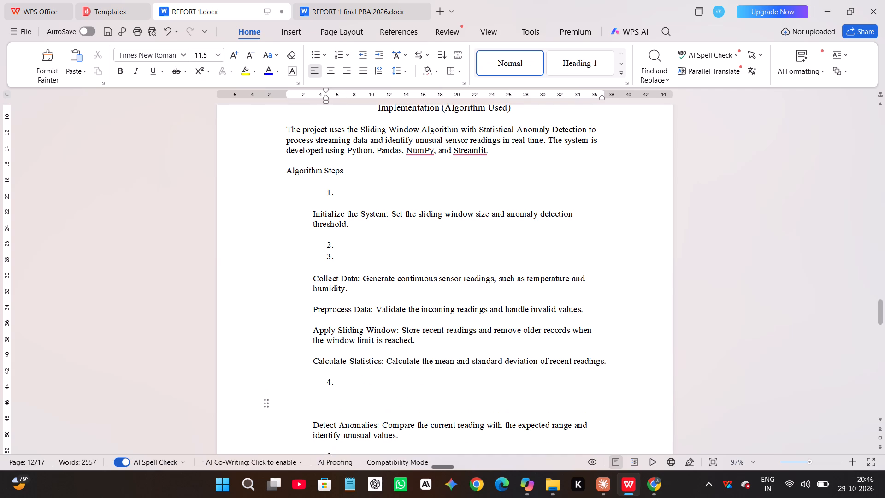
pyautogui.press('BackSpace')
pyautogui.press('BackSpace')
# Delete the empty numbered lines between the Detect Anomalies and Generate Alerts steps.
pyautogui.press('Down')
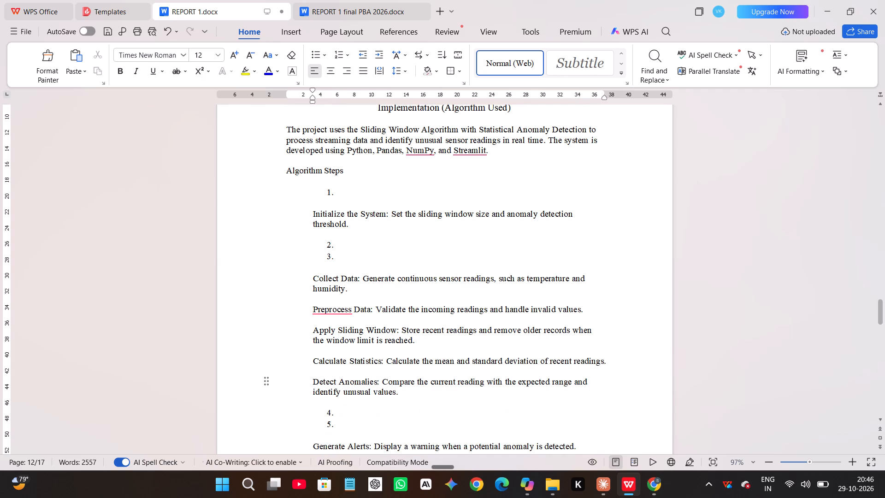
pyautogui.press('Down')
pyautogui.press('Down')
pyautogui.press('Down')
pyautogui.press('BackSpace')
pyautogui.press('BackSpace')
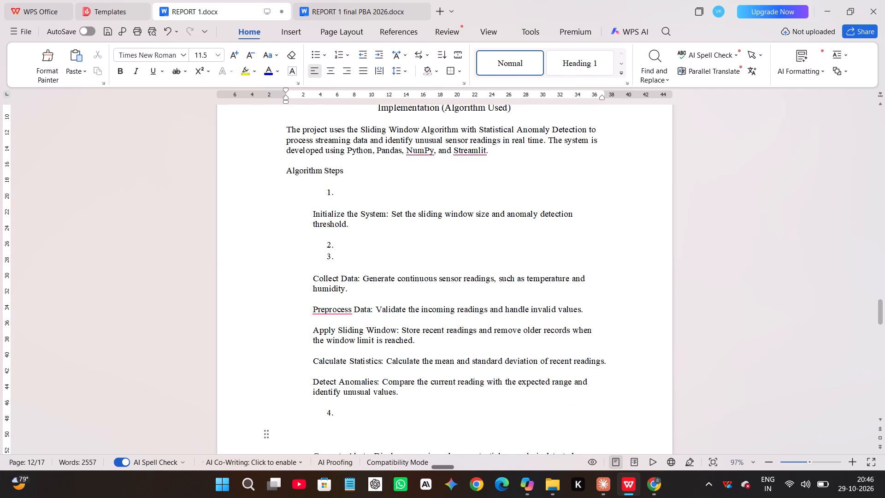
pyautogui.press('BackSpace')
pyautogui.press('BackSpace')
# Delete the empty numbered lines between the Generate Alerts and Update Dashboard steps.
pyautogui.press('Down')
pyautogui.press('Down')
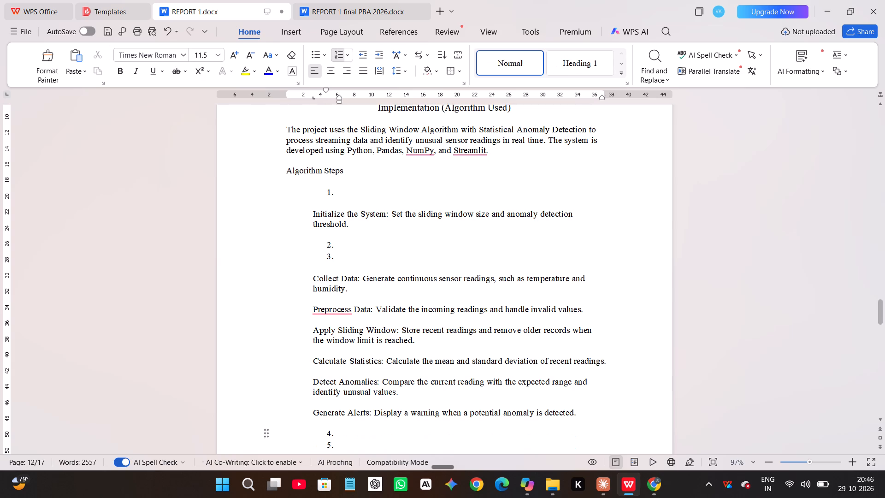
pyautogui.press('Down')
pyautogui.press('BackSpace')
pyautogui.press('BackSpace')
pyautogui.press('BackSpace')
pyautogui.press('BackSpace')
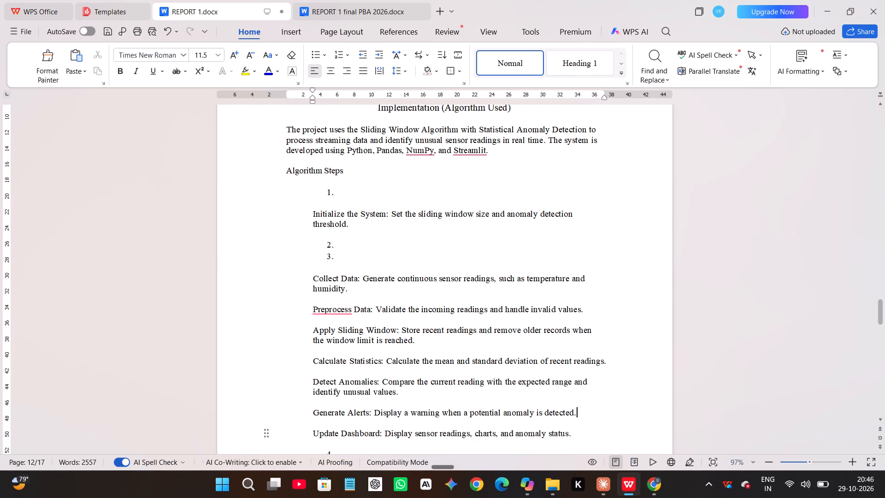
# Delete the empty numbered lines between the Update Dashboard and Repeat Processing steps.
pyautogui.press('Down')
pyautogui.press('Down')
pyautogui.press('Down')
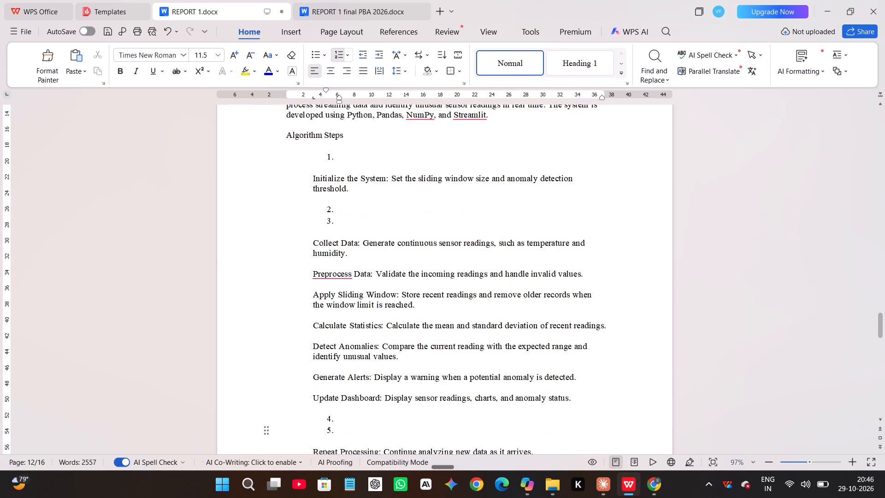
pyautogui.press('BackSpace')
pyautogui.press('BackSpace')
pyautogui.press('BackSpace')
pyautogui.press('BackSpace')
pyautogui.press('Down')
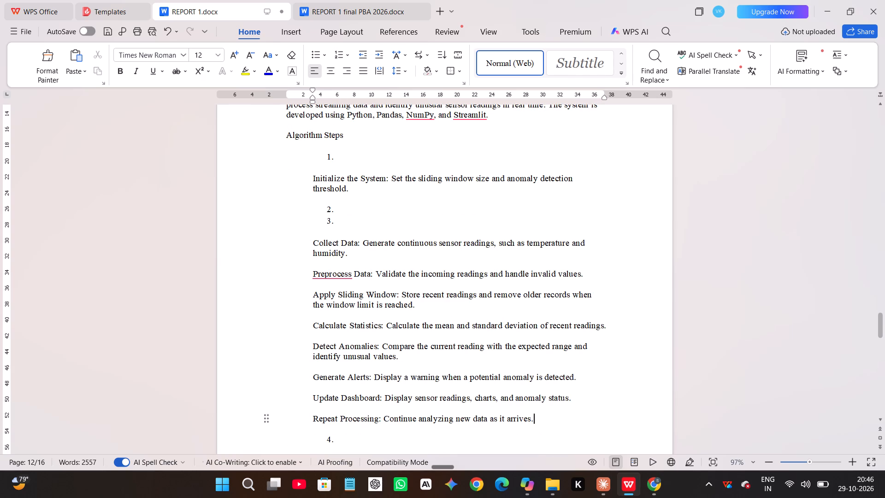
# Remove the list number from the empty line below the Repeat Processing step.
pyautogui.press('Down')
pyautogui.press('Down')
pyautogui.press('Up')
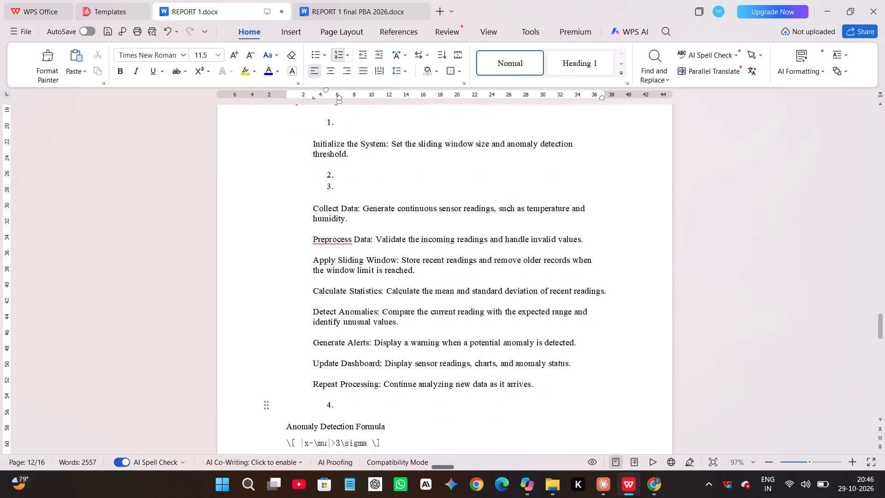
pyautogui.press('BackSpace')
# In the Anomaly Detection Formula, replace the backslash before sigma with a space and remove the backslash before the closing bracket.
pyautogui.scroll(-3, 336, 324)
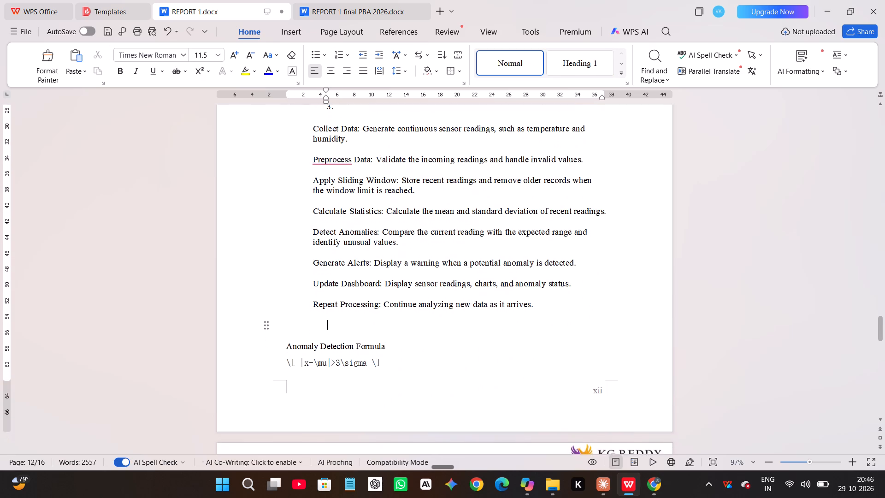
pyautogui.scroll(-3, 336, 324)
pyautogui.click(336, 324)
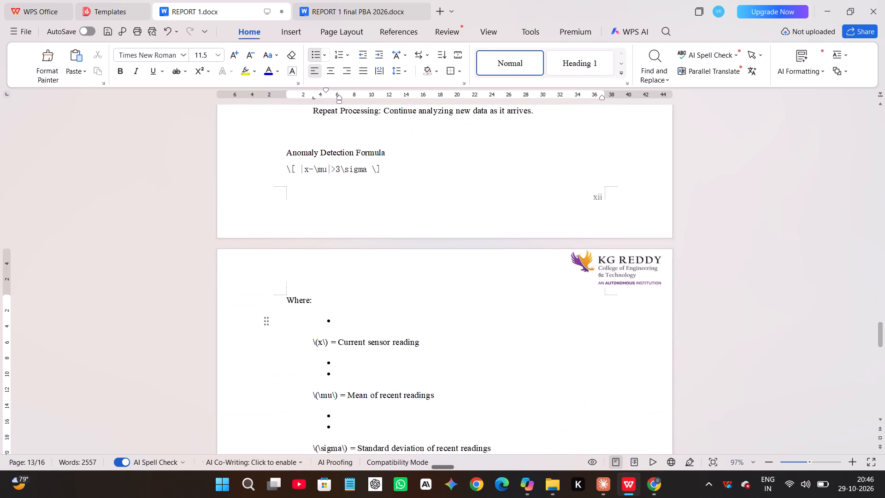
pyautogui.scroll(-1, 336, 324)
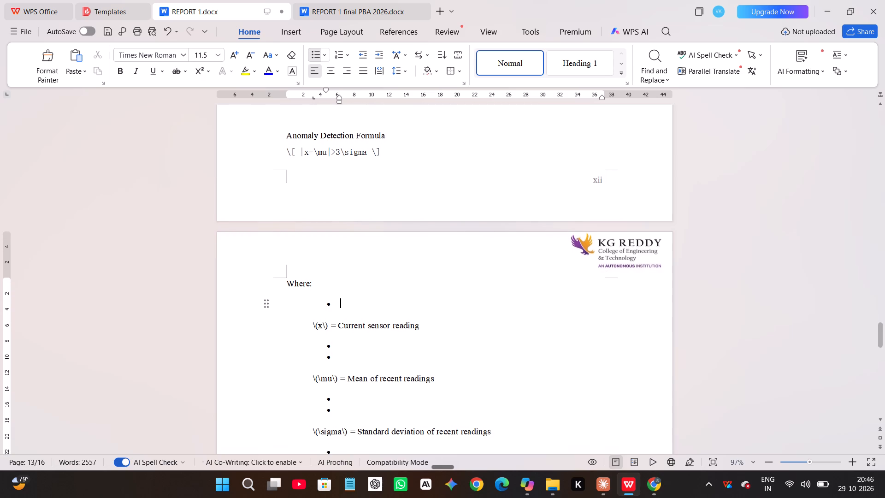
pyautogui.scroll(-2, 336, 324)
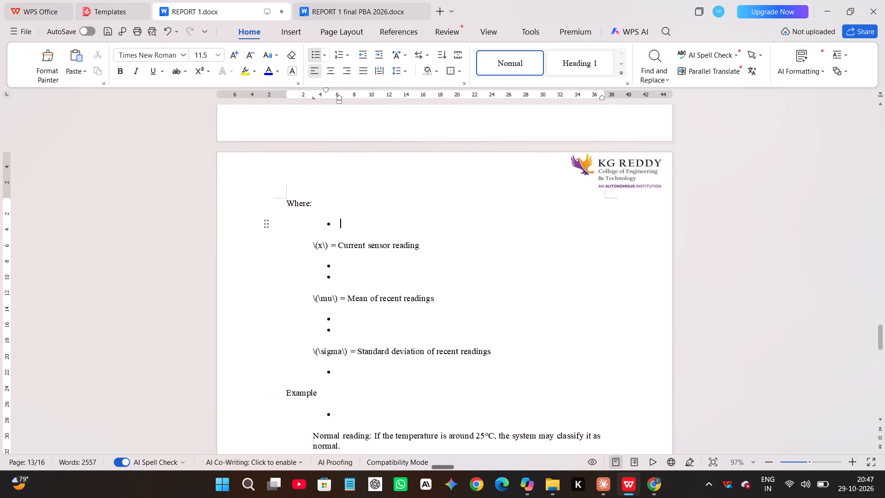
pyautogui.scroll(4, 323, 350)
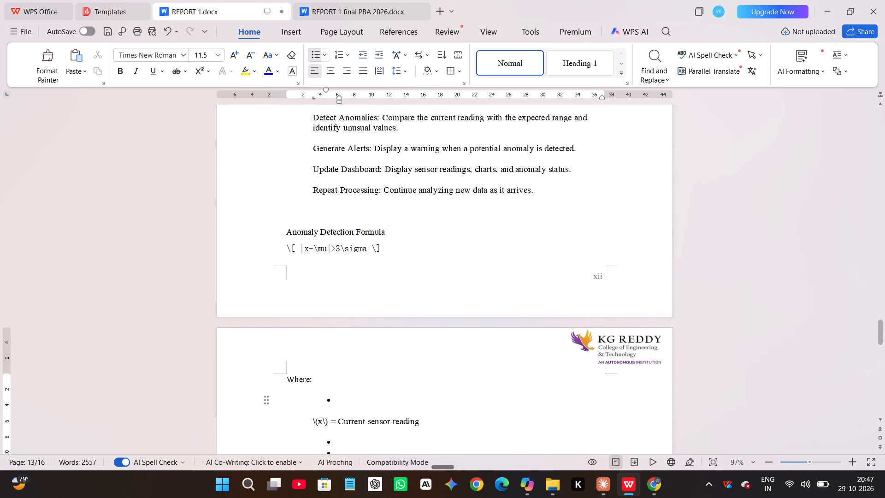
pyautogui.click(344, 251)
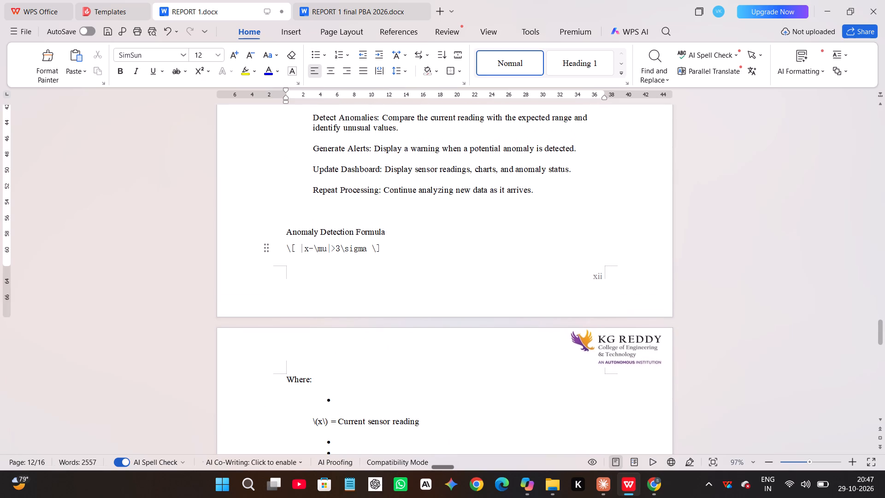
pyautogui.press('BackSpace')
pyautogui.press('space')
pyautogui.press('Right')
pyautogui.press('Right')
pyautogui.press('Right')
pyautogui.press('Right')
pyautogui.press('Right')
pyautogui.press('Right')
pyautogui.press('Right')
pyautogui.press('BackSpace')
# Remove the backslash before the opening bracket of the Anomaly Detection Formula.
pyautogui.press('Left')
pyautogui.press('Left')
pyautogui.press('Left')
pyautogui.press('Left')
pyautogui.press('Left')
pyautogui.press('Left')
pyautogui.press('Left')
pyautogui.press('Left')
pyautogui.press('Left')
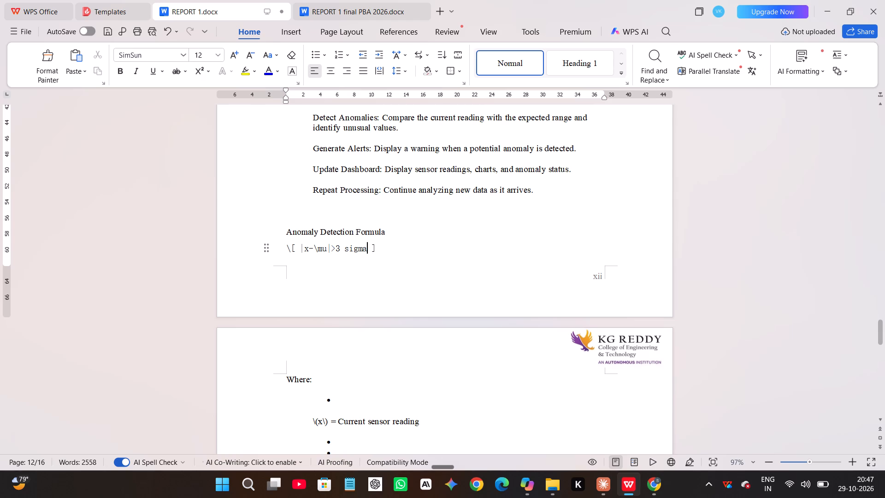
pyautogui.press('Left')
pyautogui.press('Left')
pyautogui.press('Left')
pyautogui.press('Left')
pyautogui.press('Left')
pyautogui.press('Left')
pyautogui.press('Left')
pyautogui.press('Left')
pyautogui.press('Left')
pyautogui.press('Left')
pyautogui.press('Right')
pyautogui.press('BackSpace')
# Remove the backslashes from the x definition so it reads "(x) = Current sensor reading".
pyautogui.scroll(-2, 339, 396)
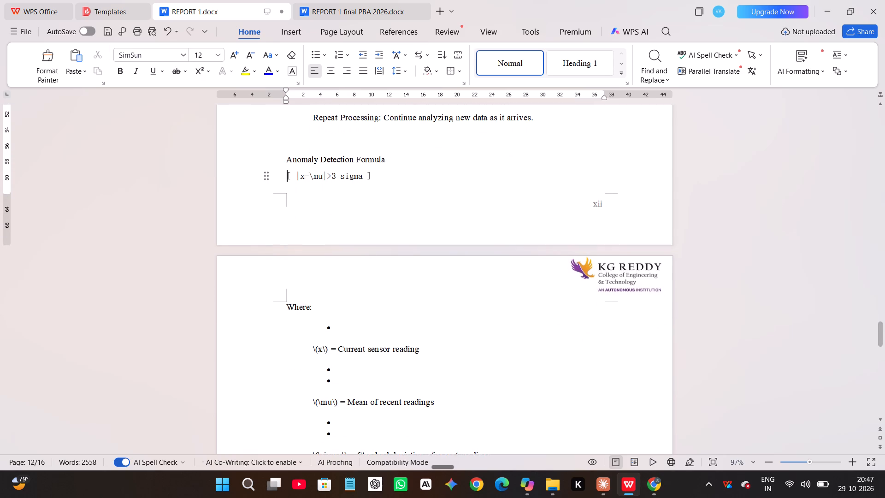
pyautogui.click(324, 346)
pyautogui.press('BackSpace')
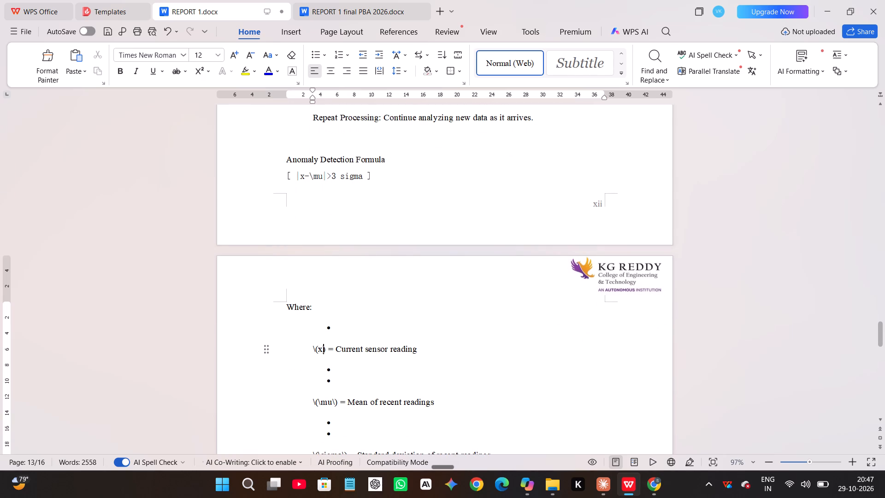
pyautogui.press('Left')
pyautogui.press('Left')
pyautogui.press('BackSpace')
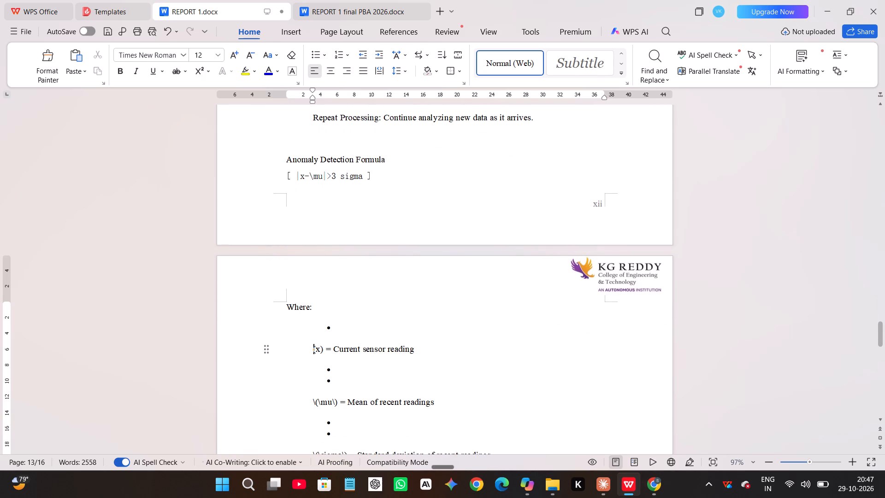
# Delete the empty bullet line between "Where:" and the (x) definition.
pyautogui.click(342, 324)
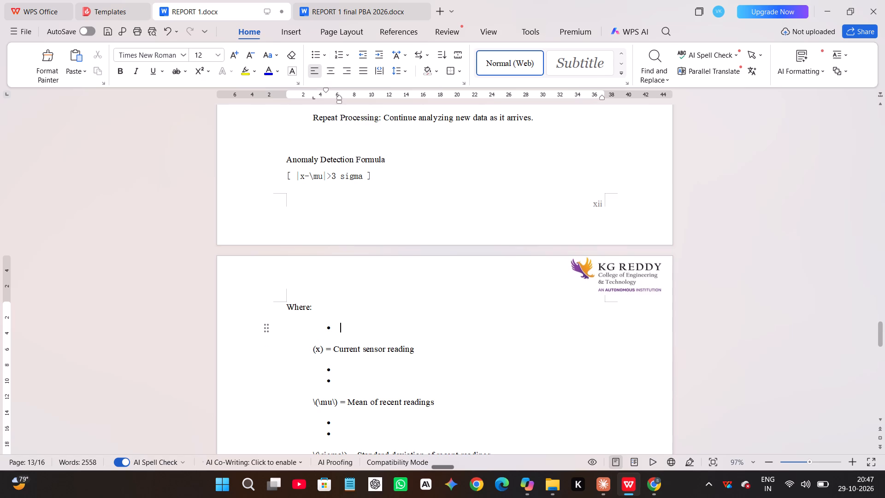
pyautogui.press('BackSpace')
pyautogui.press('BackSpace')
pyautogui.press('BackSpace')
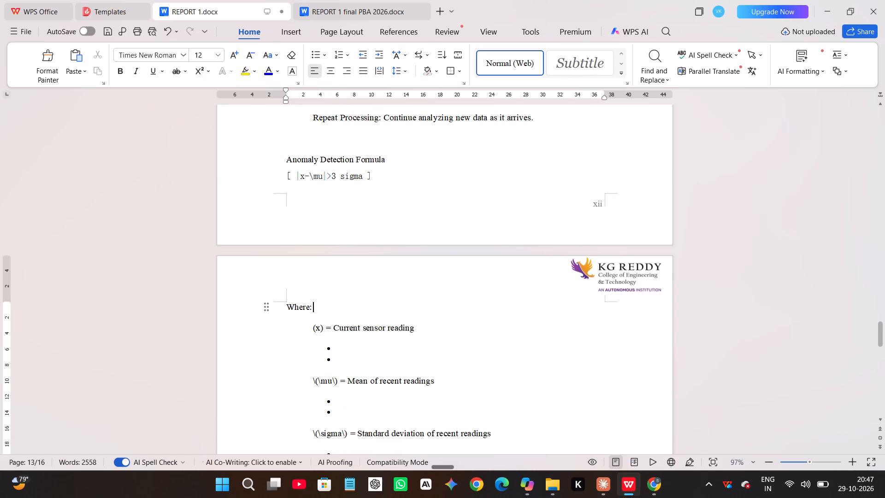
# Delete the empty bullet lines between the x and mu definitions.
pyautogui.press('Down')
pyautogui.press('Down')
pyautogui.press('Down')
pyautogui.press('Down')
pyautogui.press('Up')
pyautogui.press('BackSpace')
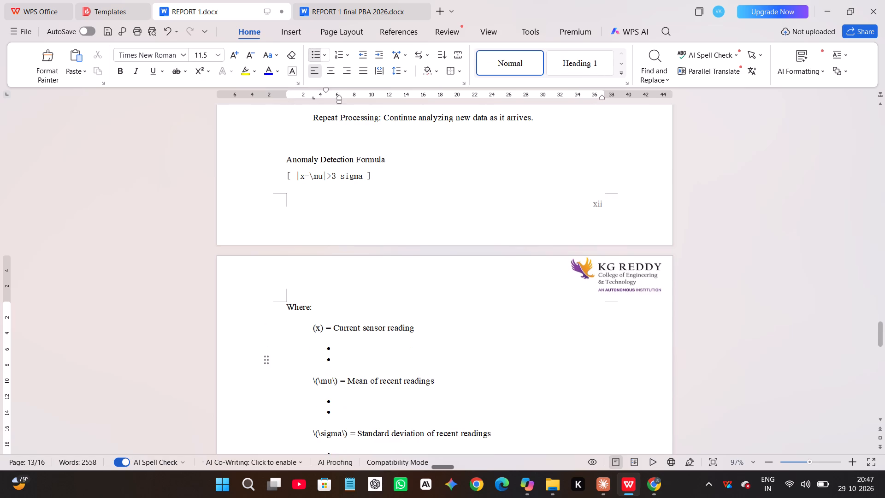
pyautogui.press('BackSpace')
pyautogui.press('BackSpace')
pyautogui.press('BackSpace')
# Delete the empty bullet lines between the mu and sigma definitions.
pyautogui.press('Down')
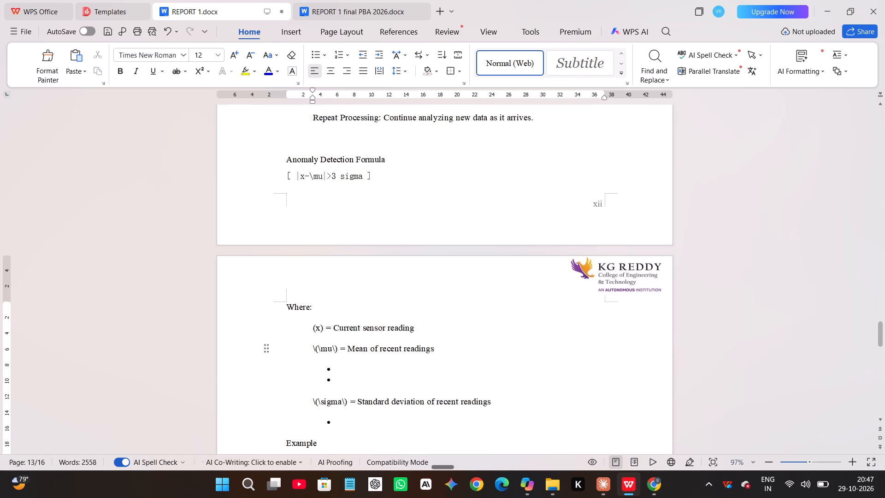
pyautogui.press('Down')
pyautogui.press('Left')
pyautogui.press('BackSpace')
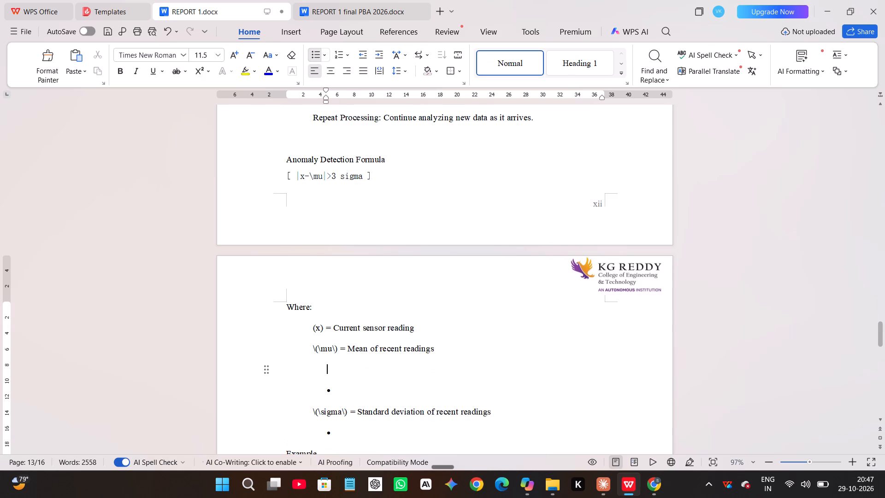
pyautogui.press('Down')
pyautogui.press('Down')
pyautogui.press('Up')
pyautogui.press('BackSpace')
pyautogui.press('BackSpace')
pyautogui.press('BackSpace')
pyautogui.press('BackSpace')
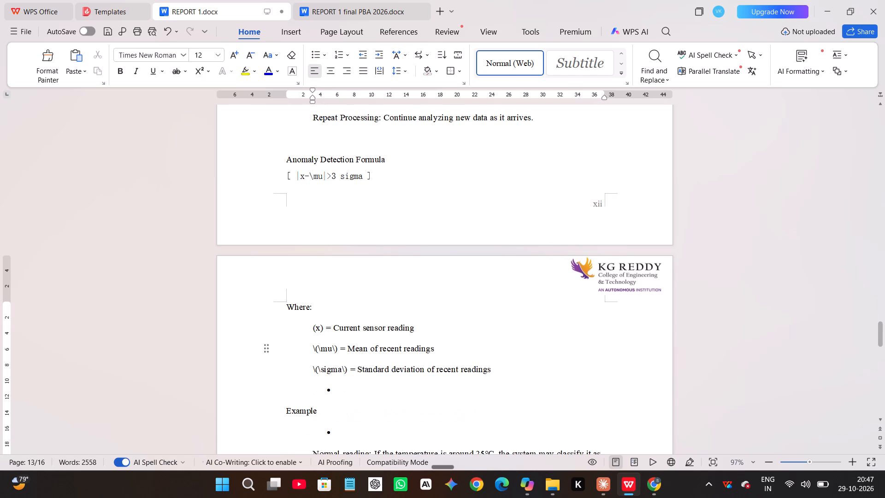
# Remove the backslashes from the mu definition so it reads "(mu) = Mean of recent readings".
pyautogui.press('Left')
pyautogui.press('Left')
pyautogui.press('Left')
pyautogui.press('Left')
pyautogui.press('Left')
pyautogui.press('Left')
pyautogui.press('Left')
pyautogui.press('Left')
pyautogui.press('Left')
pyautogui.press('Left')
pyautogui.press('Left')
pyautogui.press('Left')
pyautogui.press('Left')
pyautogui.press('Left')
pyautogui.press('Left')
pyautogui.press('Left')
pyautogui.press('Left')
pyautogui.press('Left')
pyautogui.press('Left')
pyautogui.press('Left')
pyautogui.press('Left')
pyautogui.press('BackSpace')
pyautogui.press('Left')
pyautogui.press('Left')
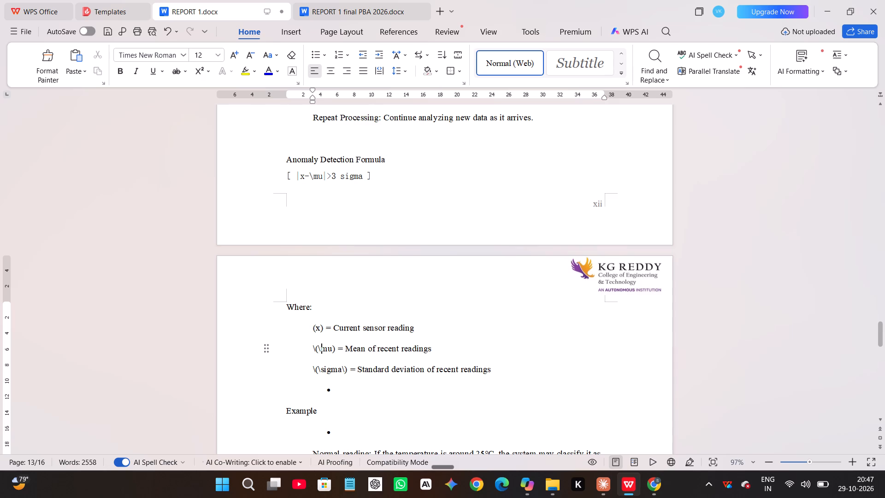
pyautogui.press('BackSpace')
pyautogui.press('Left')
pyautogui.press('Left')
pyautogui.press('Right')
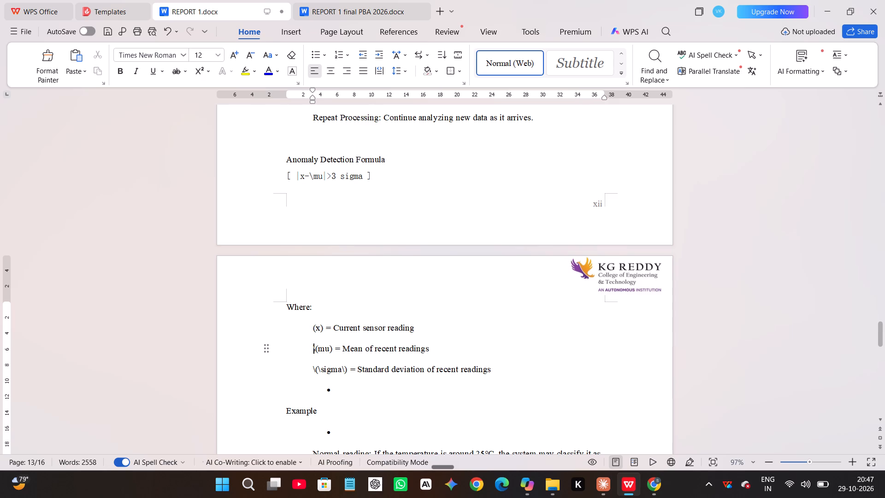
pyautogui.press('BackSpace')
# Remove the backslashes from the sigma definition so it reads "(sigma) = Standard deviation of recent readings".
pyautogui.press('Down')
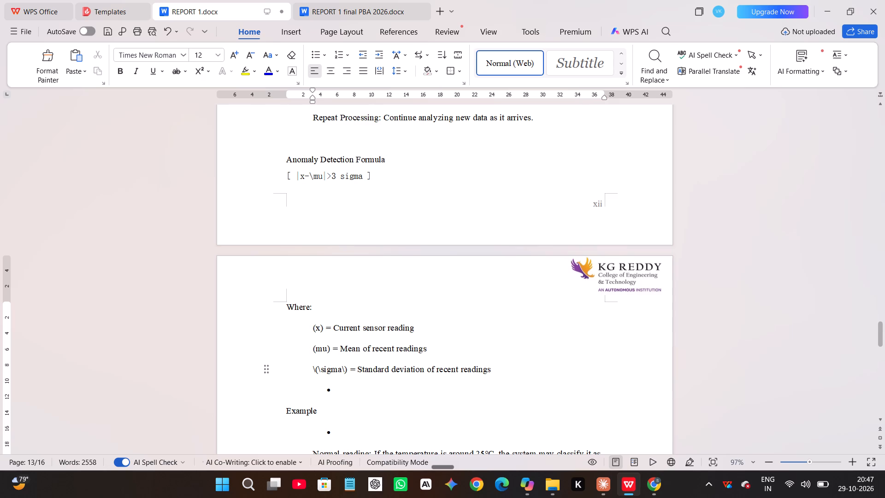
pyautogui.press('Right')
pyautogui.press('BackSpace')
pyautogui.press('Right')
pyautogui.press('Right')
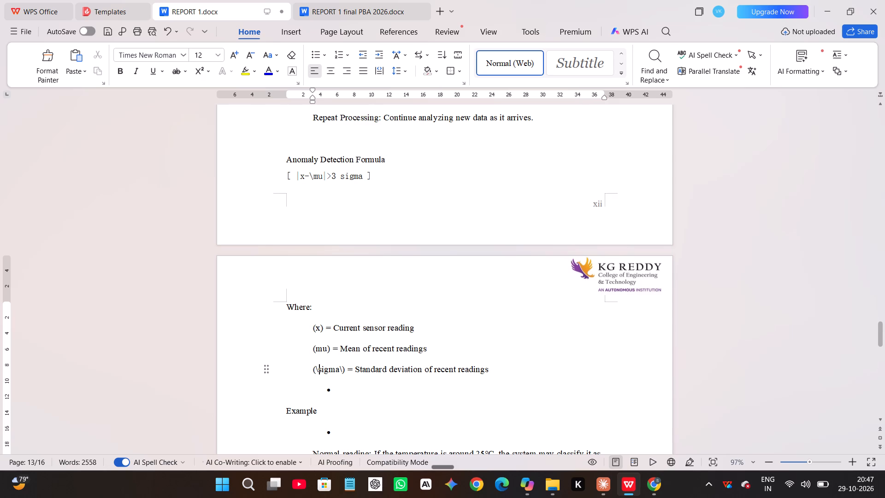
pyautogui.press('BackSpace')
pyautogui.press('Right')
pyautogui.press('Right')
pyautogui.press('Right')
pyautogui.press('Right')
pyautogui.press('Right')
pyautogui.press('Right')
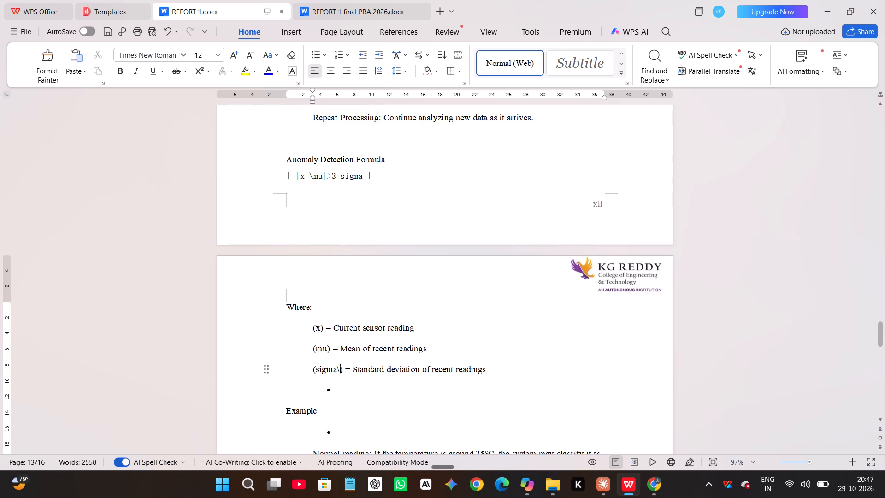
pyautogui.press('BackSpace')
pyautogui.scroll(-1, 342, 324)
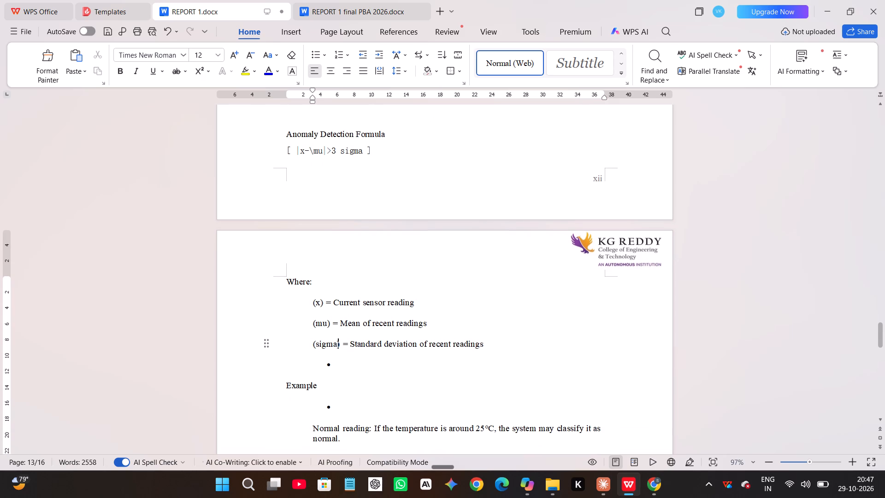
pyautogui.scroll(-1, 342, 324)
pyautogui.scroll(1, 342, 324)
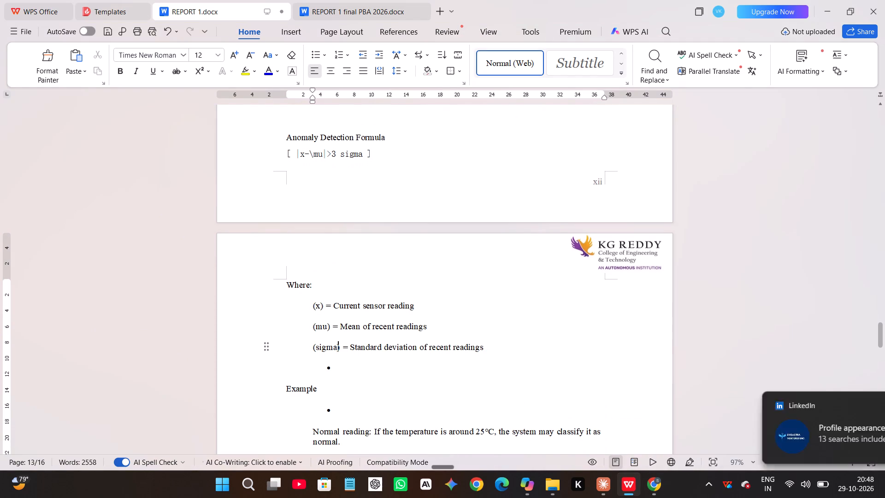
# Delete the empty bullet lines directly above and below the Example heading.
pyautogui.click(331, 372)
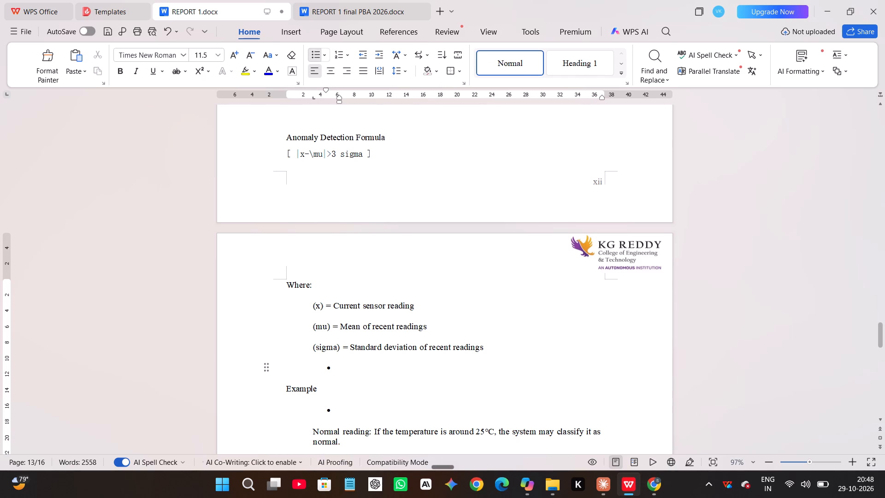
pyautogui.press('BackSpace')
pyautogui.press('BackSpace')
pyautogui.press('BackSpace')
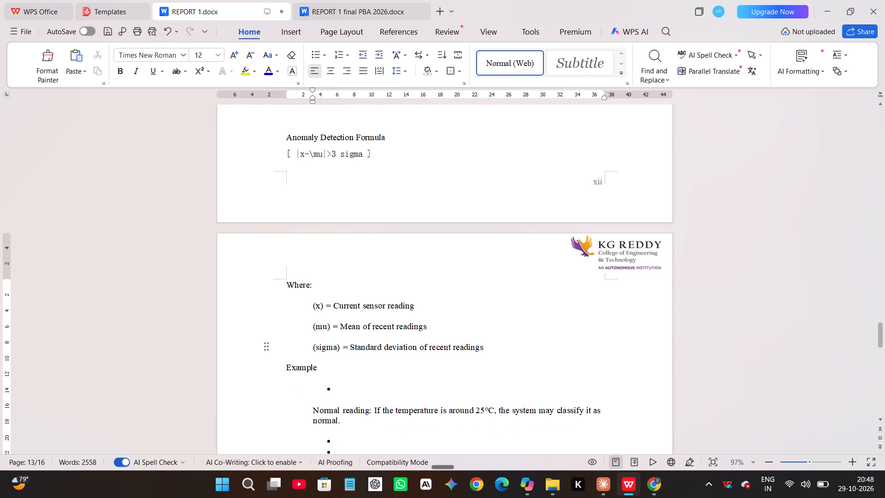
pyautogui.press('Down')
pyautogui.press('Down')
pyautogui.press('BackSpace')
pyautogui.press('BackSpace')
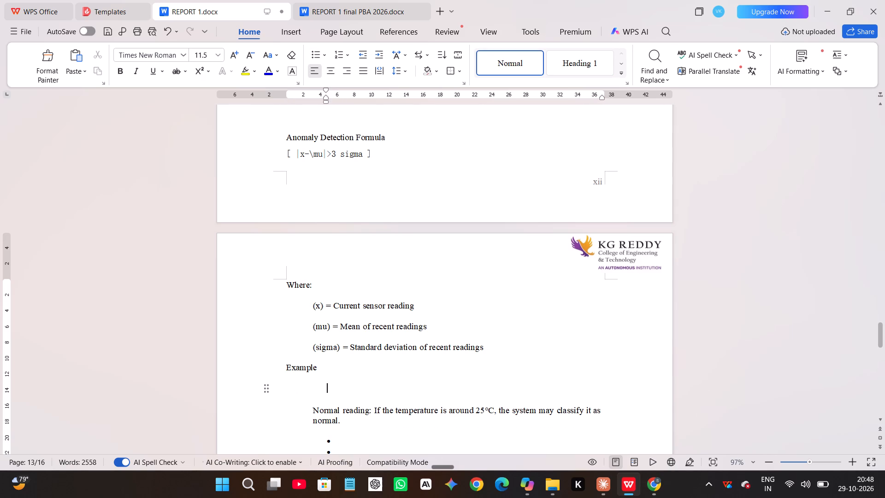
pyautogui.press('BackSpace')
# Delete the empty bullet lines between the Normal reading and Abnormal reading examples.
pyautogui.scroll(-2, 331, 372)
pyautogui.click(331, 372)
pyautogui.press('BackSpace')
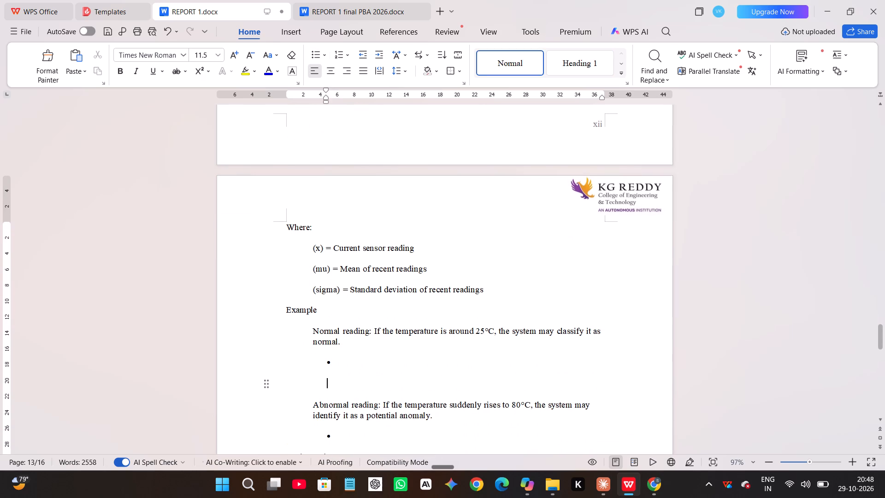
pyautogui.press('BackSpace')
pyautogui.press('BackSpace')
pyautogui.press('BackSpace')
# Delete the empty bullet line between the Plotly entry and the Result paragraph.
pyautogui.scroll(-2, 331, 372)
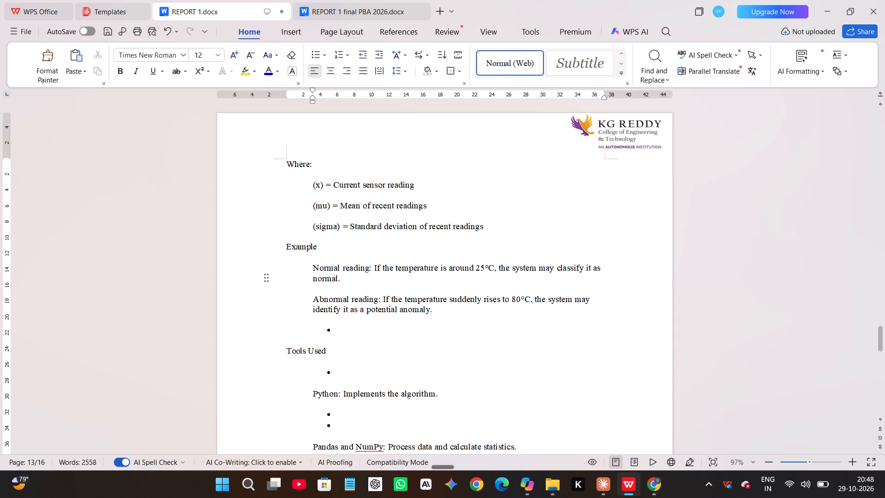
pyautogui.scroll(-4, 336, 288)
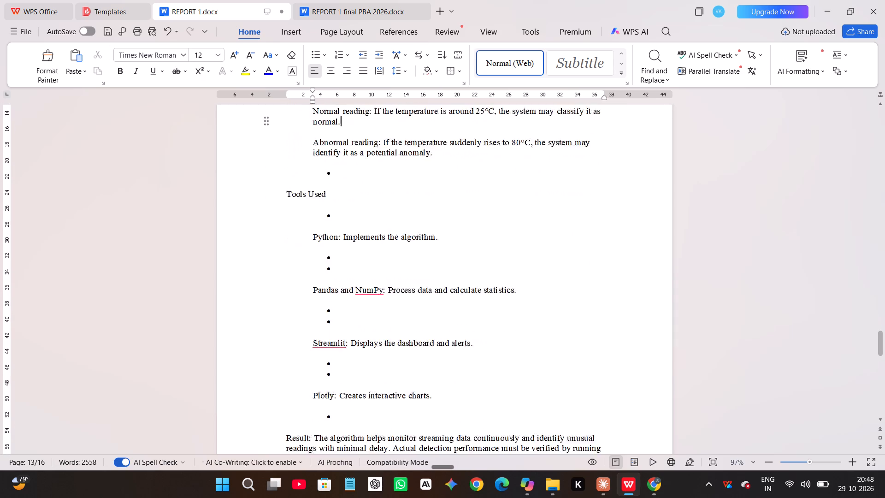
pyautogui.scroll(-4, 336, 288)
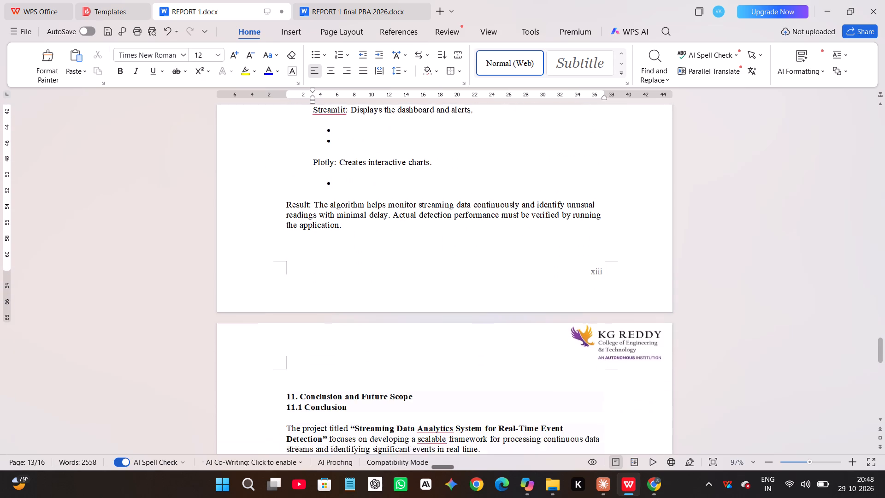
pyautogui.scroll(3, 336, 288)
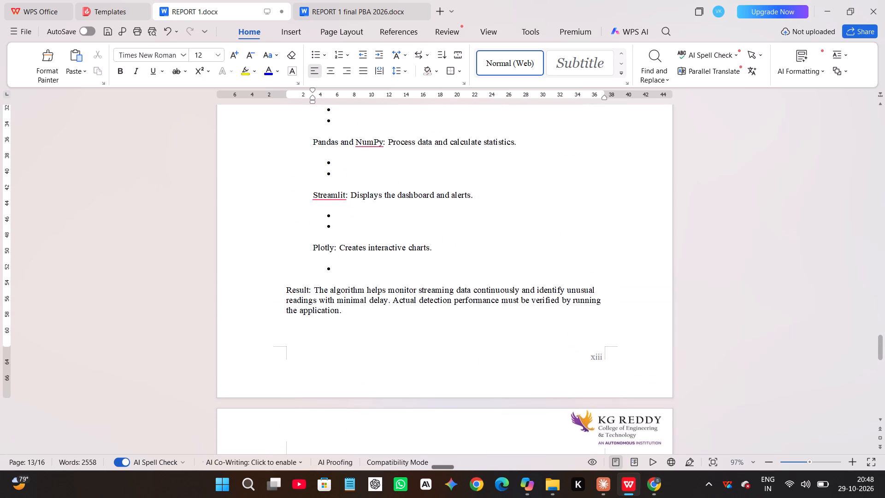
pyautogui.click(335, 271)
pyautogui.press('BackSpace')
pyautogui.press('BackSpace')
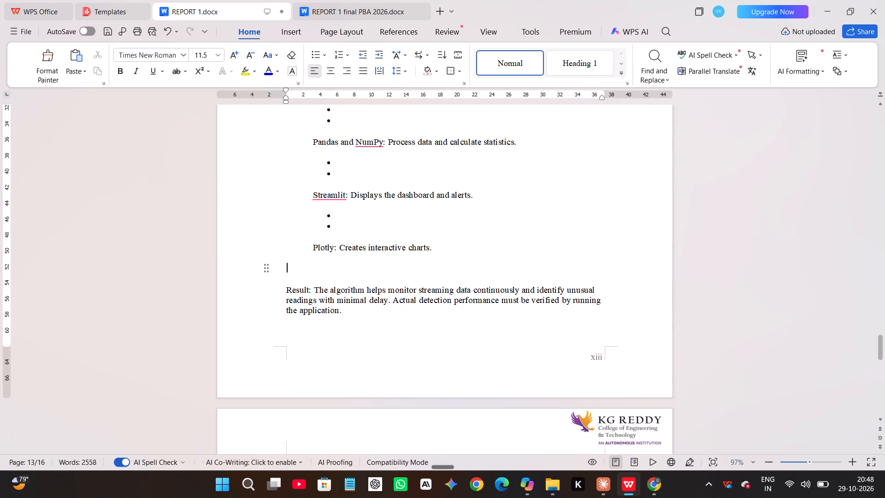
pyautogui.press('BackSpace')
# Delete the empty bullet lines before the Plotly and Streamlit entries in the Tools Used list.
pyautogui.press('Up')
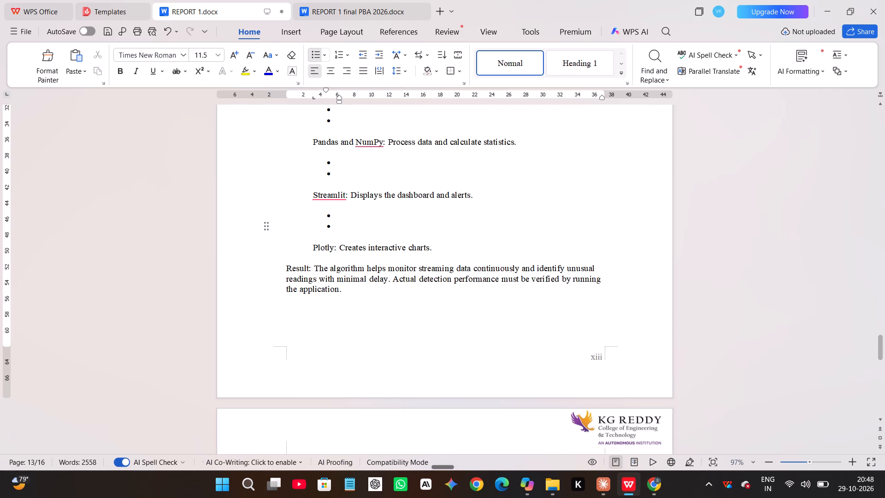
pyautogui.press('BackSpace')
pyautogui.press('BackSpace')
pyautogui.press('BackSpace')
pyautogui.press('BackSpace')
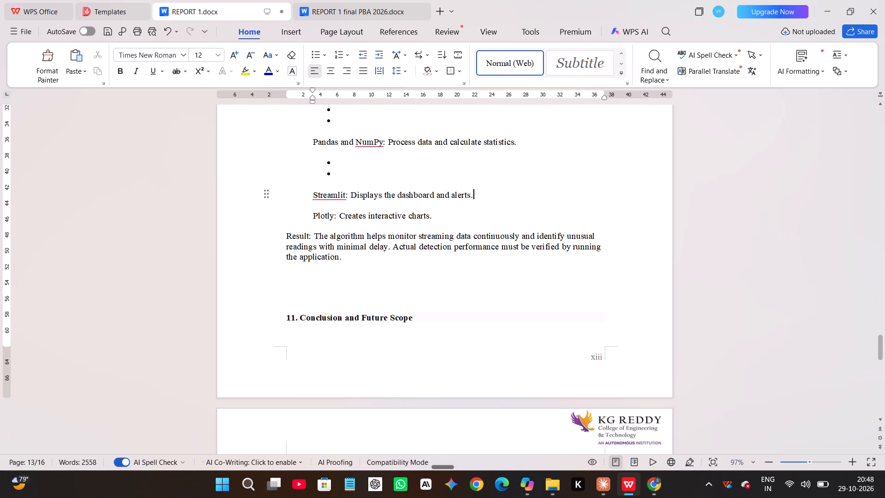
pyautogui.press('Up')
pyautogui.press('BackSpace')
pyautogui.press('BackSpace')
pyautogui.press('BackSpace')
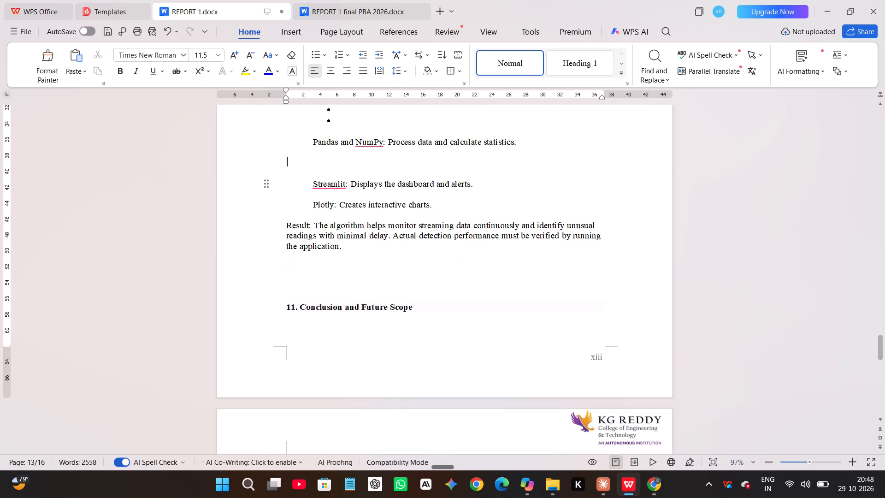
pyautogui.press('BackSpace')
# Delete the empty bullet lines between the Python entry and the Pandas and NumPy entry.
pyautogui.scroll(3, 335, 271)
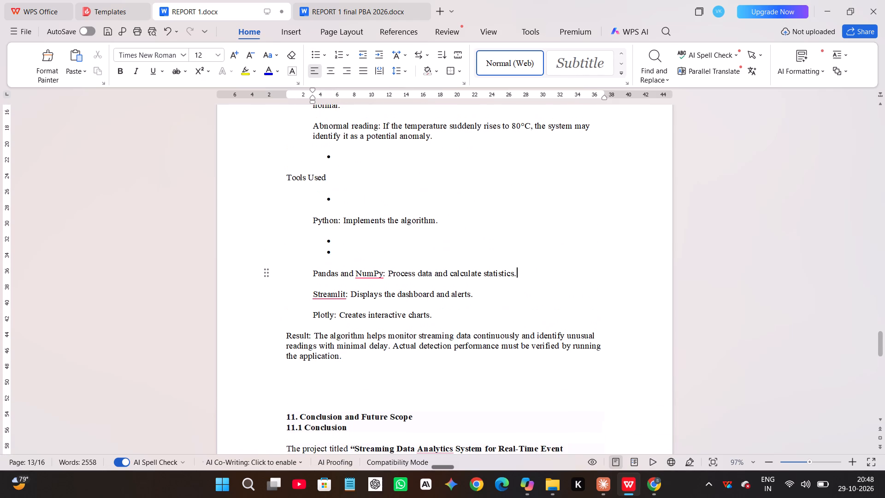
pyautogui.click(339, 260)
pyautogui.press('BackSpace')
pyautogui.press('\\')
pyautogui.press('BackSpace')
pyautogui.press('BackSpace')
pyautogui.press('BackSpace')
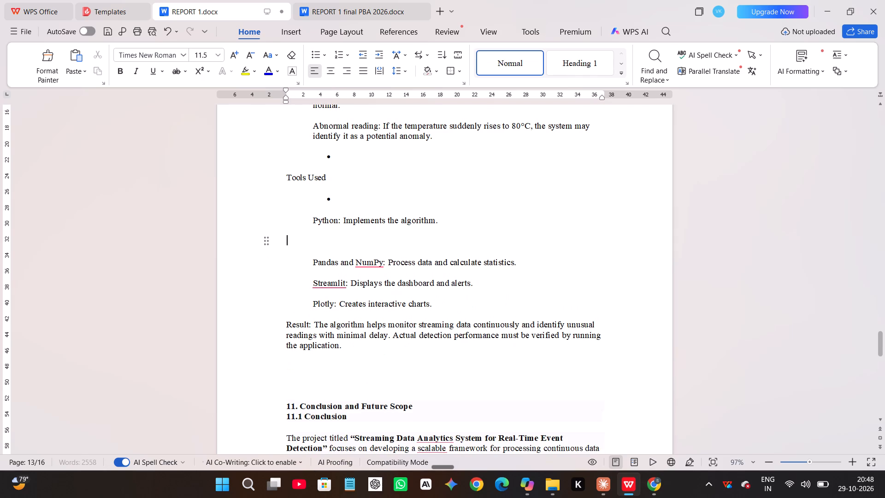
pyautogui.press('BackSpace')
# Delete the empty bullet lines directly below and above the Tools Used heading.
pyautogui.scroll(3, 339, 260)
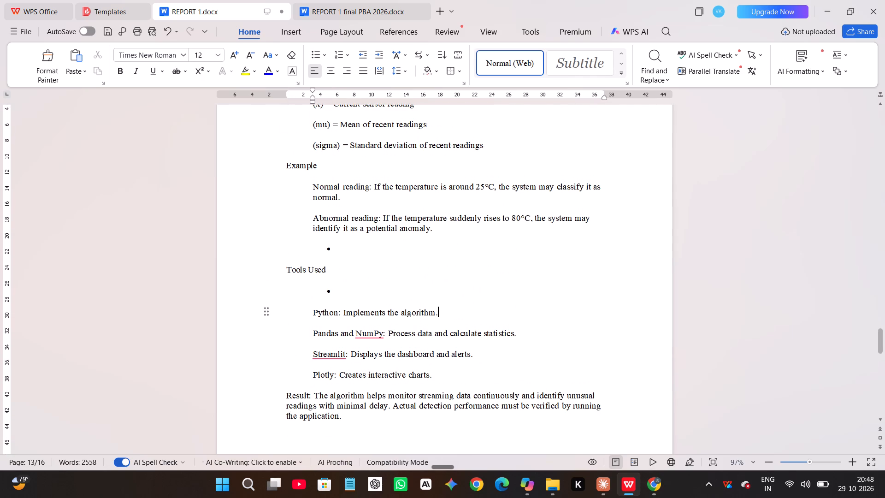
pyautogui.click(335, 282)
pyautogui.press('BackSpace')
pyautogui.press('BackSpace')
pyautogui.press('BackSpace')
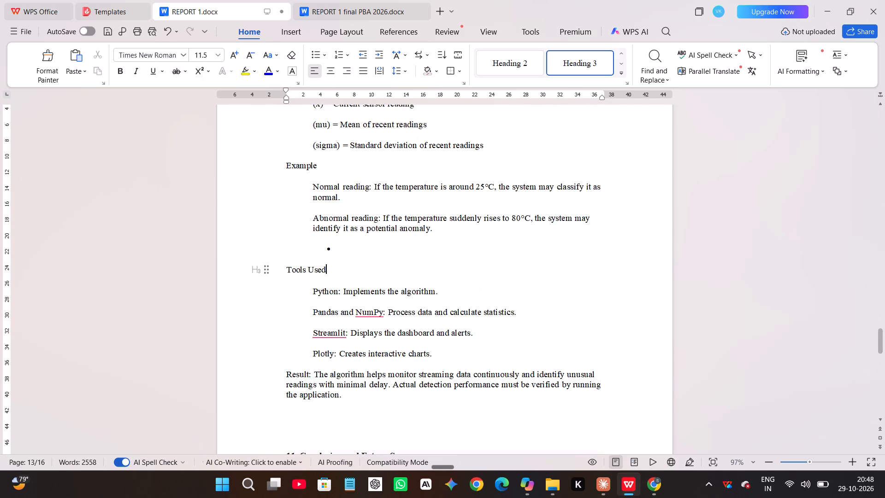
pyautogui.press('Up')
pyautogui.press('BackSpace')
pyautogui.press('BackSpace')
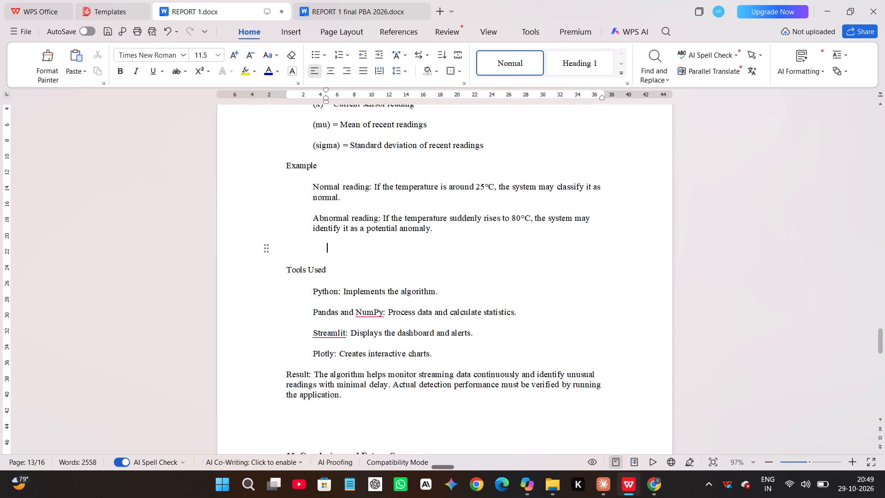
pyautogui.press('BackSpace')
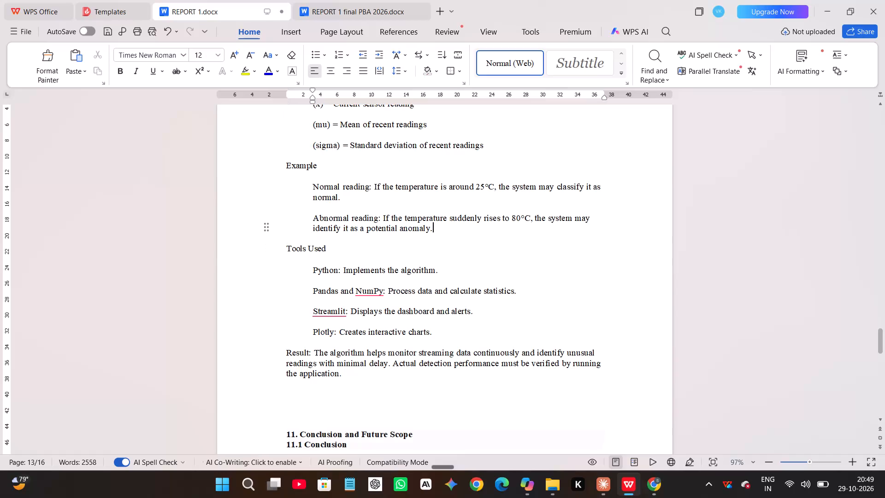
# Make the labels "Python:" and "Pandas and NumPy:" bold in the Tools Used list.
pyautogui.moveTo(339, 272); pyautogui.dragTo(302, 270)
pyautogui.click(311, 281)
pyautogui.moveTo(341, 269); pyautogui.dragTo(303, 271)
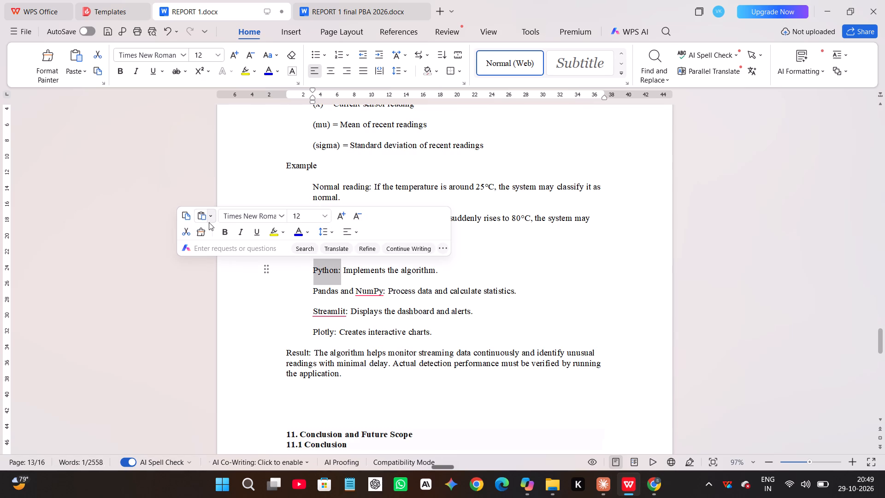
pyautogui.click(215, 227)
pyautogui.click(224, 232)
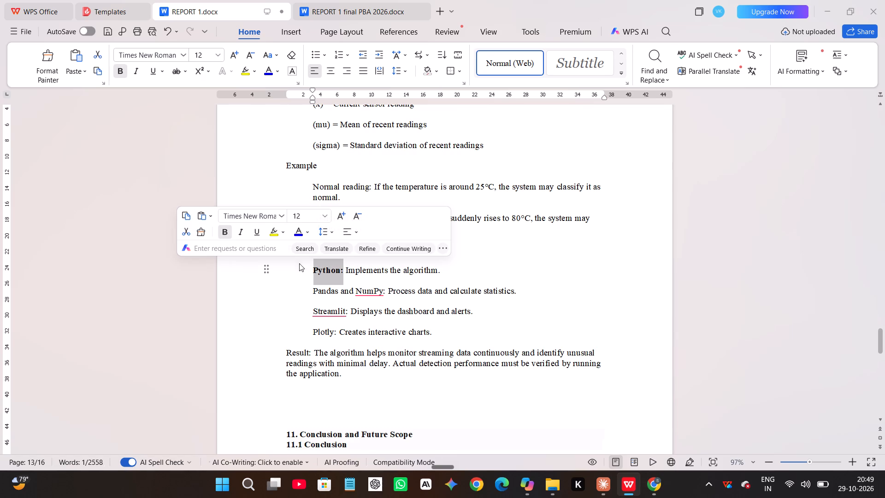
pyautogui.moveTo(386, 289); pyautogui.dragTo(299, 293)
pyautogui.click(223, 257)
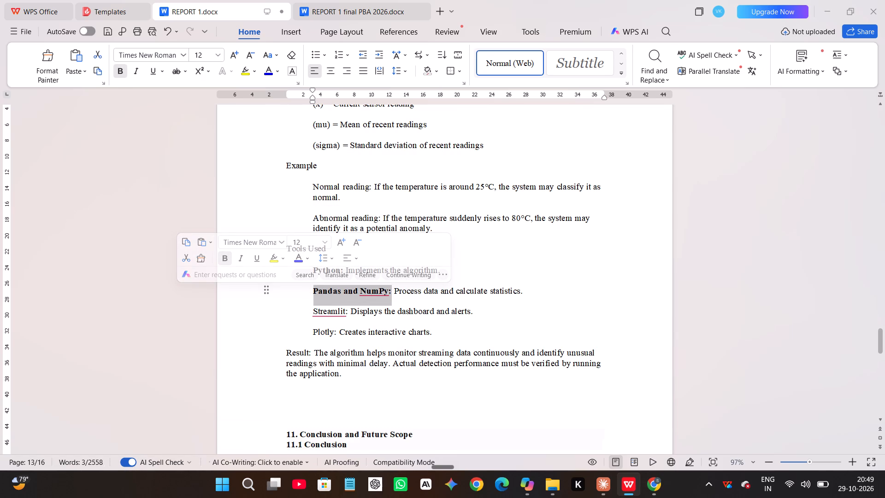
# Make the labels "Streamlit:" and "Plotly:" bold in the Tools Used list.
pyautogui.moveTo(348, 314); pyautogui.dragTo(310, 305)
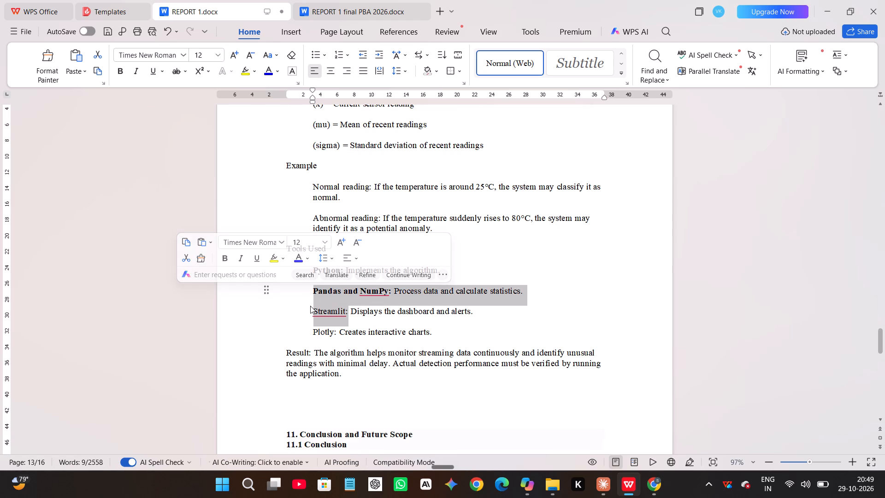
pyautogui.click(310, 306)
pyautogui.click(350, 311)
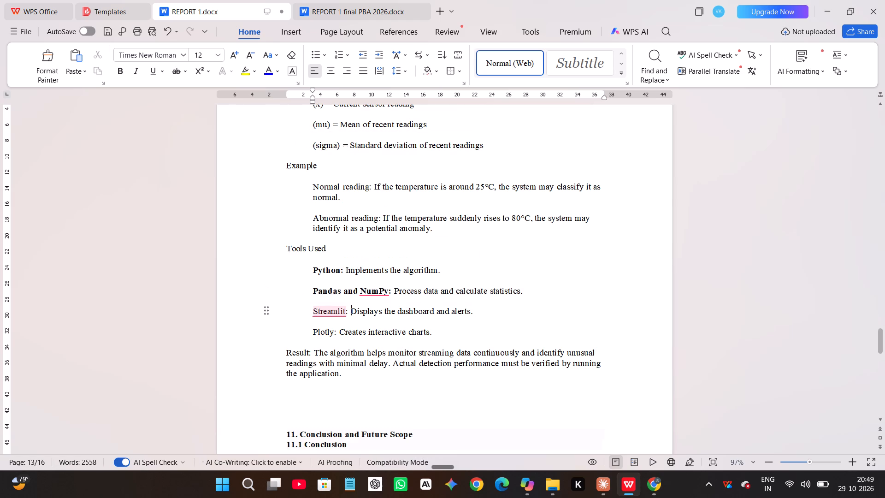
pyautogui.moveTo(350, 311); pyautogui.dragTo(311, 312)
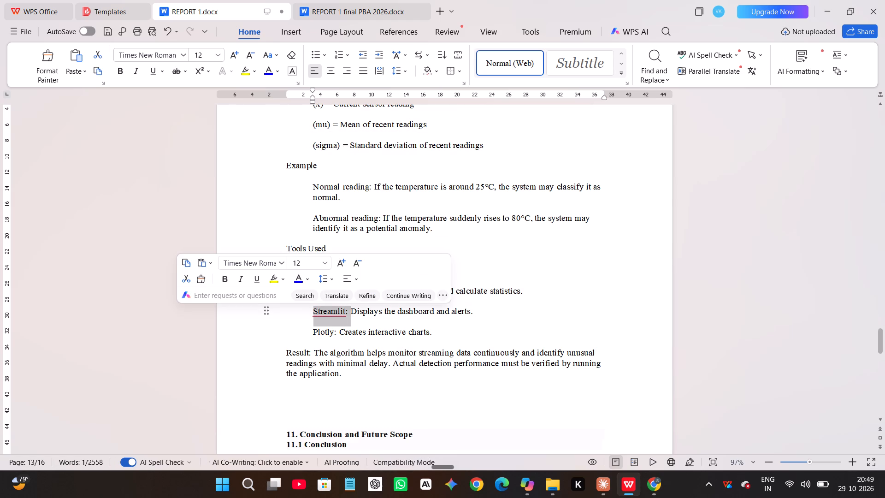
pyautogui.click(228, 283)
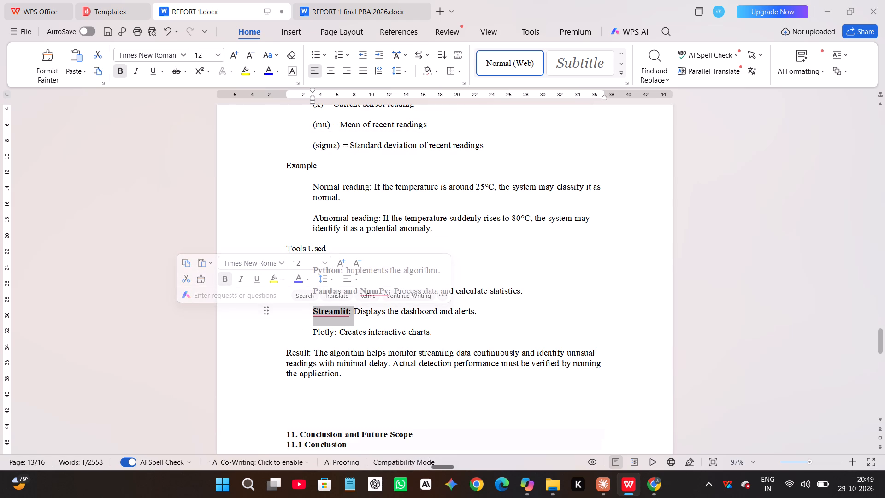
pyautogui.moveTo(338, 333); pyautogui.dragTo(307, 326)
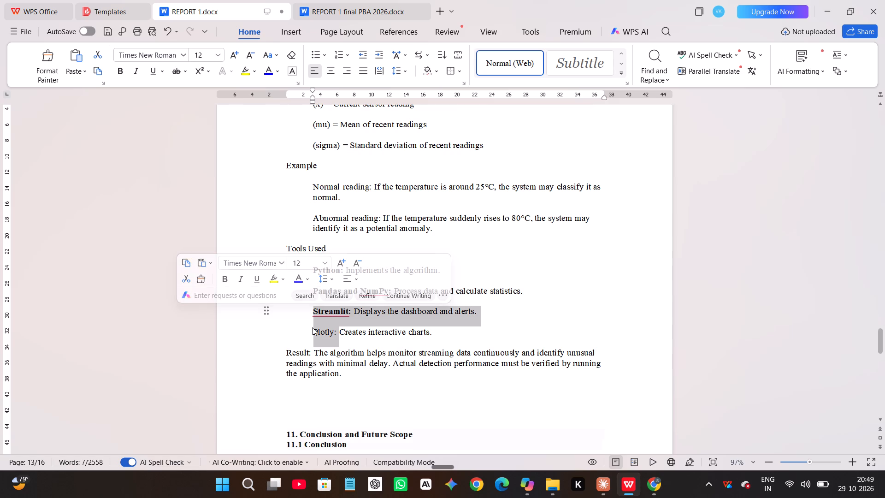
pyautogui.click(312, 326)
pyautogui.moveTo(336, 332); pyautogui.dragTo(314, 329)
pyautogui.click(224, 304)
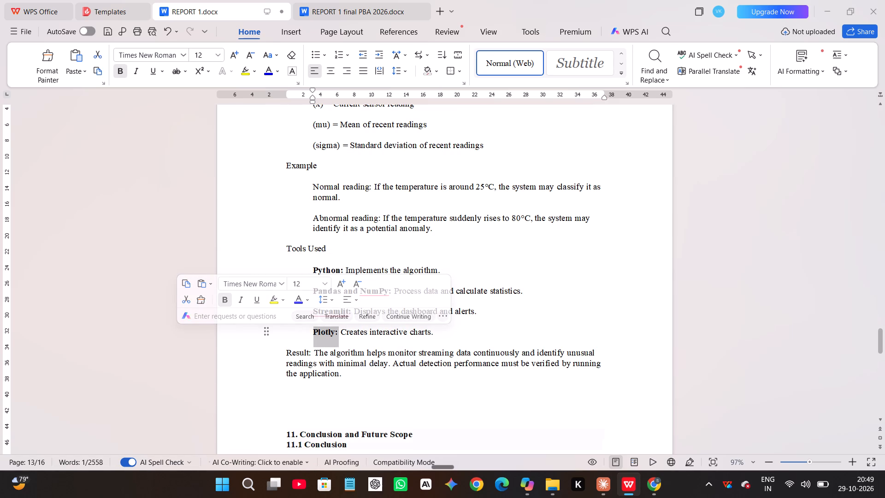
# Make the label "Result:" bold at the start of the paragraph after the Tools Used list.
pyautogui.moveTo(311, 348); pyautogui.dragTo(286, 354)
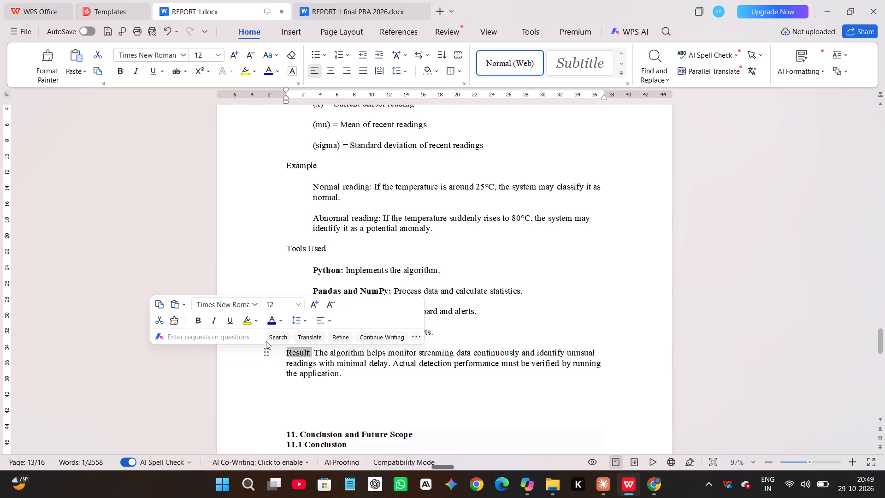
pyautogui.click(203, 326)
pyautogui.click(377, 384)
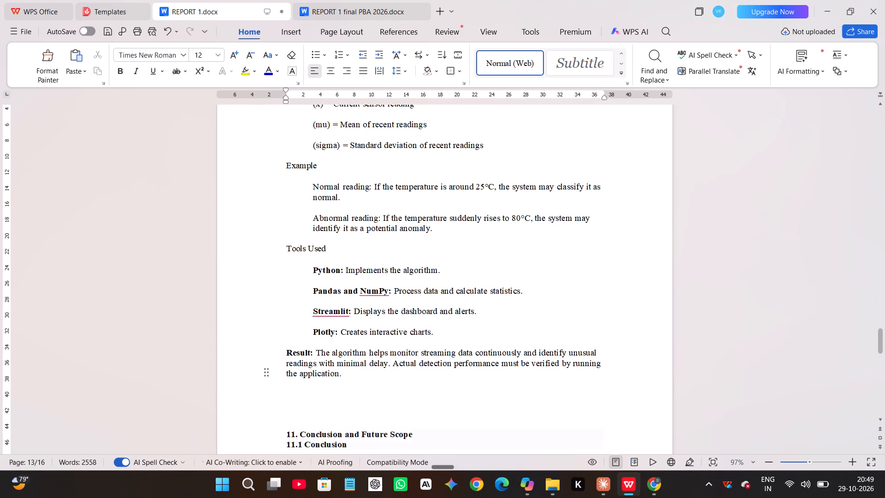
# Make the label "Abnormal reading:" bold in the Example section.
pyautogui.scroll(1, 349, 305)
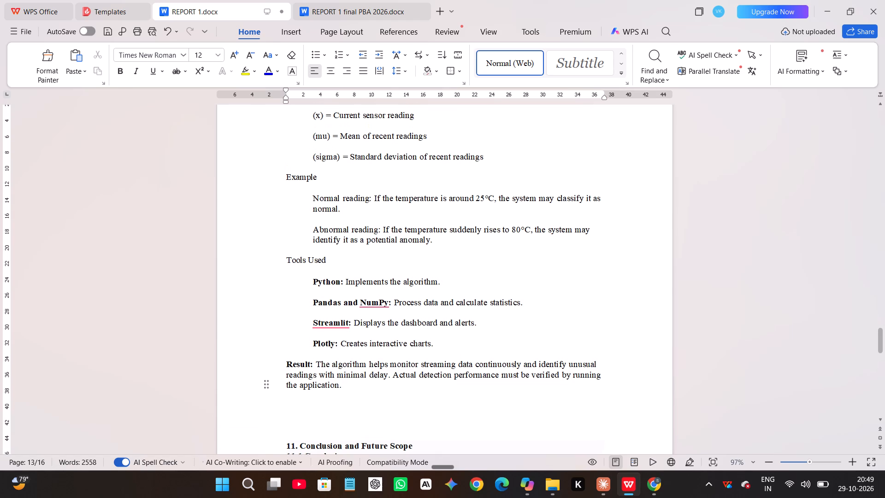
pyautogui.scroll(3, 349, 305)
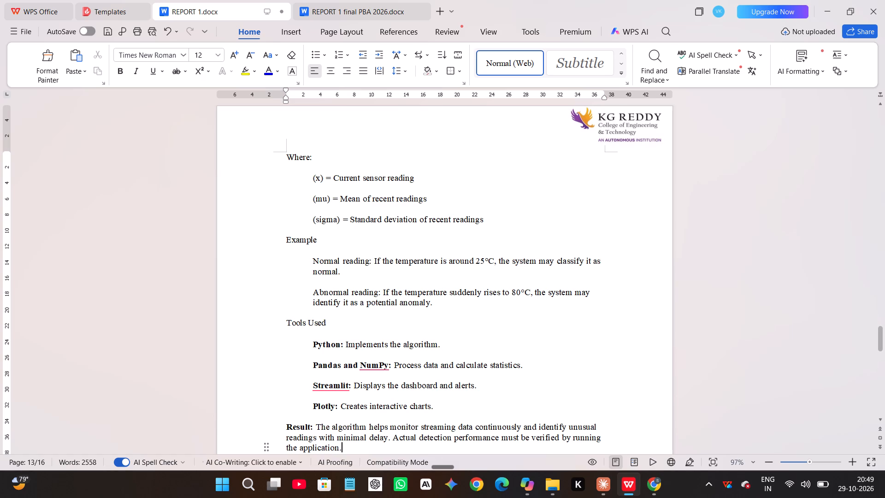
pyautogui.moveTo(380, 292); pyautogui.dragTo(380, 292)
pyautogui.moveTo(380, 292); pyautogui.dragTo(312, 290)
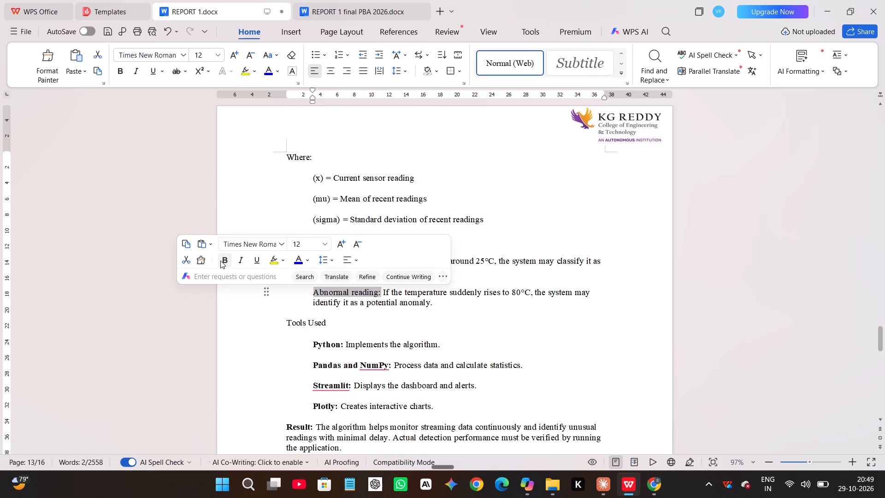
pyautogui.click(220, 261)
# Make the heading "Tools Used" bold.
pyautogui.click(276, 329)
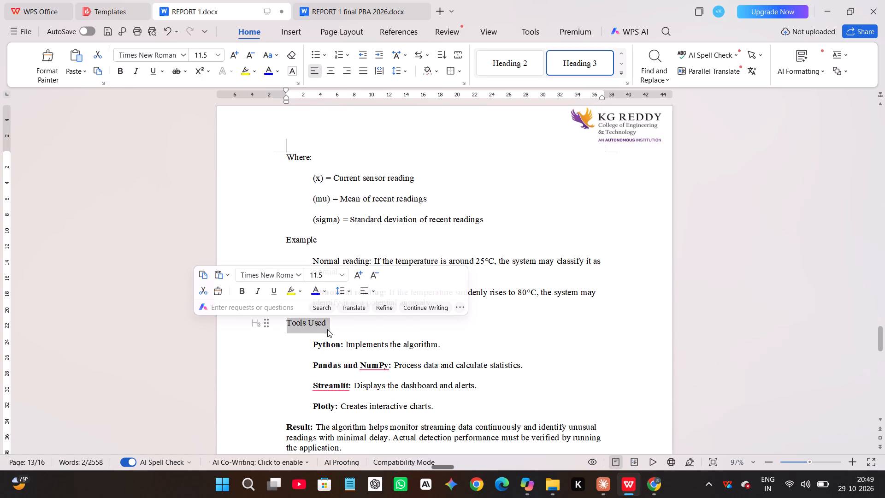
pyautogui.click(242, 300)
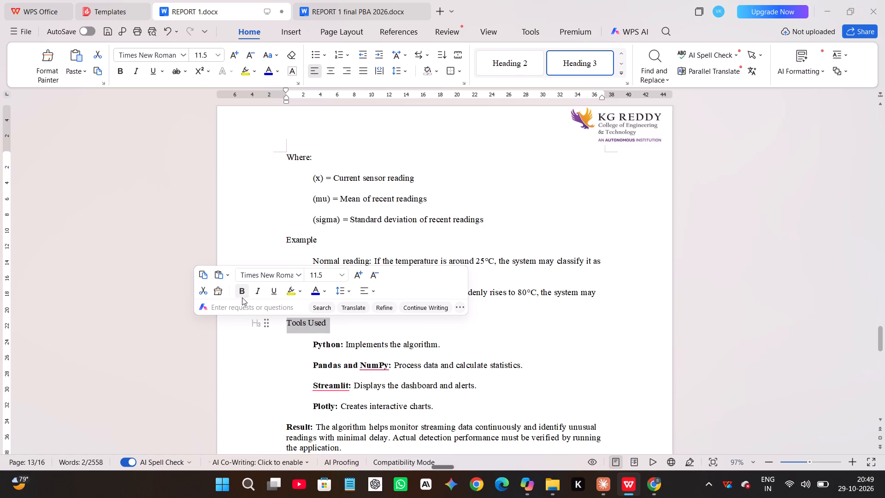
pyautogui.click(242, 297)
pyautogui.click(279, 342)
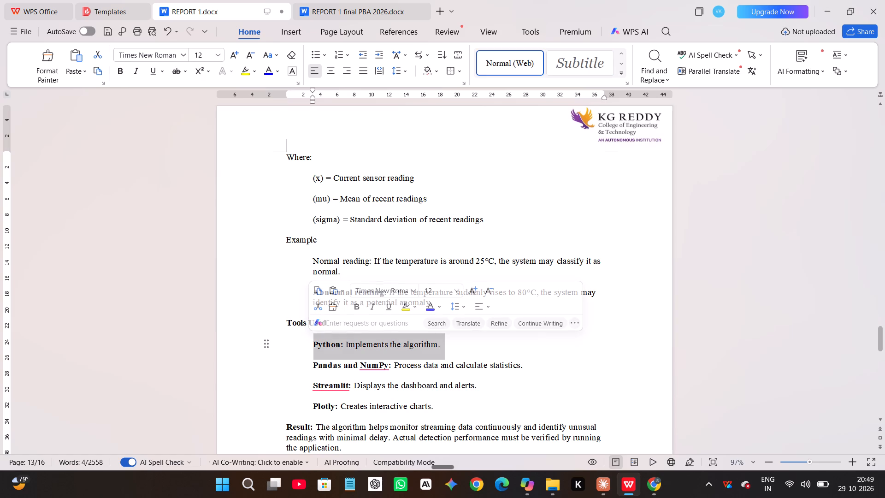
pyautogui.click(284, 297)
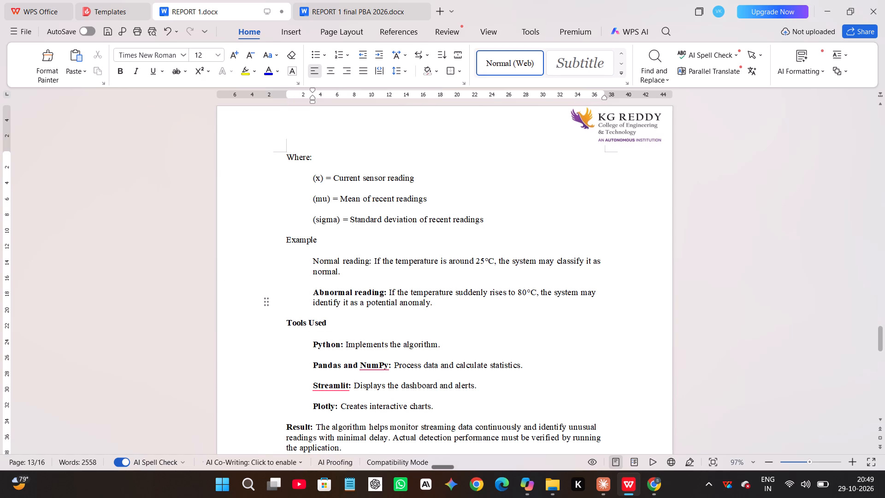
# Make the label "Normal reading:" and the "Example" heading above it bold.
pyautogui.moveTo(372, 261); pyautogui.dragTo(313, 259)
pyautogui.click(231, 225)
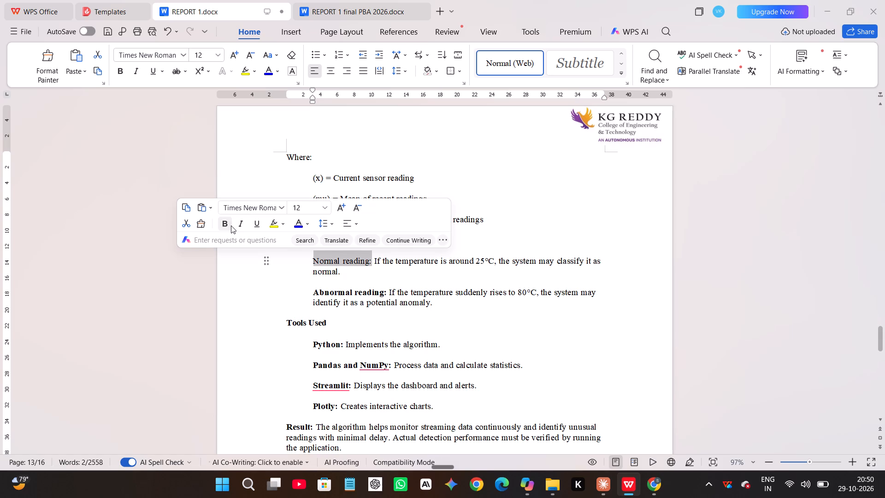
pyautogui.click(266, 262)
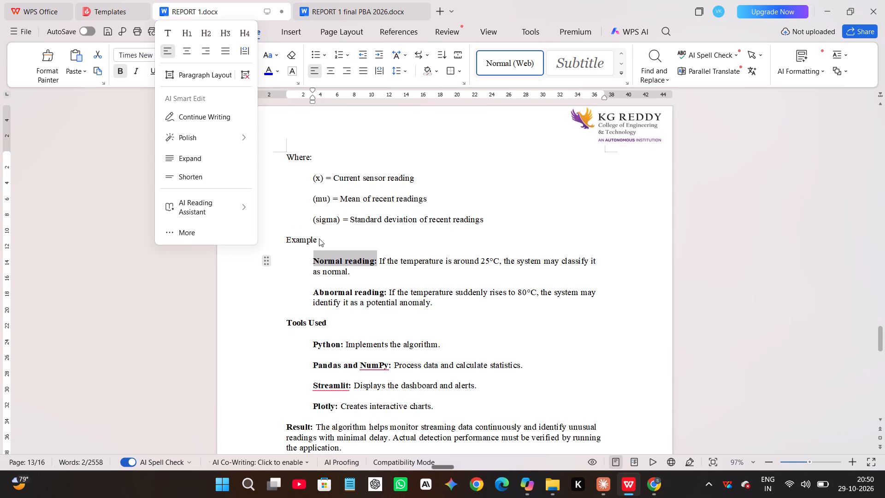
pyautogui.moveTo(320, 240); pyautogui.dragTo(277, 233)
pyautogui.click(282, 234)
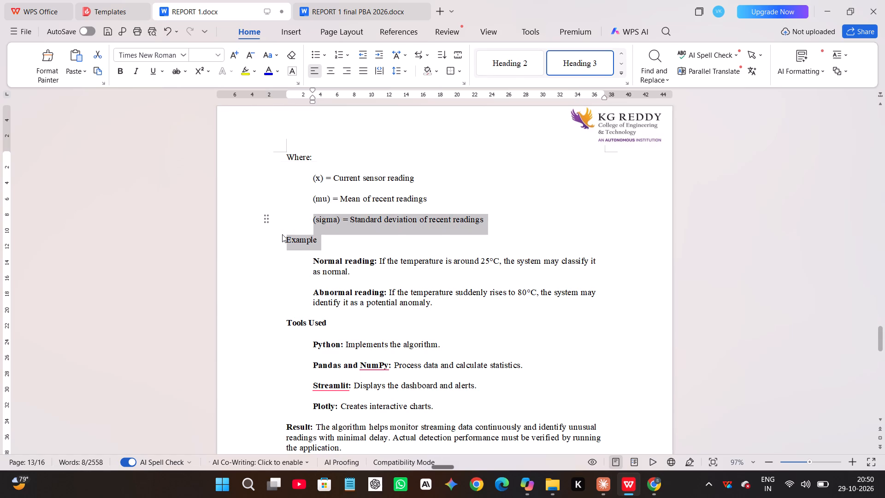
pyautogui.moveTo(331, 244); pyautogui.dragTo(277, 237)
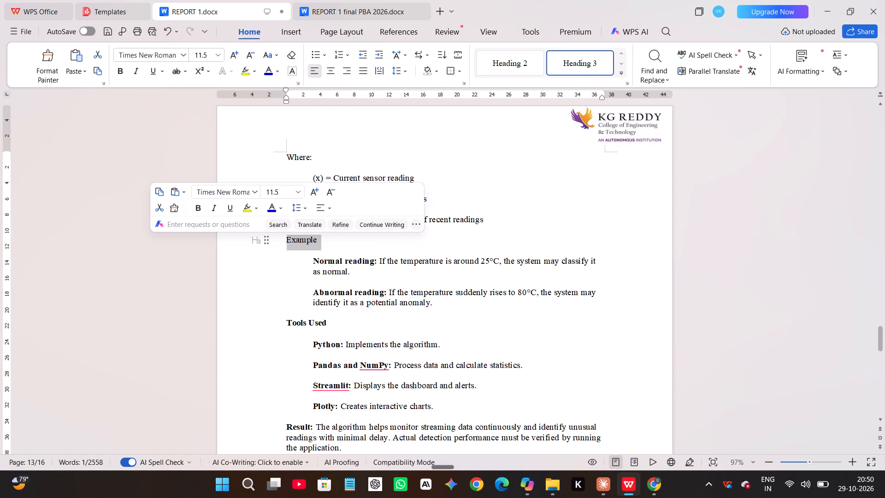
pyautogui.click(199, 213)
pyautogui.click(319, 263)
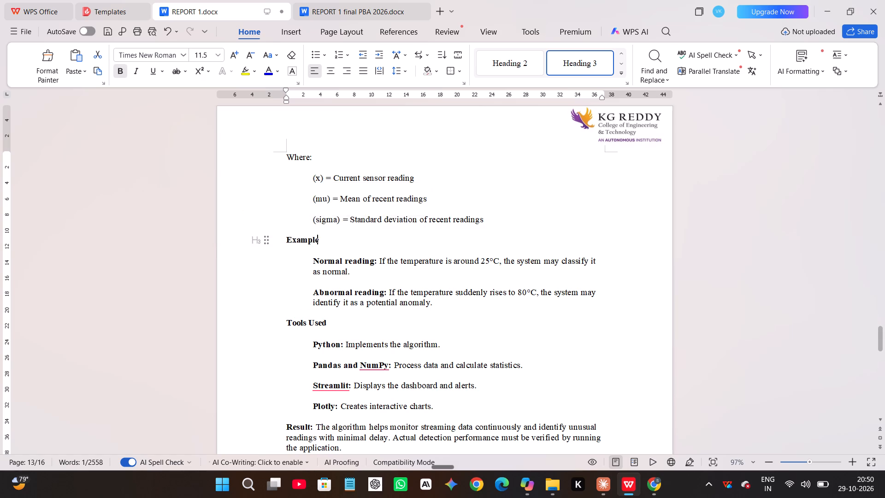
# Delete the backslash before "mu" in the formula under Anomaly Detection Formula.
pyautogui.scroll(3, 319, 263)
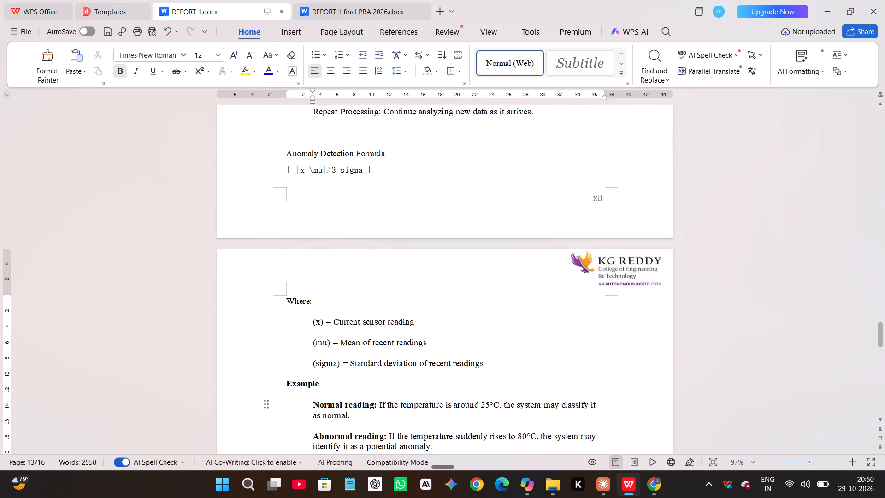
pyautogui.scroll(1, 319, 263)
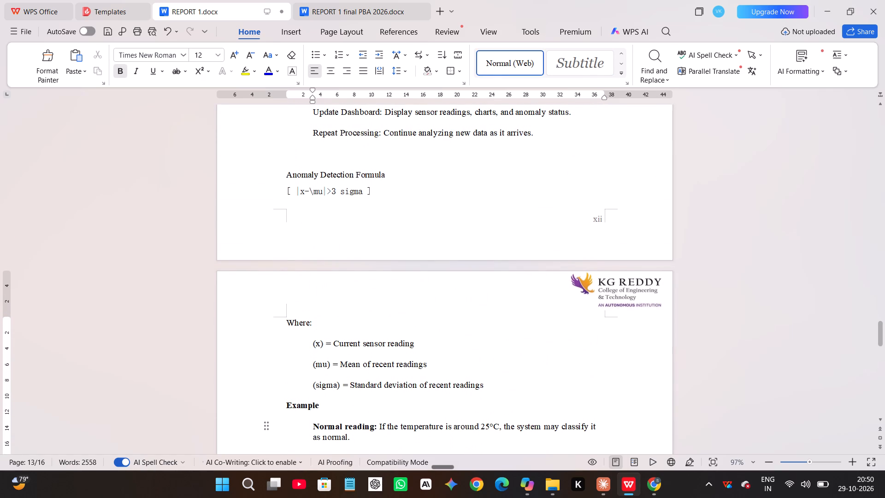
pyautogui.click(313, 194)
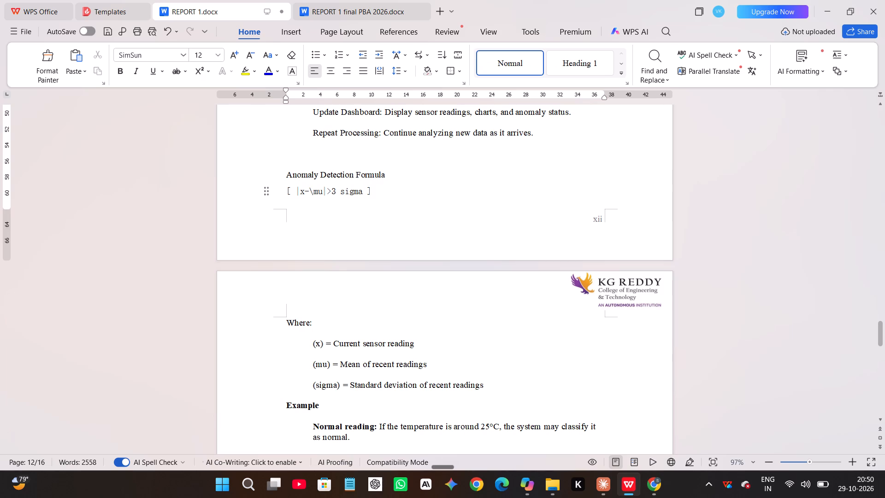
pyautogui.press('BackSpace')
# Delete the empty numbered items 1, 2 and 3 around the first entry under Algorithm Steps.
pyautogui.scroll(2, 365, 193)
pyautogui.scroll(1, 337, 282)
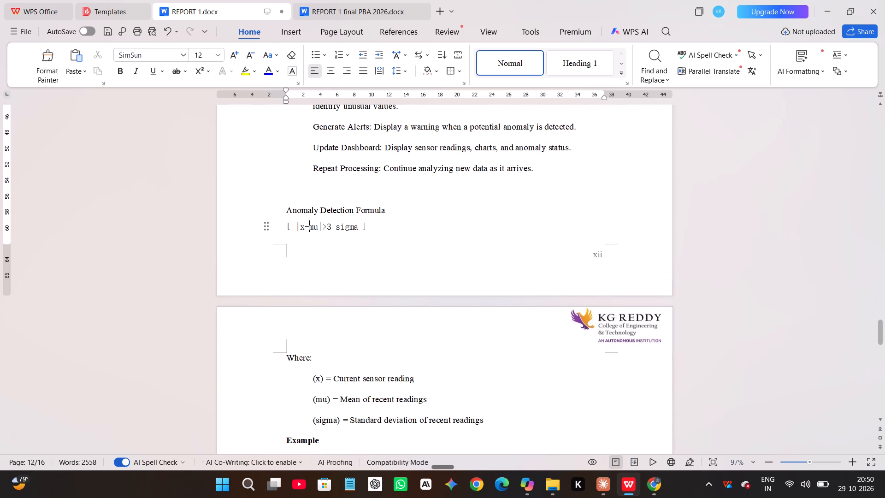
pyautogui.scroll(4, 337, 282)
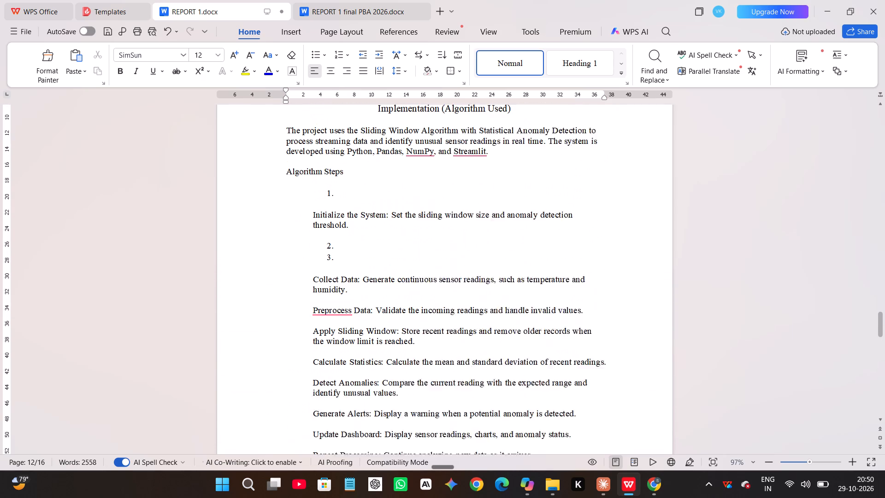
pyautogui.scroll(1, 337, 282)
pyautogui.click(338, 290)
pyautogui.press('BackSpace')
pyautogui.press('BackSpace')
pyautogui.press('BackSpace')
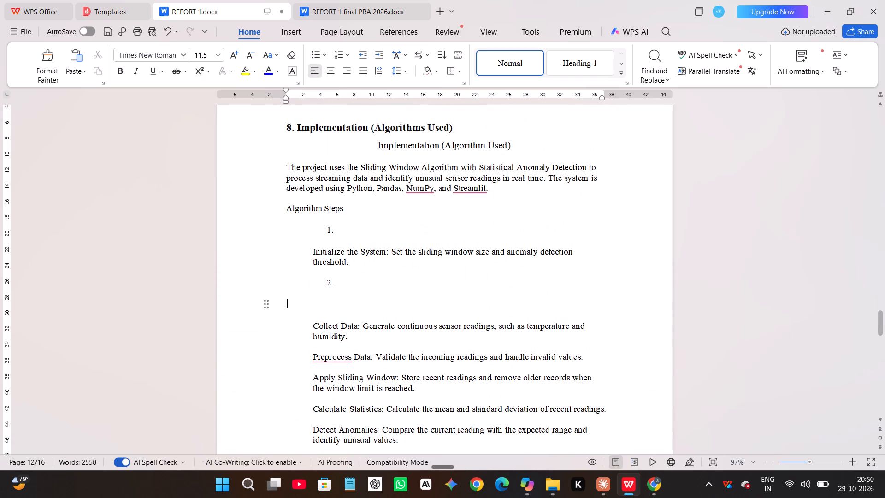
pyautogui.press('BackSpace')
pyautogui.press('Up')
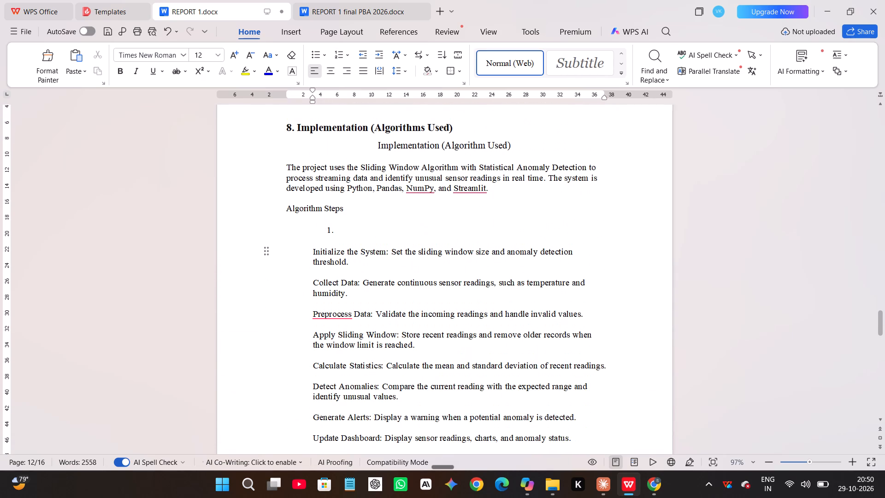
pyautogui.press('Up')
pyautogui.press('BackSpace')
pyautogui.press('BackSpace')
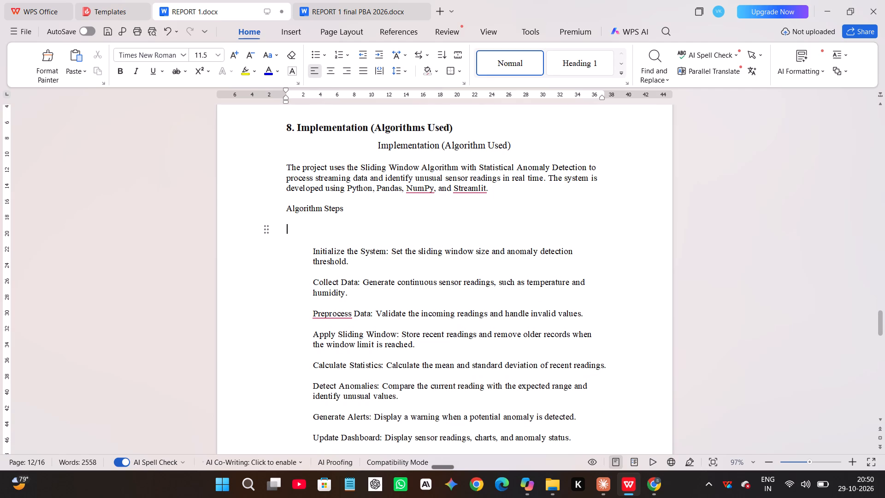
pyautogui.press('BackSpace')
# Make the whole heading "Algorithm Steps" bold.
pyautogui.moveTo(338, 290); pyautogui.dragTo(379, 261)
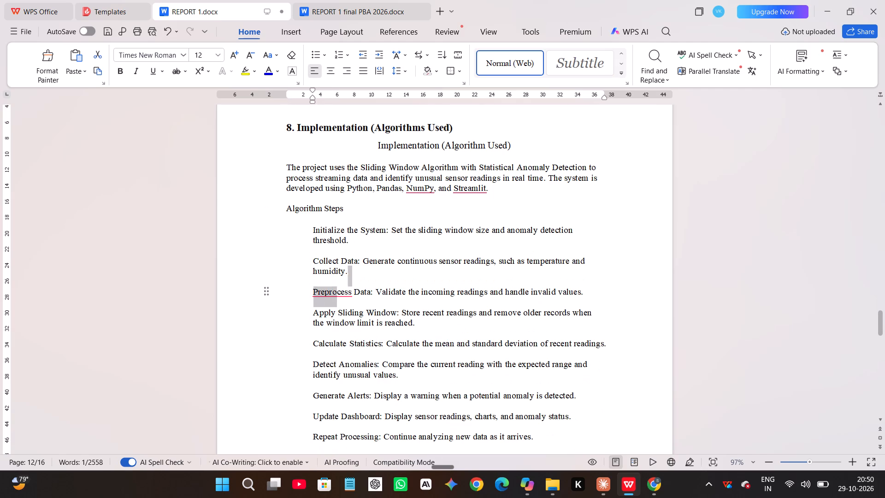
pyautogui.moveTo(379, 261); pyautogui.dragTo(382, 213)
pyautogui.click(382, 213)
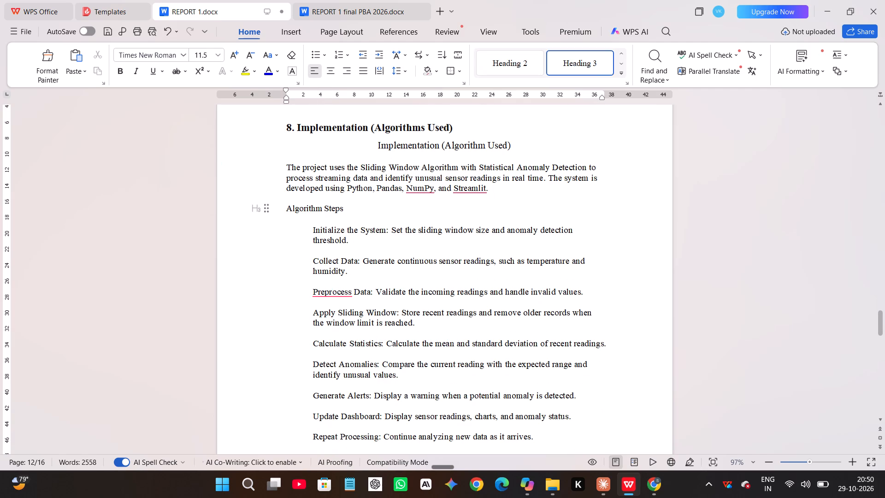
pyautogui.hscroll(-2, 366, 214)
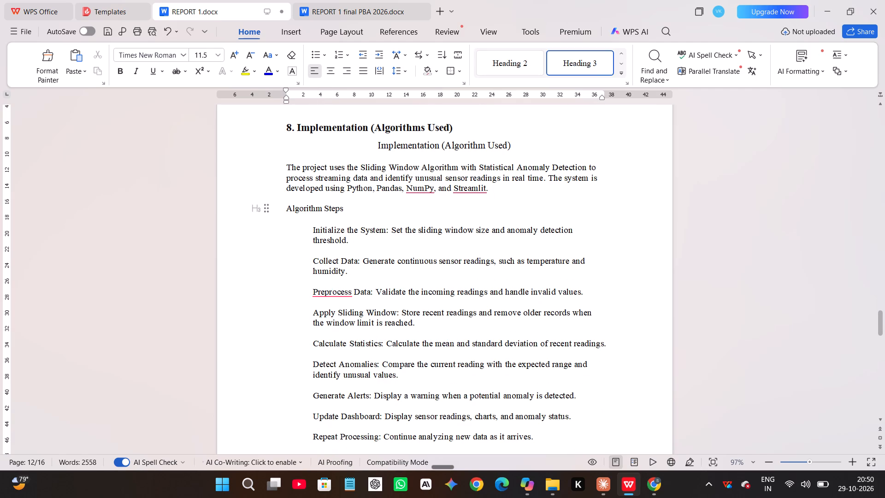
pyautogui.hscroll(-1, 366, 214)
pyautogui.click(366, 214)
pyautogui.click(366, 214)
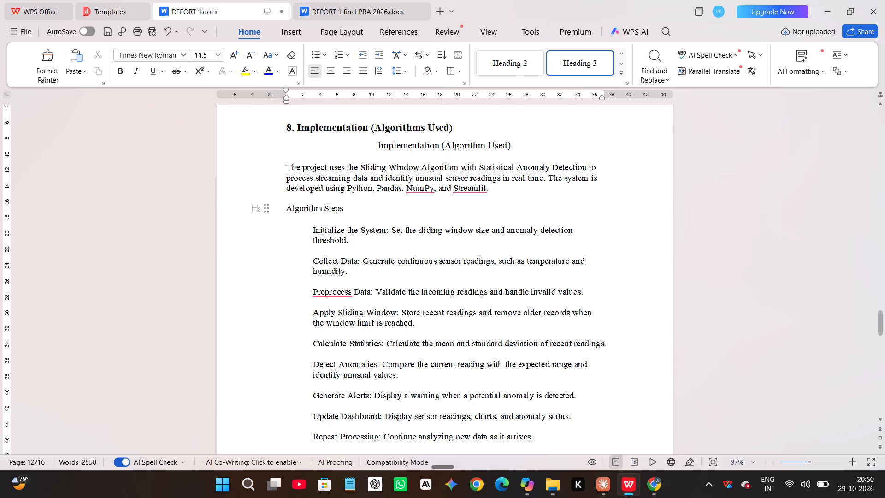
pyautogui.moveTo(359, 211); pyautogui.dragTo(289, 209)
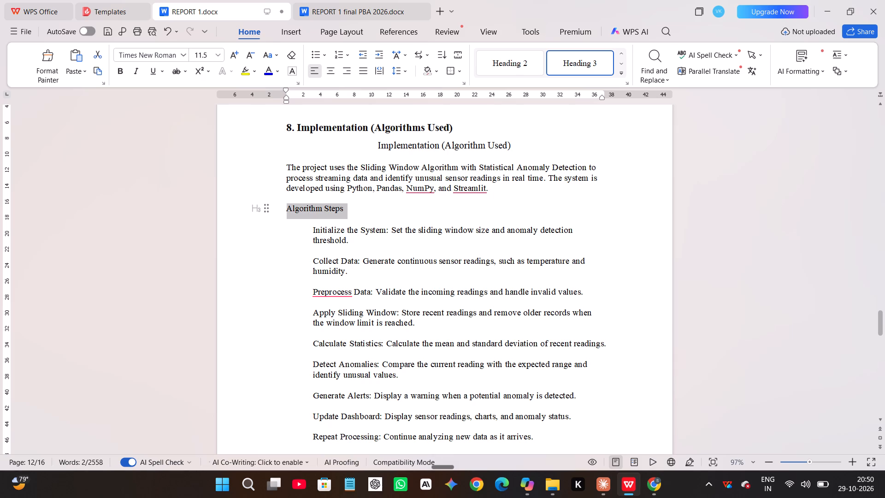
pyautogui.moveTo(289, 209); pyautogui.dragTo(290, 209)
pyautogui.click(201, 180)
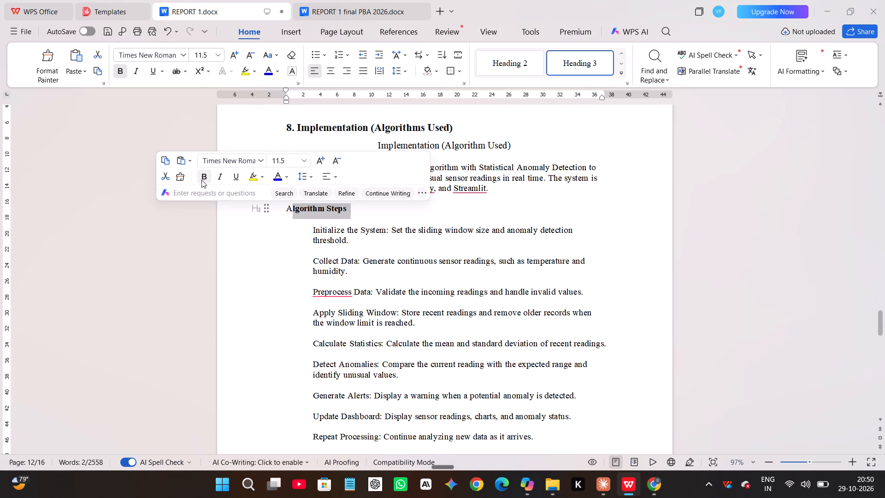
pyautogui.doubleClick(288, 207)
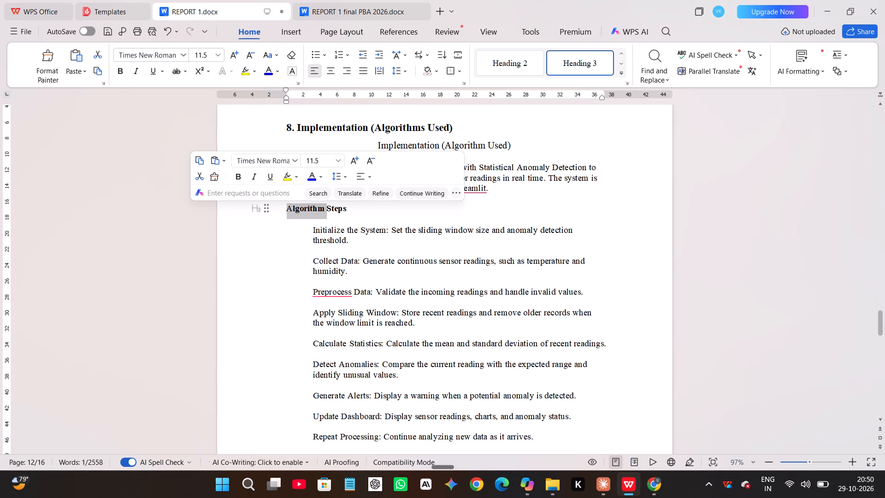
pyautogui.click(236, 173)
pyautogui.click(309, 245)
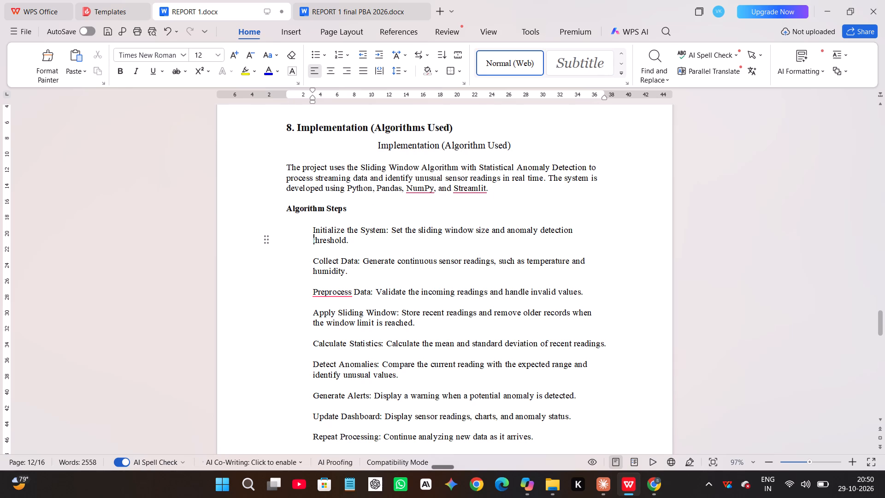
# Make the labels "Initialize the System:" and "Collect Data:" bold in the Algorithm Steps list.
pyautogui.moveTo(389, 229); pyautogui.dragTo(319, 229)
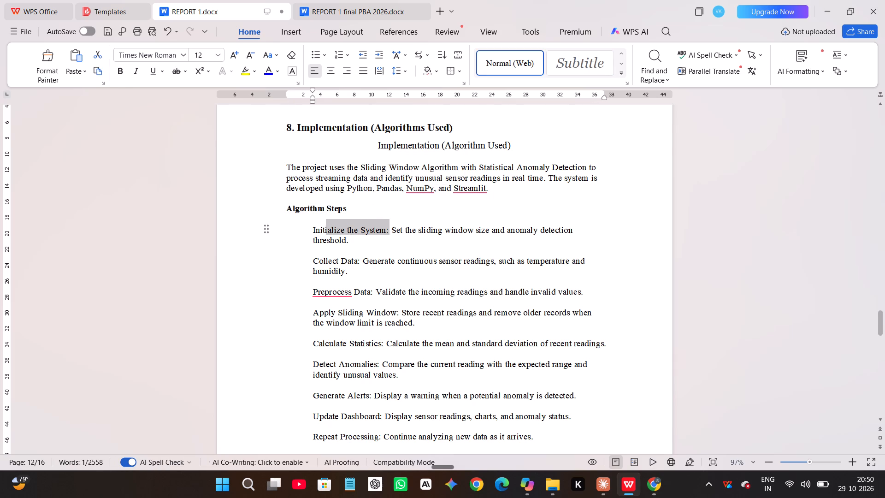
pyautogui.moveTo(319, 229); pyautogui.dragTo(309, 230)
pyautogui.click(224, 192)
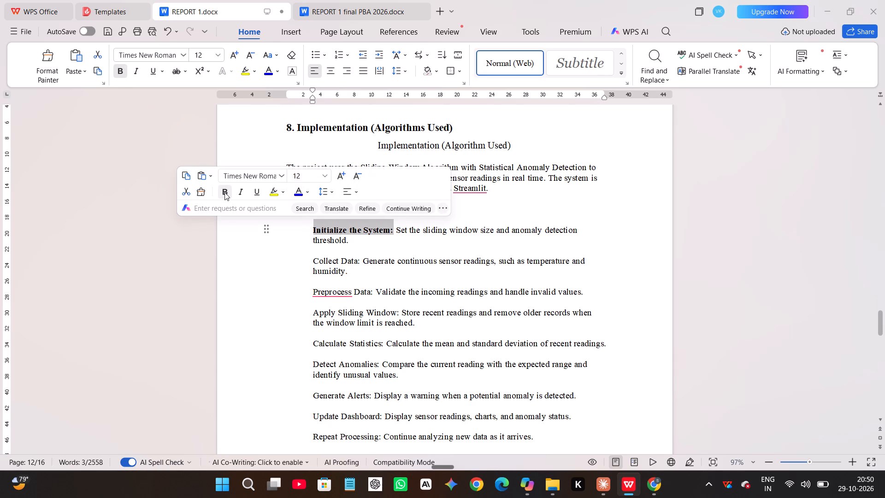
pyautogui.moveTo(361, 263); pyautogui.dragTo(309, 255)
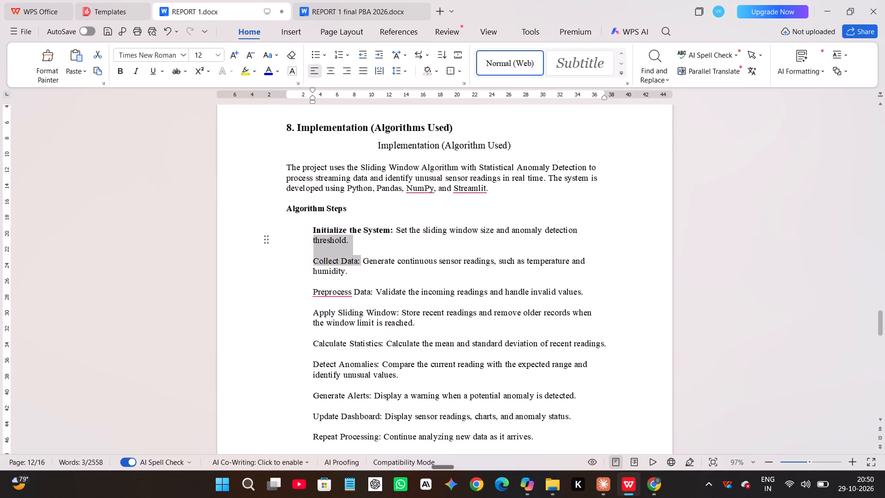
pyautogui.moveTo(309, 255); pyautogui.dragTo(312, 260)
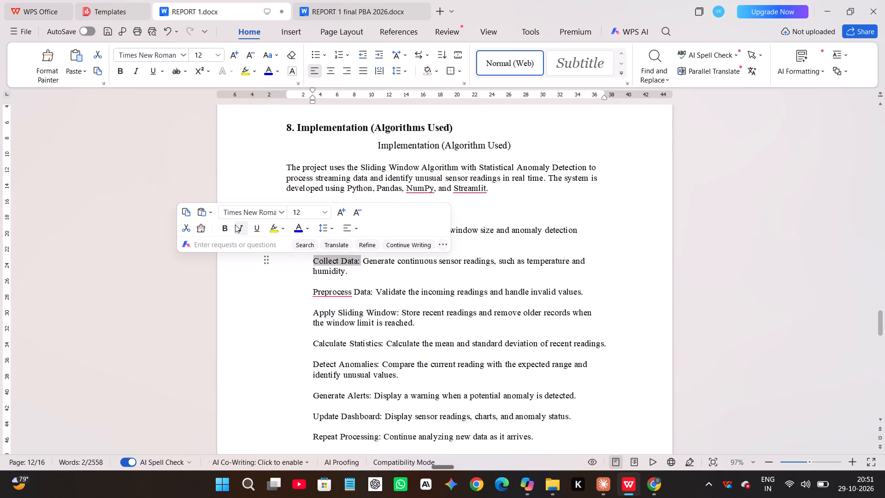
pyautogui.doubleClick(224, 225)
pyautogui.click(224, 225)
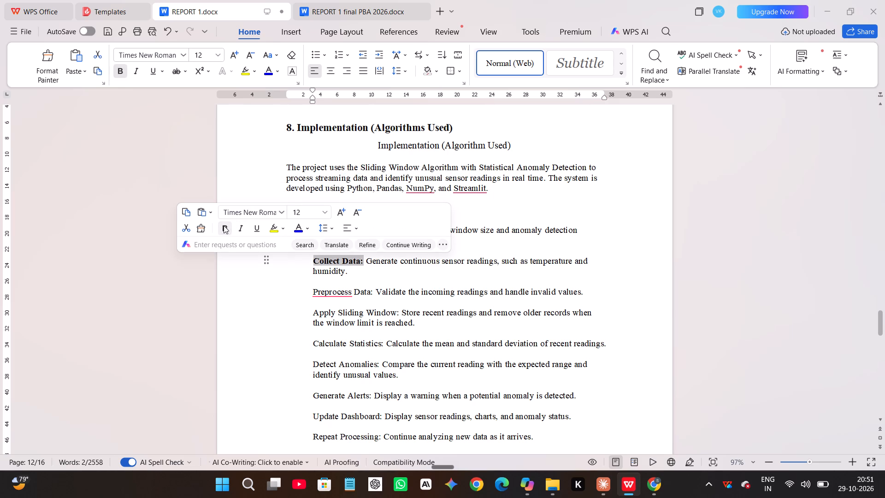
# Make the labels "Preprocess Data:" and "Apply Sliding Window:" bold in the Algorithm Steps list.
pyautogui.moveTo(376, 296); pyautogui.dragTo(330, 288)
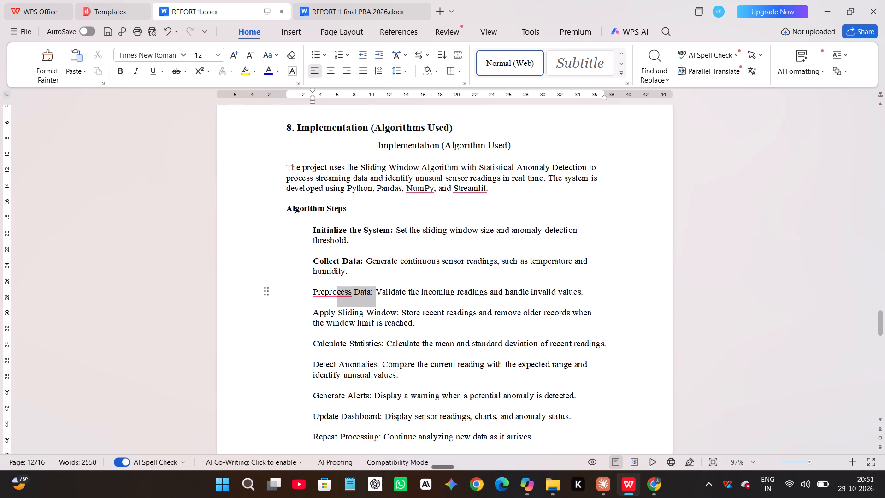
pyautogui.moveTo(330, 288); pyautogui.dragTo(307, 285)
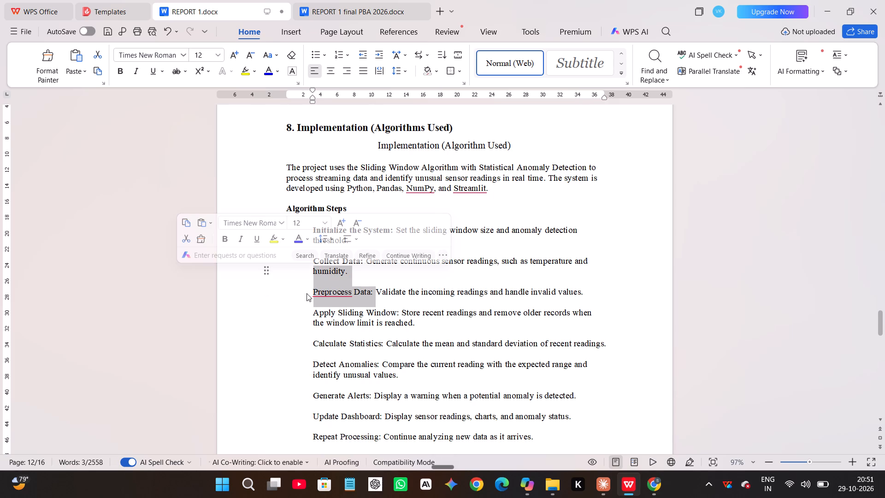
pyautogui.click(319, 284)
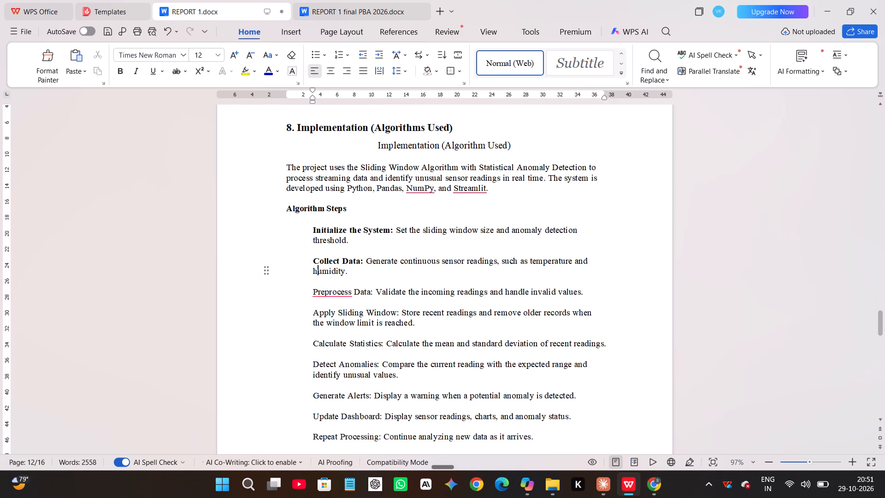
pyautogui.moveTo(372, 290); pyautogui.dragTo(307, 289)
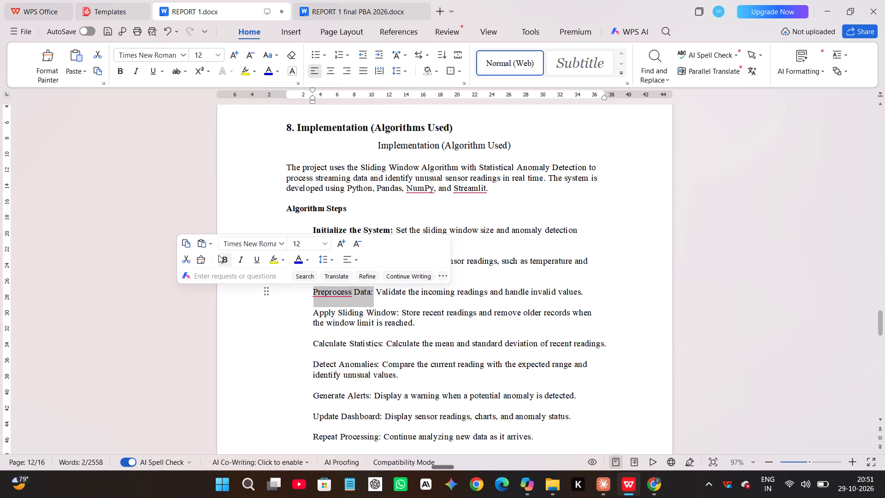
pyautogui.click(218, 255)
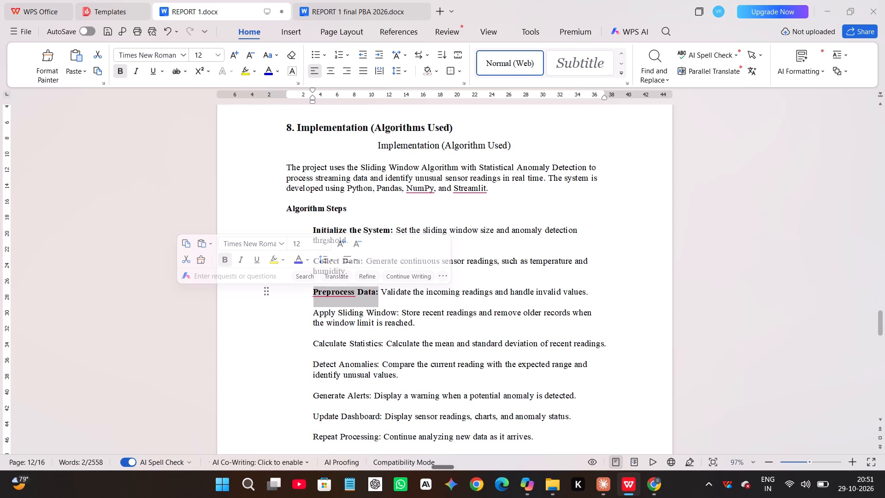
pyautogui.doubleClick(397, 313)
pyautogui.moveTo(397, 313); pyautogui.dragTo(401, 308)
pyautogui.doubleClick(401, 308)
pyautogui.doubleClick(401, 308)
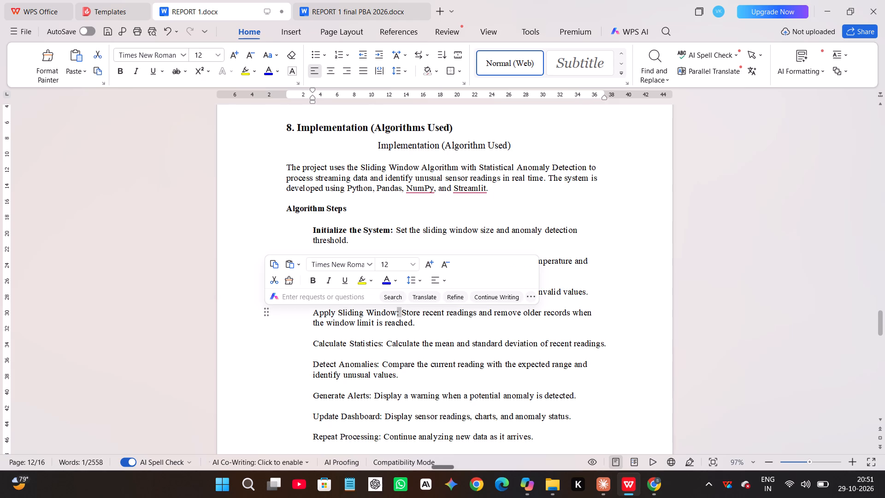
pyautogui.doubleClick(398, 314)
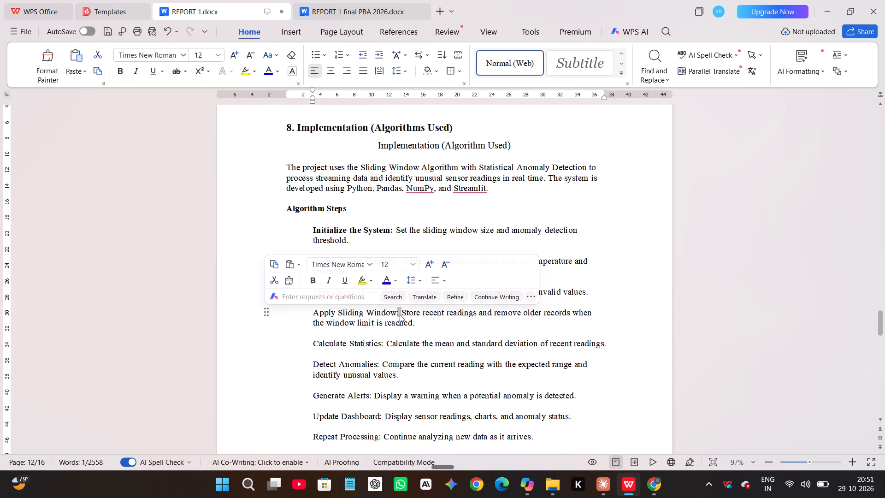
pyautogui.click(402, 310)
pyautogui.moveTo(402, 310); pyautogui.dragTo(401, 310)
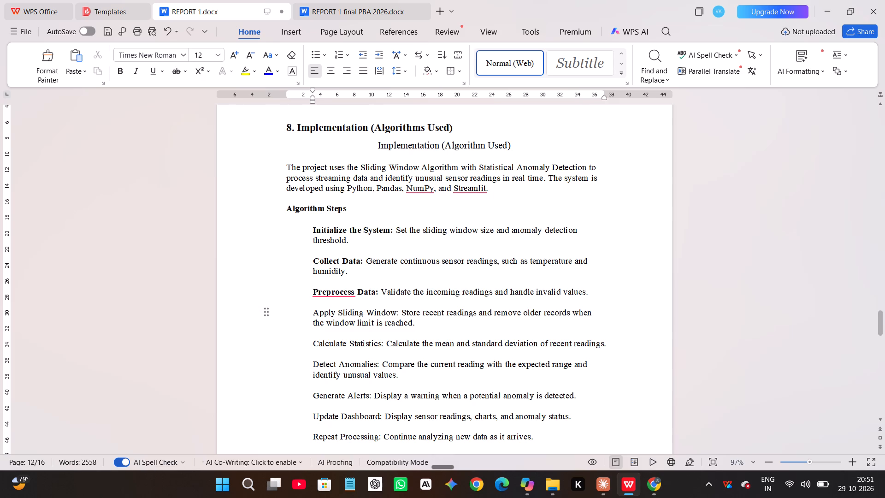
pyautogui.moveTo(401, 310); pyautogui.dragTo(309, 310)
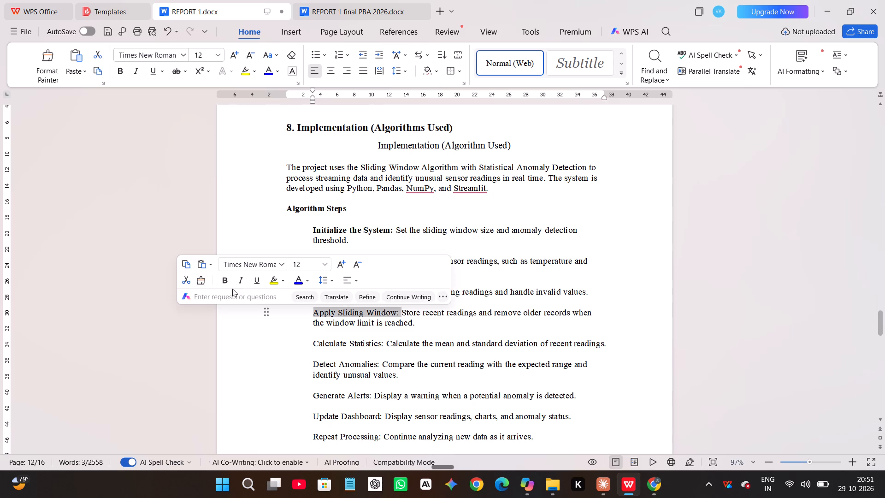
pyautogui.click(225, 283)
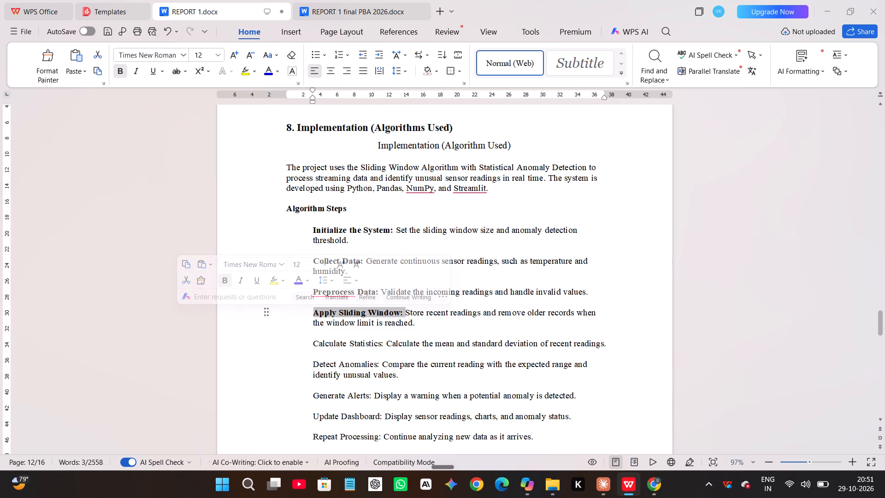
# Make the labels "Calculate Statistics:" and "Detect Anomalies:" bold in the Algorithm Steps list.
pyautogui.moveTo(383, 341); pyautogui.dragTo(308, 345)
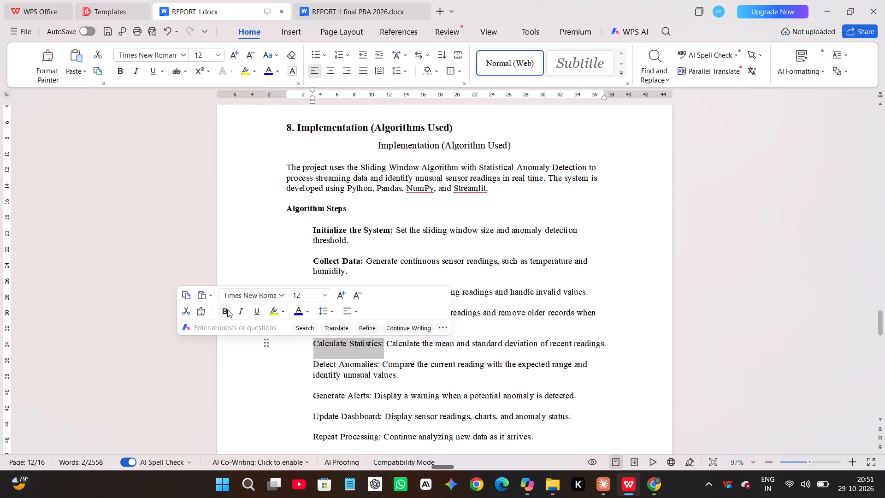
pyautogui.click(226, 309)
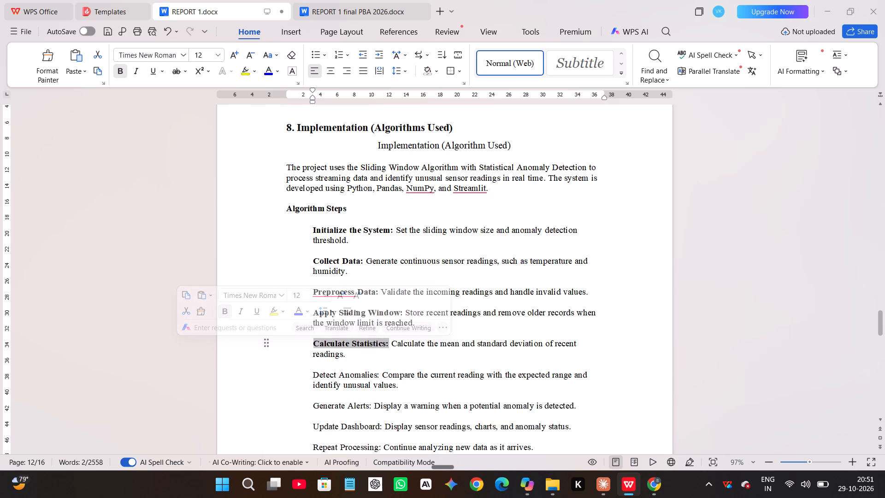
pyautogui.click(382, 375)
pyautogui.moveTo(382, 375); pyautogui.dragTo(327, 369)
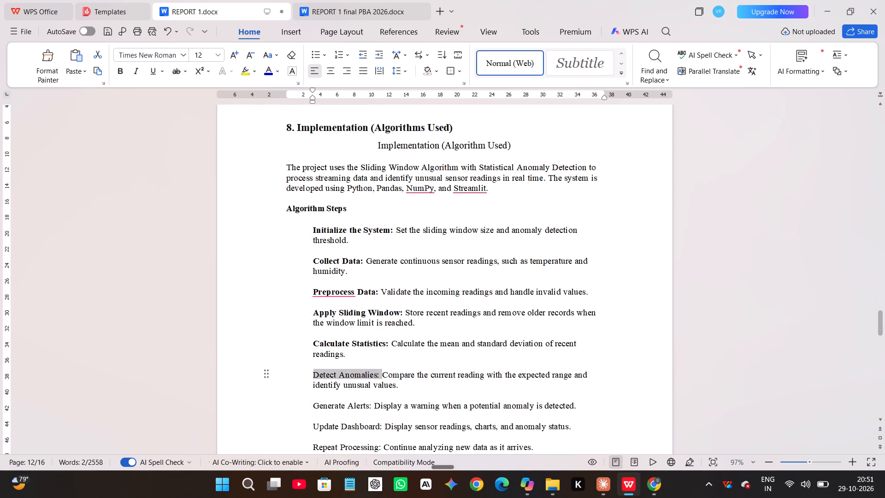
pyautogui.moveTo(327, 369); pyautogui.dragTo(310, 371)
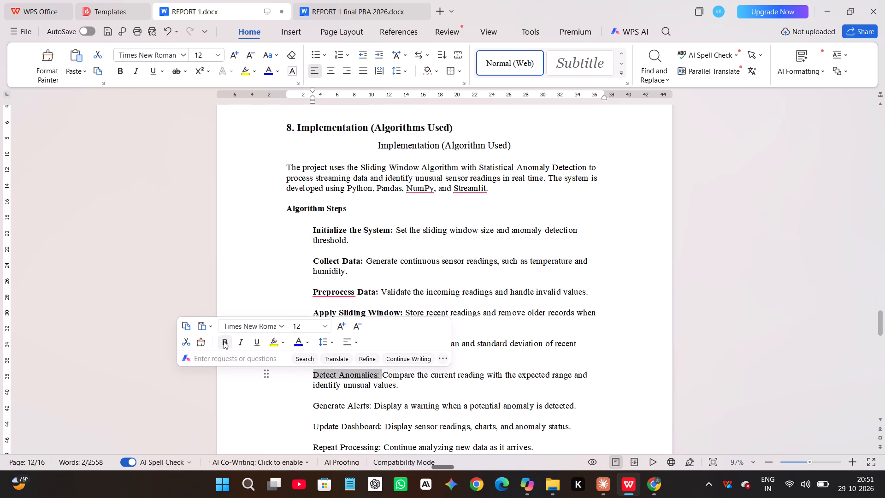
pyautogui.click(224, 341)
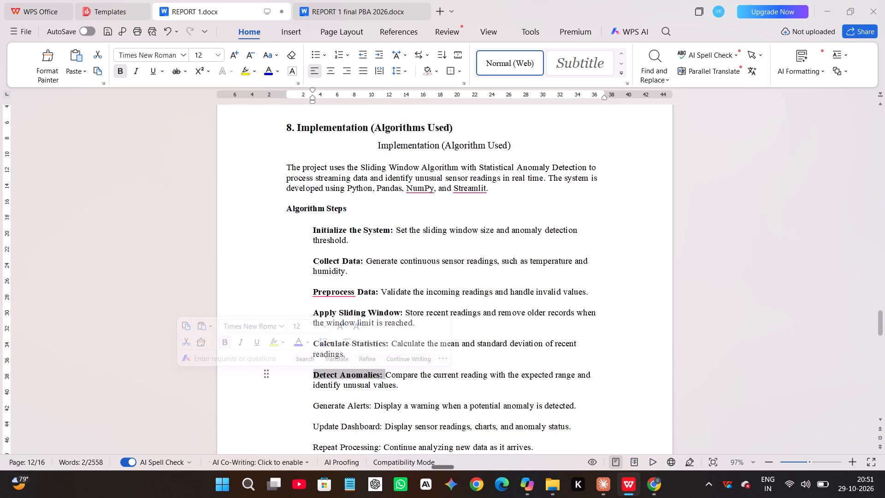
# Make the labels "Generate Alerts:" and "Update Dashboard:" bold in the Algorithm Steps list.
pyautogui.doubleClick(371, 414)
pyautogui.click(322, 407)
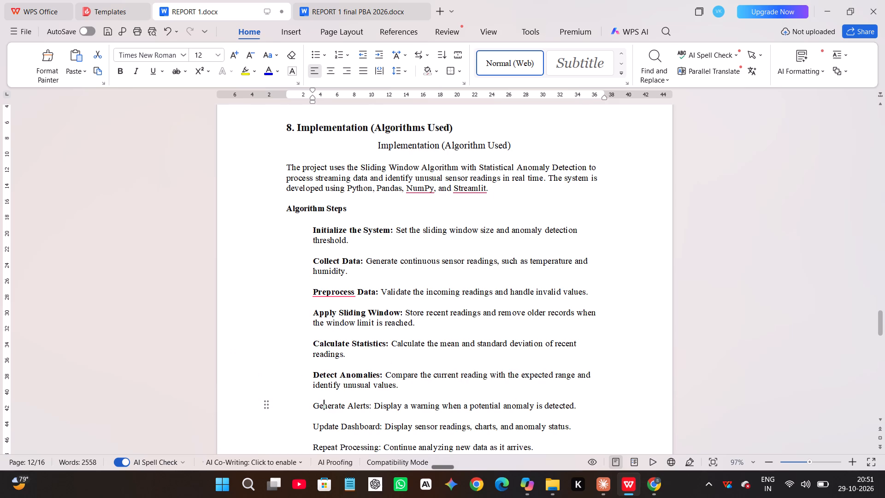
pyautogui.moveTo(317, 406); pyautogui.dragTo(375, 410)
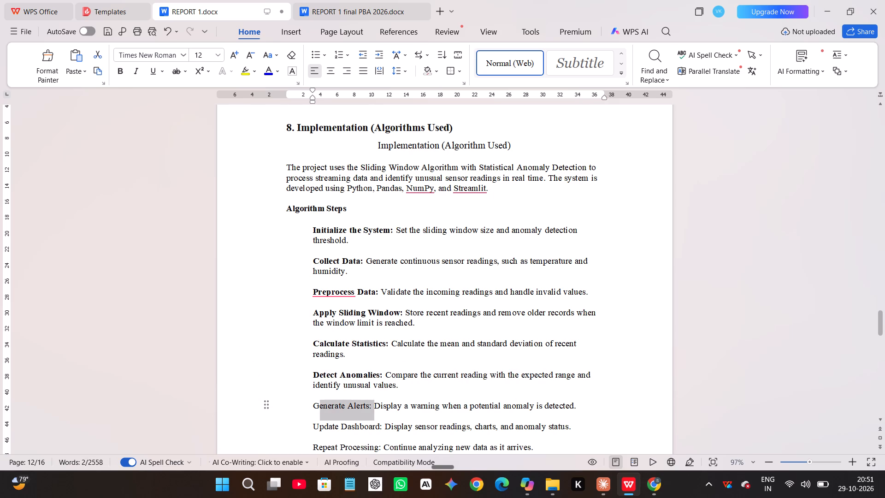
pyautogui.click(375, 410)
pyautogui.doubleClick(374, 406)
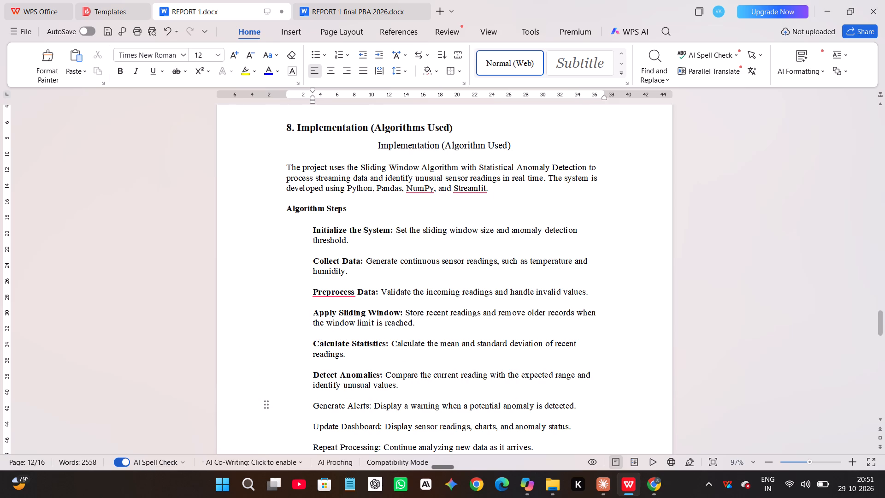
pyautogui.doubleClick(373, 405)
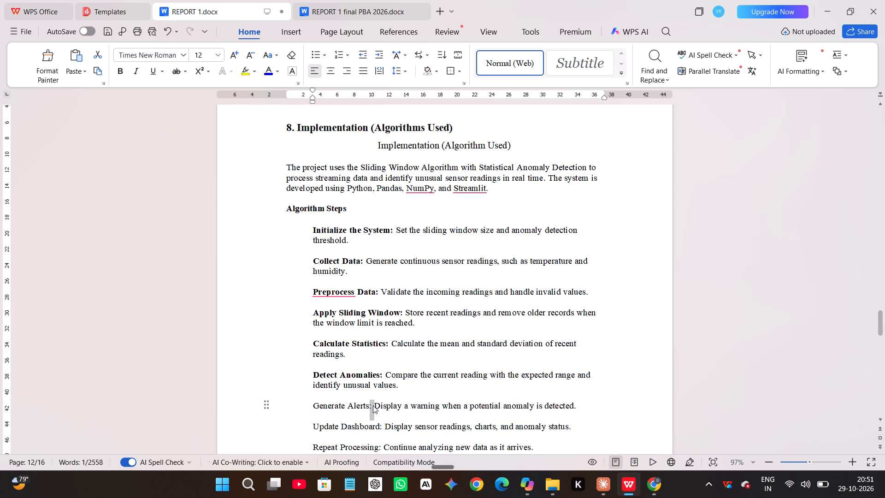
pyautogui.moveTo(311, 409); pyautogui.dragTo(372, 416)
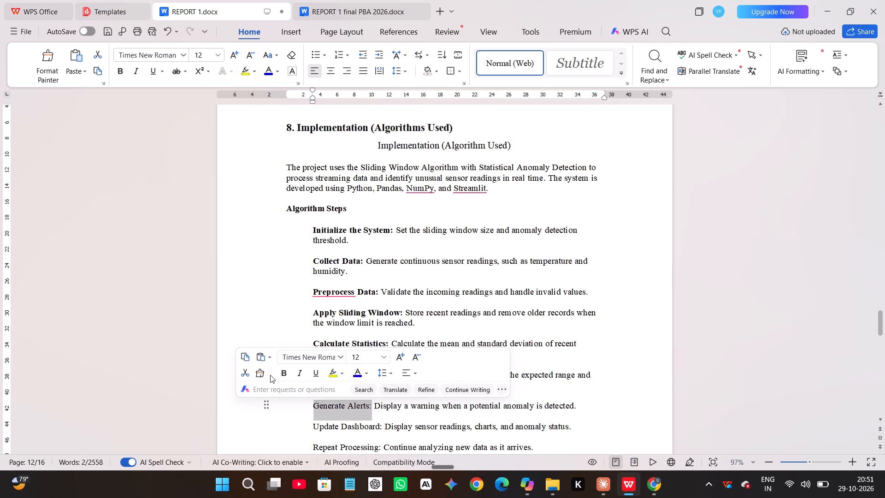
pyautogui.click(282, 376)
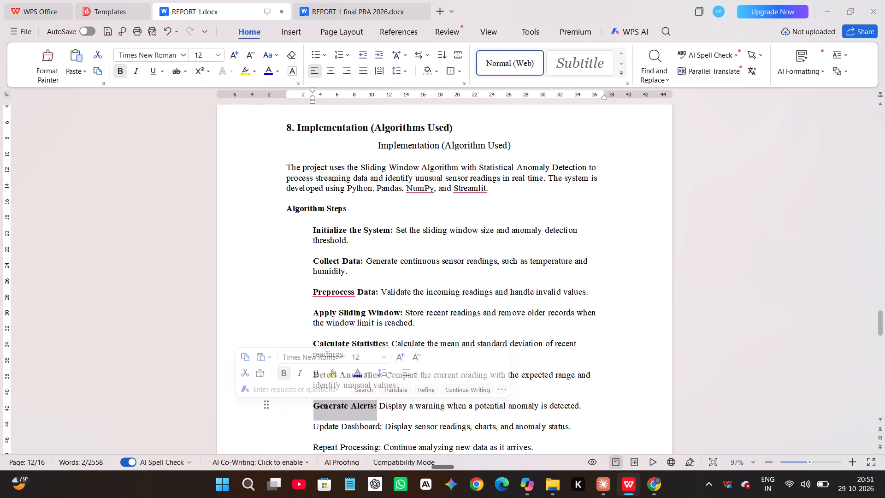
pyautogui.moveTo(382, 427); pyautogui.dragTo(308, 423)
pyautogui.click(230, 391)
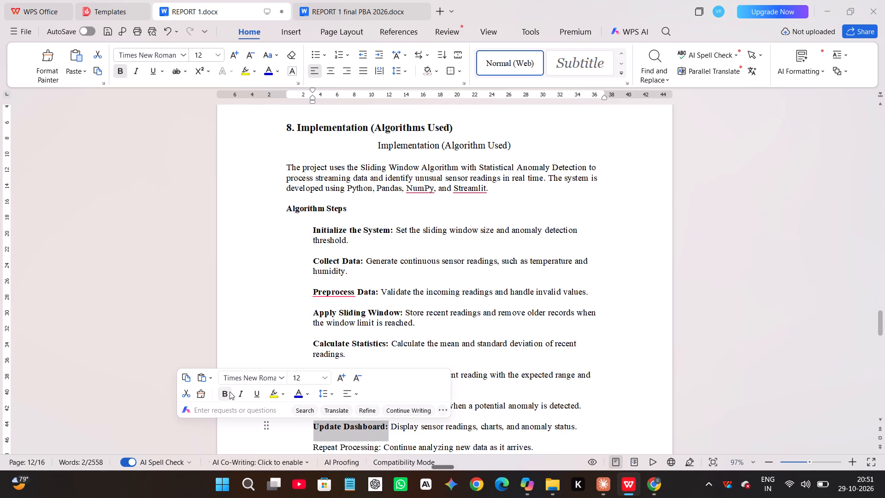
pyautogui.click(361, 434)
# Make the label "Repeat Processing:" bold in the last entry of the Algorithm Steps list.
pyautogui.scroll(-2, 361, 434)
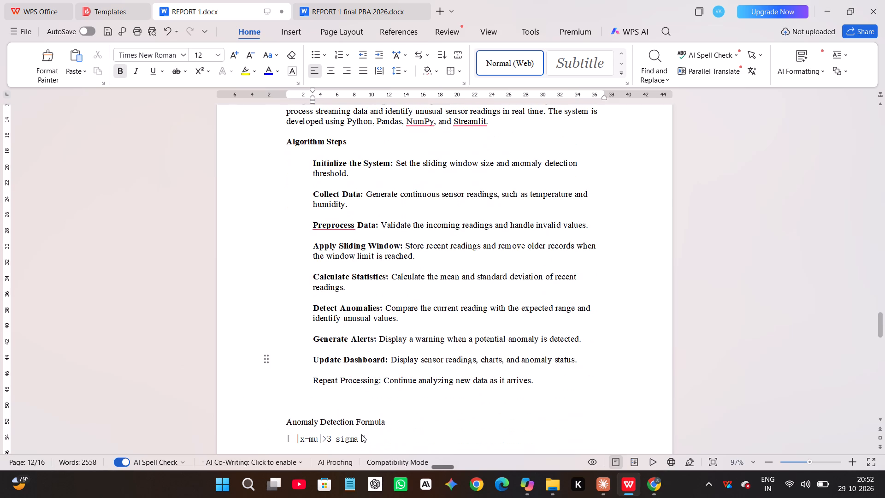
pyautogui.moveTo(380, 385); pyautogui.dragTo(386, 375)
pyautogui.click(386, 375)
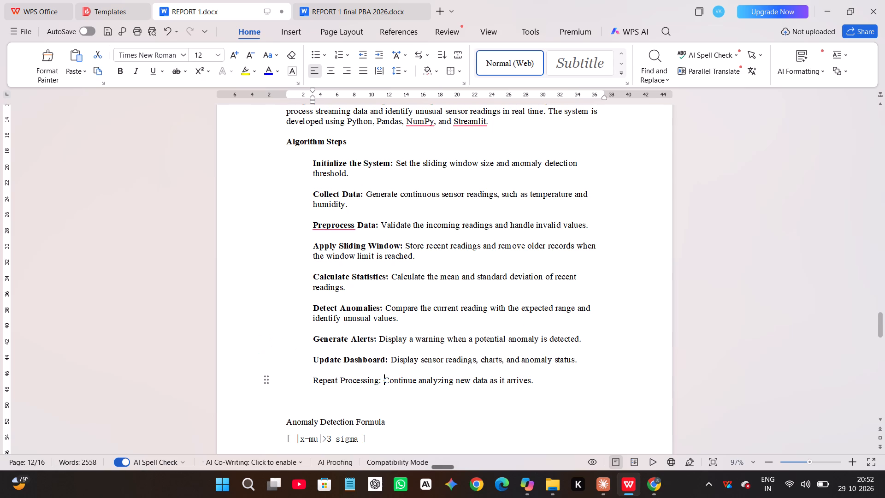
pyautogui.moveTo(386, 375); pyautogui.dragTo(315, 383)
pyautogui.click(224, 350)
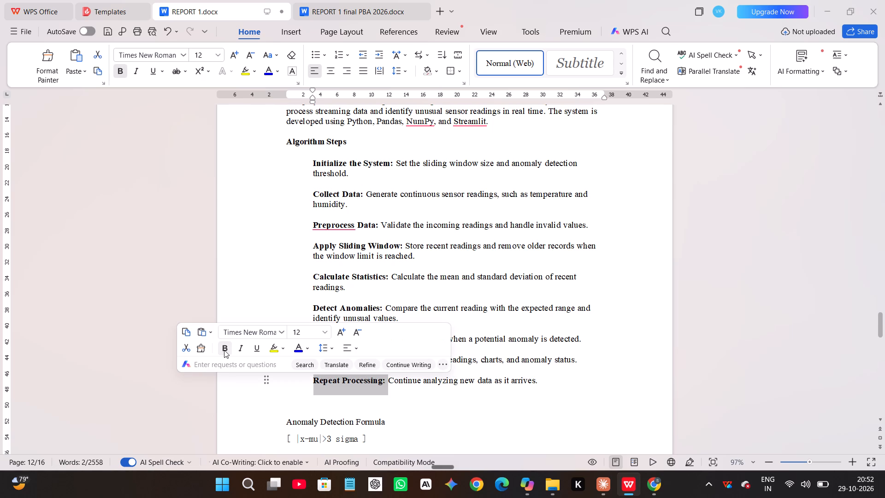
pyautogui.click(270, 373)
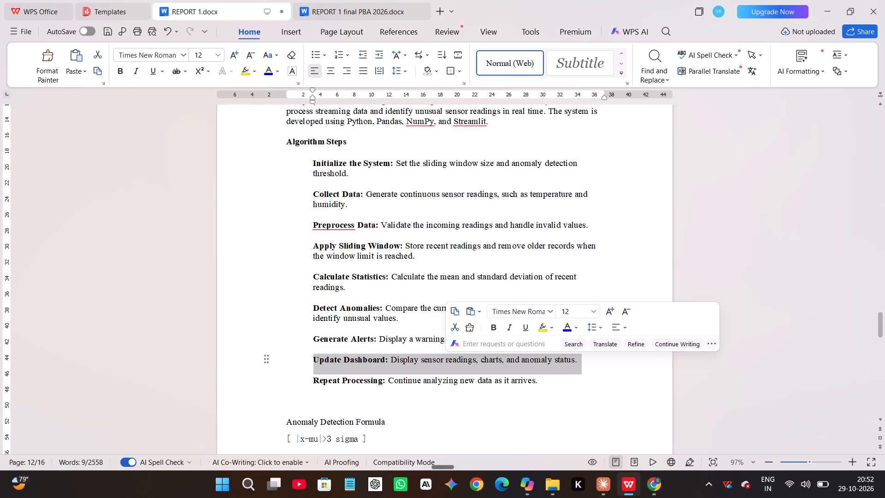
pyautogui.click(284, 352)
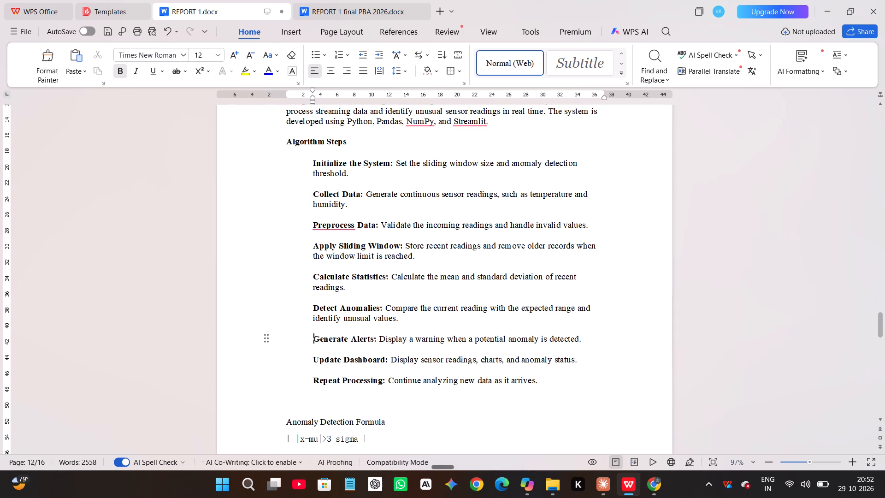
# Remove the indent from the first four Algorithm Steps entries, Initialize the System through Apply Sliding Window, keeping their wording intact.
pyautogui.click(309, 165)
pyautogui.press('BackSpace')
pyautogui.press('Down')
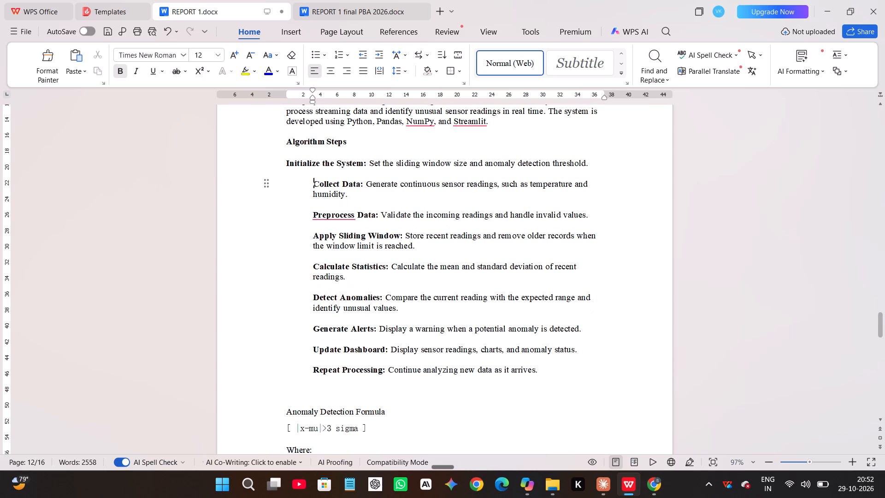
pyautogui.press('BackSpace')
pyautogui.press('Down')
pyautogui.press('BackSpace')
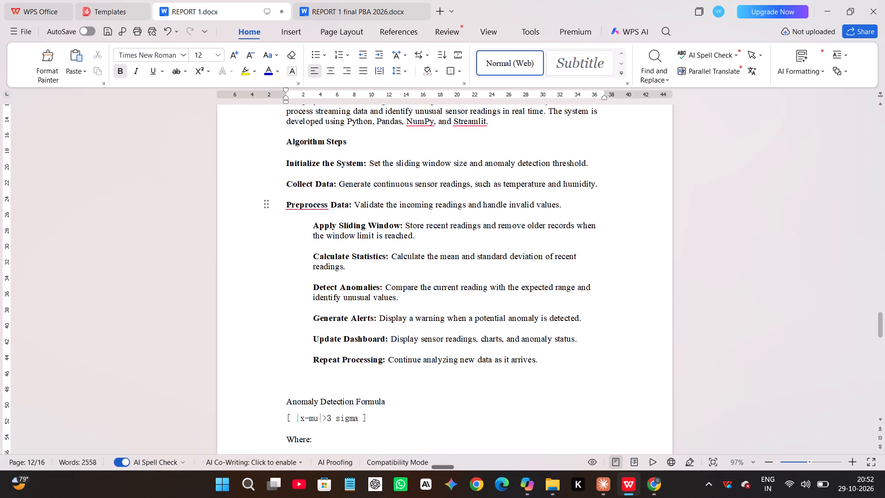
pyautogui.press('Down')
pyautogui.press('BackSpace')
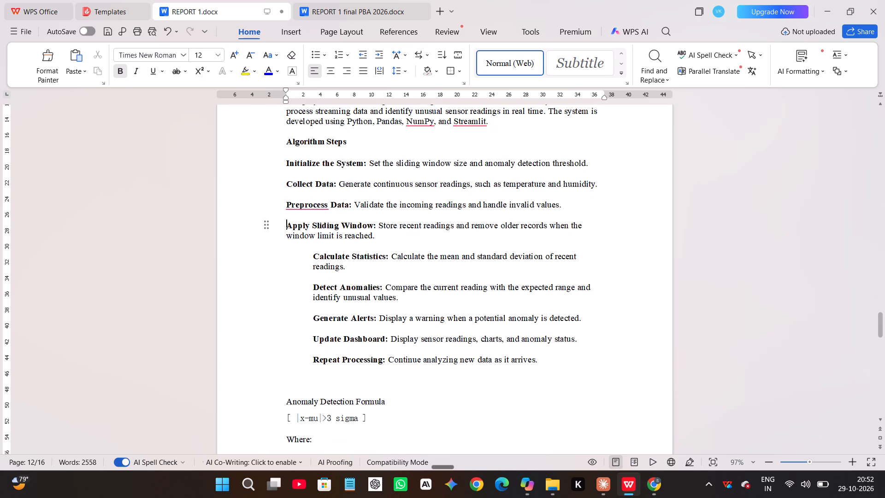
pyautogui.press('Down')
pyautogui.press('BackSpace')
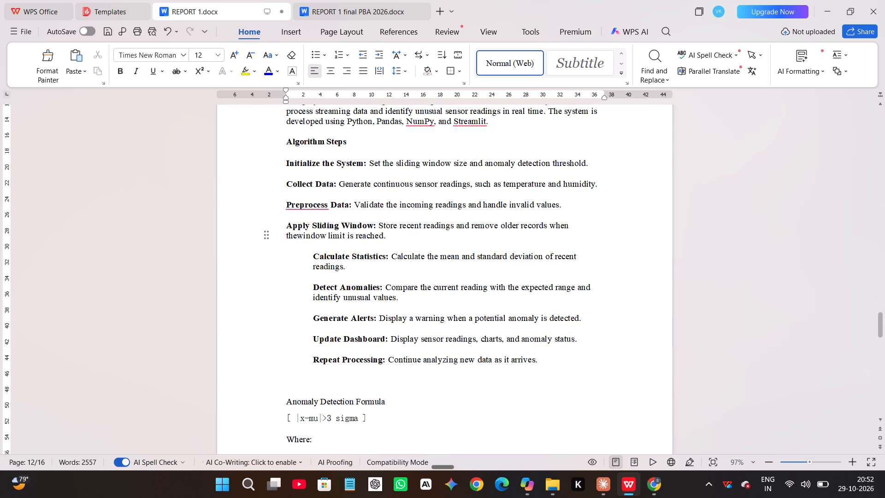
pyautogui.press('space')
# Remove the indent from the remaining five Algorithm Steps entries, Calculate Statistics through Repeat Processing.
pyautogui.press('Down')
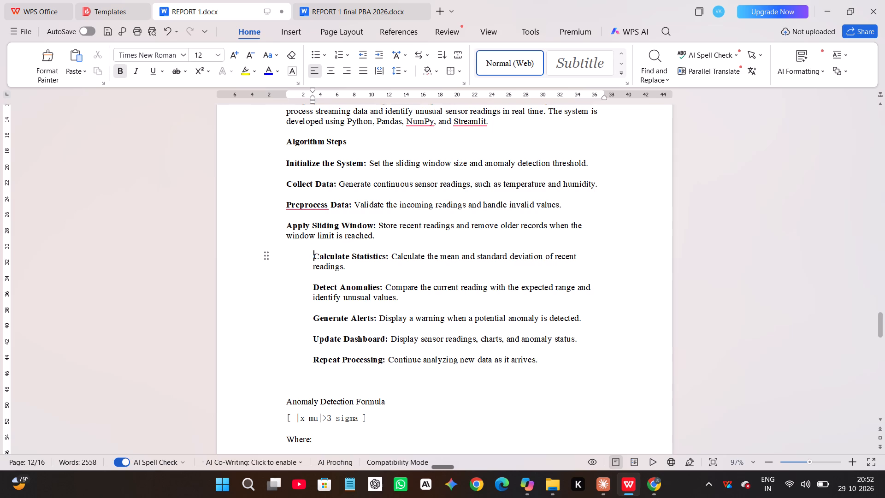
pyautogui.press('BackSpace')
pyautogui.press('Down')
pyautogui.press('BackSpace')
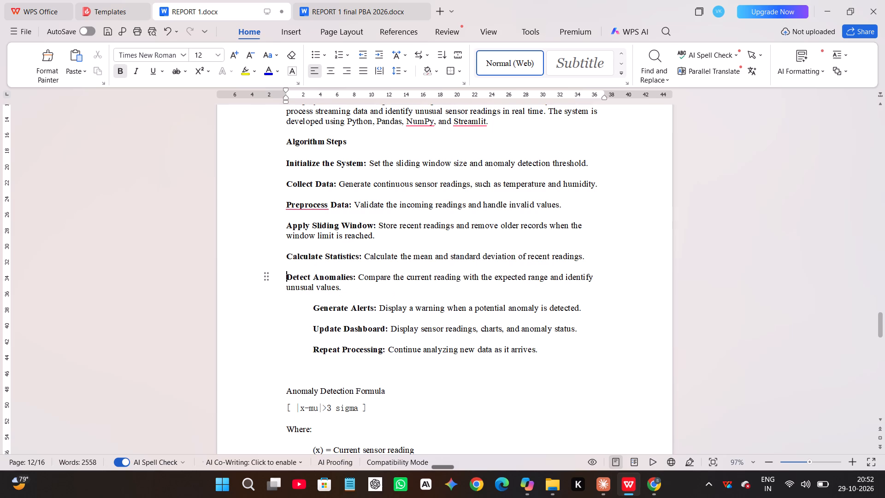
pyautogui.press('Down')
pyautogui.press('Down')
pyautogui.press('BackSpace')
pyautogui.press('Down')
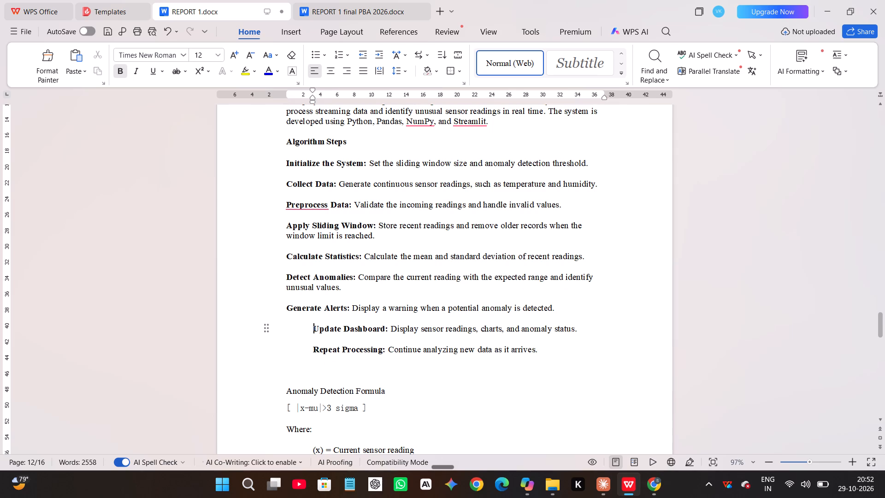
pyautogui.press('BackSpace')
pyautogui.press('Down')
pyautogui.press('BackSpace')
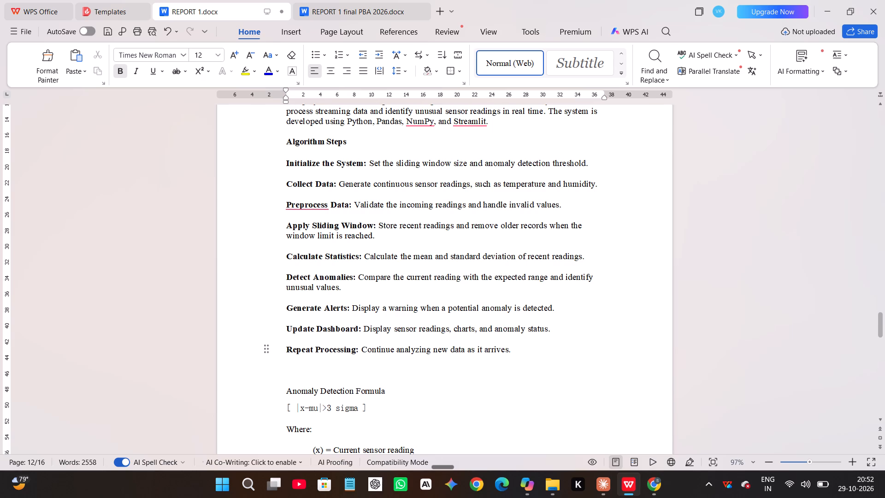
# Make the label "Where:" bold under the Anomaly Detection Formula.
pyautogui.scroll(-3, 364, 217)
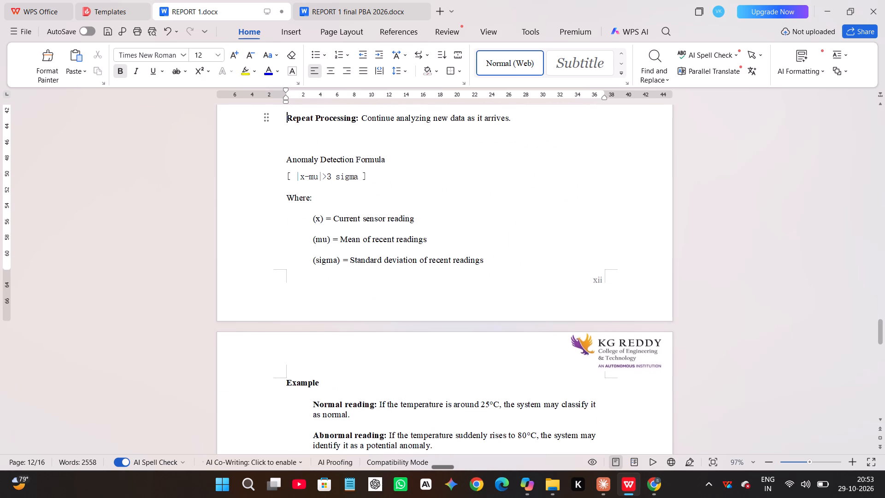
pyautogui.scroll(-1, 364, 217)
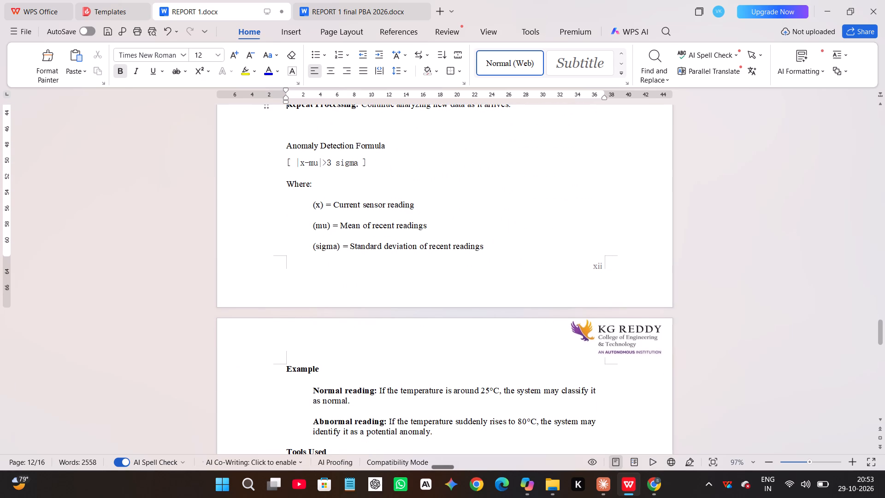
pyautogui.moveTo(316, 183); pyautogui.dragTo(278, 190)
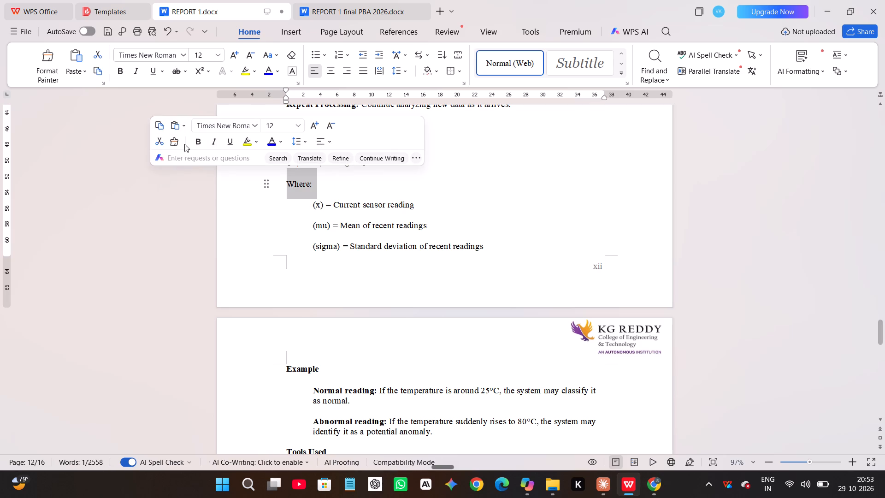
pyautogui.click(196, 143)
pyautogui.click(275, 227)
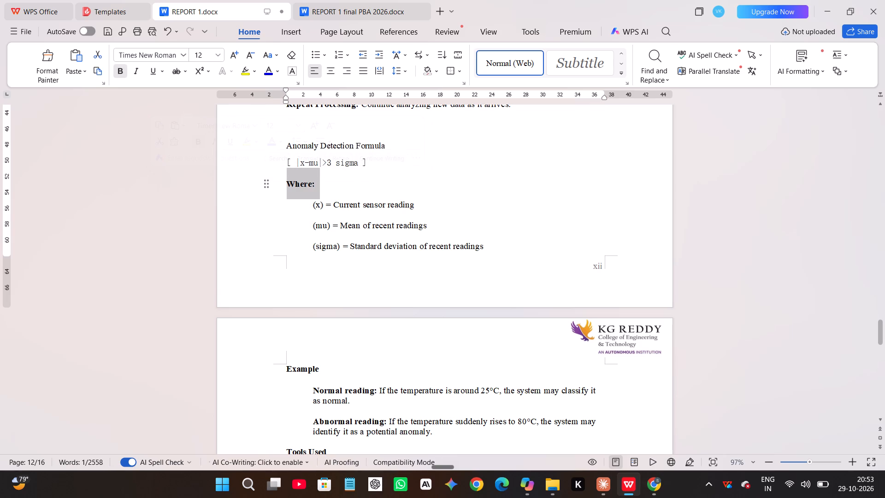
pyautogui.scroll(-1, 275, 227)
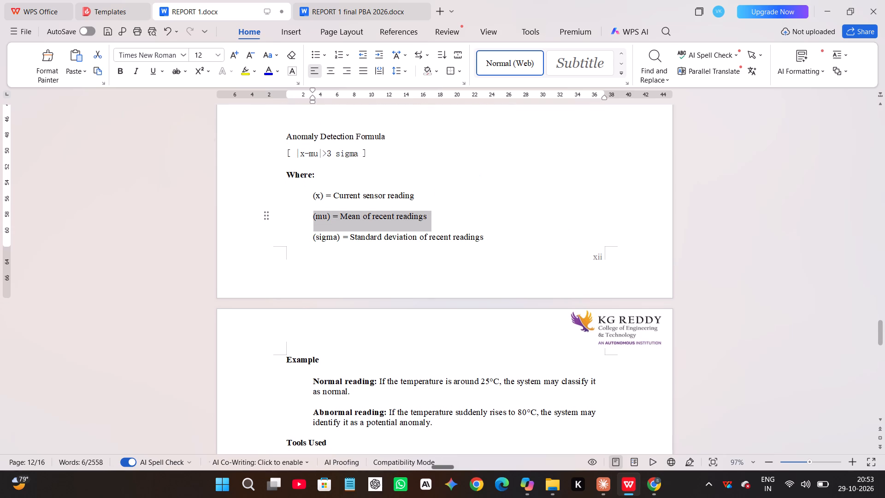
pyautogui.click(358, 273)
# Delete the duplicate centred heading "Implementation (Algorithm Used)" below the section 8 title.
pyautogui.scroll(-2, 358, 273)
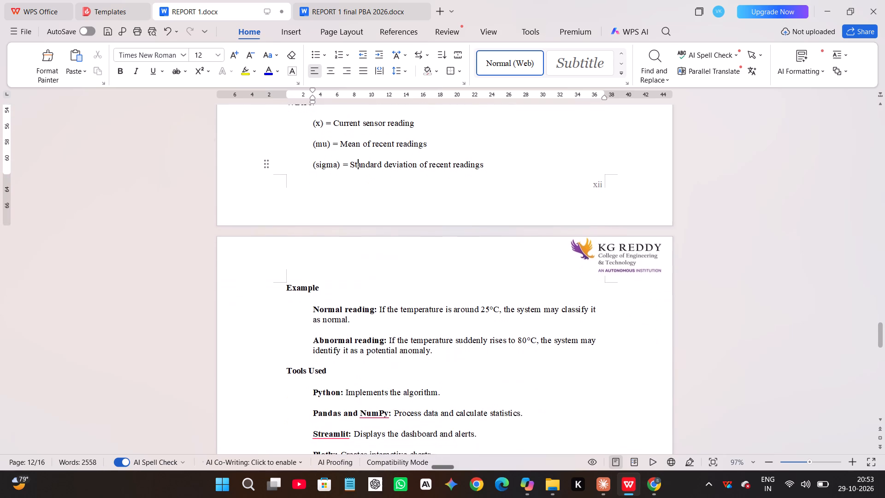
pyautogui.scroll(-4, 358, 273)
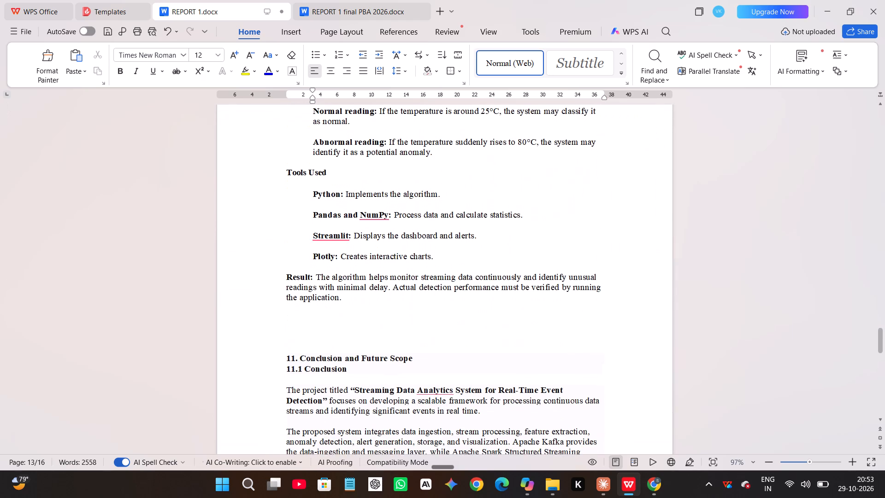
pyautogui.scroll(-1, 358, 273)
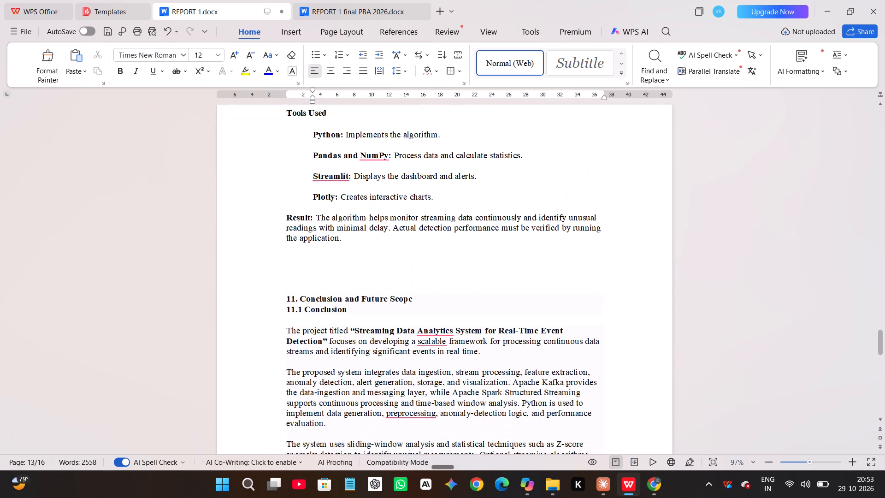
pyautogui.scroll(2, 358, 273)
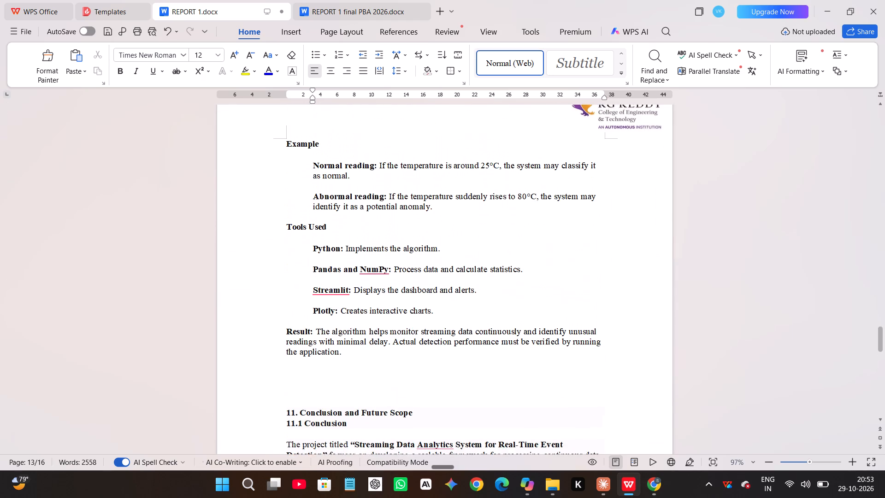
pyautogui.scroll(5, 358, 273)
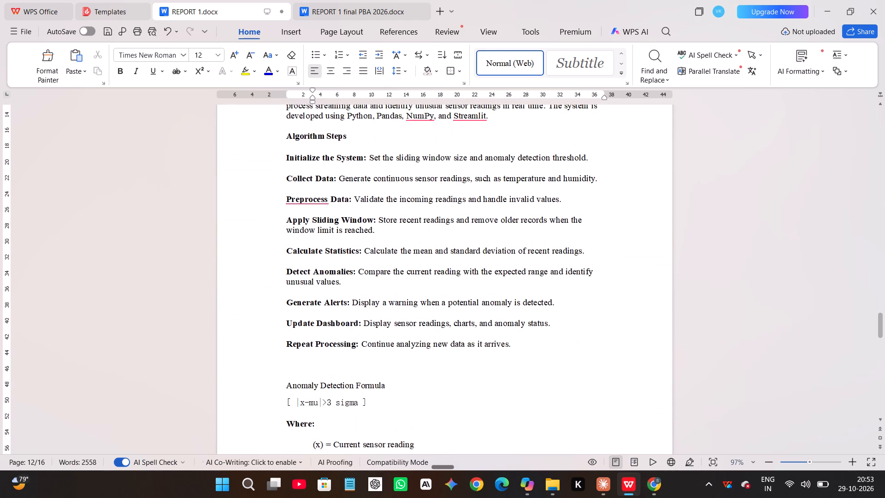
pyautogui.scroll(2, 358, 273)
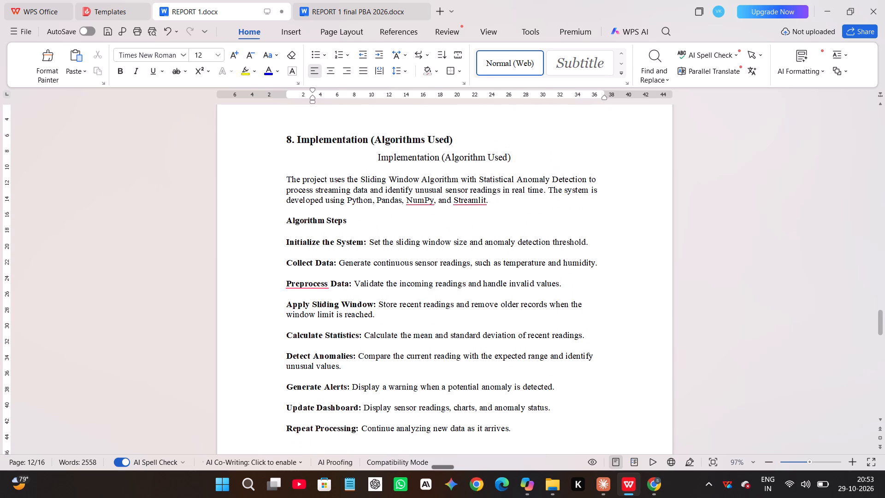
pyautogui.moveTo(517, 163); pyautogui.dragTo(426, 152)
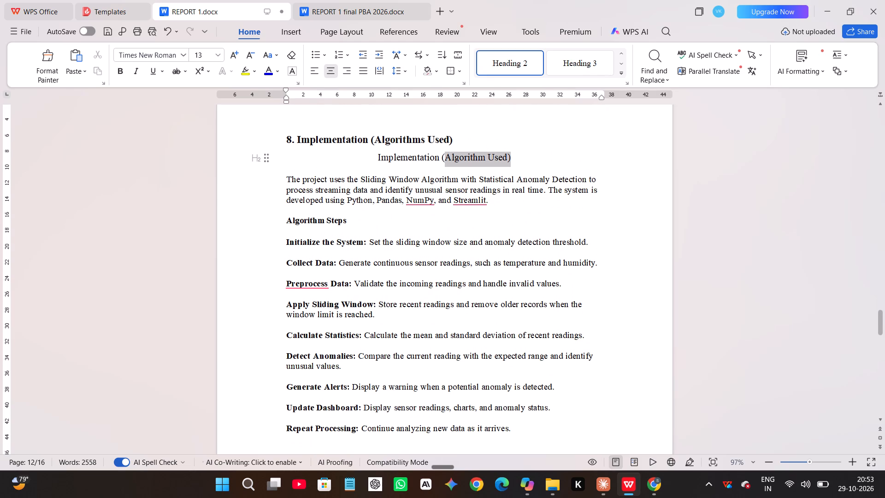
pyautogui.moveTo(426, 152); pyautogui.dragTo(378, 162)
pyautogui.press('BackSpace')
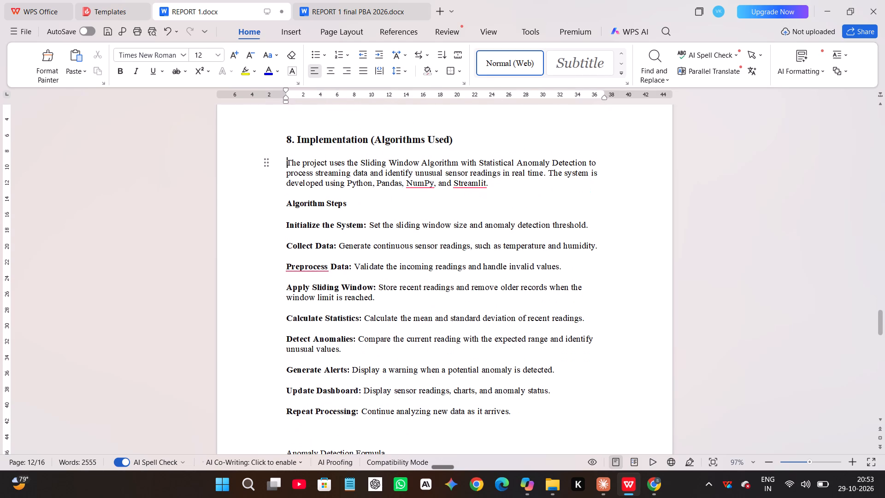
# Insert two blank lines before the Example heading, moving it to the page with its Normal and Abnormal reading entries.
pyautogui.scroll(-2, 437, 180)
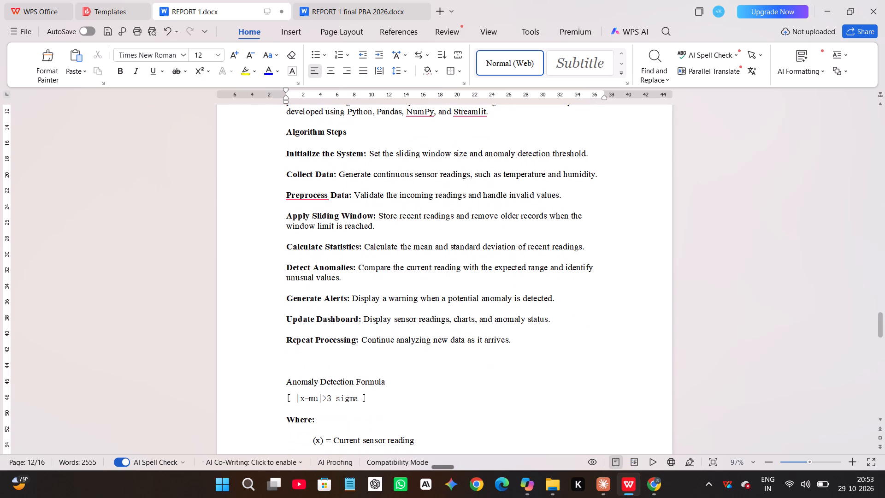
pyautogui.scroll(-3, 437, 180)
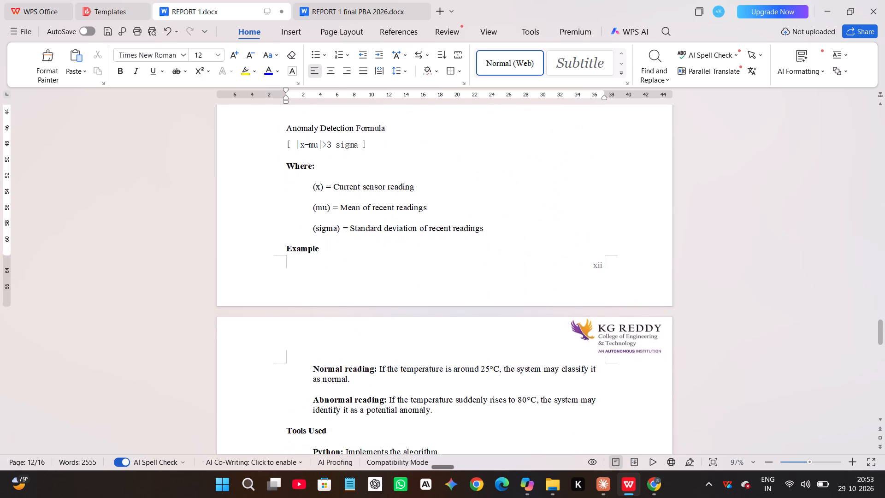
pyautogui.click(285, 245)
pyautogui.press('Return')
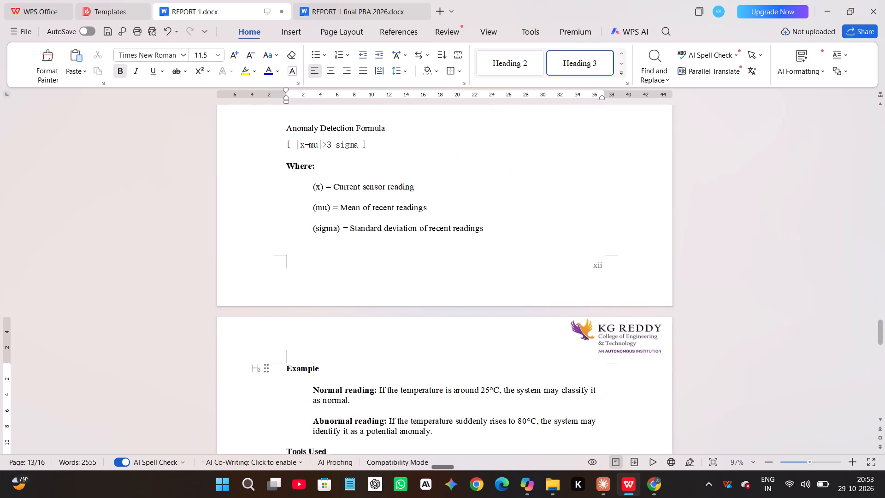
pyautogui.scroll(-3, 285, 245)
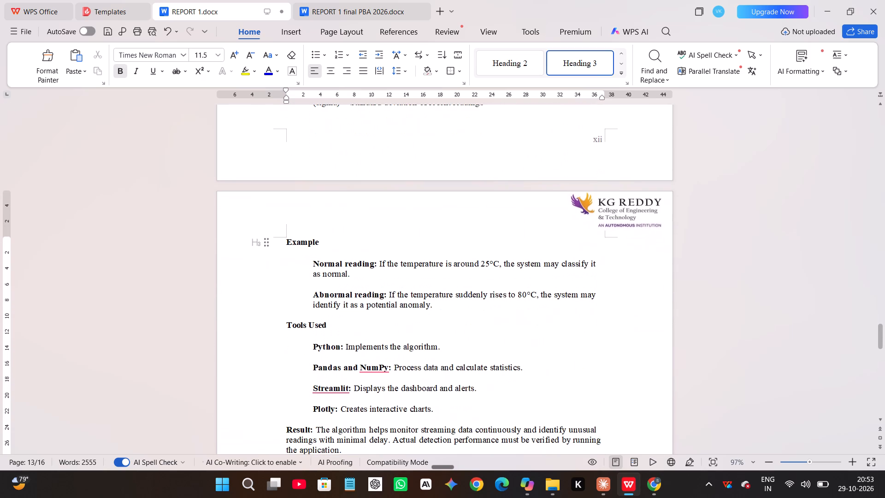
pyautogui.scroll(-1, 285, 245)
pyautogui.press('Return')
# Review the page layout from the Implementation (Algorithms Used) section through the start of the Conclusion.
pyautogui.scroll(-2, 285, 245)
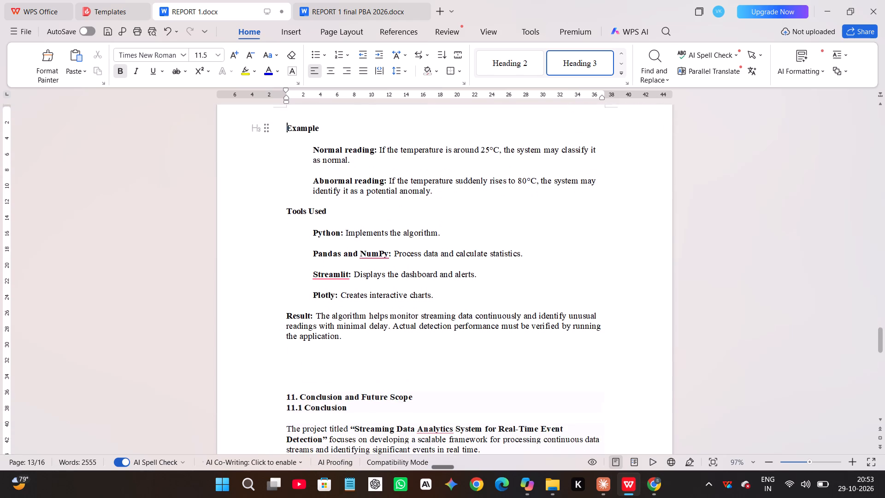
pyautogui.scroll(-4, 285, 245)
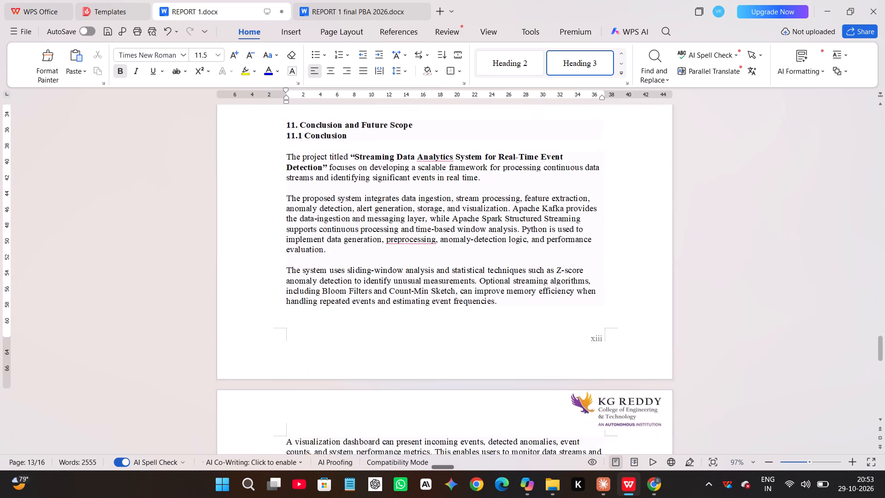
pyautogui.scroll(8, 285, 245)
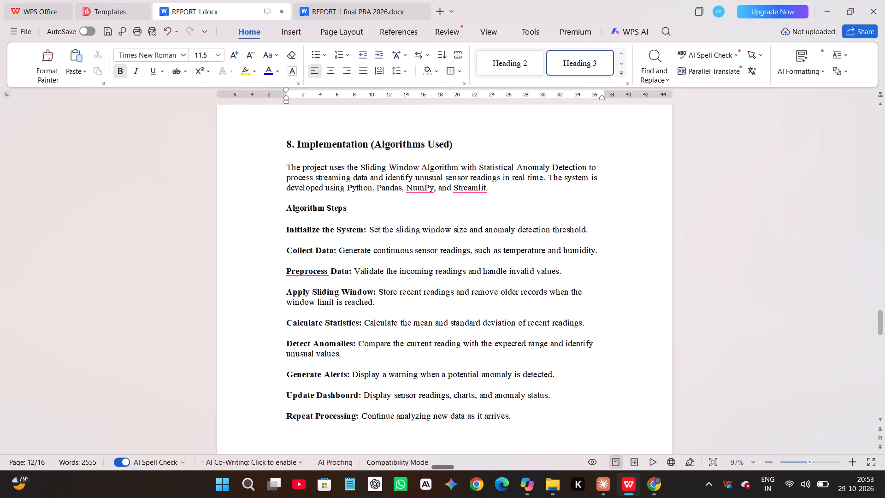
pyautogui.scroll(-3, 285, 245)
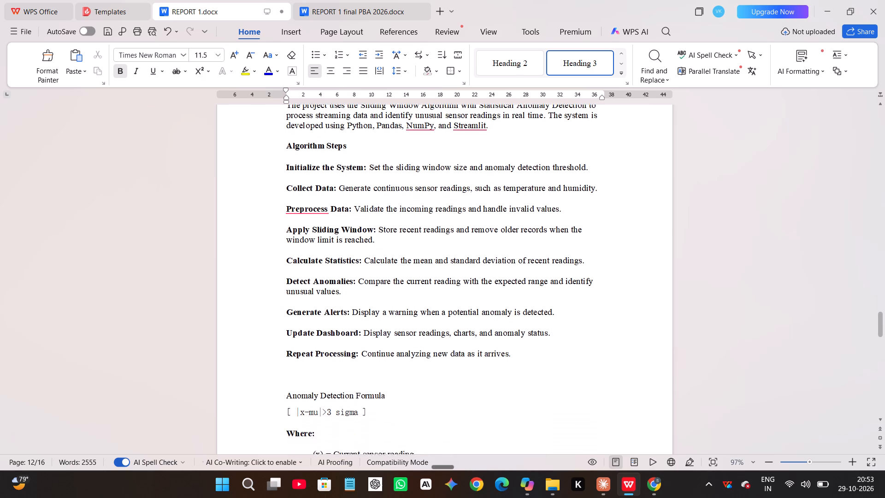
pyautogui.scroll(-2, 285, 245)
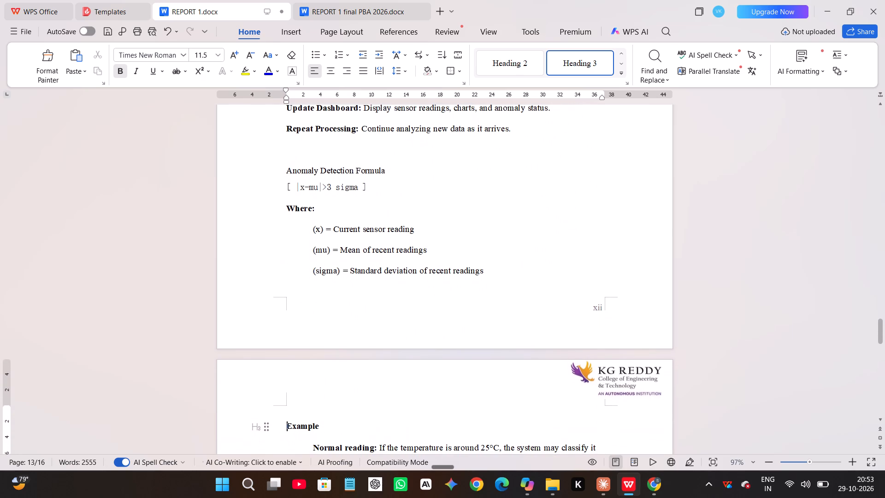
pyautogui.scroll(-3, 285, 245)
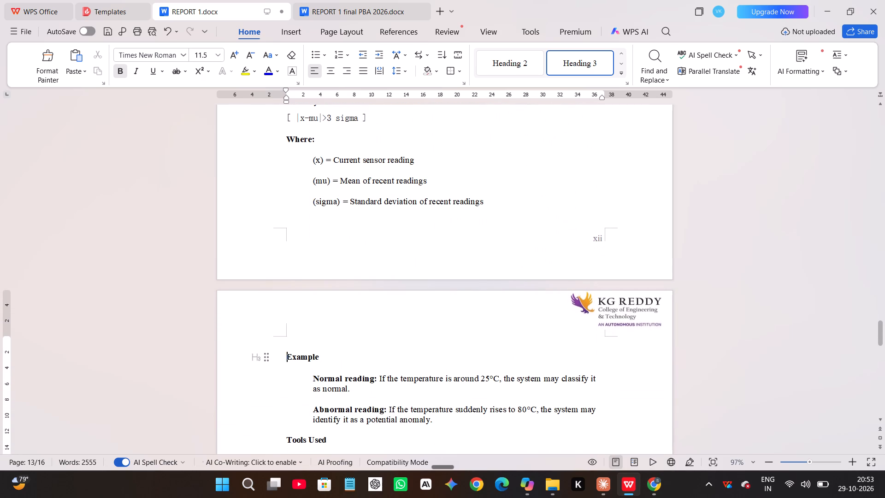
pyautogui.scroll(-3, 285, 245)
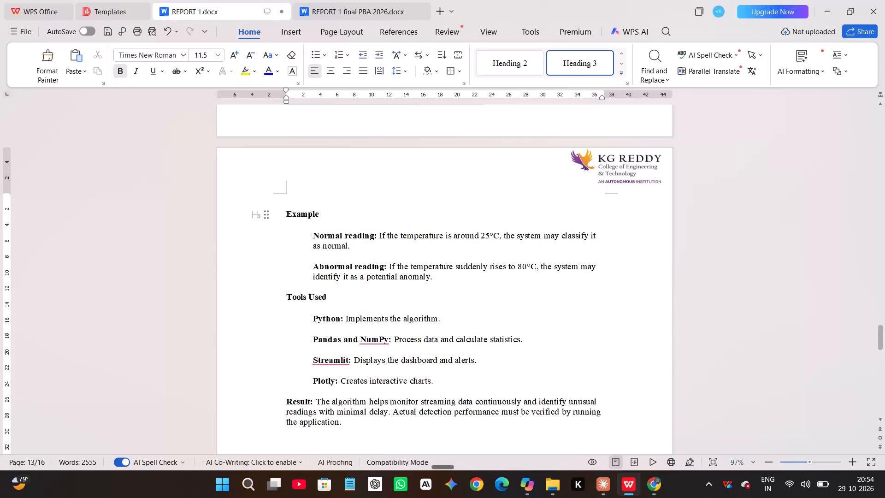
# Remove the indent from the four Tools Used entries: Python, Pandas and NumPy, Streamlit, and Plotly.
pyautogui.scroll(-1, 285, 245)
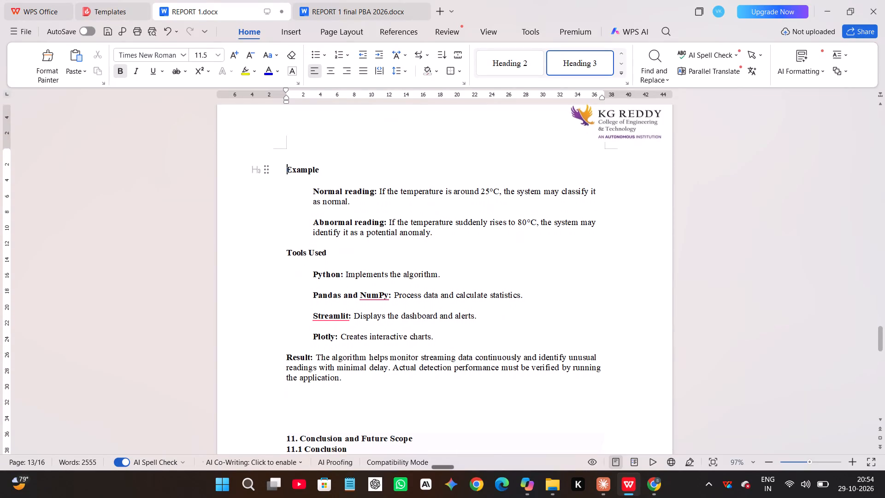
pyautogui.scroll(-1, 285, 245)
pyautogui.click(306, 232)
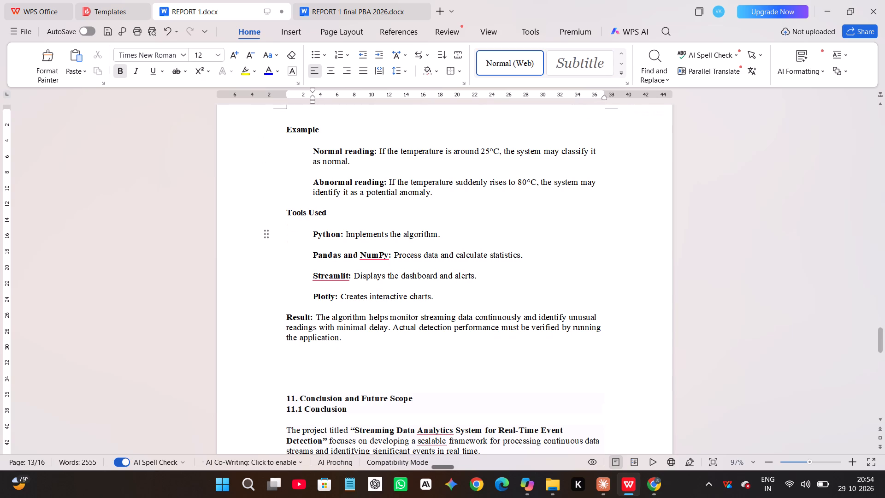
pyautogui.press('BackSpace')
pyautogui.press('Down')
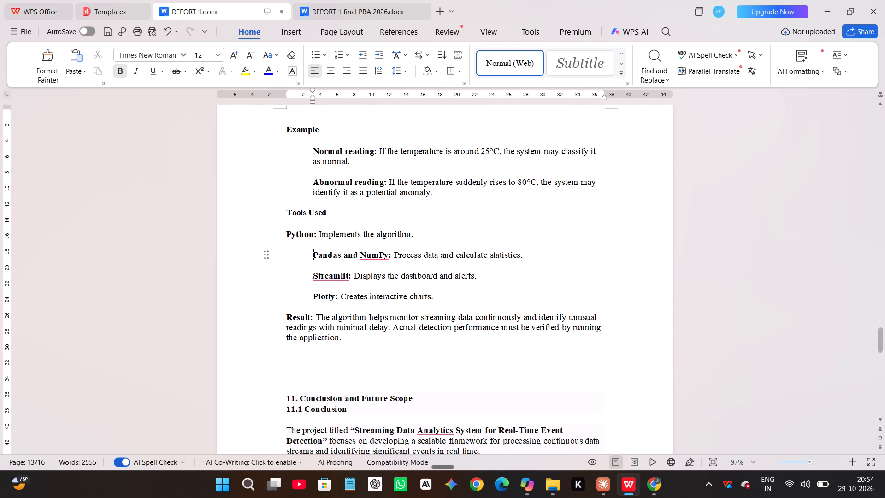
pyautogui.press('BackSpace')
pyautogui.press('Down')
pyautogui.press('BackSpace')
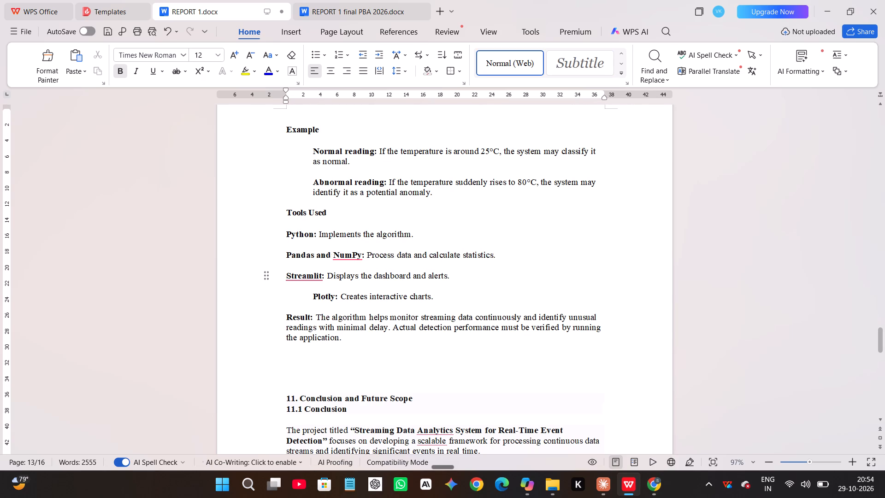
pyautogui.press('Down')
pyautogui.press('BackSpace')
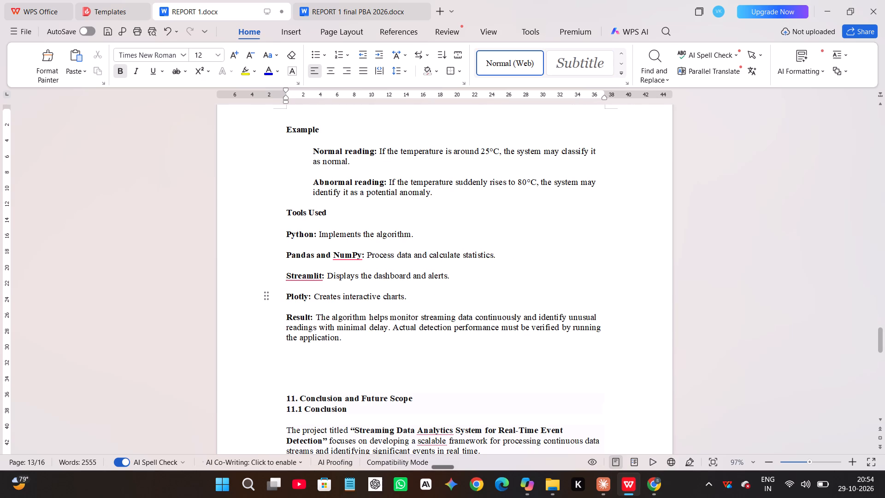
# Set the font size of the Tools Used heading to 12.
pyautogui.moveTo(332, 212); pyautogui.dragTo(265, 210)
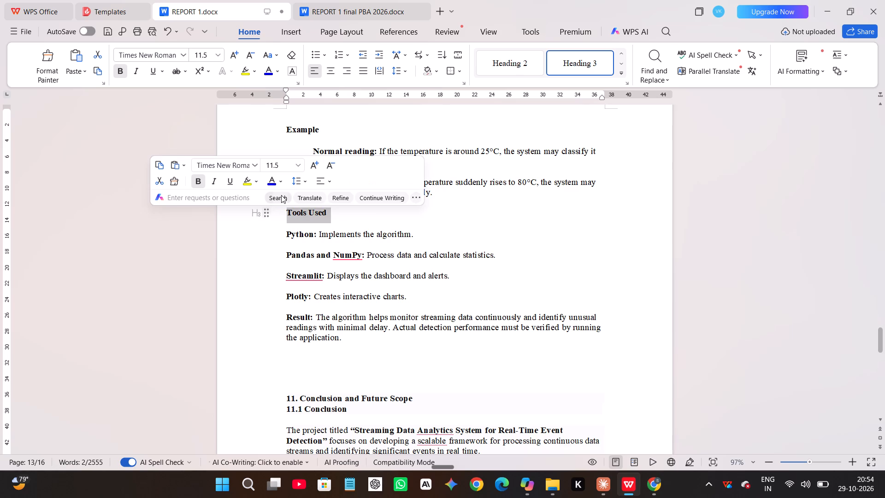
pyautogui.click(303, 164)
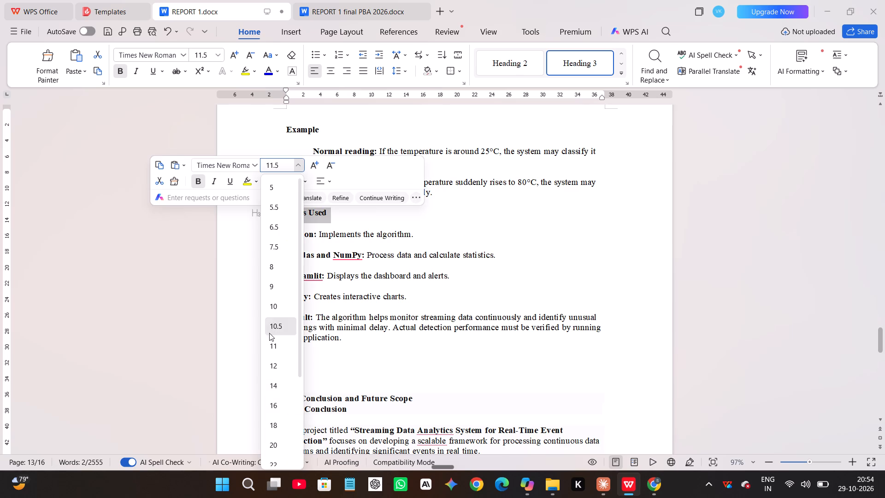
pyautogui.click(278, 362)
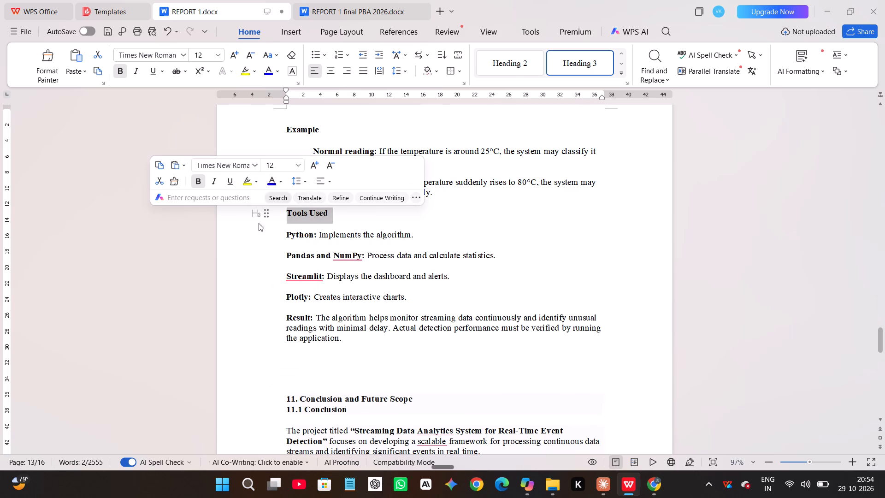
pyautogui.click(247, 279)
pyautogui.click(408, 328)
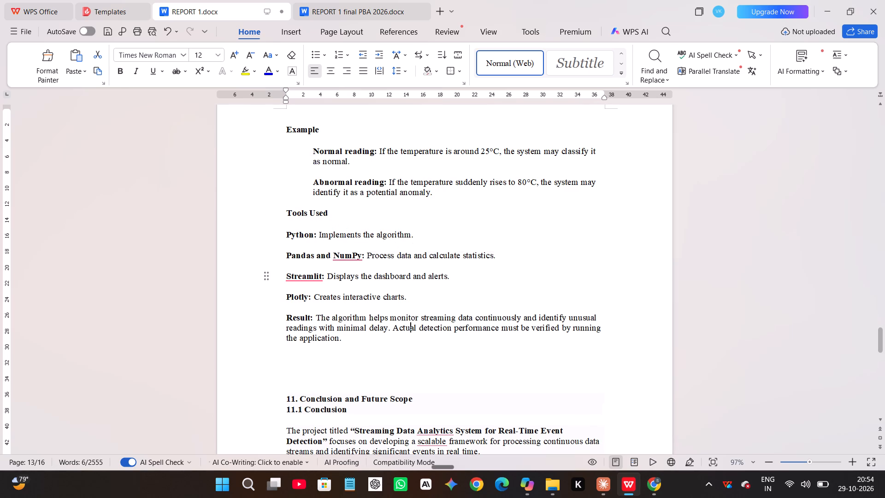
# Justify the section 8 text from the introductory paragraph through the Repeat Processing entry.
pyautogui.scroll(6, 408, 328)
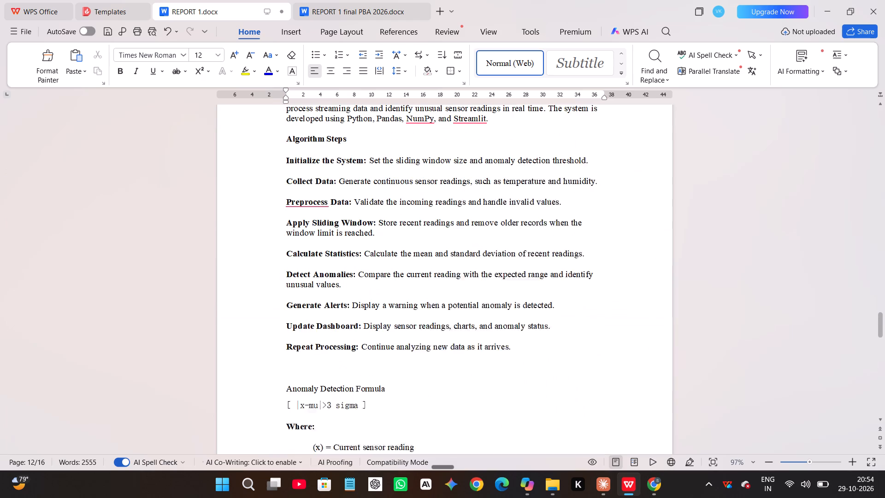
pyautogui.scroll(-1, 408, 328)
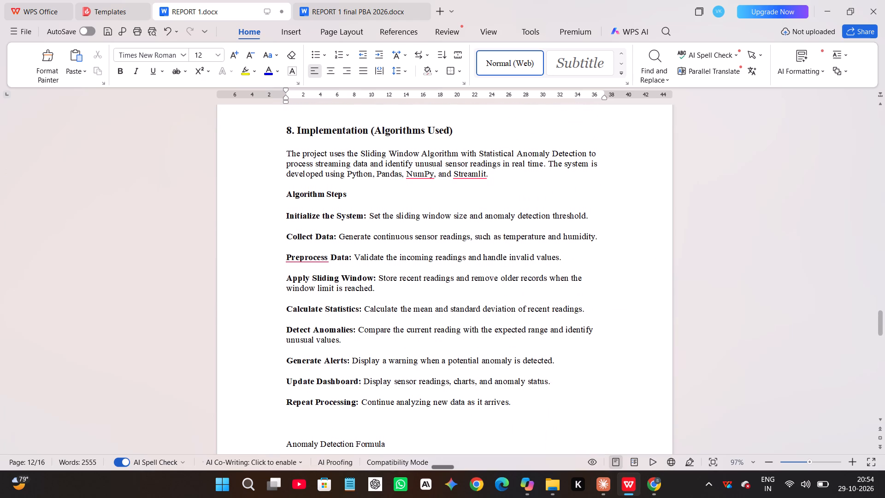
pyautogui.scroll(-3, 408, 328)
pyautogui.scroll(2, 408, 328)
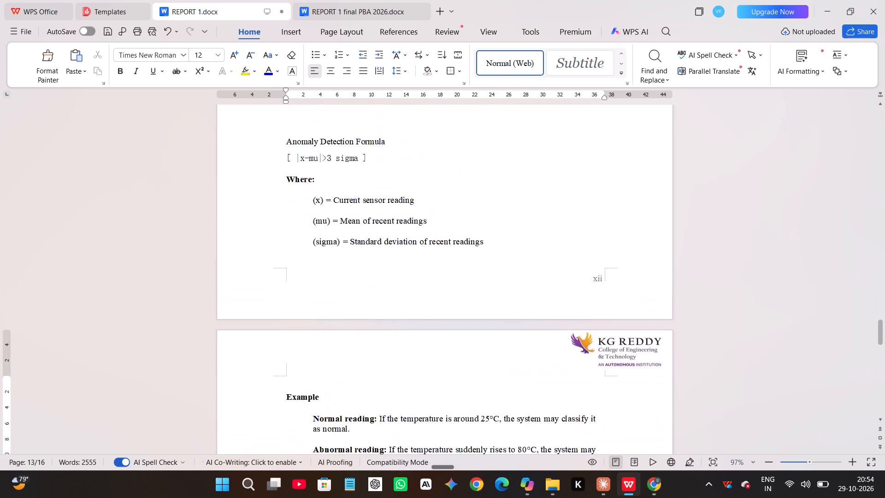
pyautogui.scroll(4, 408, 328)
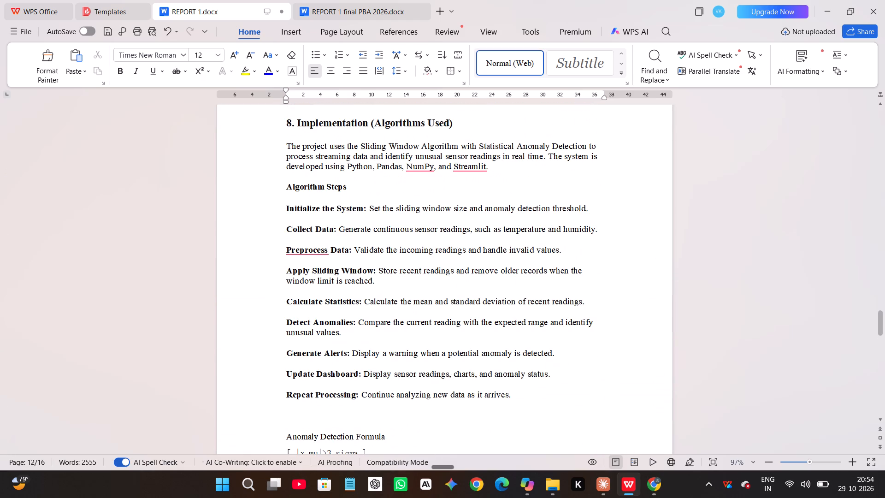
pyautogui.moveTo(288, 145); pyautogui.dragTo(557, 380)
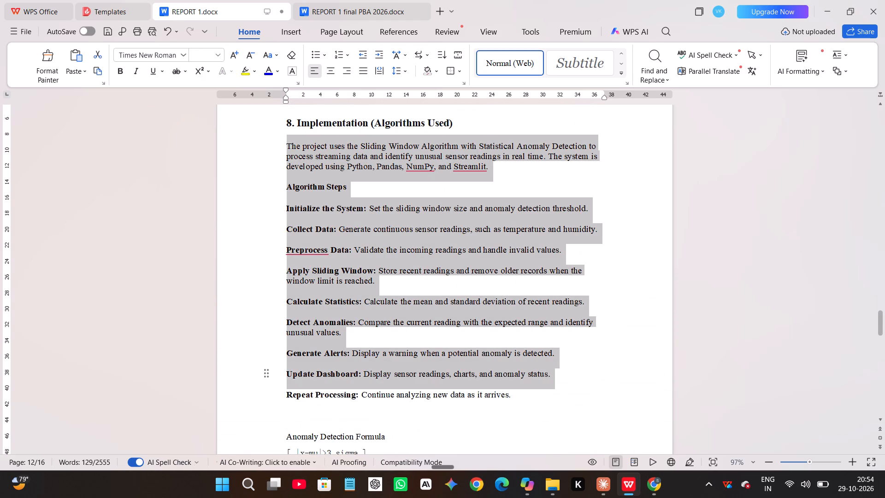
pyautogui.moveTo(557, 380); pyautogui.dragTo(528, 391)
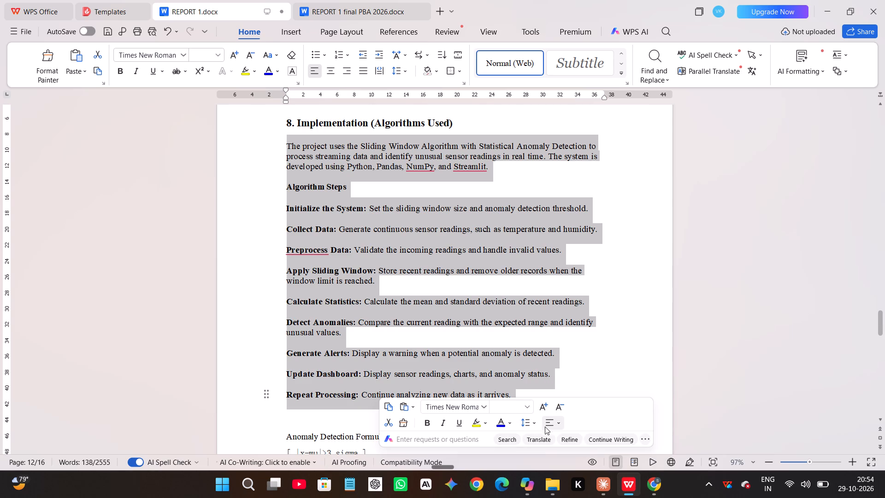
pyautogui.click(558, 424)
pyautogui.click(575, 381)
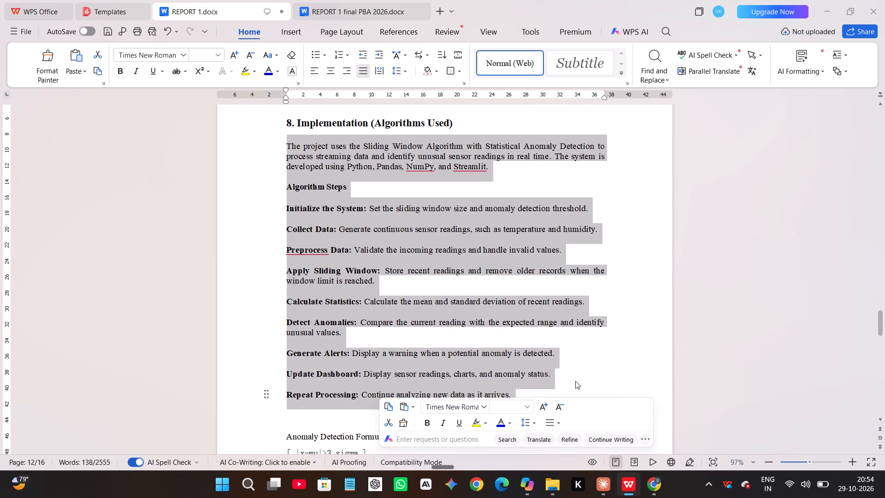
pyautogui.click(599, 358)
# Insert extra spaces before "They are not required" in the Non-Functional Requirements note, pushing that sentence onto its own line.
pyautogui.scroll(3, 599, 358)
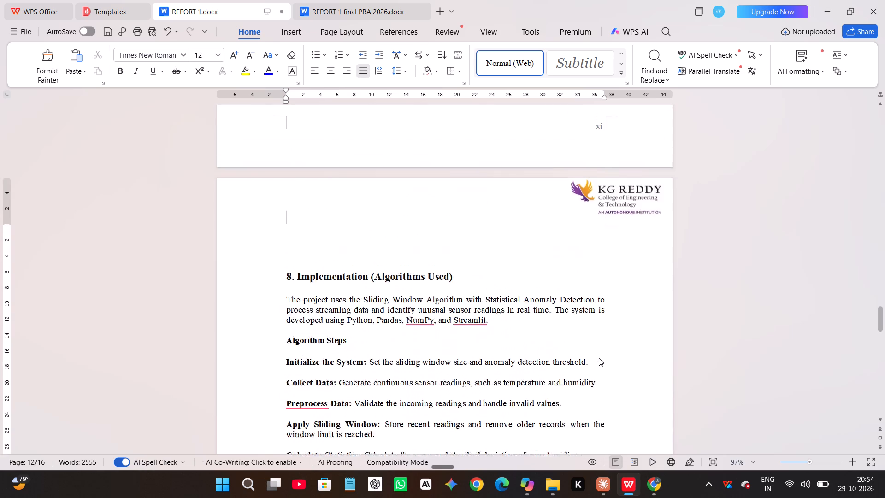
pyautogui.scroll(7, 599, 358)
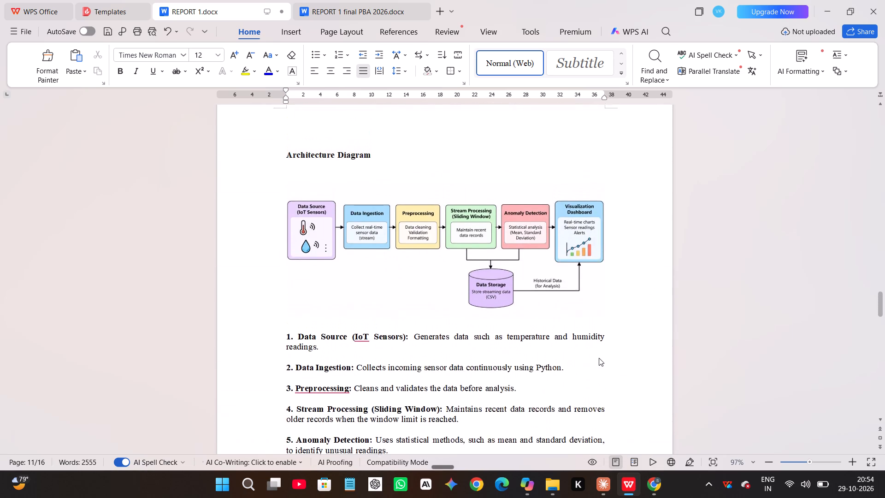
pyautogui.scroll(4, 599, 358)
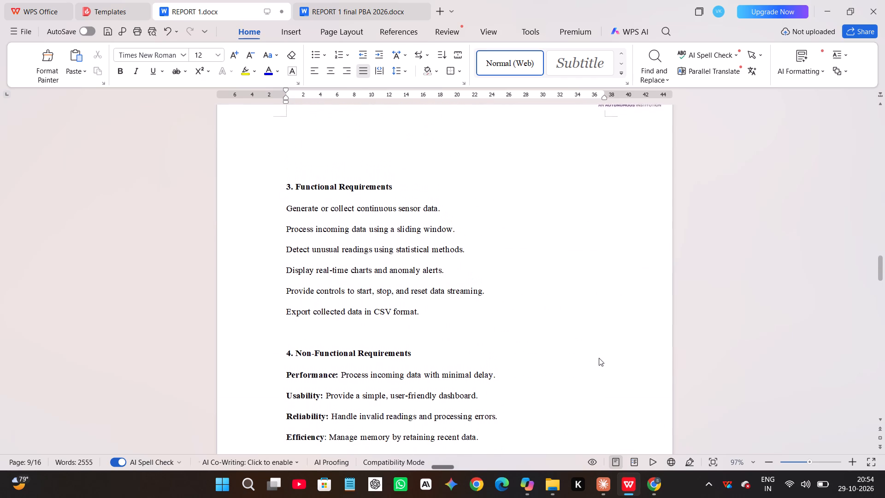
pyautogui.scroll(-2, 599, 358)
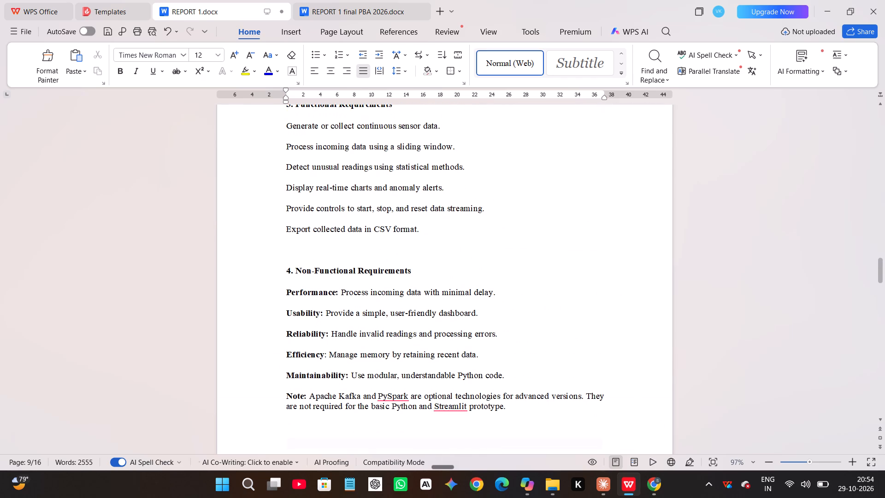
pyautogui.click(596, 390)
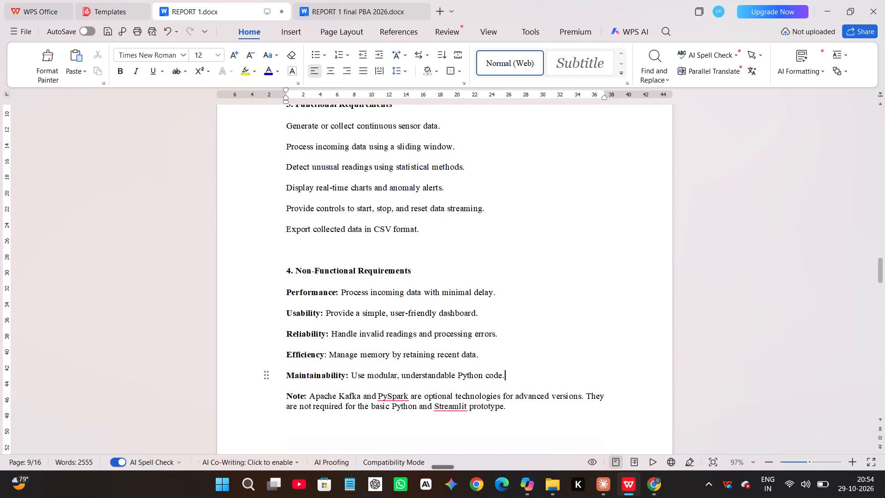
pyautogui.click(587, 397)
pyautogui.press('Return')
pyautogui.press('BackSpace')
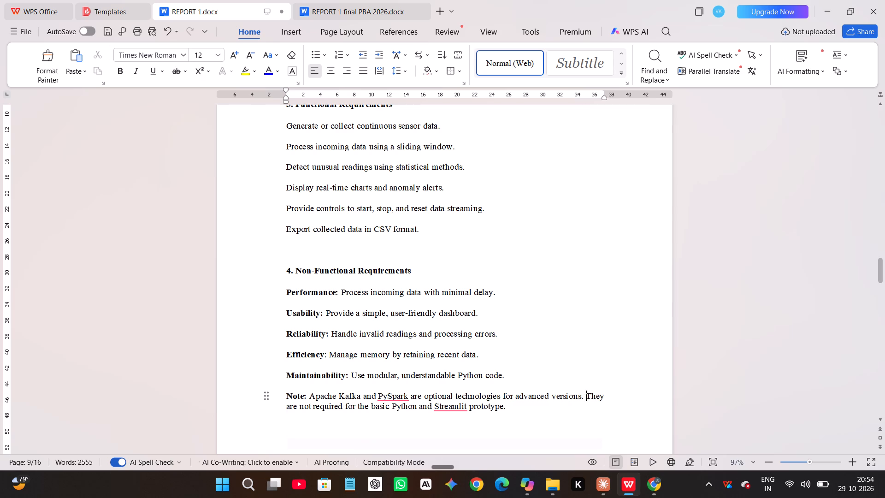
pyautogui.press('space')
pyautogui.press('space')
pyautogui.press('space')
pyautogui.press('space')
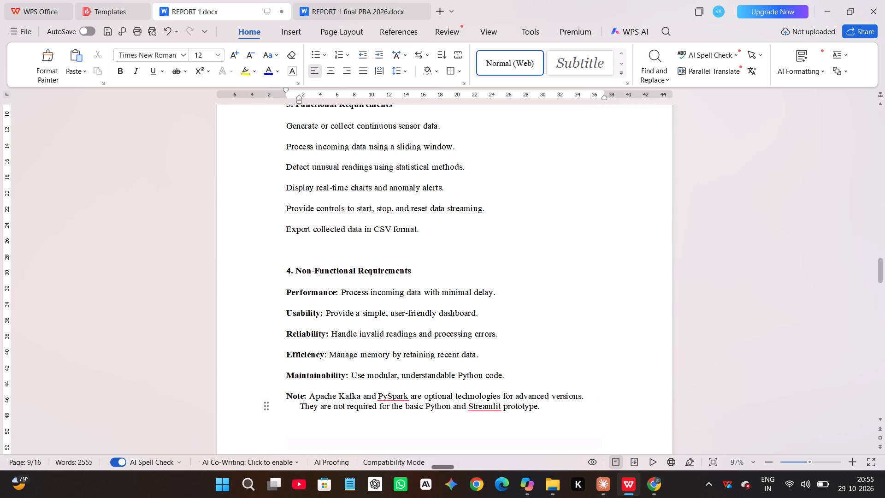
pyautogui.press('space')
pyautogui.press('space')
# Review the page layout and text formatting from the project overview page through the References section.
pyautogui.scroll(4, 646, 370)
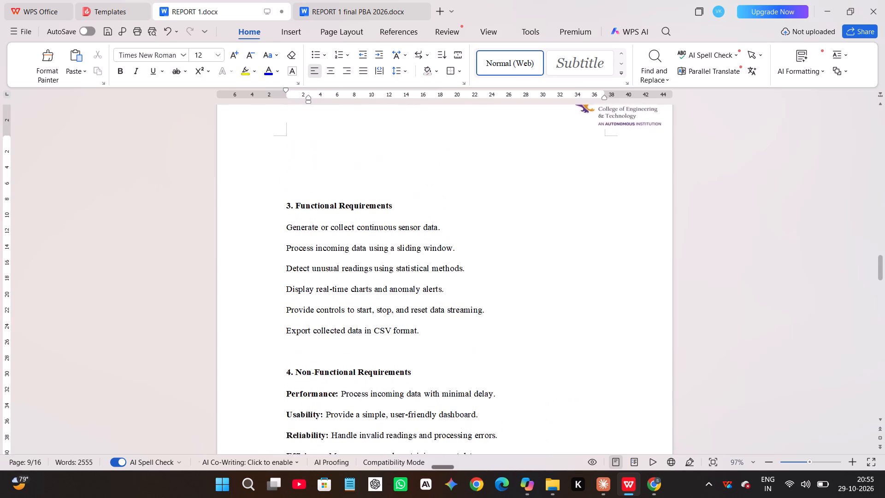
pyautogui.scroll(6, 646, 370)
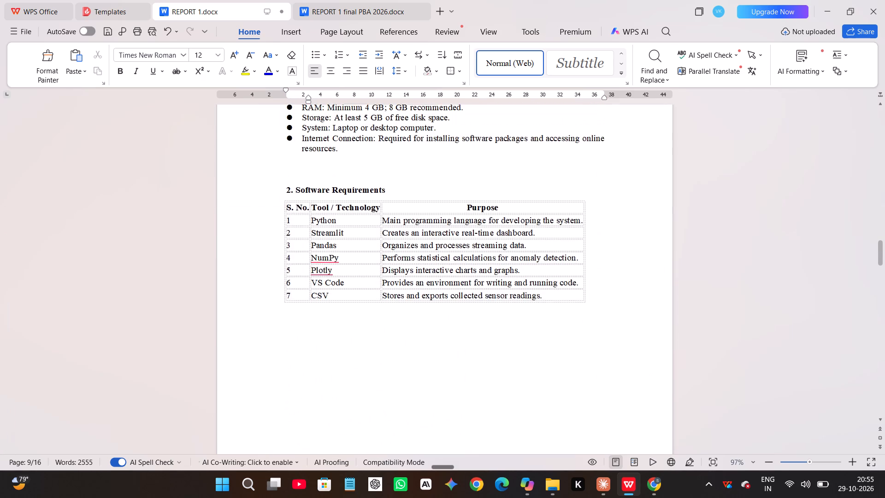
pyautogui.scroll(8, 646, 370)
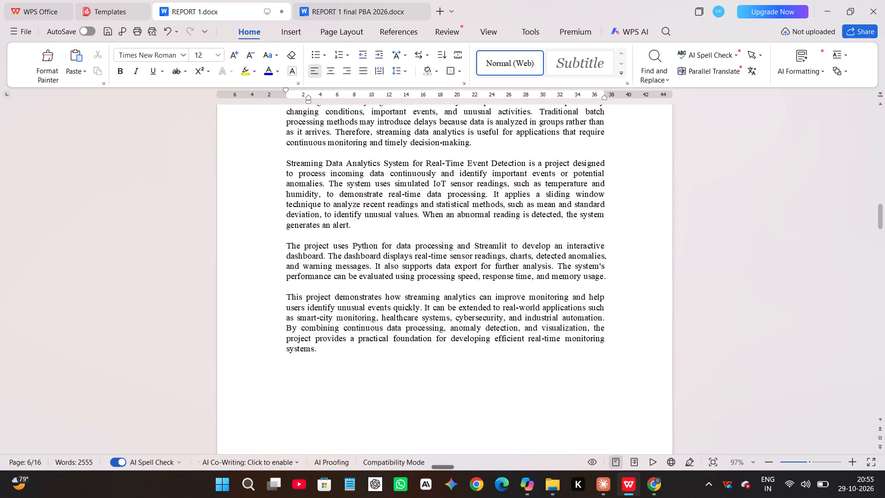
pyautogui.scroll(2, 646, 370)
pyautogui.scroll(-15, 646, 370)
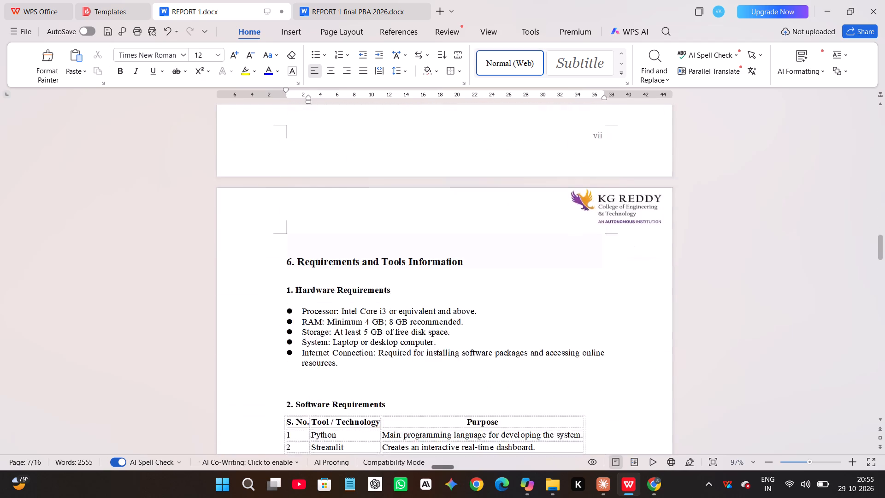
pyautogui.scroll(-12, 646, 370)
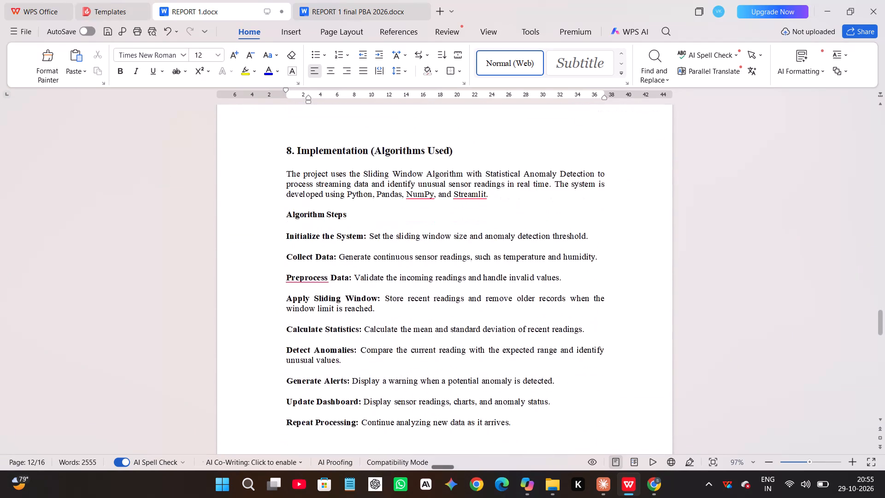
pyautogui.scroll(-9, 646, 370)
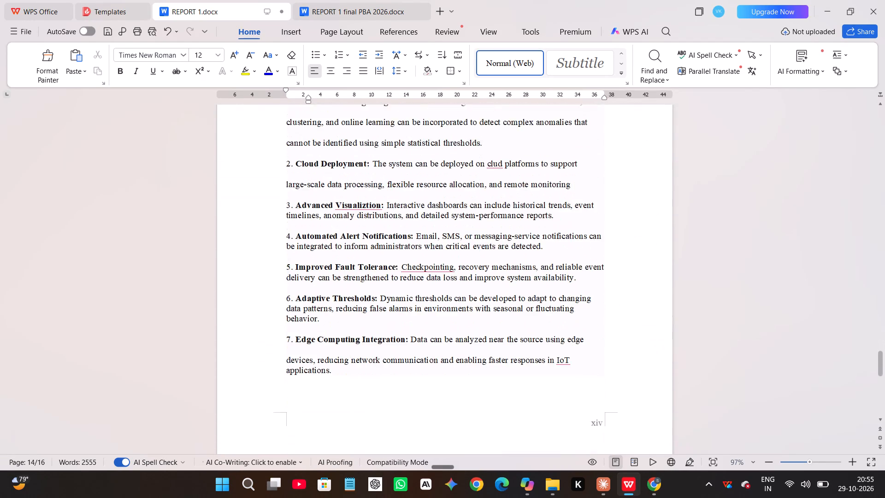
pyautogui.scroll(-5, 646, 370)
pyautogui.scroll(3, 646, 370)
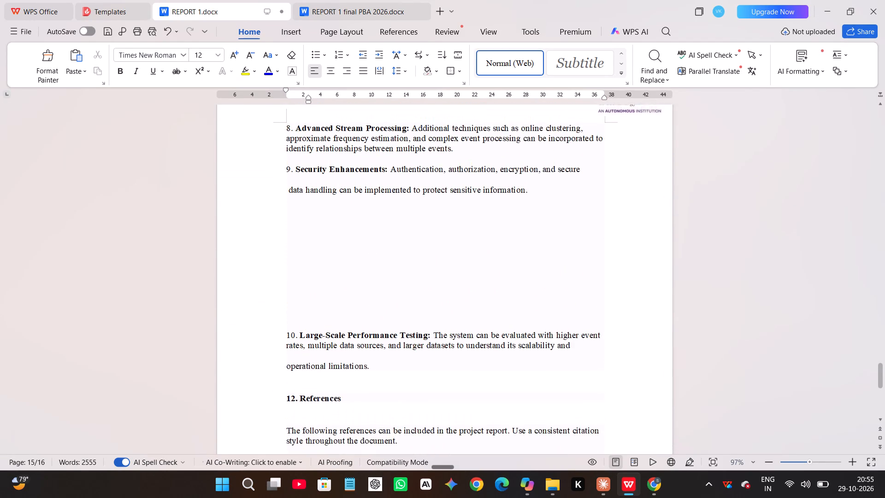
pyautogui.scroll(1, 646, 370)
pyautogui.scroll(8, 423, 247)
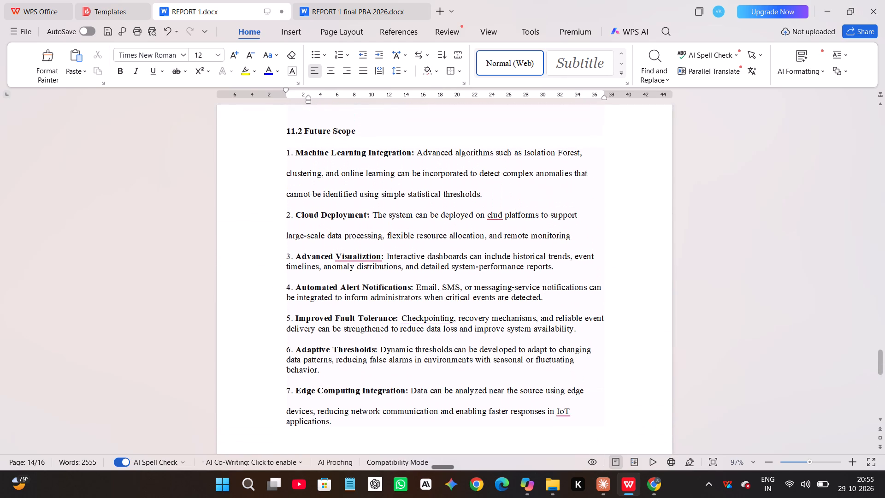
pyautogui.scroll(5, 423, 247)
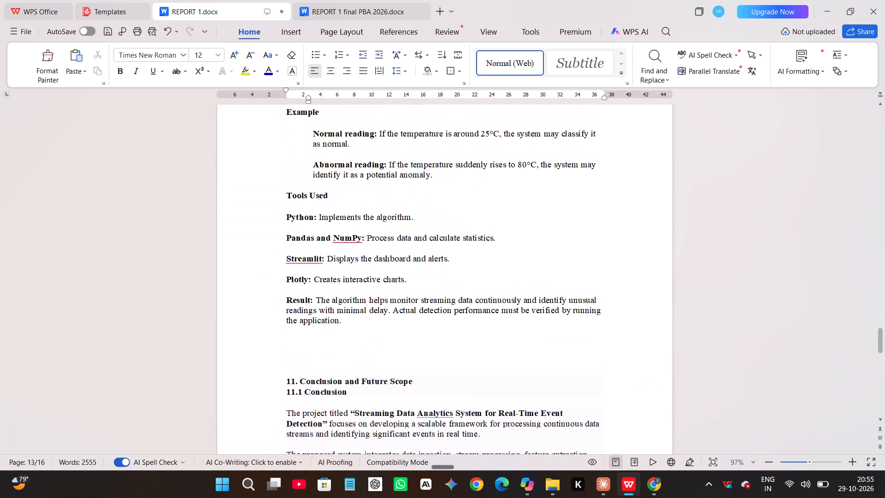
pyautogui.scroll(3, 423, 247)
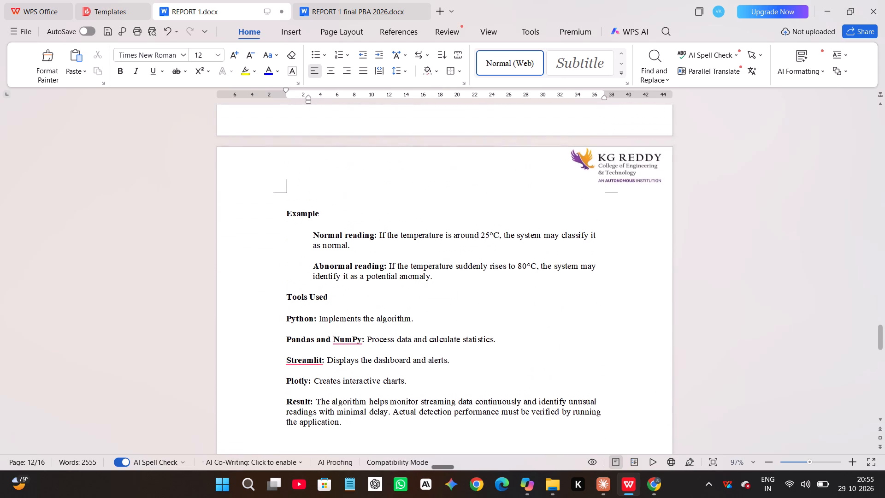
# Insert eleven blank lines before the "11. Conclusion and Future Scope" heading to push it onto the following page.
pyautogui.scroll(-4, 423, 247)
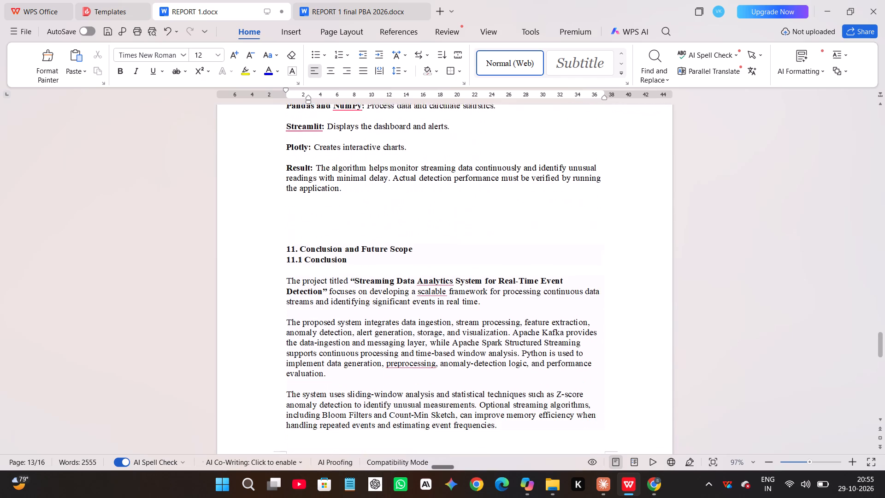
pyautogui.scroll(-1, 423, 247)
pyautogui.click(290, 199)
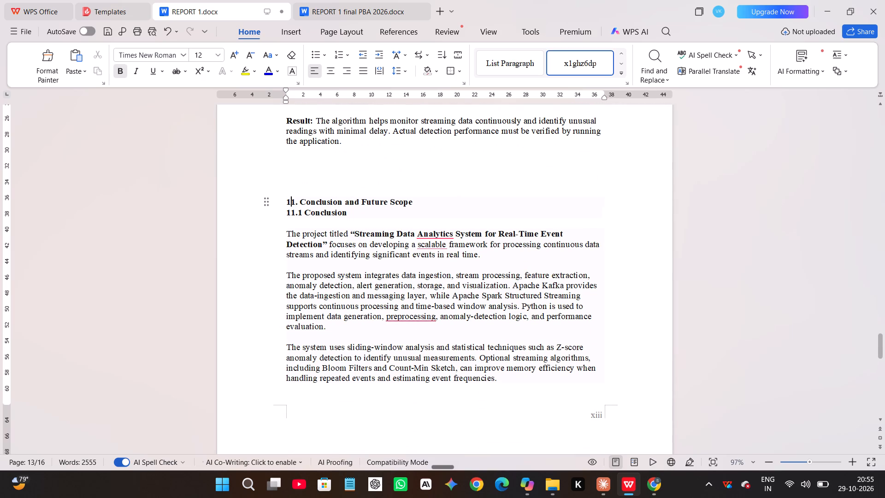
pyautogui.press('Left')
pyautogui.press('Return')
pyautogui.press('Return')
pyautogui.press('Return')
pyautogui.press('Return')
pyautogui.press('Return')
pyautogui.press('Return')
pyautogui.press('Return')
pyautogui.press('Return')
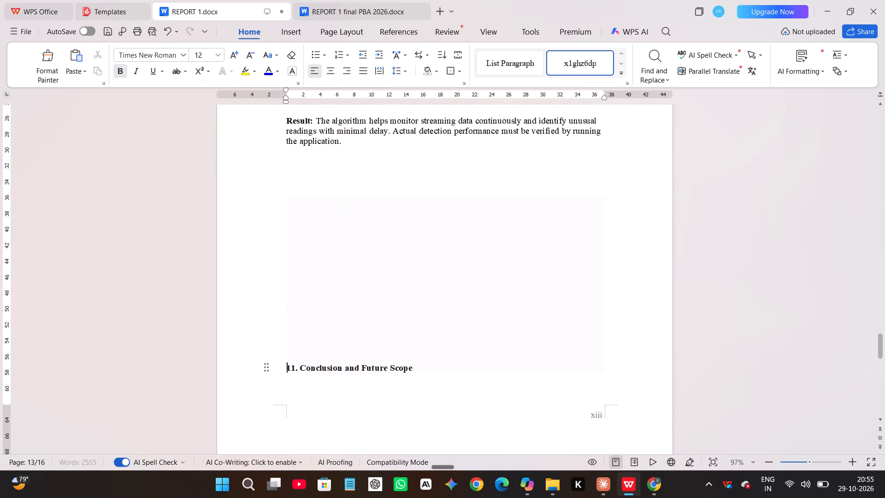
pyautogui.press('Return')
pyautogui.press('Return')
pyautogui.press('Return')
# Check the layout of the Implementation (Algorithms Used) section from its title through the Result paragraph.
pyautogui.scroll(5, 290, 199)
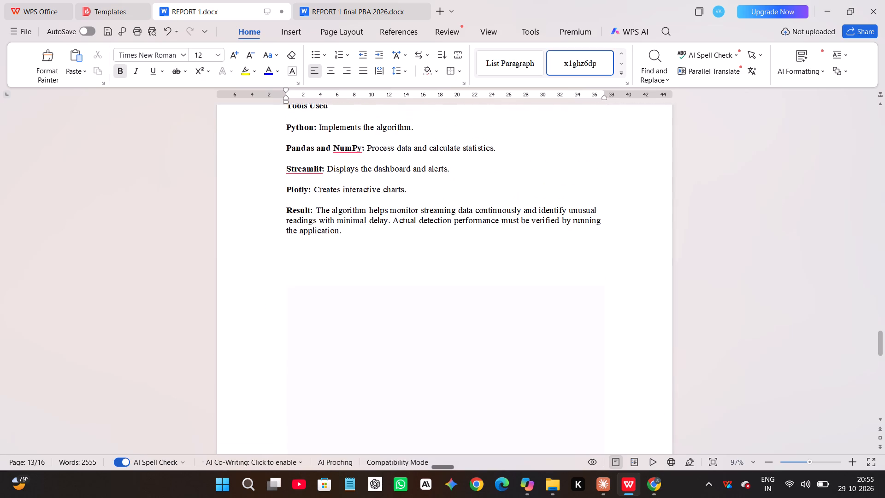
pyautogui.scroll(6, 290, 199)
pyautogui.scroll(-1, 290, 199)
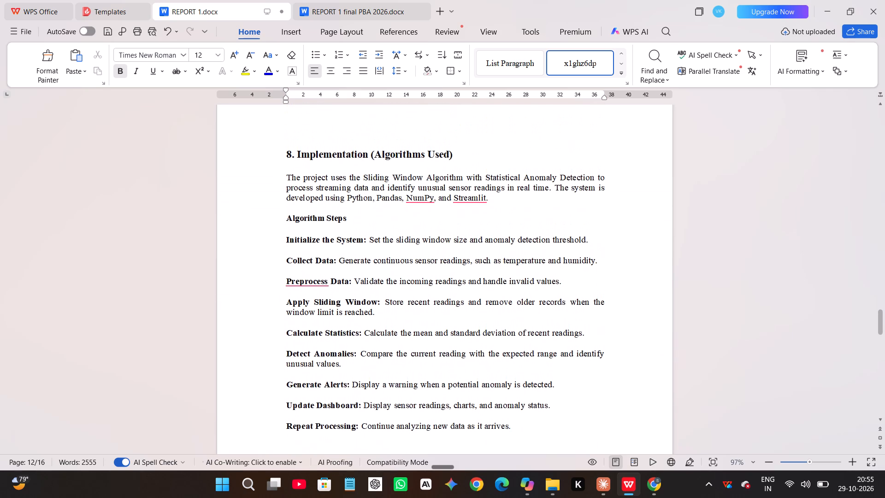
pyautogui.scroll(-6, 290, 199)
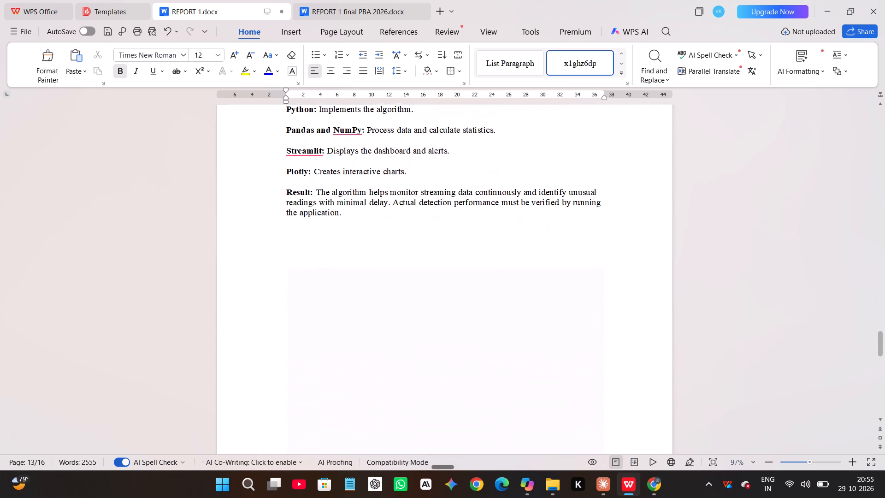
# Increase the font size of the "11. Conclusion and Future Scope" heading to 14.
pyautogui.scroll(-3, 290, 199)
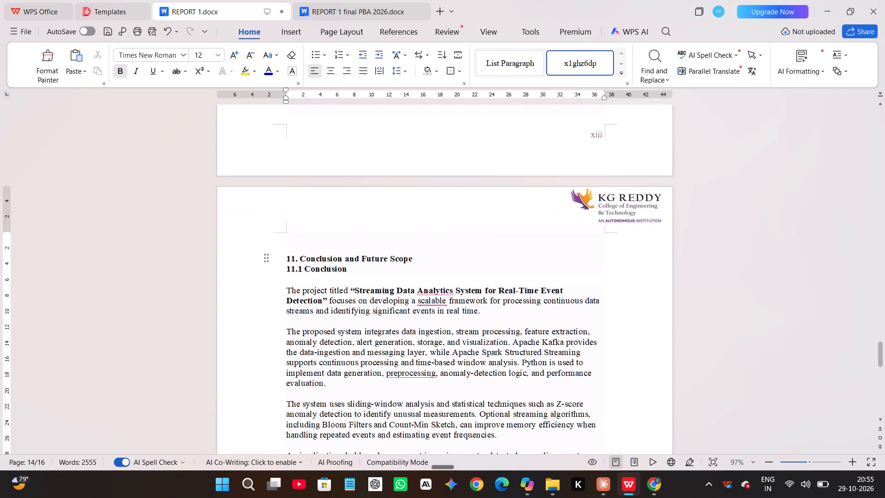
pyautogui.scroll(-2, 301, 243)
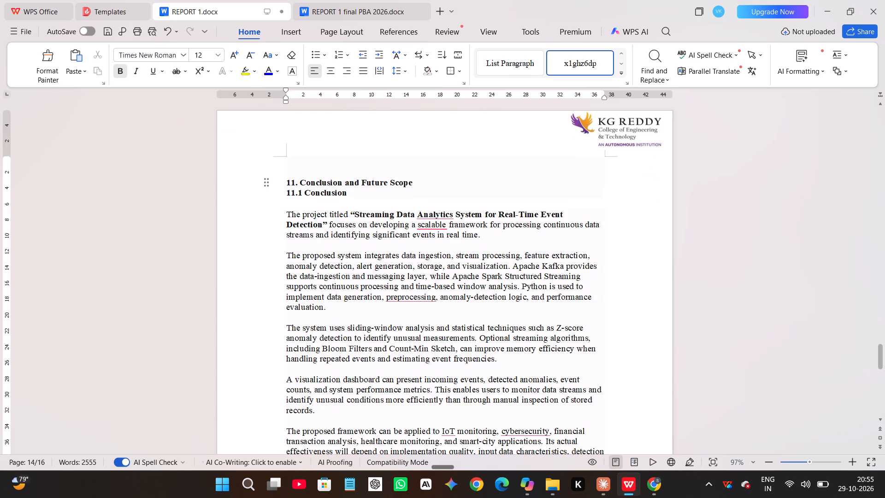
pyautogui.moveTo(414, 180); pyautogui.dragTo(267, 180)
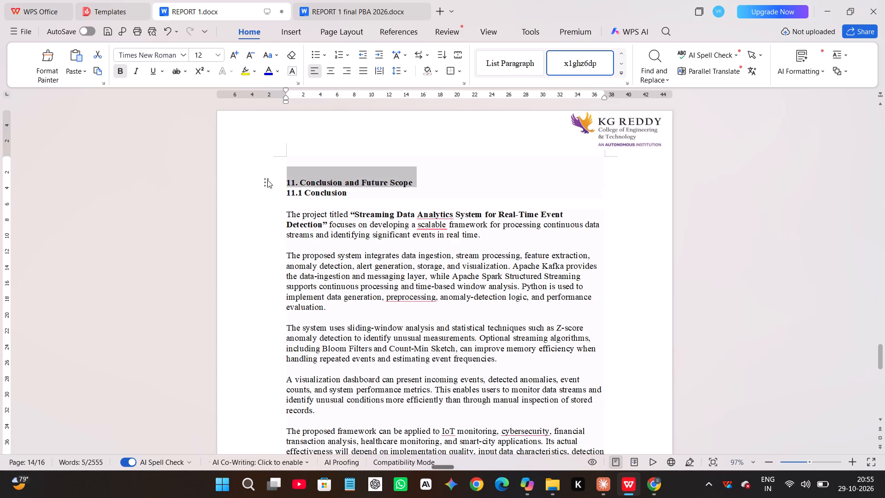
pyautogui.click(314, 122)
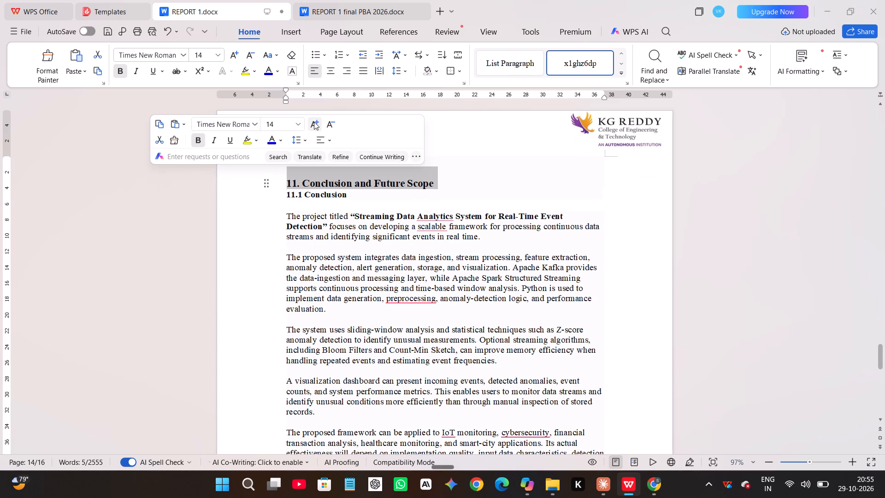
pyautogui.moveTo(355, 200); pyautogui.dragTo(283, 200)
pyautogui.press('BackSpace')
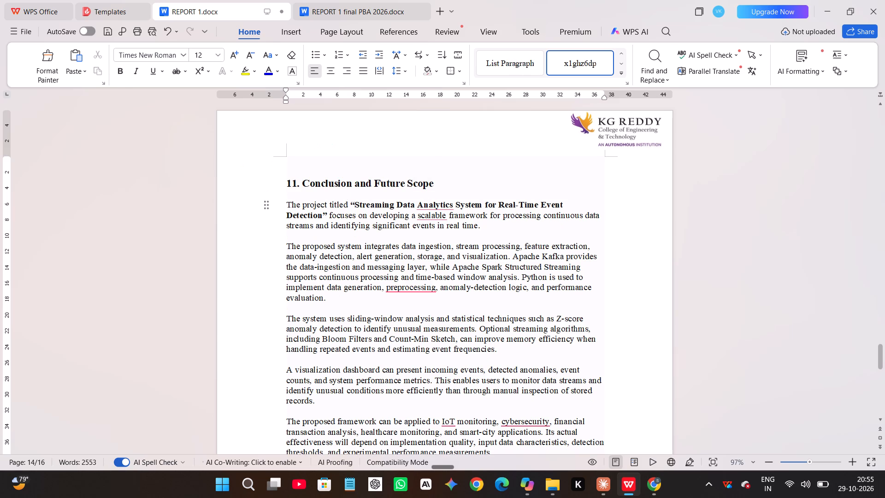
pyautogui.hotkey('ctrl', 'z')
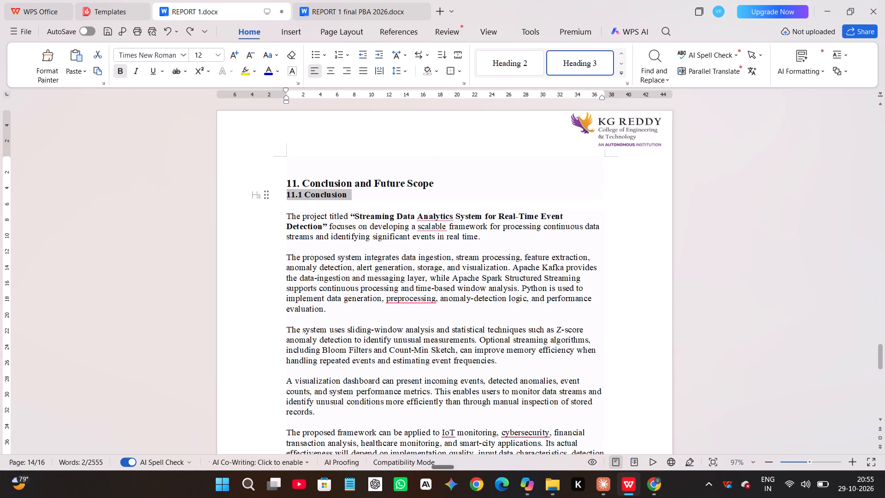
# Replace the "11.1 Conclusion" subheading with an unnumbered "Conclusion", leaving a blank line below the section heading.
pyautogui.click(351, 195)
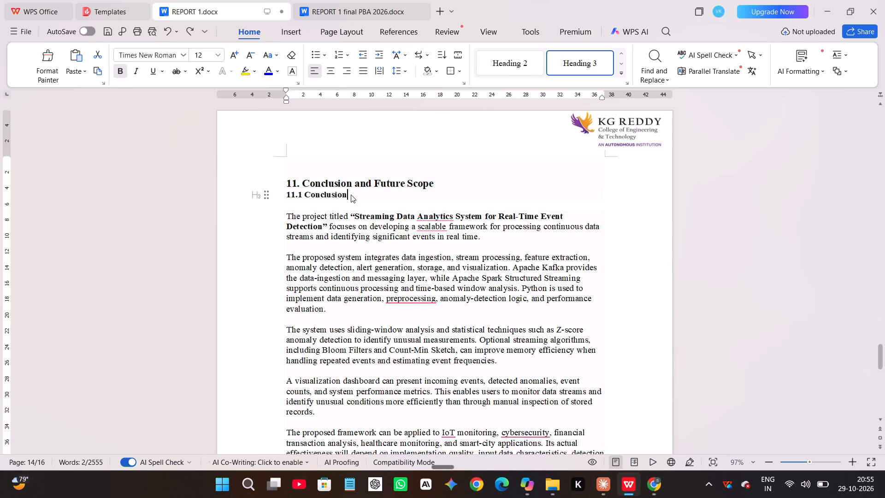
pyautogui.press('BackSpace')
pyautogui.press('BackSpace')
pyautogui.press('BackSpace')
pyautogui.press('BackSpace')
pyautogui.press('BackSpace')
pyautogui.press('BackSpace')
pyautogui.press('BackSpace')
pyautogui.press('BackSpace')
pyautogui.press('BackSpace')
pyautogui.press('BackSpace')
pyautogui.press('BackSpace')
pyautogui.press('BackSpace')
pyautogui.press('BackSpace')
pyautogui.press('BackSpace')
pyautogui.press('BackSpace')
pyautogui.press('BackSpace')
pyautogui.press('BackSpace')
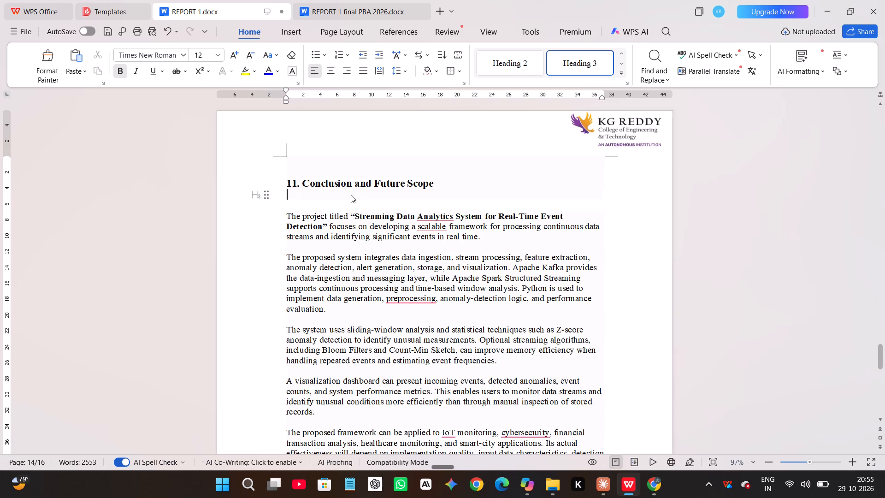
pyautogui.press('Return')
pyautogui.write('Conclusion')
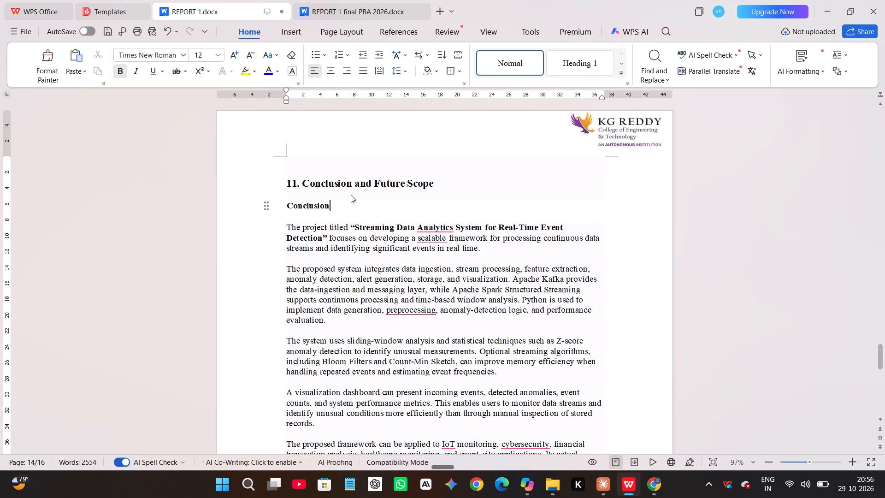
# Set the font size of the "Conclusion" subheading to 12.
pyautogui.moveTo(337, 211); pyautogui.dragTo(277, 202)
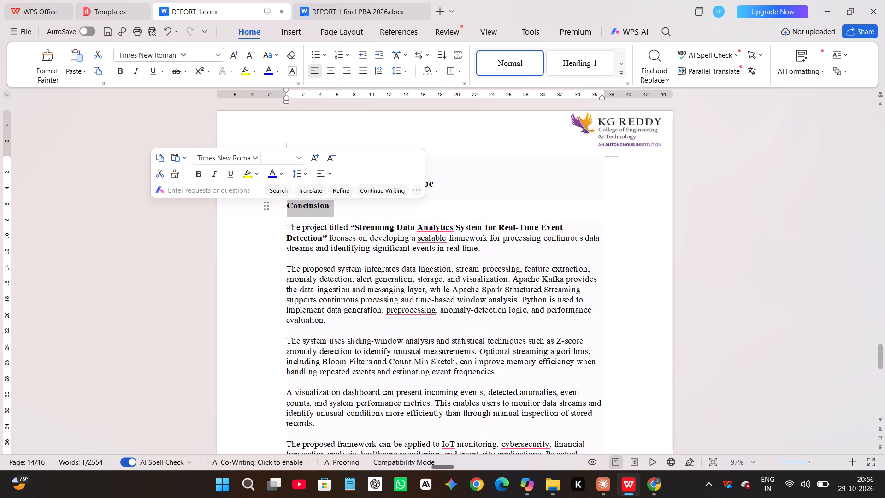
pyautogui.click(303, 160)
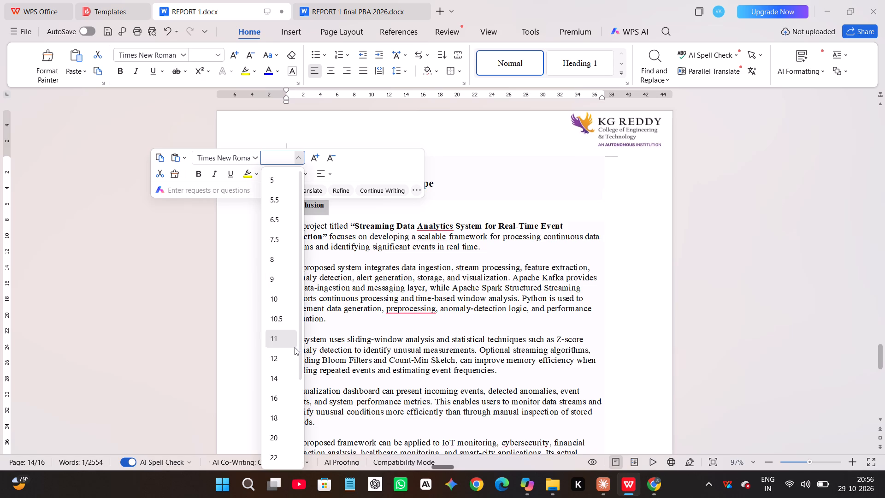
pyautogui.click(283, 359)
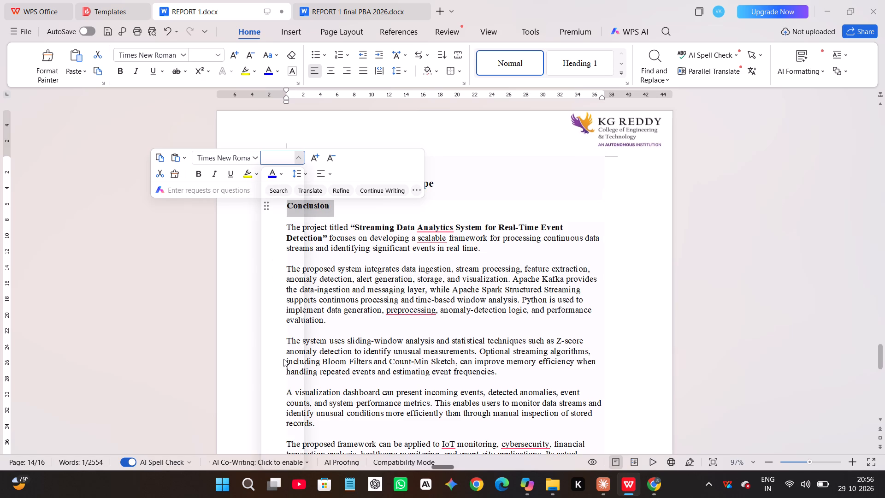
pyautogui.click(290, 234)
# Review the report's layout from the Conclusion through the References, and back up through all sections to the title page.
pyautogui.scroll(-2, 334, 246)
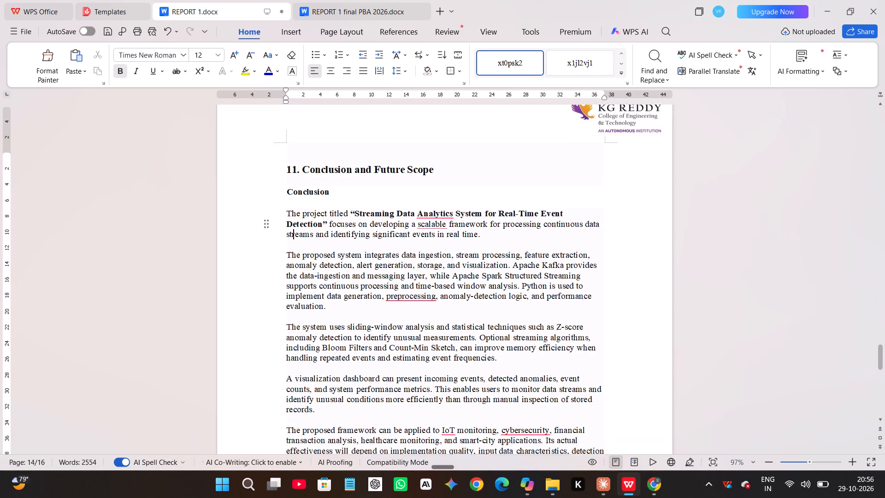
pyautogui.scroll(-13, 334, 246)
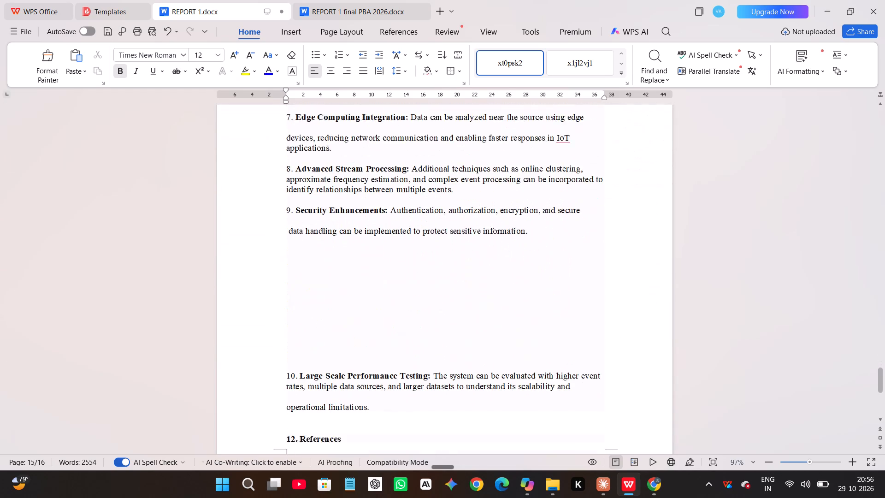
pyautogui.scroll(-1, 340, 227)
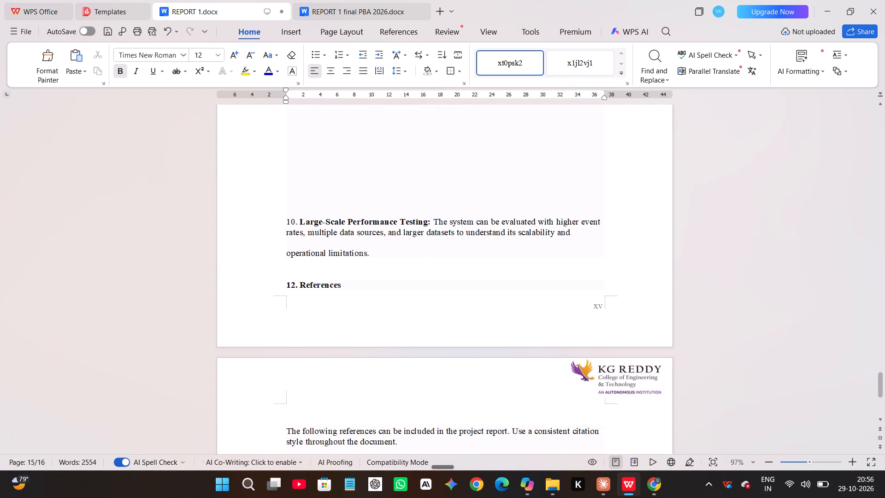
pyautogui.scroll(-5, 340, 227)
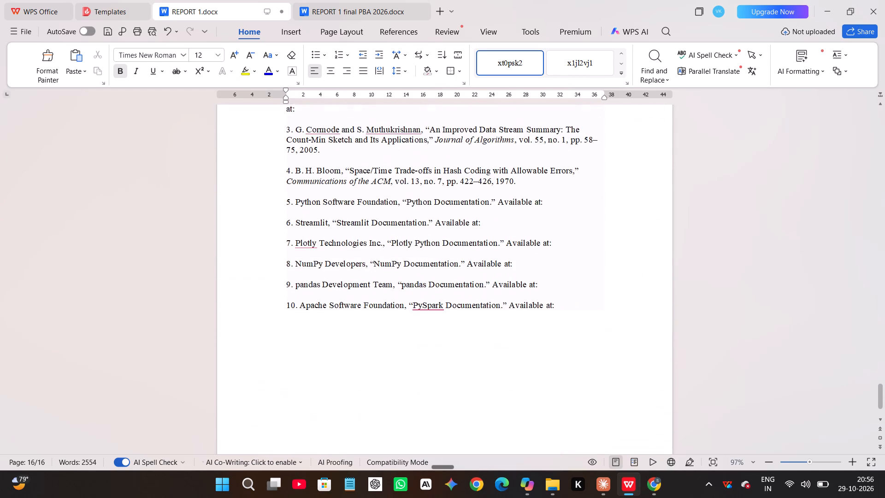
pyautogui.scroll(19, 340, 227)
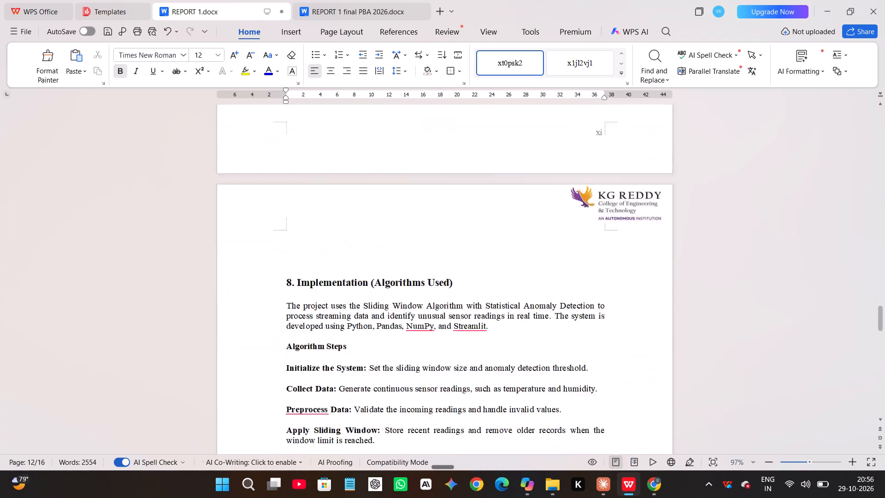
pyautogui.scroll(5, 340, 227)
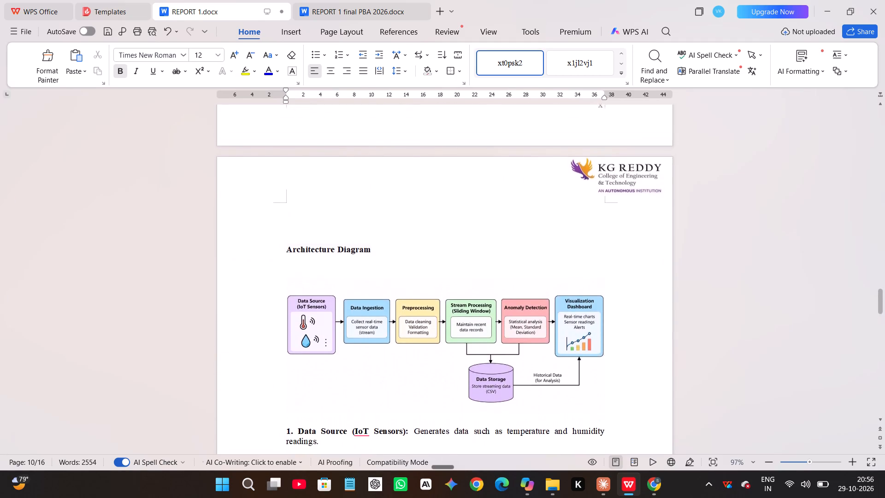
pyautogui.scroll(13, 340, 227)
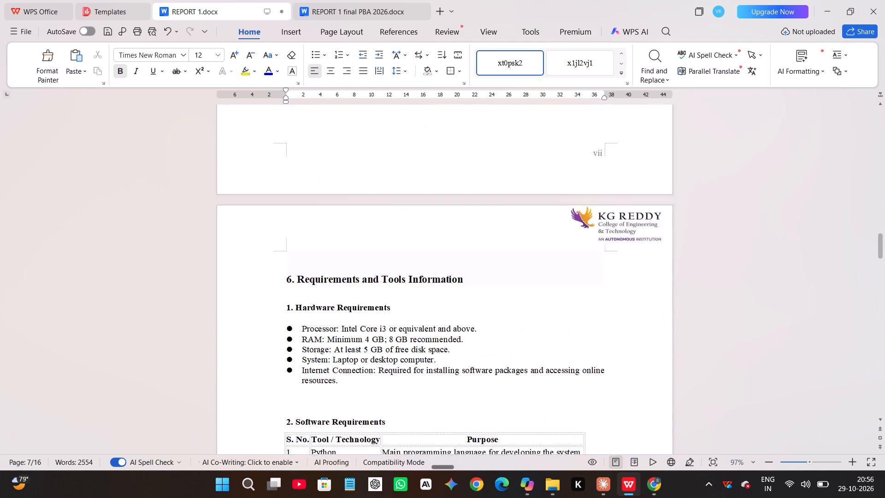
pyautogui.scroll(9, 340, 227)
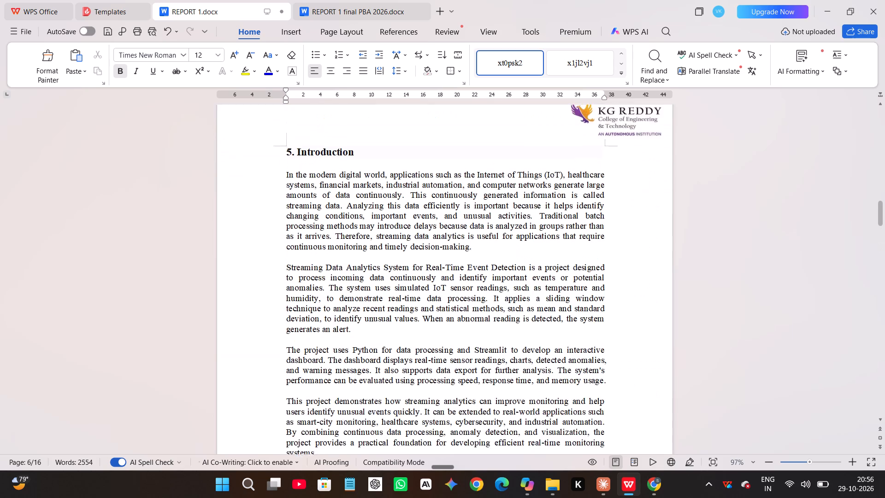
pyautogui.scroll(7, 340, 227)
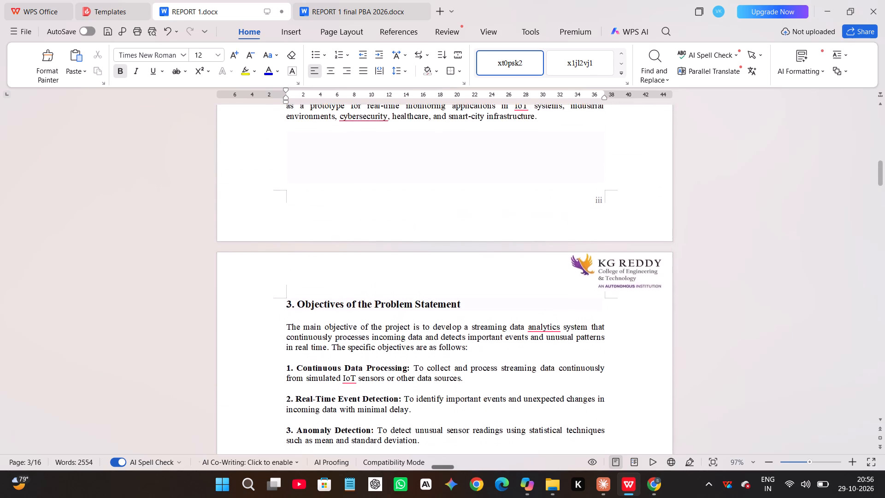
pyautogui.scroll(11, 340, 227)
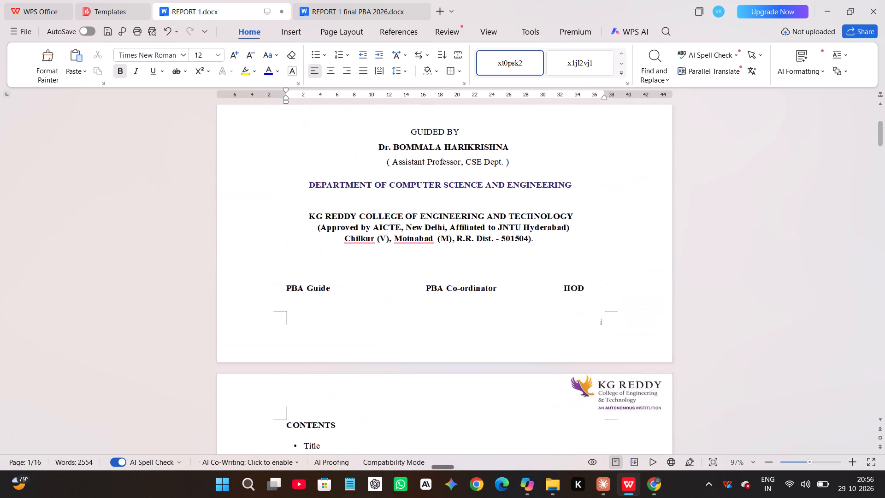
pyautogui.scroll(2, 340, 227)
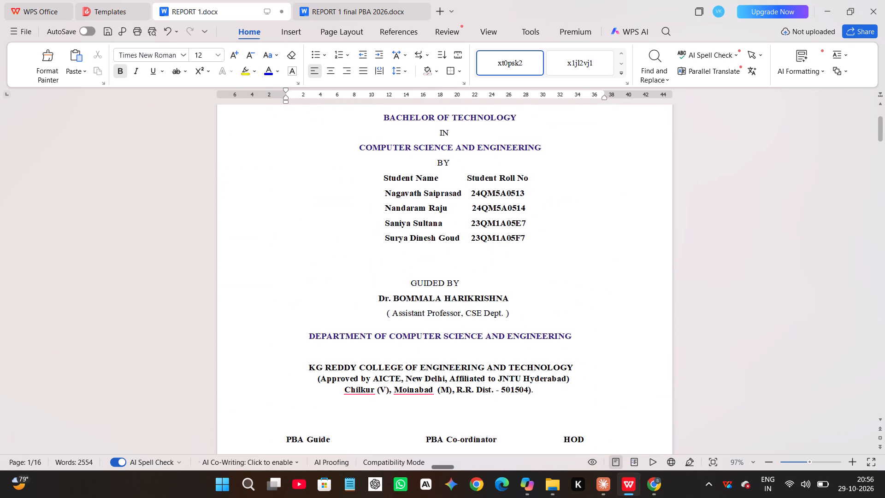
pyautogui.scroll(3, 340, 227)
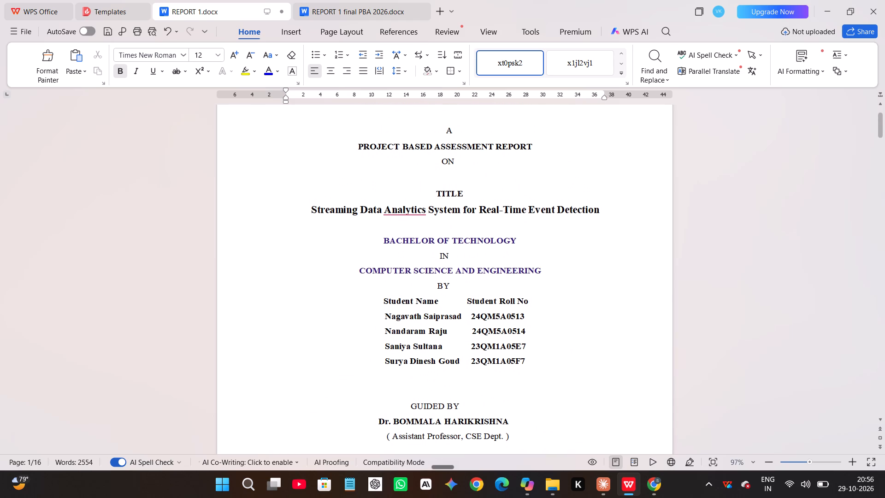
pyautogui.scroll(3, 340, 227)
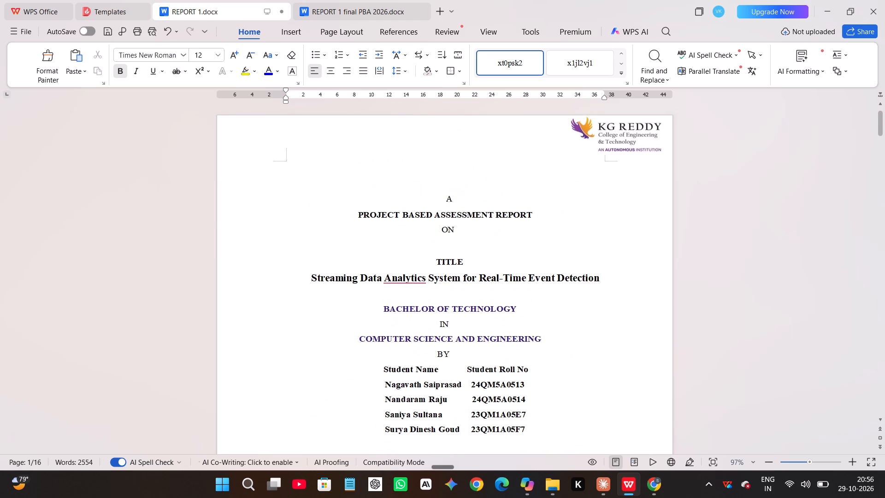
# Recheck the pages from the title page down to the Conclusion and Future Scope section, including the start of 11.2 Future Scope.
pyautogui.scroll(-15, 340, 227)
pyautogui.scroll(-8, 340, 227)
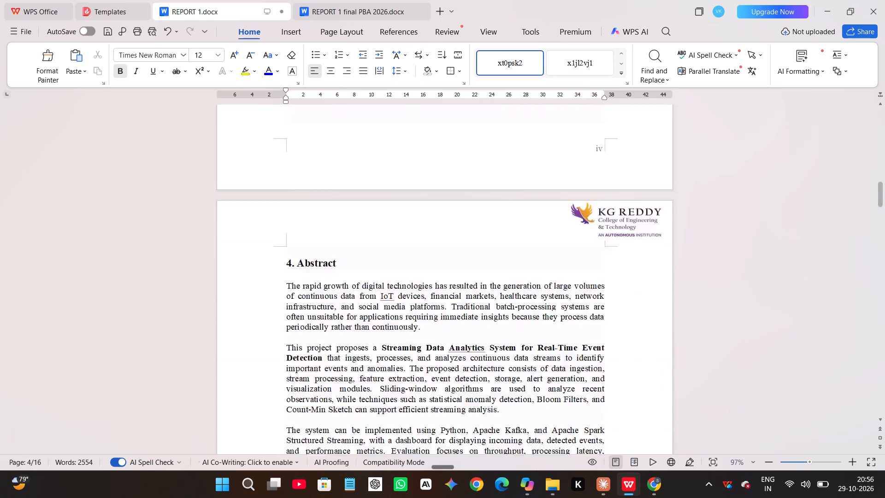
pyautogui.scroll(-11, 340, 227)
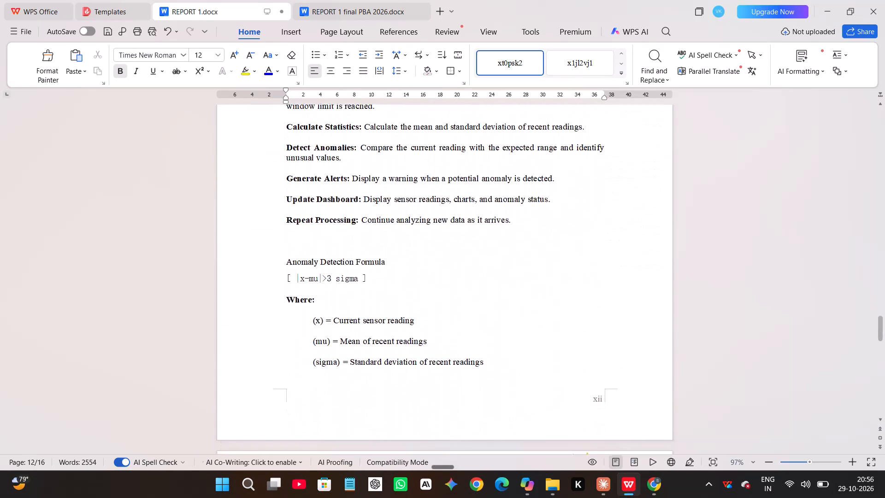
pyautogui.scroll(-7, 340, 227)
pyautogui.scroll(1, 340, 227)
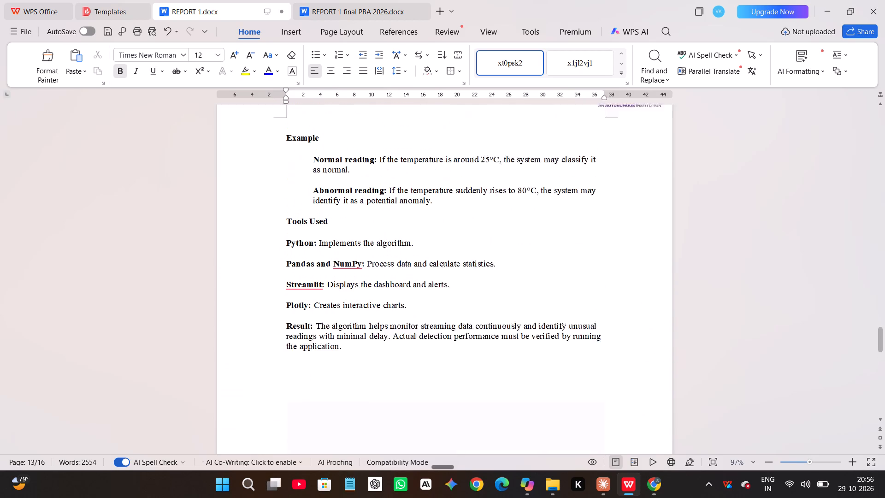
pyautogui.scroll(2, 340, 227)
pyautogui.scroll(-10, 340, 227)
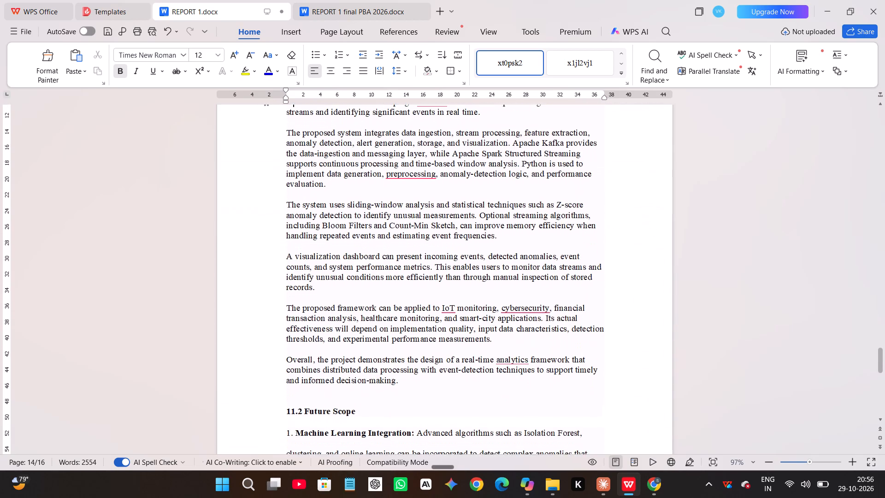
pyautogui.scroll(2, 340, 227)
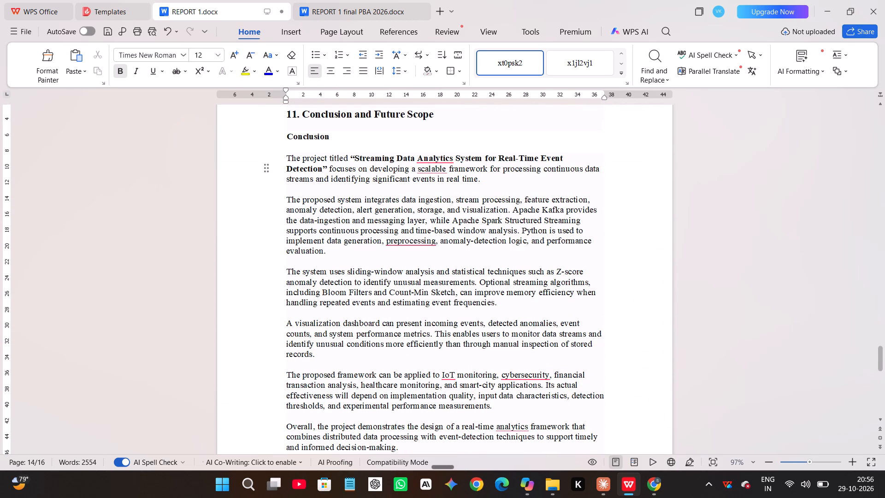
pyautogui.scroll(-3, 290, 155)
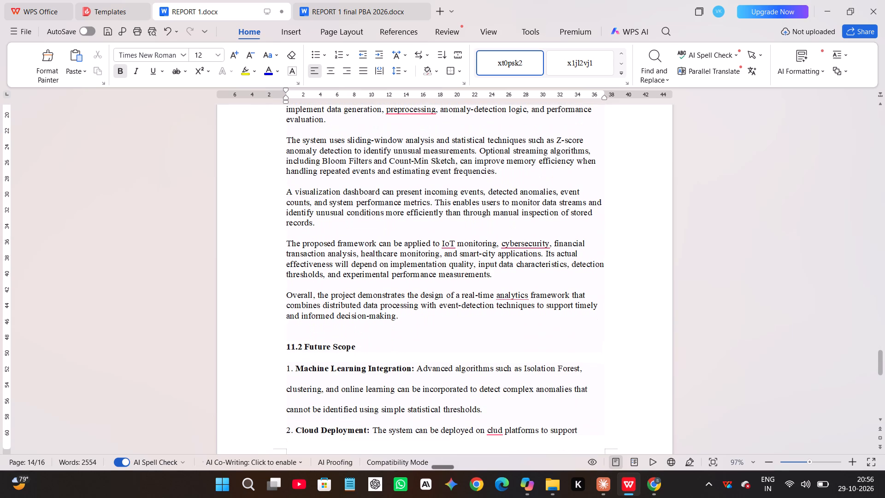
pyautogui.scroll(4, 290, 155)
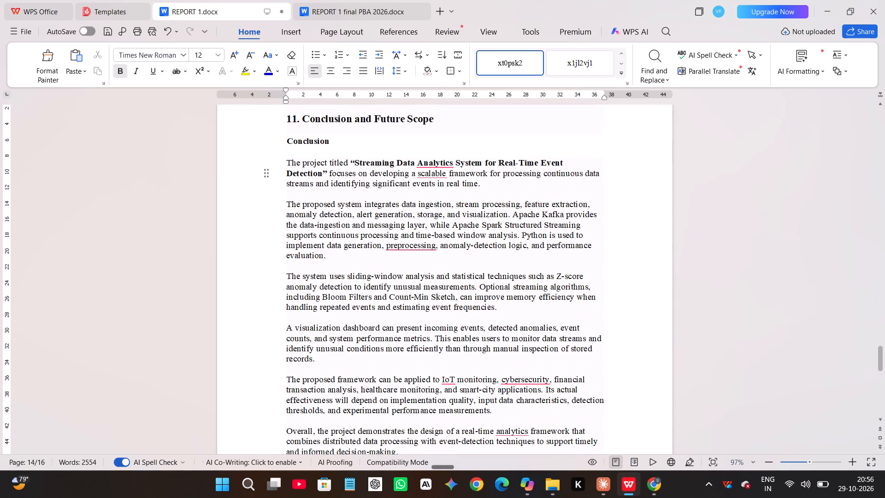
# Delete the old Conclusion text, the 11.2 Future Scope subheading and its items 1 to 9, leaving an empty line under "Conclusion".
pyautogui.moveTo(283, 160); pyautogui.dragTo(450, 399)
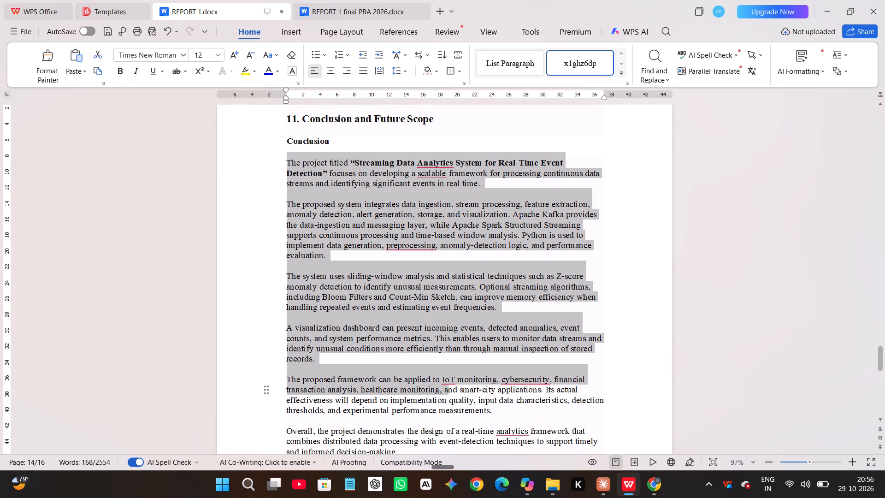
pyautogui.moveTo(450, 399); pyautogui.dragTo(510, 455)
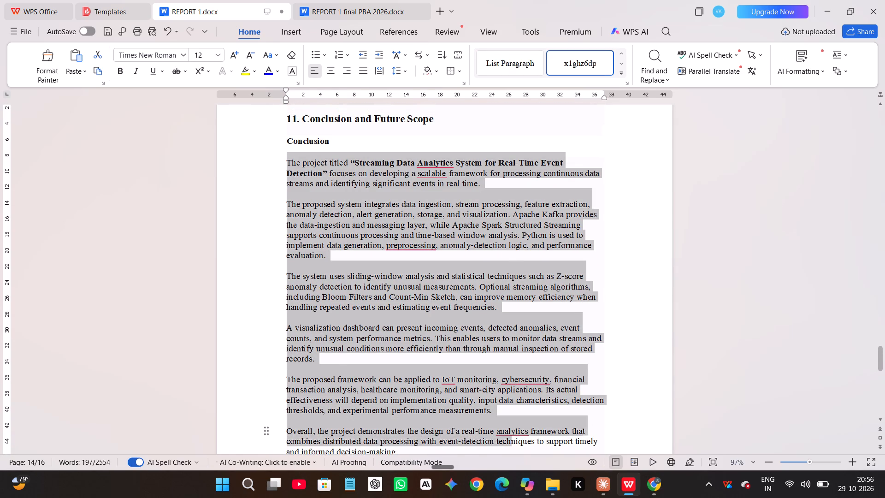
pyautogui.moveTo(510, 455); pyautogui.dragTo(454, 139)
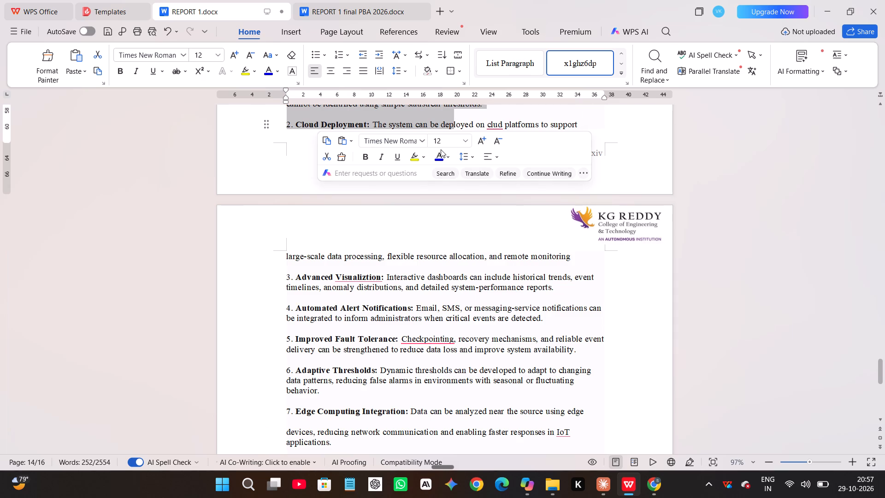
pyautogui.scroll(4, 353, 284)
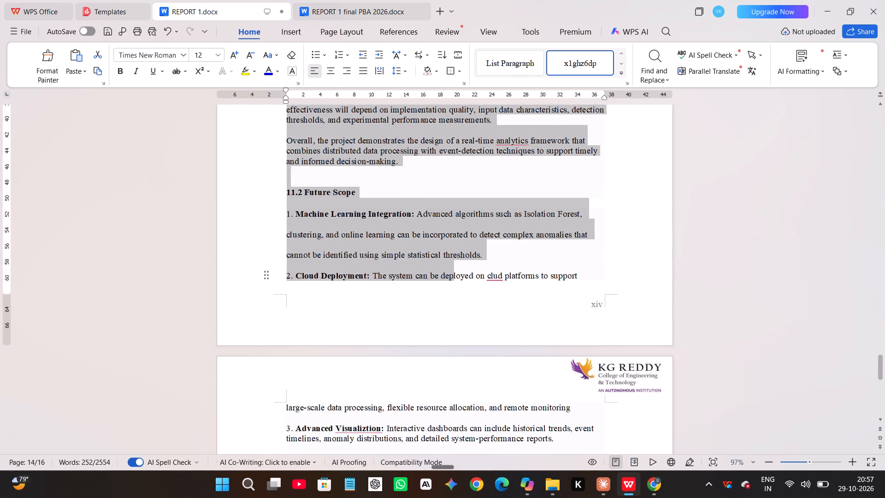
pyautogui.press('BackSpace')
pyautogui.scroll(2, 353, 284)
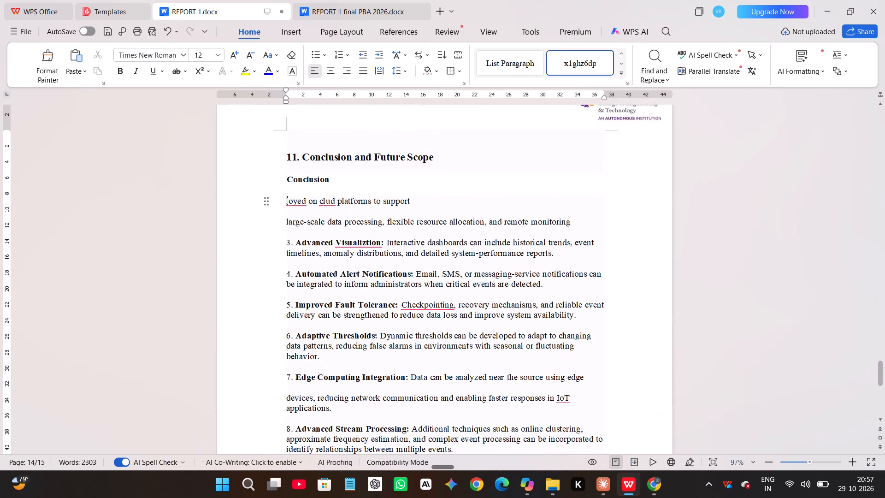
pyautogui.moveTo(292, 196); pyautogui.dragTo(293, 198)
pyautogui.moveTo(293, 198); pyautogui.dragTo(458, 421)
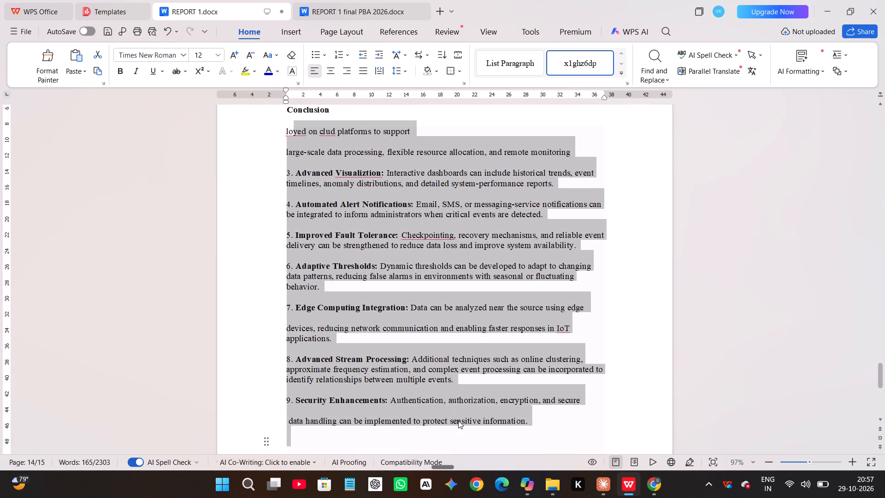
pyautogui.moveTo(458, 421); pyautogui.dragTo(532, 424)
pyautogui.press('BackSpace')
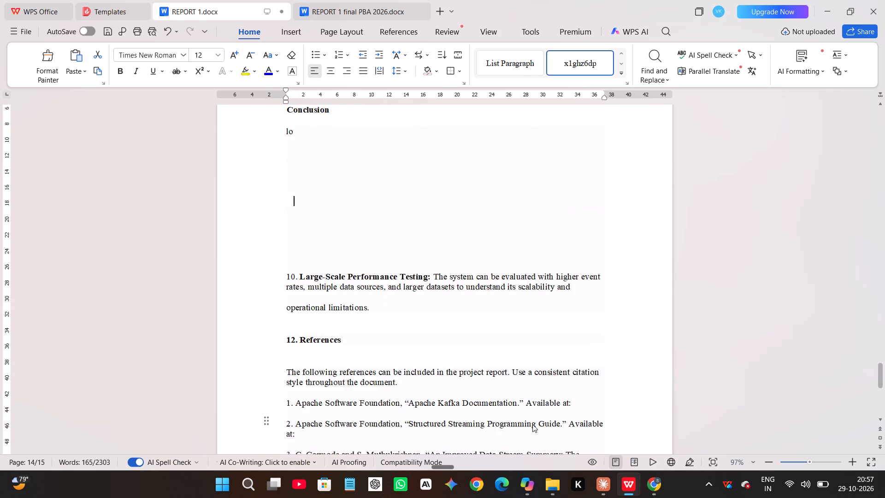
pyautogui.press('BackSpace')
pyautogui.press('BackSpace')
pyautogui.press('BackSpace')
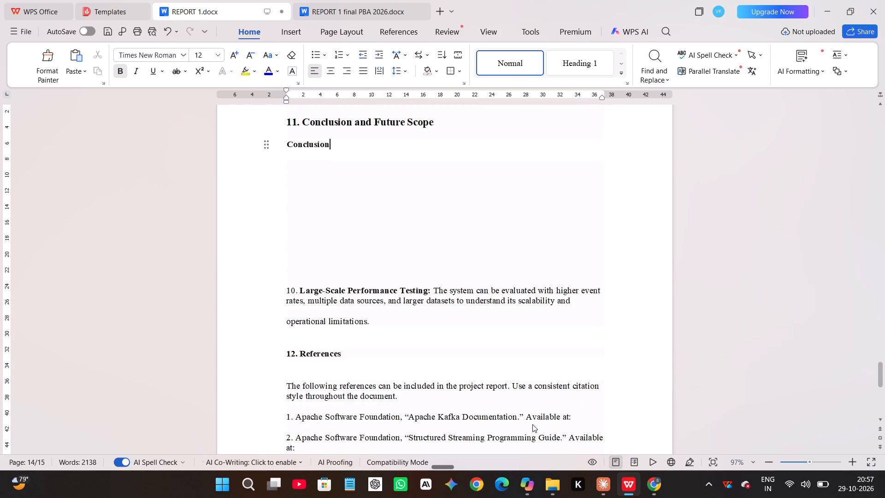
pyautogui.press('Return')
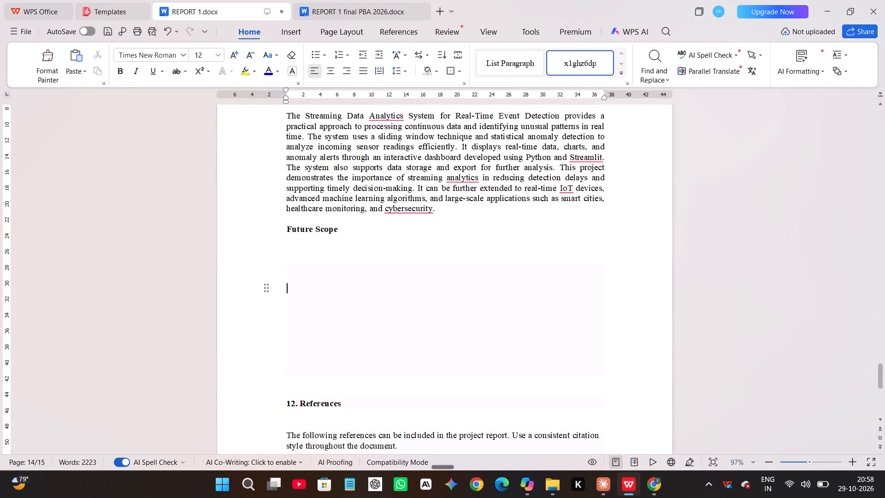
pyautogui.click(303, 241)
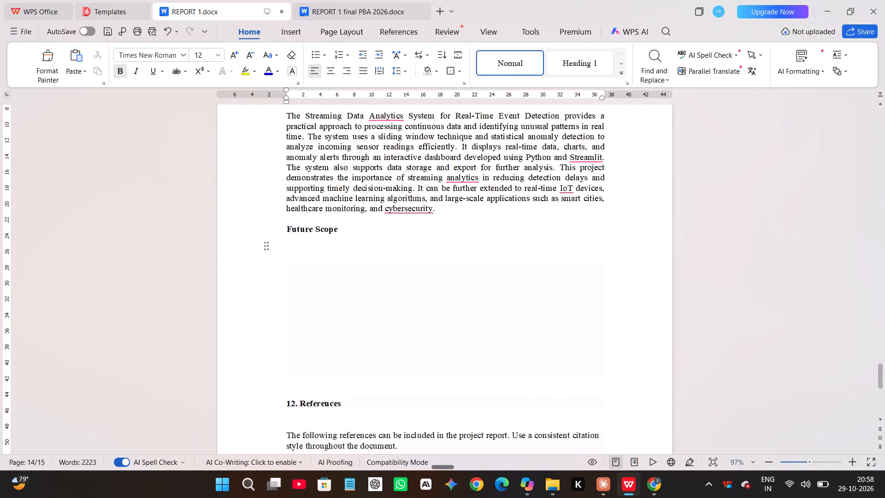
pyautogui.hotkey('ctrl', 'v')
# Remove the duplicate centred "Future Scope" heading and its line above the pasted text.
pyautogui.scroll(2, 302, 255)
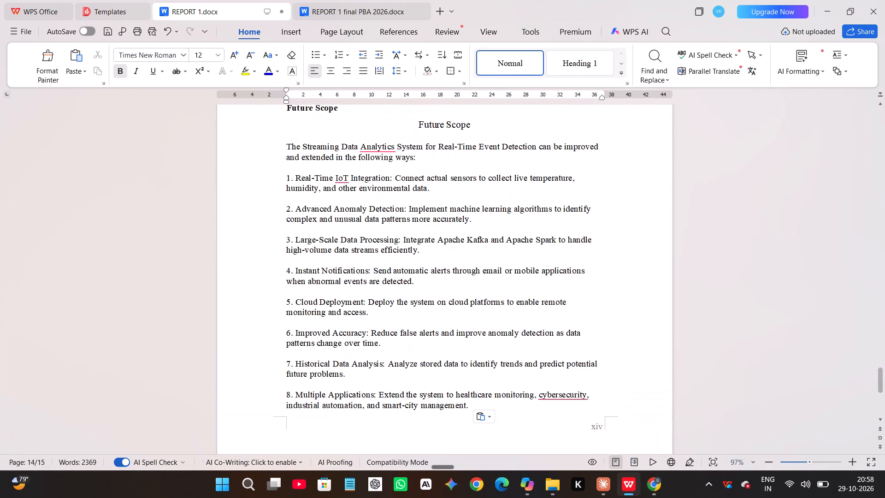
pyautogui.scroll(1, 302, 255)
pyautogui.click(478, 192)
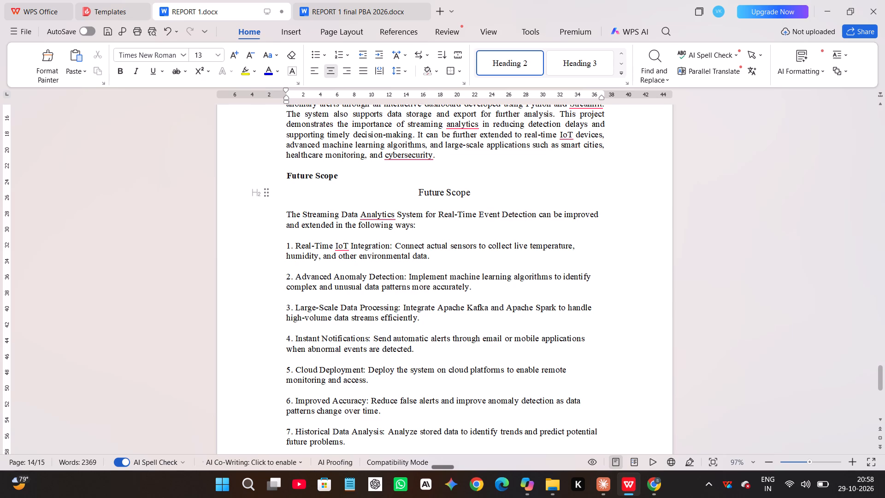
pyautogui.press('BackSpace')
pyautogui.press('BackSpace')
pyautogui.press('BackSpace')
pyautogui.press('BackSpace')
pyautogui.press('BackSpace')
pyautogui.press('BackSpace')
pyautogui.press('BackSpace')
pyautogui.press('BackSpace')
pyautogui.press('BackSpace')
pyautogui.press('BackSpace')
pyautogui.press('BackSpace')
pyautogui.press('BackSpace')
pyautogui.press('BackSpace')
pyautogui.press('BackSpace')
pyautogui.press('BackSpace')
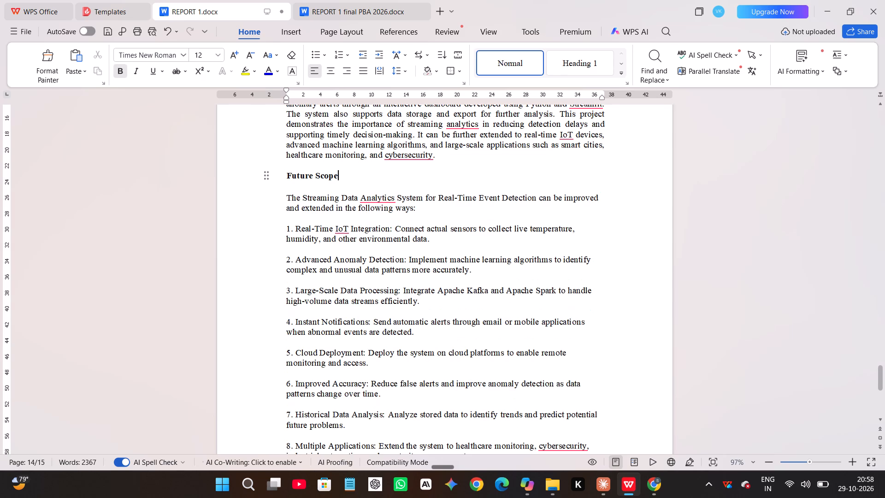
# Justify the pasted Future Scope text, from the introductory sentence through item 8, "Multiple Applications".
pyautogui.scroll(-5, 478, 192)
pyautogui.scroll(1, 478, 192)
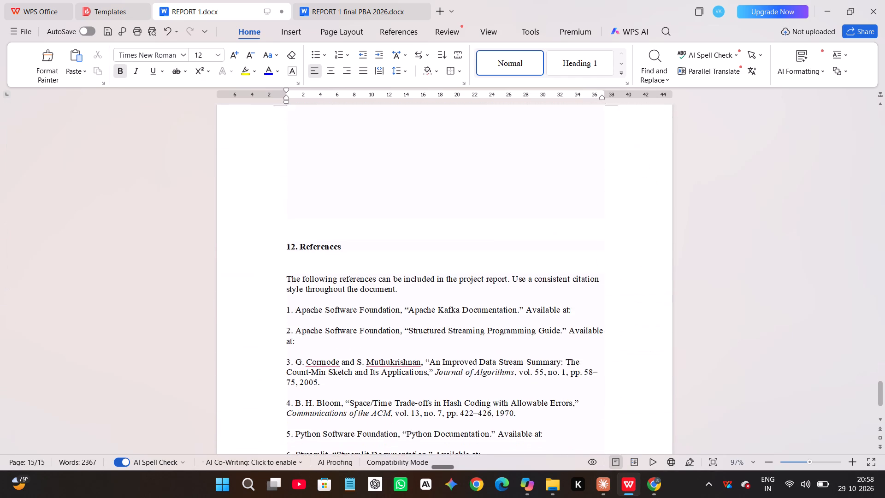
pyautogui.scroll(1, 478, 192)
pyautogui.scroll(-1, 478, 192)
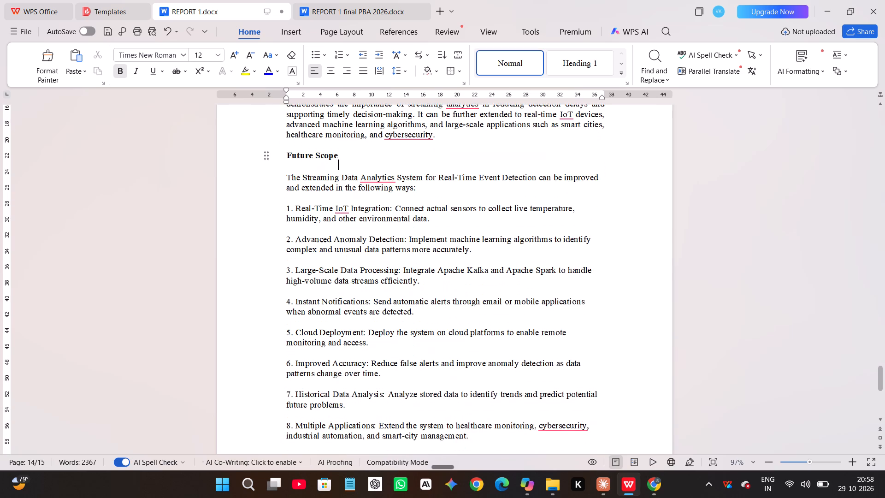
pyautogui.scroll(-2, 478, 192)
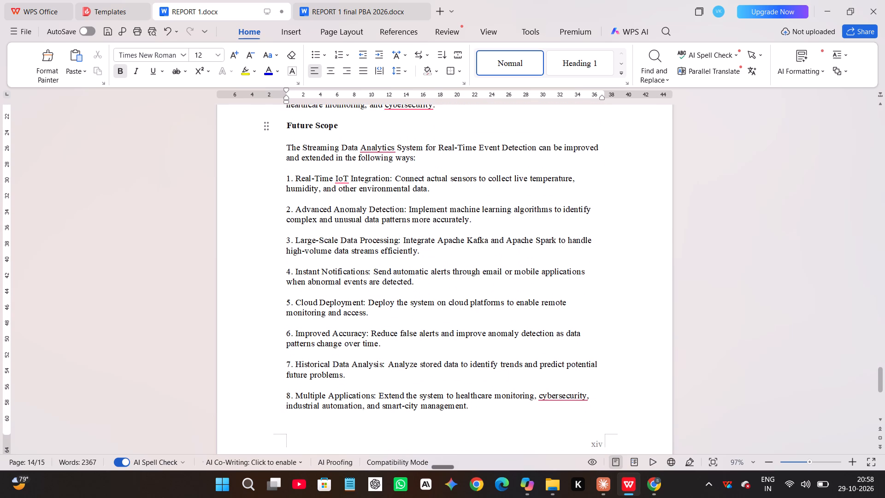
pyautogui.moveTo(286, 145); pyautogui.dragTo(504, 362)
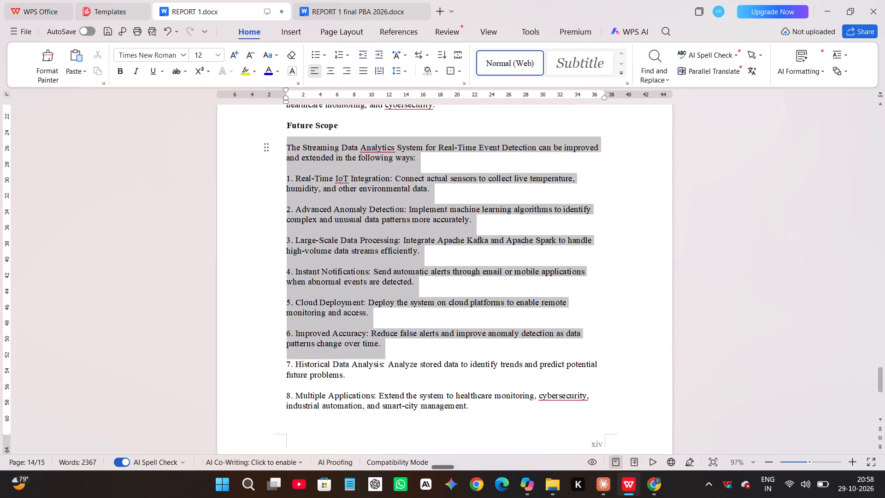
pyautogui.moveTo(504, 362); pyautogui.dragTo(525, 415)
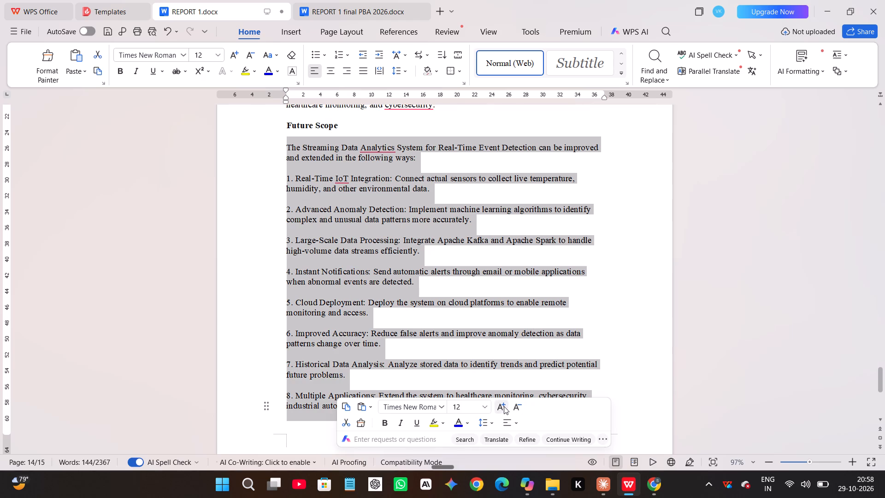
pyautogui.click(513, 427)
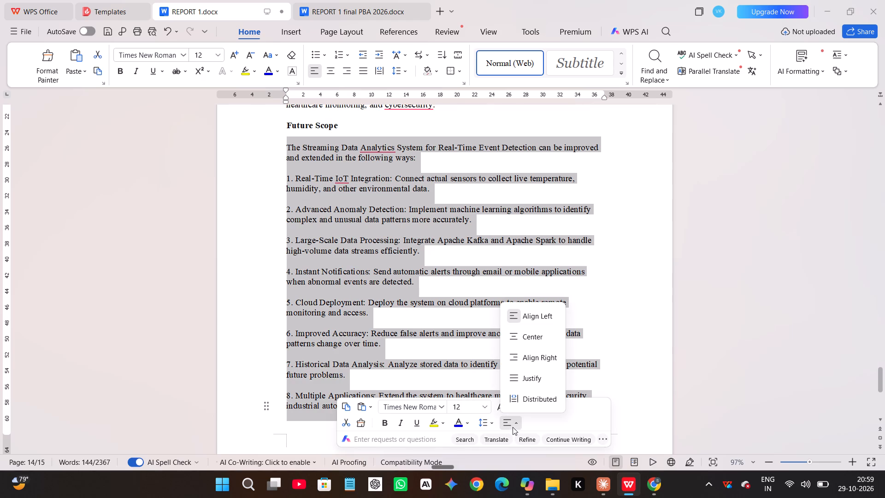
pyautogui.click(537, 376)
pyautogui.click(625, 341)
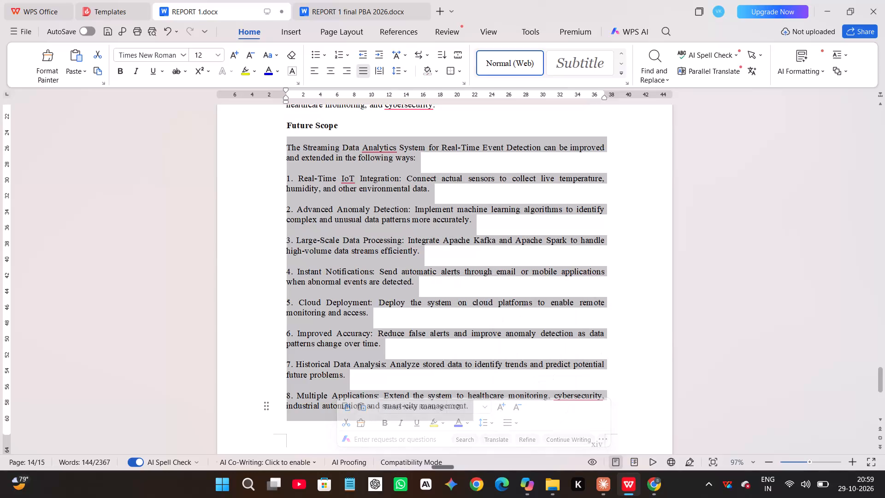
# Review the layout of the justified Future Scope list and the page break that follows it.
pyautogui.scroll(-4, 625, 341)
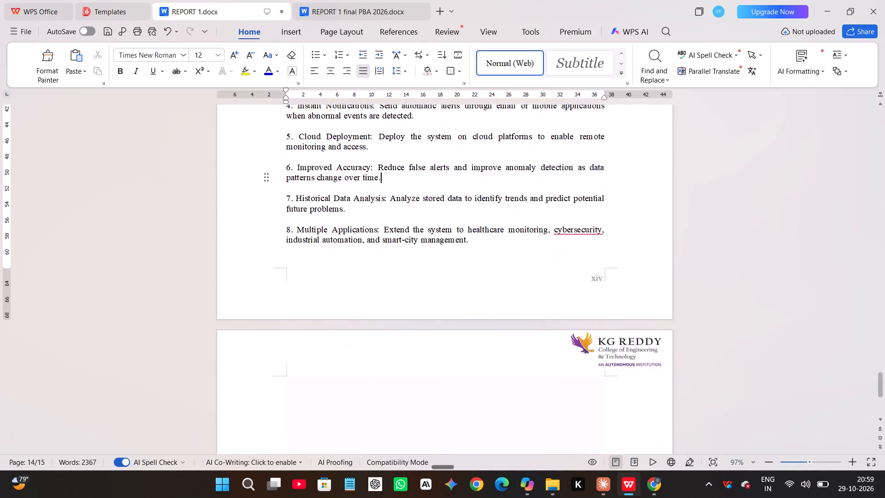
pyautogui.scroll(-3, 625, 339)
pyautogui.scroll(6, 625, 339)
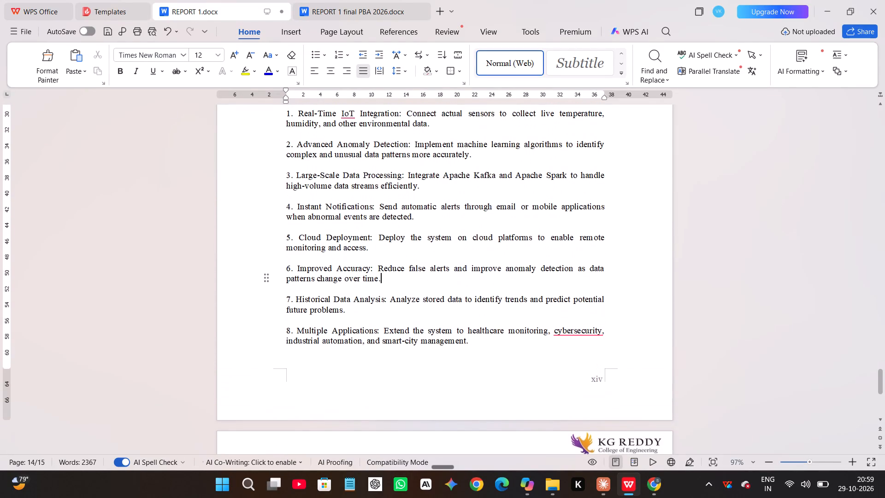
pyautogui.scroll(-2, 625, 339)
pyautogui.scroll(5, 625, 339)
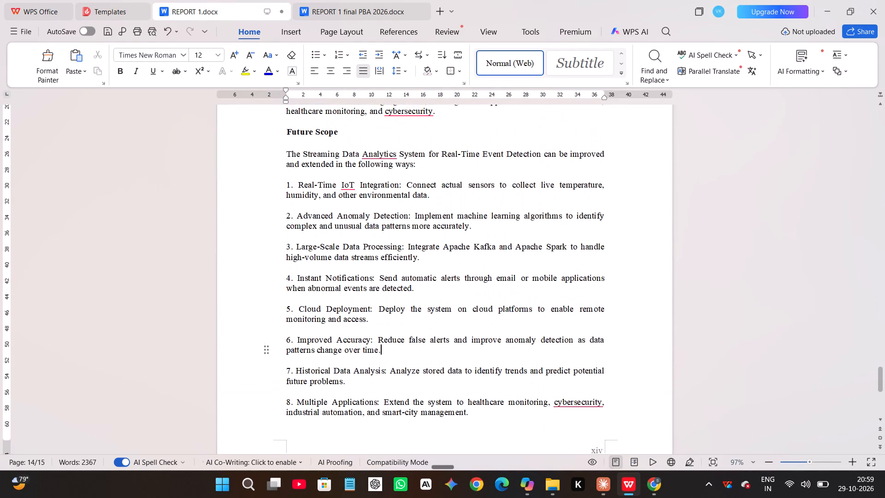
# Insert seven empty lines above "Anomaly Detection Formula" to push that heading onto the next page.
pyautogui.scroll(6, 625, 339)
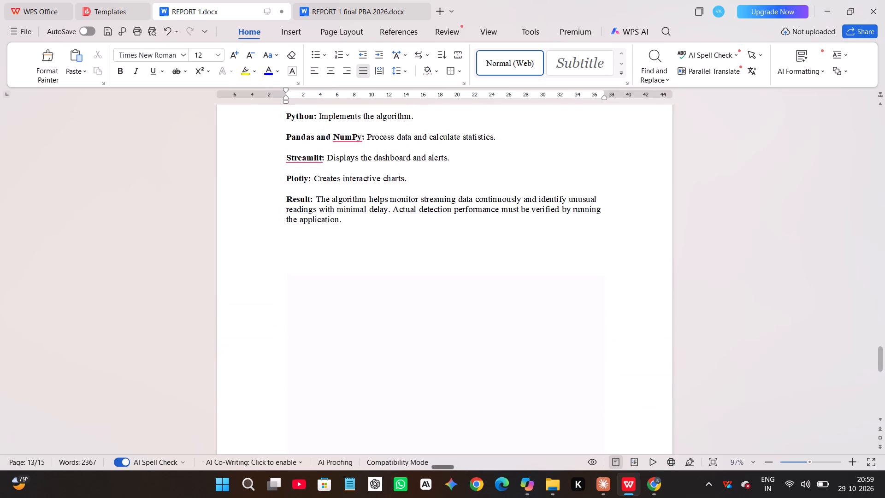
pyautogui.scroll(2, 625, 339)
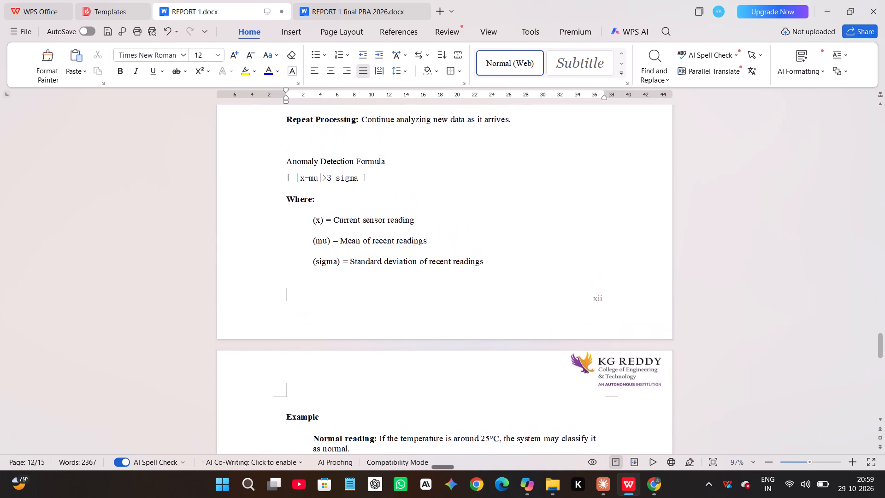
pyautogui.scroll(2, 625, 339)
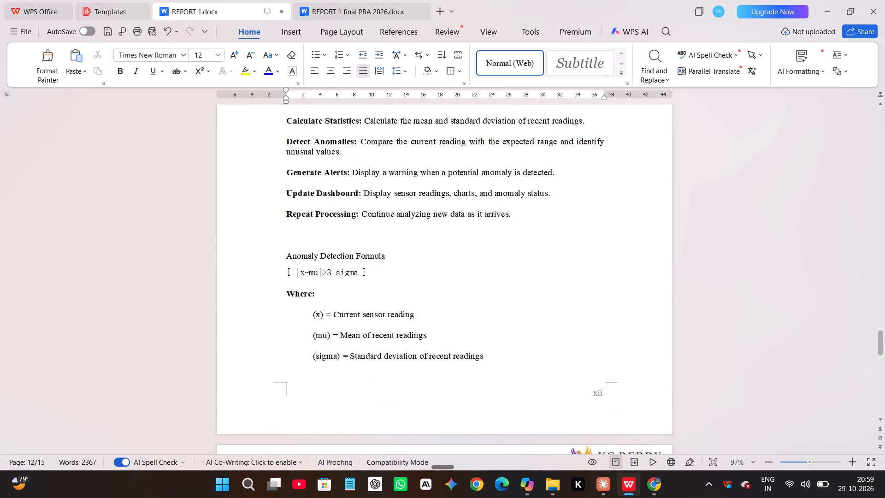
pyautogui.click(314, 238)
pyautogui.press('Return')
pyautogui.press('Return')
pyautogui.press('Return')
pyautogui.press('Return')
pyautogui.press('Return')
pyautogui.press('Return')
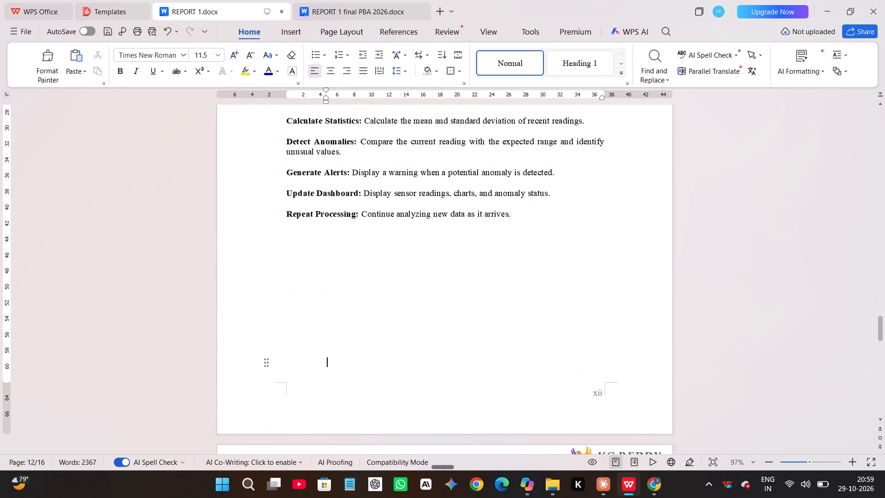
pyautogui.press('Return')
# Set the font size of the "Anomaly Detection Formula" heading to 12.
pyautogui.scroll(-3, 314, 238)
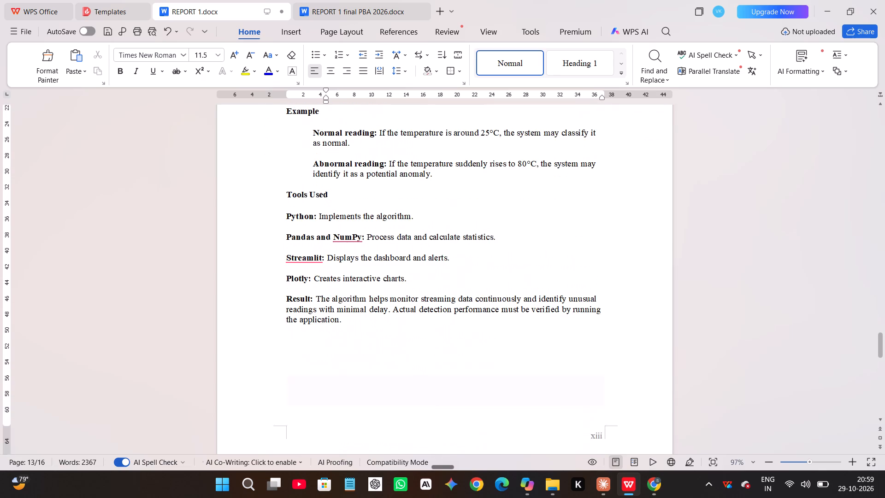
pyautogui.scroll(6, 314, 238)
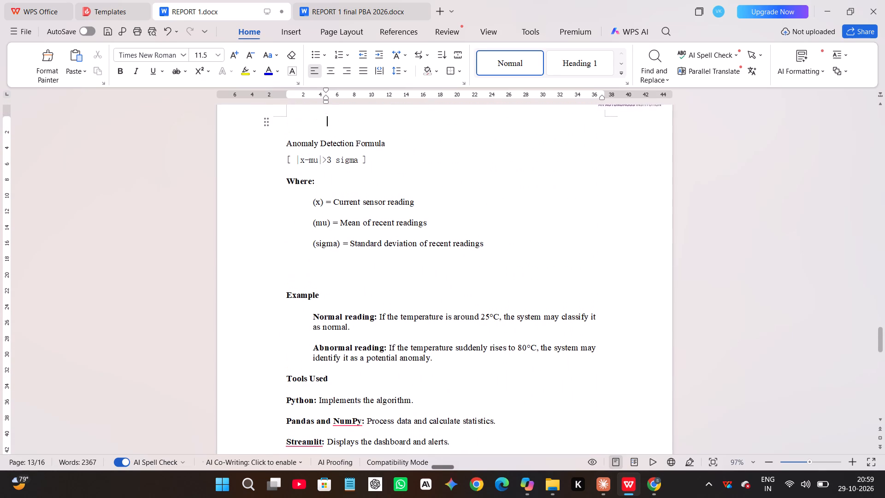
pyautogui.moveTo(399, 147); pyautogui.dragTo(311, 134)
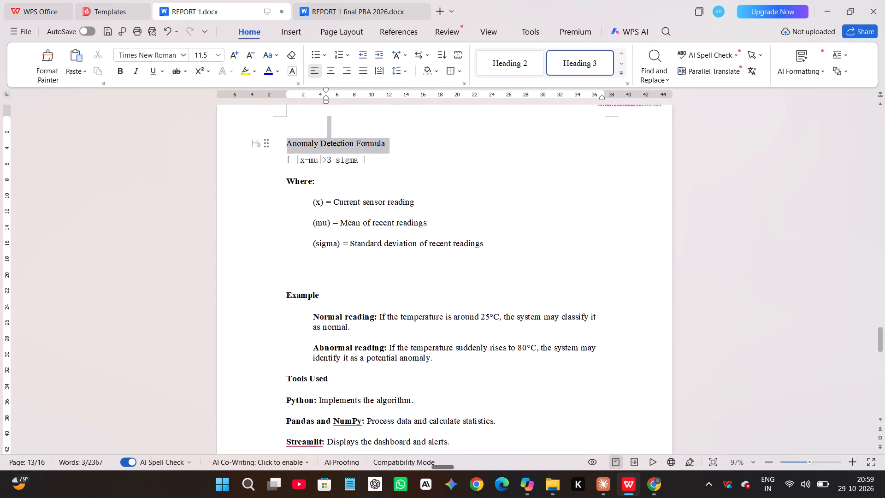
pyautogui.moveTo(311, 134); pyautogui.dragTo(299, 133)
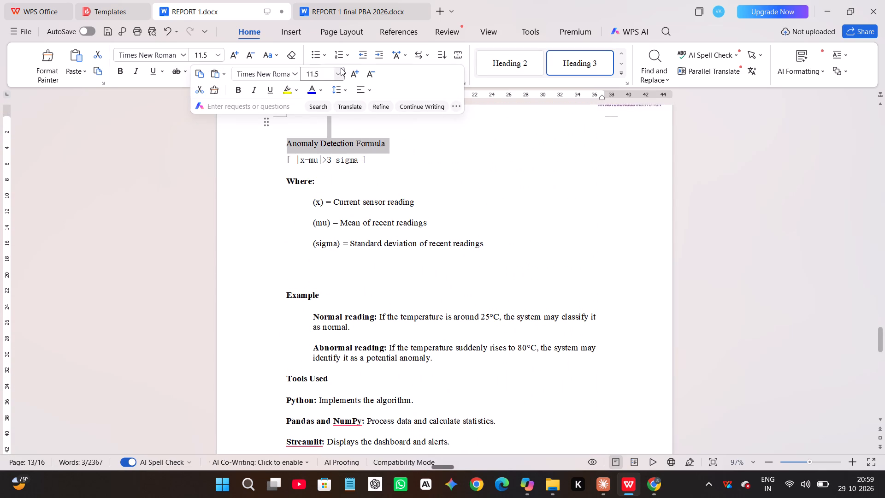
pyautogui.click(341, 68)
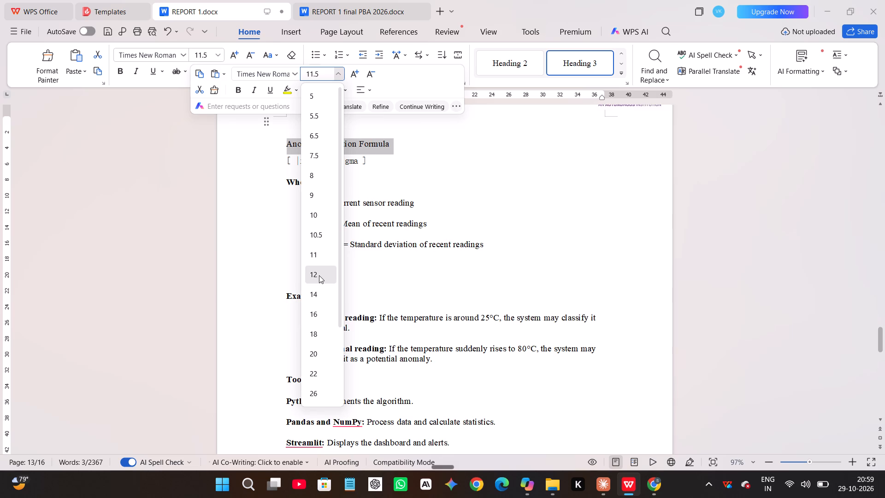
pyautogui.click(319, 275)
pyautogui.click(389, 152)
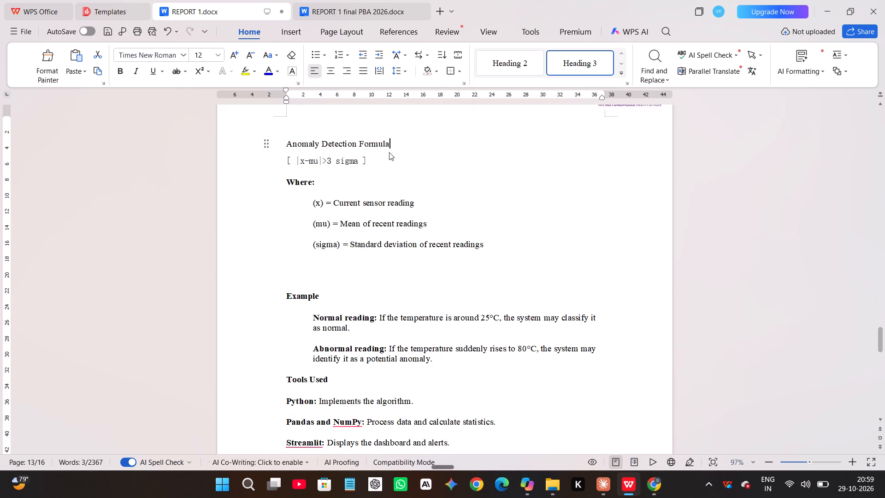
pyautogui.click(369, 162)
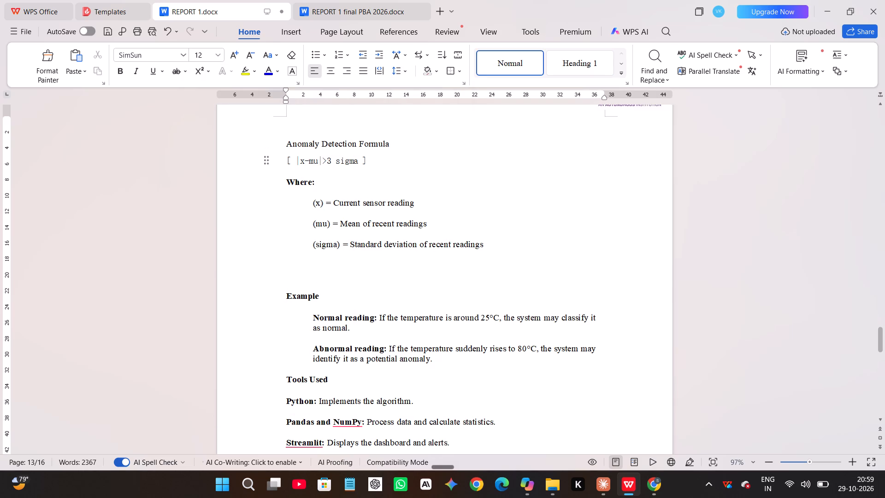
# Set the font size of the "Example" heading below the anomaly detection formula to 12.
pyautogui.click(360, 142)
pyautogui.click(313, 178)
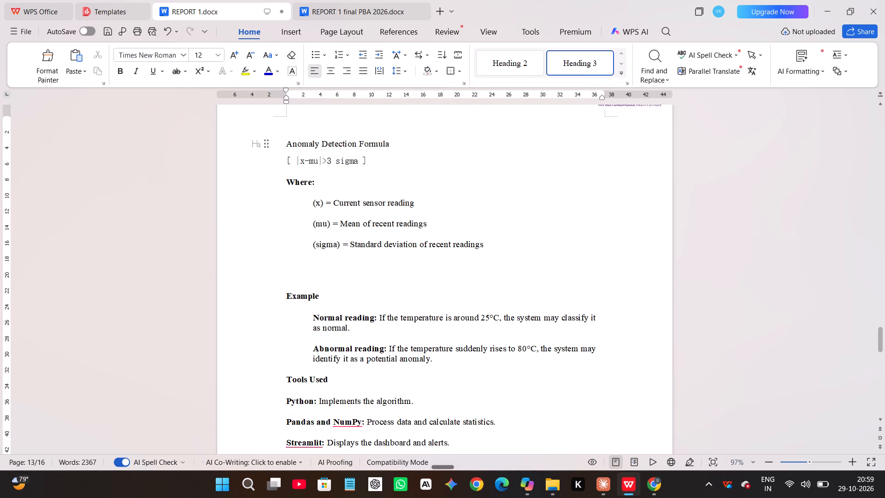
pyautogui.click(290, 291)
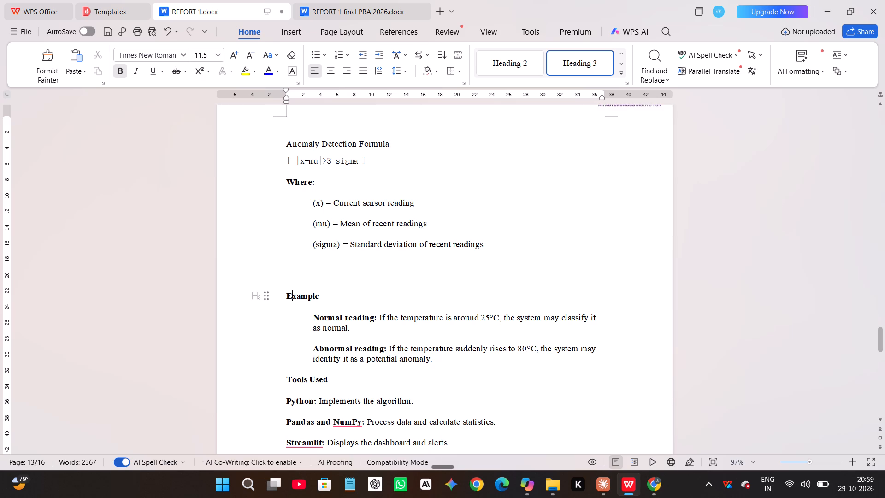
pyautogui.moveTo(320, 298); pyautogui.dragTo(279, 290)
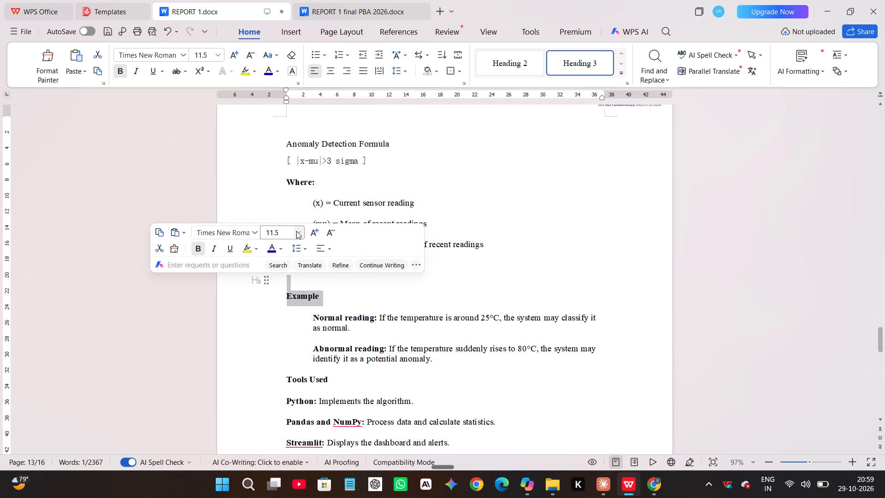
pyautogui.click(296, 231)
pyautogui.click(280, 440)
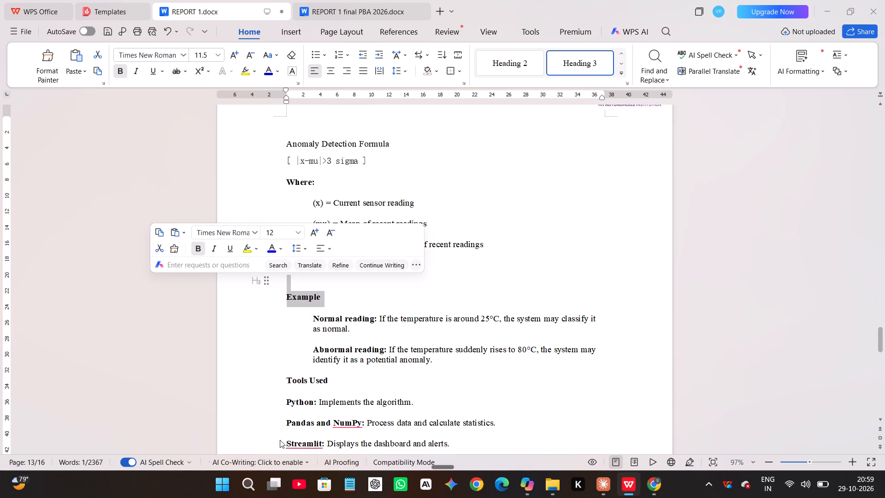
pyautogui.click(365, 324)
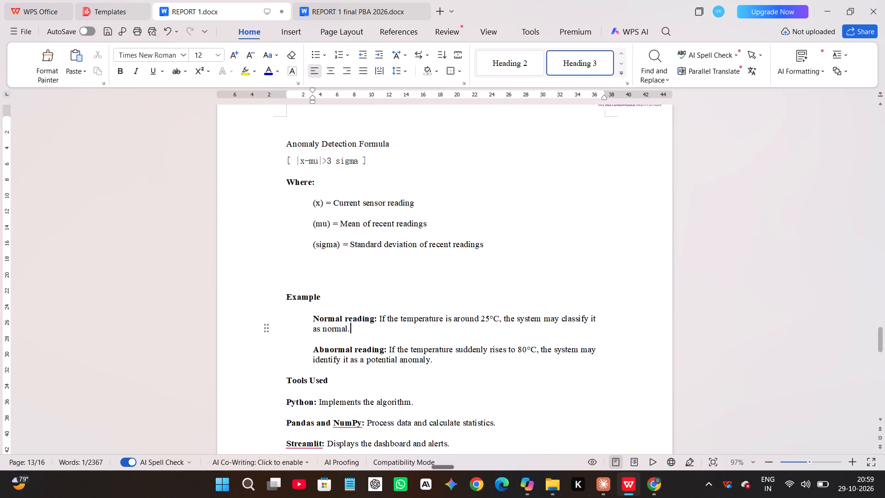
pyautogui.click(360, 349)
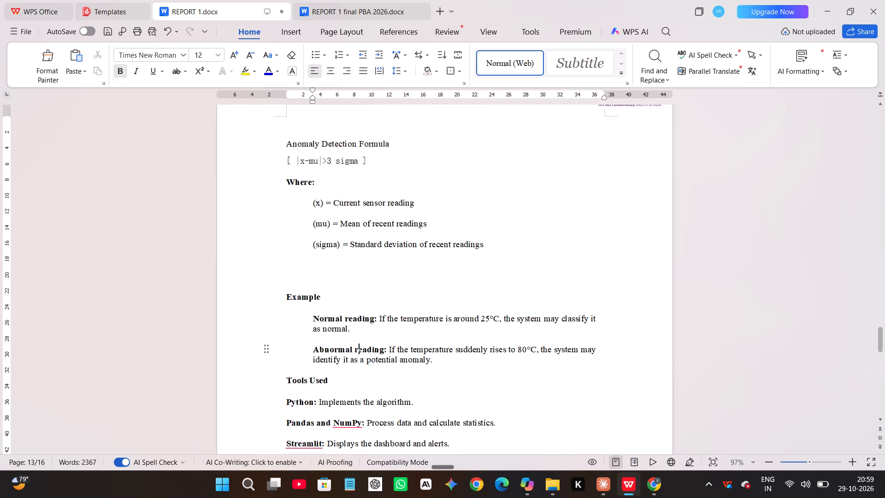
pyautogui.click(324, 394)
pyautogui.click(320, 385)
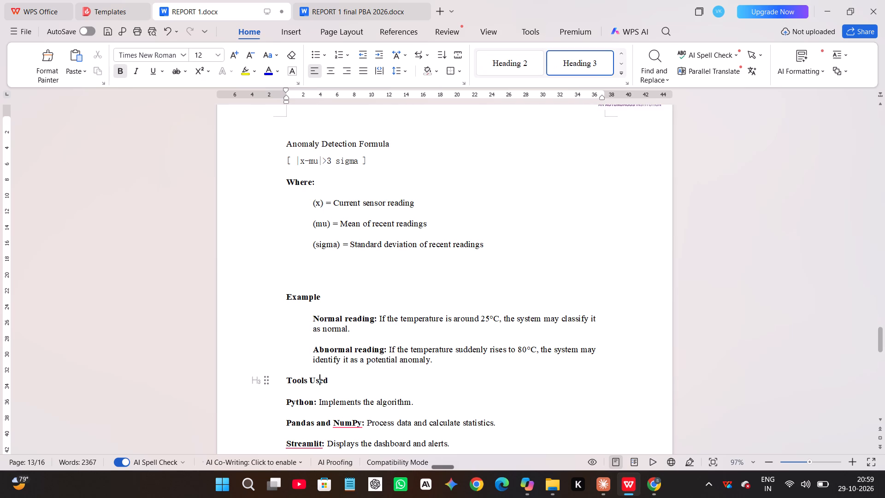
# Make the "Anomaly Detection Formula" heading bold.
pyautogui.scroll(2, 345, 374)
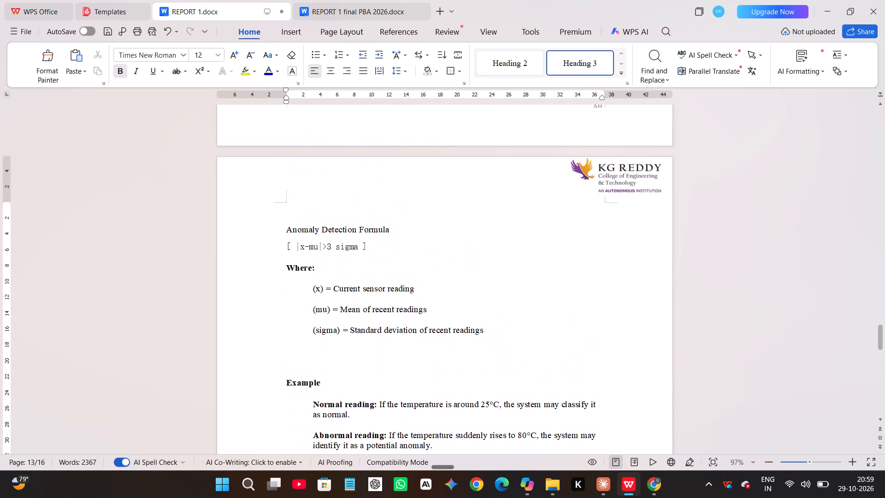
pyautogui.moveTo(389, 230); pyautogui.dragTo(321, 230)
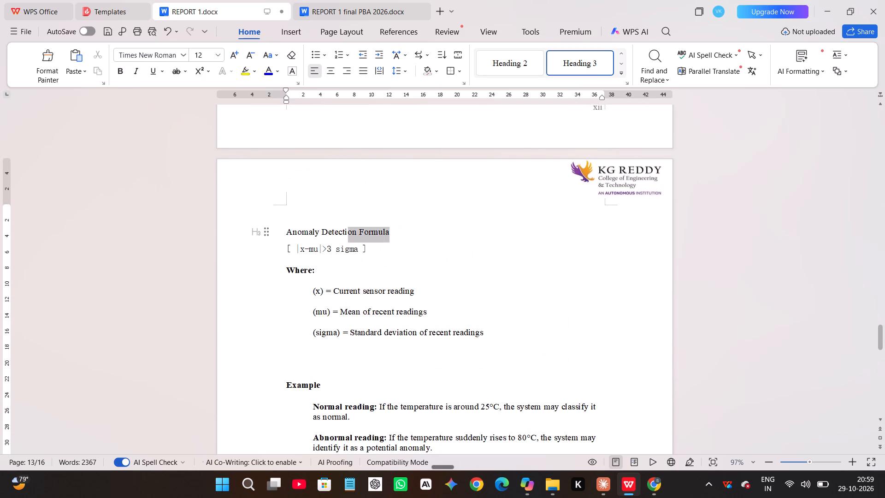
pyautogui.moveTo(321, 230); pyautogui.dragTo(280, 230)
pyautogui.click(193, 202)
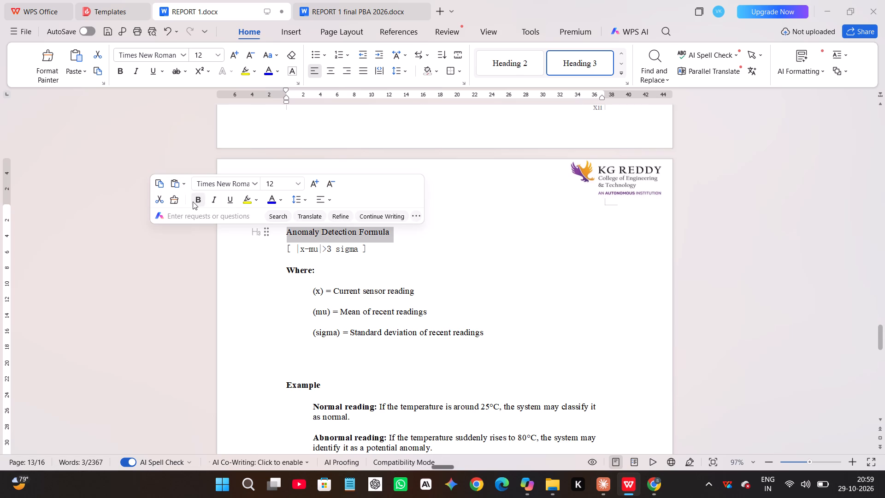
pyautogui.click(259, 288)
# Review the page layout from section 8, "Implementation (Algorithms Used)", through the start of section 11, "Conclusion and Future Scope".
pyautogui.scroll(2, 259, 288)
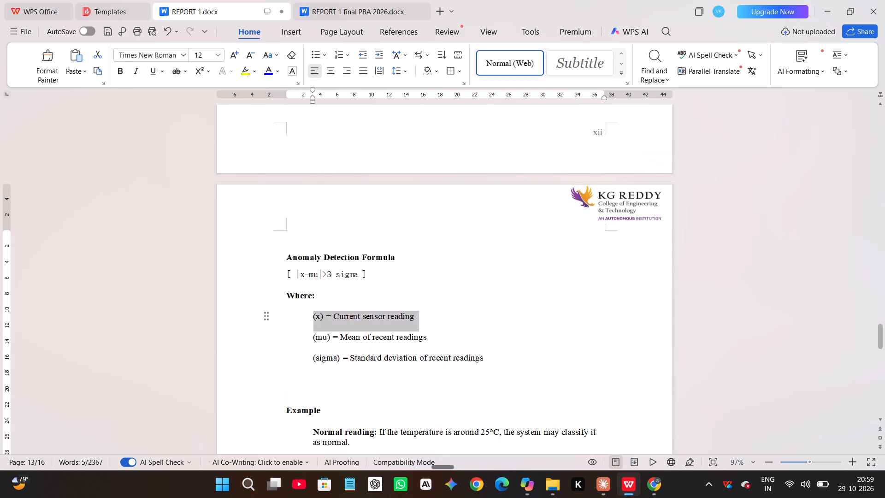
pyautogui.scroll(6, 259, 288)
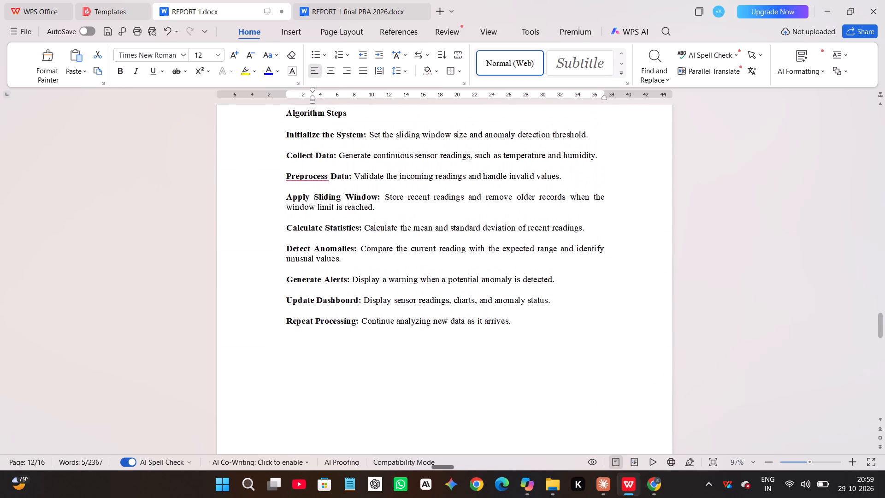
pyautogui.scroll(2, 259, 288)
pyautogui.scroll(-3, 259, 288)
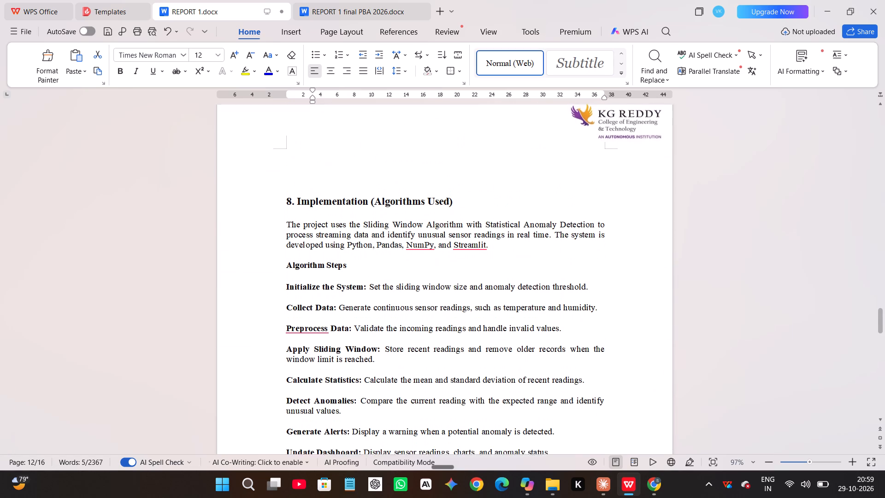
pyautogui.scroll(-10, 259, 288)
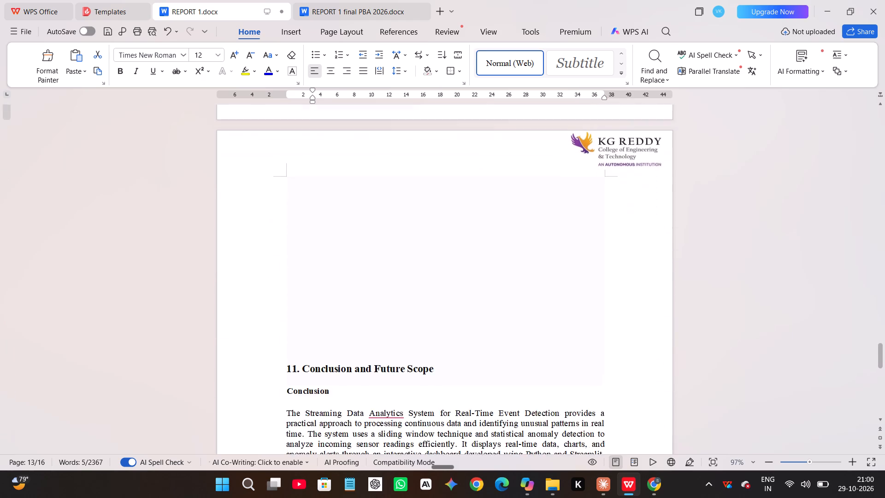
# Delete eight empty lines above the heading "11. Conclusion and Future Scope" to pull the section up the page.
pyautogui.click(299, 279)
pyautogui.press('BackSpace')
pyautogui.press('BackSpace')
pyautogui.press('BackSpace')
pyautogui.press('BackSpace')
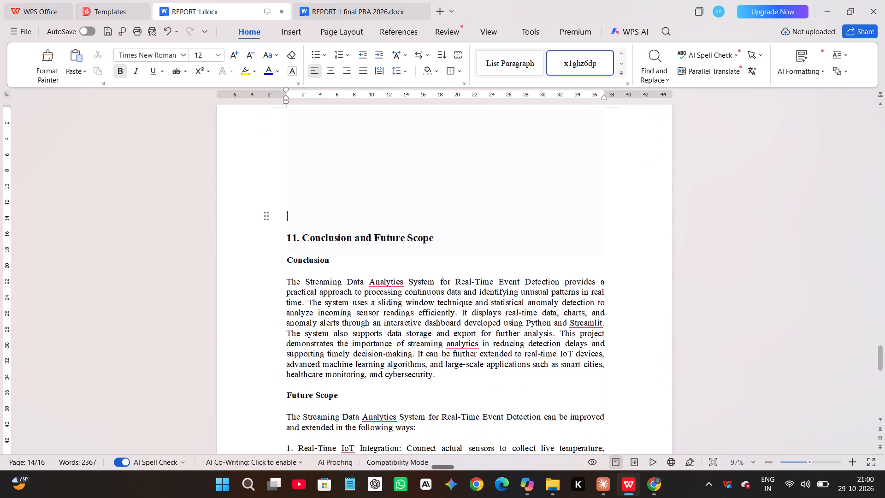
pyautogui.press('BackSpace')
pyautogui.press('BackSpace')
pyautogui.press('BackSpace')
pyautogui.scroll(3, 299, 279)
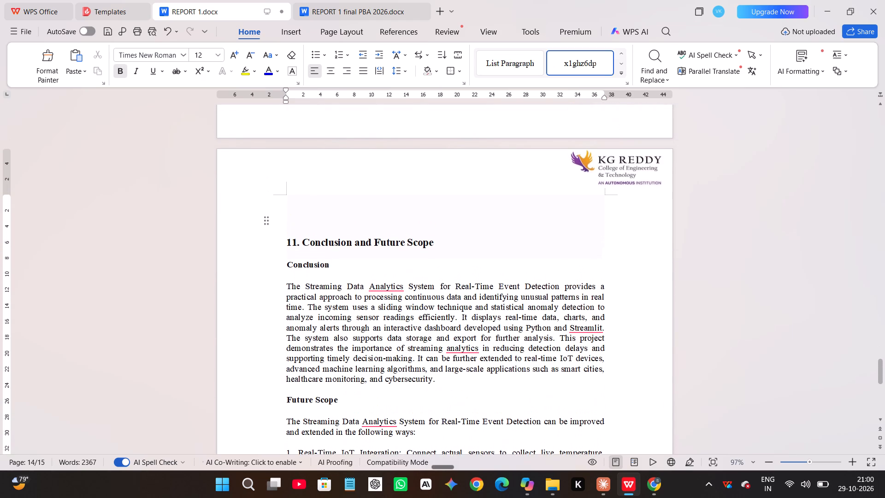
pyautogui.press('BackSpace')
# Bold the numbered lead-in labels of Future Scope items 1 to 4, from "Real-Time IoT Integration:" through "Instant Notifications:".
pyautogui.scroll(-5, 299, 279)
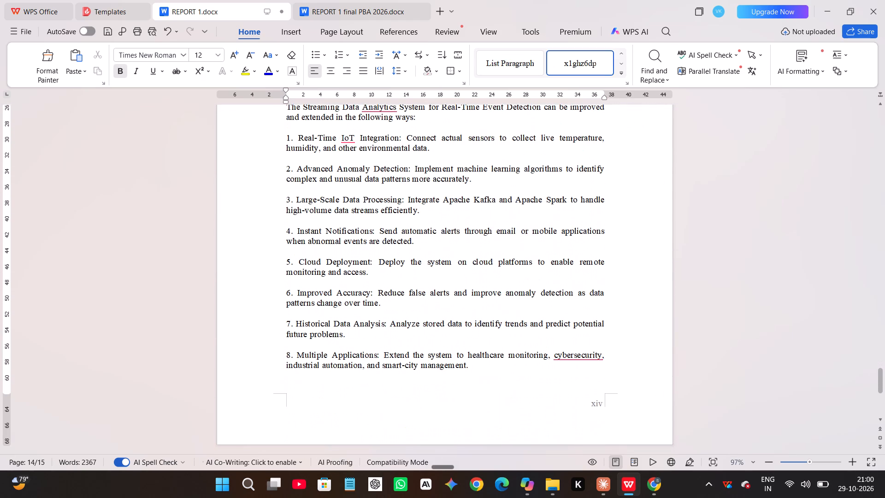
pyautogui.scroll(-1, 299, 279)
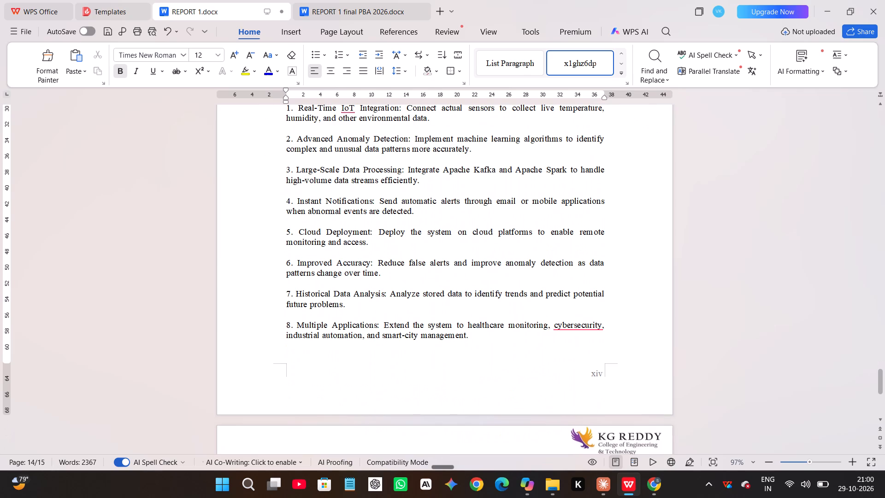
pyautogui.scroll(-1, 394, 247)
pyautogui.scroll(2, 394, 247)
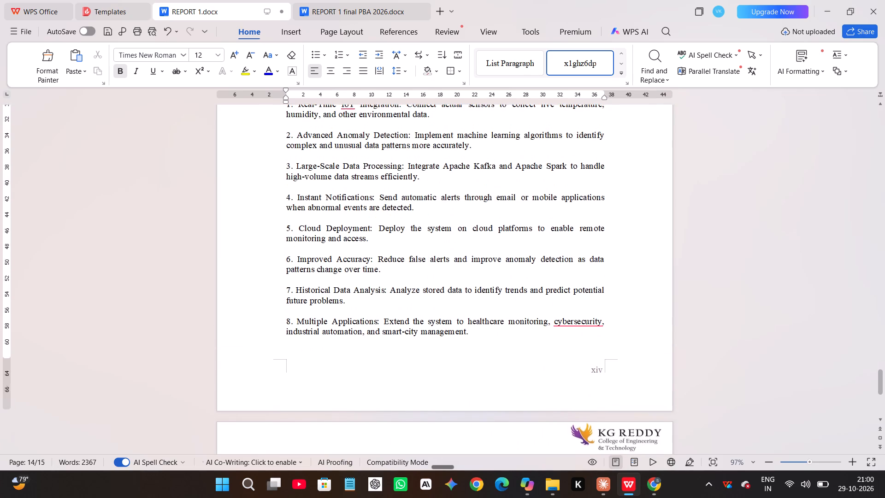
pyautogui.scroll(2, 394, 247)
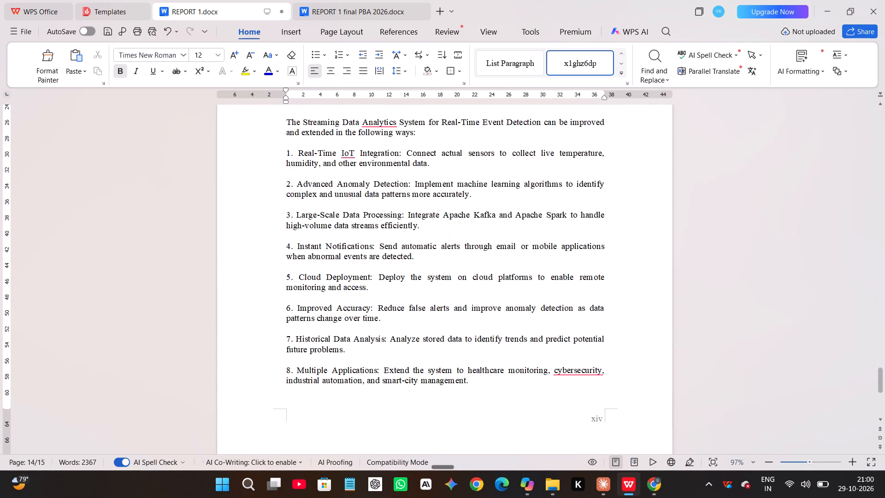
pyautogui.moveTo(406, 149); pyautogui.dragTo(288, 148)
pyautogui.click(200, 122)
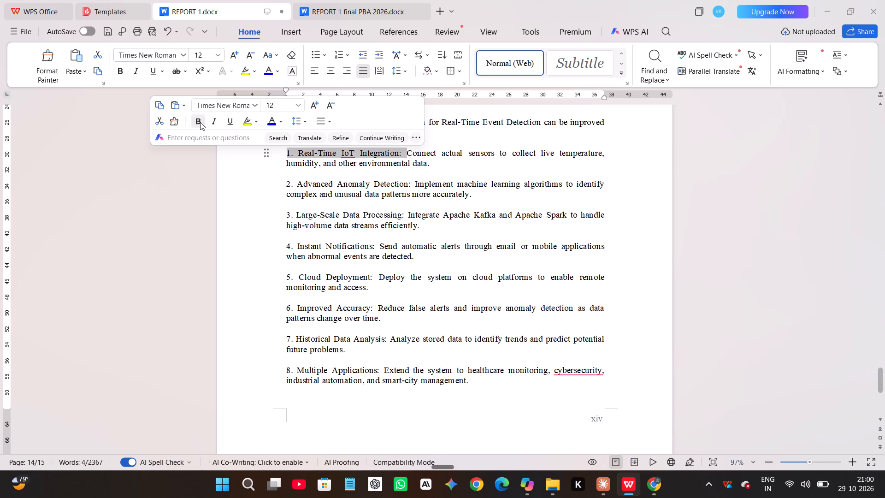
pyautogui.moveTo(413, 183); pyautogui.dragTo(284, 180)
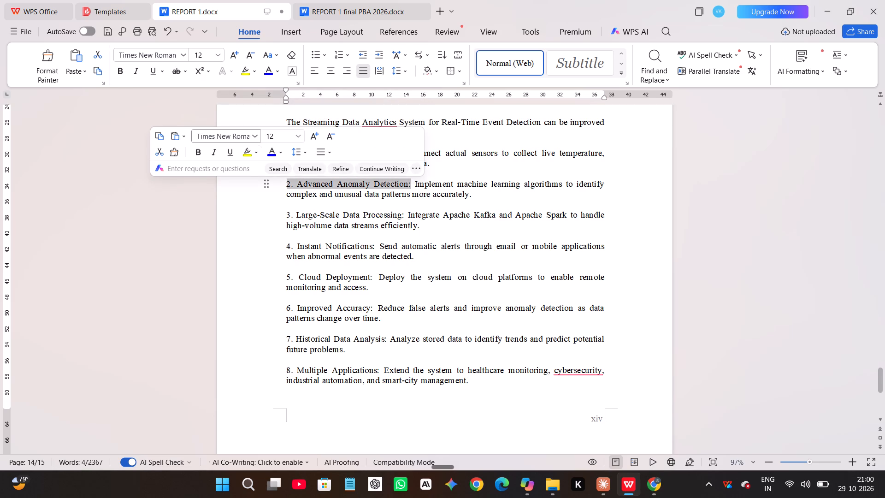
pyautogui.click(204, 150)
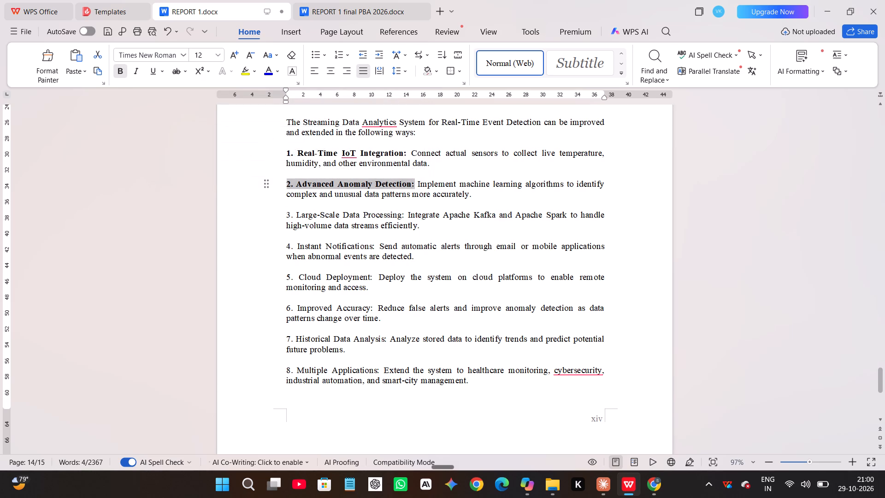
pyautogui.moveTo(406, 215); pyautogui.dragTo(282, 210)
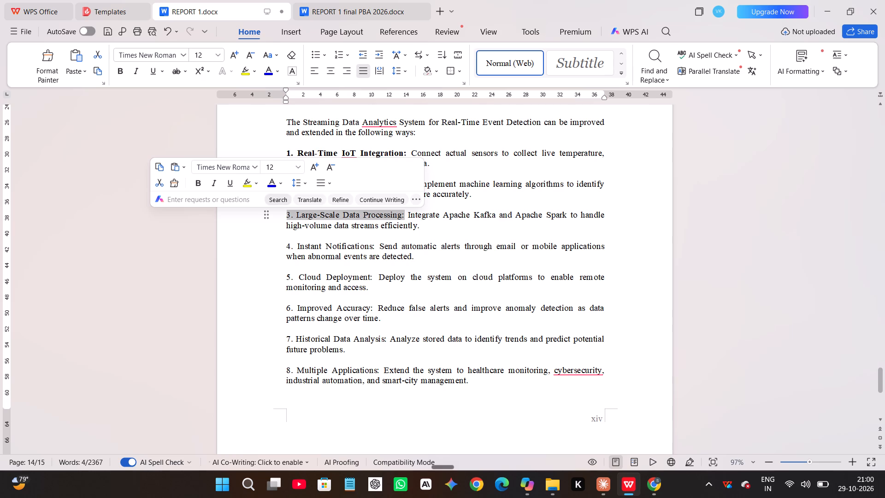
pyautogui.click(202, 185)
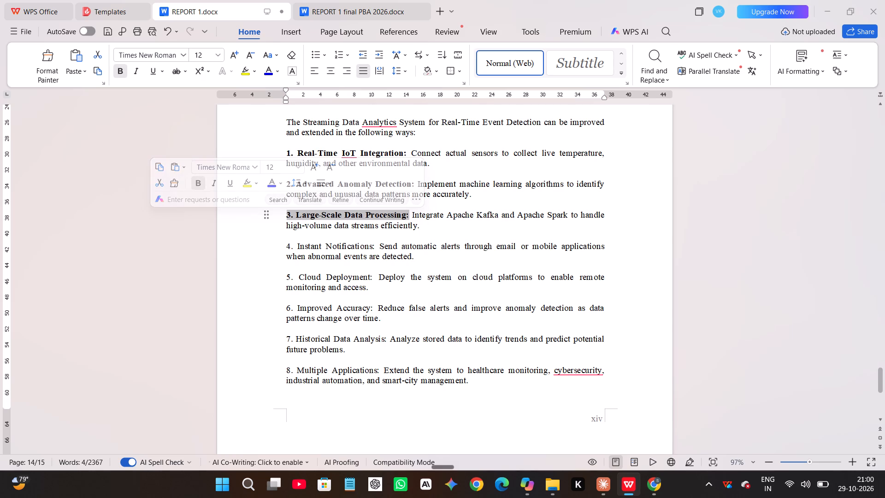
pyautogui.moveTo(376, 248); pyautogui.dragTo(270, 243)
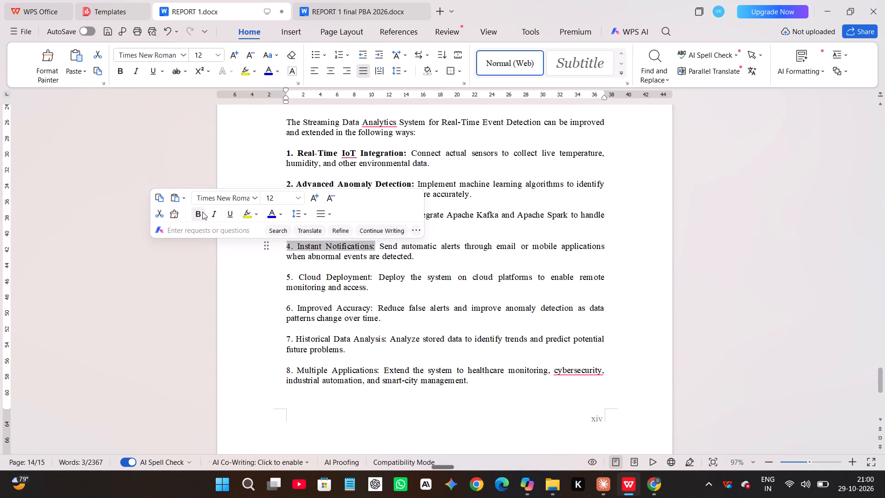
pyautogui.click(193, 215)
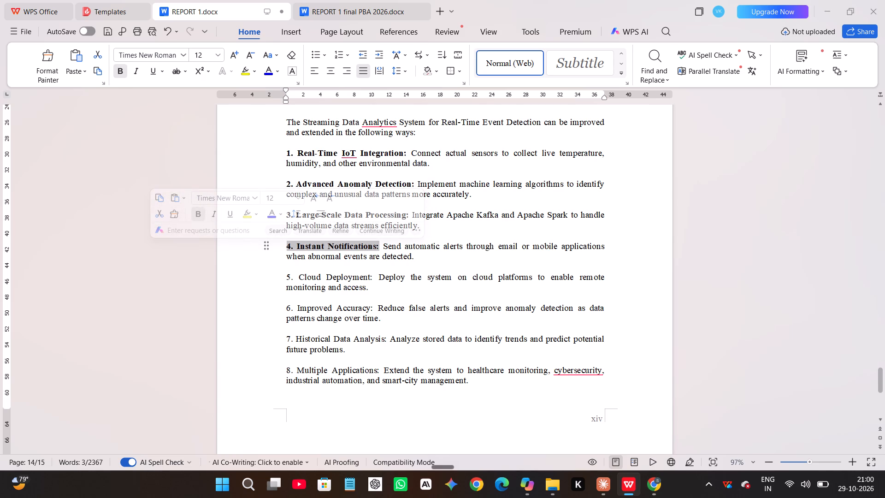
# Bold the numbered lead-in labels of Future Scope items 5 to 8, from "Cloud Deployment:" through "Multiple Applications:".
pyautogui.moveTo(377, 278); pyautogui.dragTo(282, 275)
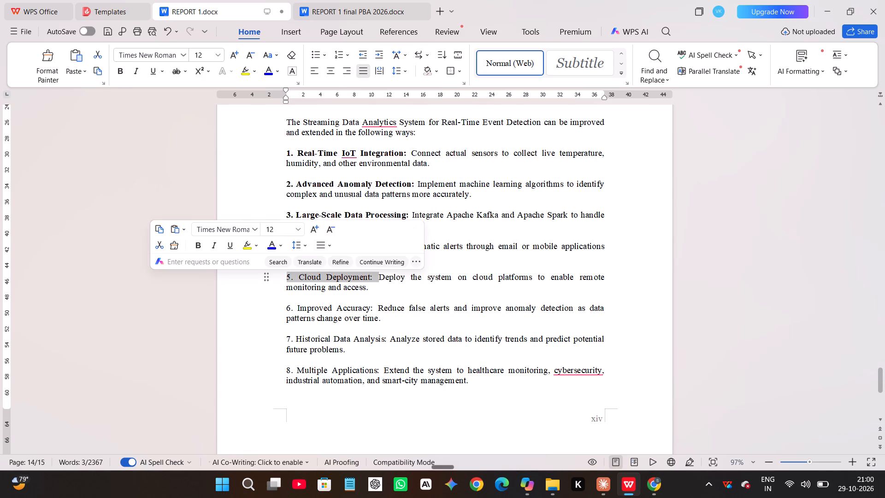
pyautogui.click(205, 247)
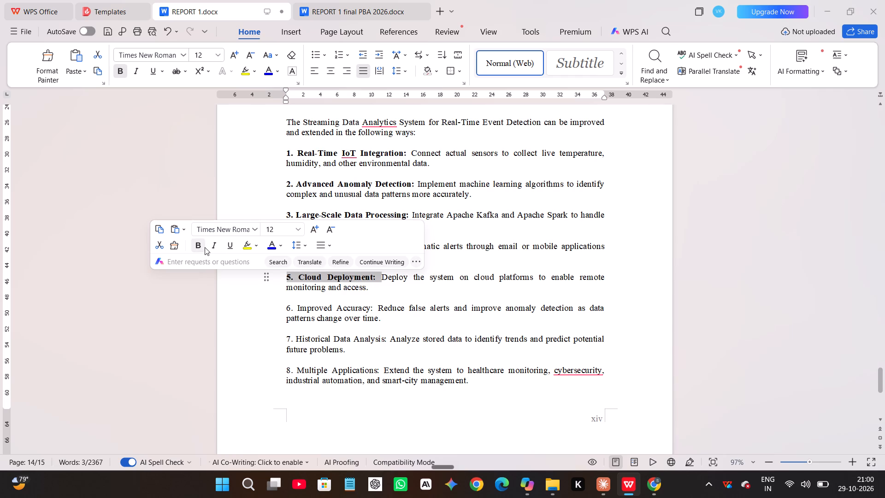
pyautogui.moveTo(374, 312); pyautogui.dragTo(295, 307)
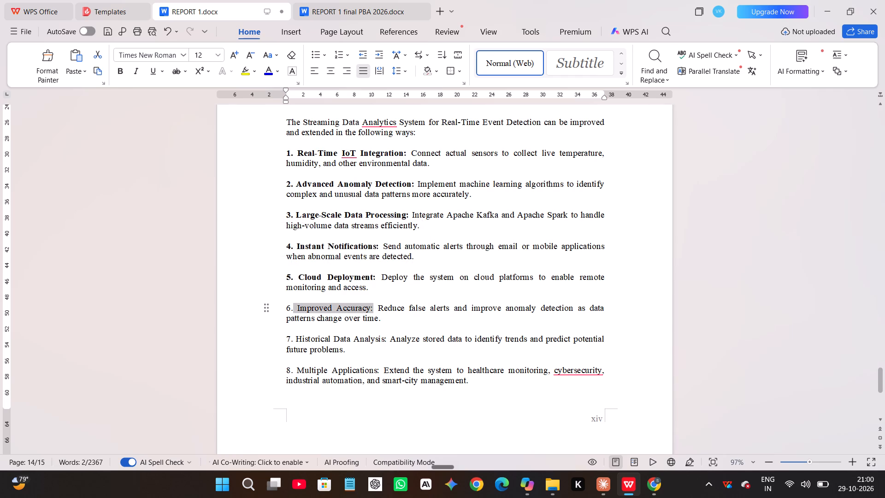
pyautogui.moveTo(295, 307); pyautogui.dragTo(277, 309)
pyautogui.click(195, 280)
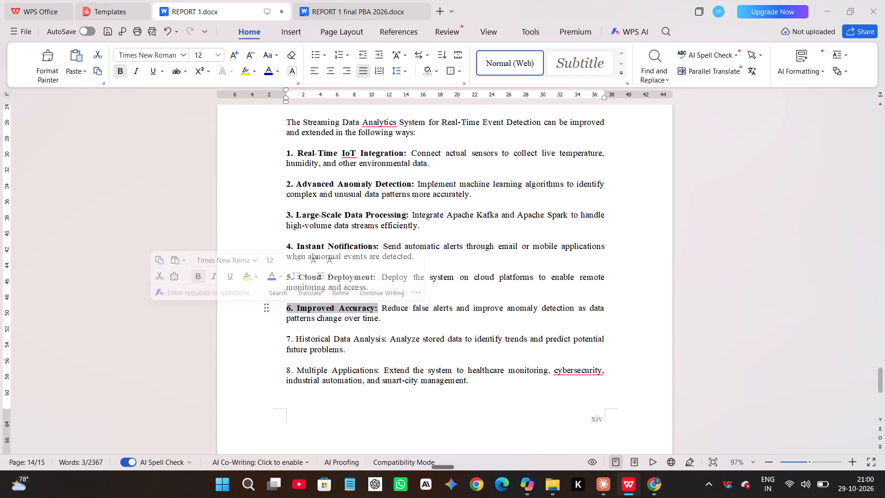
pyautogui.moveTo(388, 339); pyautogui.dragTo(286, 336)
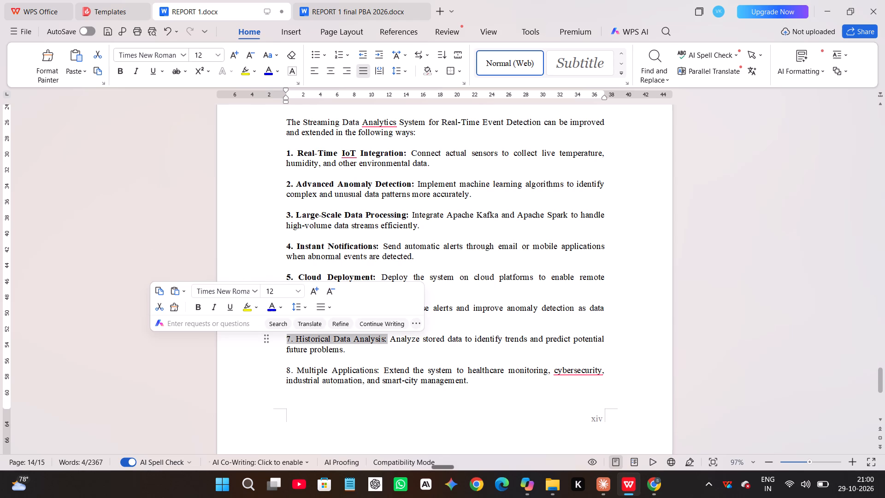
pyautogui.click(205, 309)
pyautogui.moveTo(382, 374); pyautogui.dragTo(276, 372)
pyautogui.click(196, 337)
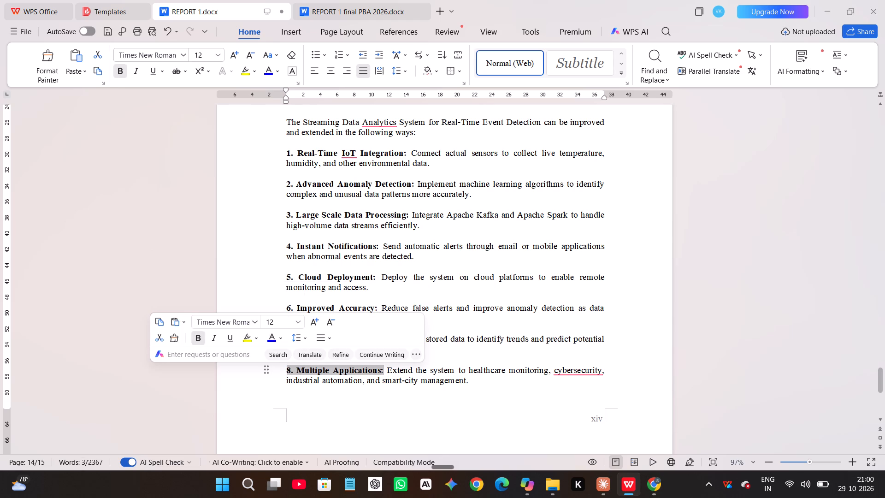
pyautogui.click(400, 383)
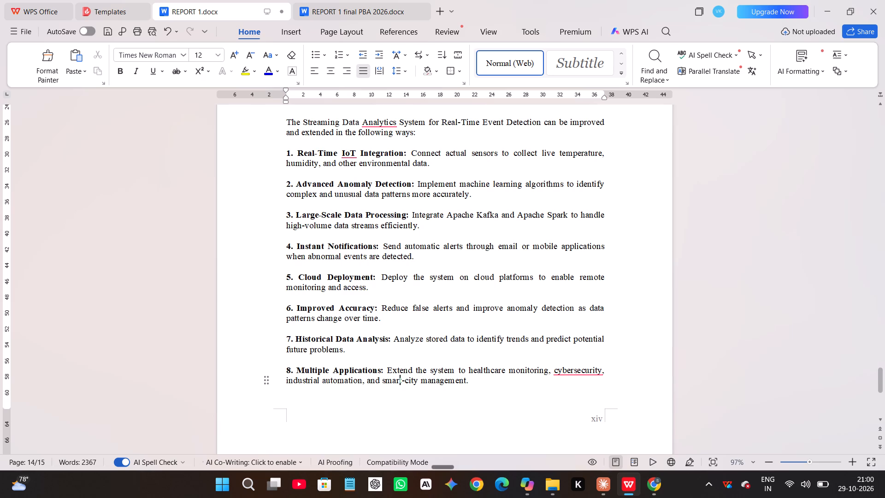
# Delete the empty lines above the "12. References" heading, keeping the full stop and a line break after Future Scope item 8.
pyautogui.scroll(-6, 400, 383)
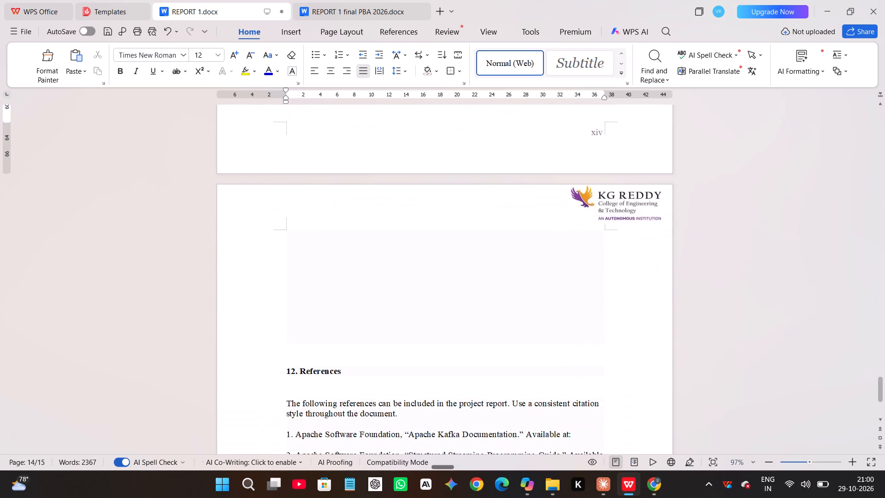
pyautogui.click(295, 326)
pyautogui.press('BackSpace')
pyautogui.press('BackSpace')
pyautogui.press('BackSpace')
pyautogui.press('BackSpace')
pyautogui.press('BackSpace')
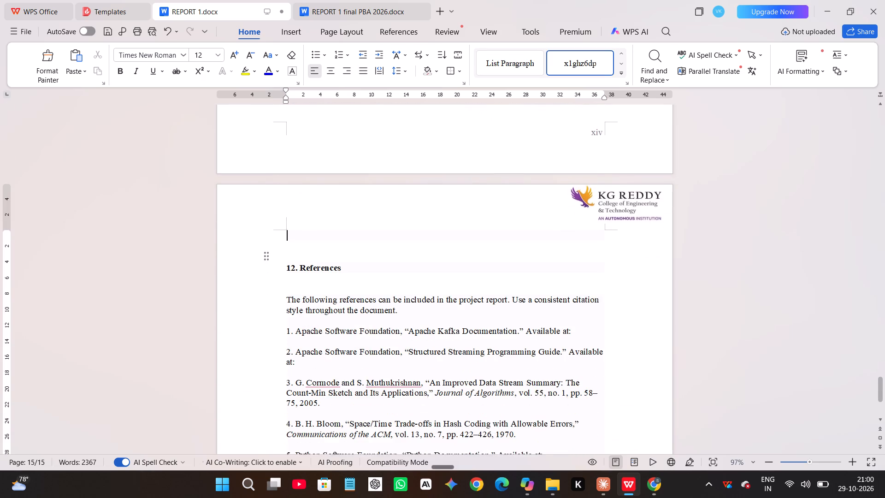
pyautogui.press('BackSpace')
pyautogui.press('BackSpace')
pyautogui.press('BackSpace')
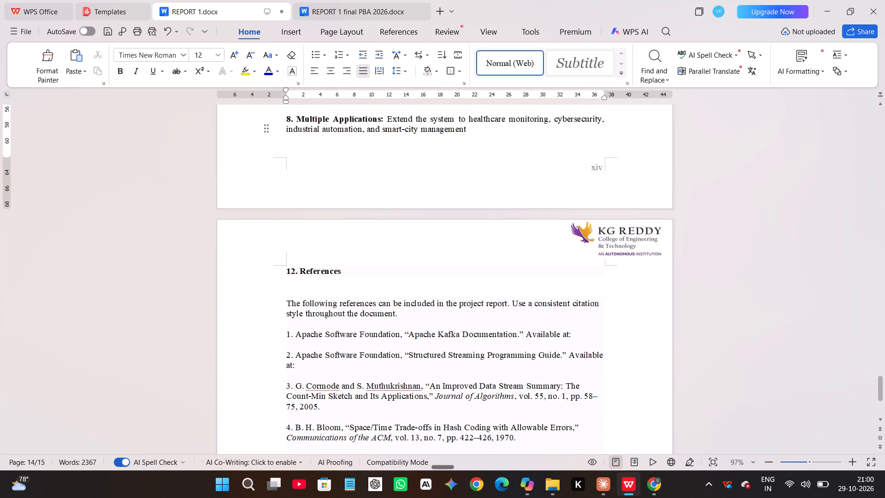
pyautogui.press('.')
pyautogui.press('Return')
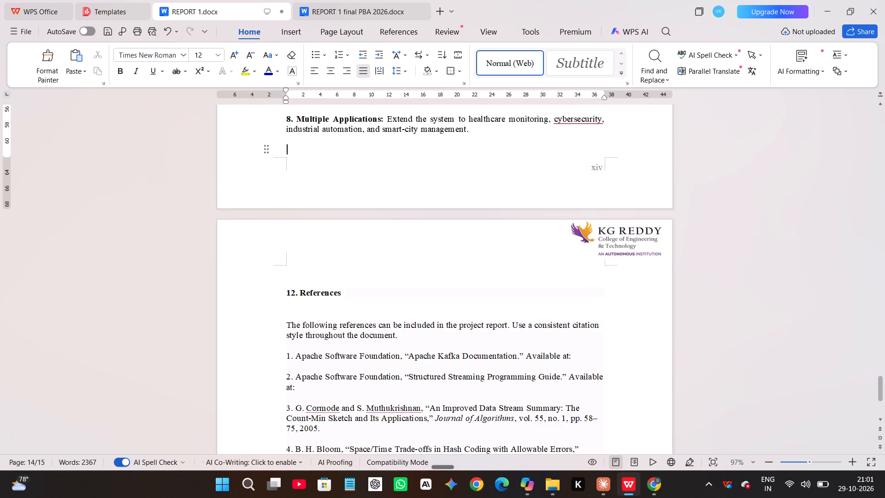
# Increase the font size of the "12. References" heading to 14.
pyautogui.moveTo(345, 295); pyautogui.dragTo(277, 290)
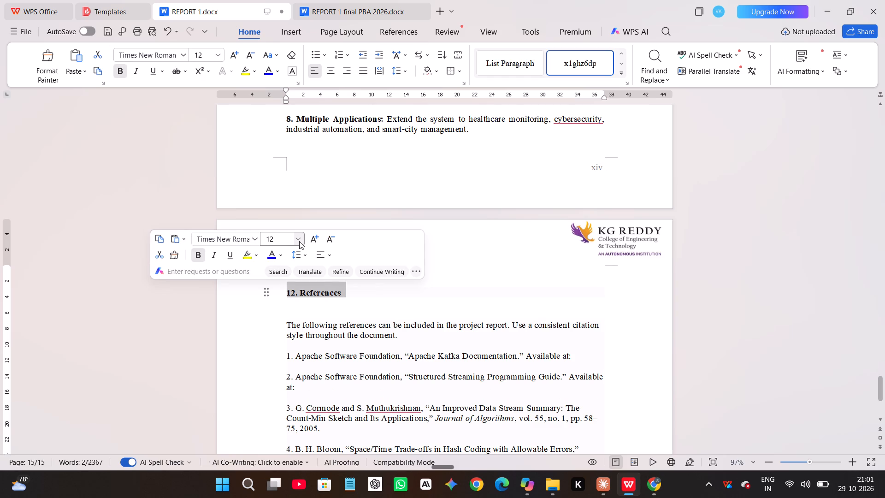
pyautogui.click(316, 237)
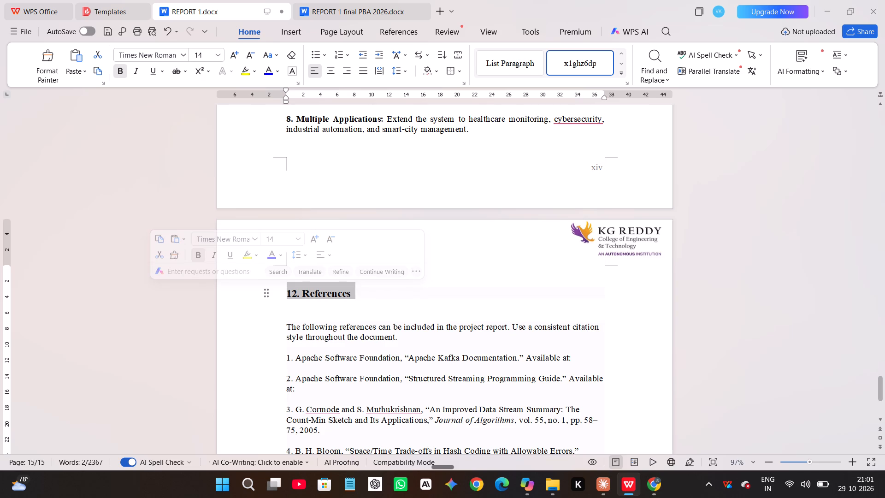
# Delete the old introduction and reference list under "12. References", keeping one blank line below the heading.
pyautogui.click(291, 316)
pyautogui.moveTo(291, 316); pyautogui.dragTo(488, 308)
pyautogui.press('BackSpace')
pyautogui.scroll(3, 528, 273)
pyautogui.press('BackSpace')
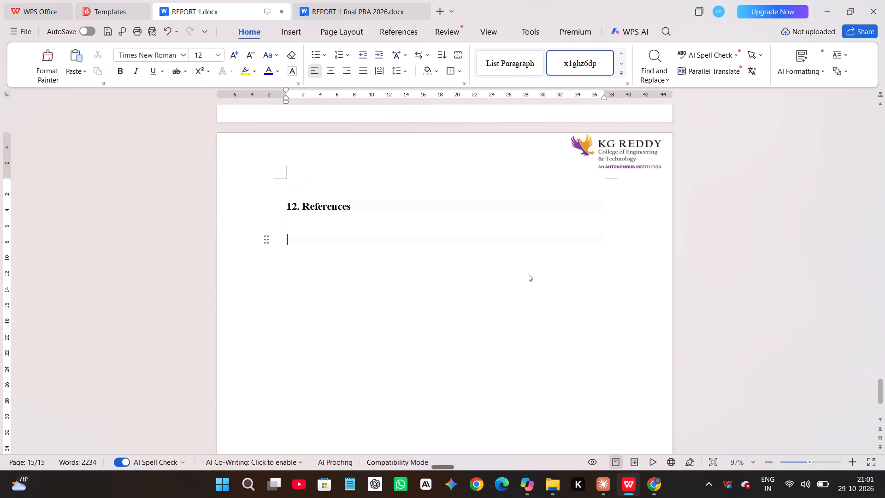
pyautogui.press('BackSpace')
pyautogui.press('BackSpace')
pyautogui.press('Return')
pyautogui.press('BackSpace')
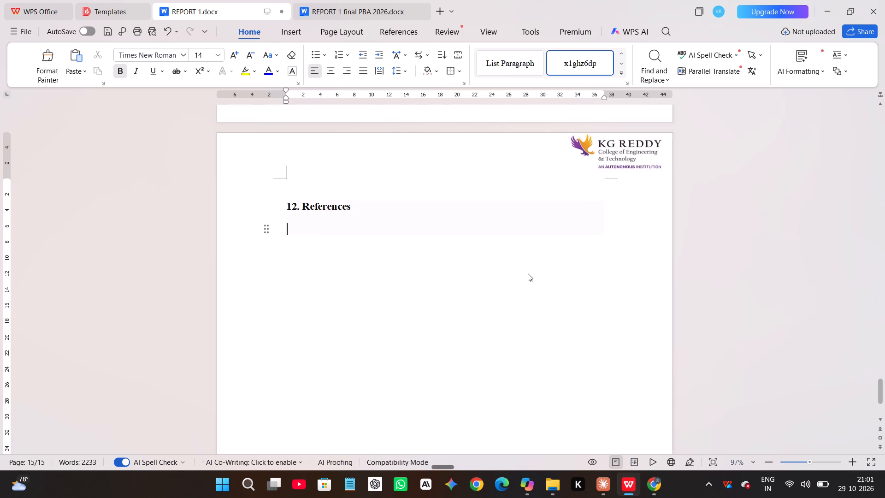
pyautogui.scroll(7, 528, 273)
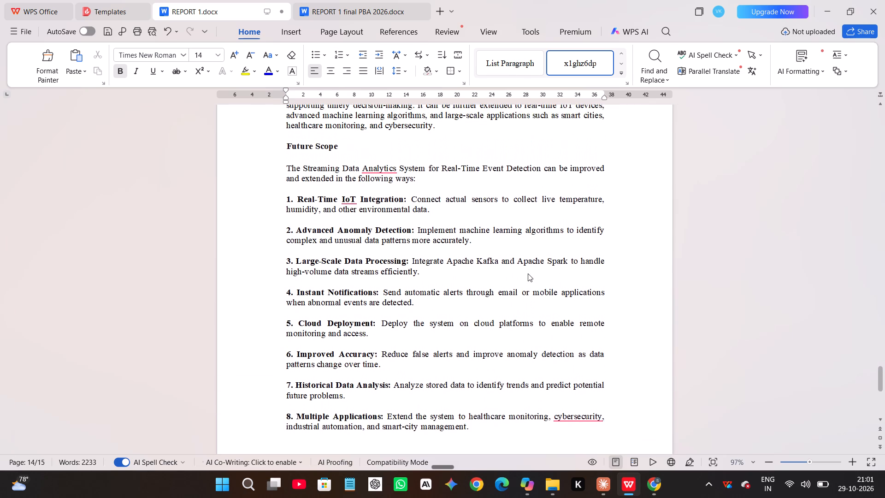
pyautogui.scroll(3, 528, 273)
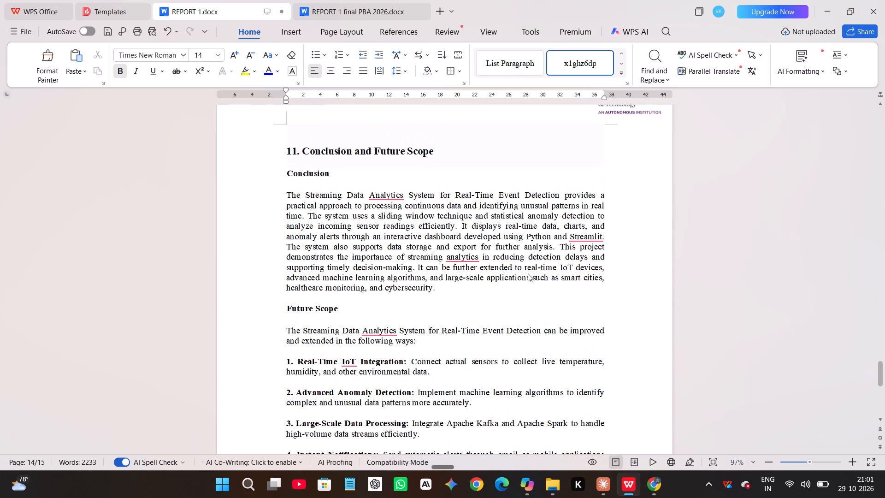
pyautogui.scroll(-8, 528, 273)
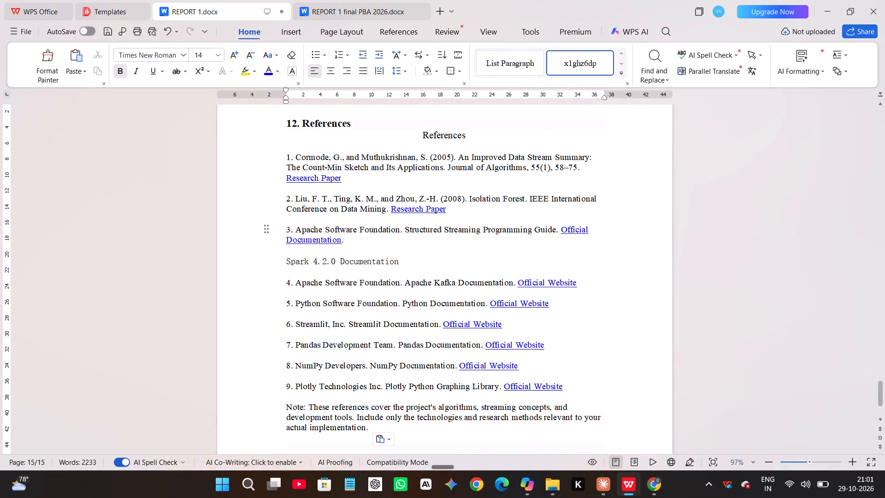
# Delete the pasted "Note:" paragraph at the end of the reference list.
pyautogui.scroll(-3, 547, 339)
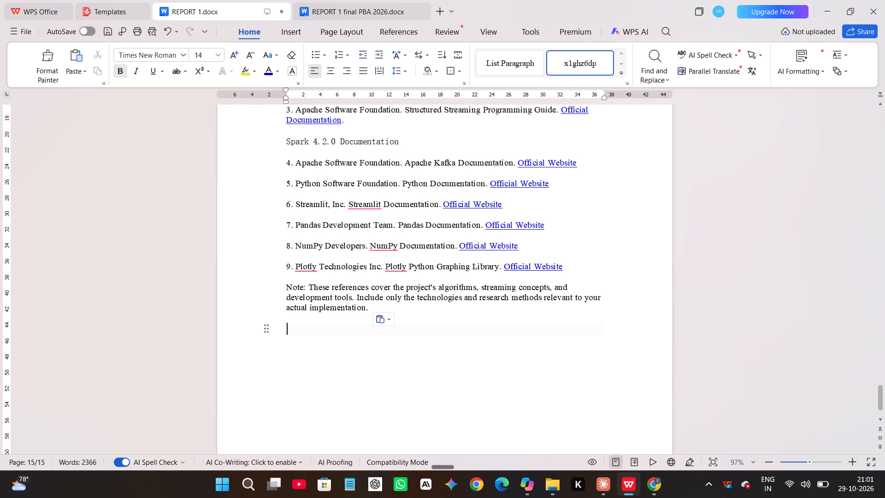
pyautogui.moveTo(286, 286); pyautogui.dragTo(373, 311)
pyautogui.press('BackSpace')
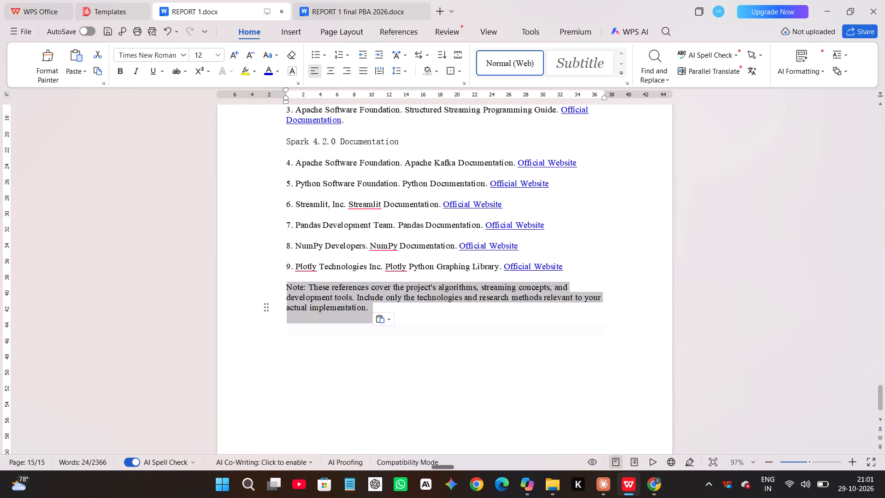
# Delete the duplicate centred "References" title pasted beneath the "12. References" heading.
pyautogui.scroll(4, 373, 311)
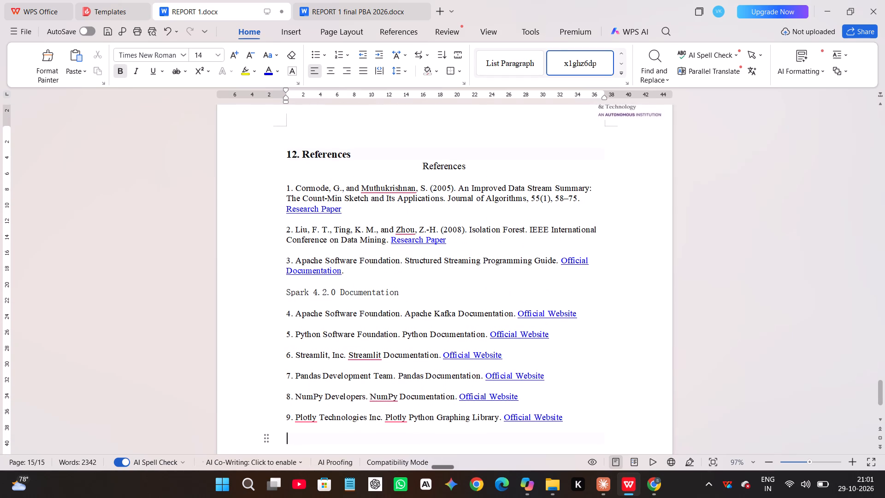
pyautogui.scroll(1, 373, 311)
pyautogui.click(462, 189)
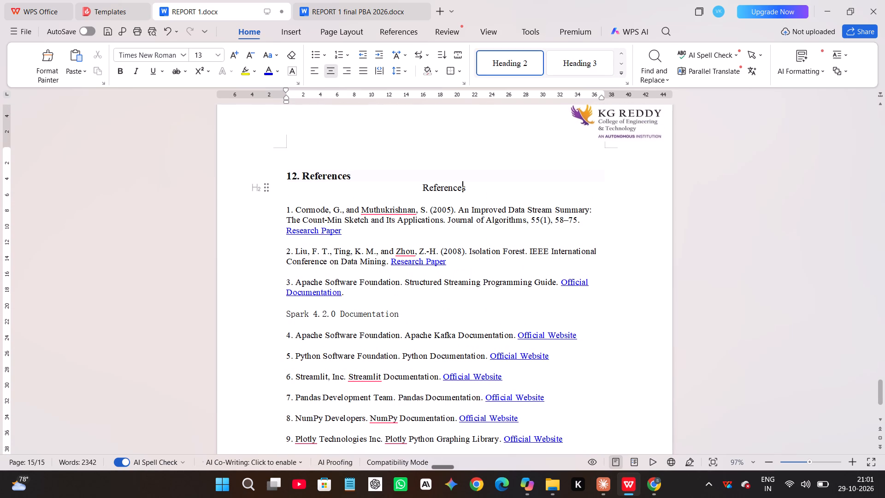
pyautogui.press('Right')
pyautogui.press('BackSpace')
pyautogui.press('BackSpace')
pyautogui.press('BackSpace')
pyautogui.press('BackSpace')
pyautogui.press('BackSpace')
pyautogui.press('BackSpace')
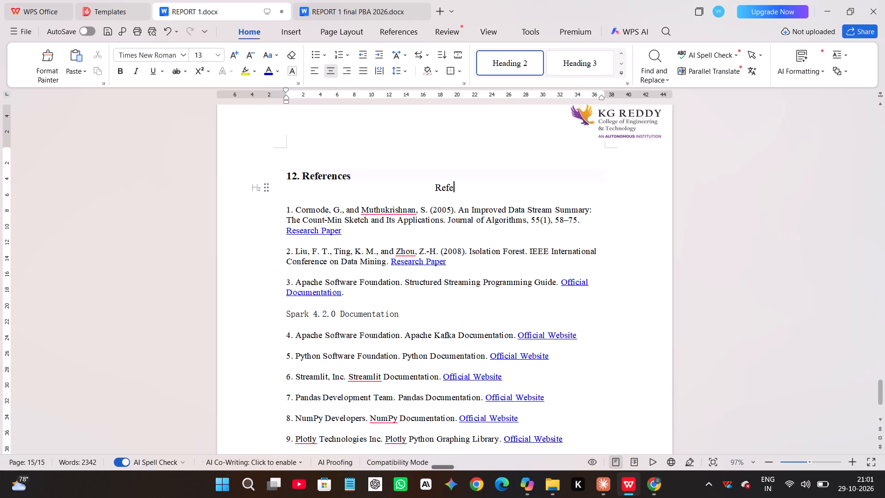
pyautogui.press('BackSpace')
pyautogui.press('BackSpace')
pyautogui.press('BackSpace')
pyautogui.press('BackSpace')
pyautogui.press('BackSpace')
pyautogui.press('BackSpace')
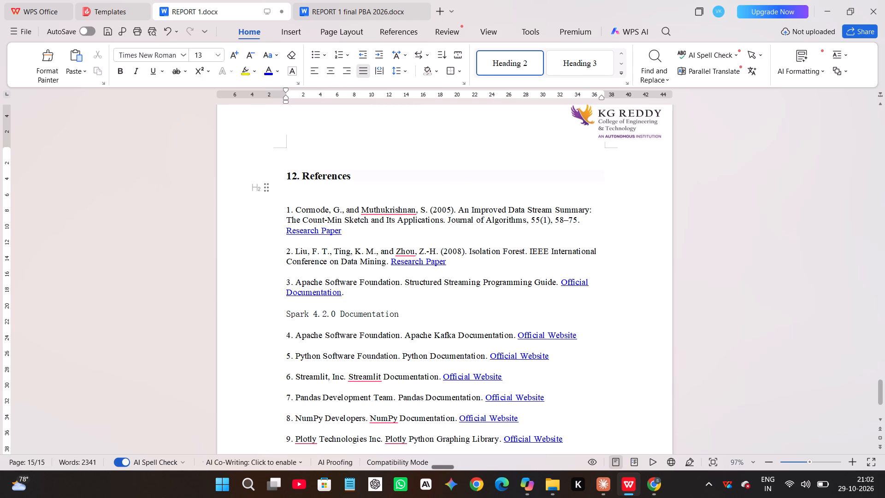
# Justify the whole reference list, from item 1 through item 9.
pyautogui.scroll(-1, 462, 189)
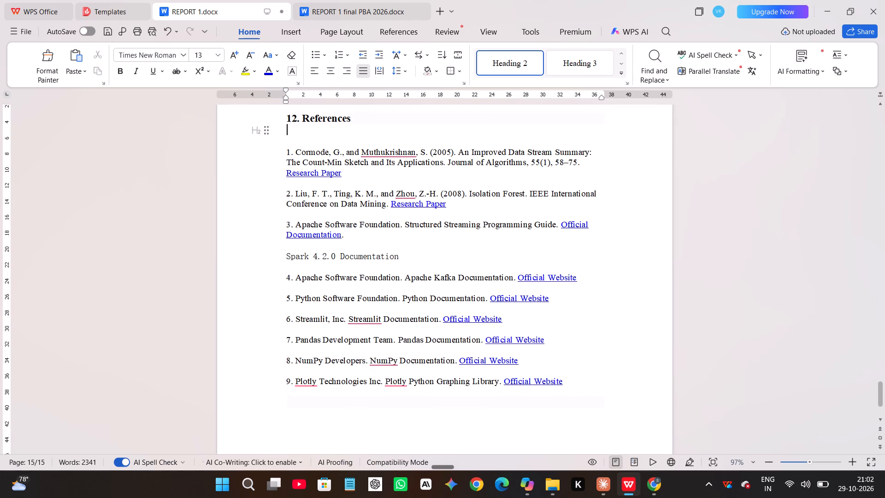
pyautogui.moveTo(287, 147); pyautogui.dragTo(664, 388)
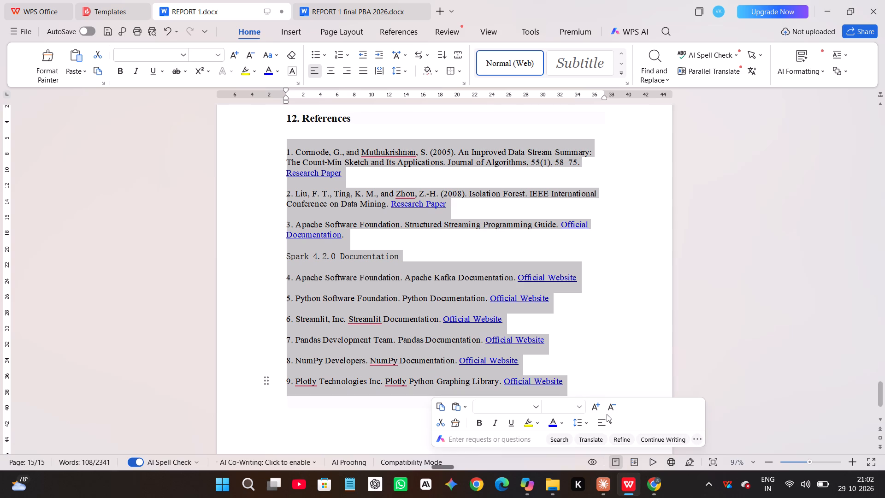
pyautogui.click(609, 422)
pyautogui.click(630, 379)
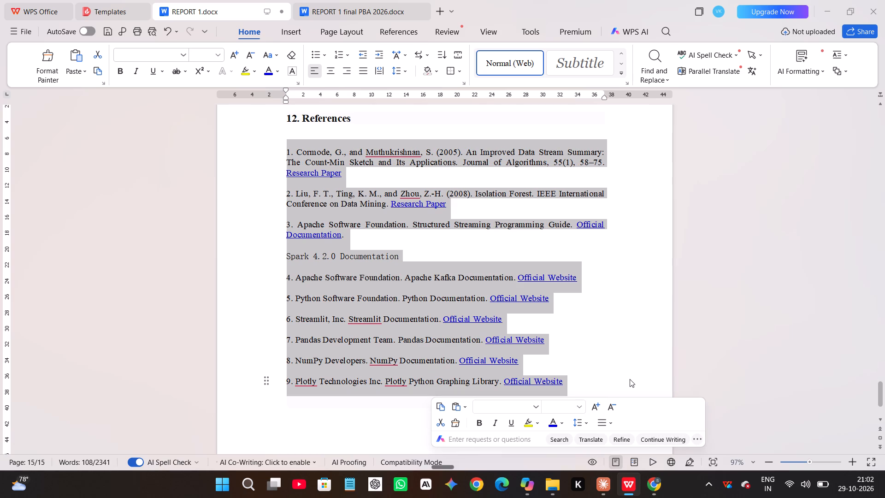
pyautogui.click(622, 344)
# Review REPORT 1.docx from the References section back to the Literature Survey and forward again to the end, checking layout.
pyautogui.scroll(3, 622, 344)
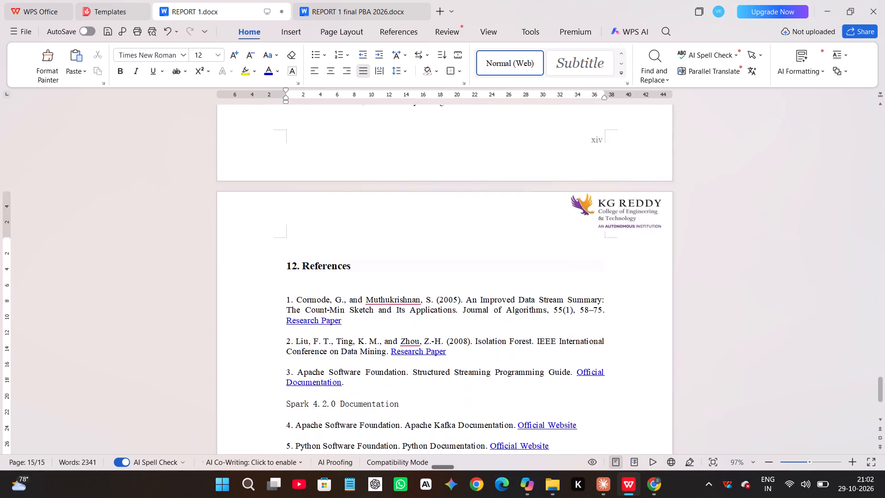
pyautogui.scroll(8, 622, 344)
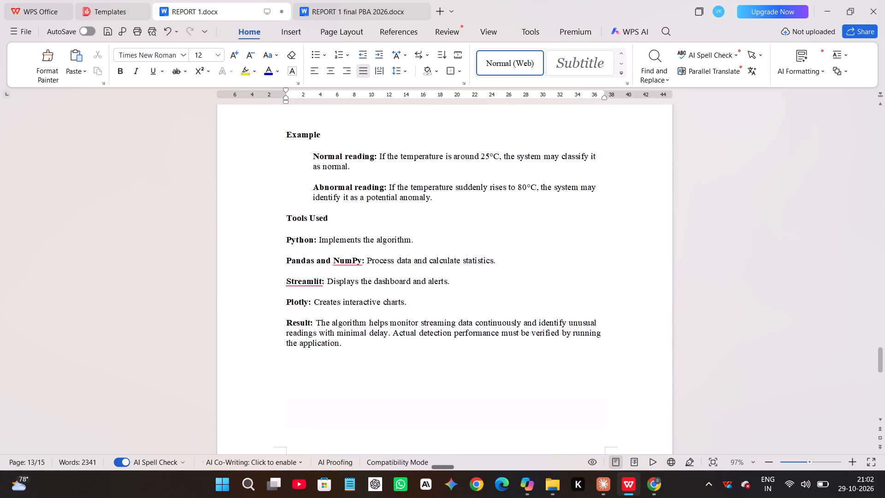
pyautogui.scroll(6, 622, 344)
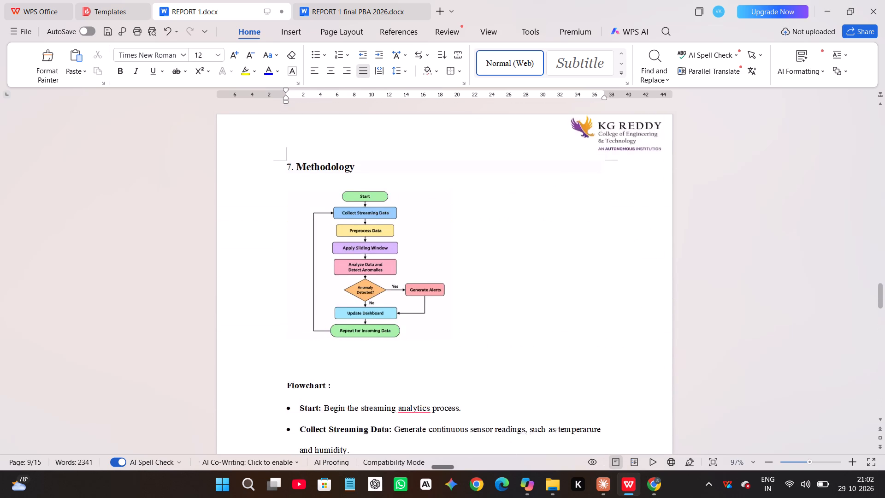
pyautogui.scroll(7, 622, 344)
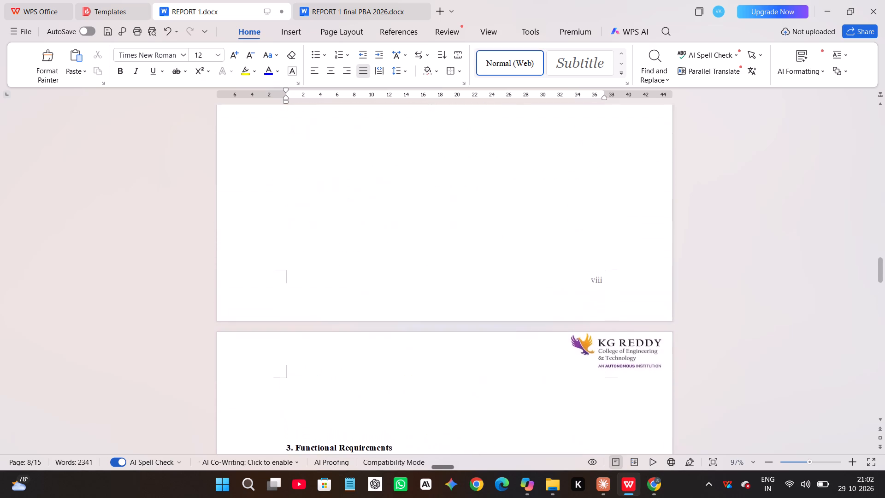
pyautogui.scroll(9, 622, 344)
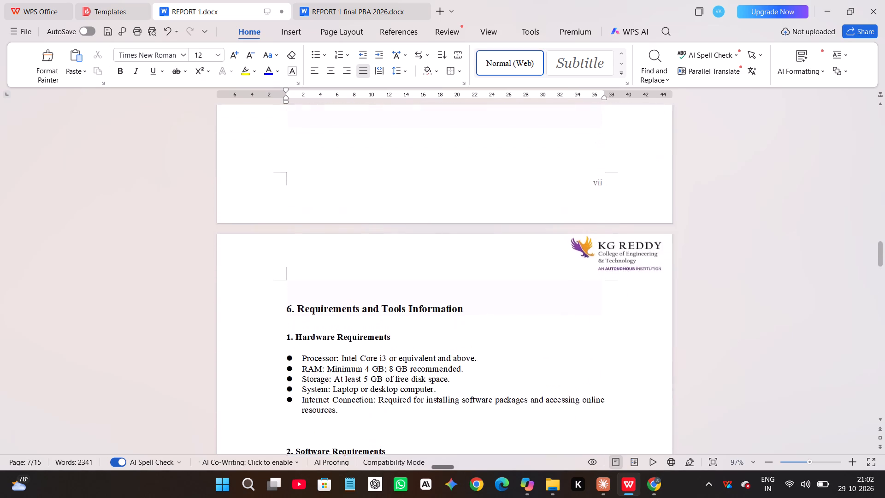
pyautogui.scroll(6, 622, 344)
pyautogui.scroll(-8, 622, 344)
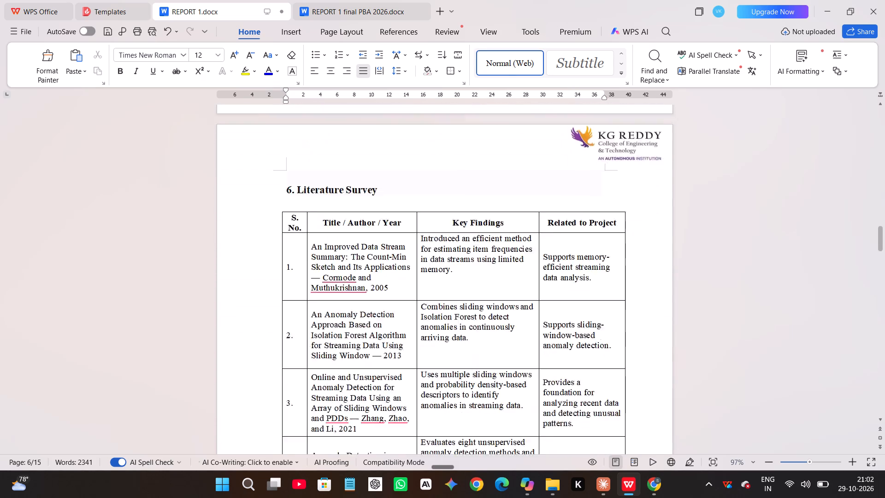
pyautogui.scroll(-13, 622, 344)
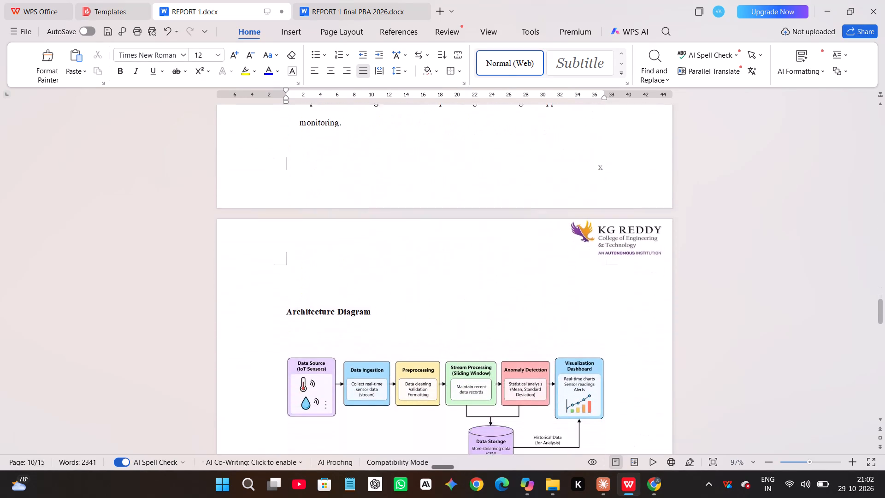
pyautogui.scroll(-12, 622, 344)
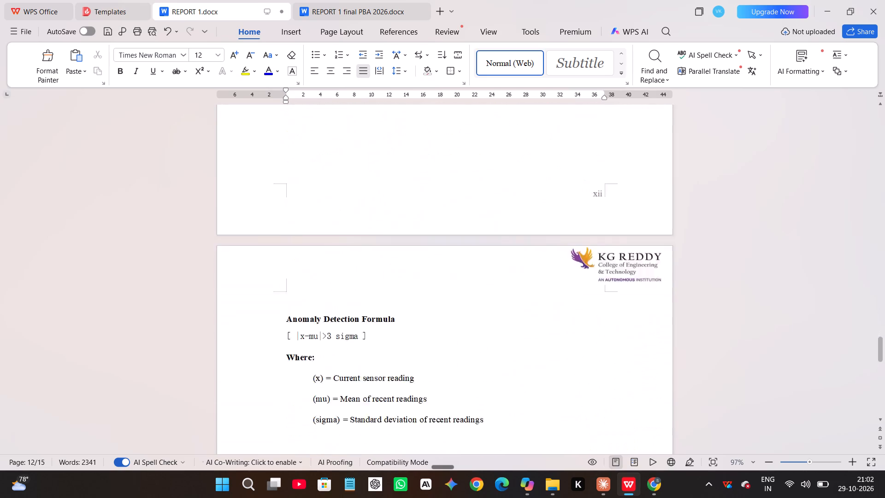
pyautogui.scroll(-8, 622, 344)
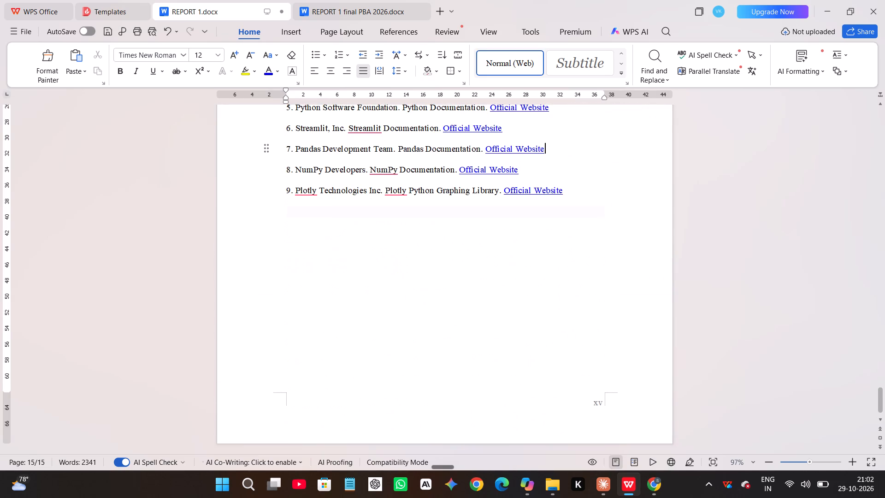
# Review the report backwards from the References section to the cover page, checking headings, spacing and page breaks.
pyautogui.scroll(10, 622, 344)
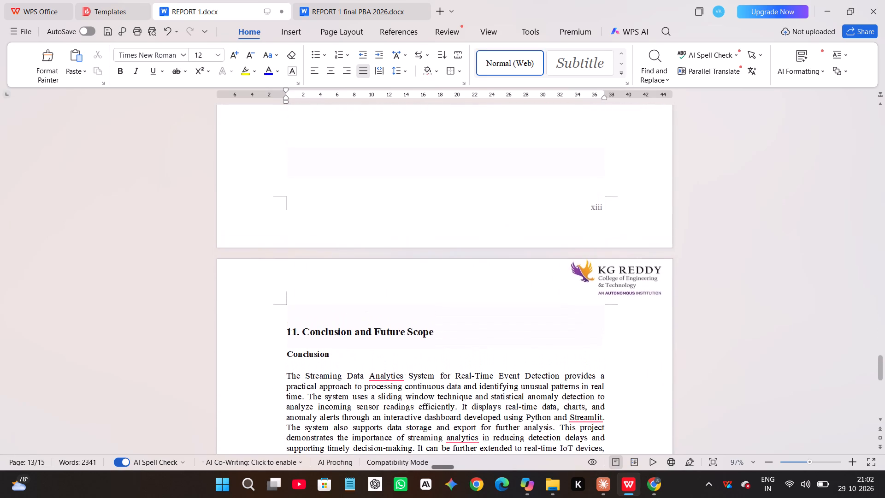
pyautogui.scroll(5, 622, 344)
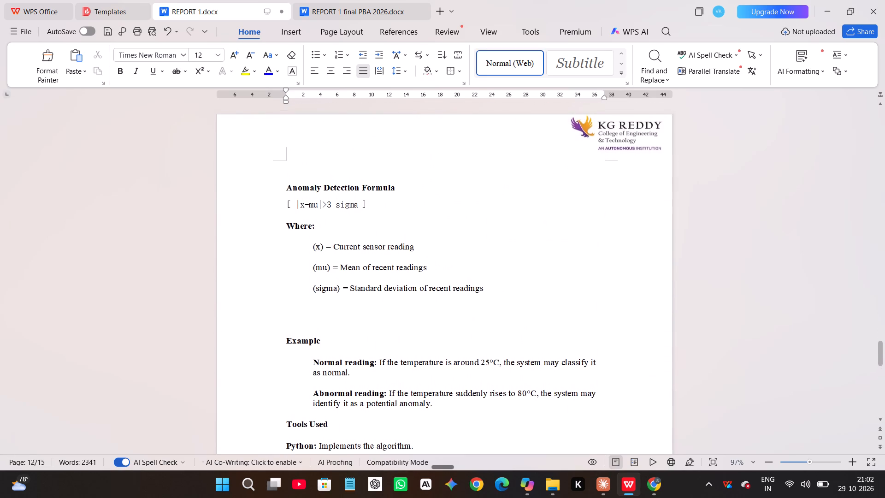
pyautogui.scroll(10, 622, 344)
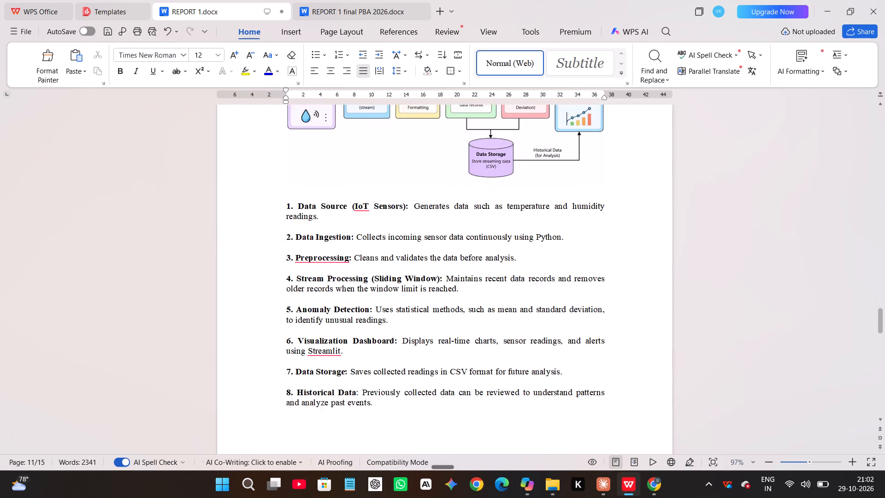
pyautogui.scroll(2, 622, 344)
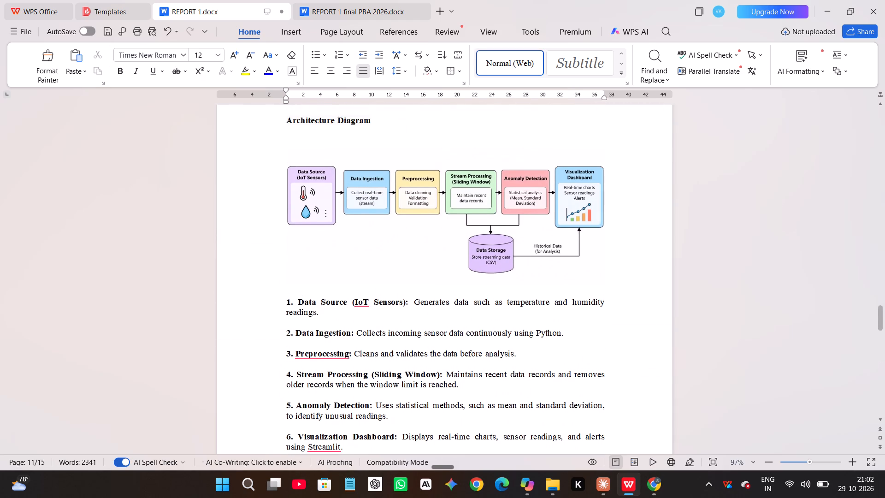
pyautogui.scroll(9, 622, 344)
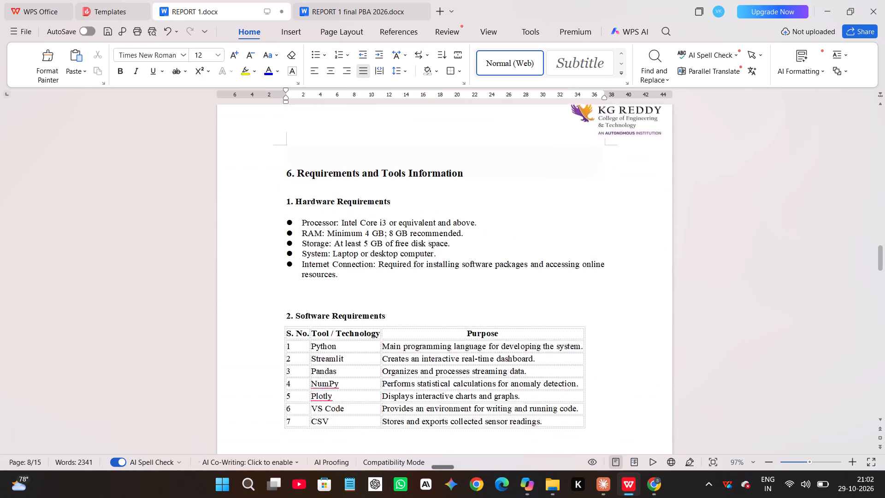
pyautogui.scroll(7, 622, 344)
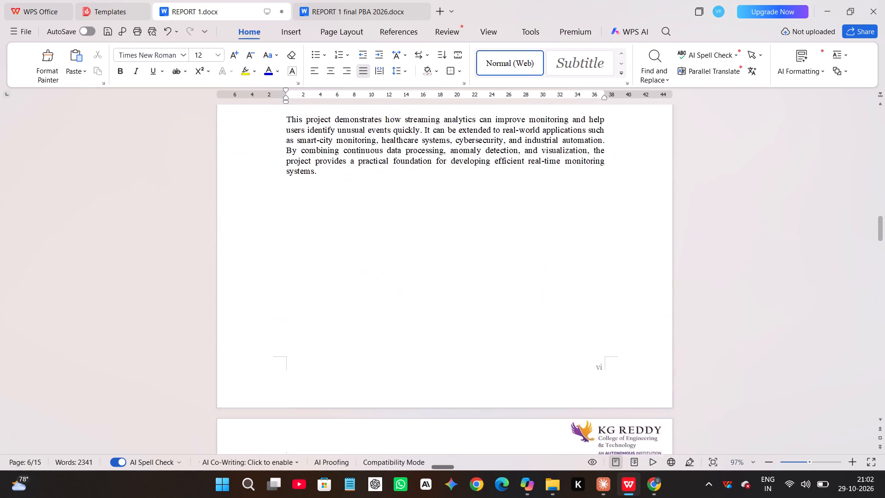
pyautogui.scroll(7, 622, 344)
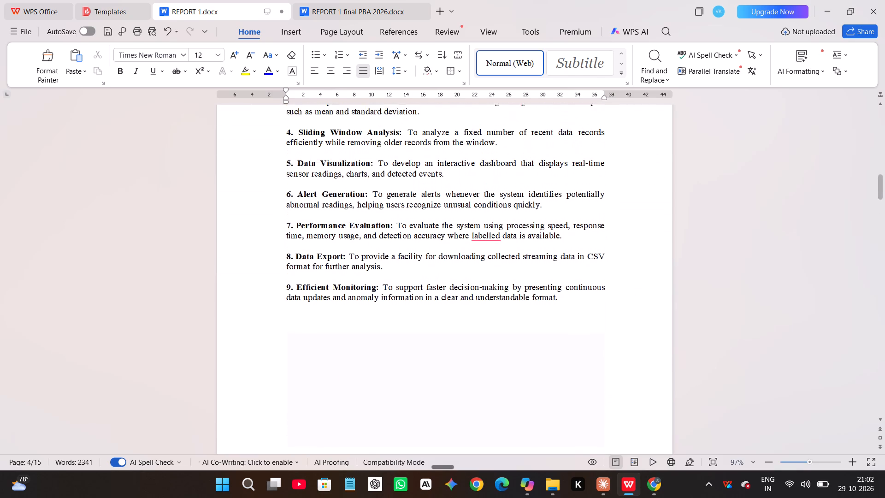
pyautogui.scroll(7, 622, 344)
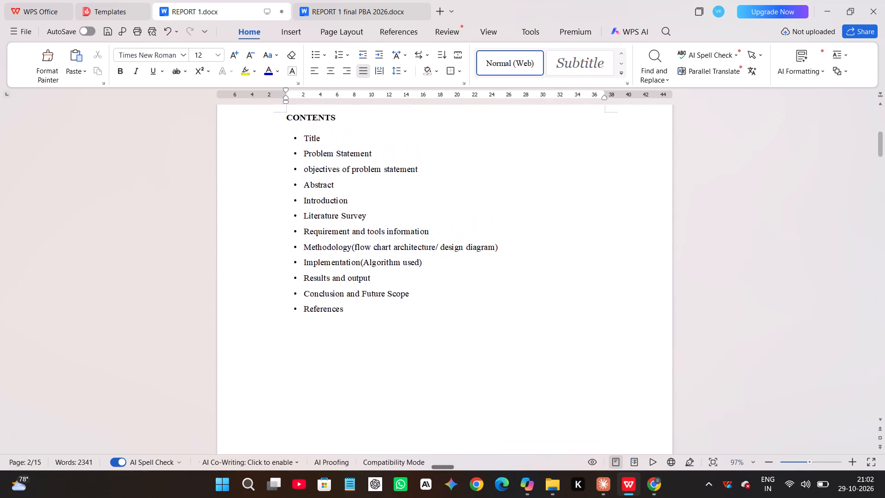
pyautogui.scroll(6, 622, 344)
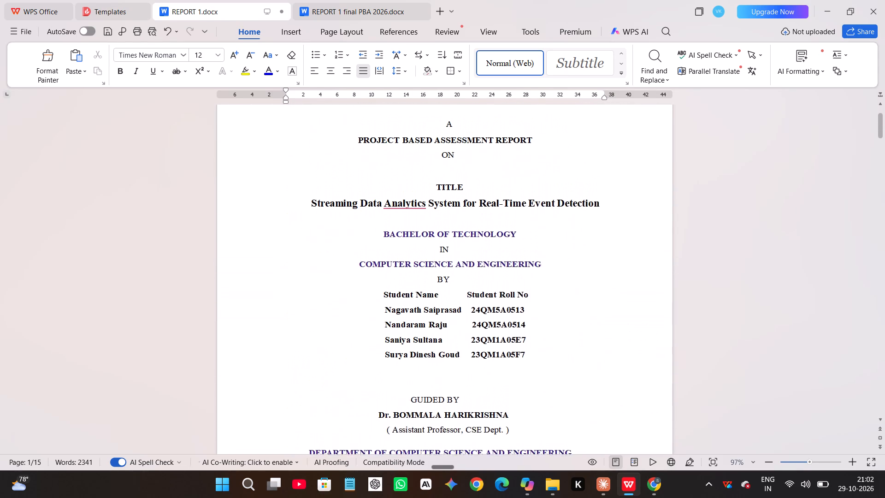
pyautogui.scroll(2, 622, 344)
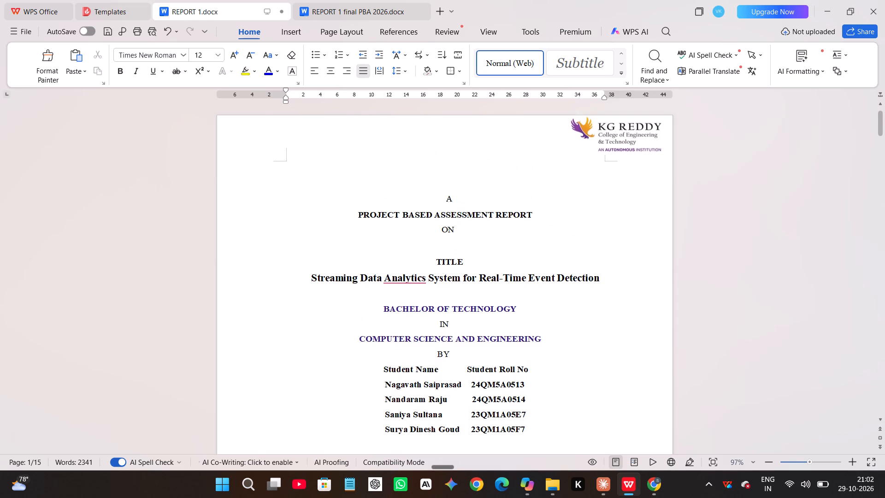
# Delete the "TITLE" label above the project title on the cover page.
pyautogui.scroll(-4, 446, 227)
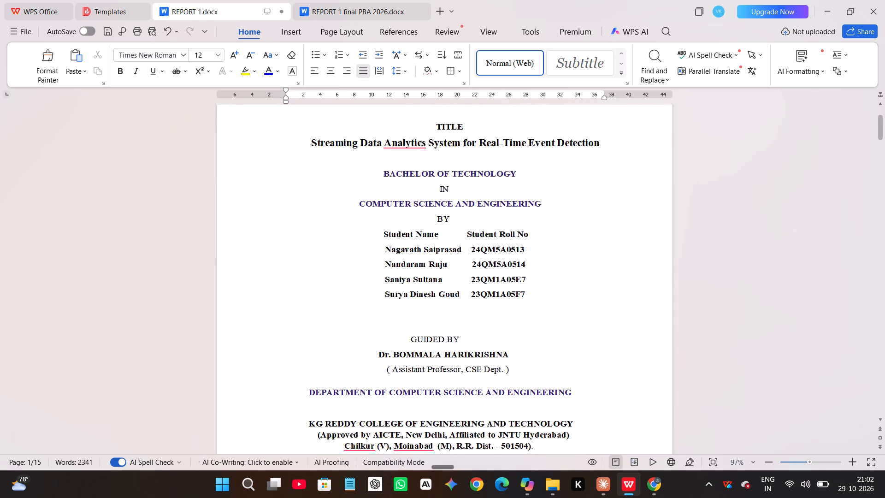
pyautogui.scroll(1, 446, 227)
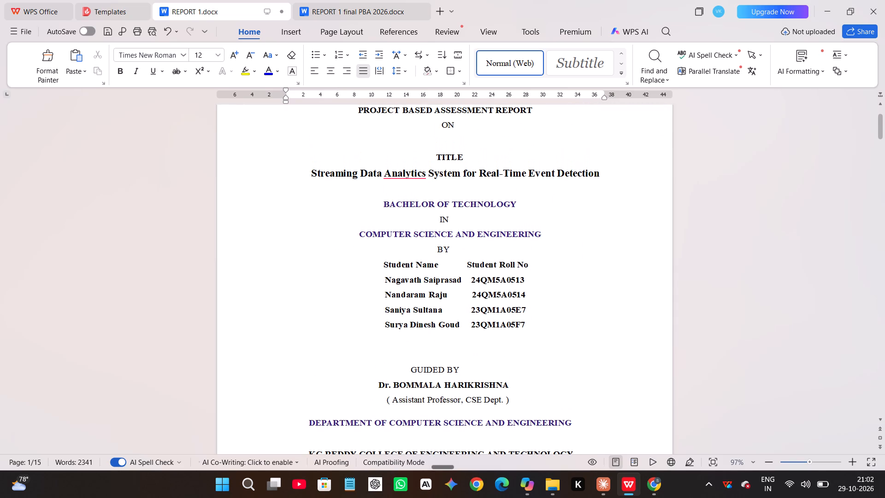
pyautogui.click(467, 158)
pyautogui.press('BackSpace')
pyautogui.press('BackSpace')
pyautogui.press('BackSpace')
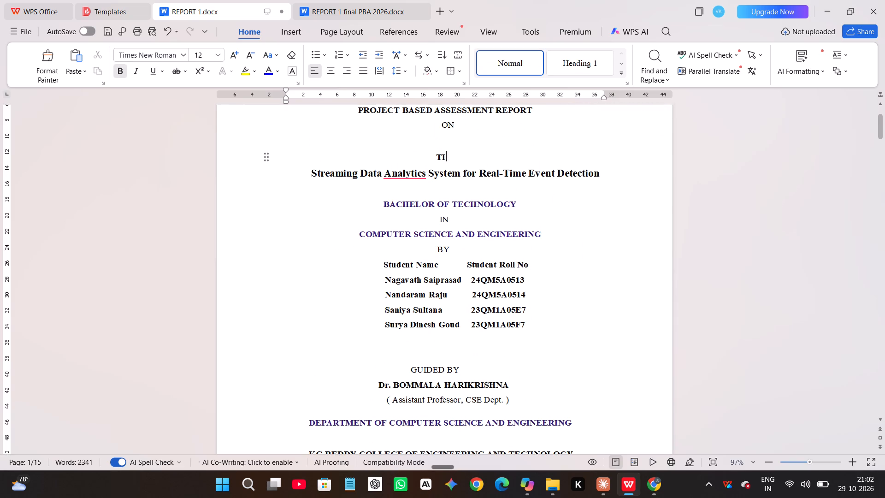
pyautogui.press('BackSpace')
pyautogui.press('BackSpace')
pyautogui.press('BackSpace')
pyautogui.press('BackSpace')
pyautogui.press('BackSpace')
pyautogui.press('BackSpace')
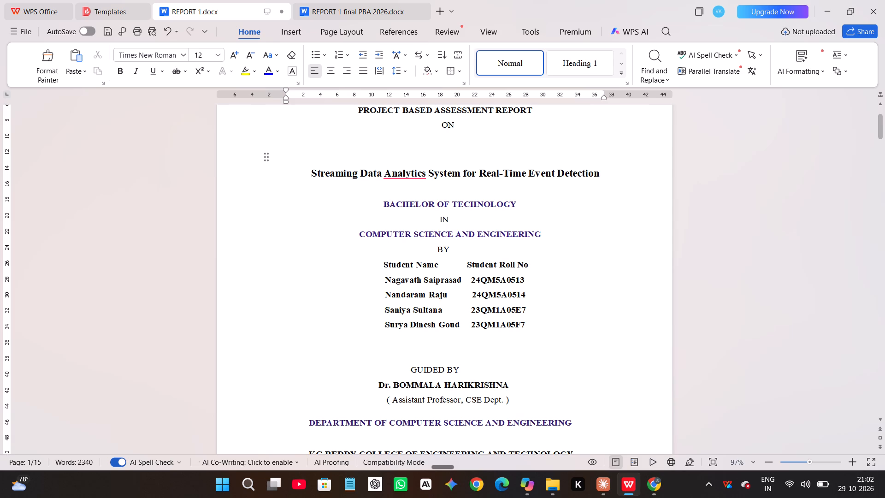
# Close the gap left by the deleted label, keeping one blank line between "ON" and the project title.
pyautogui.press('BackSpace')
pyautogui.press('BackSpace')
pyautogui.press('BackSpace')
pyautogui.press('BackSpace')
pyautogui.press('BackSpace')
pyautogui.press('BackSpace')
pyautogui.press('BackSpace')
pyautogui.press('BackSpace')
pyautogui.press('BackSpace')
pyautogui.press('BackSpace')
pyautogui.press('BackSpace')
pyautogui.press('BackSpace')
pyautogui.press('BackSpace')
pyautogui.press('BackSpace')
pyautogui.press('BackSpace')
pyautogui.press('BackSpace')
pyautogui.press('BackSpace')
pyautogui.press('BackSpace')
pyautogui.press('BackSpace')
pyautogui.press('BackSpace')
pyautogui.press('BackSpace')
pyautogui.press('BackSpace')
pyautogui.press('BackSpace')
pyautogui.press('BackSpace')
pyautogui.press('BackSpace')
pyautogui.press('BackSpace')
pyautogui.press('BackSpace')
pyautogui.press('BackSpace')
pyautogui.press('BackSpace')
pyautogui.press('BackSpace')
pyautogui.press('BackSpace')
pyautogui.press('BackSpace')
pyautogui.press('BackSpace')
pyautogui.press('BackSpace')
pyautogui.press('BackSpace')
pyautogui.press('BackSpace')
pyautogui.press('BackSpace')
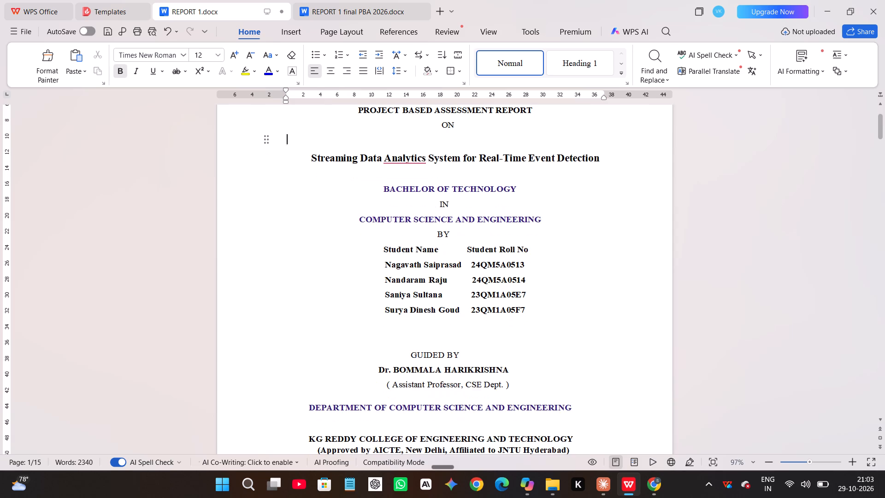
pyautogui.press('BackSpace')
pyautogui.scroll(1, 467, 158)
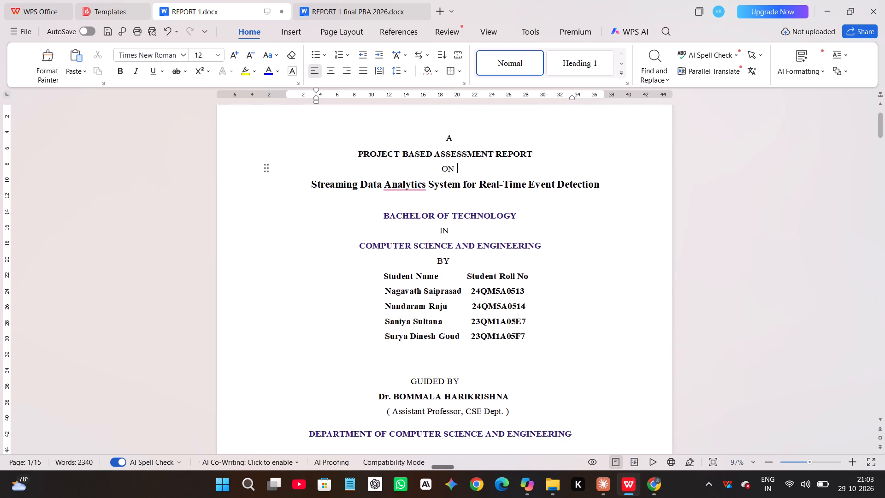
pyautogui.press('Return')
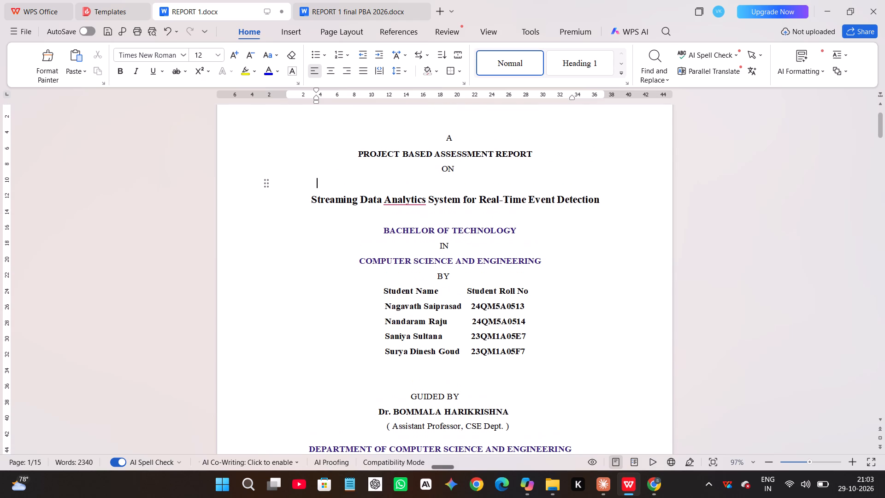
# Insert two blank lines above the "PBA Guide" signature row on the cover page, pushing the "CONTENTS" heading onto page 2.
pyautogui.scroll(-3, 467, 158)
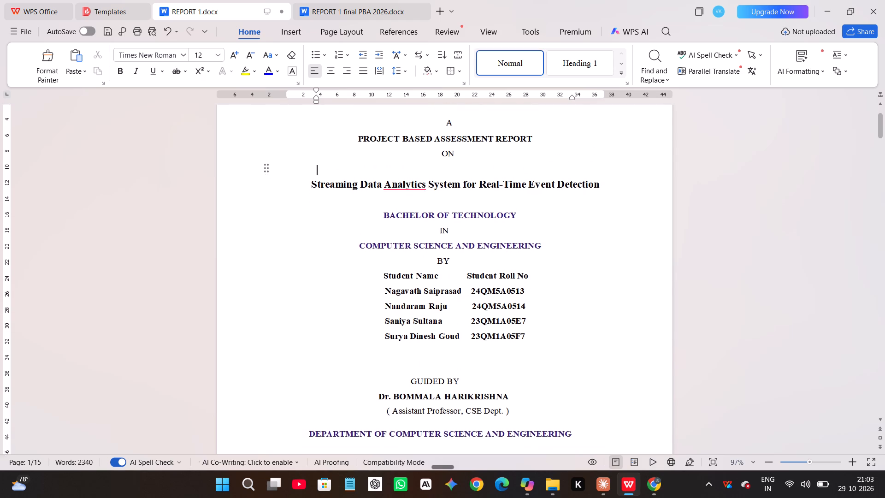
pyautogui.scroll(-3, 467, 158)
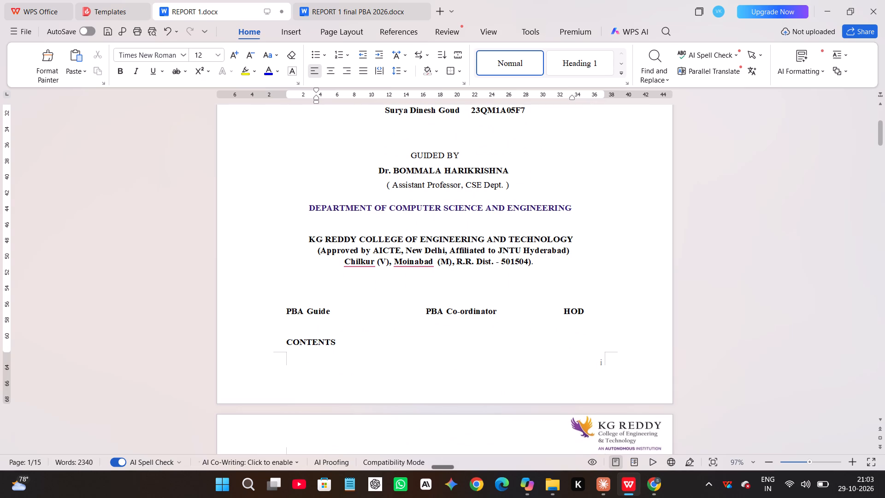
pyautogui.click(446, 290)
pyautogui.press('Return')
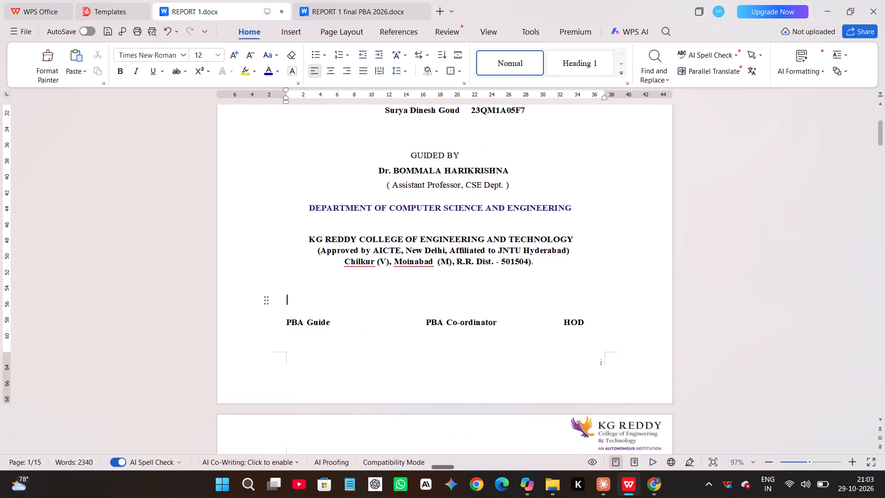
pyautogui.press('Return')
# Review the whole report from the cover page to the References section, checking headings, spacing, page breaks and footer page numbers.
pyautogui.scroll(-5, 446, 290)
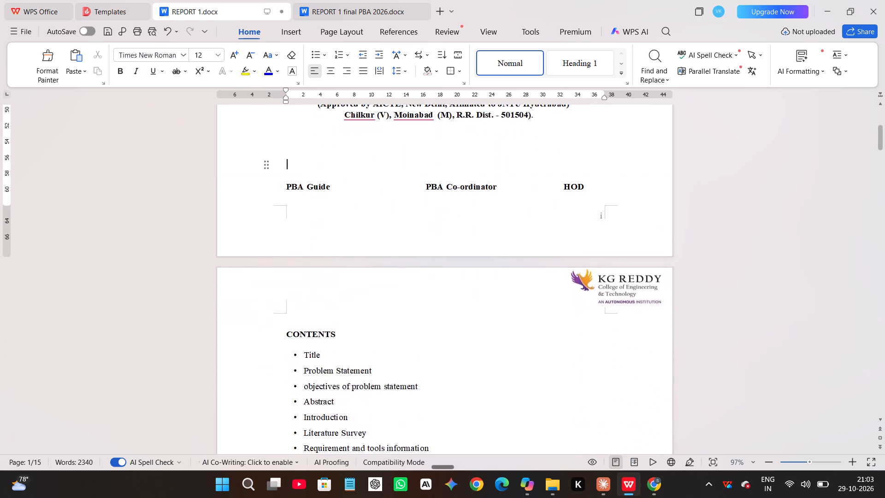
pyautogui.scroll(-9, 446, 290)
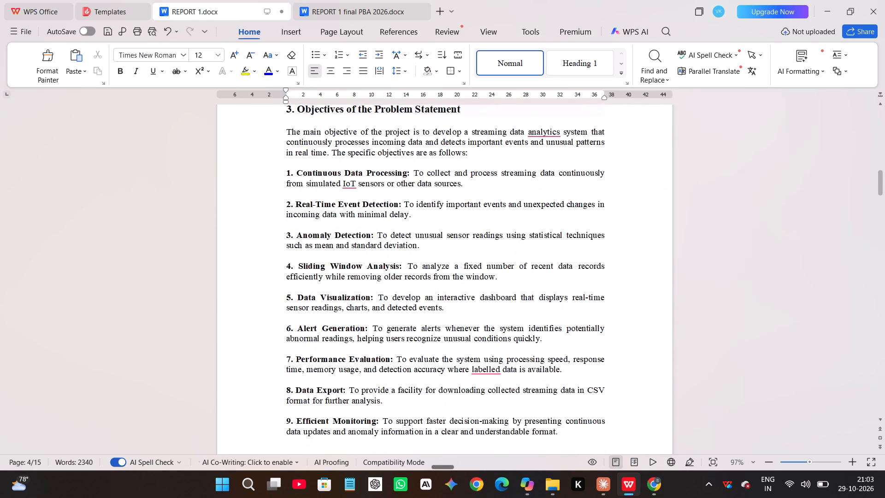
pyautogui.scroll(-8, 446, 290)
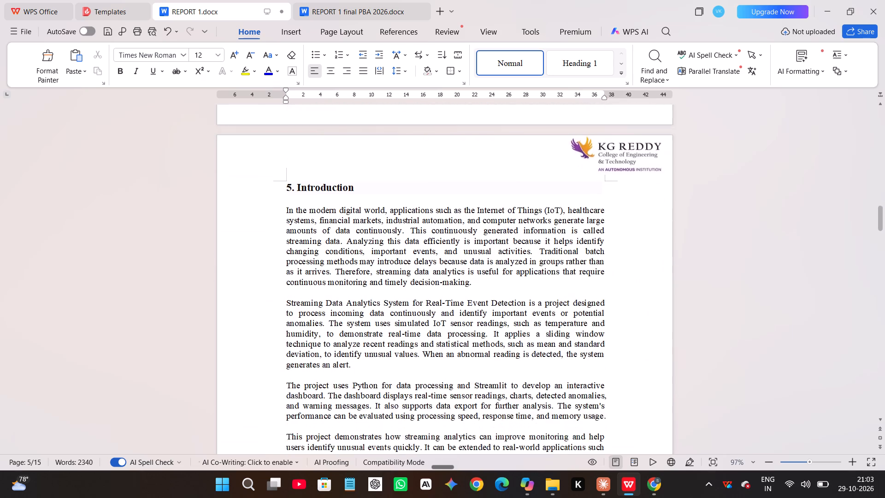
pyautogui.scroll(-14, 446, 290)
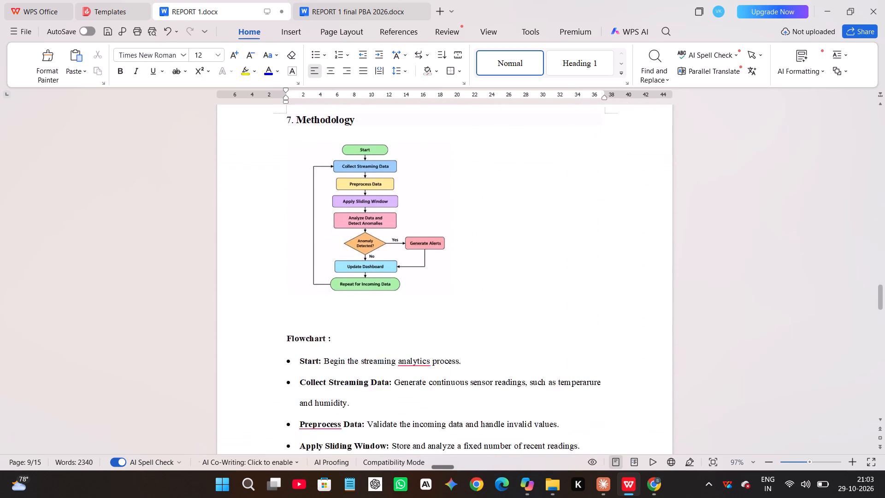
pyautogui.scroll(-5, 446, 290)
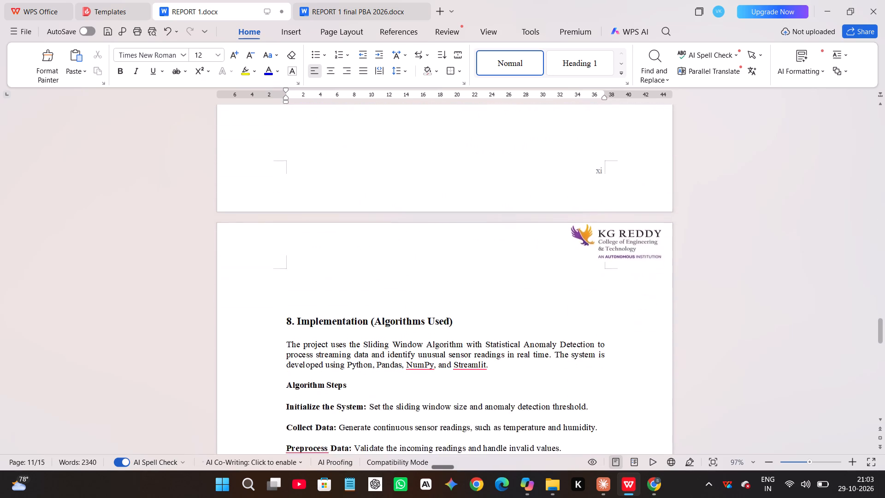
pyautogui.scroll(-4, 446, 290)
pyautogui.scroll(2, 446, 290)
pyautogui.hscroll(1, 446, 290)
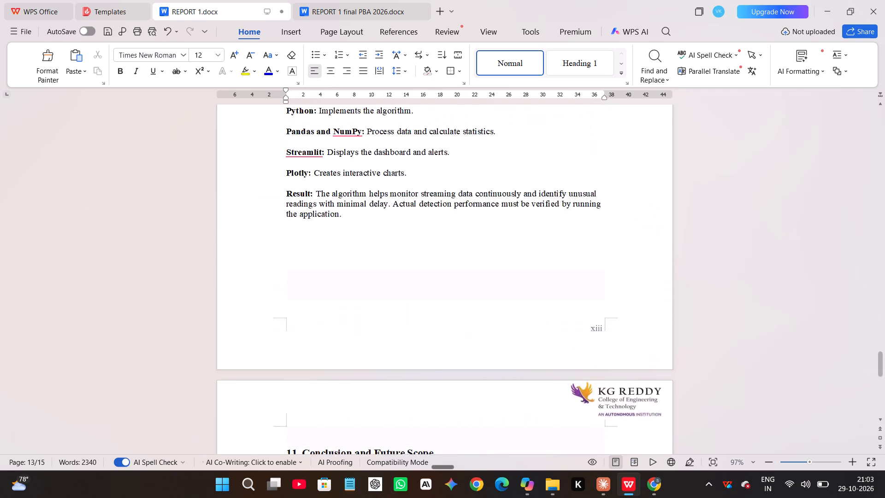
pyautogui.hscroll(2, 446, 290)
pyautogui.scroll(-2, 446, 290)
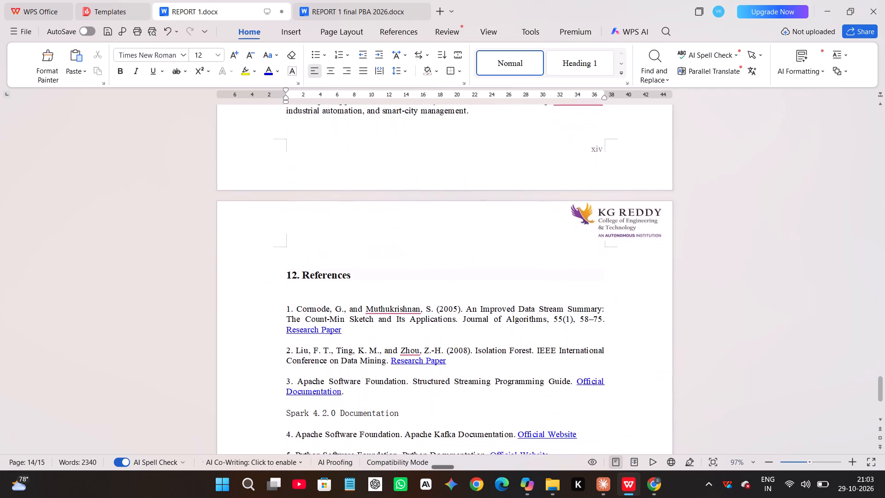
pyautogui.scroll(-2, 446, 290)
pyautogui.scroll(7, 446, 290)
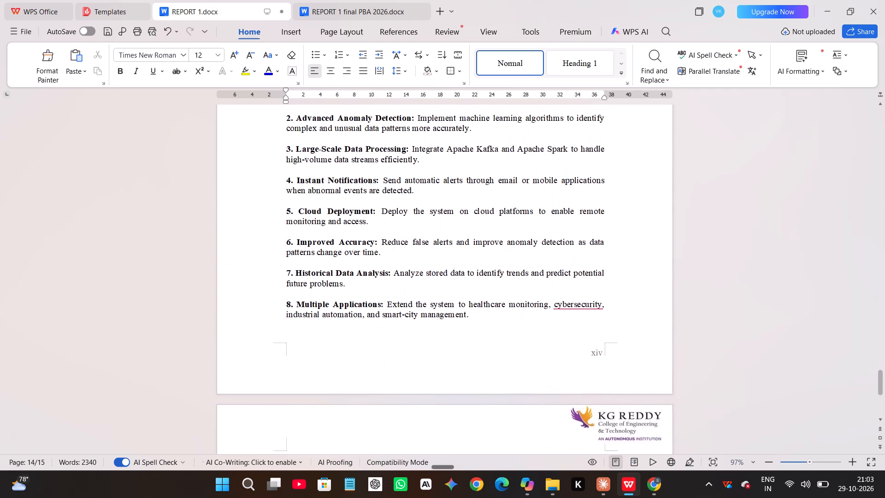
pyautogui.scroll(6, 446, 290)
pyautogui.scroll(-6, 446, 290)
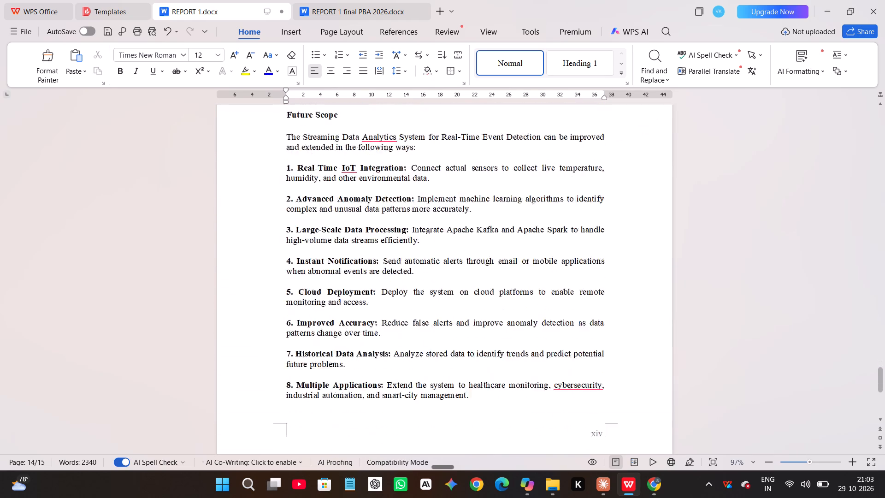
pyautogui.scroll(-6, 446, 290)
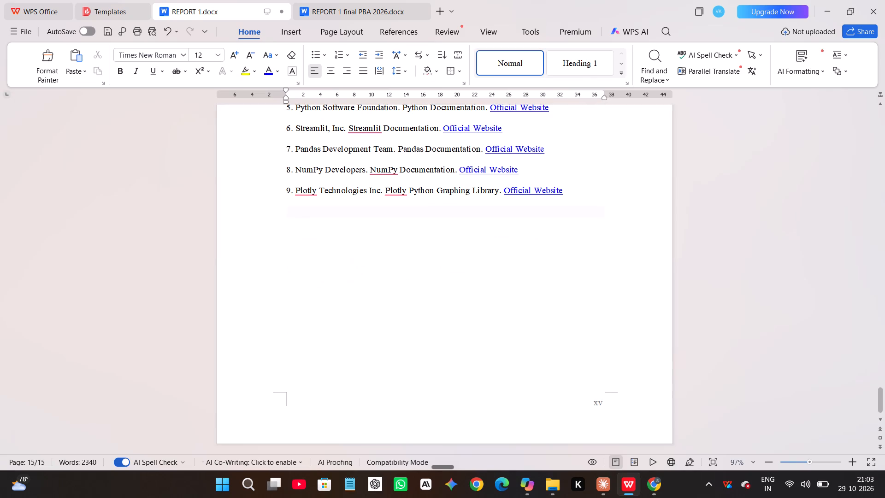
# Remove the Roman-numeral page numbers from the footers of the entire document.
pyautogui.scroll(8, 446, 290)
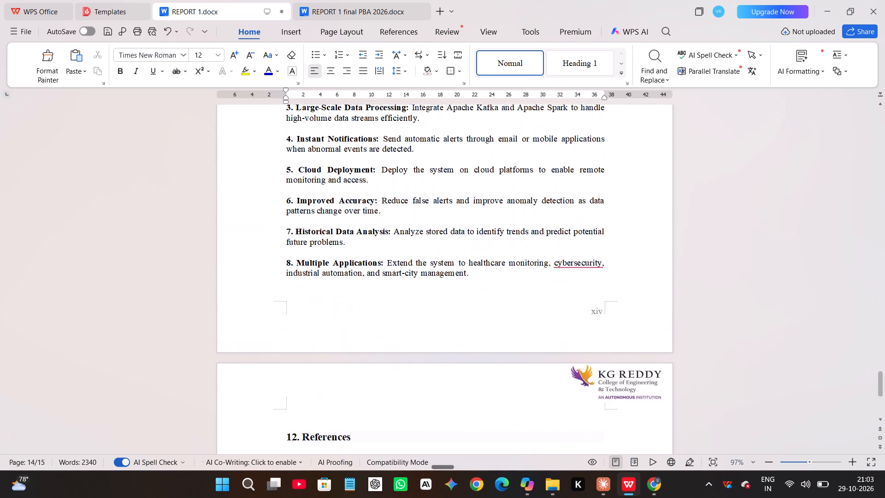
pyautogui.scroll(7, 446, 290)
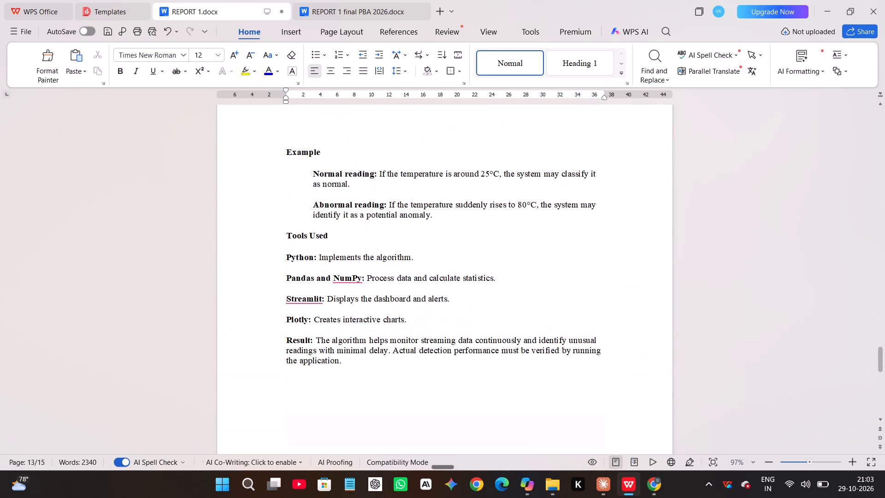
pyautogui.scroll(6, 446, 290)
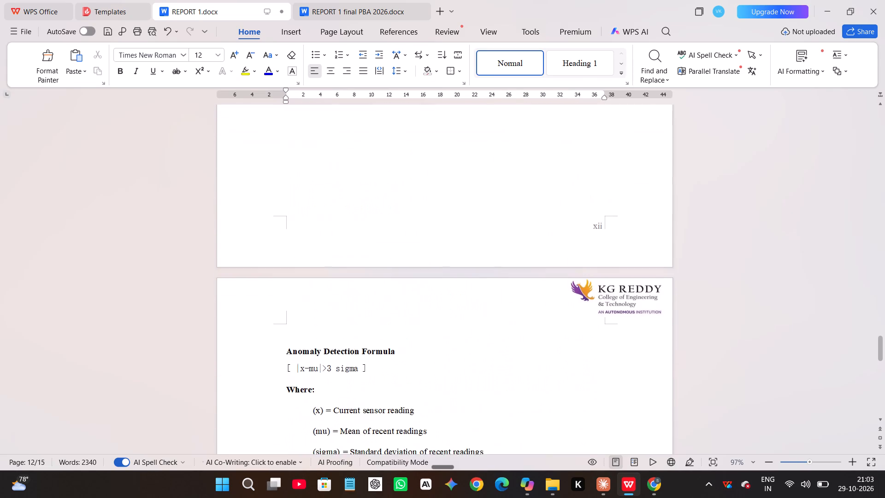
pyautogui.click(595, 243)
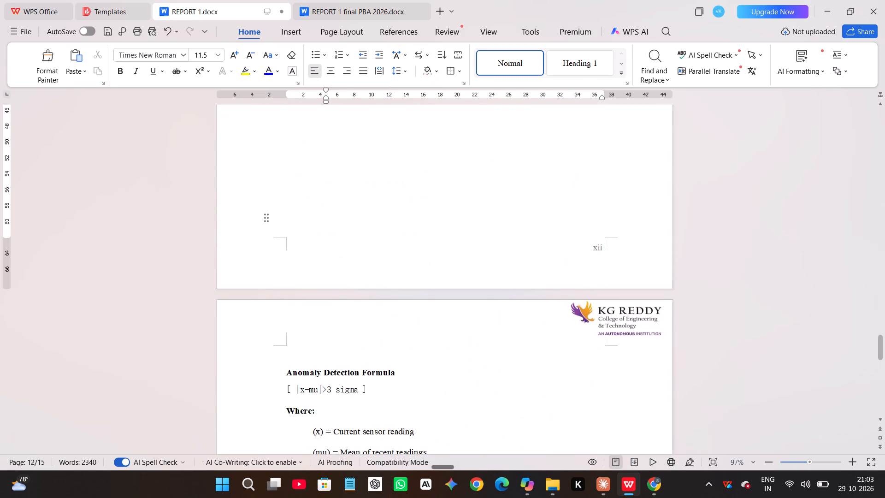
pyautogui.click(600, 243)
pyautogui.doubleClick(600, 243)
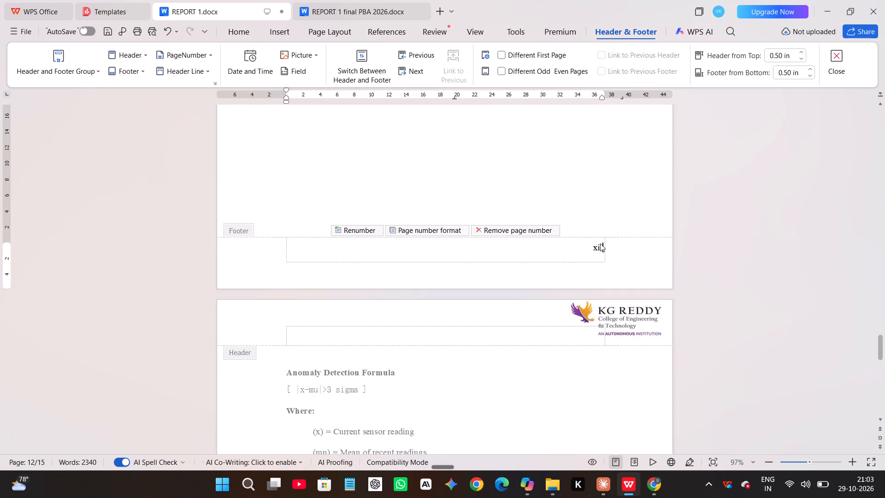
pyautogui.click(532, 232)
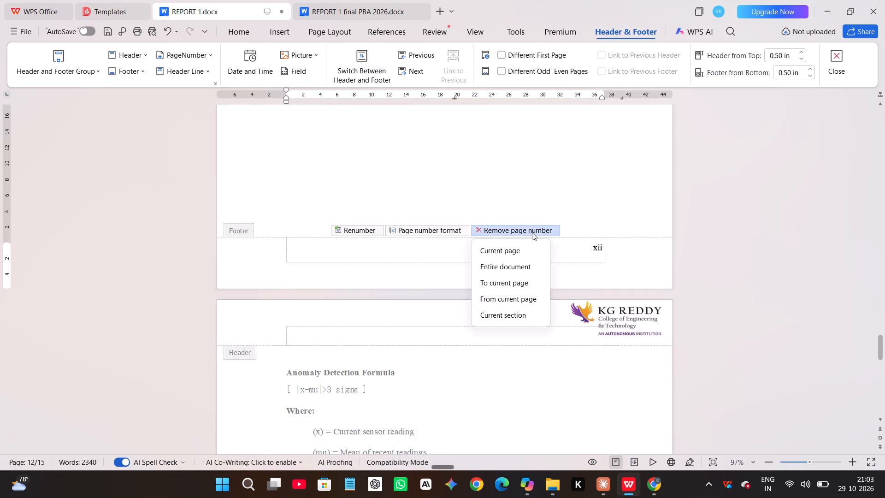
pyautogui.click(507, 266)
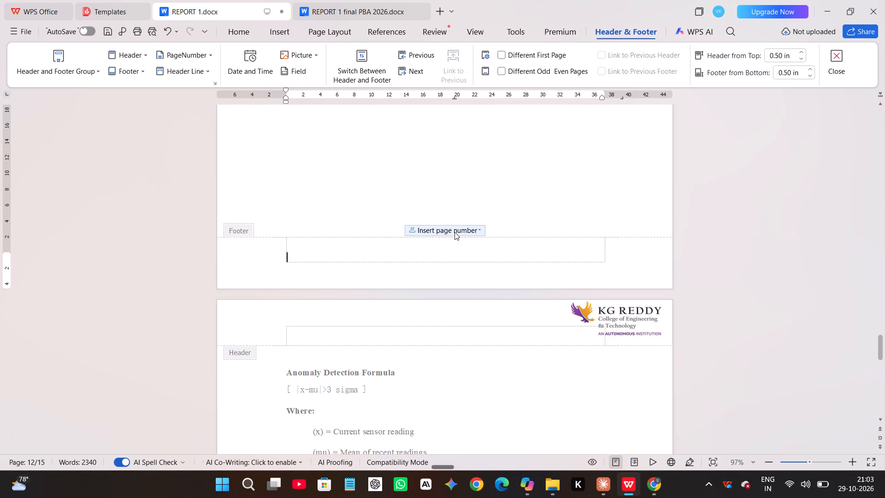
# Insert page numbers in the "1, 2, 3 ..." format, centred in the footer, across the entire document.
pyautogui.click(461, 227)
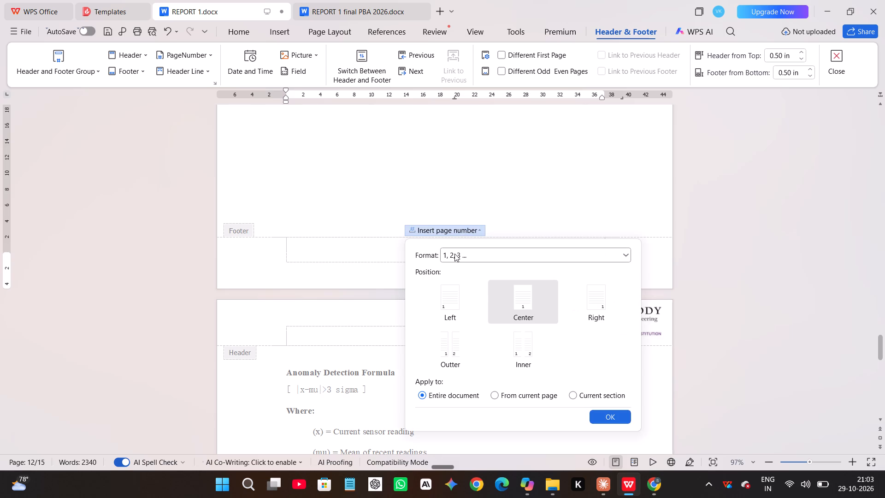
pyautogui.click(454, 255)
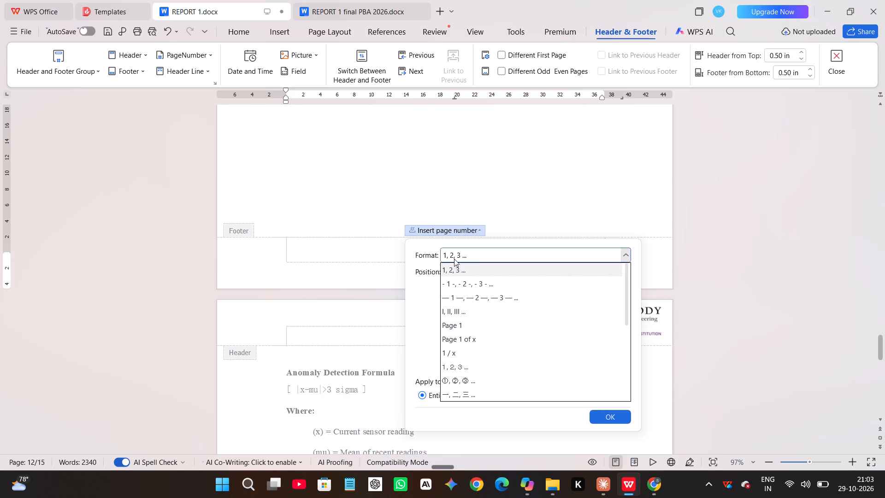
pyautogui.click(613, 414)
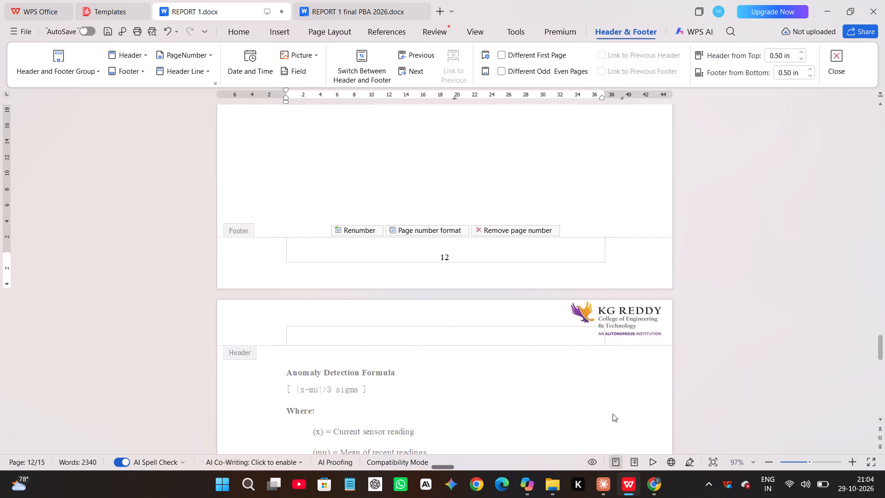
pyautogui.click(557, 320)
pyautogui.scroll(-10, 557, 320)
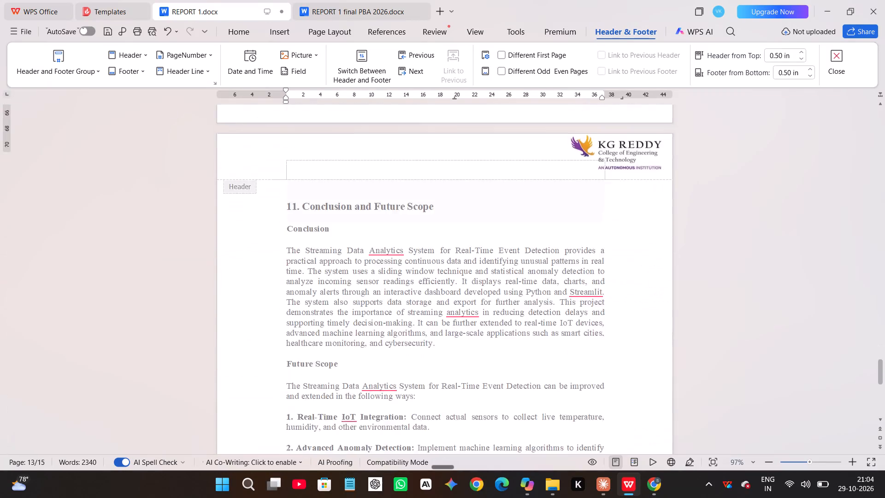
pyautogui.scroll(-3, 557, 320)
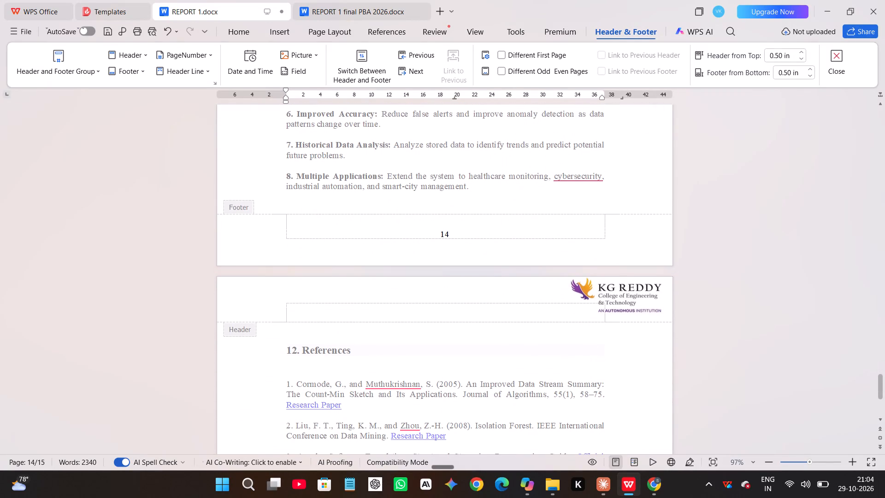
# Leave header and footer editing and return to the report's body text, keeping the header content as it is.
pyautogui.click(634, 290)
pyautogui.click(707, 278)
pyautogui.click(707, 278)
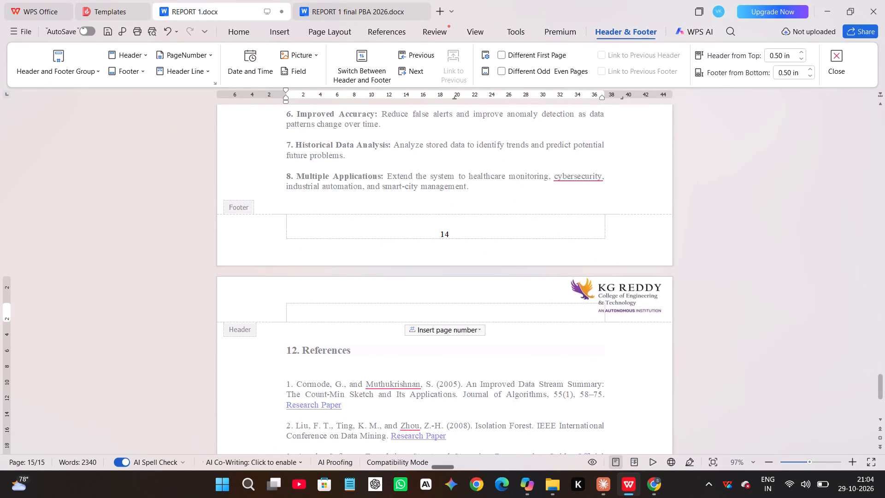
pyautogui.click(707, 278)
pyautogui.doubleClick(707, 278)
pyautogui.click(744, 297)
pyautogui.tripleClick(744, 297)
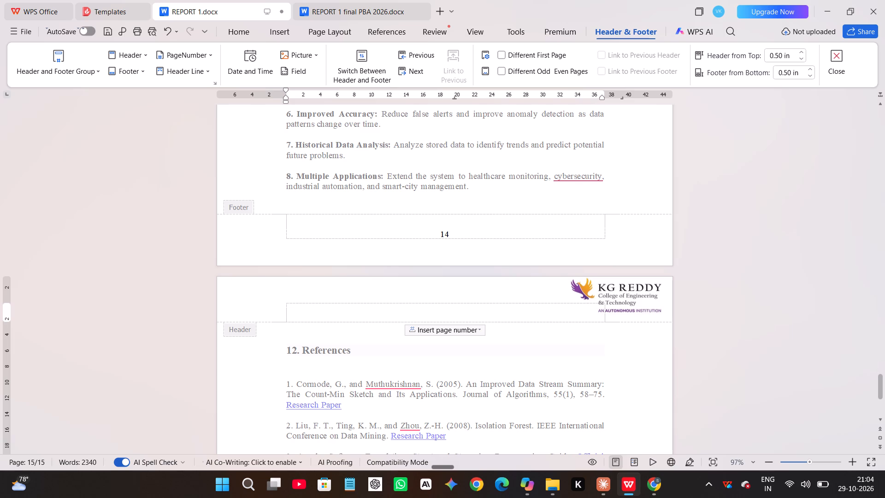
pyautogui.click(744, 297)
pyautogui.press('Return')
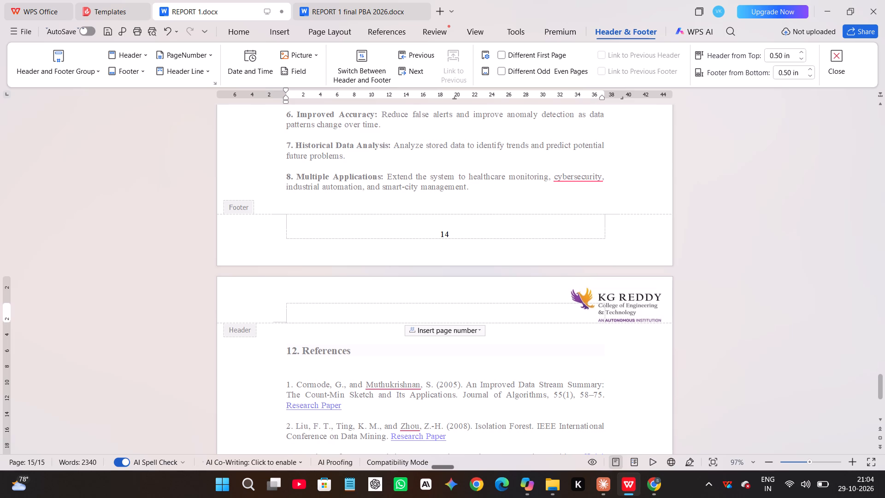
pyautogui.hotkey('ctrl', 'z')
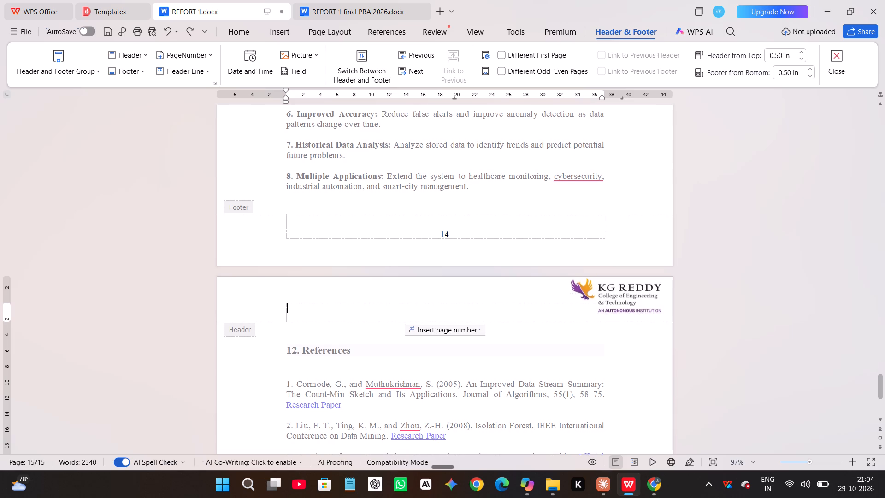
pyautogui.doubleClick(720, 254)
pyautogui.click(720, 254)
pyautogui.moveTo(720, 254); pyautogui.dragTo(710, 269)
pyautogui.click(691, 231)
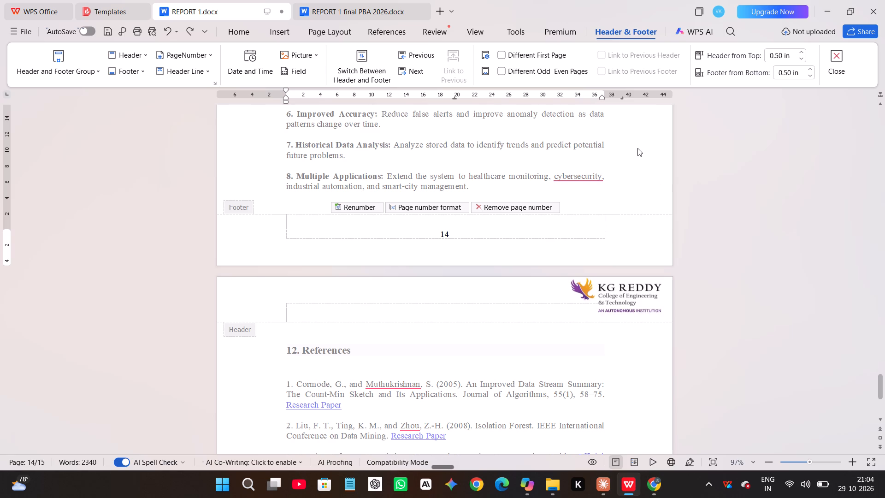
pyautogui.click(637, 148)
pyautogui.doubleClick(637, 148)
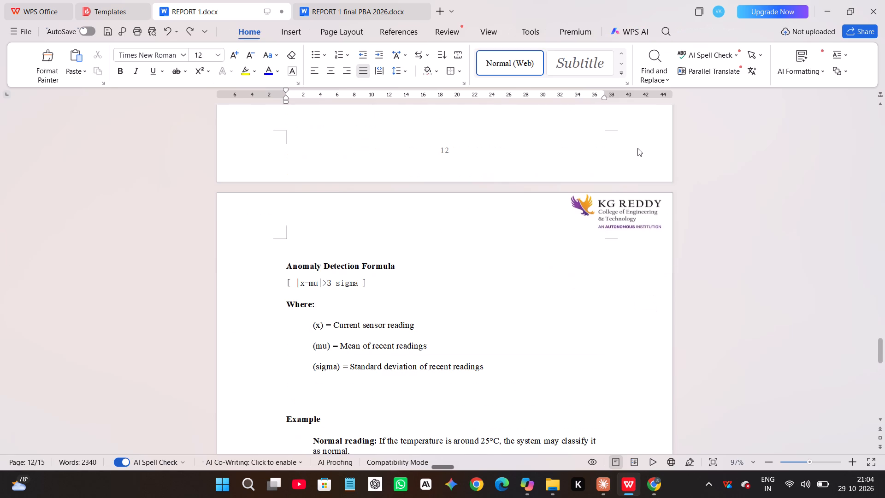
# Check the page number format settings in the page 11 footer, and return to the body text without changing them.
pyautogui.scroll(13, 637, 148)
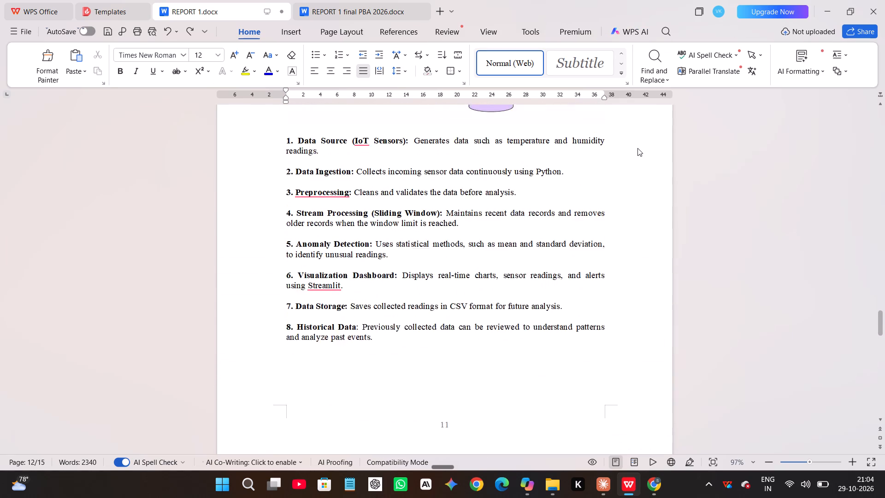
pyautogui.scroll(-4, 637, 111)
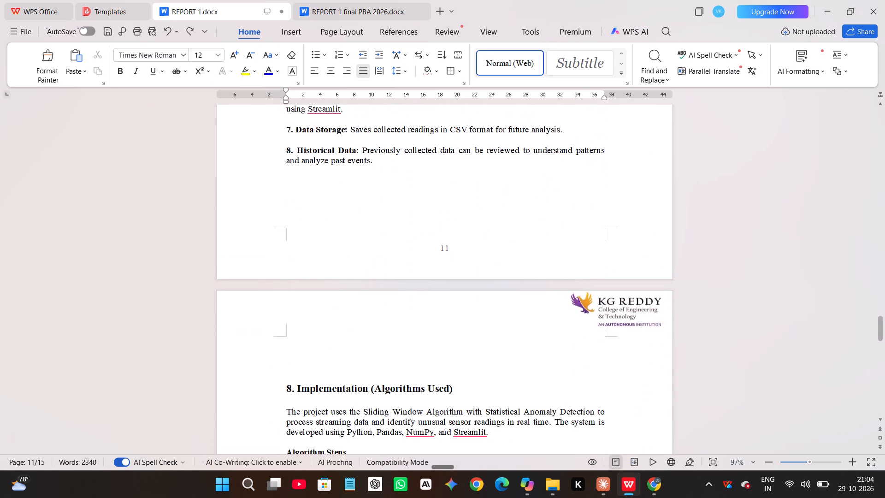
pyautogui.click(447, 239)
pyautogui.doubleClick(448, 246)
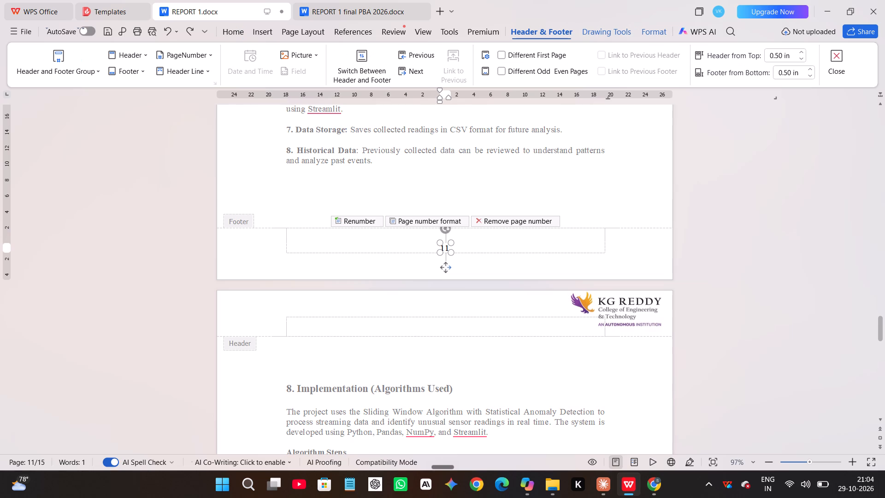
pyautogui.click(465, 219)
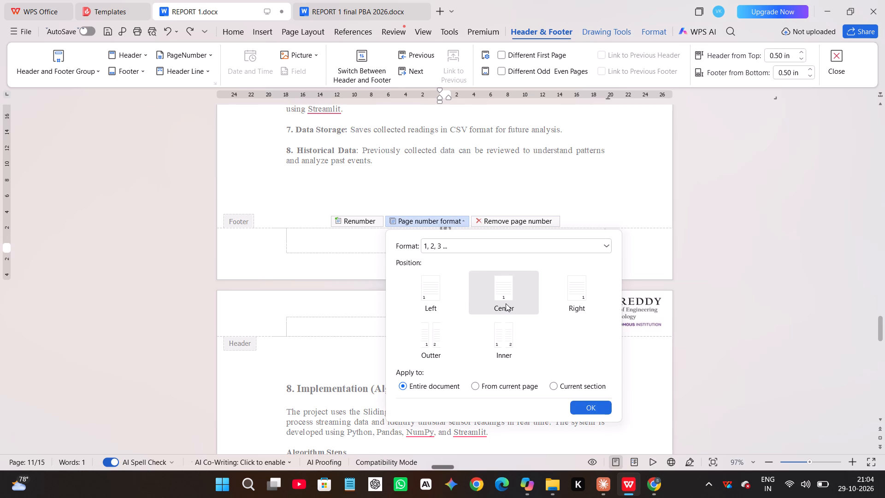
pyautogui.click(744, 316)
pyautogui.click(744, 316)
pyautogui.click(744, 316)
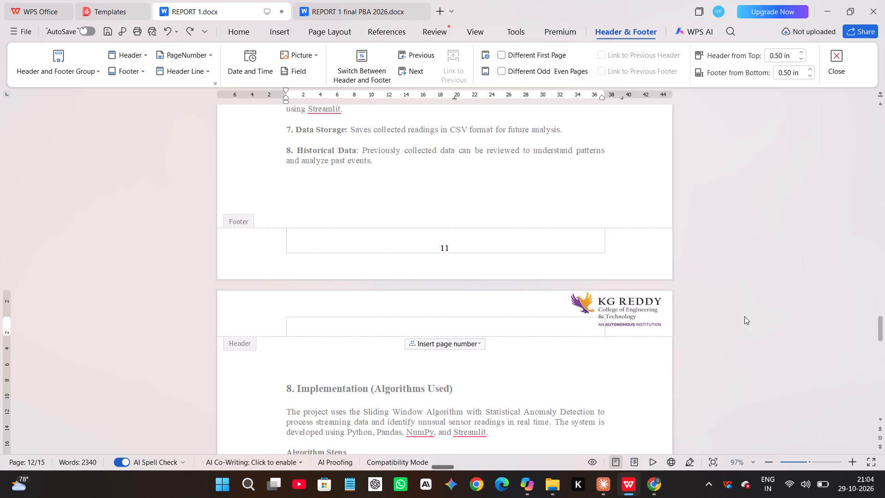
pyautogui.tripleClick(744, 316)
pyautogui.click(744, 316)
pyautogui.click(628, 175)
pyautogui.doubleClick(628, 175)
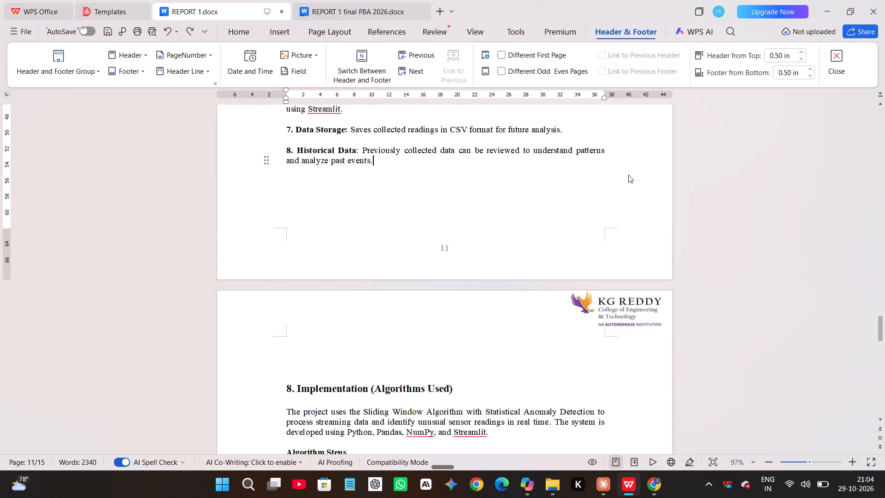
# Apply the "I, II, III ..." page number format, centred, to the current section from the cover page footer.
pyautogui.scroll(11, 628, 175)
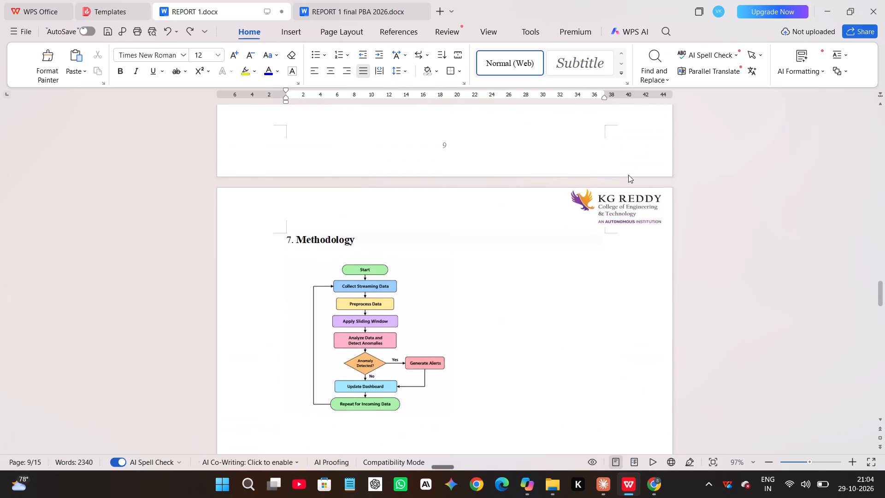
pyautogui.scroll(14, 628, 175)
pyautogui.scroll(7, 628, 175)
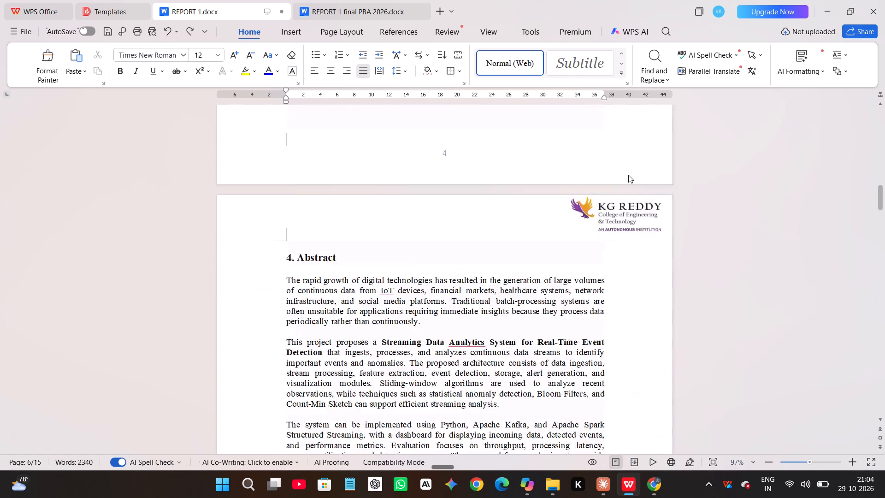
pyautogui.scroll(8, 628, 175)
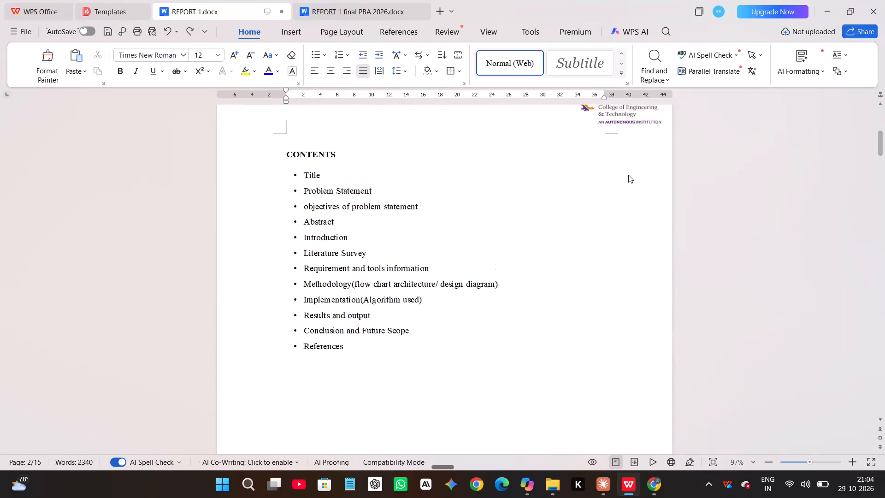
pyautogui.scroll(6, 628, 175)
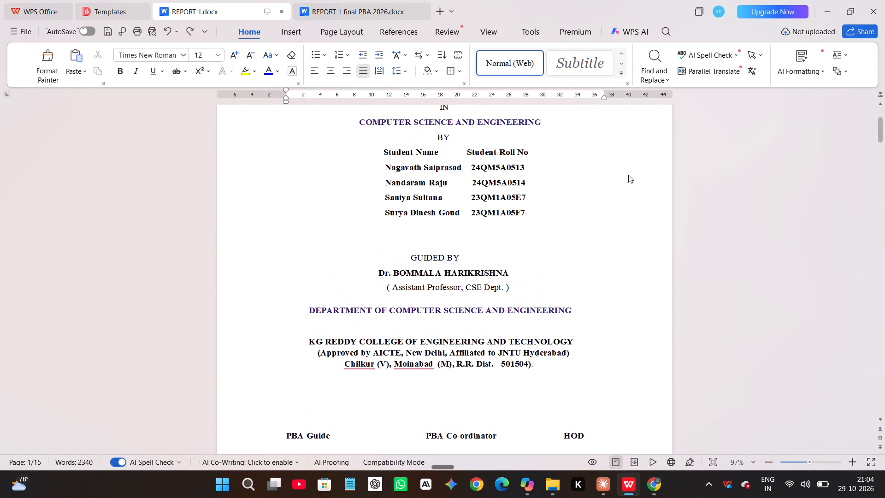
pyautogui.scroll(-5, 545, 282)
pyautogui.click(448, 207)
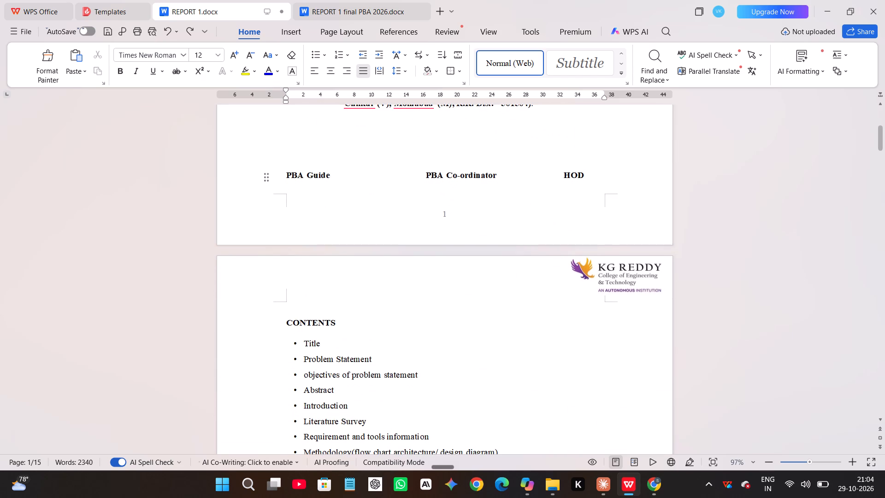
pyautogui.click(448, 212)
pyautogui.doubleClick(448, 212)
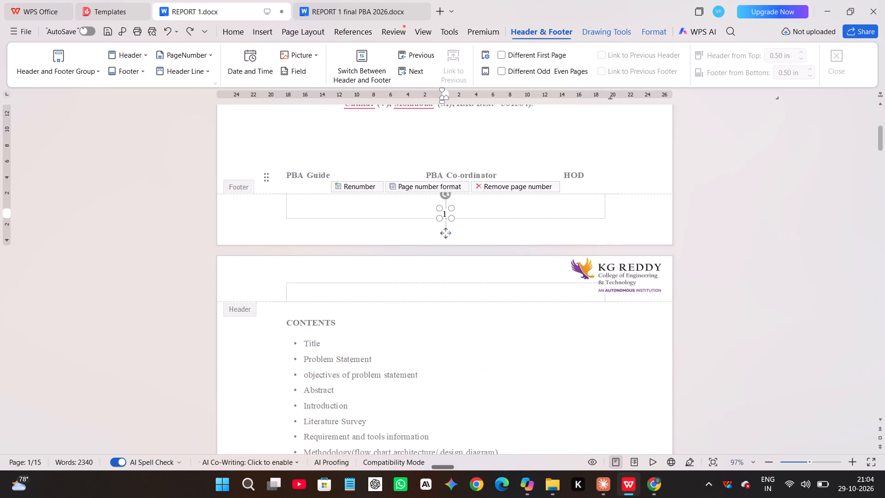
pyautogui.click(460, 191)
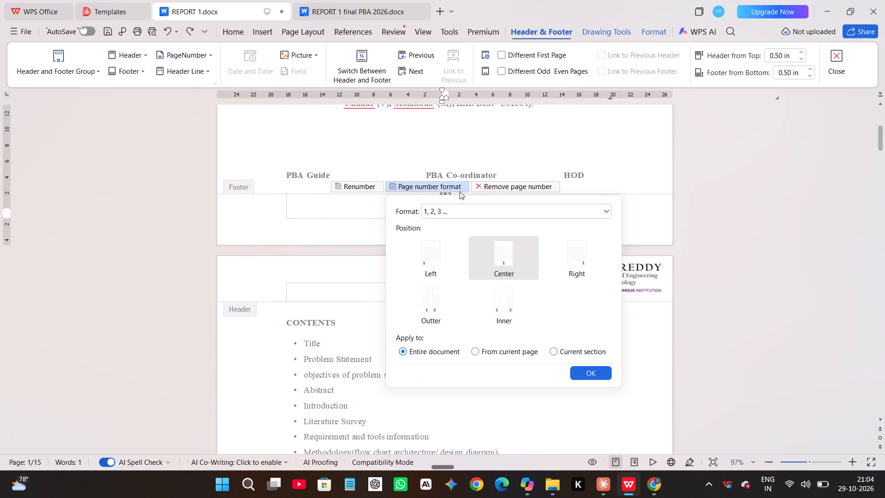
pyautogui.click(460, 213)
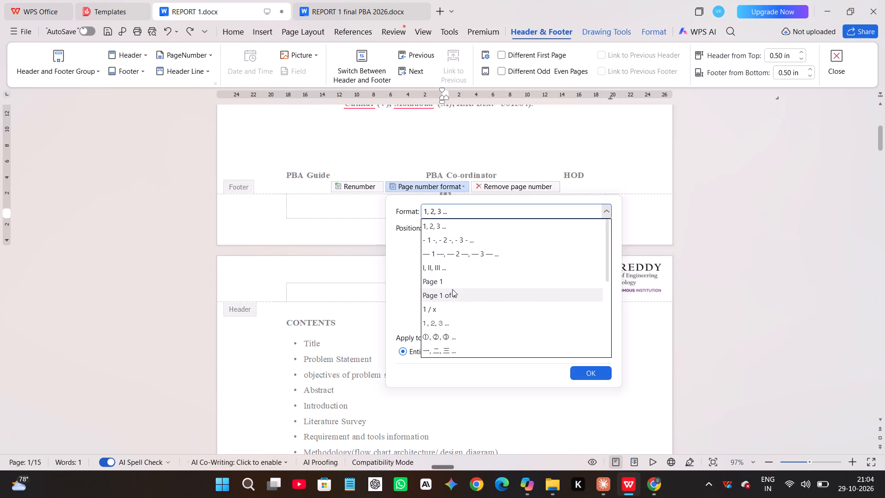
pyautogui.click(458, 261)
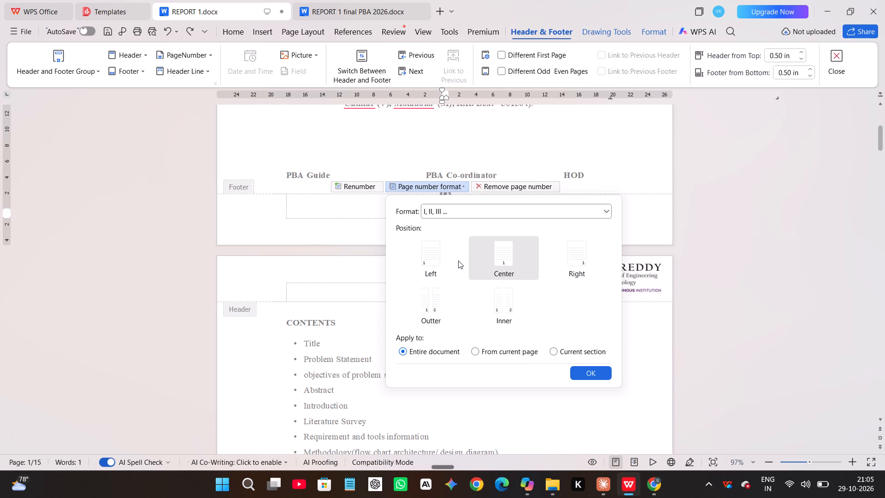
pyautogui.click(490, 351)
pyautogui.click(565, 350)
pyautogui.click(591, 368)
# Examine the footer page numbers from the cover page through the objectives section.
pyautogui.scroll(-5, 650, 316)
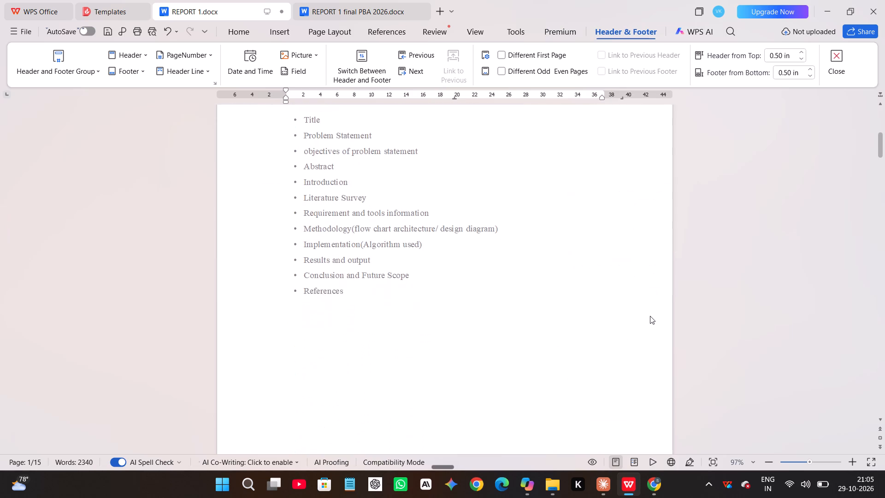
pyautogui.scroll(-10, 650, 316)
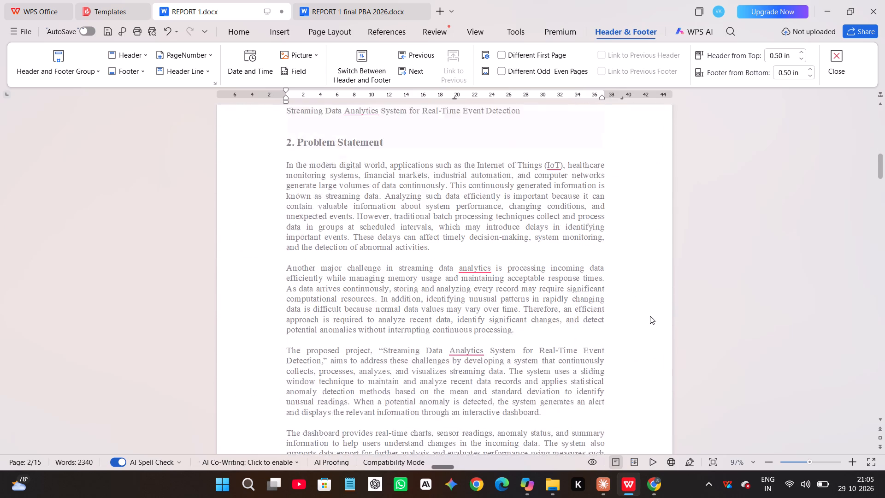
pyautogui.scroll(-8, 650, 316)
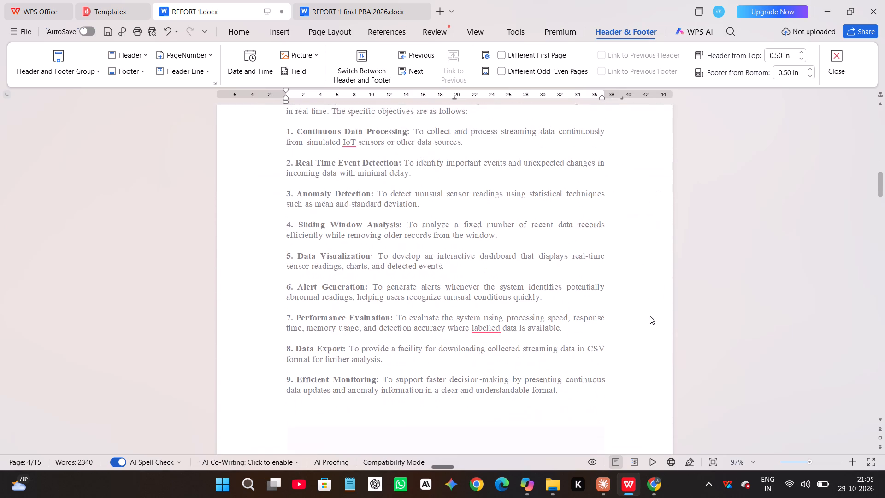
pyautogui.scroll(-2, 650, 316)
pyautogui.scroll(14, 650, 316)
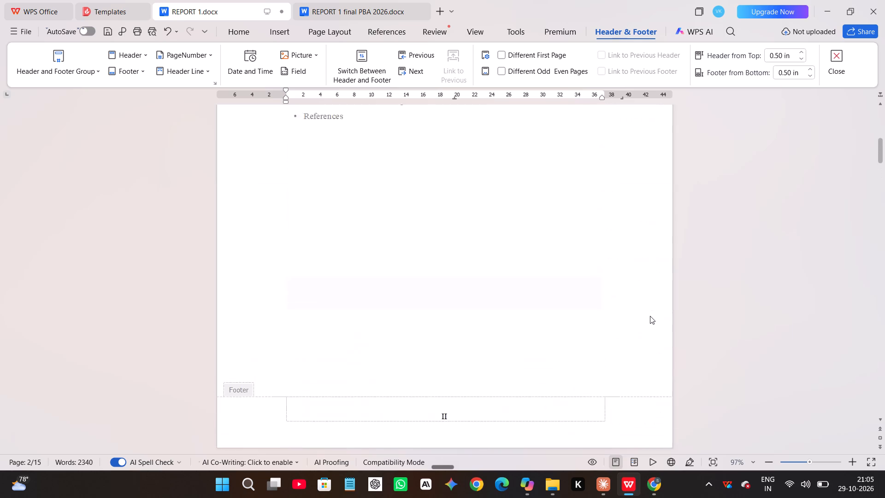
pyautogui.scroll(4, 650, 316)
pyautogui.scroll(-3, 650, 316)
pyautogui.scroll(-3, 525, 405)
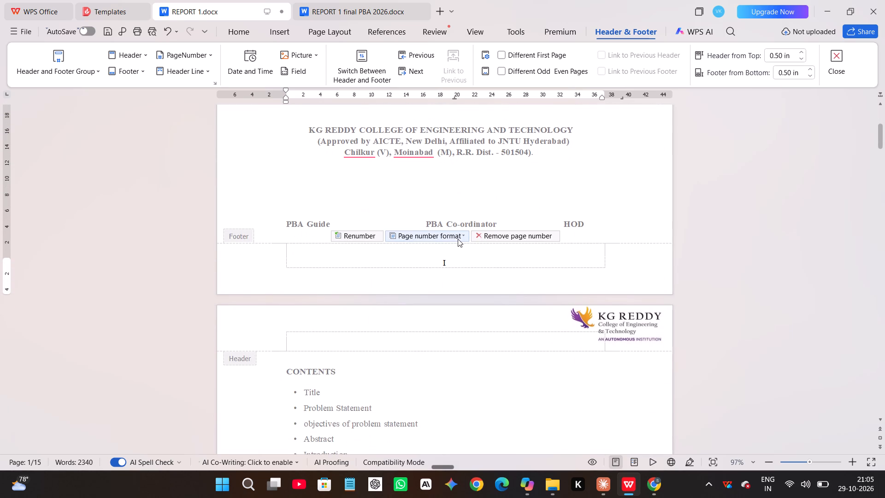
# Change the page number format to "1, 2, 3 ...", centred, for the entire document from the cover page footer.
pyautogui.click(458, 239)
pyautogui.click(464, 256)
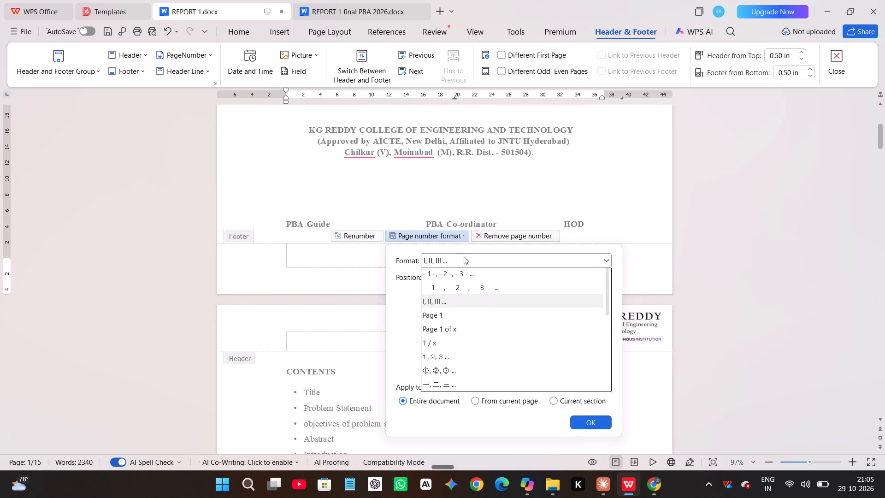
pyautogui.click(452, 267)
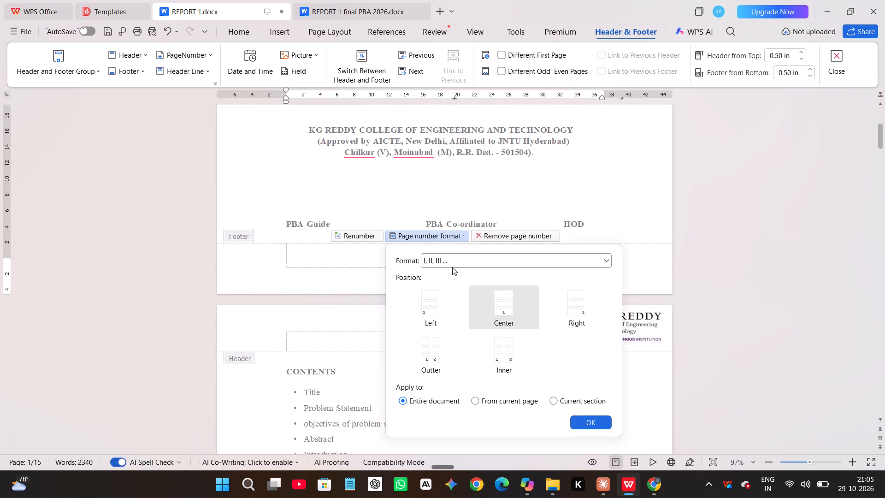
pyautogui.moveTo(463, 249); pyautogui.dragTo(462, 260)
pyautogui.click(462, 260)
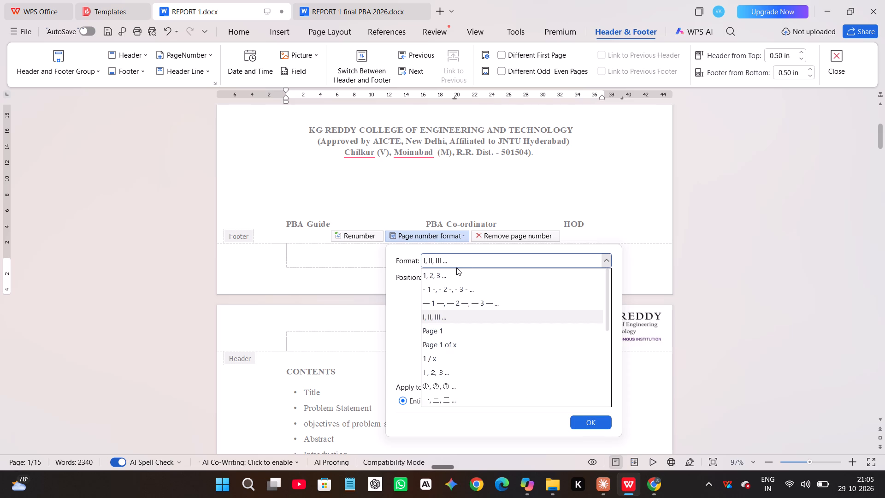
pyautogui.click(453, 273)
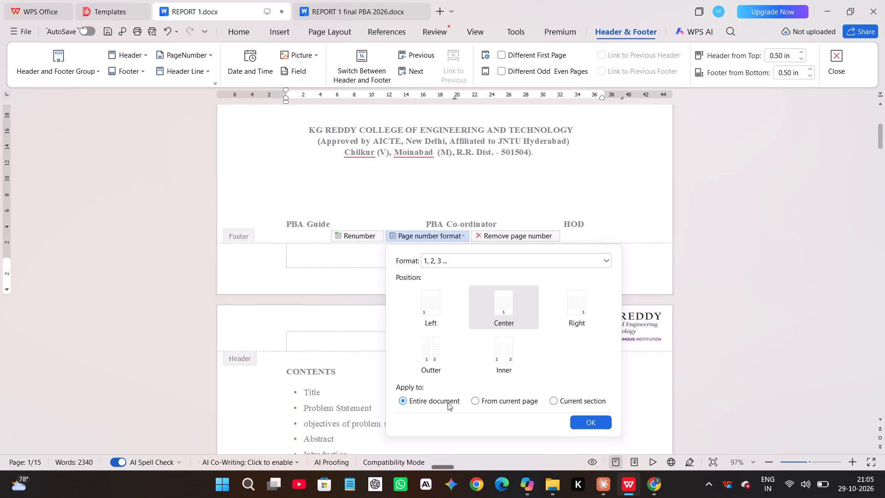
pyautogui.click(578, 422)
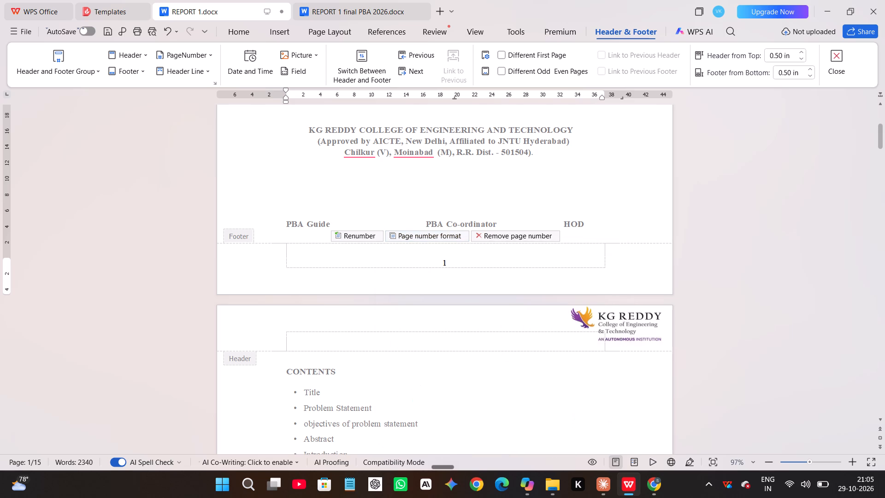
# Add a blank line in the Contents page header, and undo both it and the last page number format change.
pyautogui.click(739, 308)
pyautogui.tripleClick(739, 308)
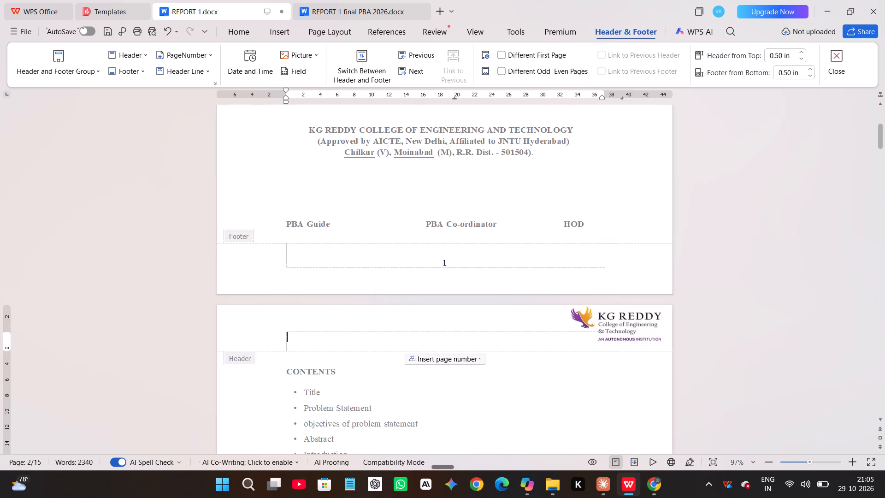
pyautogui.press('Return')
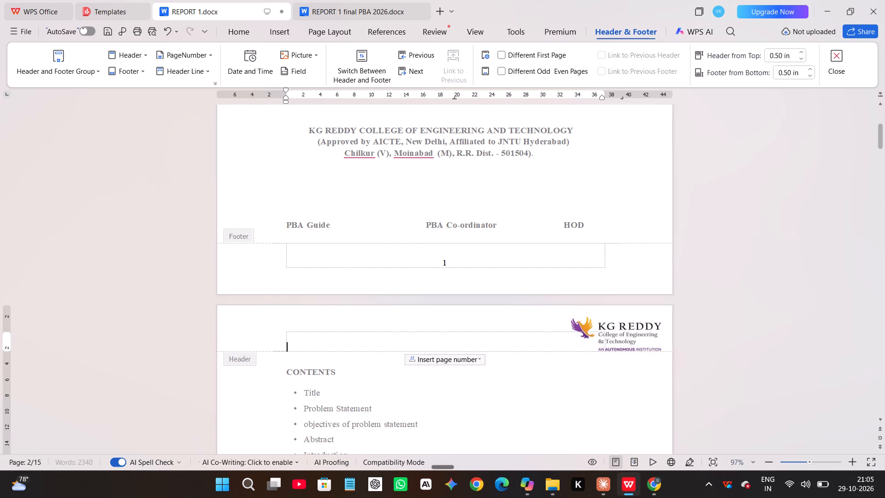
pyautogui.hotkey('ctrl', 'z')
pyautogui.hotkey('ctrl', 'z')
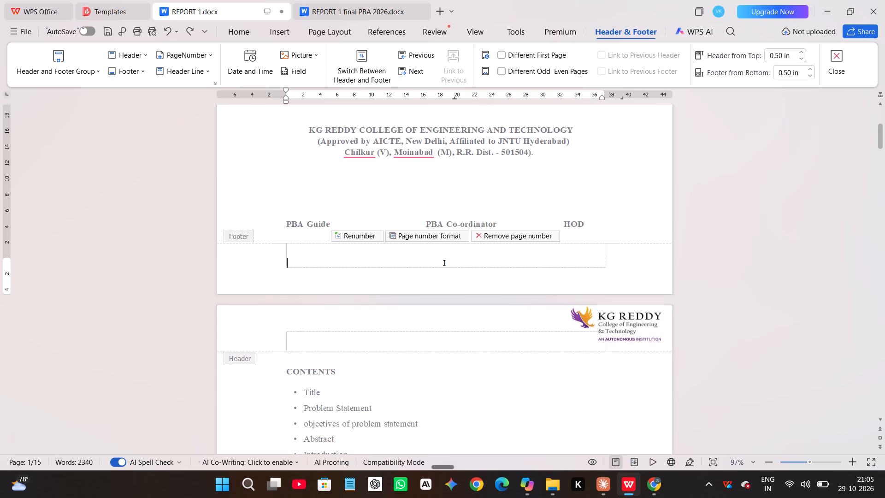
# Apply the "1, 2, 3 ..." page number format, centred, to the entire document and return to the body text.
pyautogui.click(460, 236)
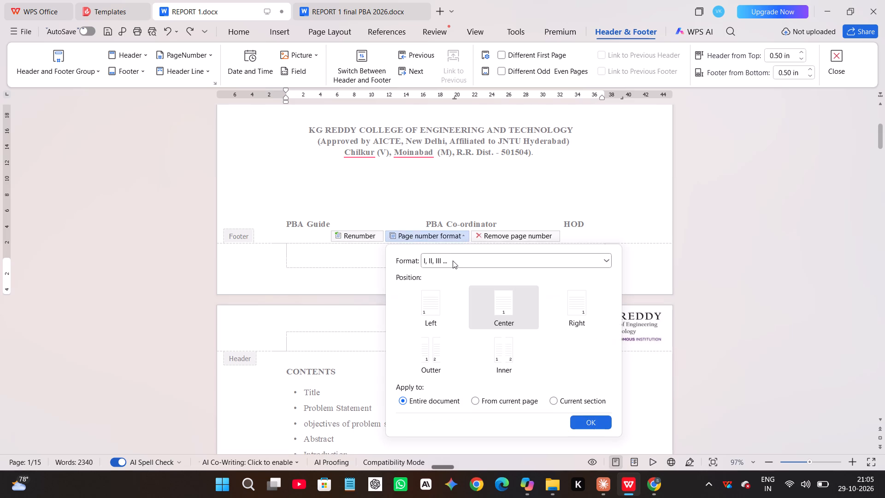
pyautogui.click(453, 261)
pyautogui.click(450, 273)
pyautogui.click(579, 417)
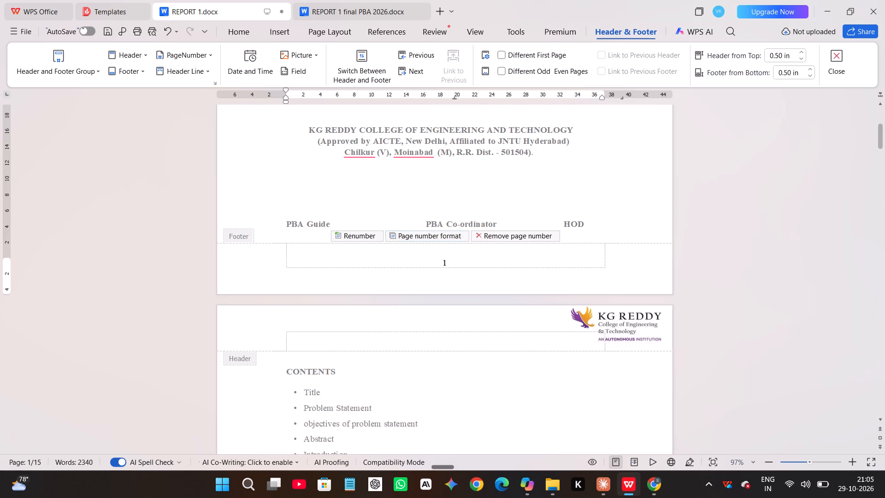
pyautogui.doubleClick(642, 129)
pyautogui.click(713, 169)
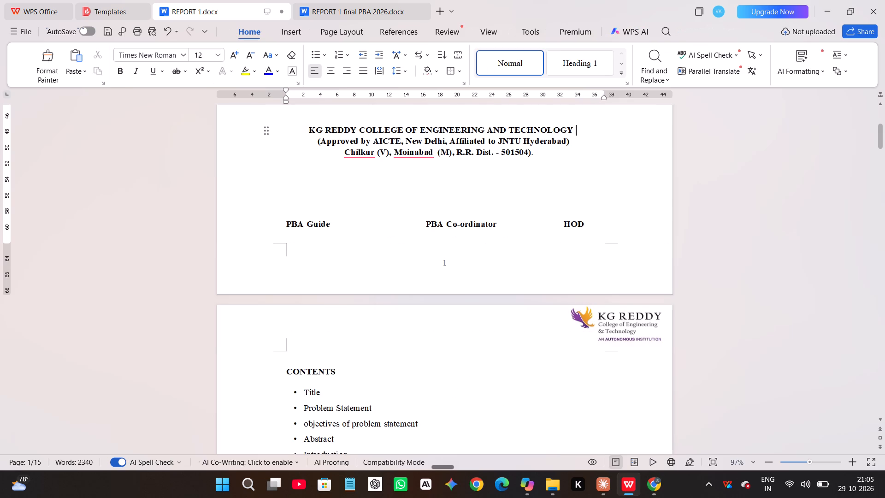
# Examine the page numbers and layout from the cover page through the references on the last page.
pyautogui.scroll(6, 713, 169)
pyautogui.scroll(-7, 713, 169)
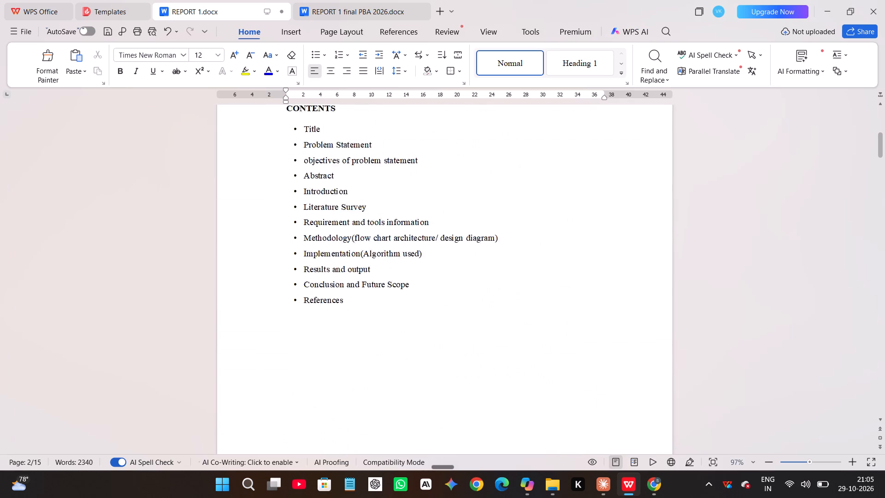
pyautogui.scroll(-20, 713, 169)
pyautogui.scroll(-13, 713, 169)
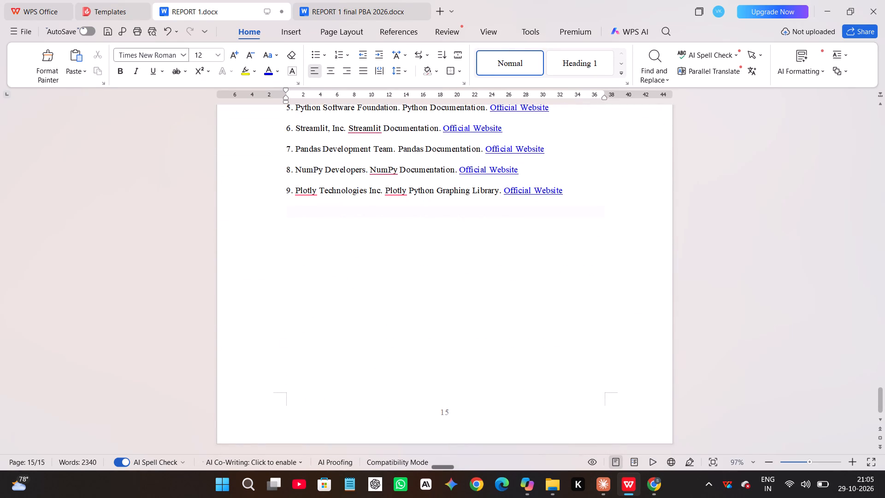
# Begin saving the report as a new Word document in the Documents location, changing the file name to "REPORT team 6.docx".
pyautogui.click(24, 33)
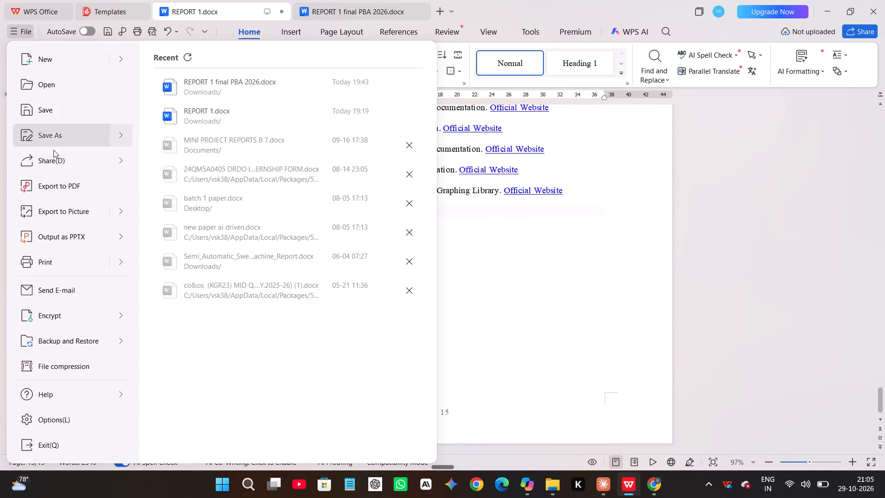
pyautogui.click(74, 133)
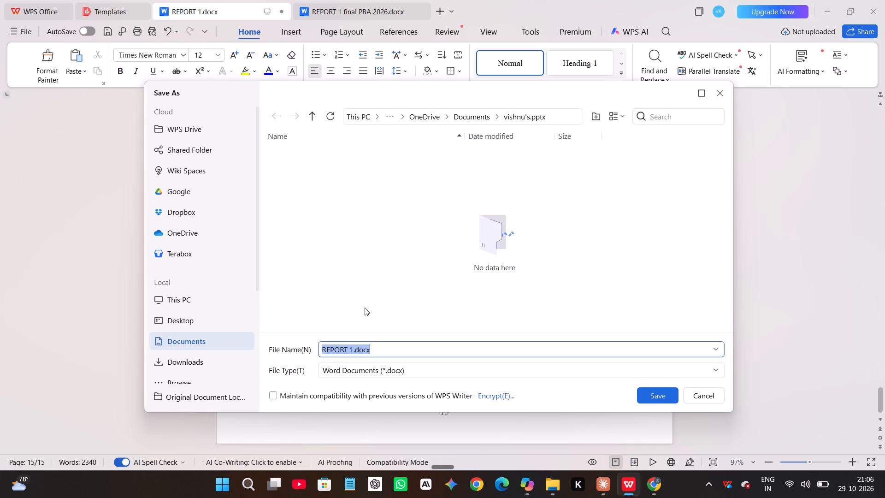
pyautogui.click(351, 346)
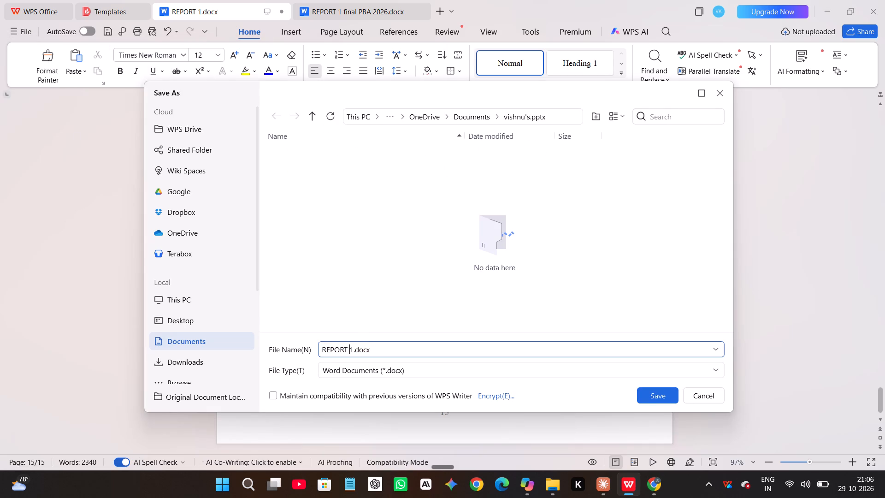
pyautogui.write('team')
pyautogui.press('space')
pyautogui.press('6')
pyautogui.press('Right')
pyautogui.press('BackSpace')
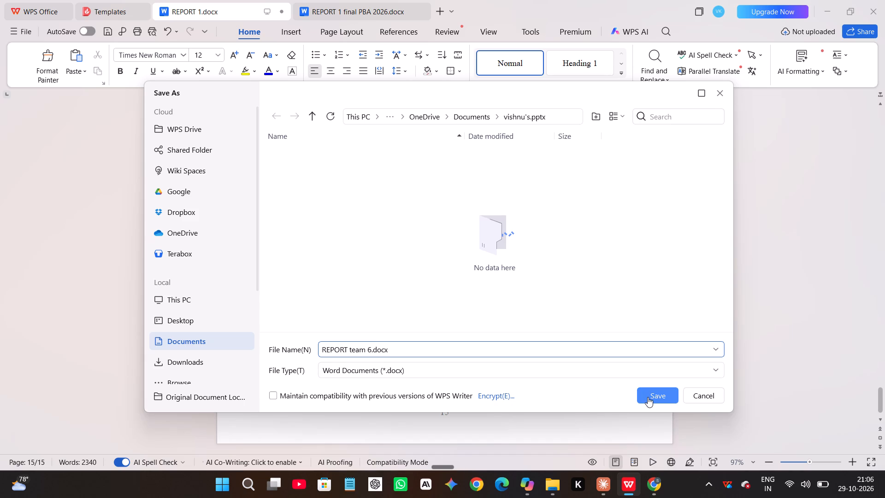
# Add "pba" at the beginning of the new file name, before "REPORT".
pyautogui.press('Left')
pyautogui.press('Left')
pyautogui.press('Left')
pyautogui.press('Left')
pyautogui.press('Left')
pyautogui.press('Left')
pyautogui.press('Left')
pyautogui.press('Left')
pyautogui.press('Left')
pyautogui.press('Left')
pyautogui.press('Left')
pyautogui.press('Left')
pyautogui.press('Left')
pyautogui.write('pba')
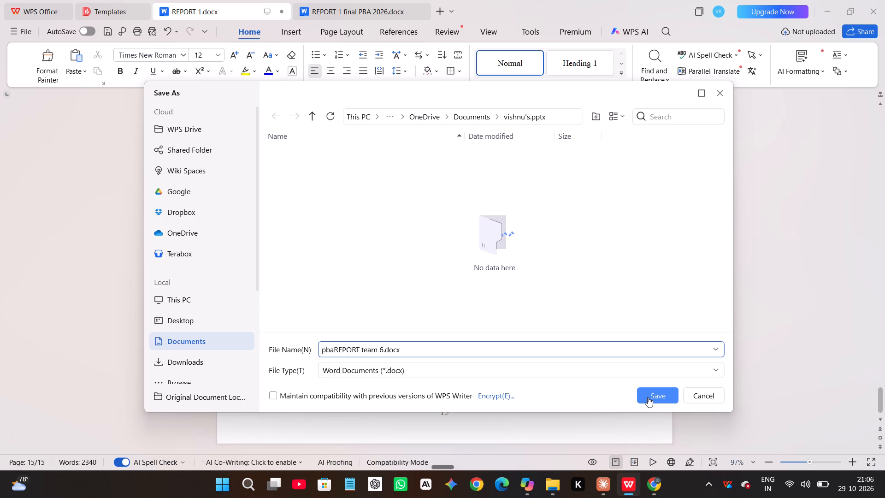
# Complete the file name as "pba REPORT team 6.docx" and save the report, accepting the upgrade to the newest file format.
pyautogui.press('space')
pyautogui.click(663, 395)
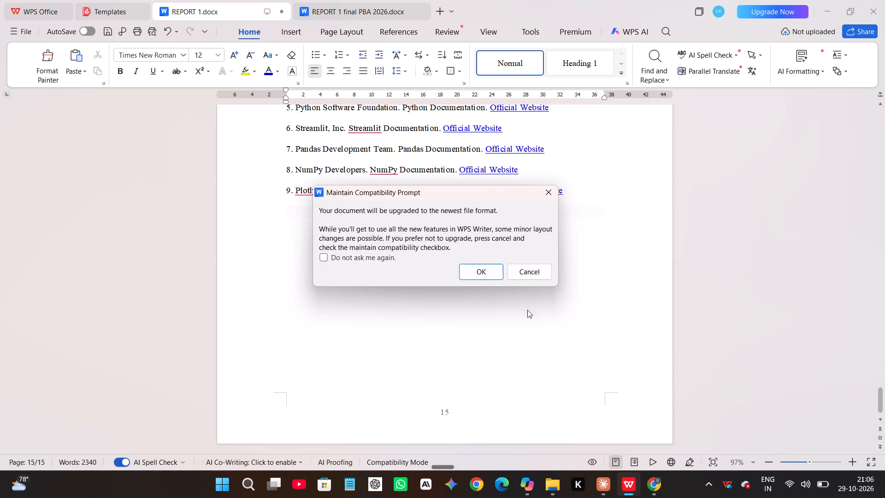
pyautogui.click(493, 269)
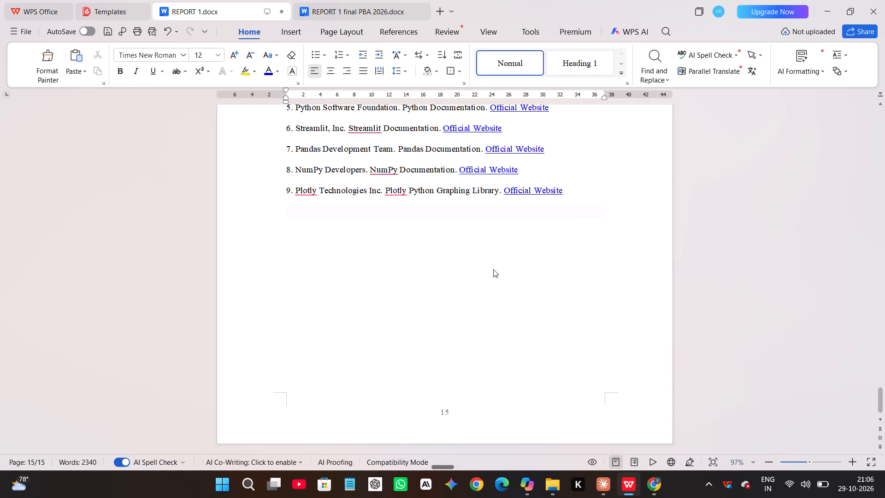
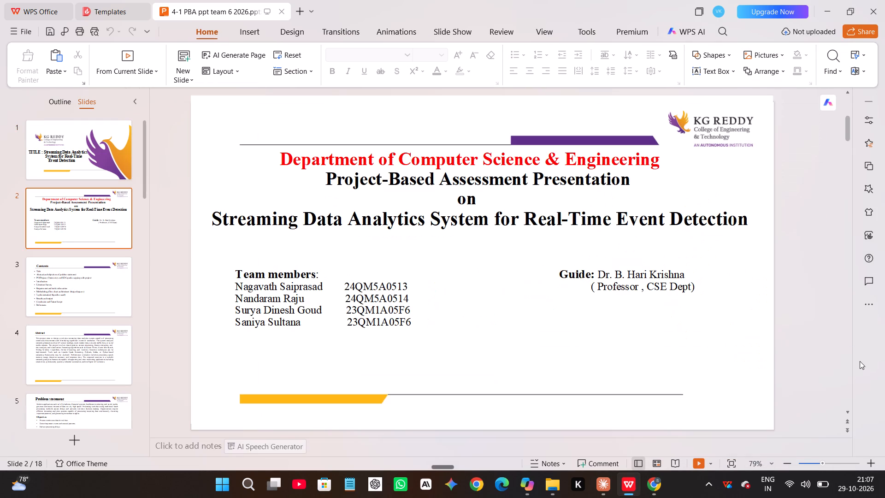
# Remove the space between the last two words of the guide's name on slide 2 of the presentation.
pyautogui.press('Up')
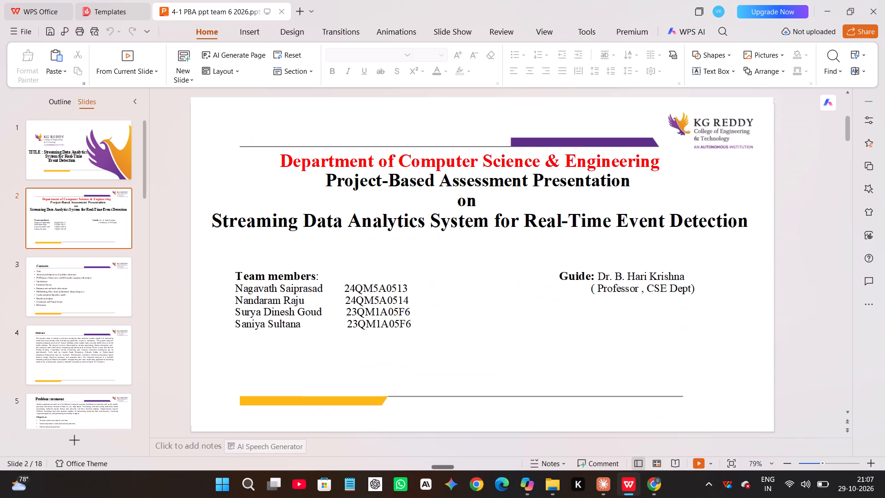
pyautogui.click(650, 279)
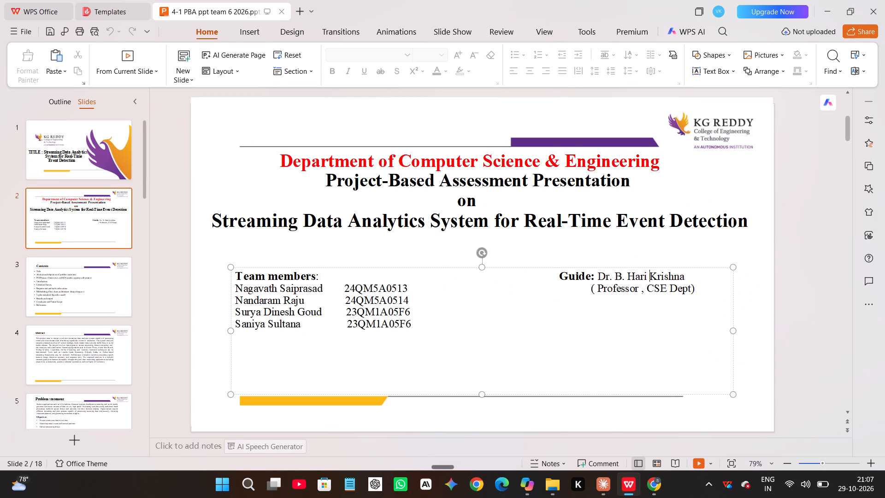
pyautogui.press('BackSpace')
pyautogui.press('Right')
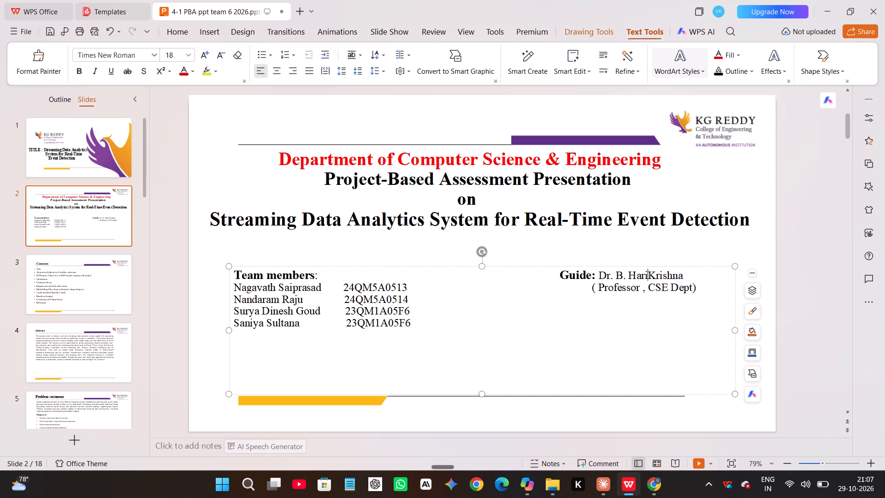
# Replace the capital K inside the guide's name on the team members slide with a lowercase k.
pyautogui.press('BackSpace')
pyautogui.press('k')
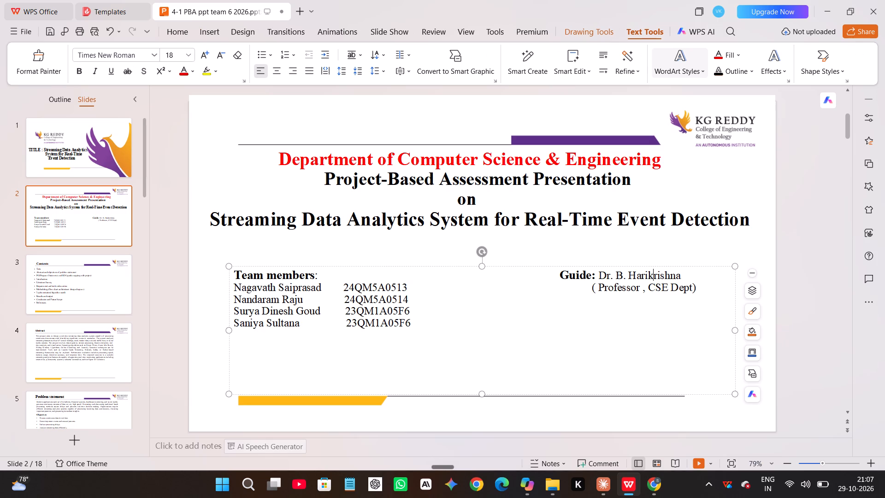
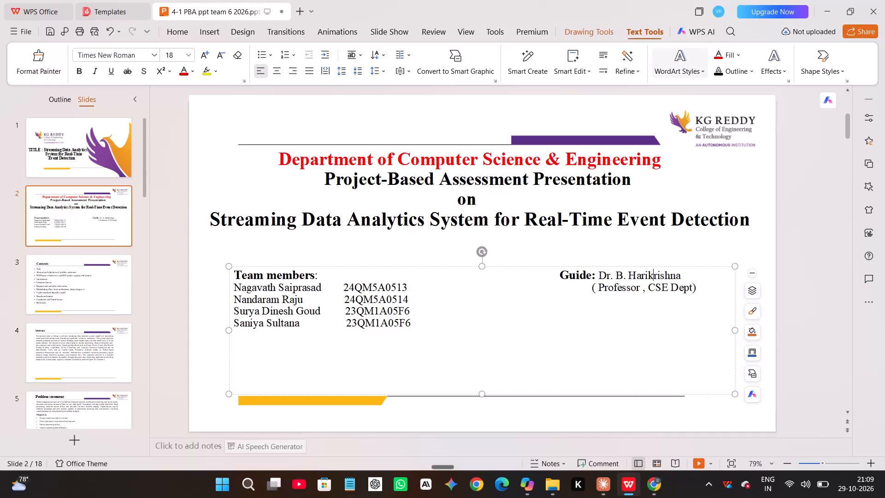
# Leave the guide text box and review the remaining slides, from Contents through to the closing Thank You slide.
pyautogui.click(803, 351)
pyautogui.press('Down')
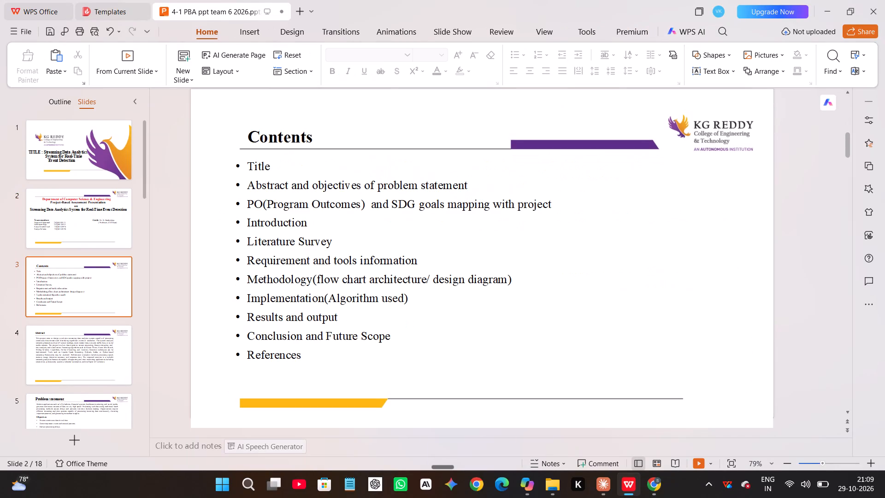
pyautogui.press('Down')
pyautogui.press('Down')
pyautogui.press('Down')
pyautogui.press('Down')
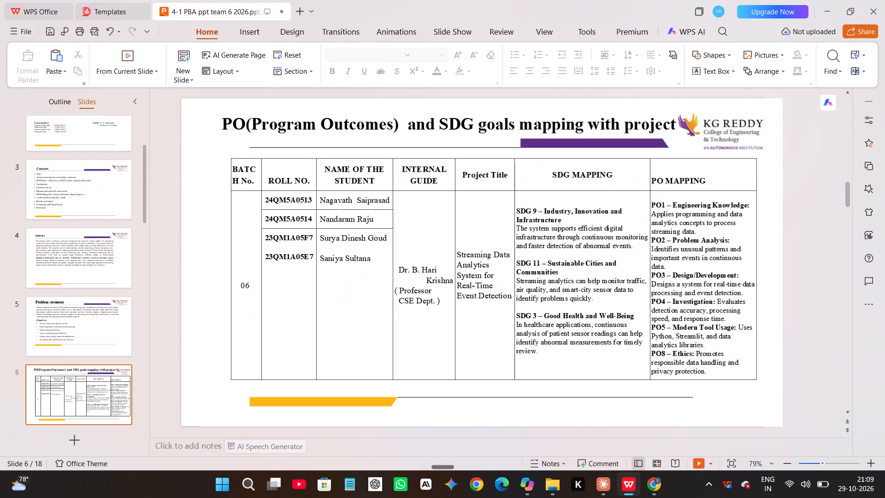
pyautogui.press('Down')
pyautogui.press('Down')
pyautogui.press('Down')
pyautogui.press('Up')
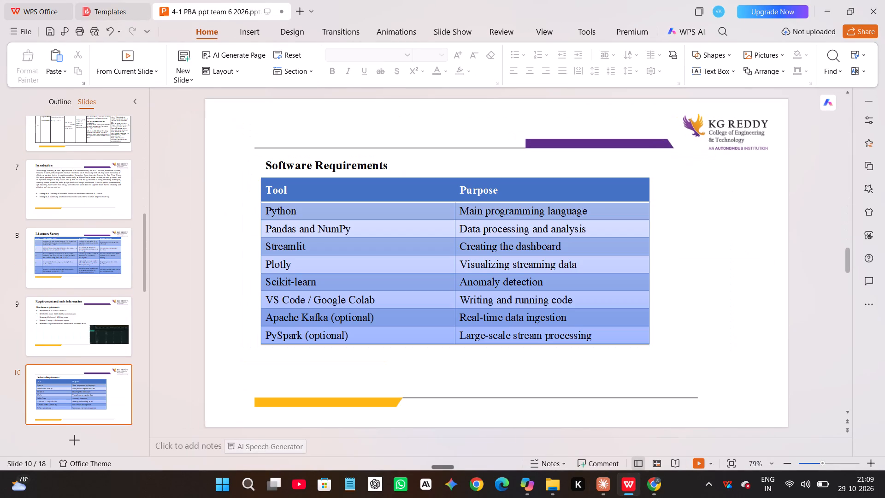
pyautogui.press('Down')
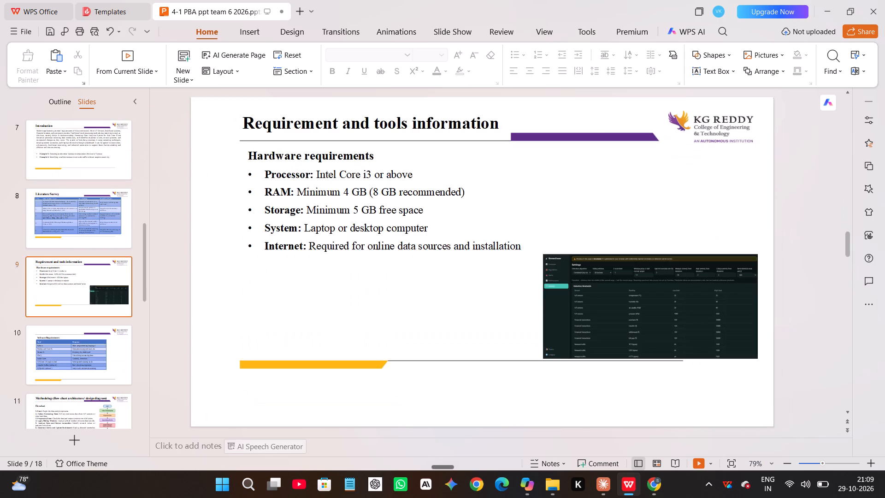
pyautogui.press('Down')
pyautogui.press('Down')
pyautogui.press('Down')
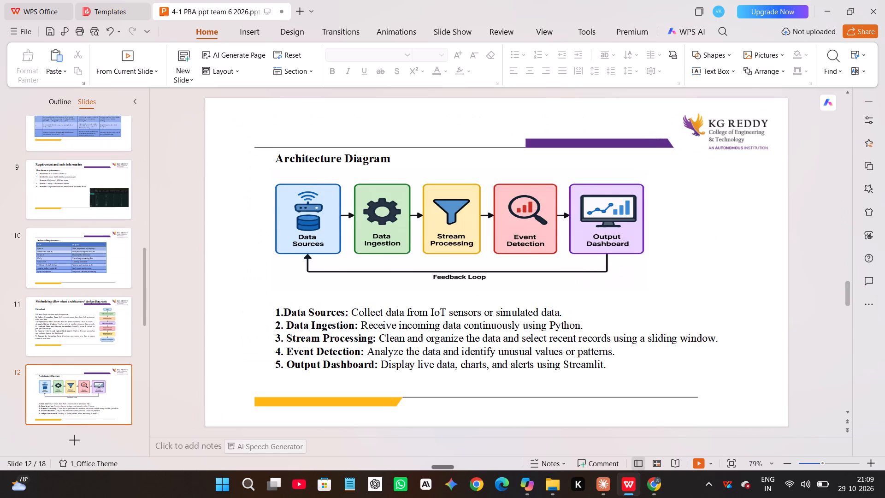
pyautogui.press('Down')
pyautogui.press('Up')
pyautogui.press('Up')
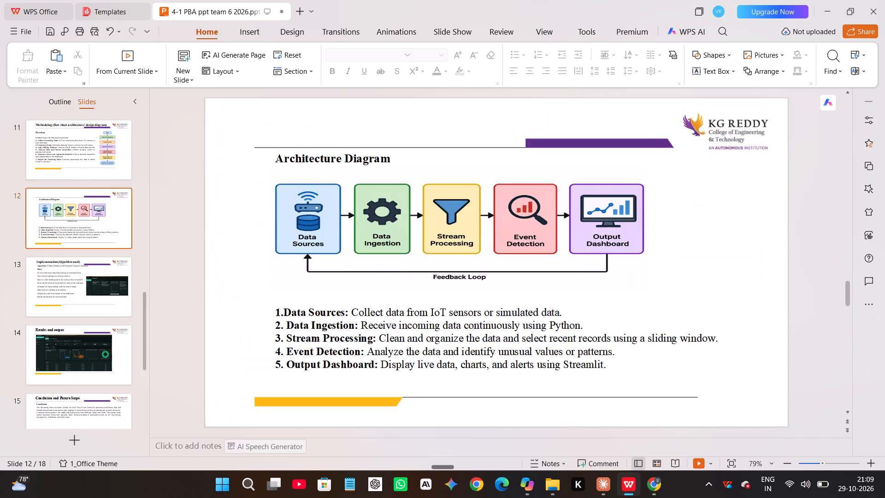
pyautogui.press('Up')
pyautogui.press('Up')
pyautogui.press('Up')
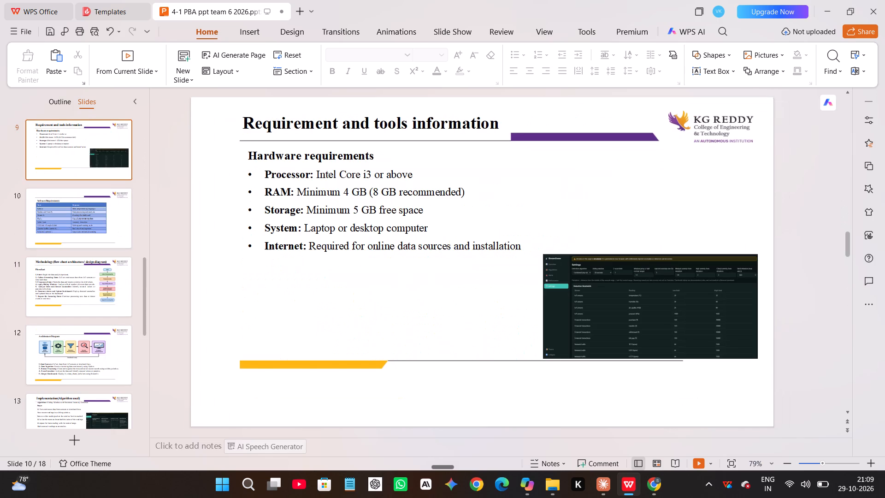
pyautogui.press('Down')
pyautogui.press('Down')
pyautogui.press('Down')
pyautogui.press('Down')
pyautogui.press('Down')
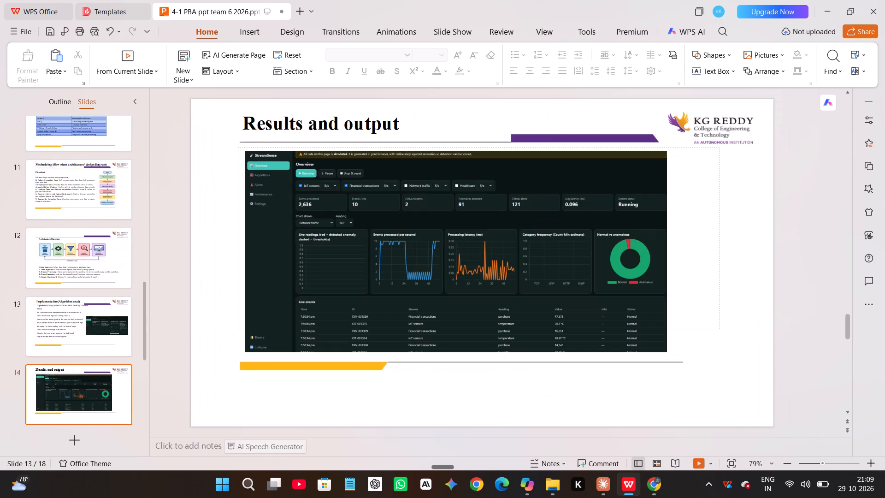
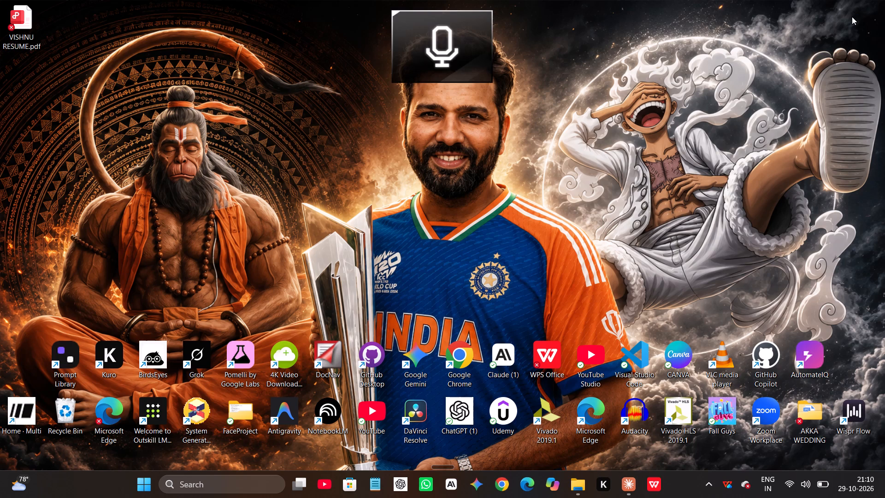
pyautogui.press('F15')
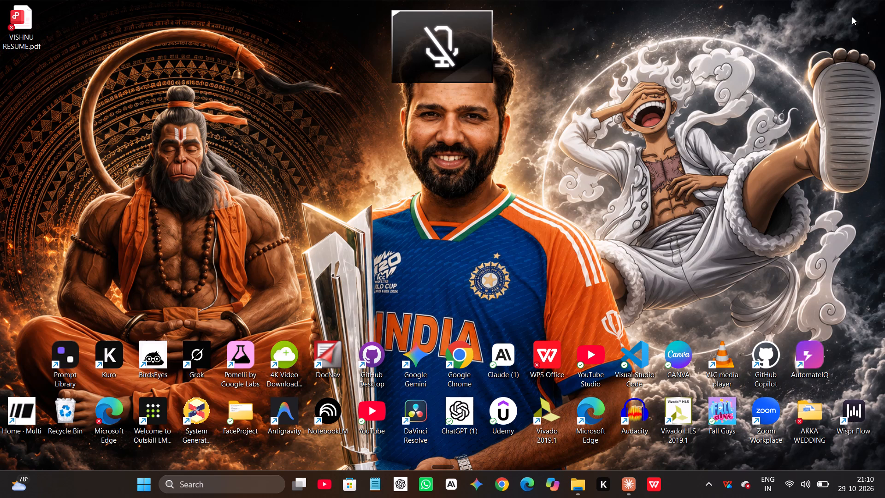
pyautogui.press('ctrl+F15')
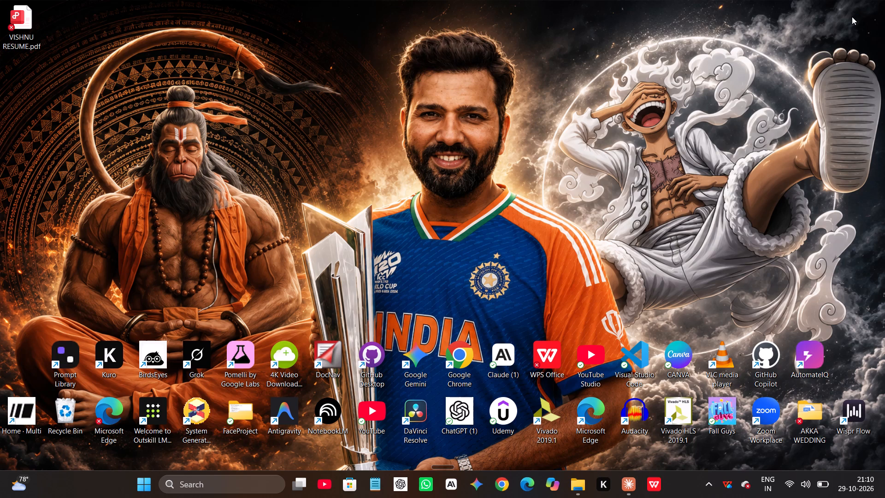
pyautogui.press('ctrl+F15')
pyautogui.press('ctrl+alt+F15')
# Open the computer's power options.
pyautogui.click(145, 487)
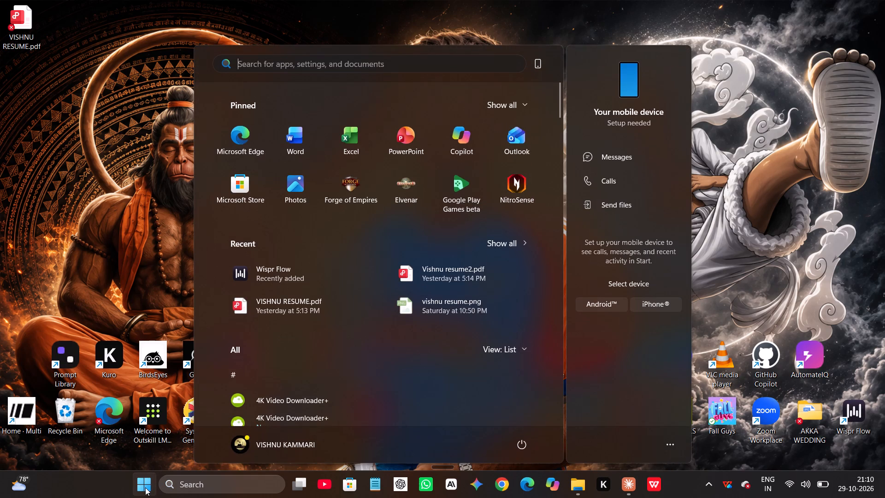
pyautogui.click(524, 444)
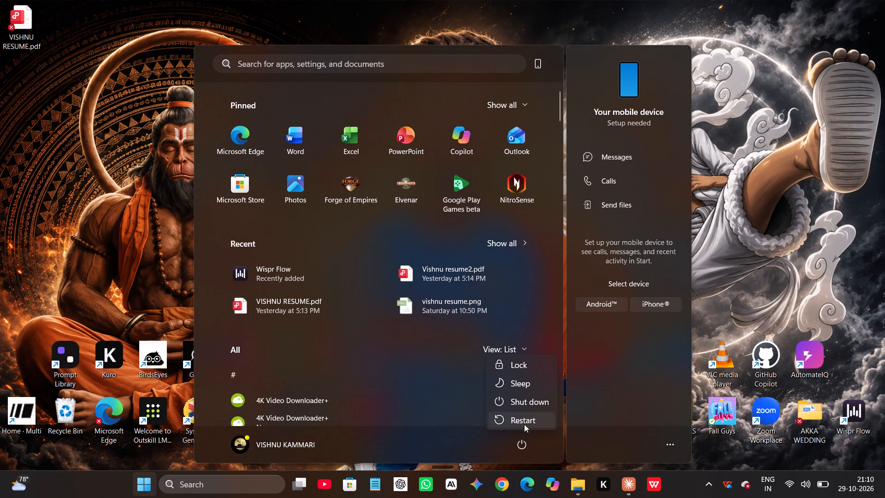